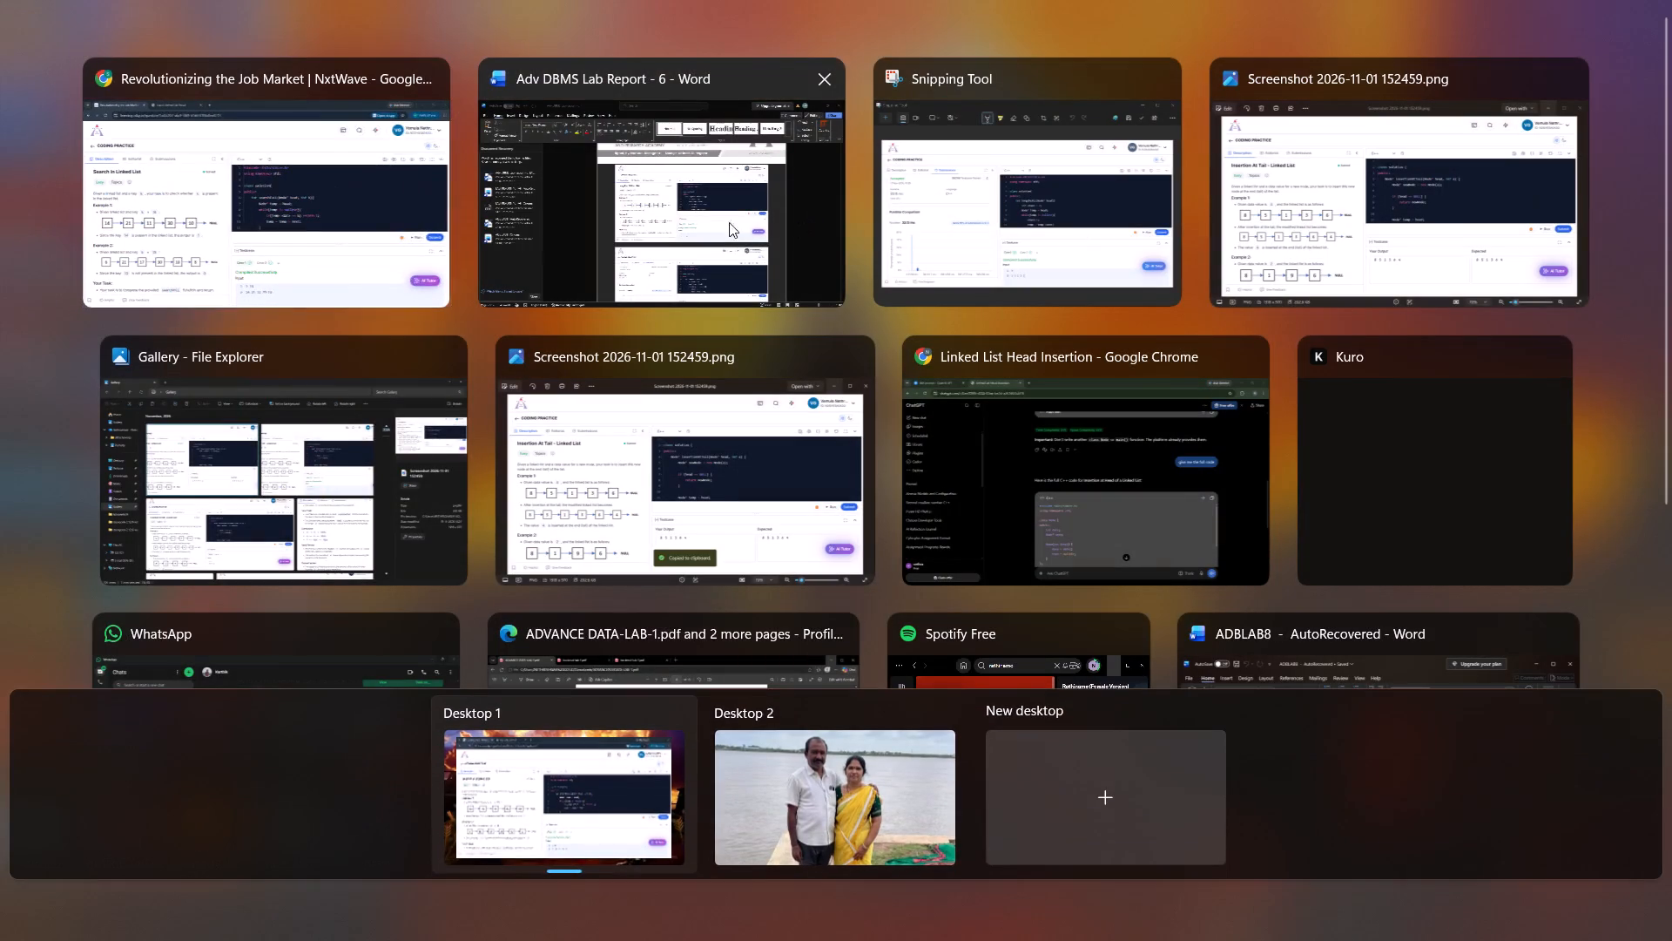
Switch to Chrome, capture the Search In Linked List description page with its code and test case, and open the capture in Snipping Tool.
{"action": "left_click", "coordinate": [705, 219]}
{"action": "scroll", "coordinate": [817, 723], "scroll_direction": "down", "scroll_amount": 4}
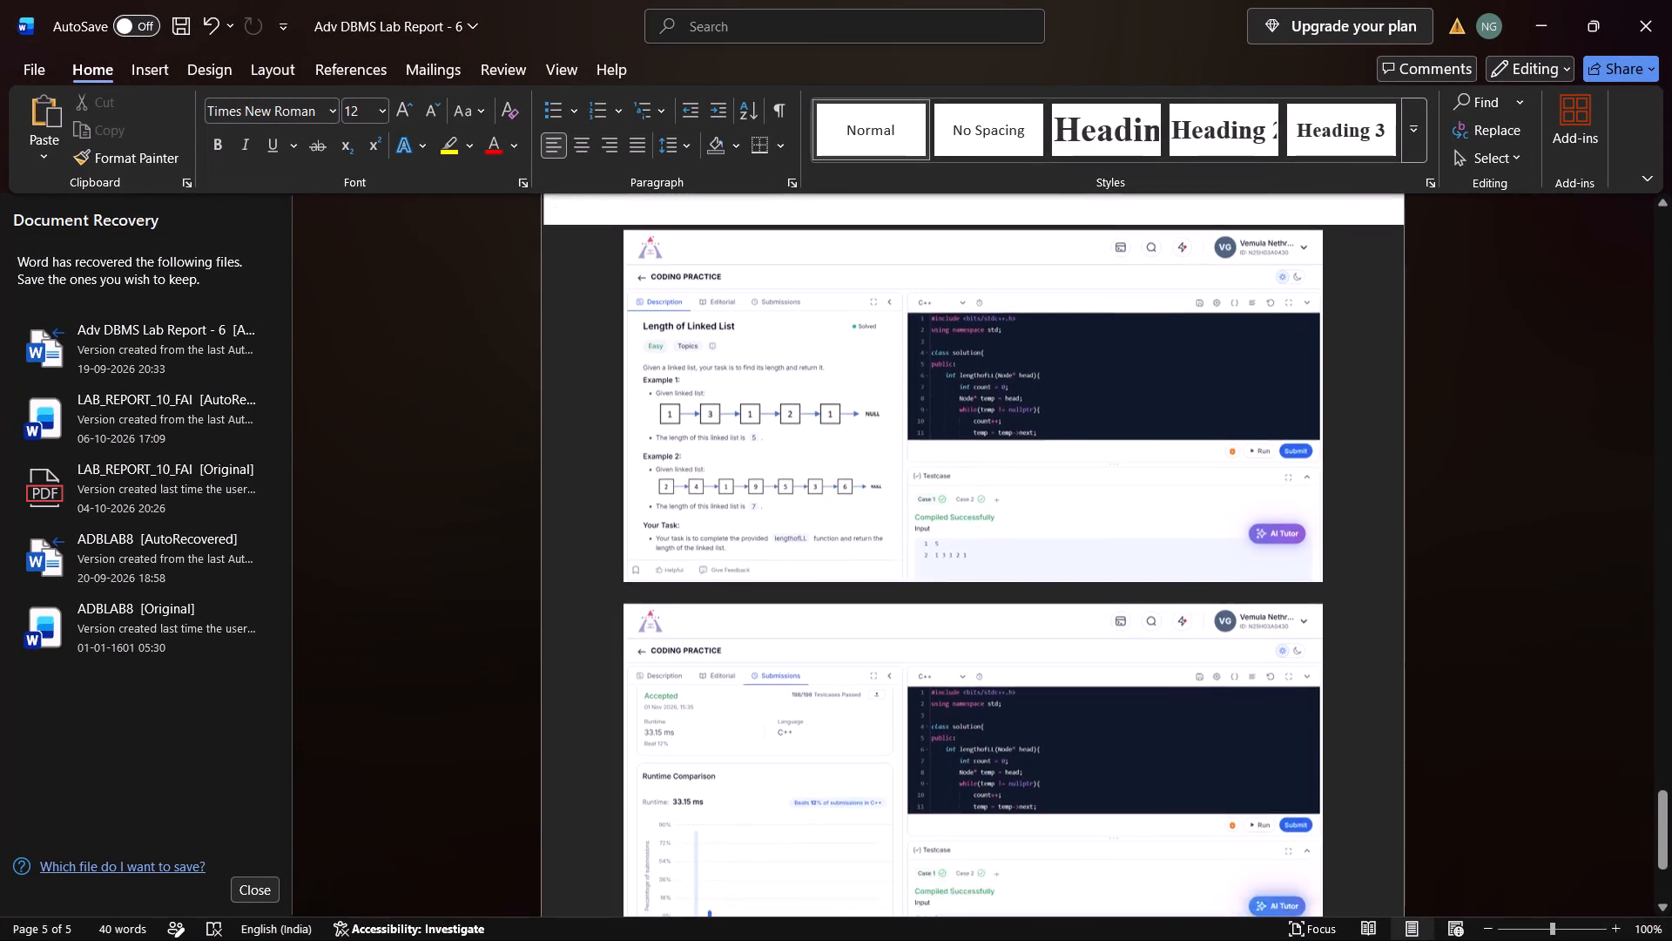
{"action": "scroll", "coordinate": [817, 723], "scroll_direction": "down", "scroll_amount": 4}
{"action": "left_click", "coordinate": [712, 265]}
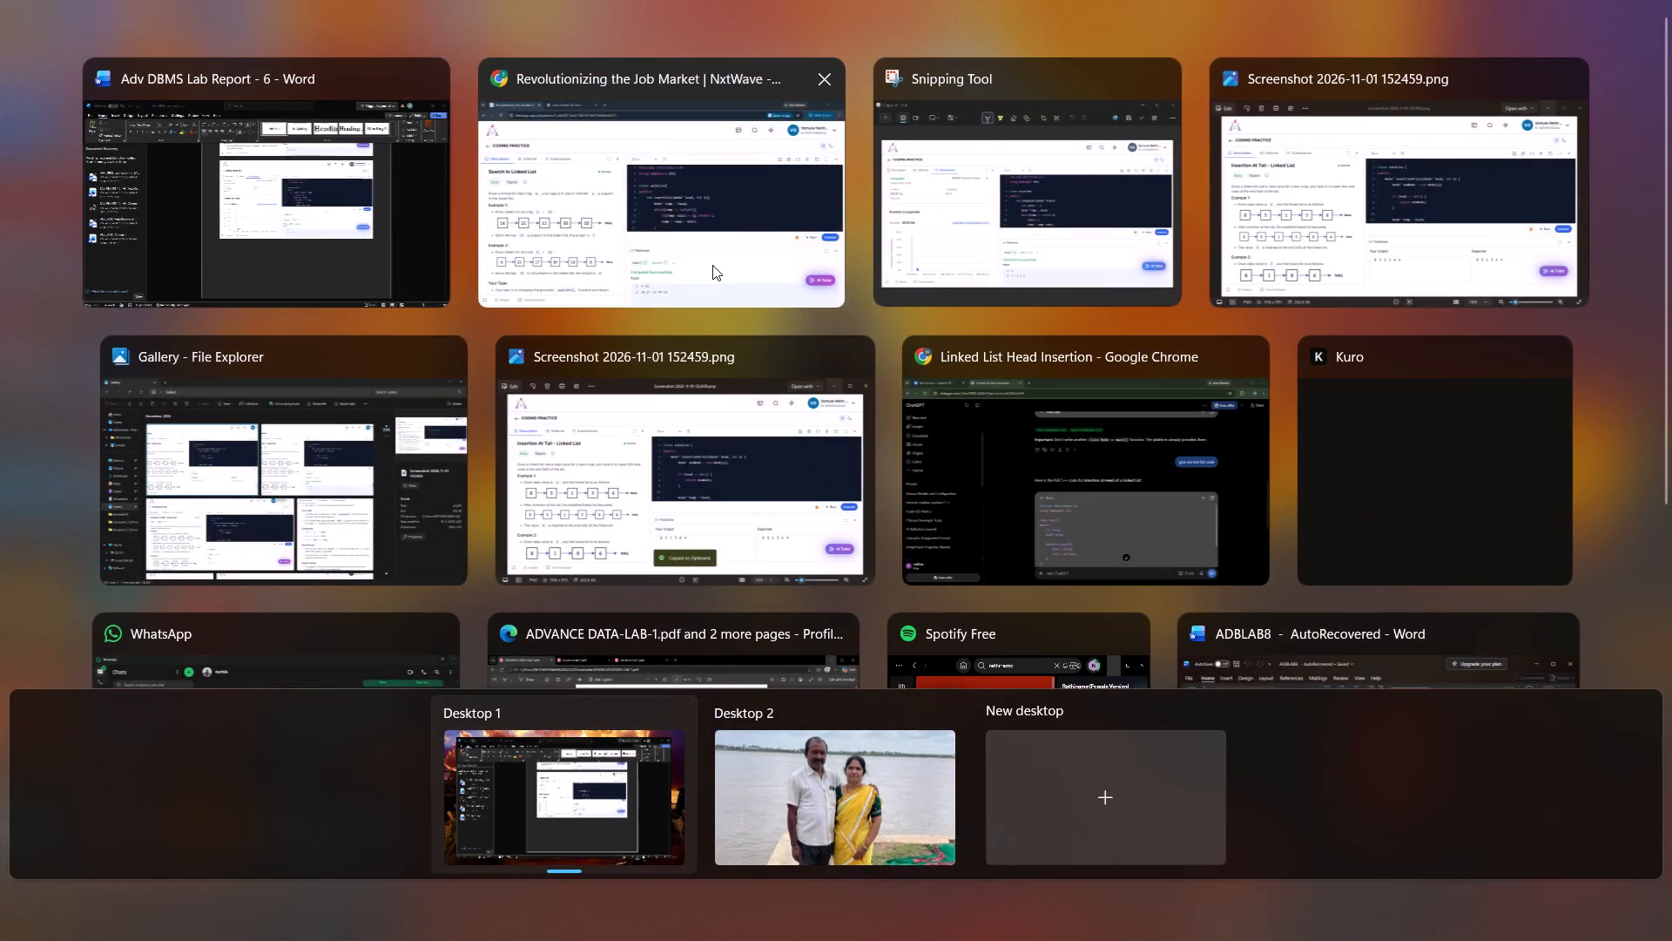
{"action": "key", "text": "Print"}
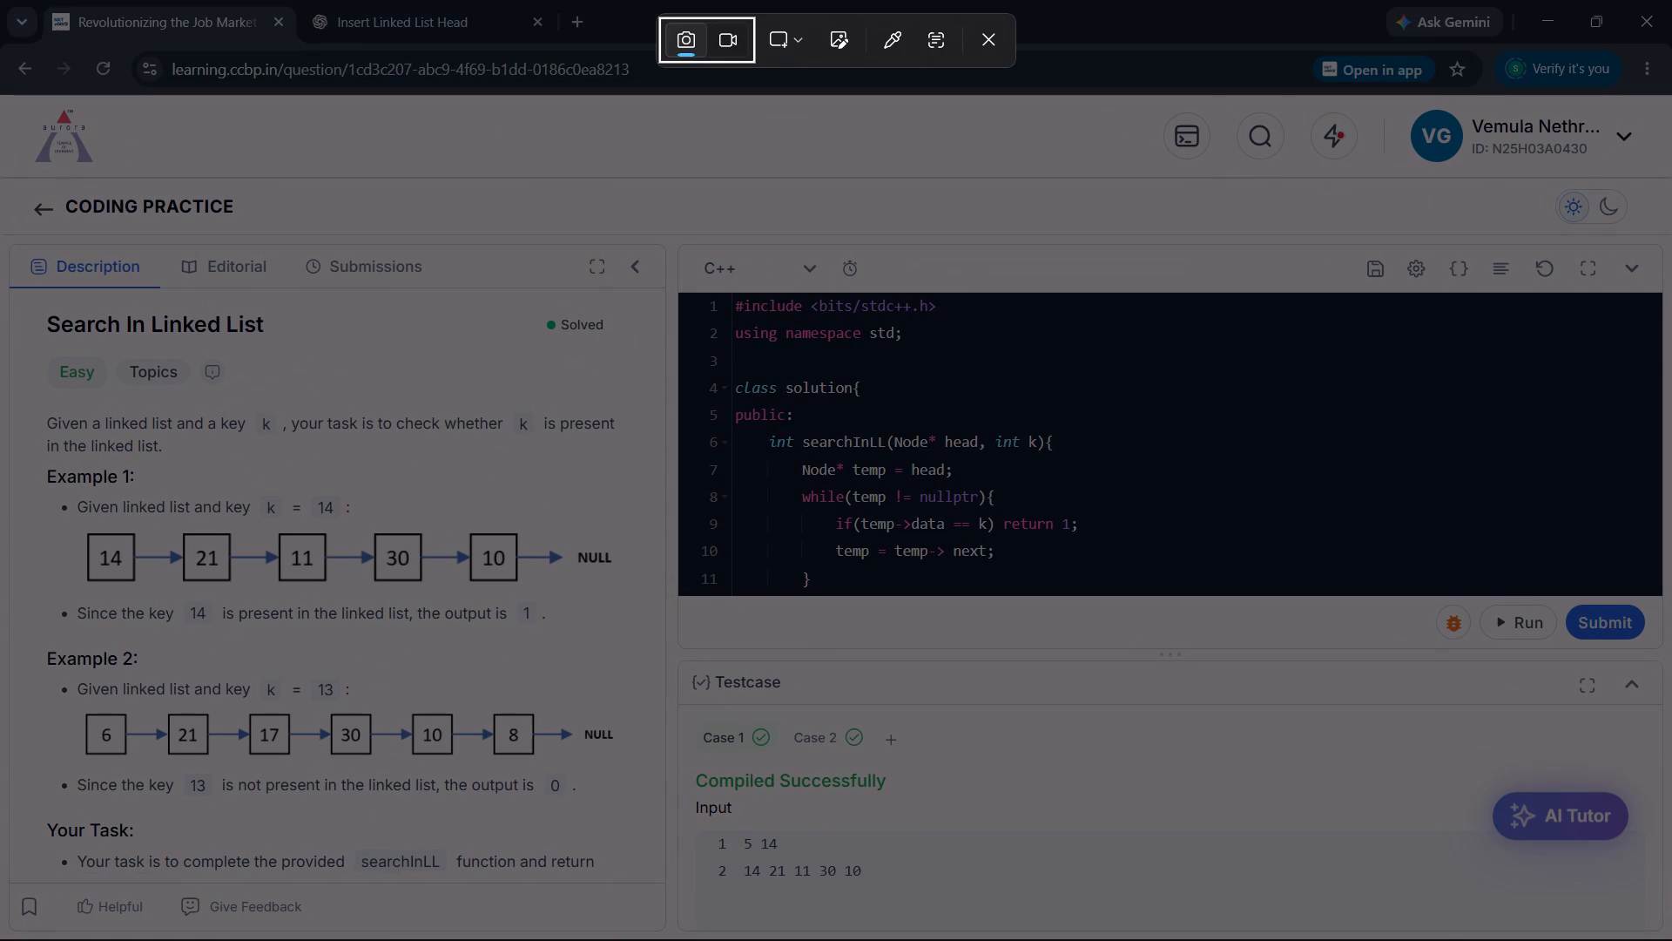
{"action": "left_click_drag", "start_coordinate": [3, 96], "coordinate": [1671, 673]}
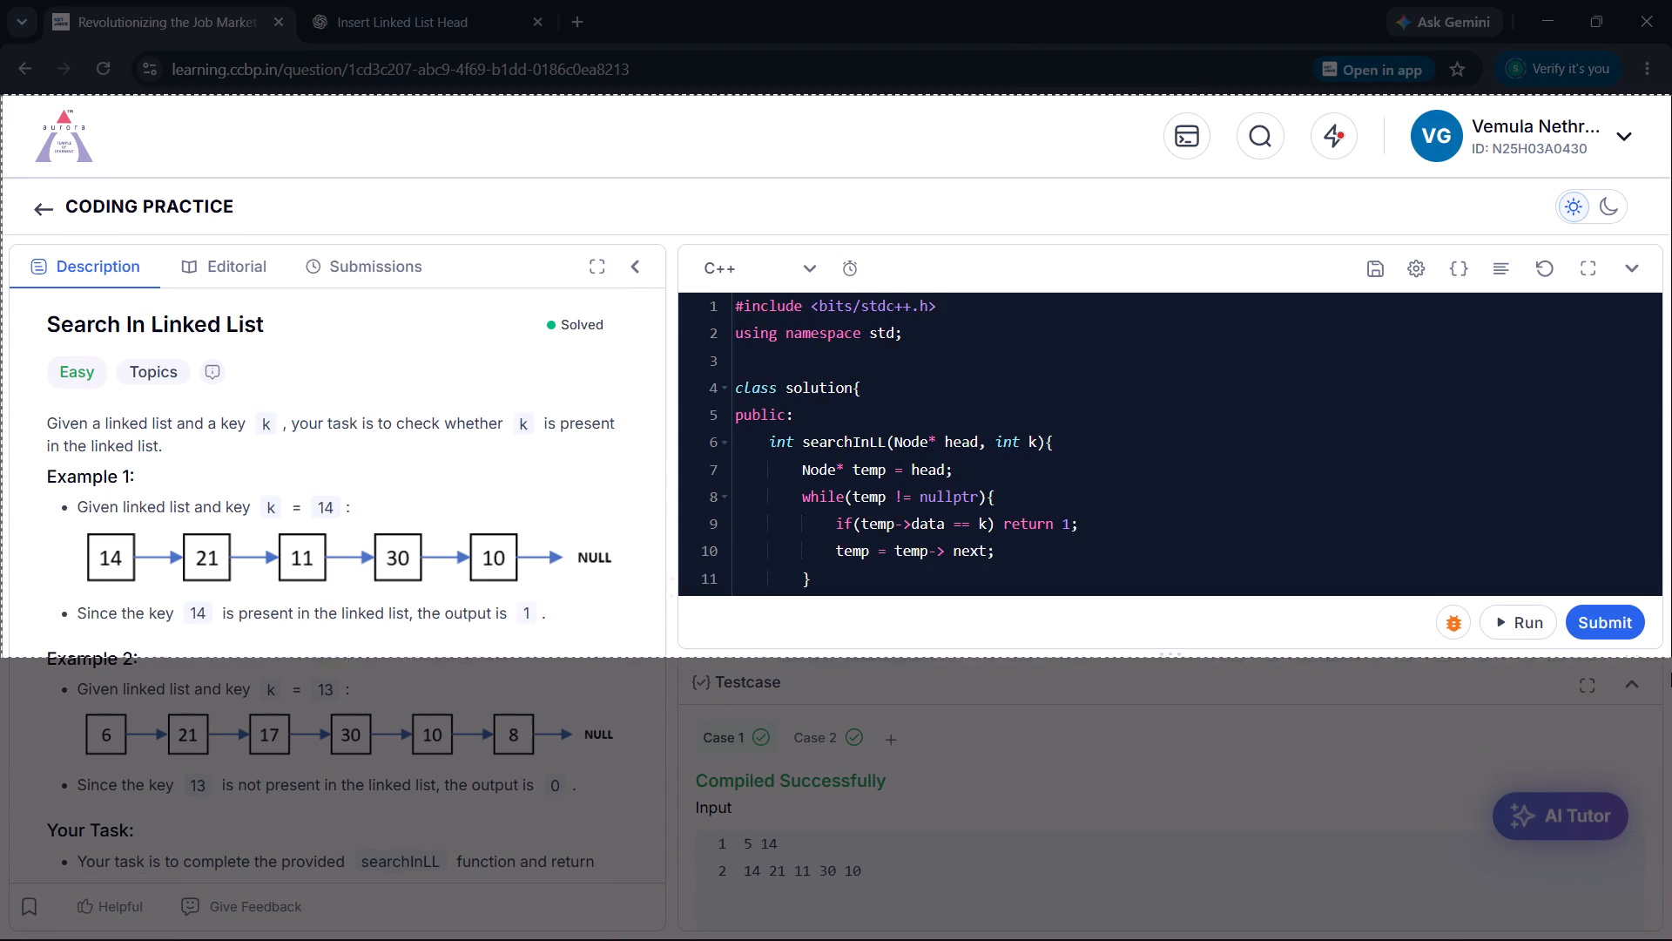
{"action": "left_click_drag", "start_coordinate": [1671, 673], "coordinate": [1670, 940]}
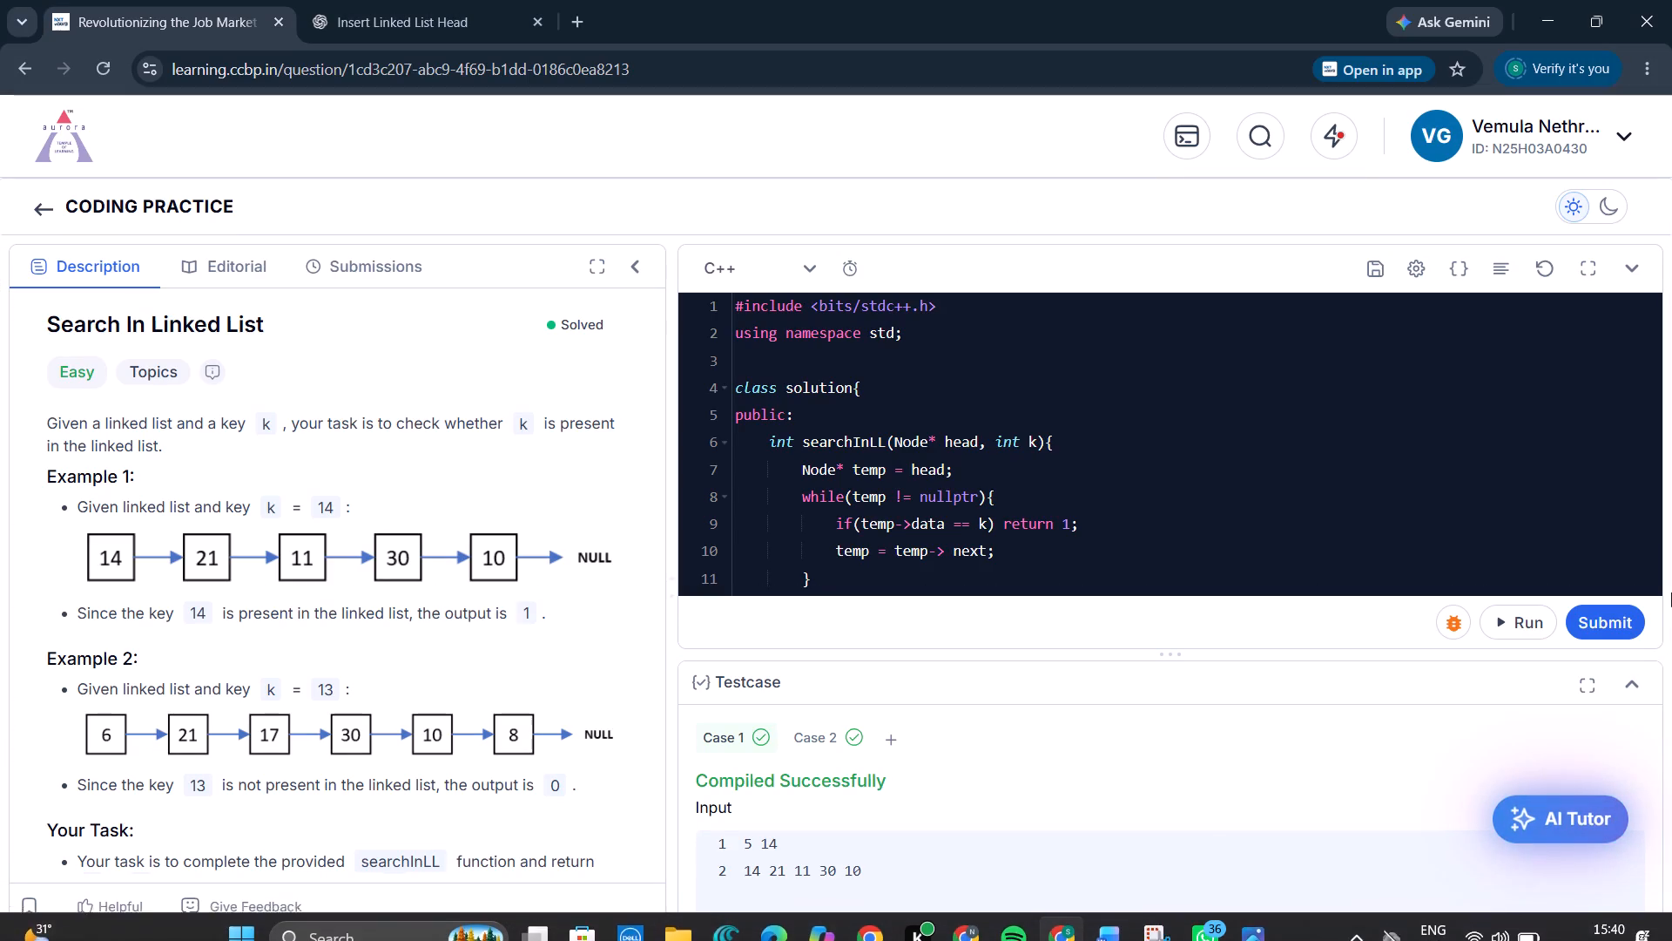
{"action": "left_click", "coordinate": [1484, 682]}
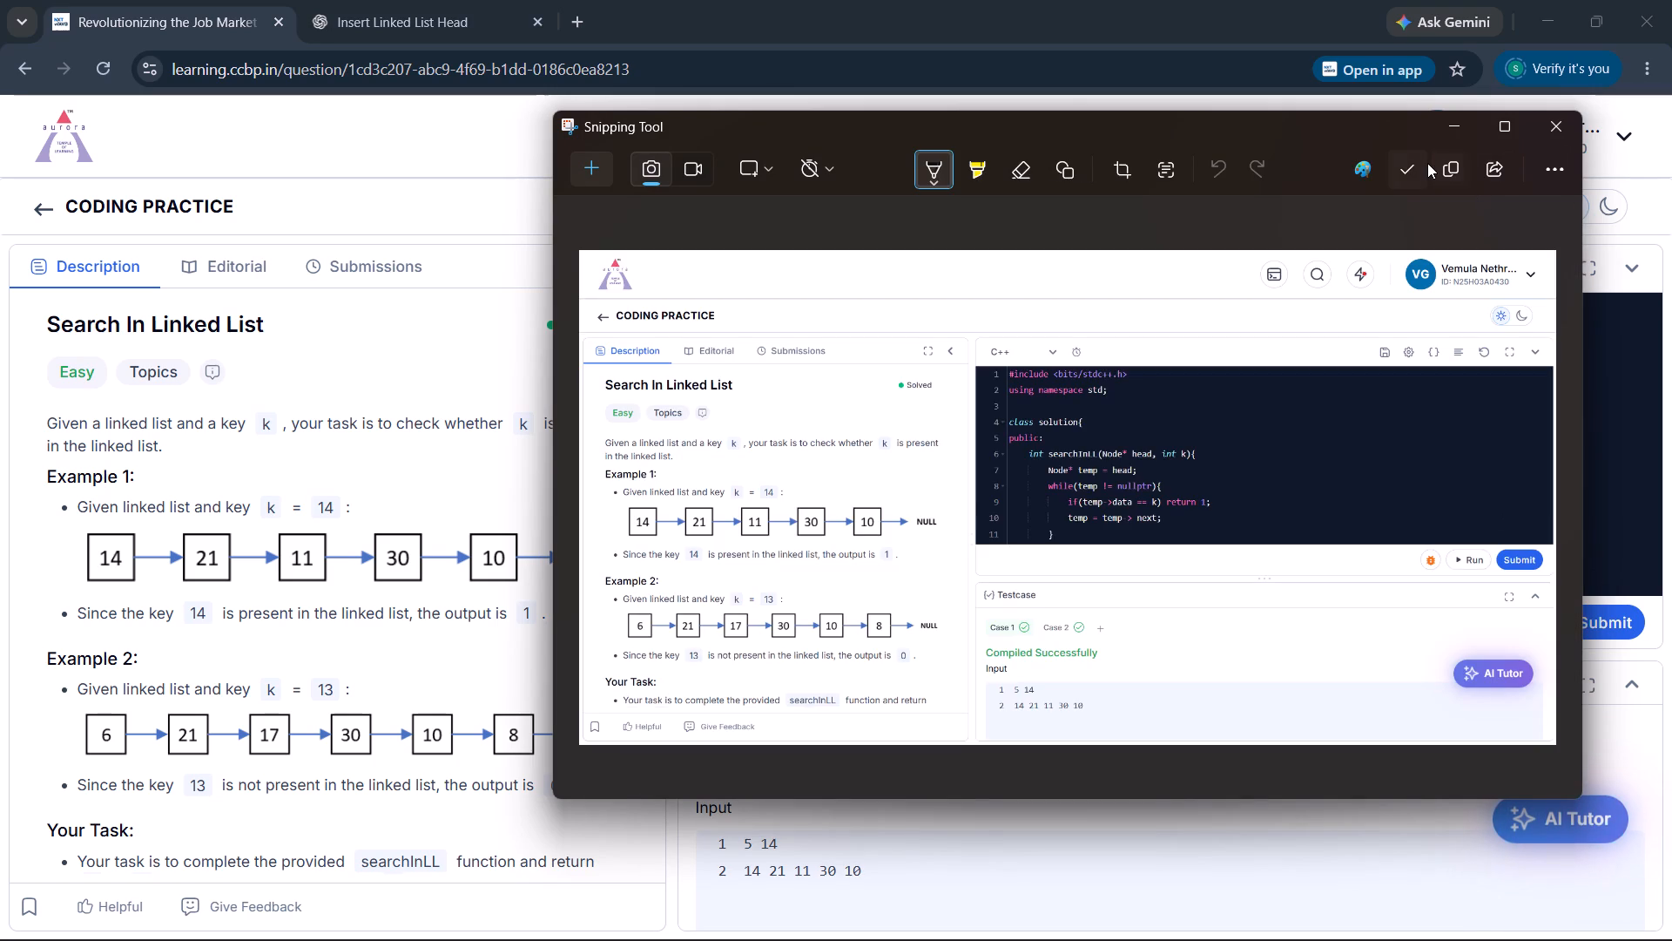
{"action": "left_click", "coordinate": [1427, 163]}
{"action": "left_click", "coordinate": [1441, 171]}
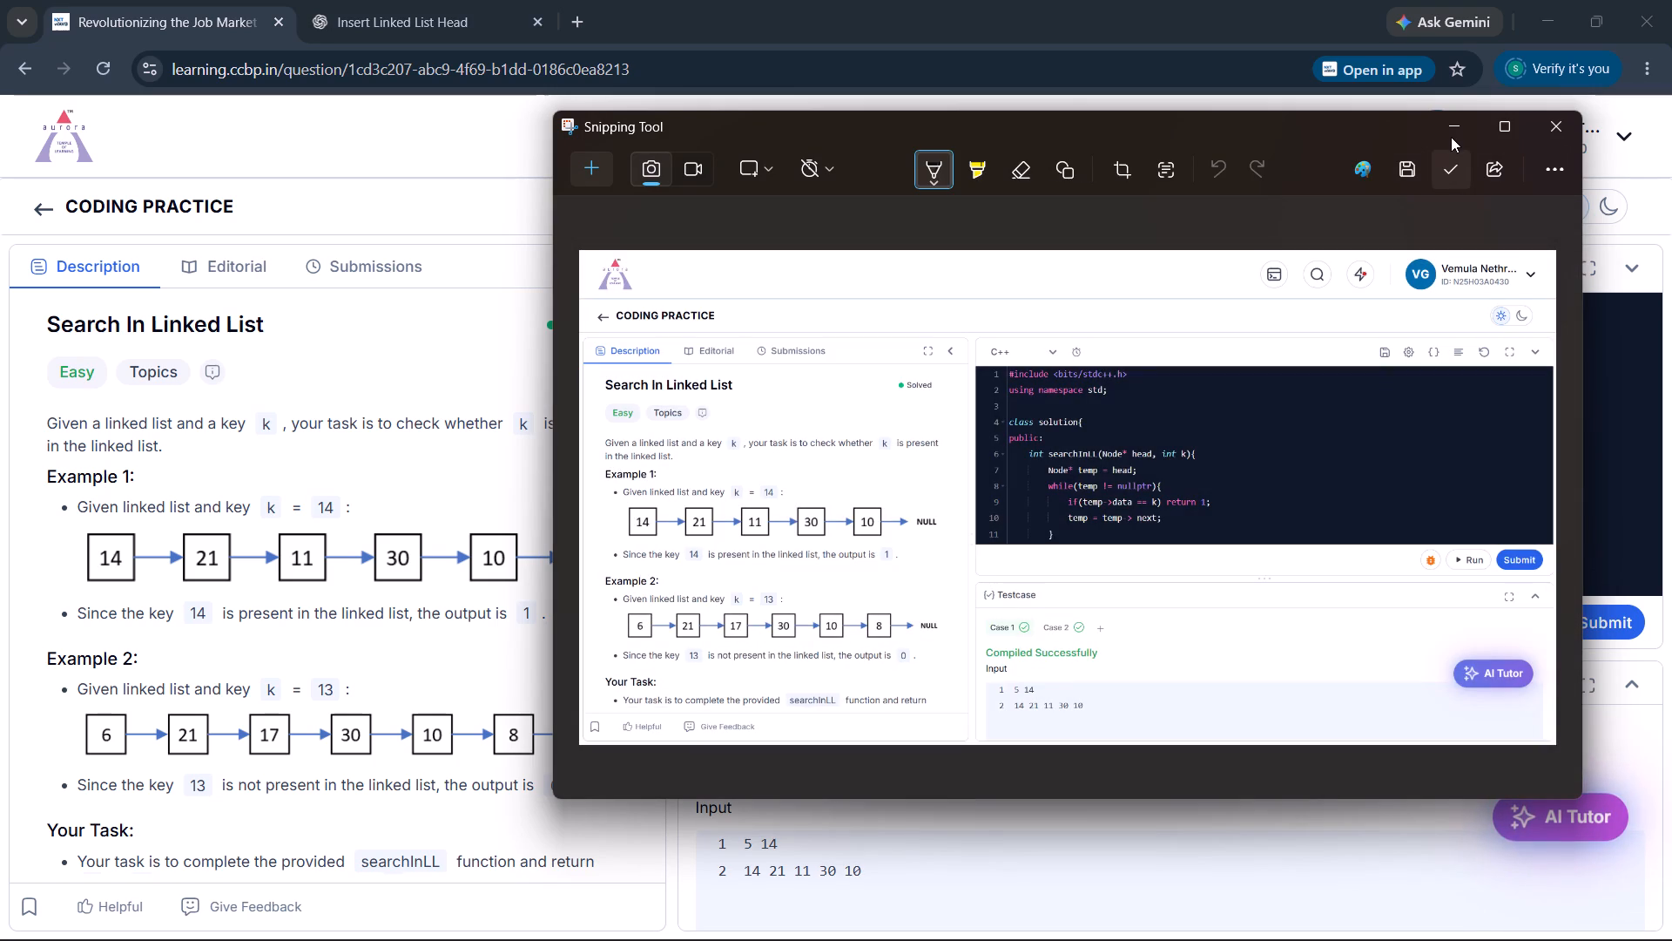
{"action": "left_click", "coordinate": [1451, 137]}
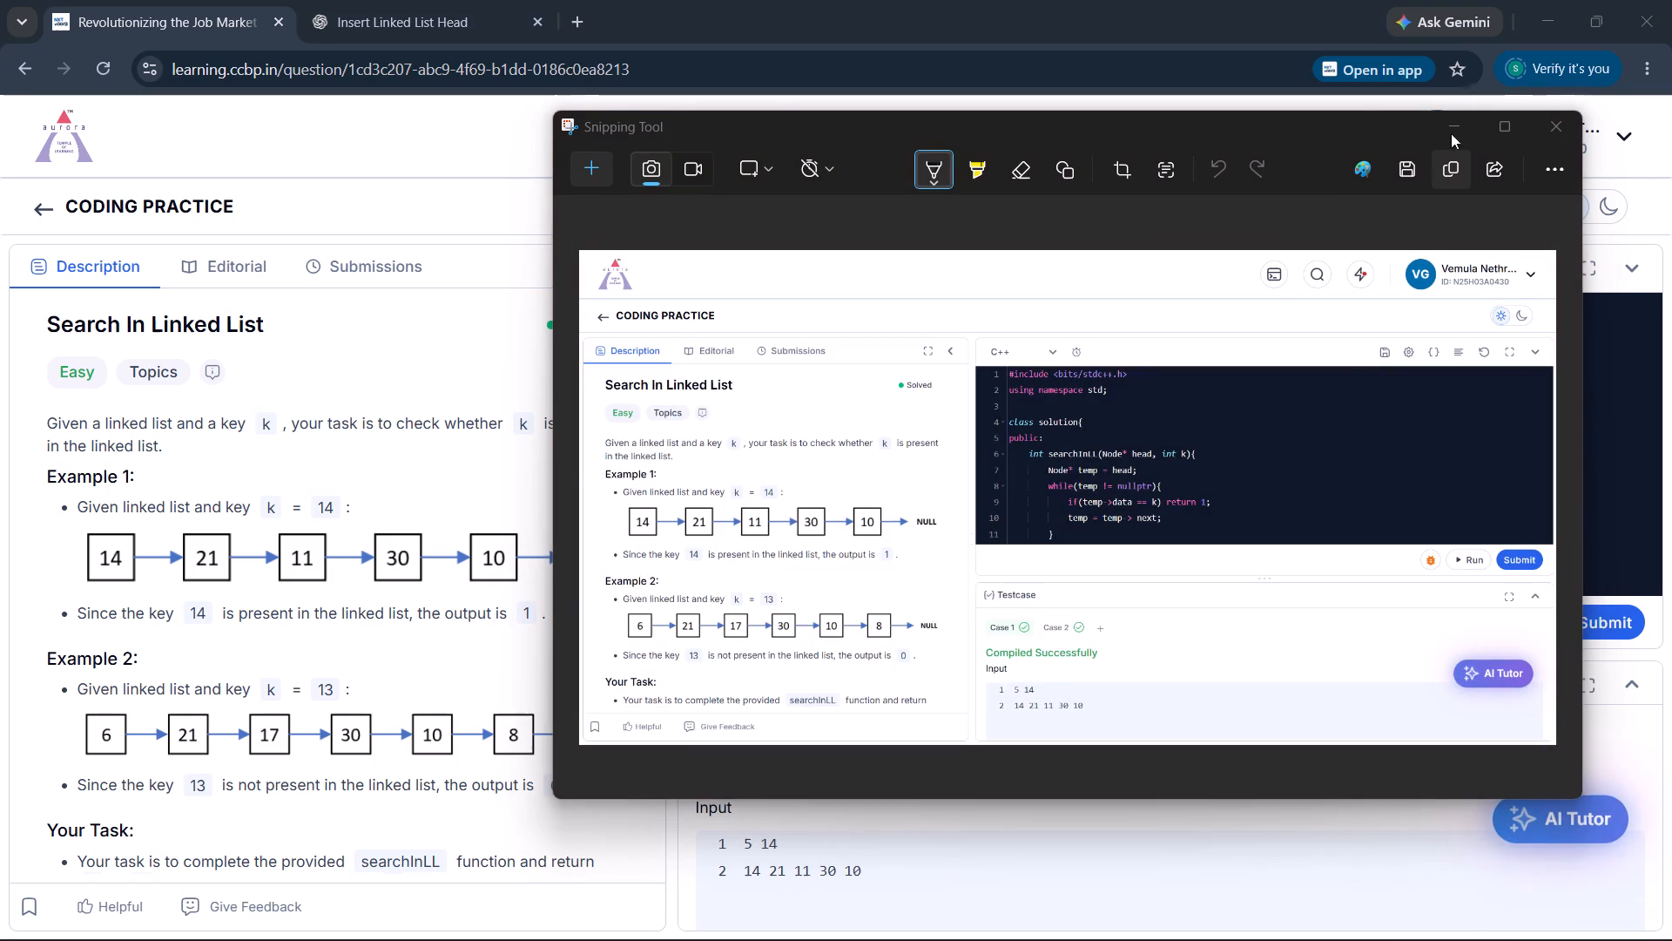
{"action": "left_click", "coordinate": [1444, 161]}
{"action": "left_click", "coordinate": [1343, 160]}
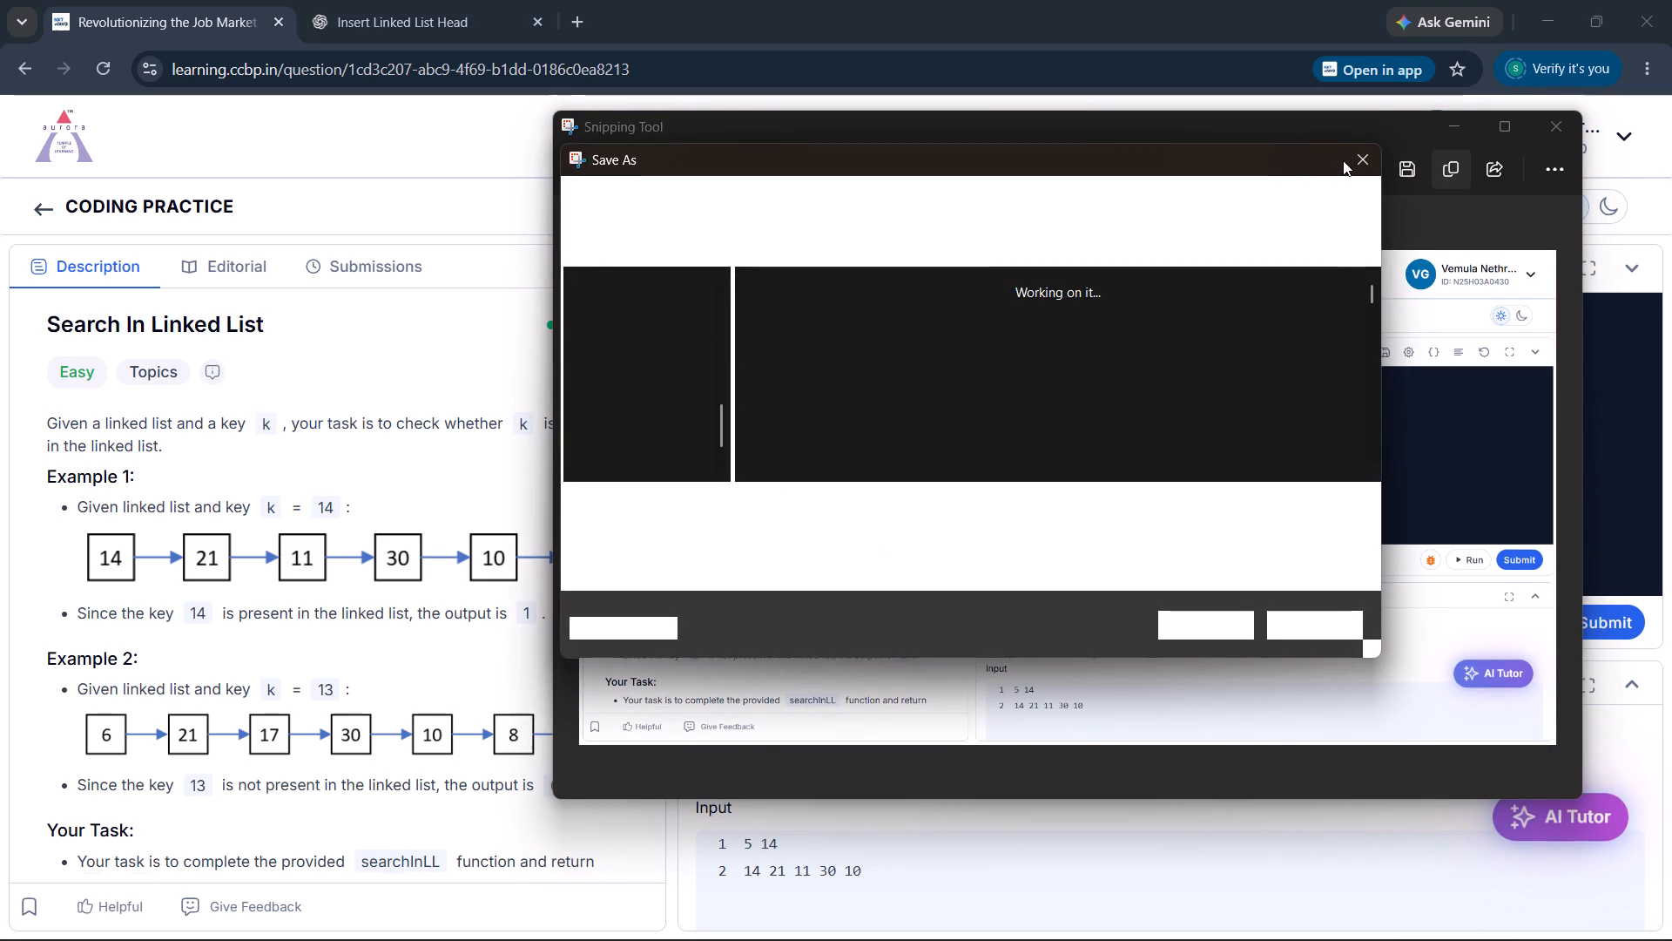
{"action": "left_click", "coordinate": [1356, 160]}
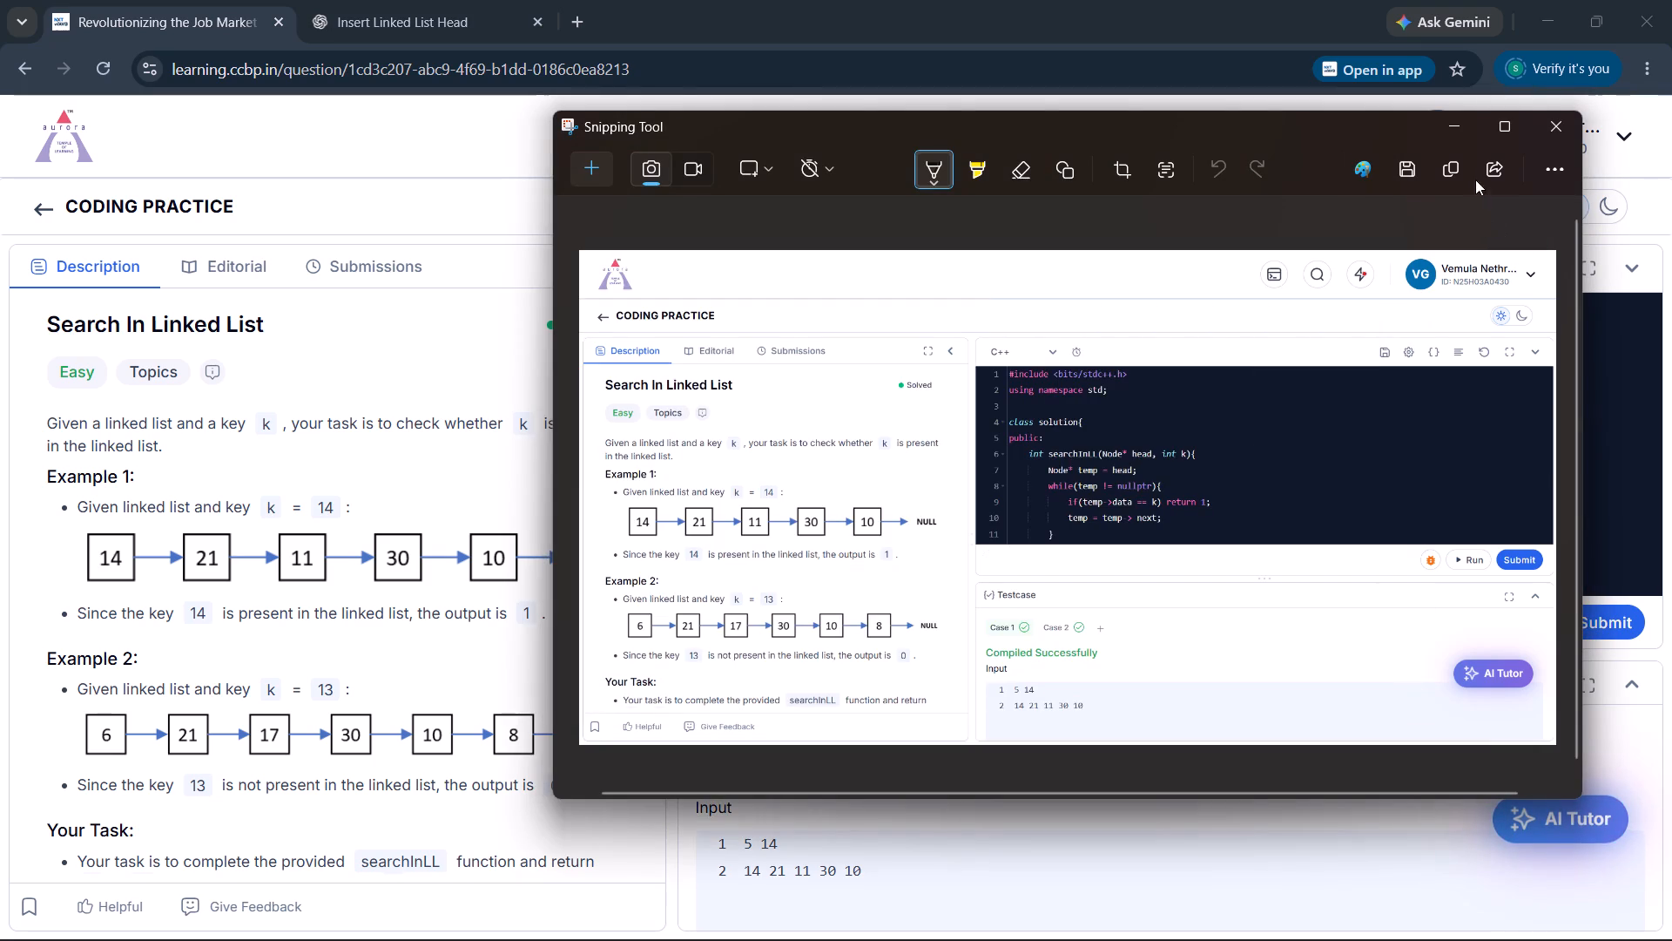
Copy the captured image and paste it in Word at the end of Adv DBMS Lab Report - 6, after the Length of Linked List submission screenshot.
{"action": "left_click", "coordinate": [1456, 172]}
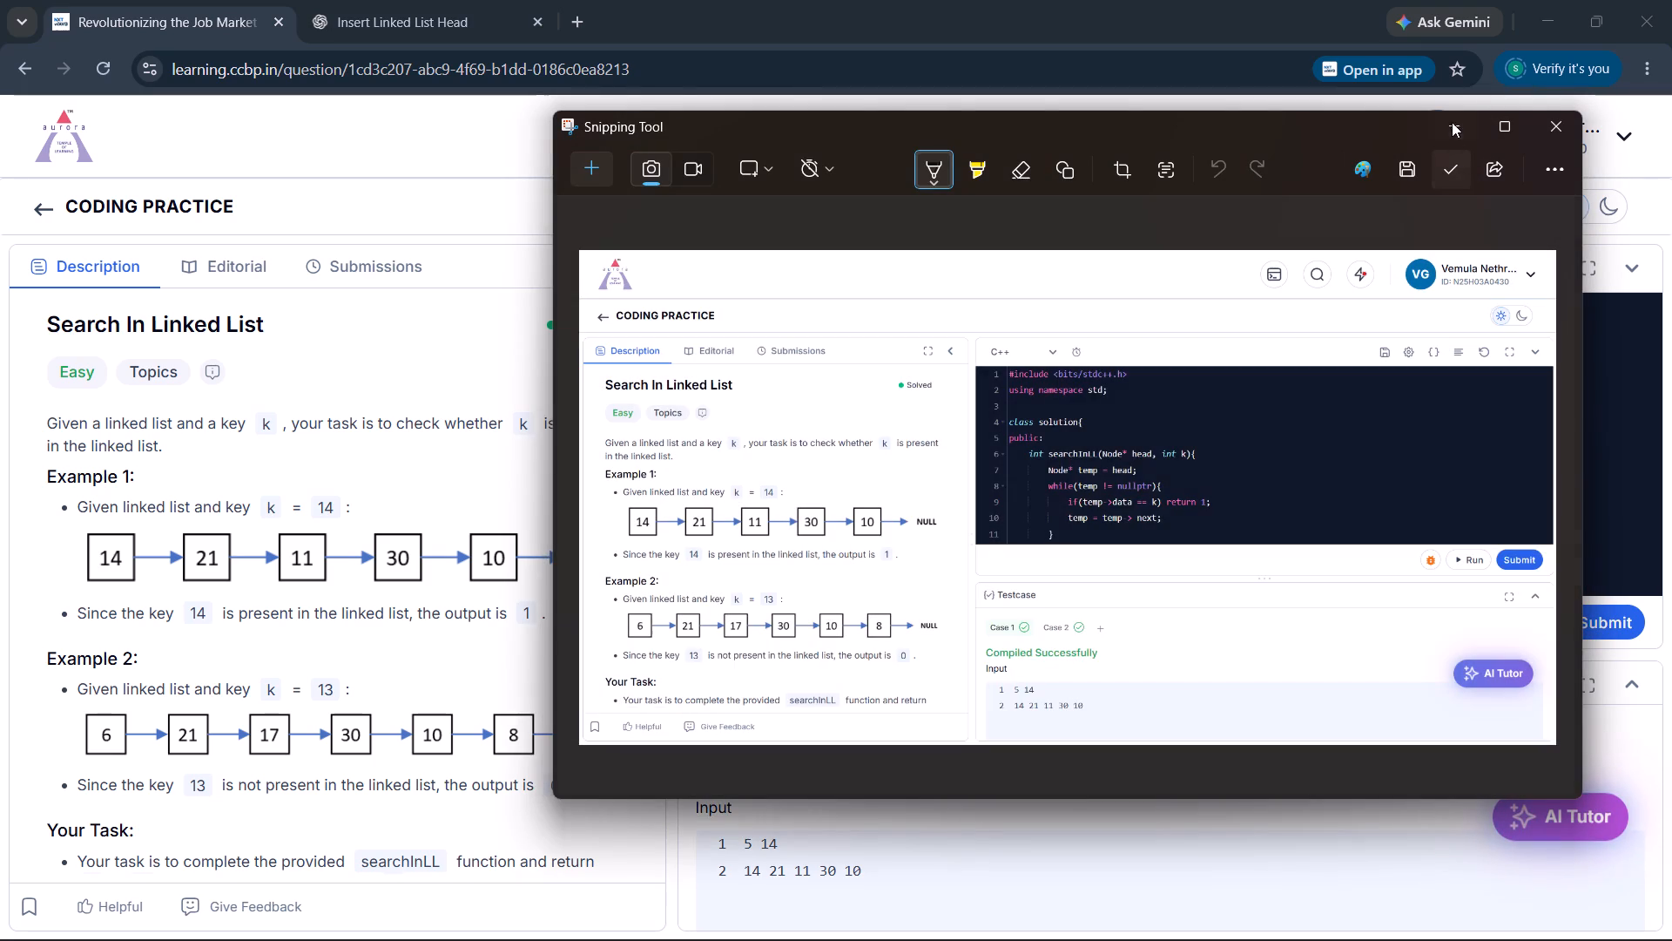
{"action": "left_click", "coordinate": [1450, 119]}
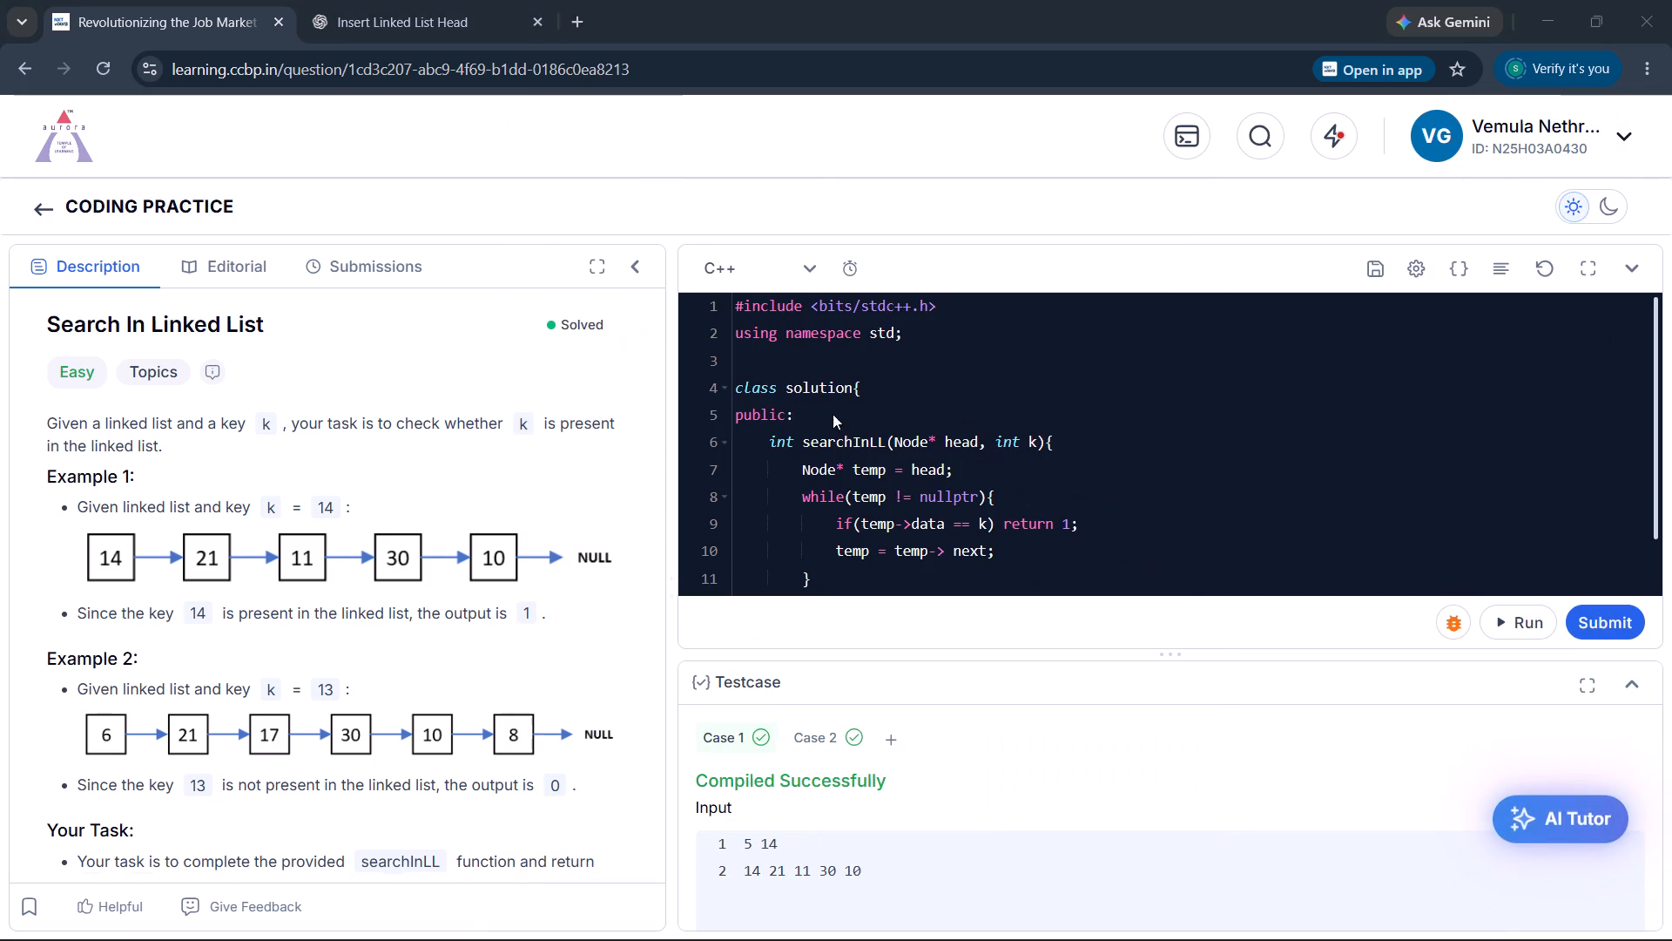
{"action": "left_click", "coordinate": [1064, 213]}
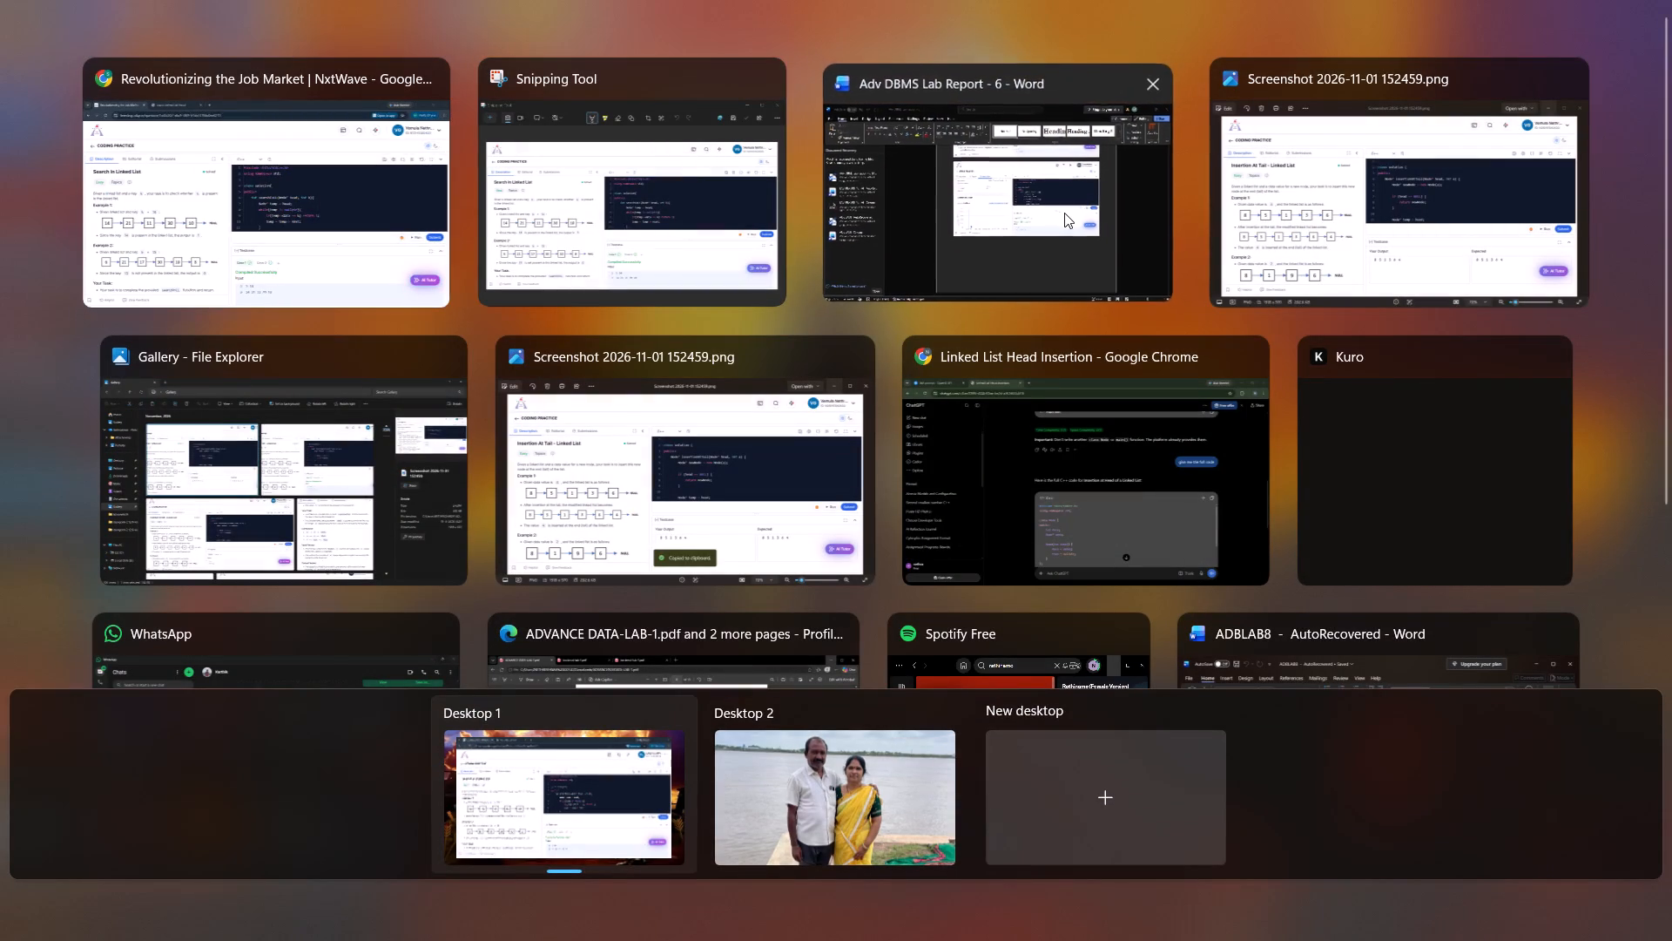
{"action": "right_click", "coordinate": [649, 669]}
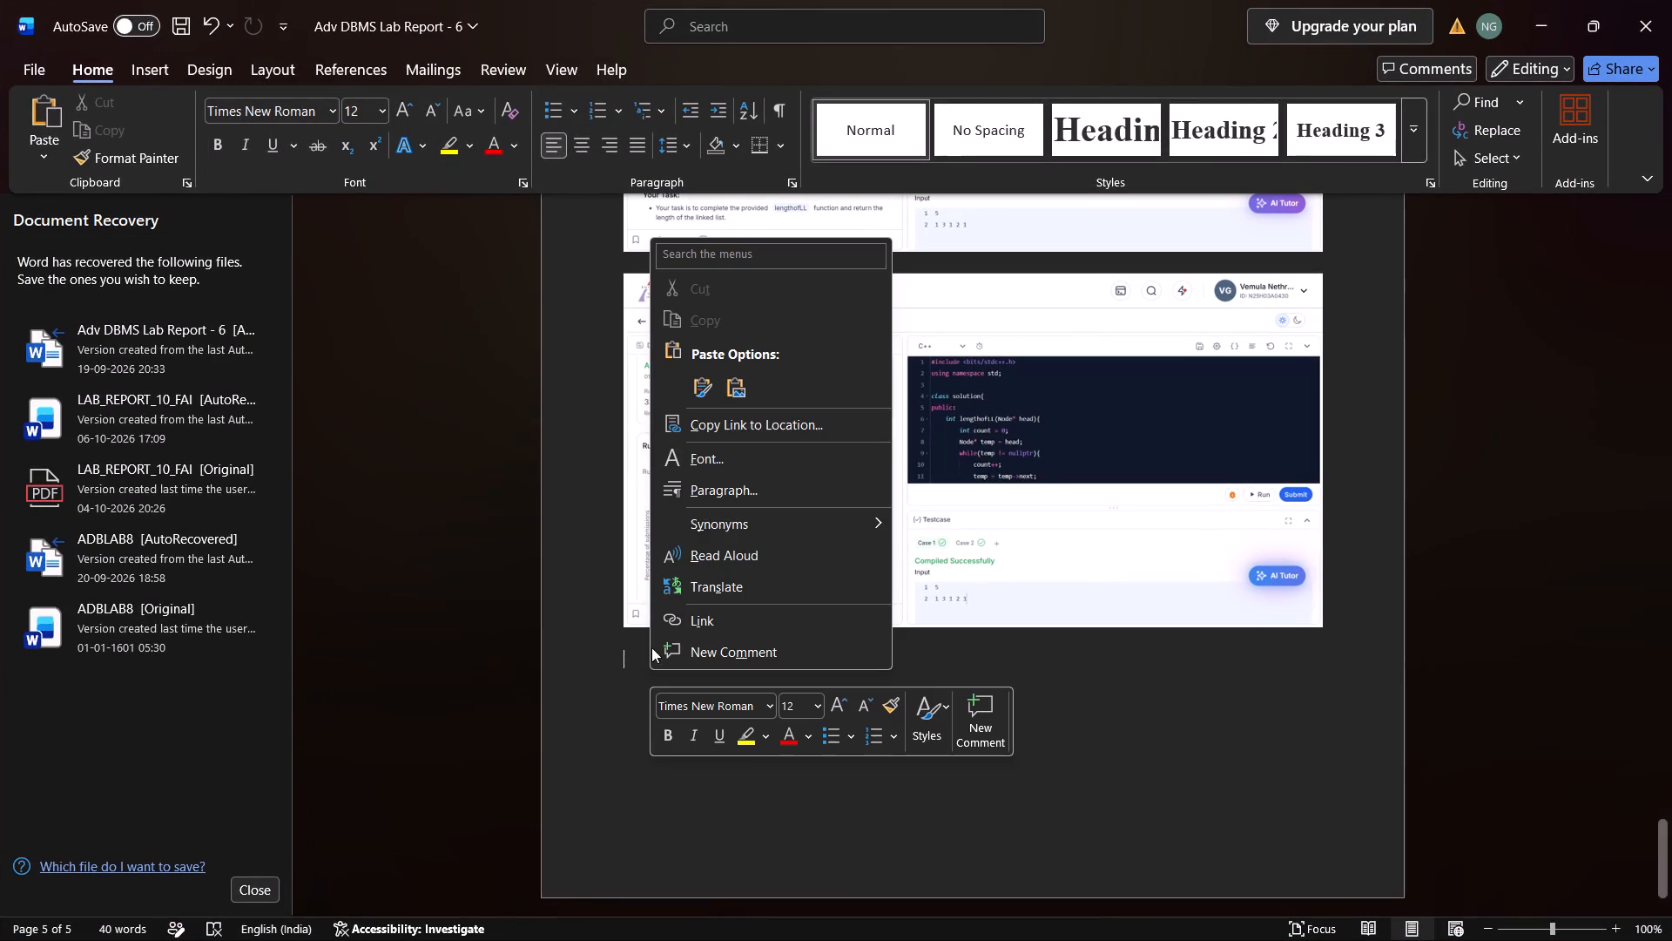
{"action": "left_click", "coordinate": [705, 393]}
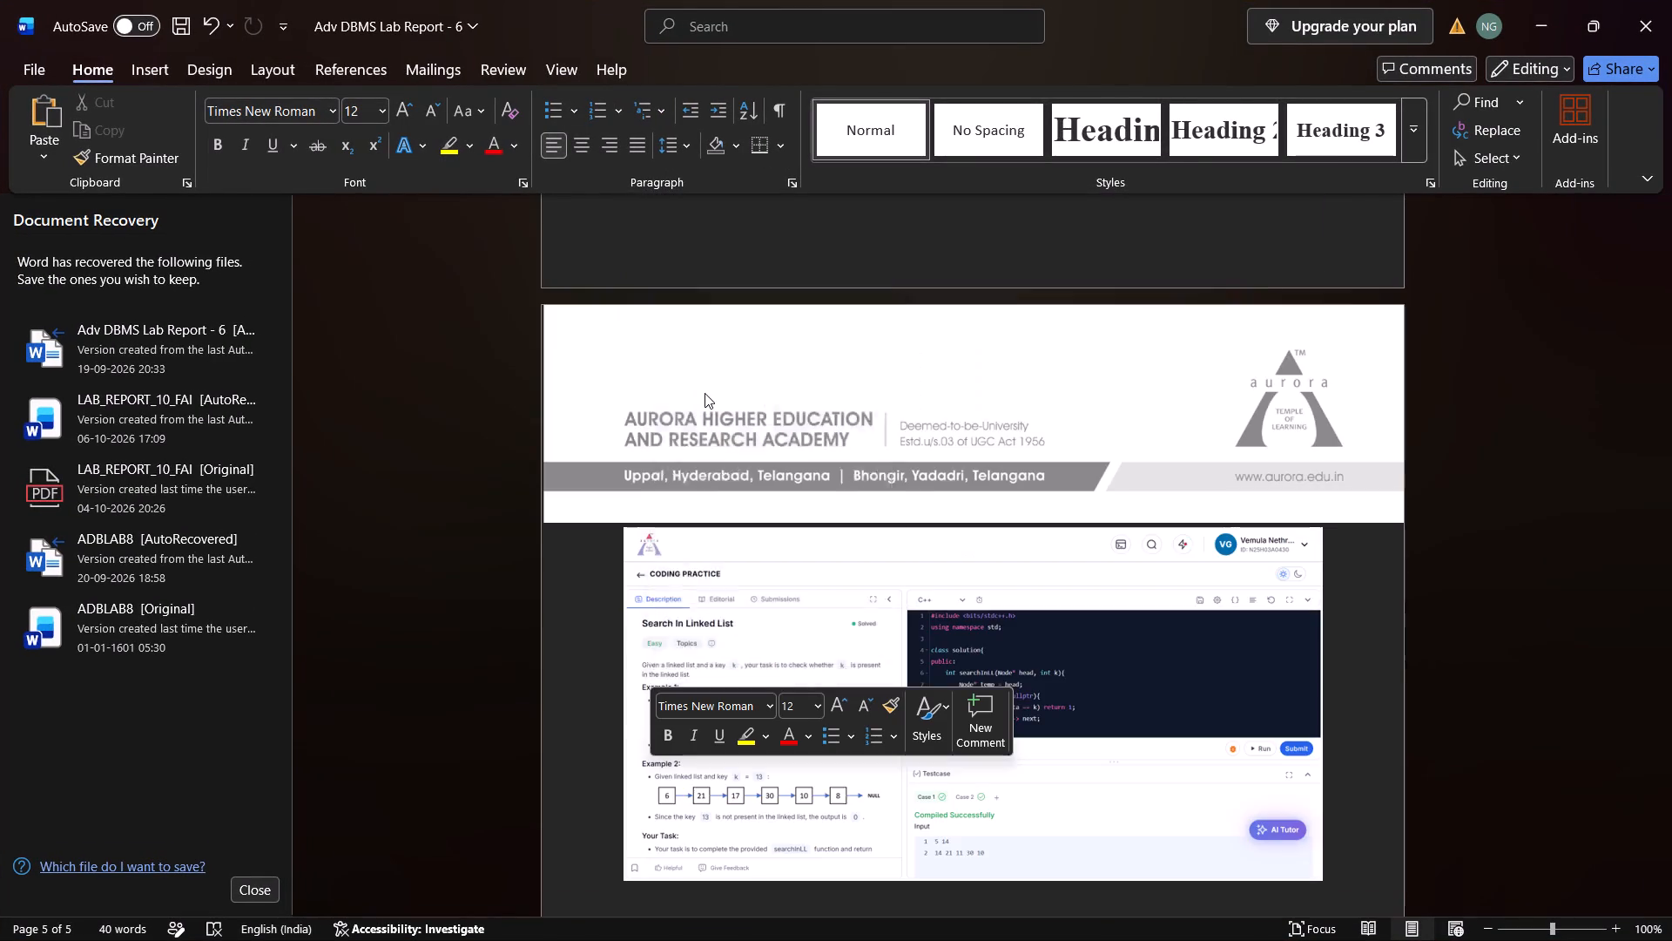
{"action": "scroll", "coordinate": [1103, 694], "scroll_direction": "down", "scroll_amount": 2}
{"action": "key", "text": "Return"}
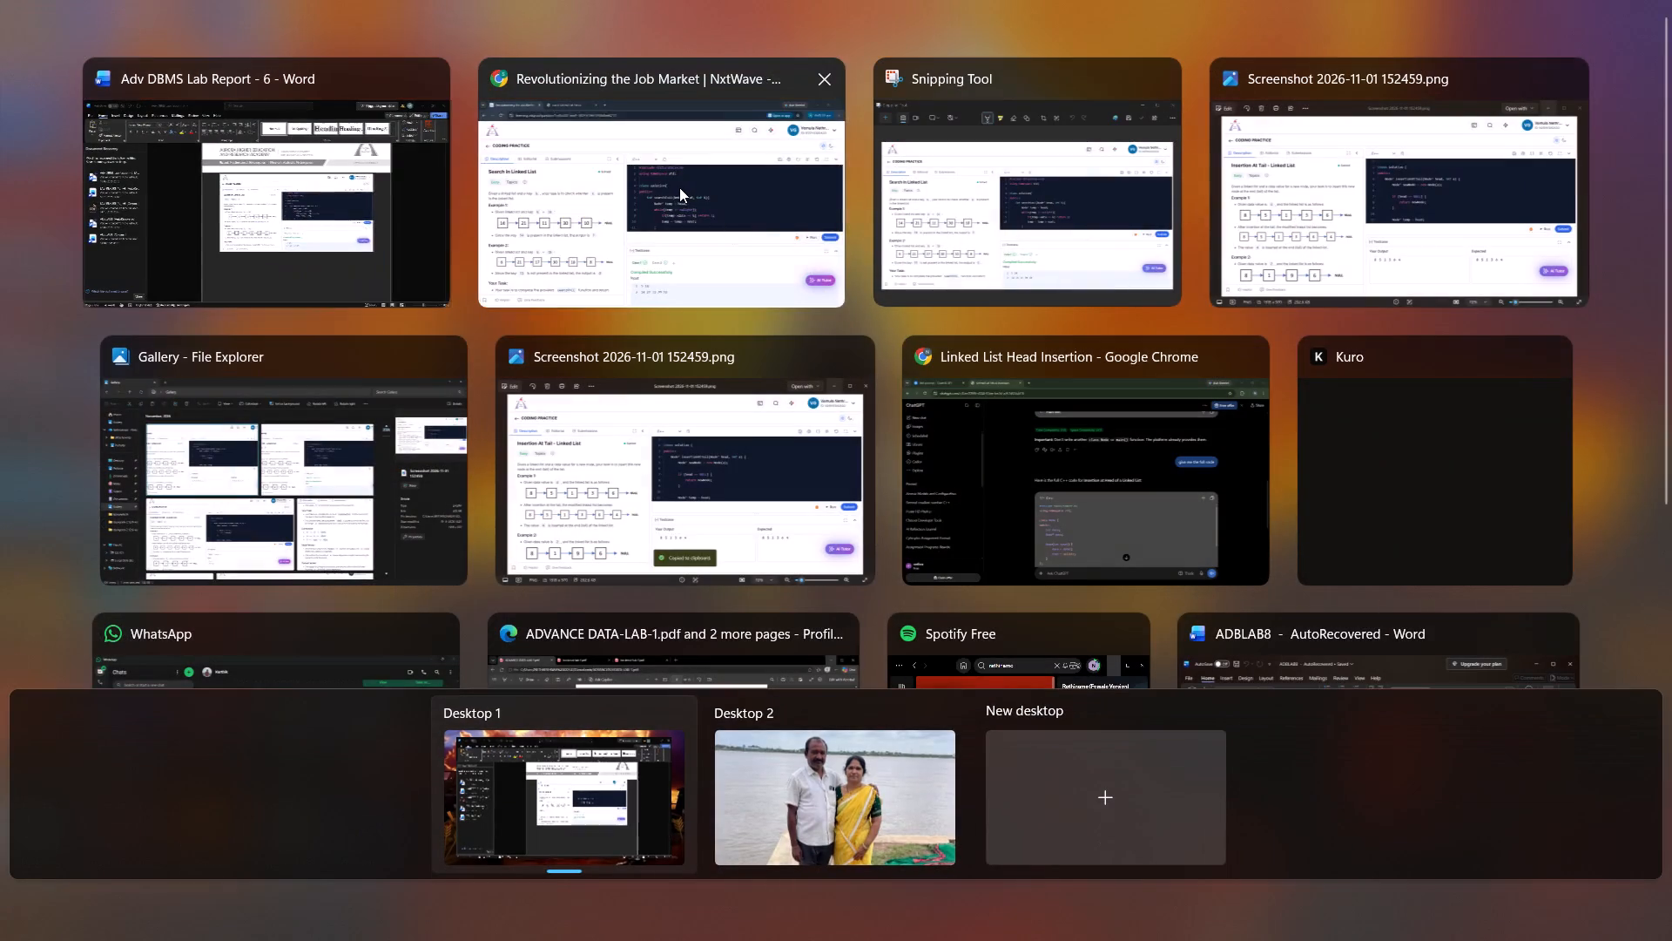
Switch to Chrome and submit the C++ solution for Search In Linked List.
{"action": "left_click", "coordinate": [679, 187]}
{"action": "left_click", "coordinate": [1619, 617]}
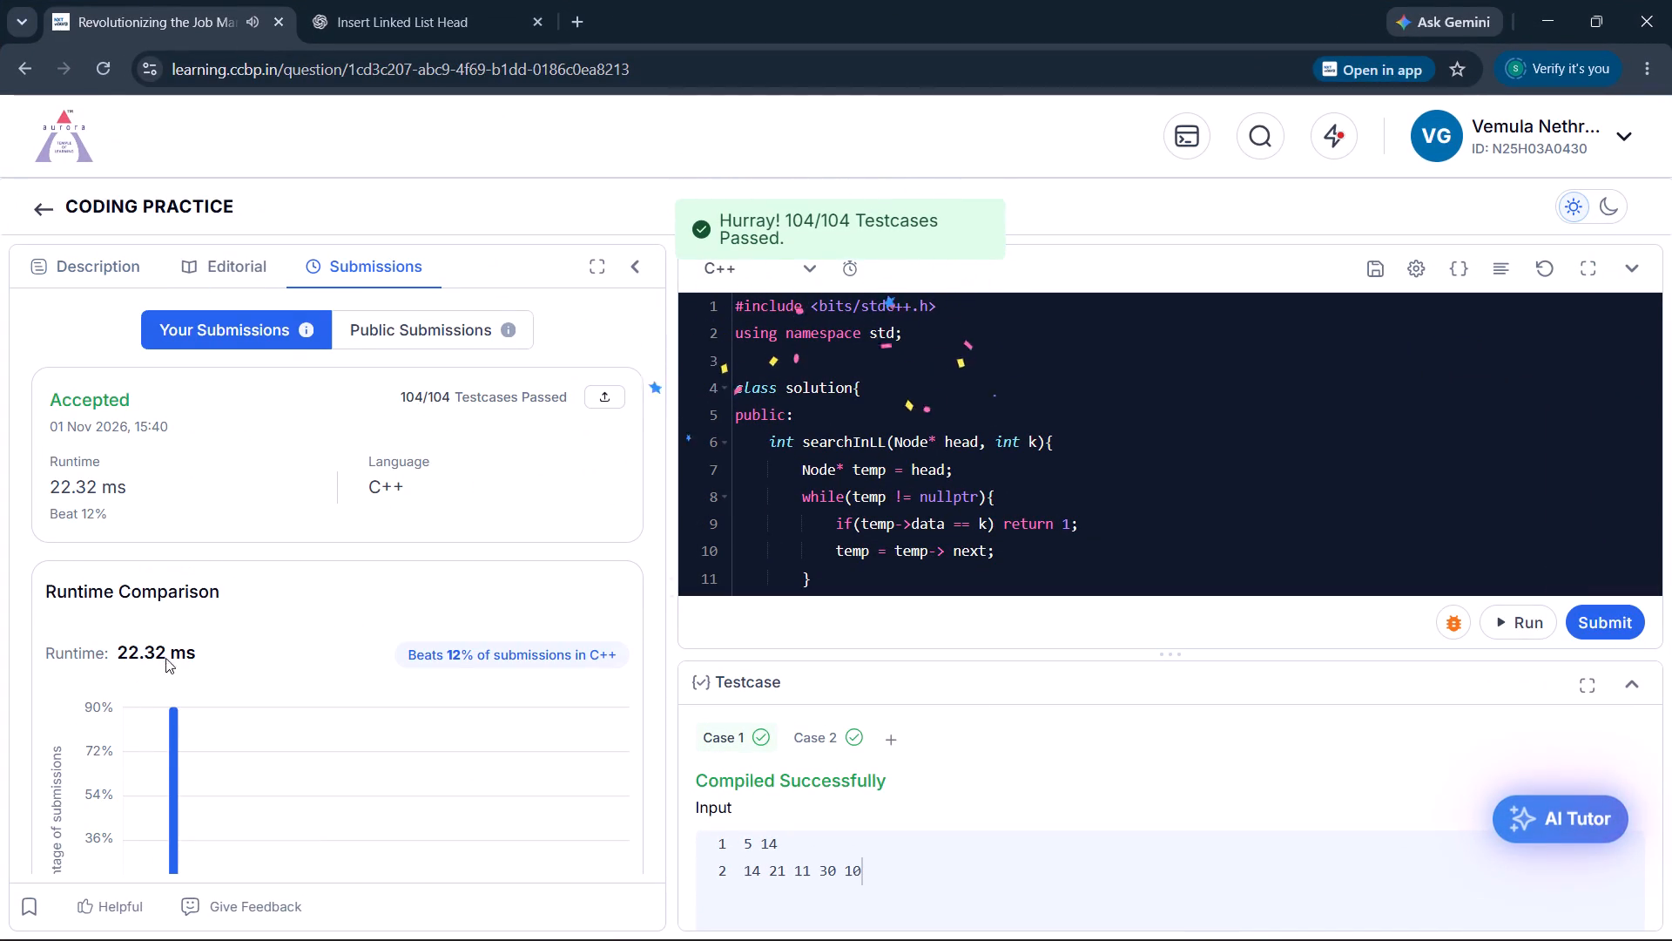
Capture the submission result page with the full runtime comparison chart and the code, and copy the image from Snipping Tool.
{"action": "scroll", "coordinate": [165, 611], "scroll_direction": "down", "scroll_amount": 2}
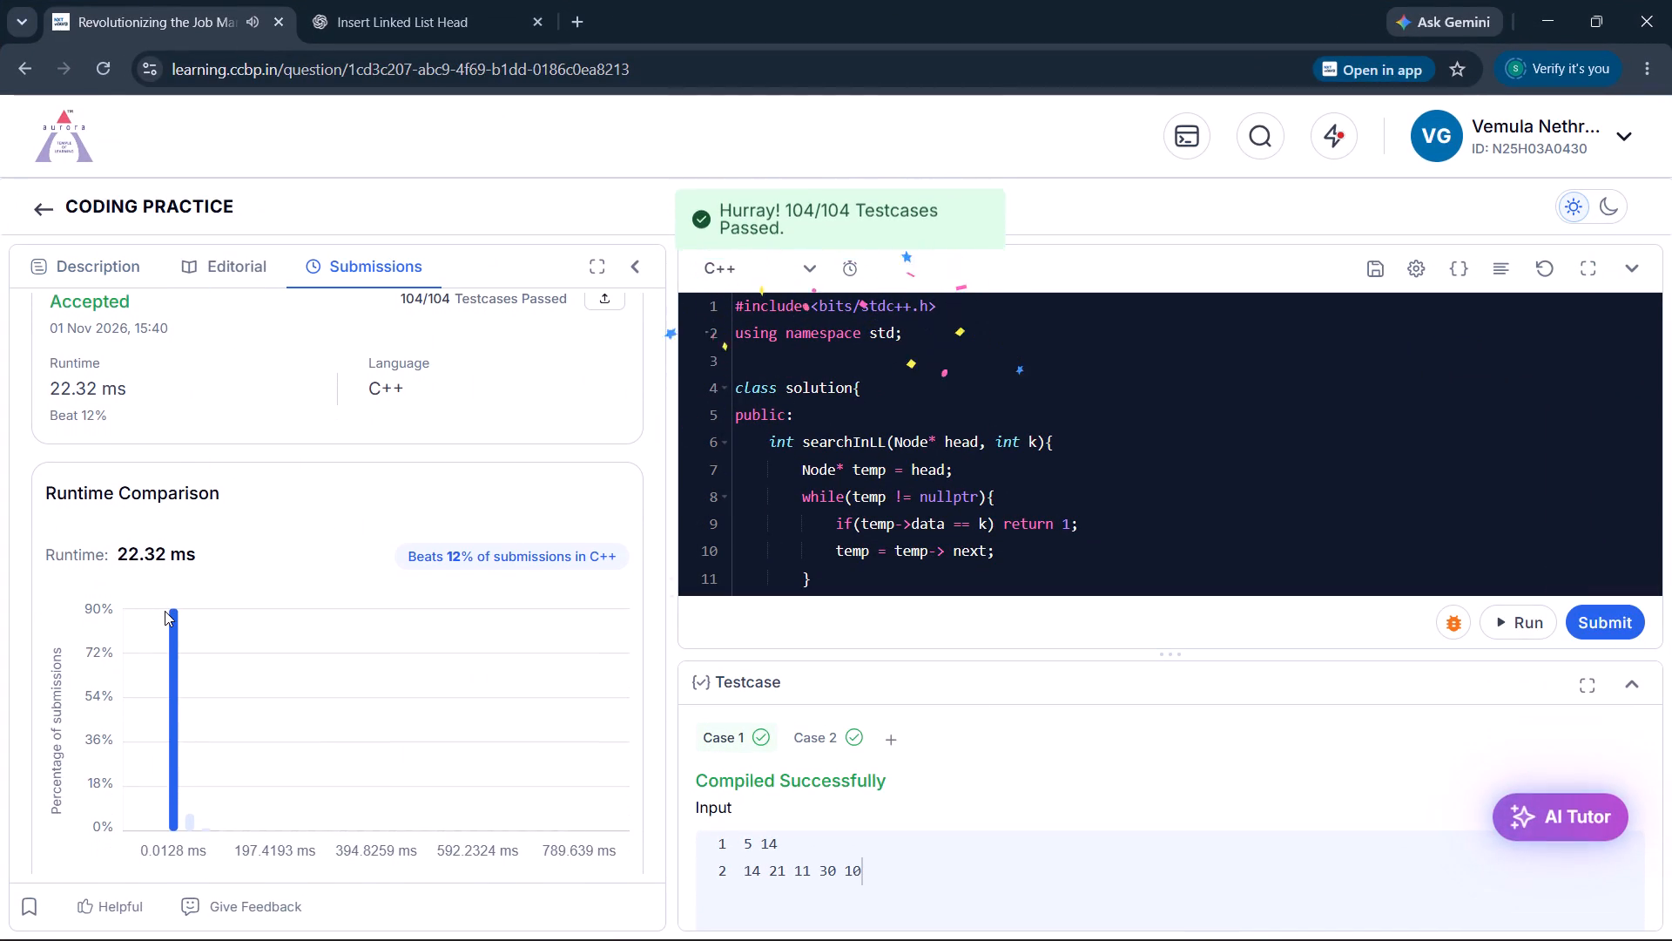
{"action": "key", "text": "Print"}
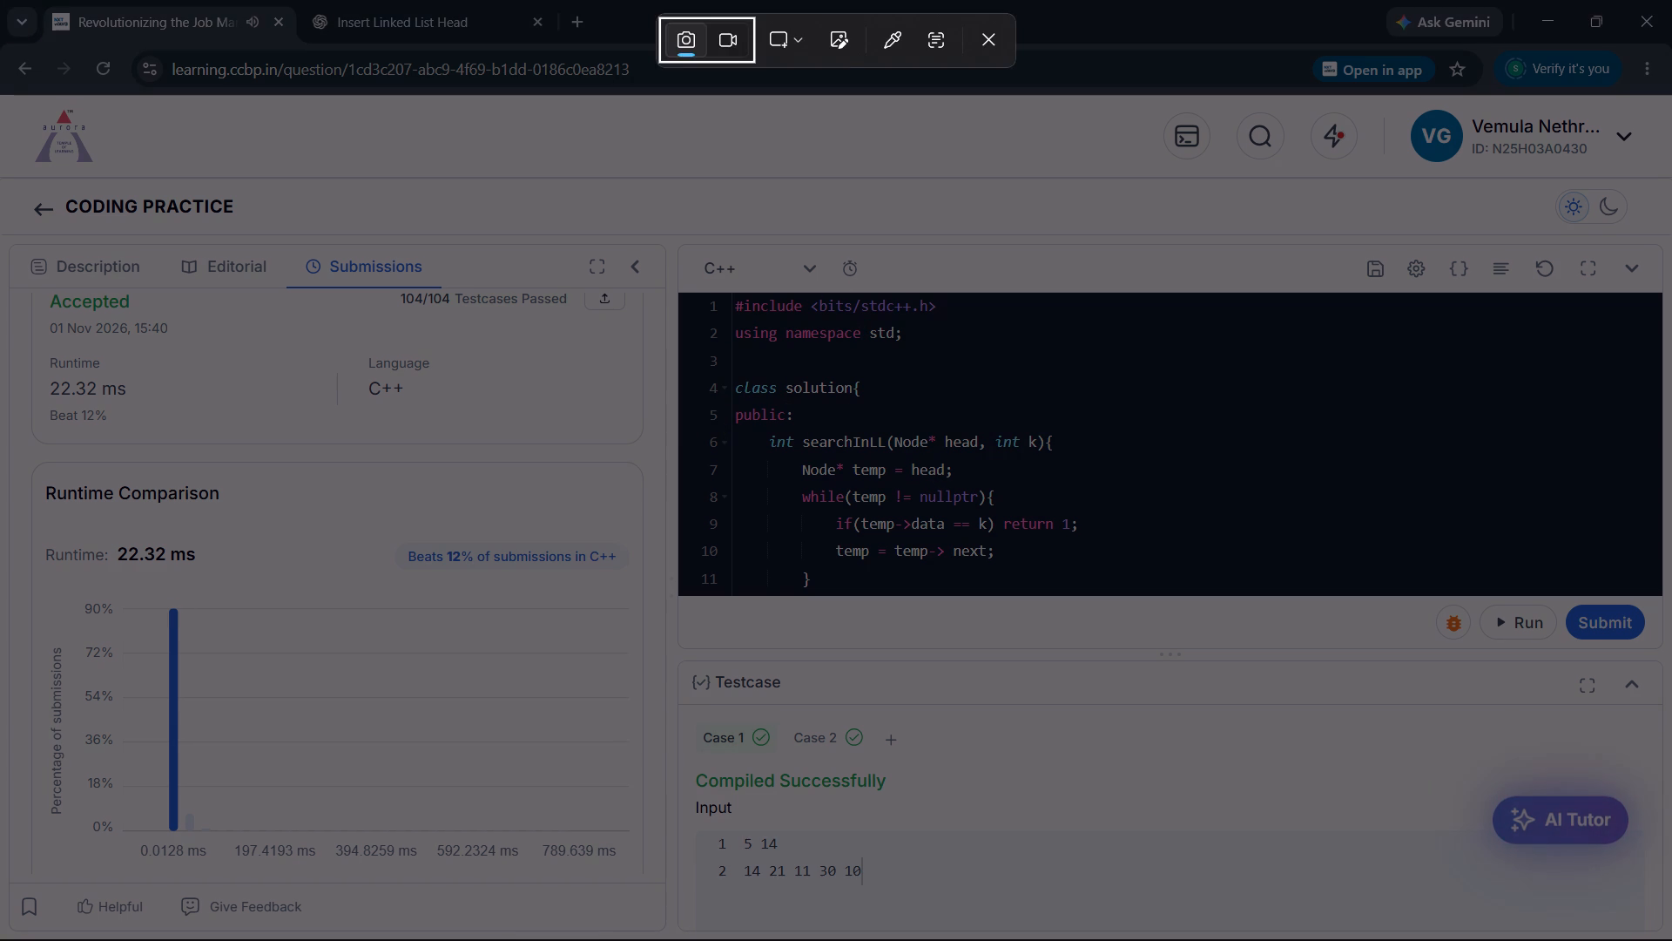
{"action": "left_click_drag", "start_coordinate": [3, 97], "coordinate": [1671, 876]}
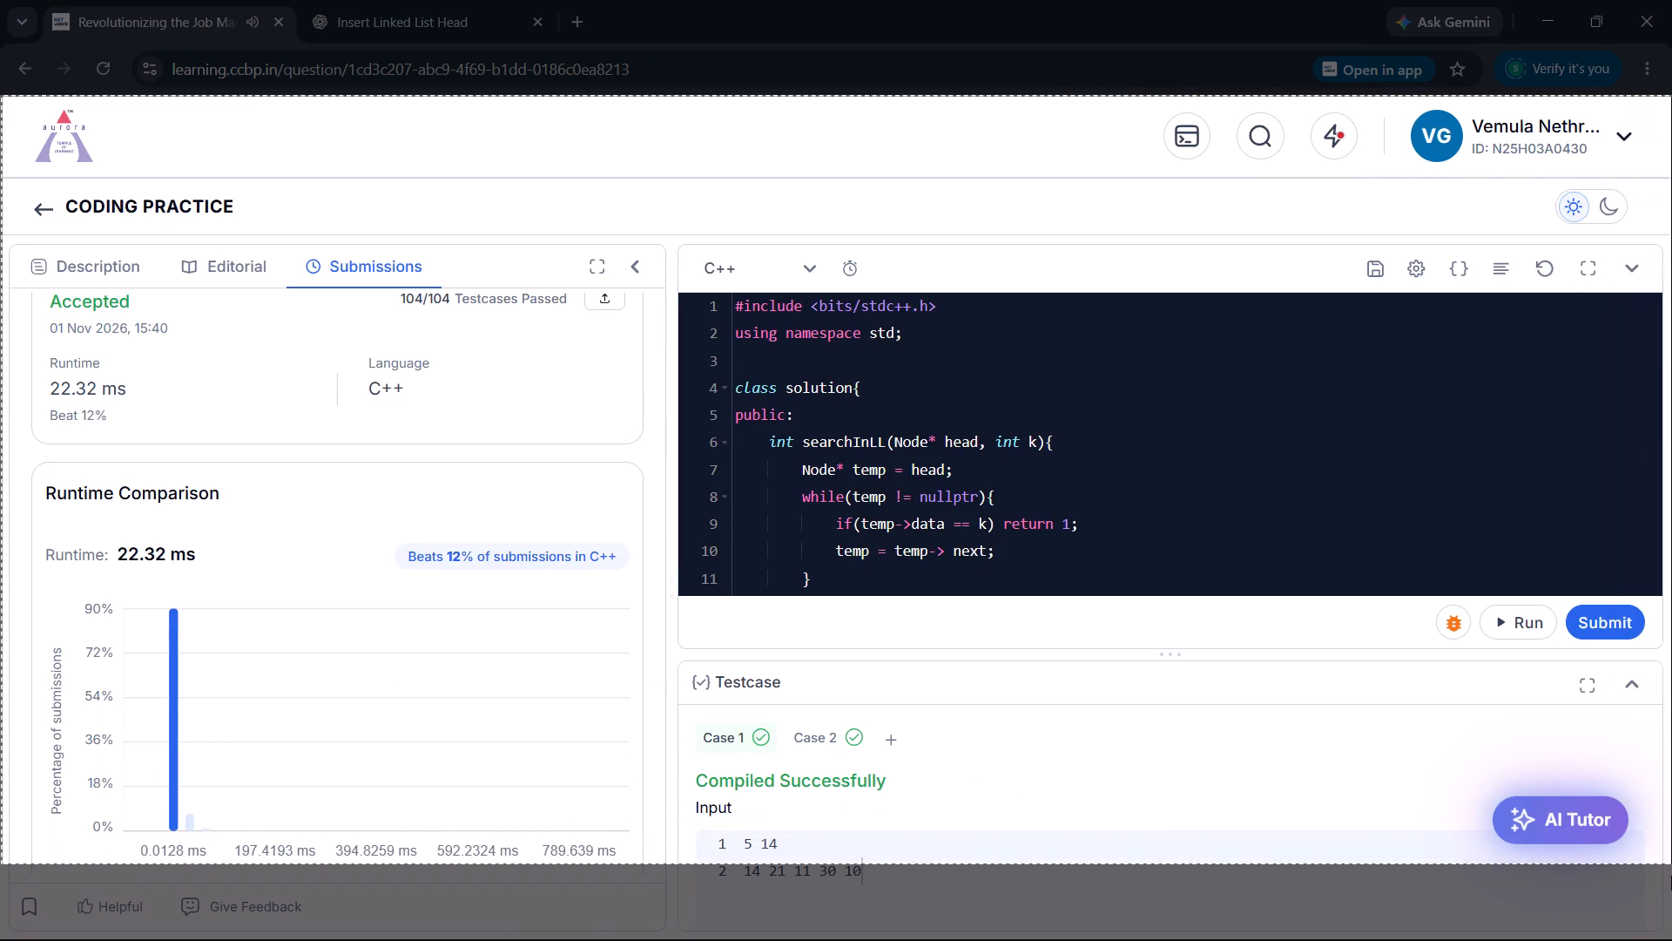
{"action": "left_click_drag", "start_coordinate": [1671, 876], "coordinate": [1666, 940]}
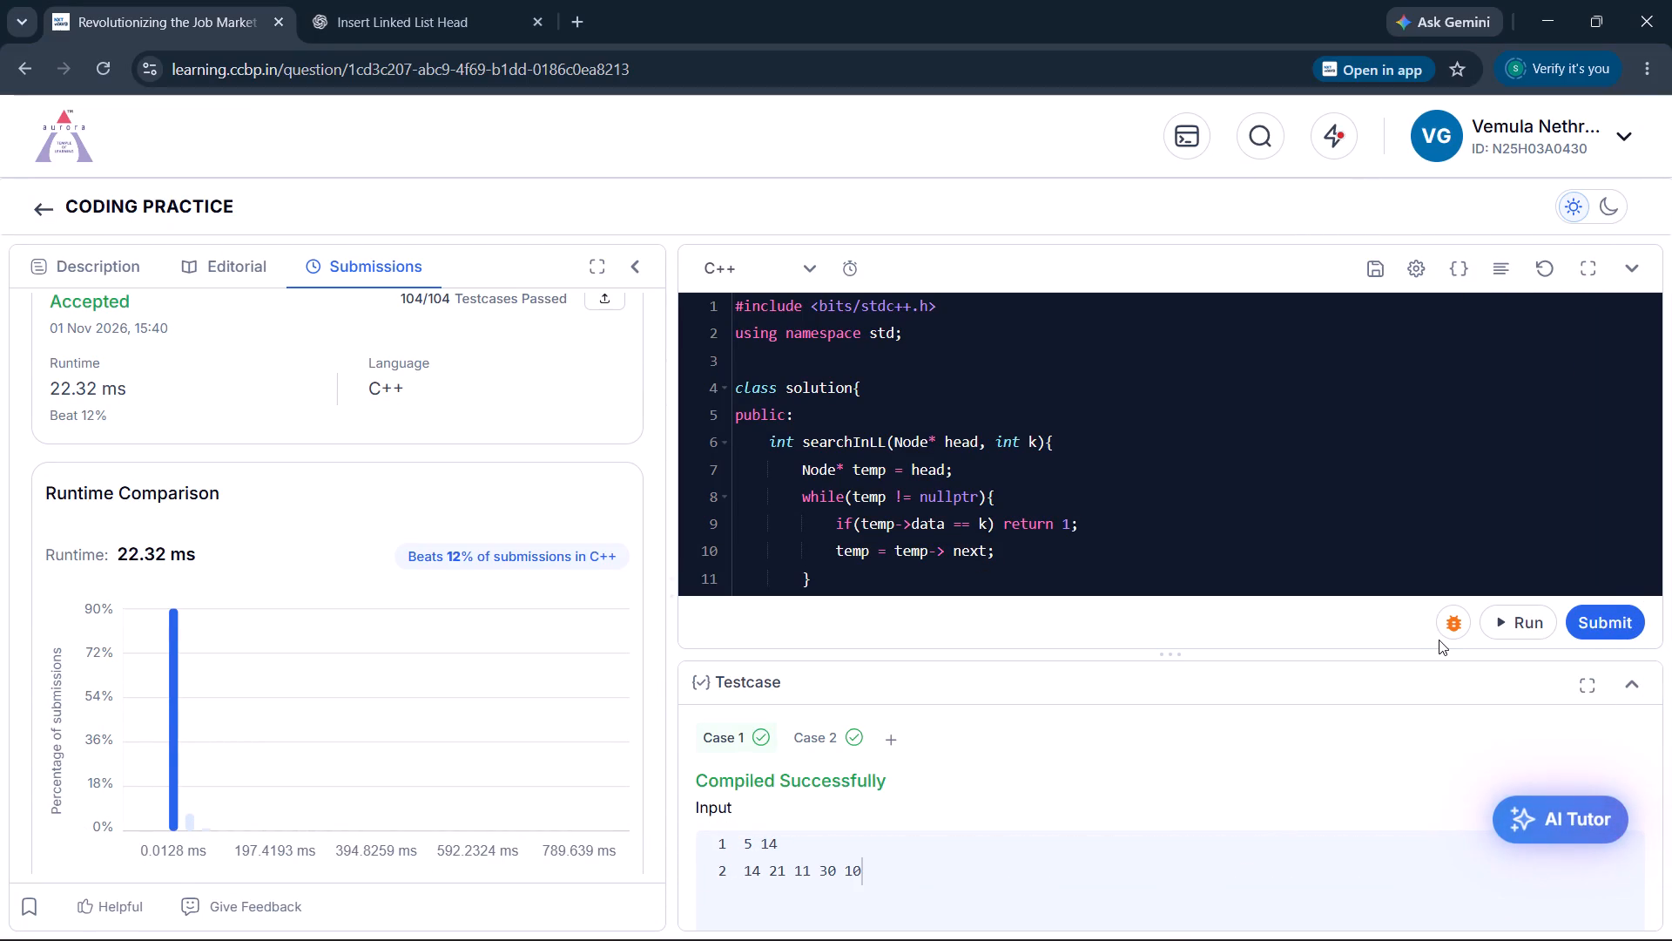
{"action": "left_click", "coordinate": [1497, 665]}
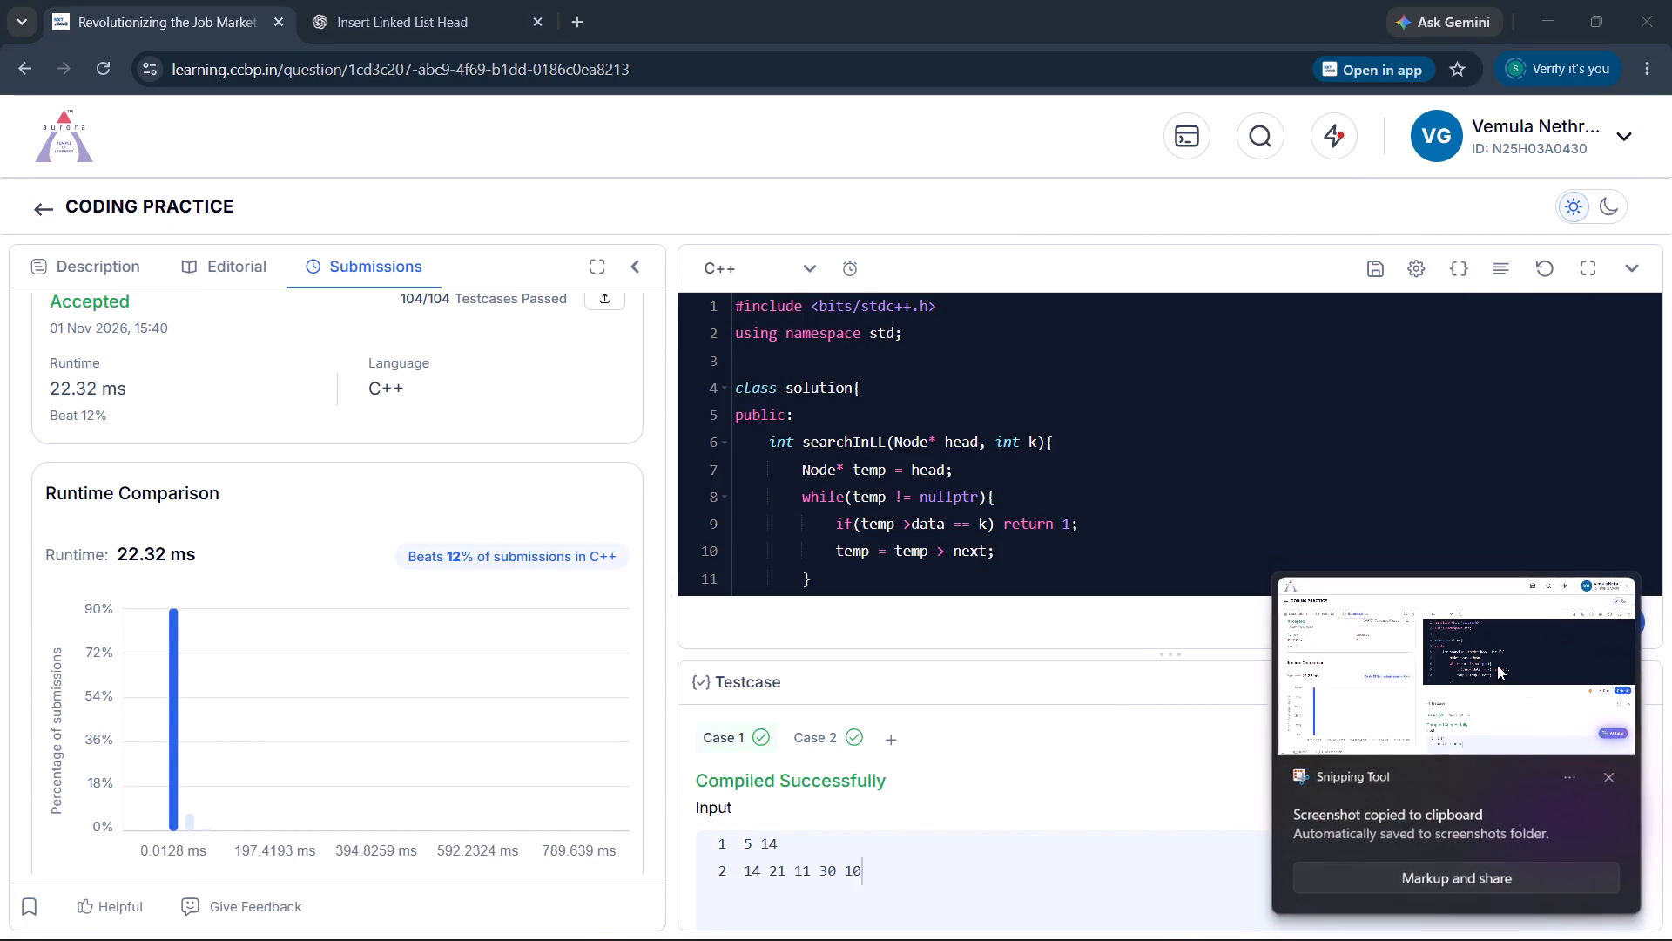
{"action": "left_click", "coordinate": [1463, 173]}
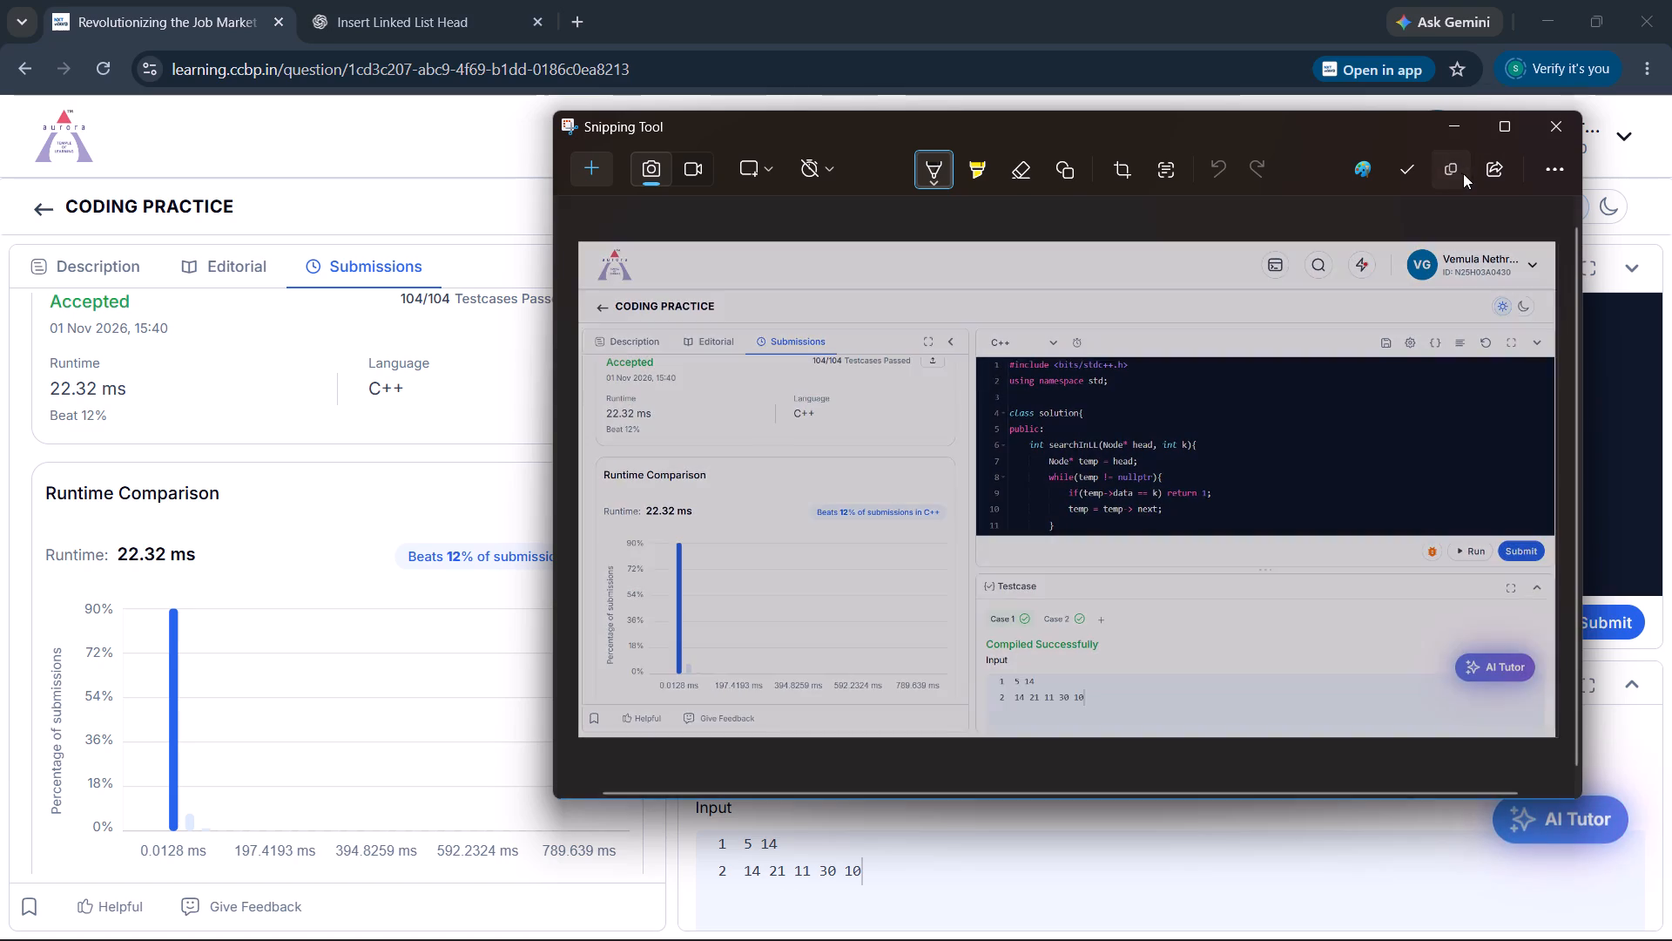
{"action": "left_click_drag", "start_coordinate": [1458, 110], "coordinate": [1458, 125]}
{"action": "left_click", "coordinate": [1448, 143]}
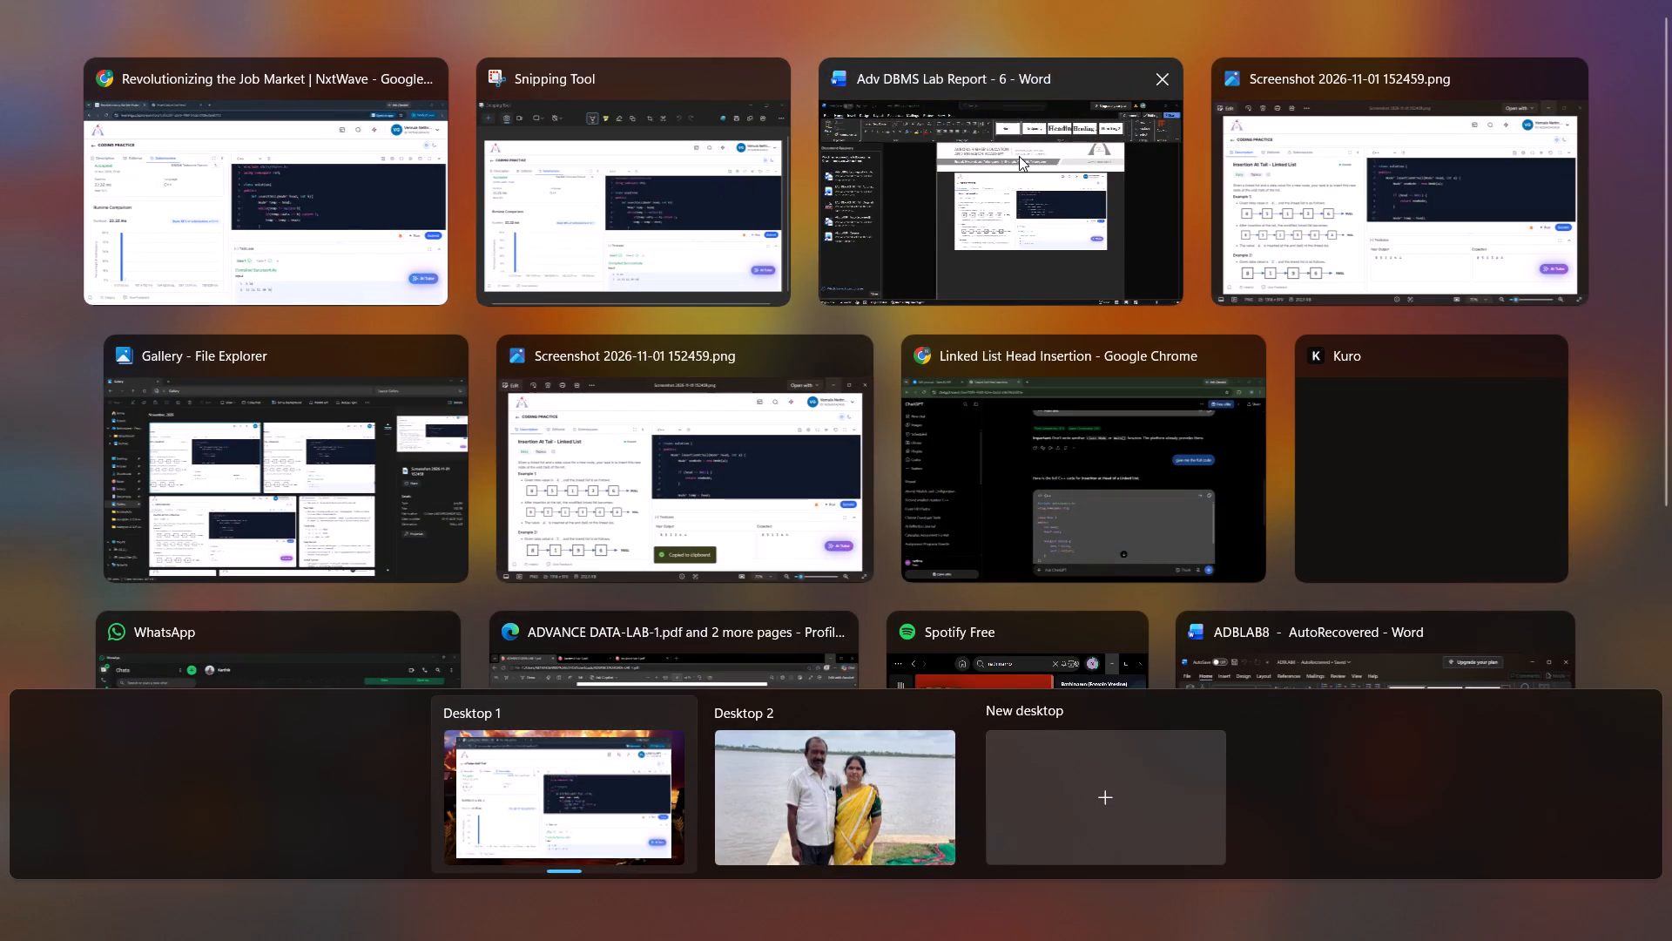
Switch to Word and paste the submission result screenshot at the insertion point on the Search In Linked List page.
{"action": "left_click", "coordinate": [1019, 156]}
{"action": "right_click", "coordinate": [711, 693]}
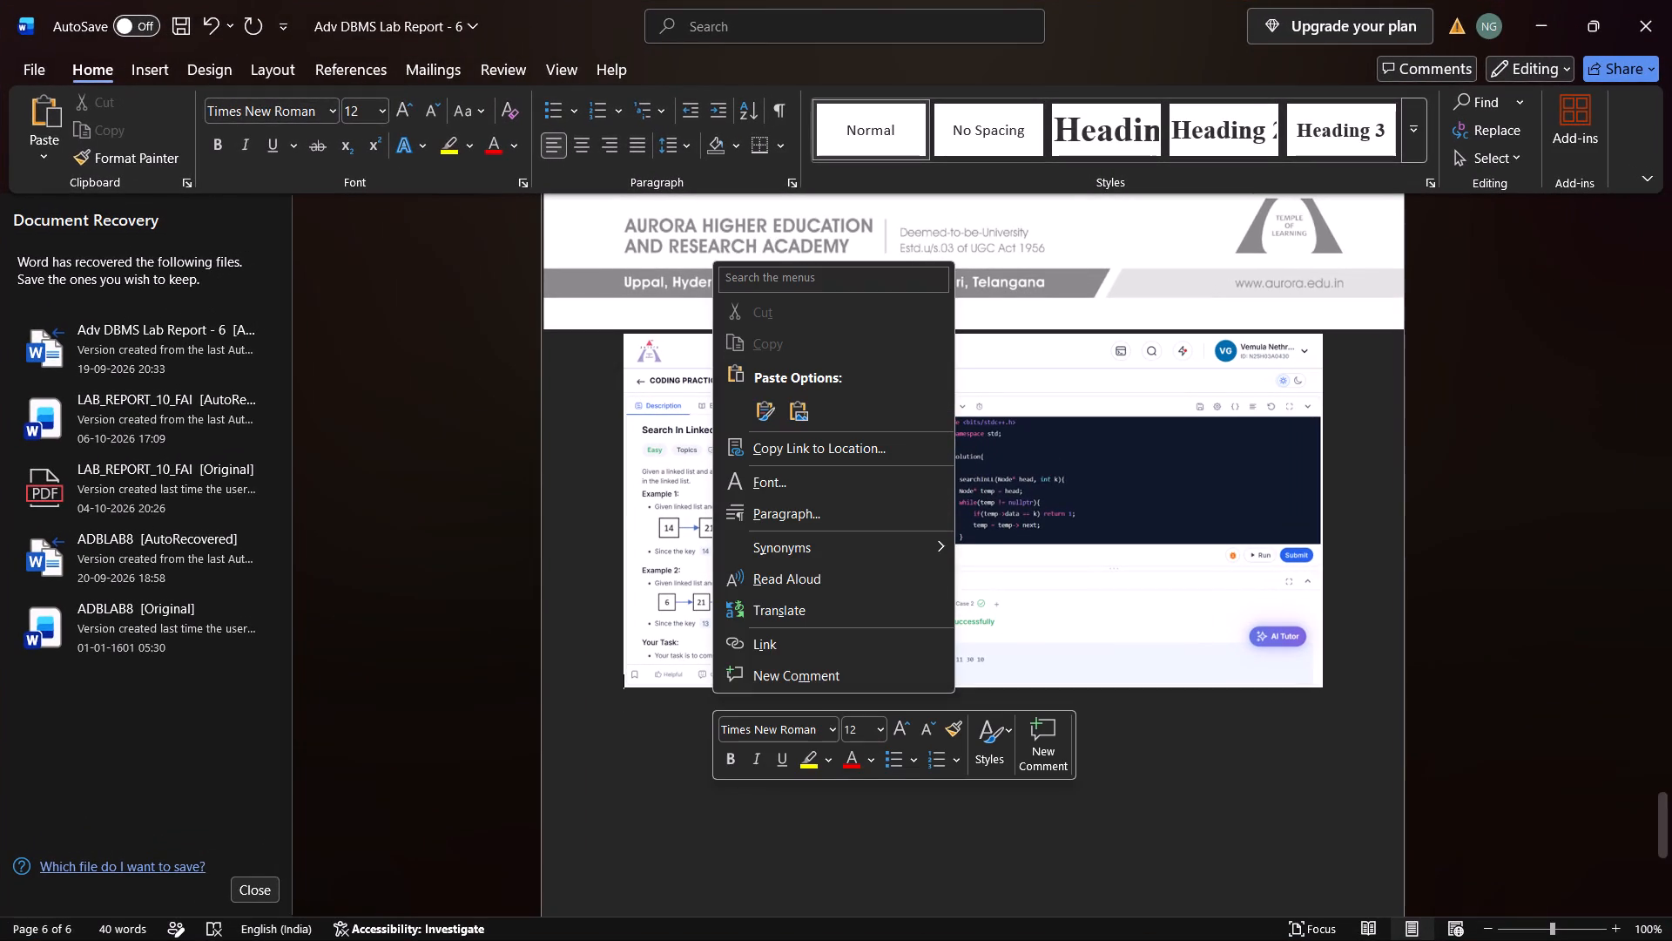
{"action": "left_click", "coordinate": [772, 426]}
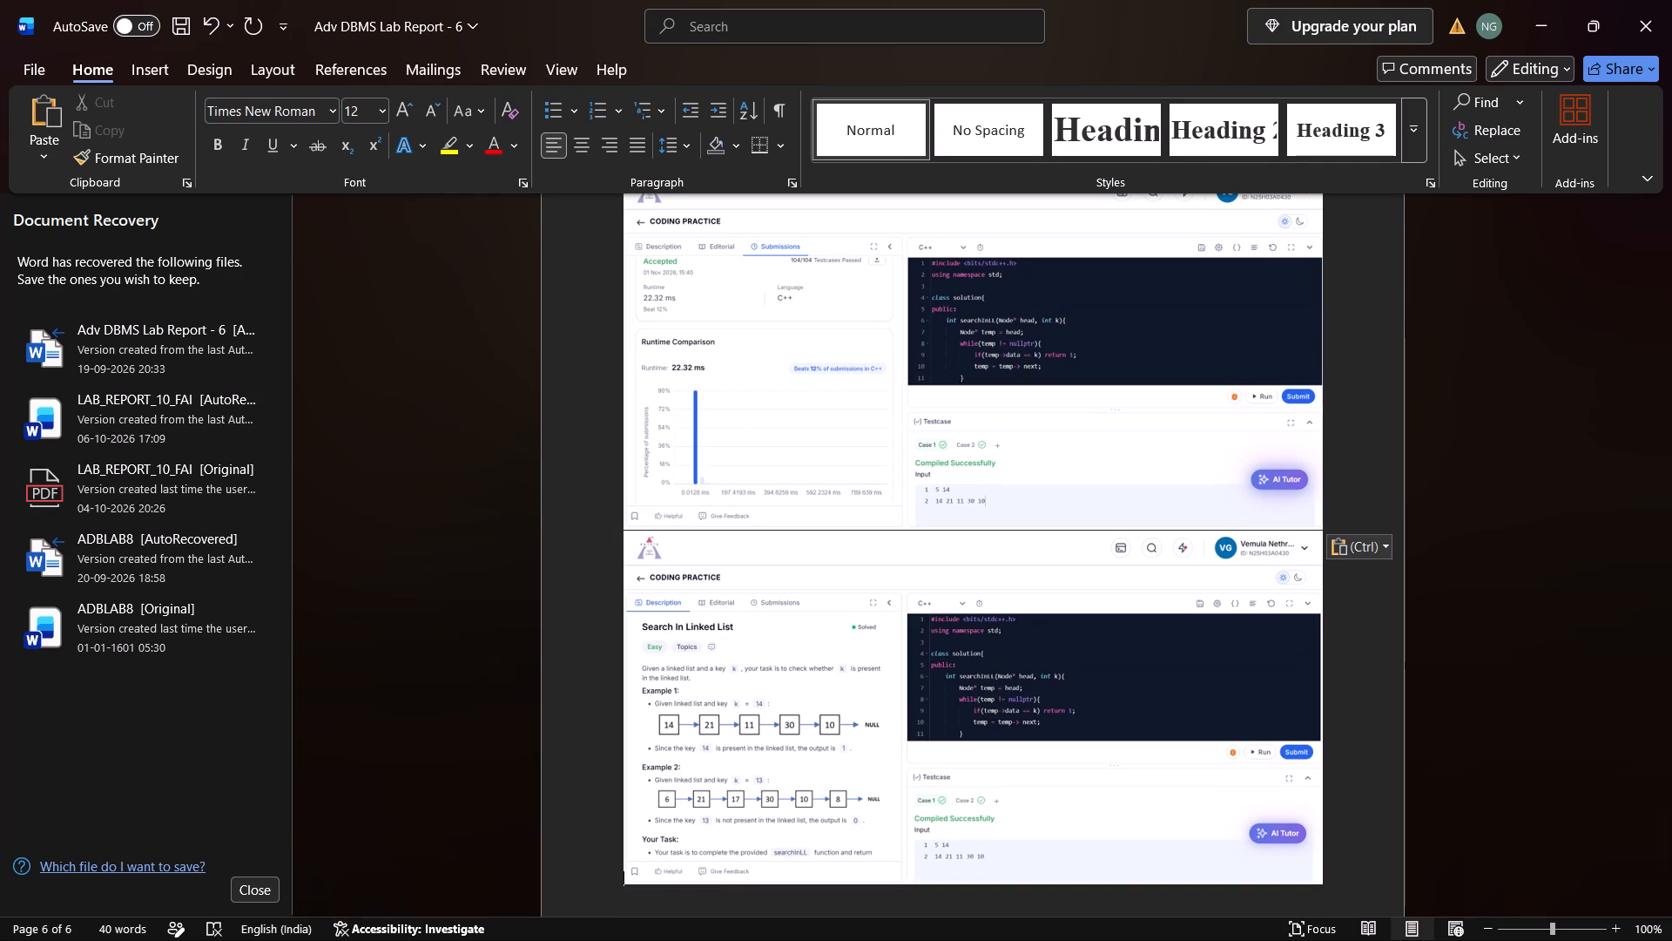
Compare the order of the Search In Linked List screenshots with the Length of Linked List screenshots on the preceding page.
{"action": "scroll", "coordinate": [984, 583], "scroll_direction": "up", "scroll_amount": 2}
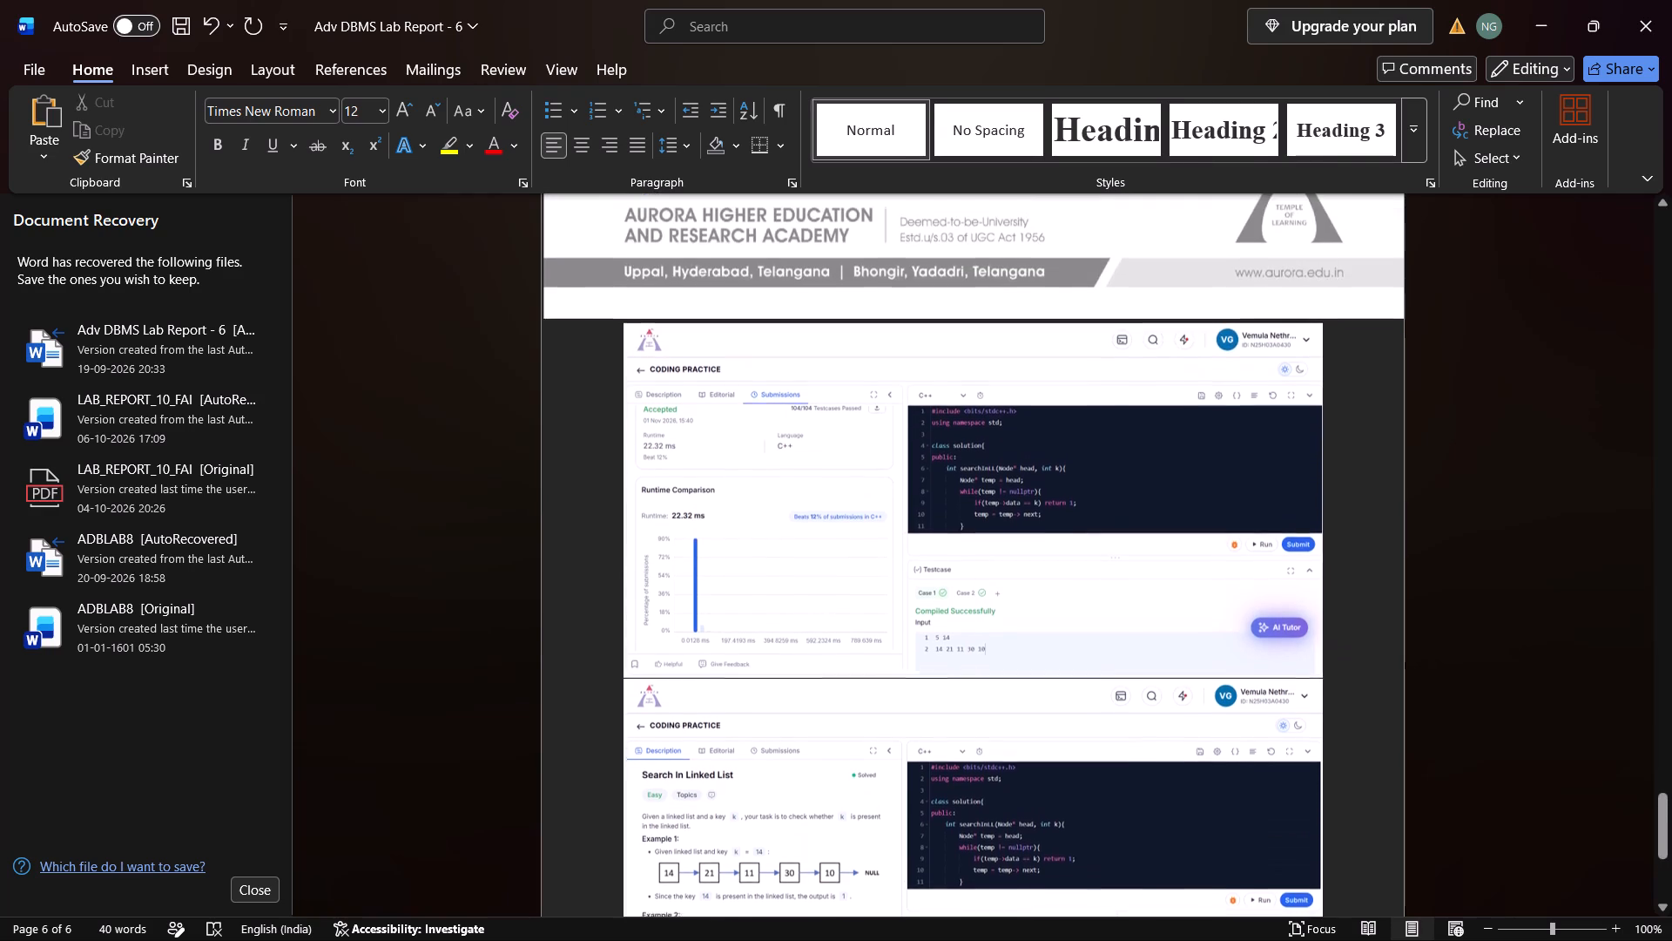
{"action": "scroll", "coordinate": [984, 583], "scroll_direction": "up", "scroll_amount": 8}
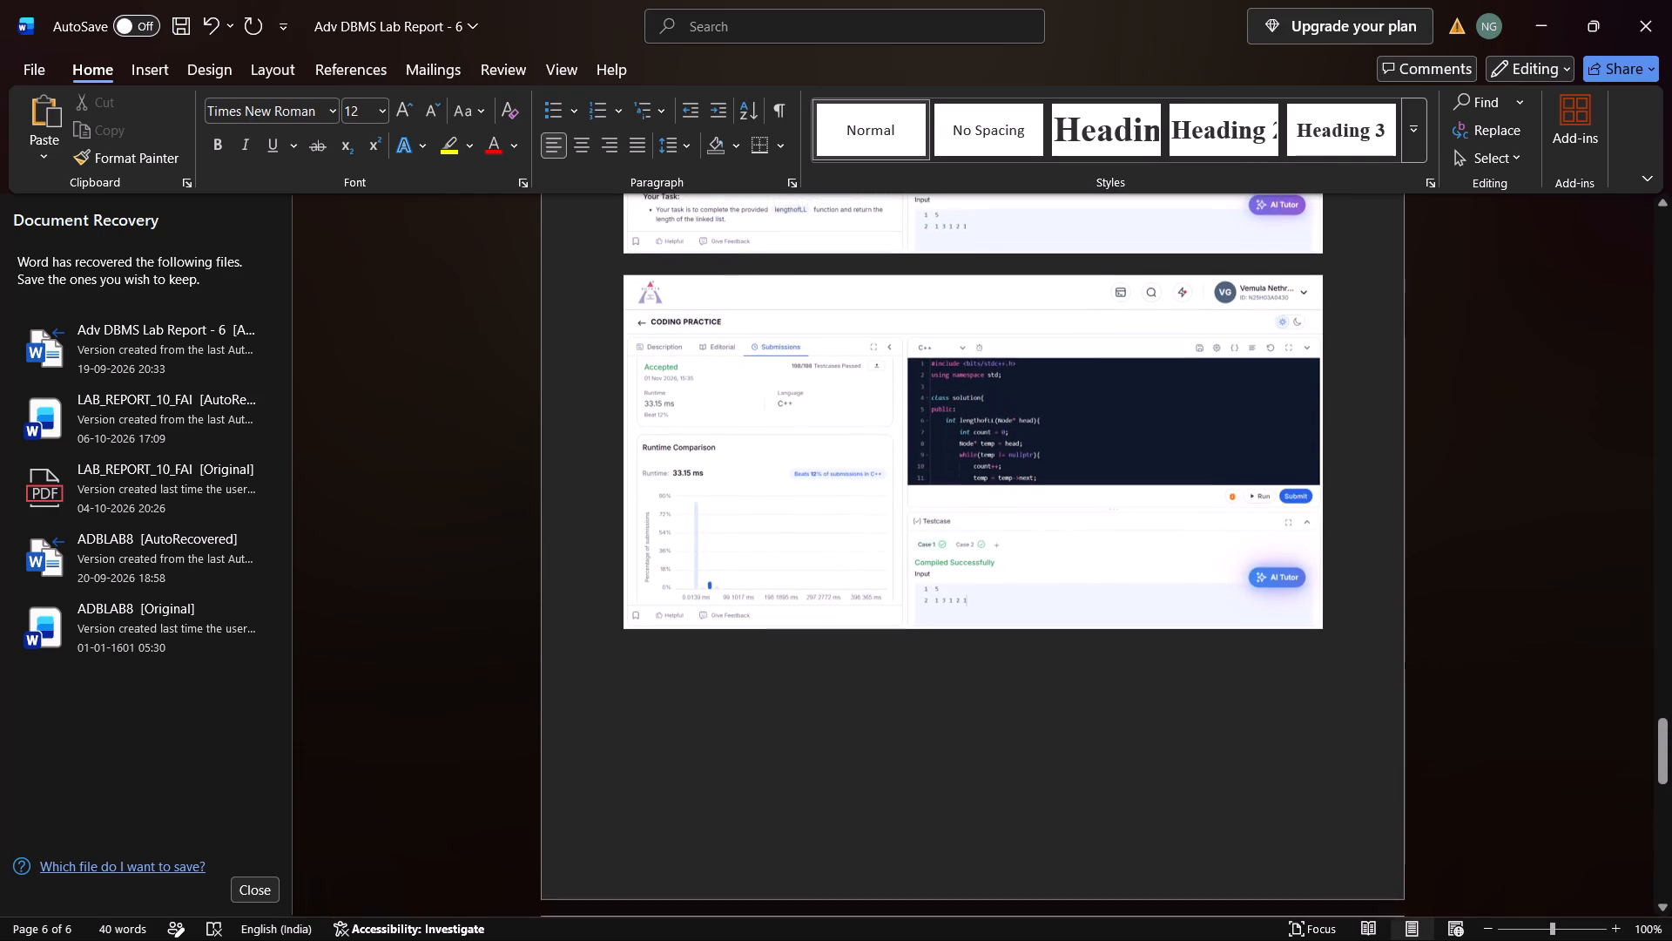
{"action": "scroll", "coordinate": [984, 583], "scroll_direction": "up", "scroll_amount": 2}
{"action": "scroll", "coordinate": [984, 583], "scroll_direction": "down", "scroll_amount": 3}
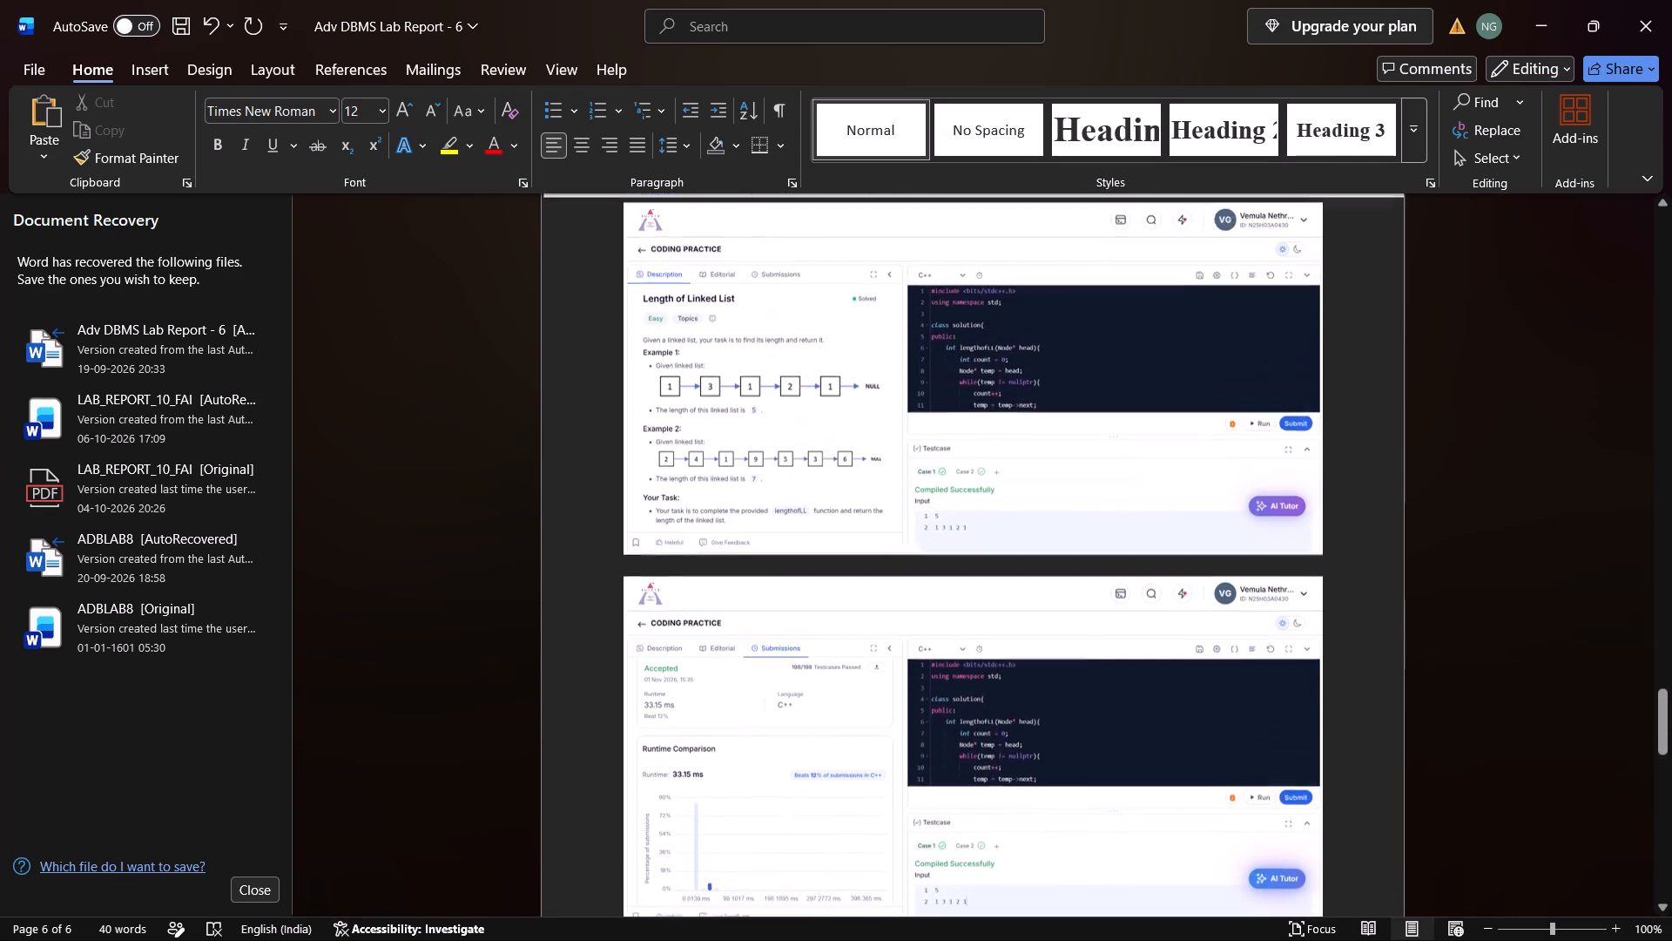
{"action": "scroll", "coordinate": [984, 583], "scroll_direction": "down", "scroll_amount": 7}
{"action": "scroll", "coordinate": [1038, 620], "scroll_direction": "up", "scroll_amount": 2}
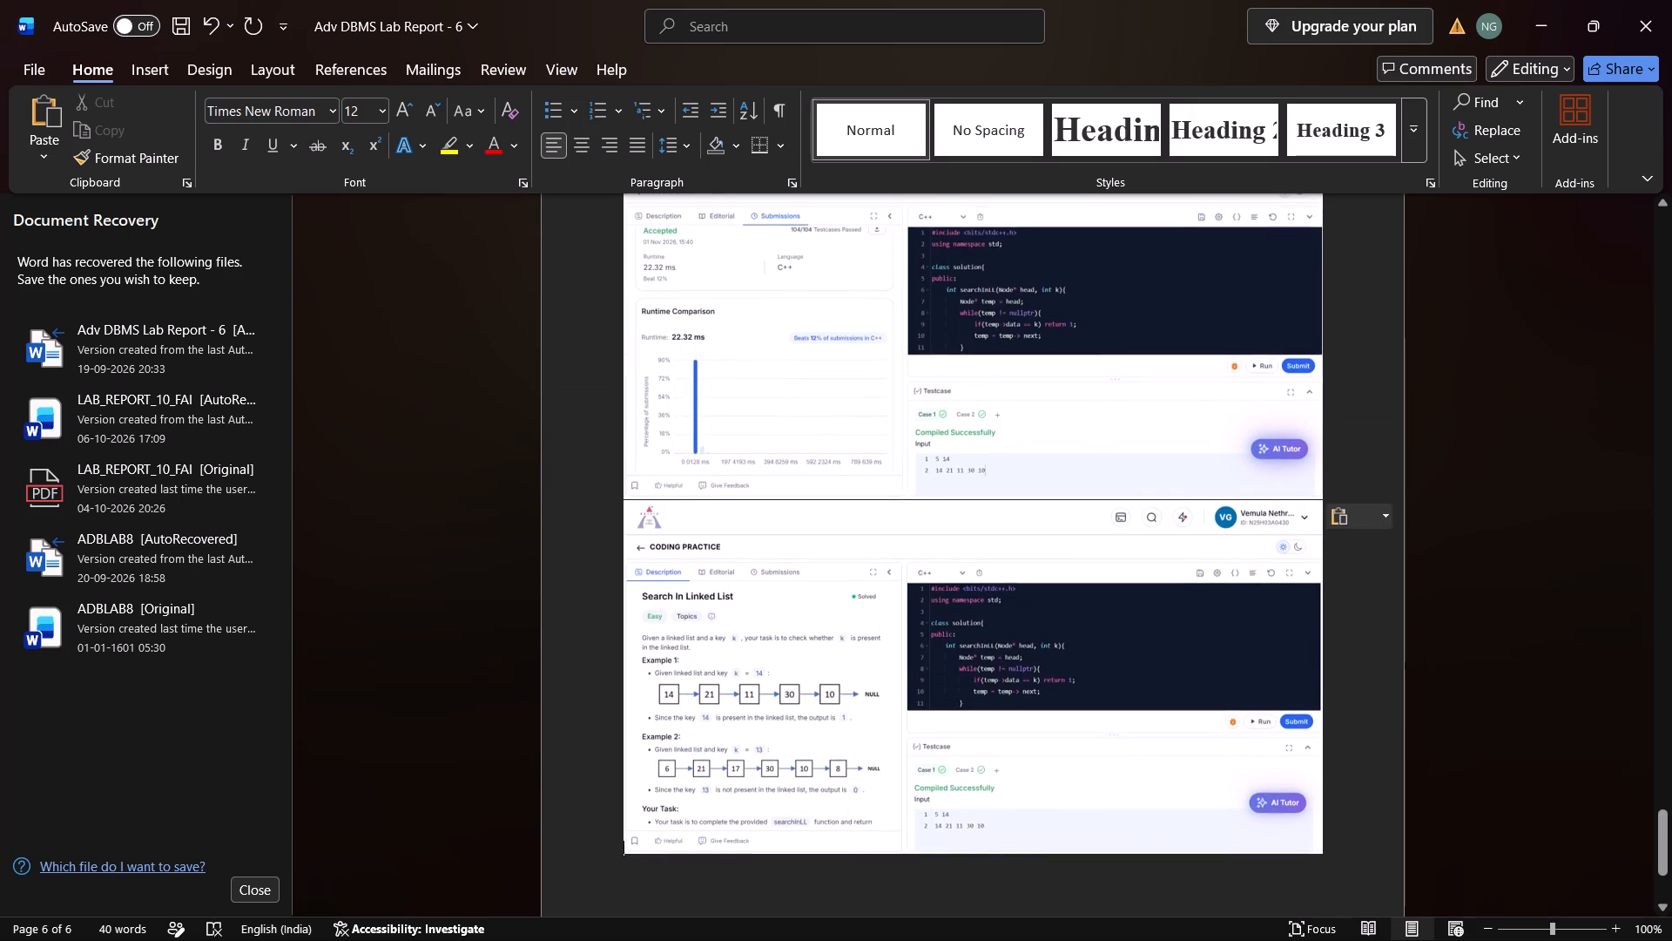
{"action": "scroll", "coordinate": [929, 598], "scroll_direction": "down", "scroll_amount": 1}
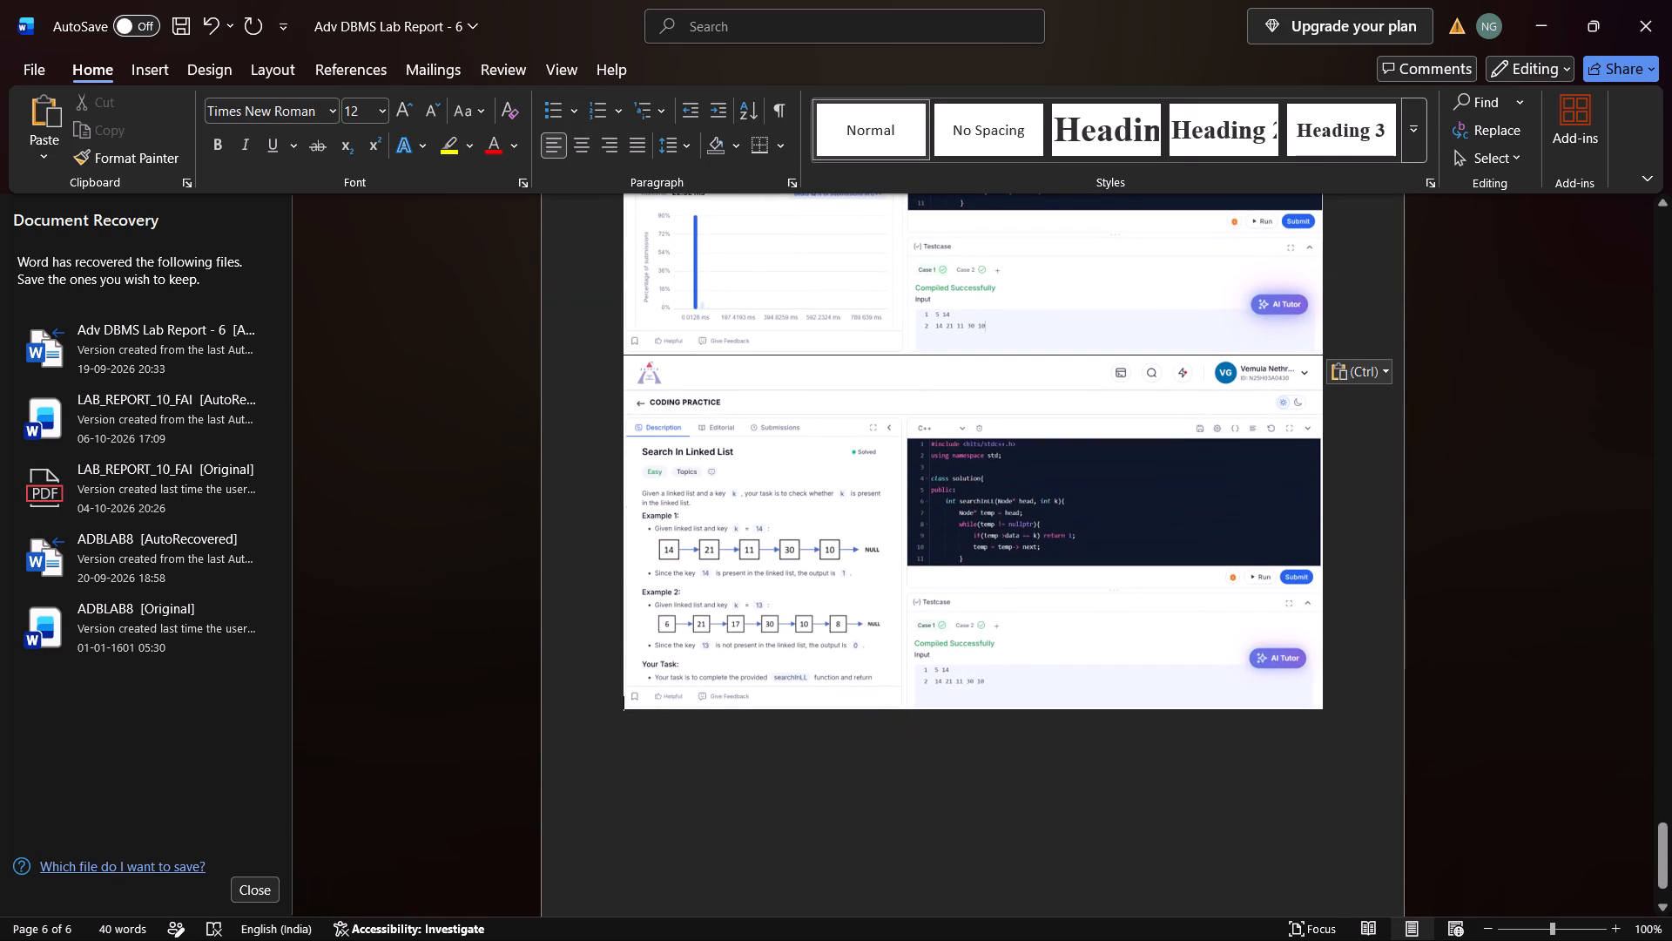
{"action": "scroll", "coordinate": [965, 633], "scroll_direction": "up", "scroll_amount": 2}
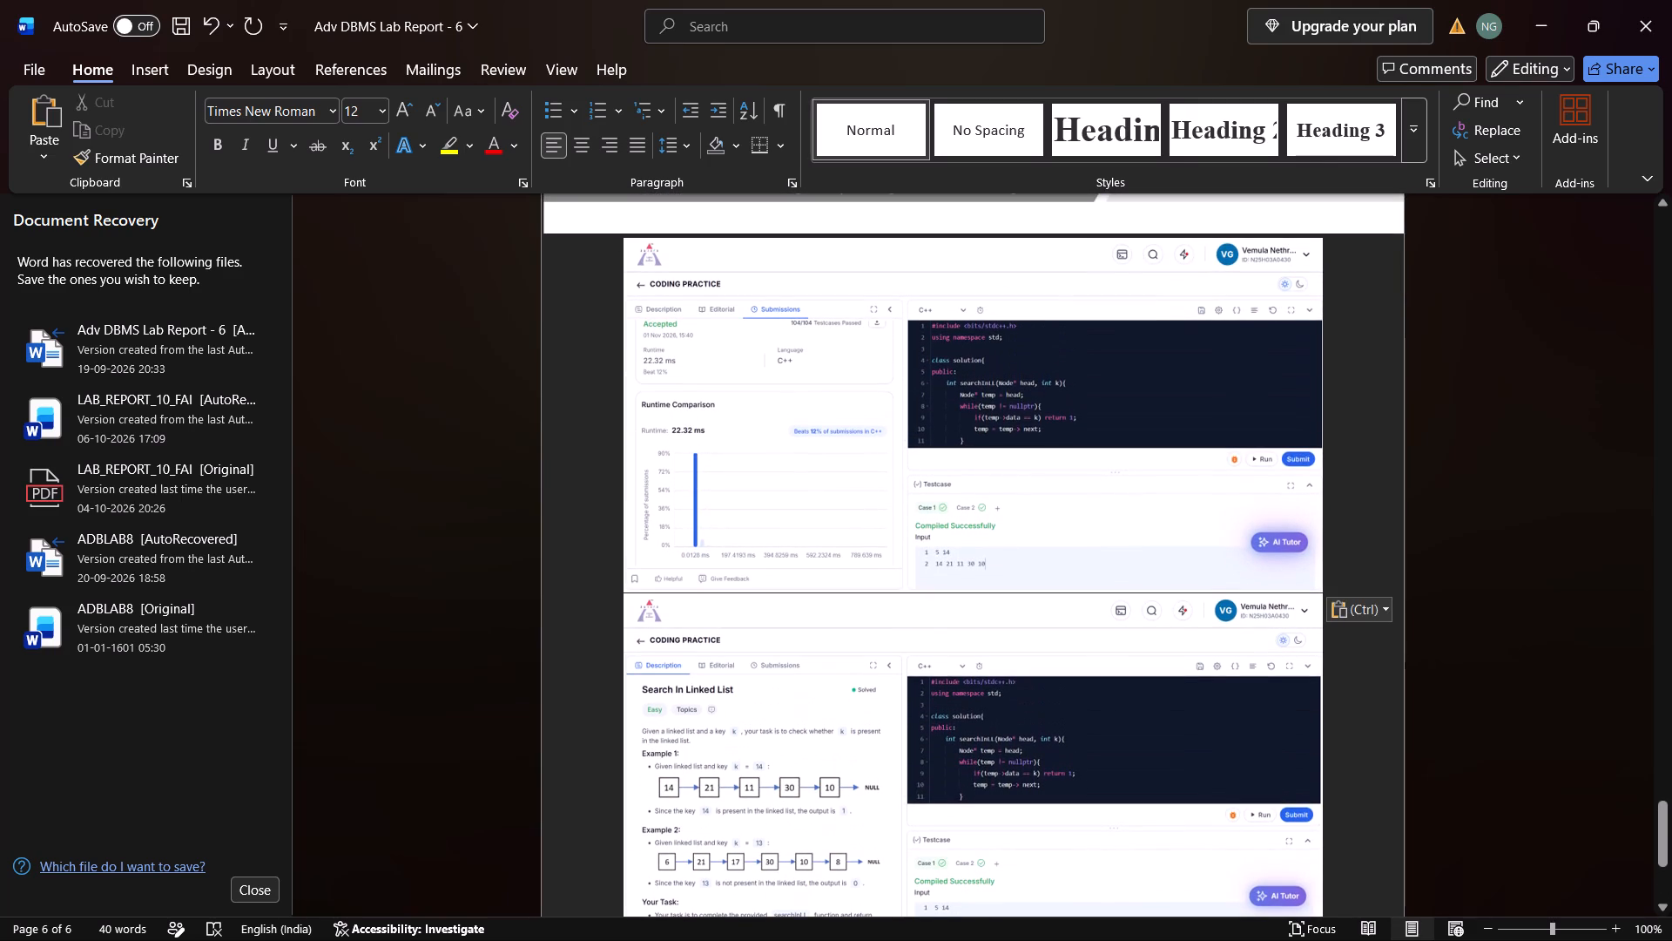
{"action": "scroll", "coordinate": [1001, 698], "scroll_direction": "down", "scroll_amount": 2}
Move the submission result screenshot below the Search In Linked List problem screenshot, on its own line, and add a new line after it.
{"action": "left_click", "coordinate": [927, 383]}
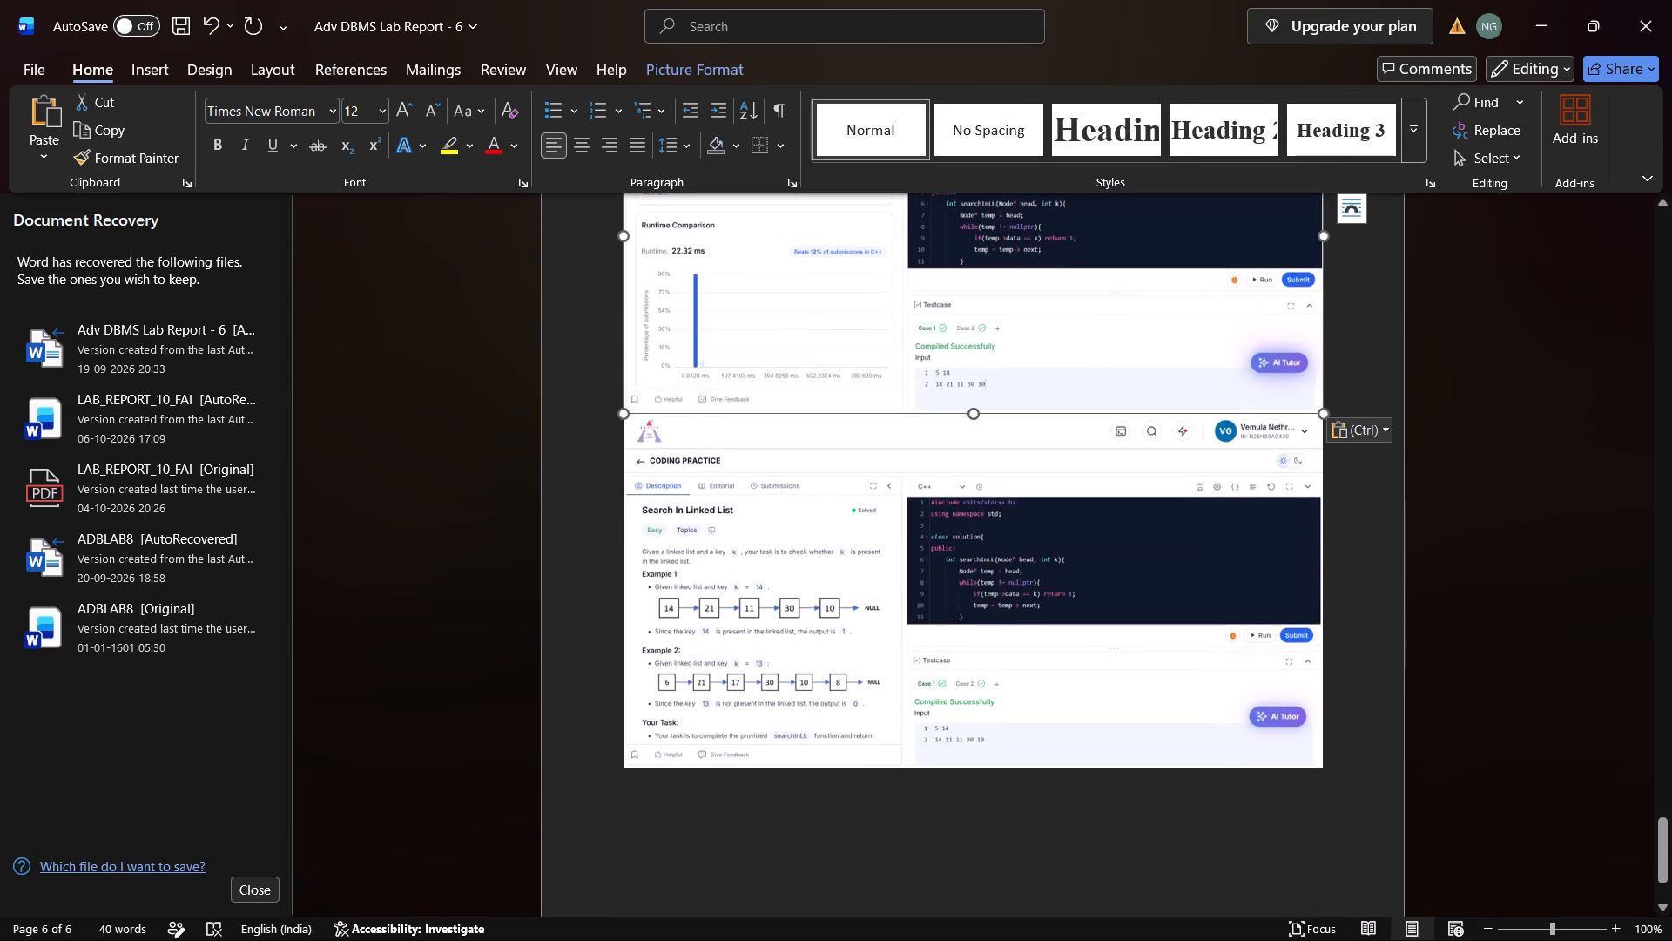
{"action": "key", "text": "ctrl+c"}
{"action": "key", "text": "BackSpace"}
{"action": "left_click", "coordinate": [1341, 563]}
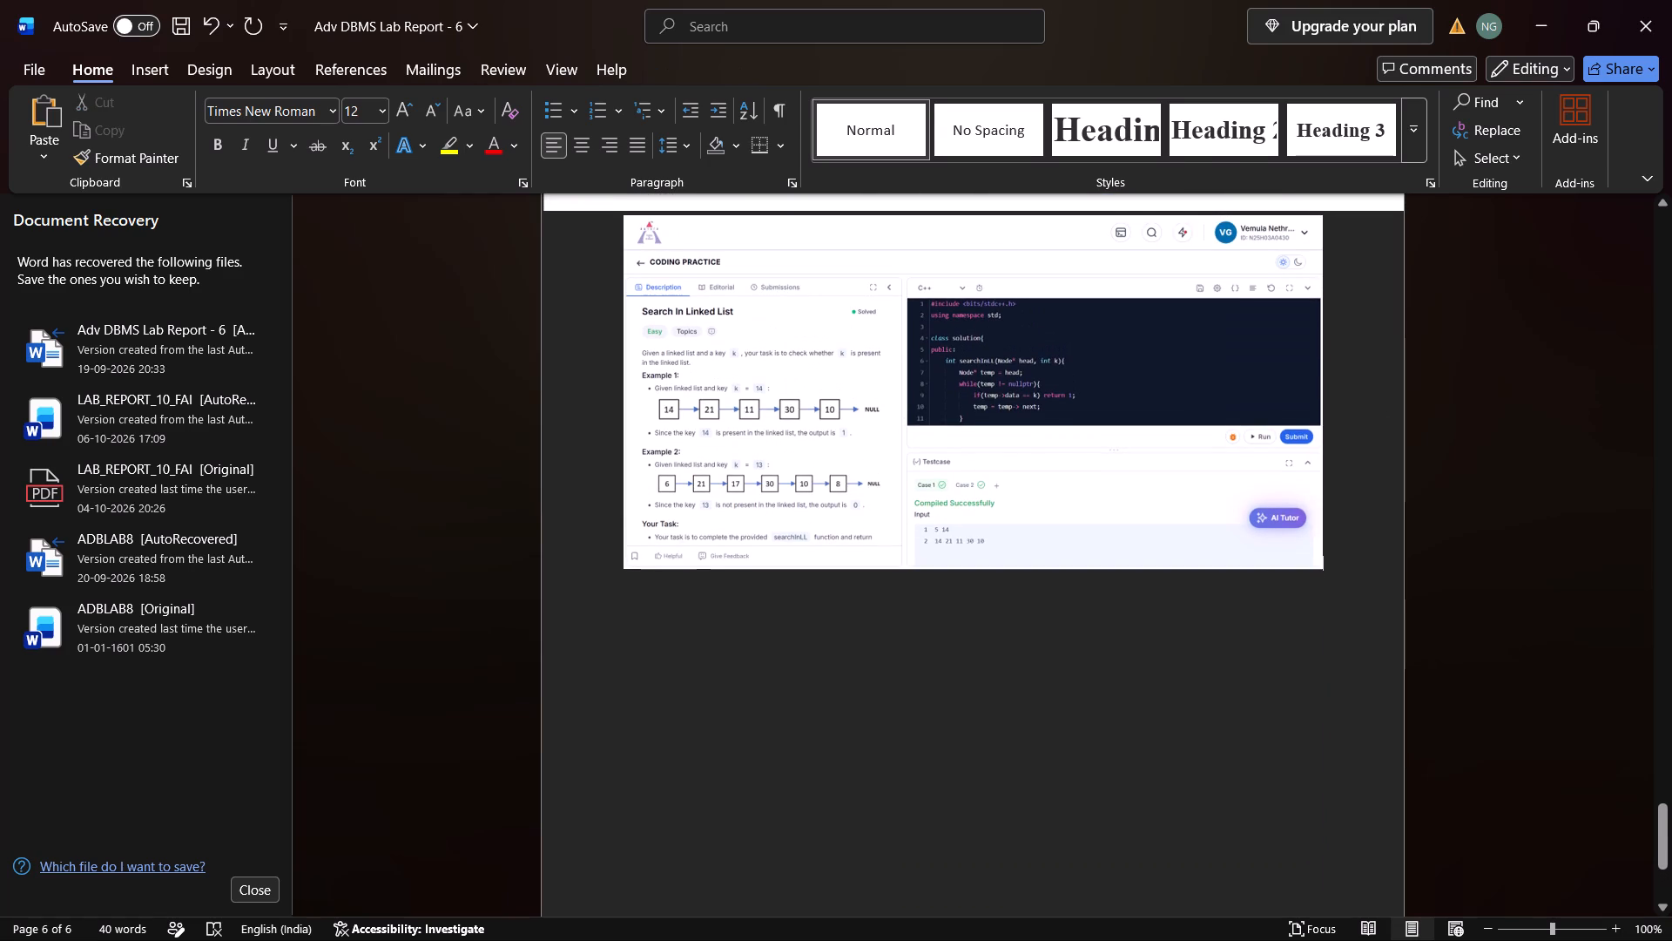
{"action": "key", "text": "Return"}
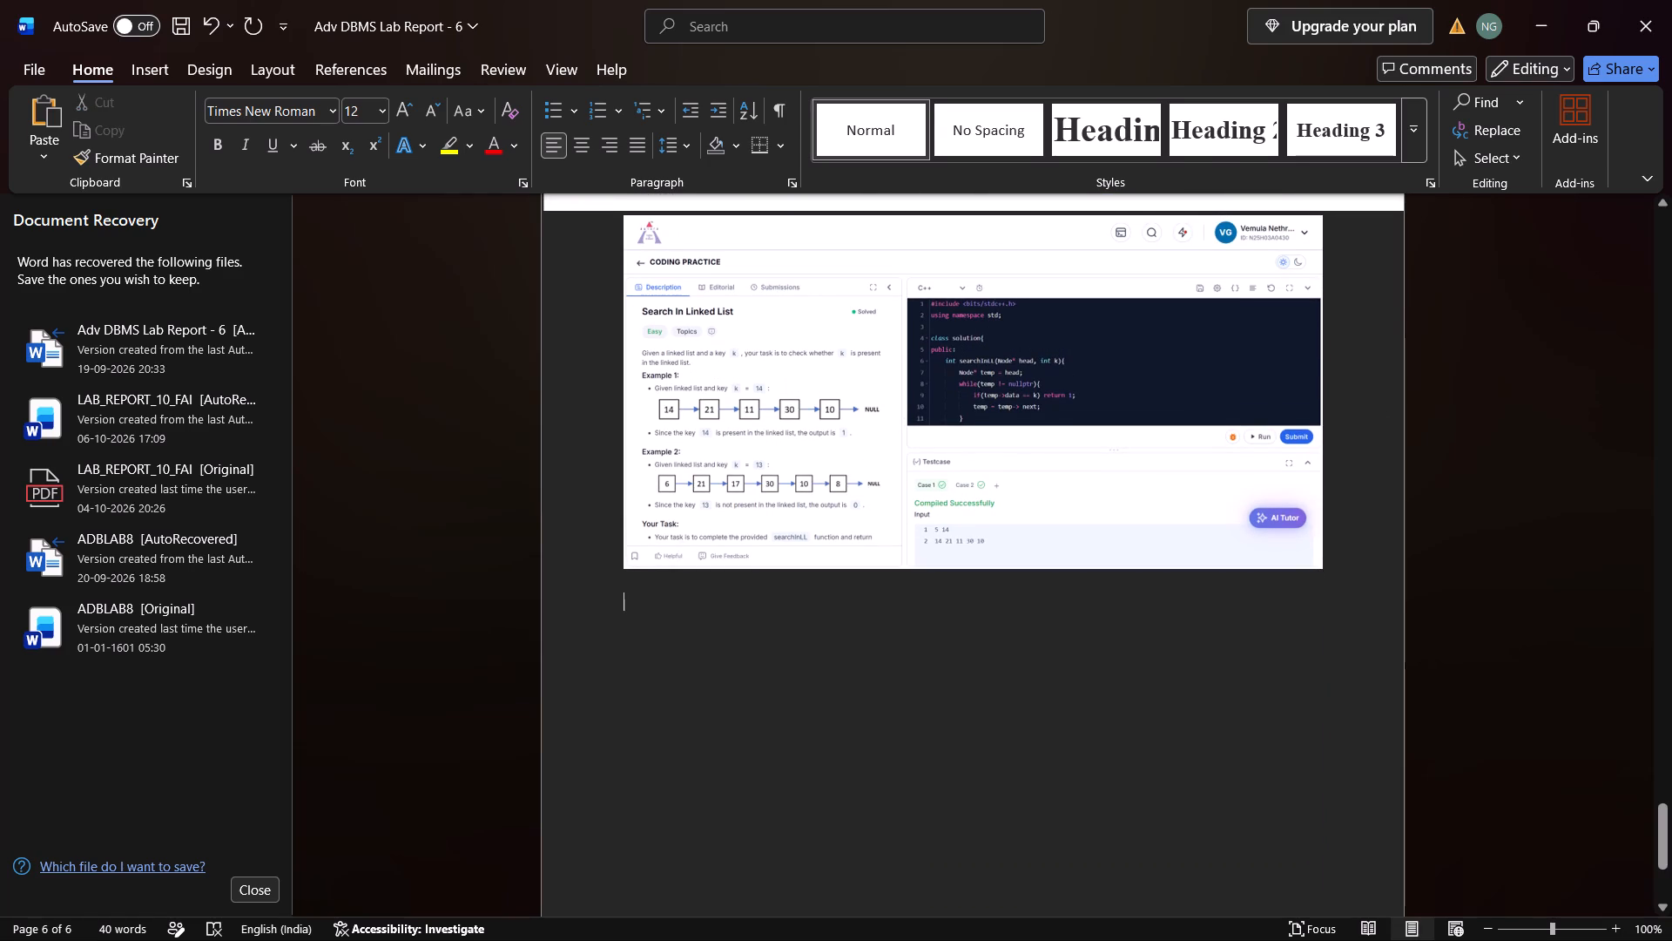
{"action": "right_click", "coordinate": [626, 607]}
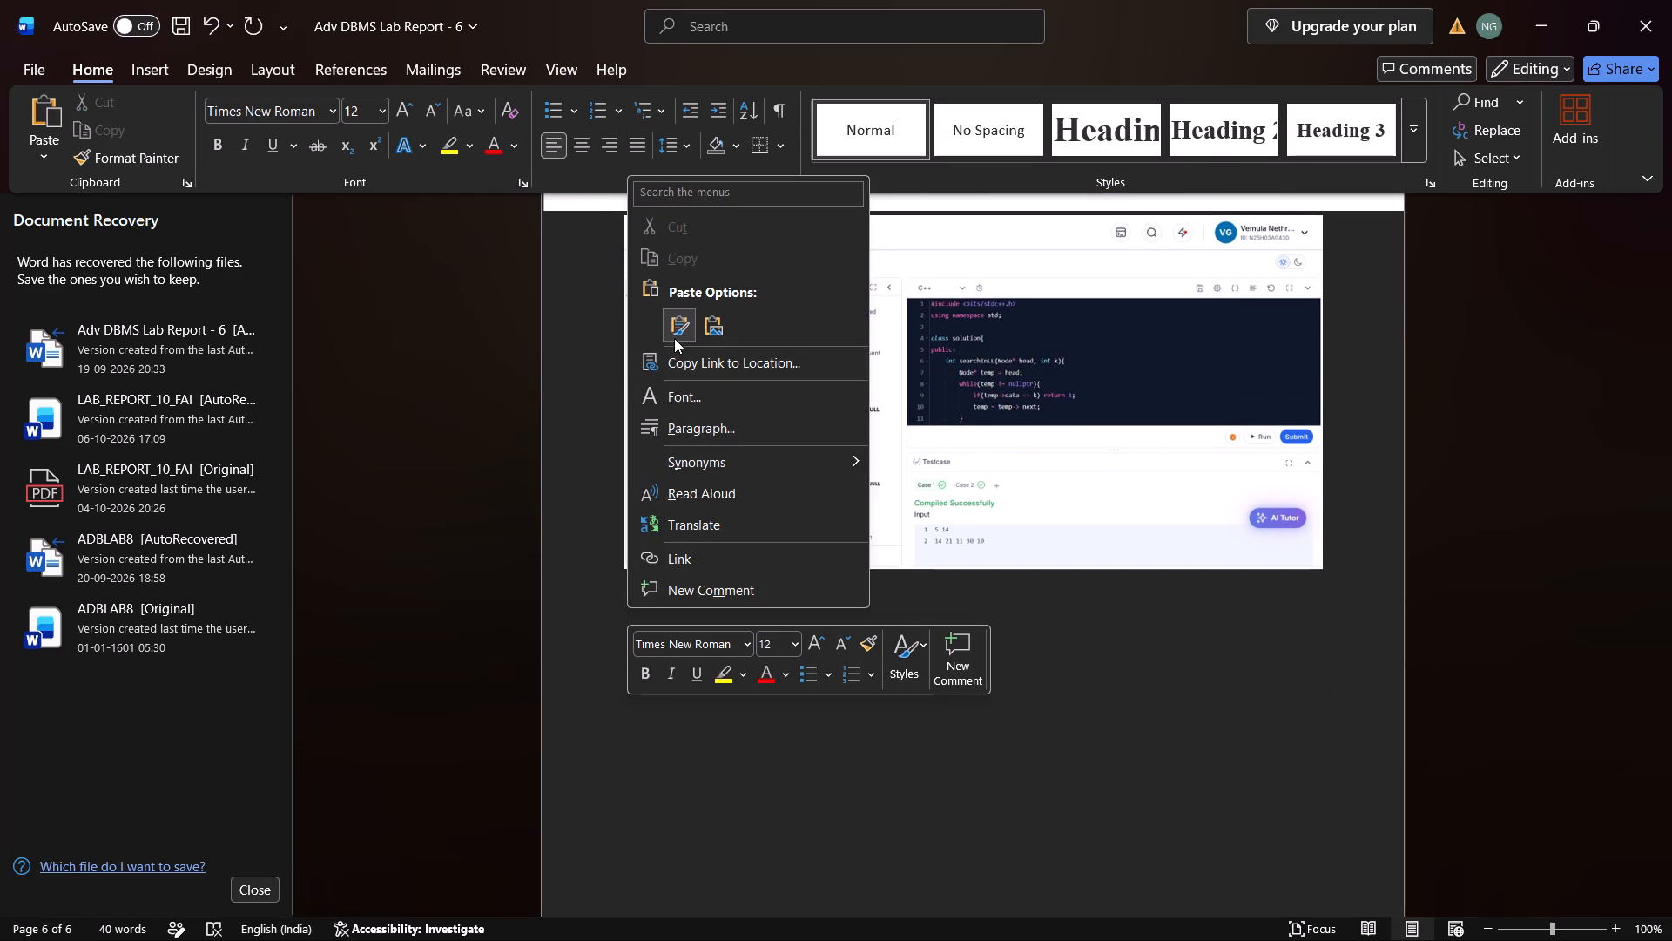
{"action": "left_click", "coordinate": [674, 328]}
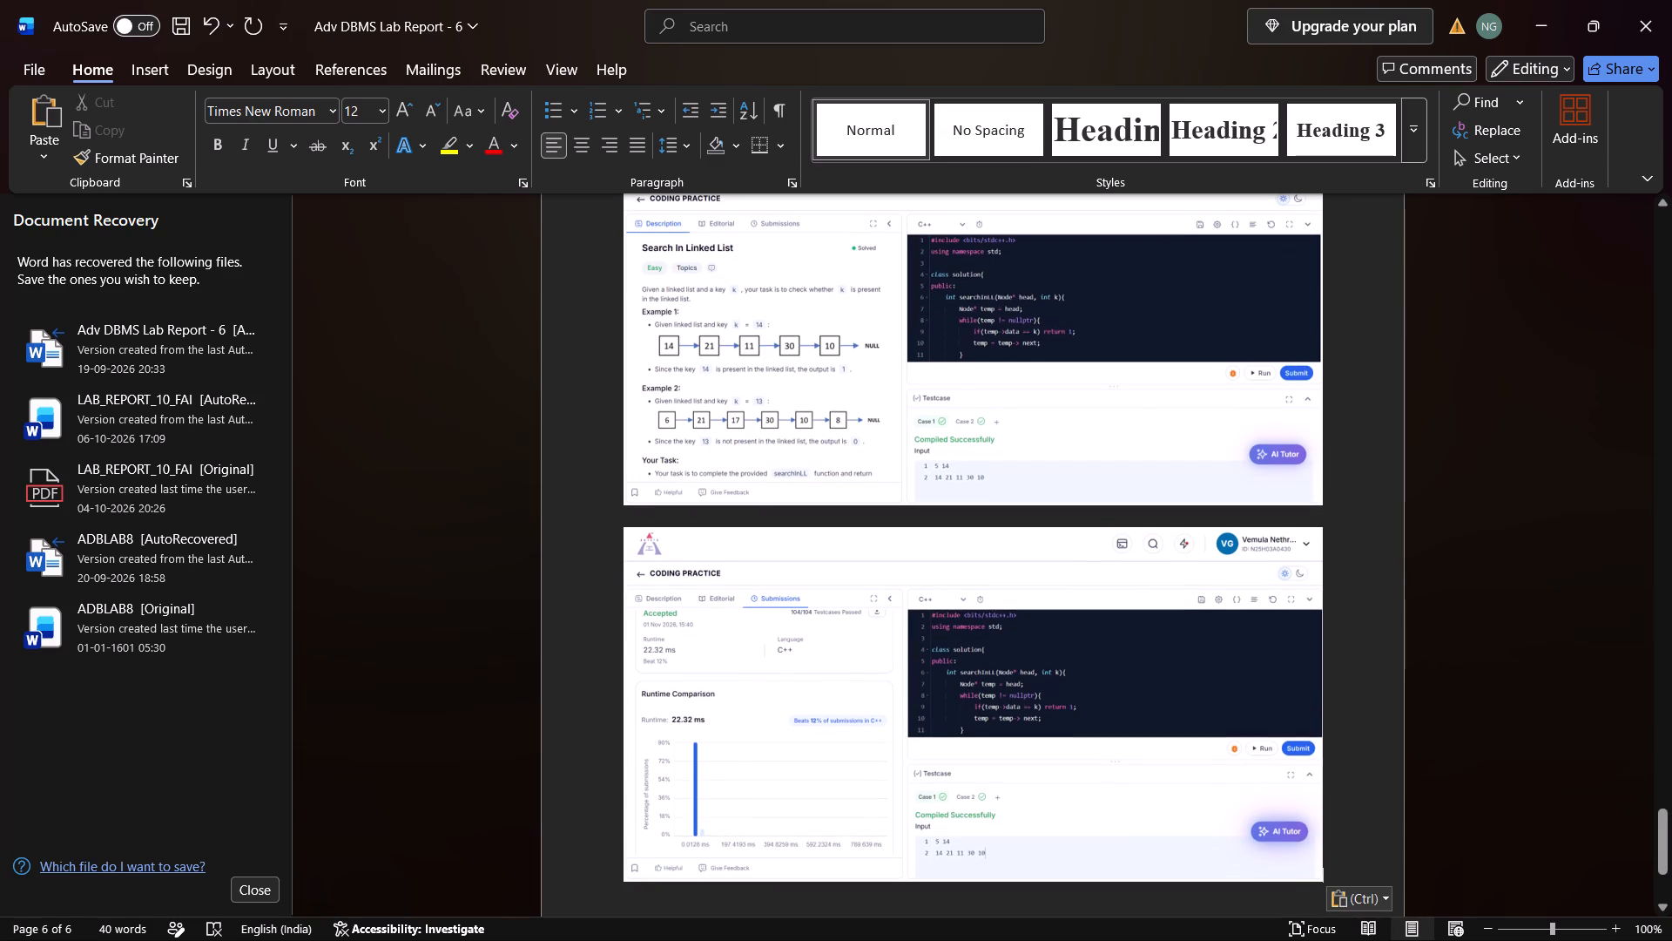
{"action": "scroll", "coordinate": [1161, 282], "scroll_direction": "down", "scroll_amount": 2}
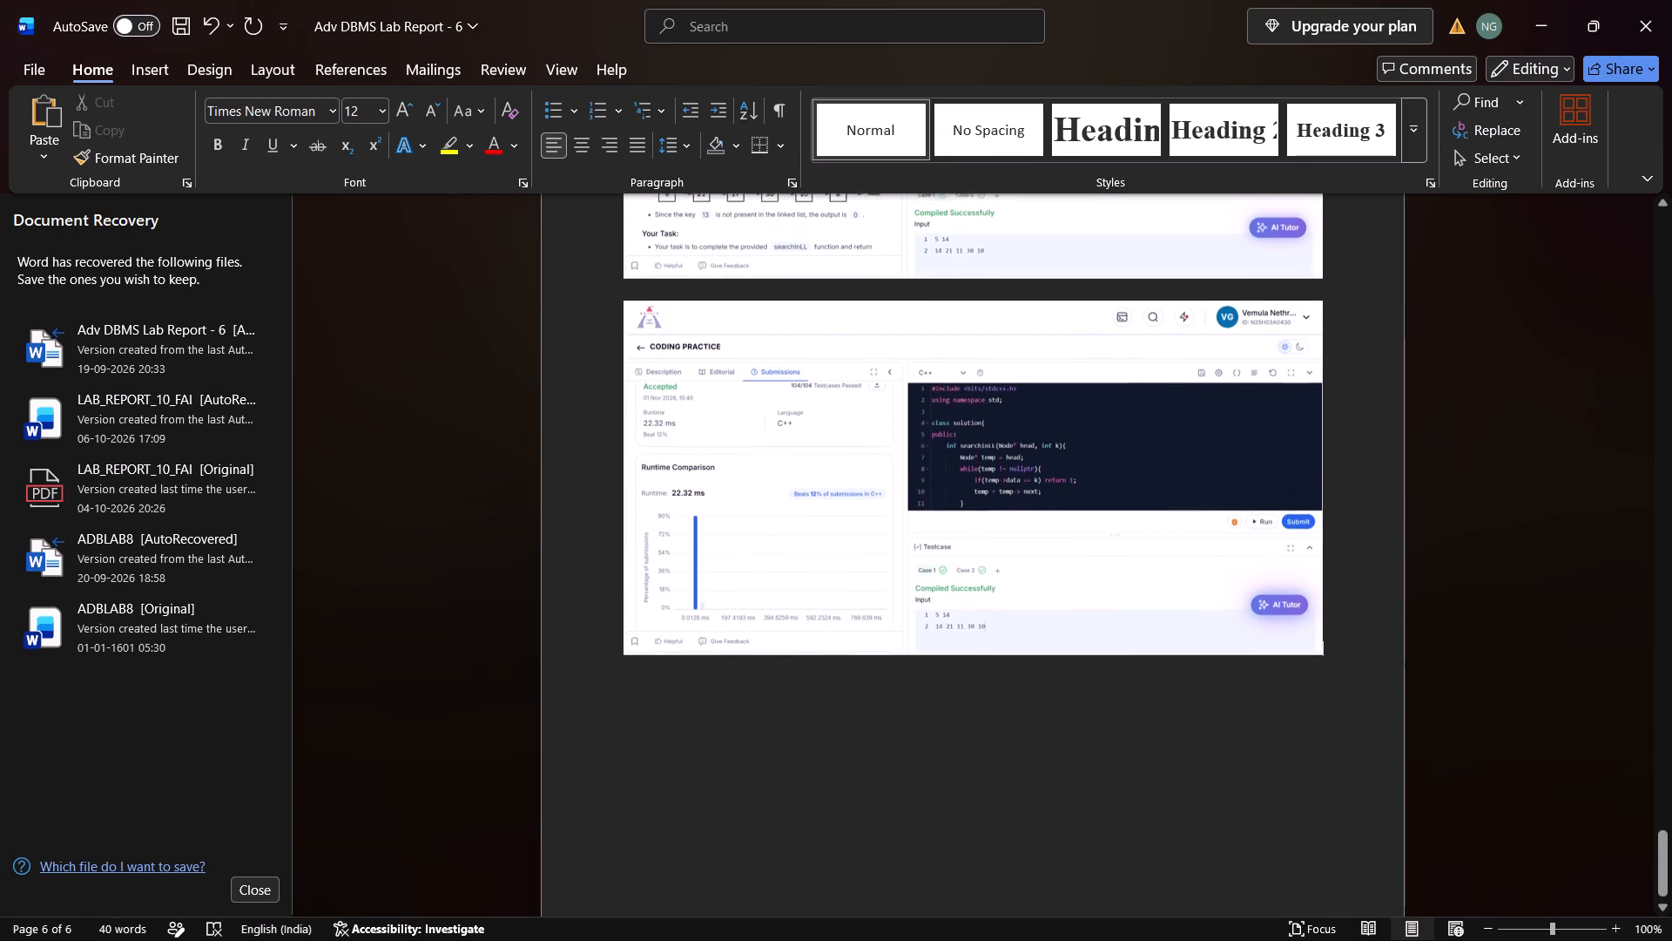
{"action": "key", "text": "Return"}
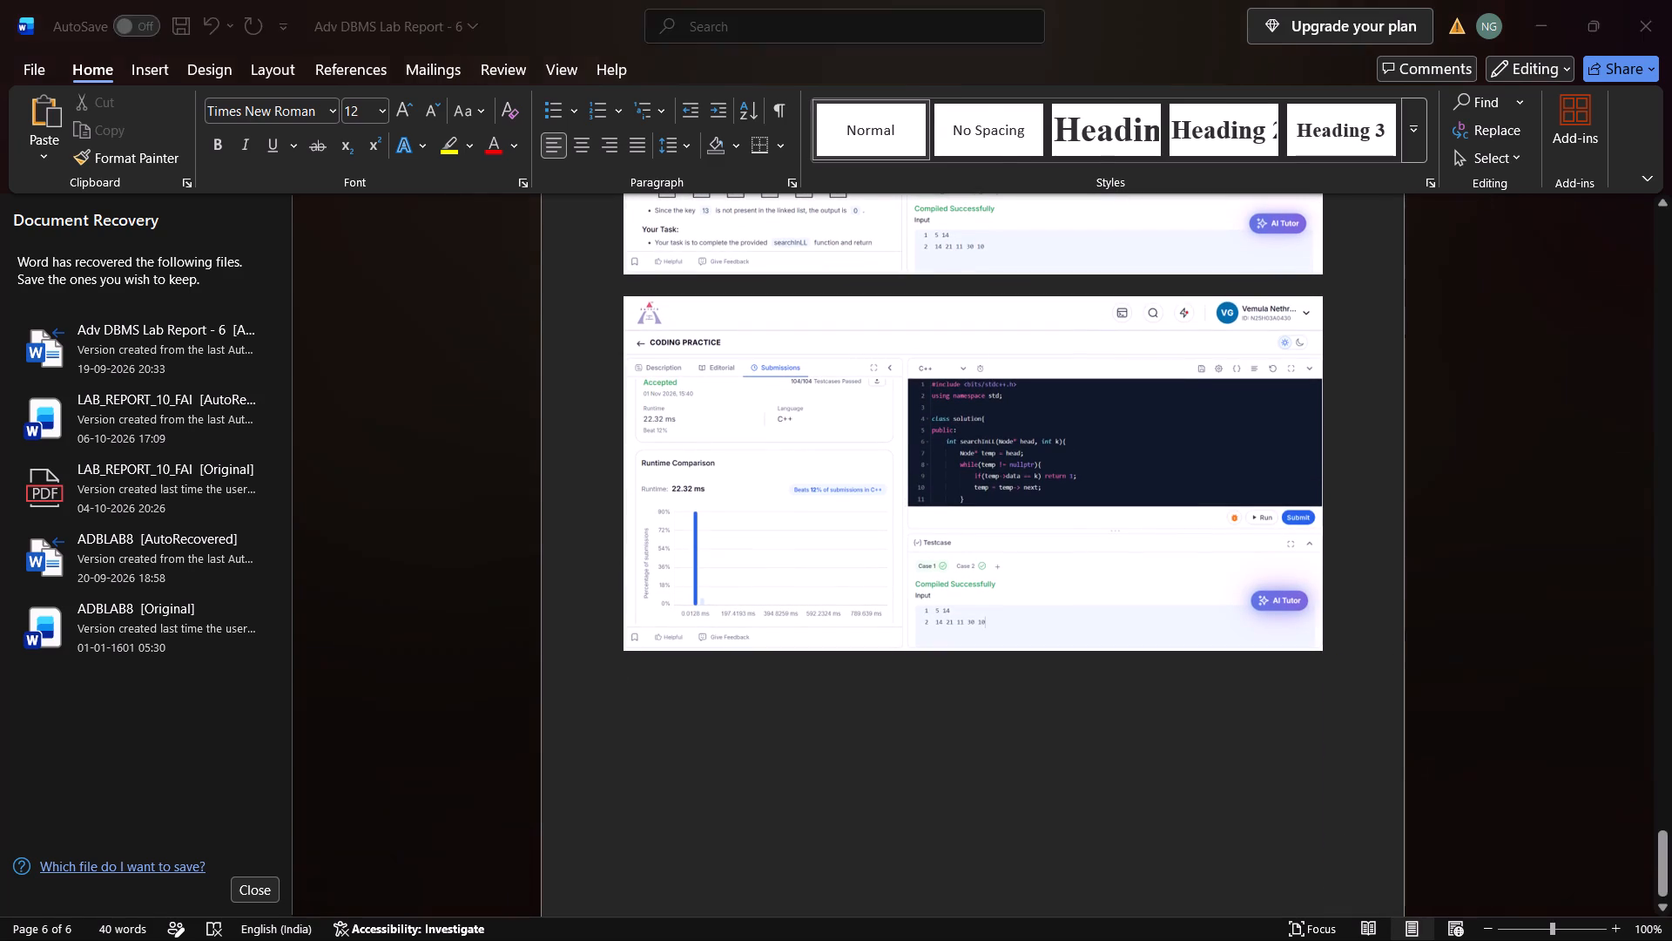
Switch to Chrome and go back from the Search In Linked List problem to the Module II coding practice question list.
{"action": "left_click", "coordinate": [764, 185]}
{"action": "scroll", "coordinate": [787, 599], "scroll_direction": "down", "scroll_amount": 1}
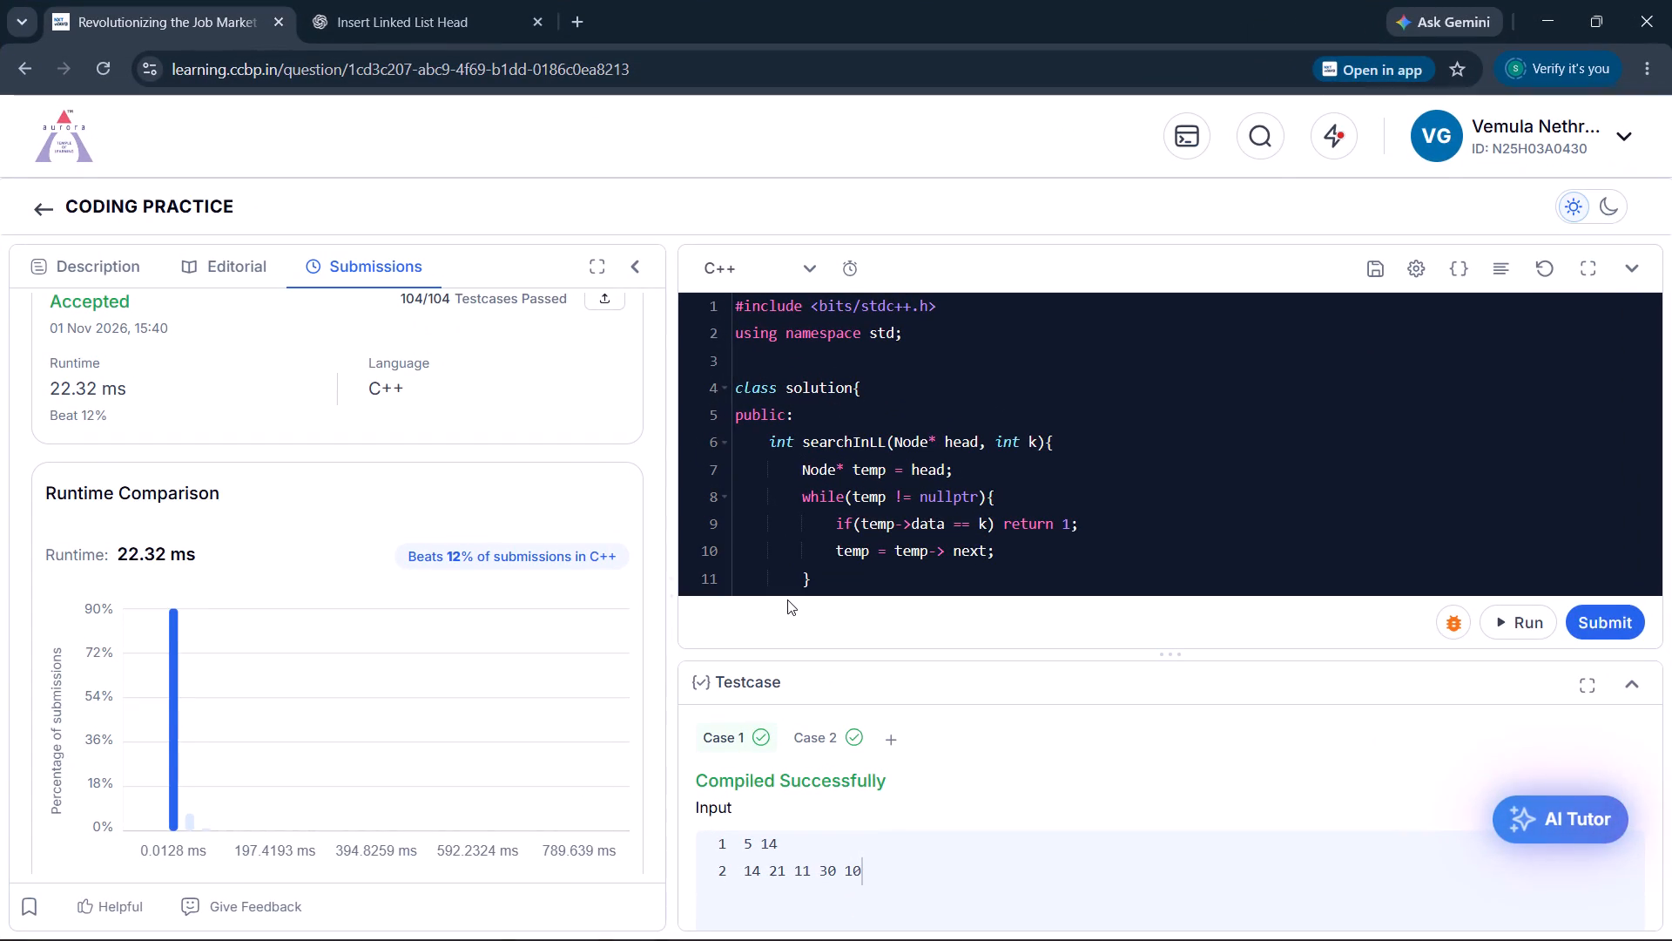
{"action": "left_click", "coordinate": [52, 217]}
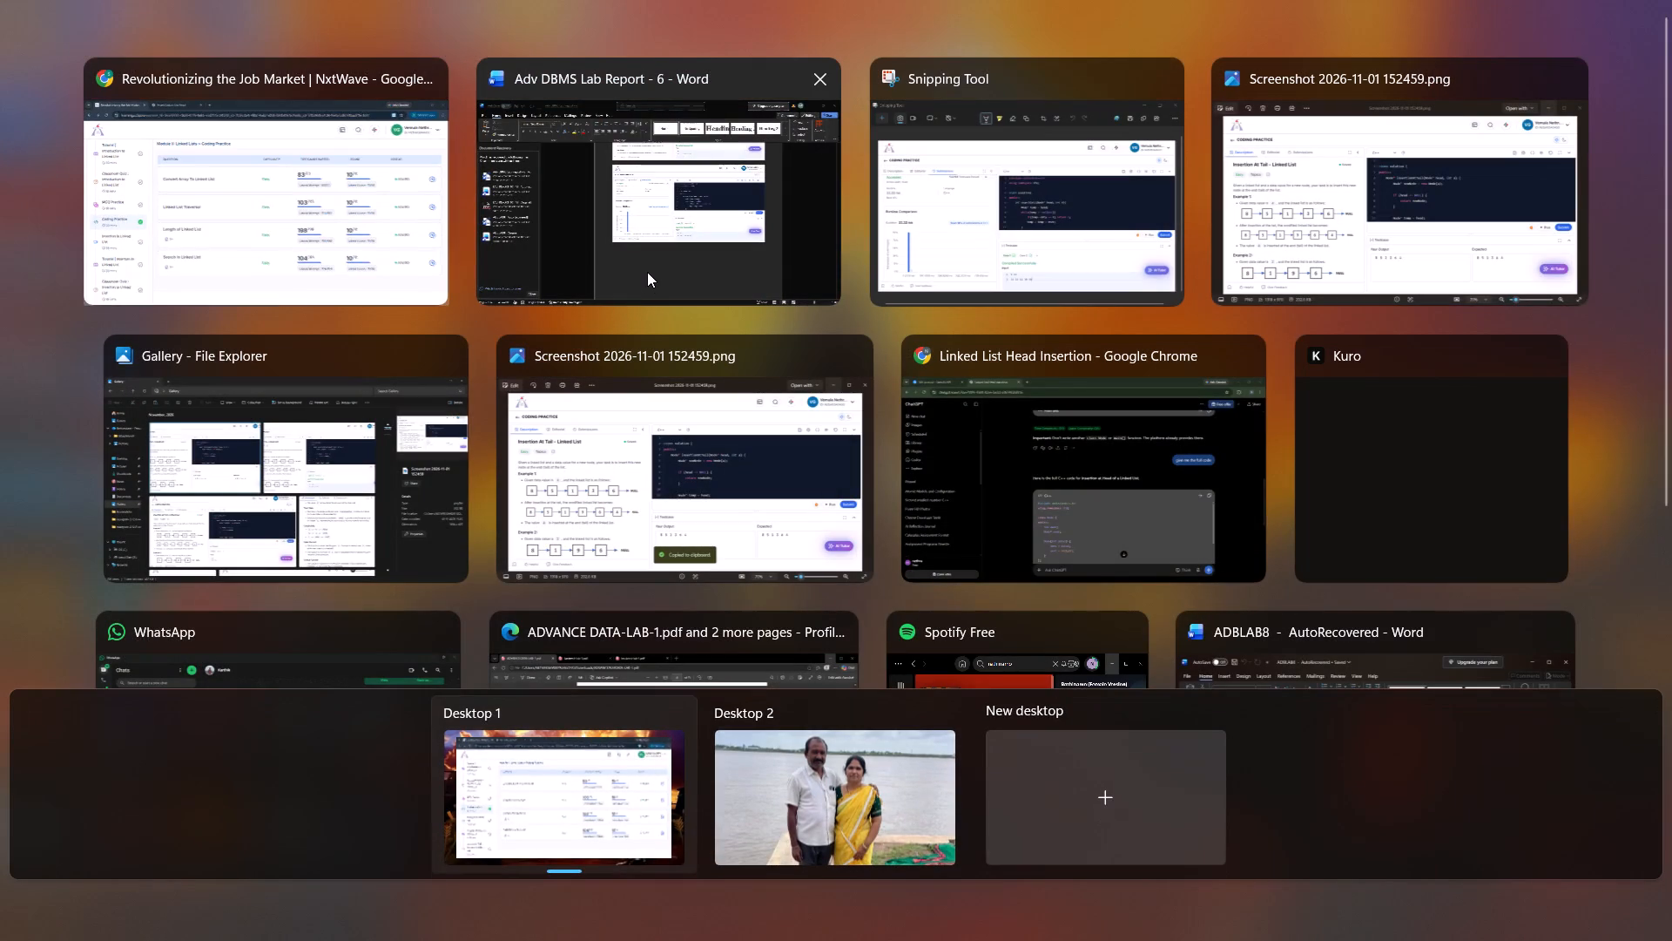
Switch to Word and review the Linked List Traversal, Length of Linked List and Search In Linked List screenshots and their order.
{"action": "left_click", "coordinate": [647, 272]}
{"action": "scroll", "coordinate": [792, 416], "scroll_direction": "up", "scroll_amount": 5}
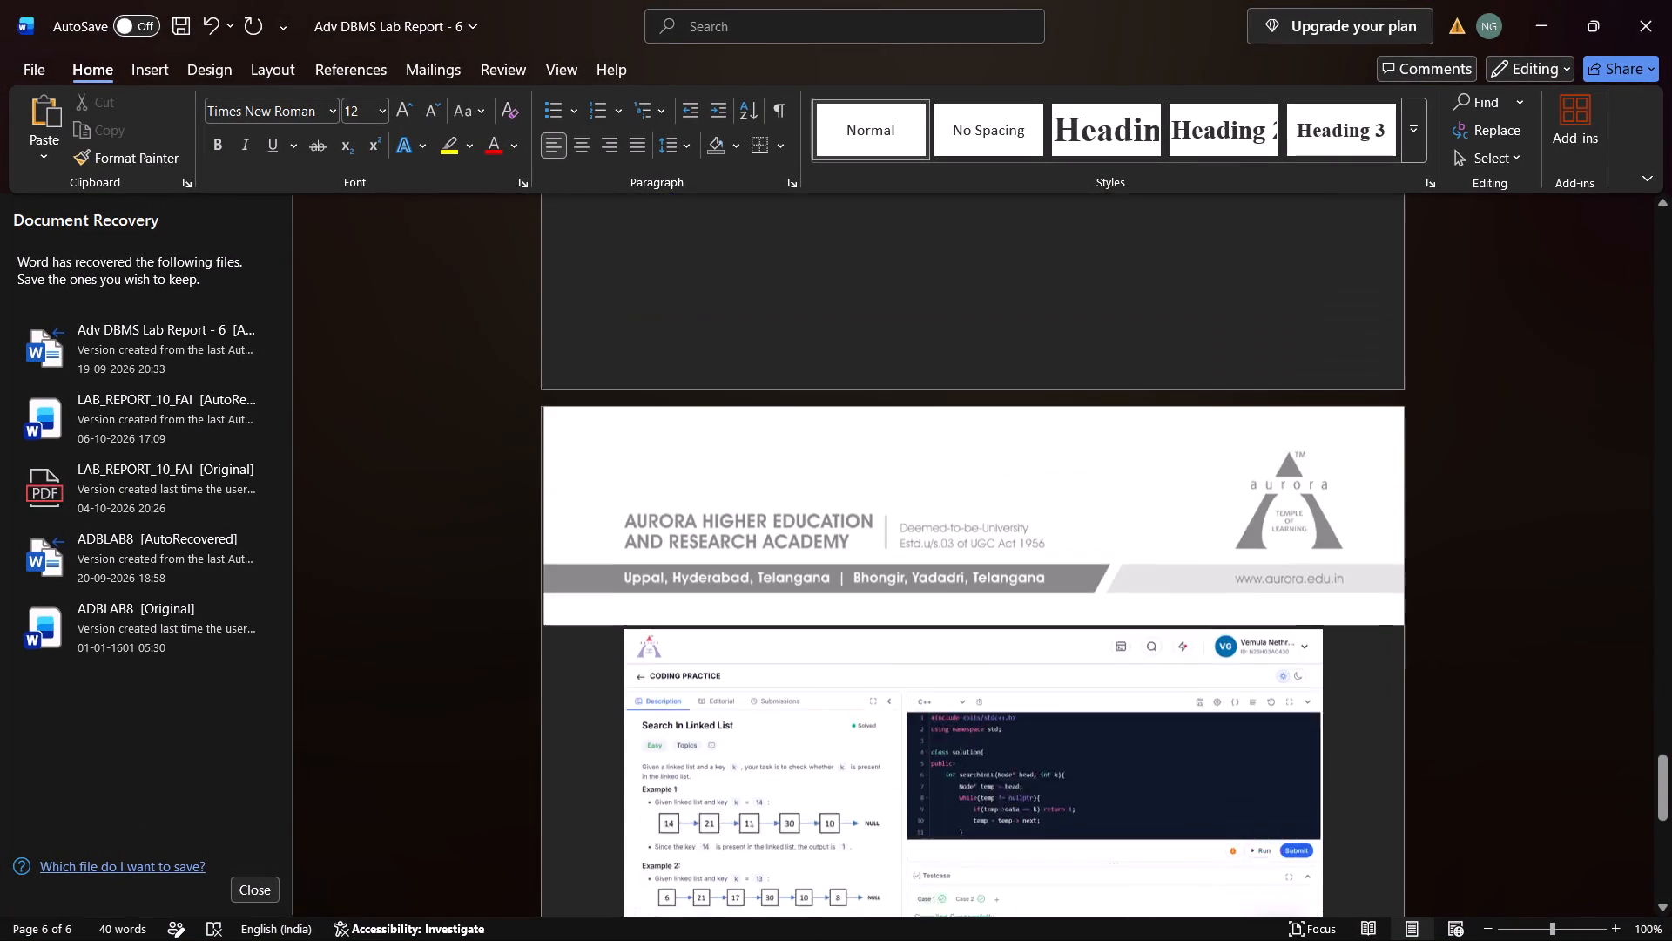
{"action": "scroll", "coordinate": [792, 416], "scroll_direction": "up", "scroll_amount": 8}
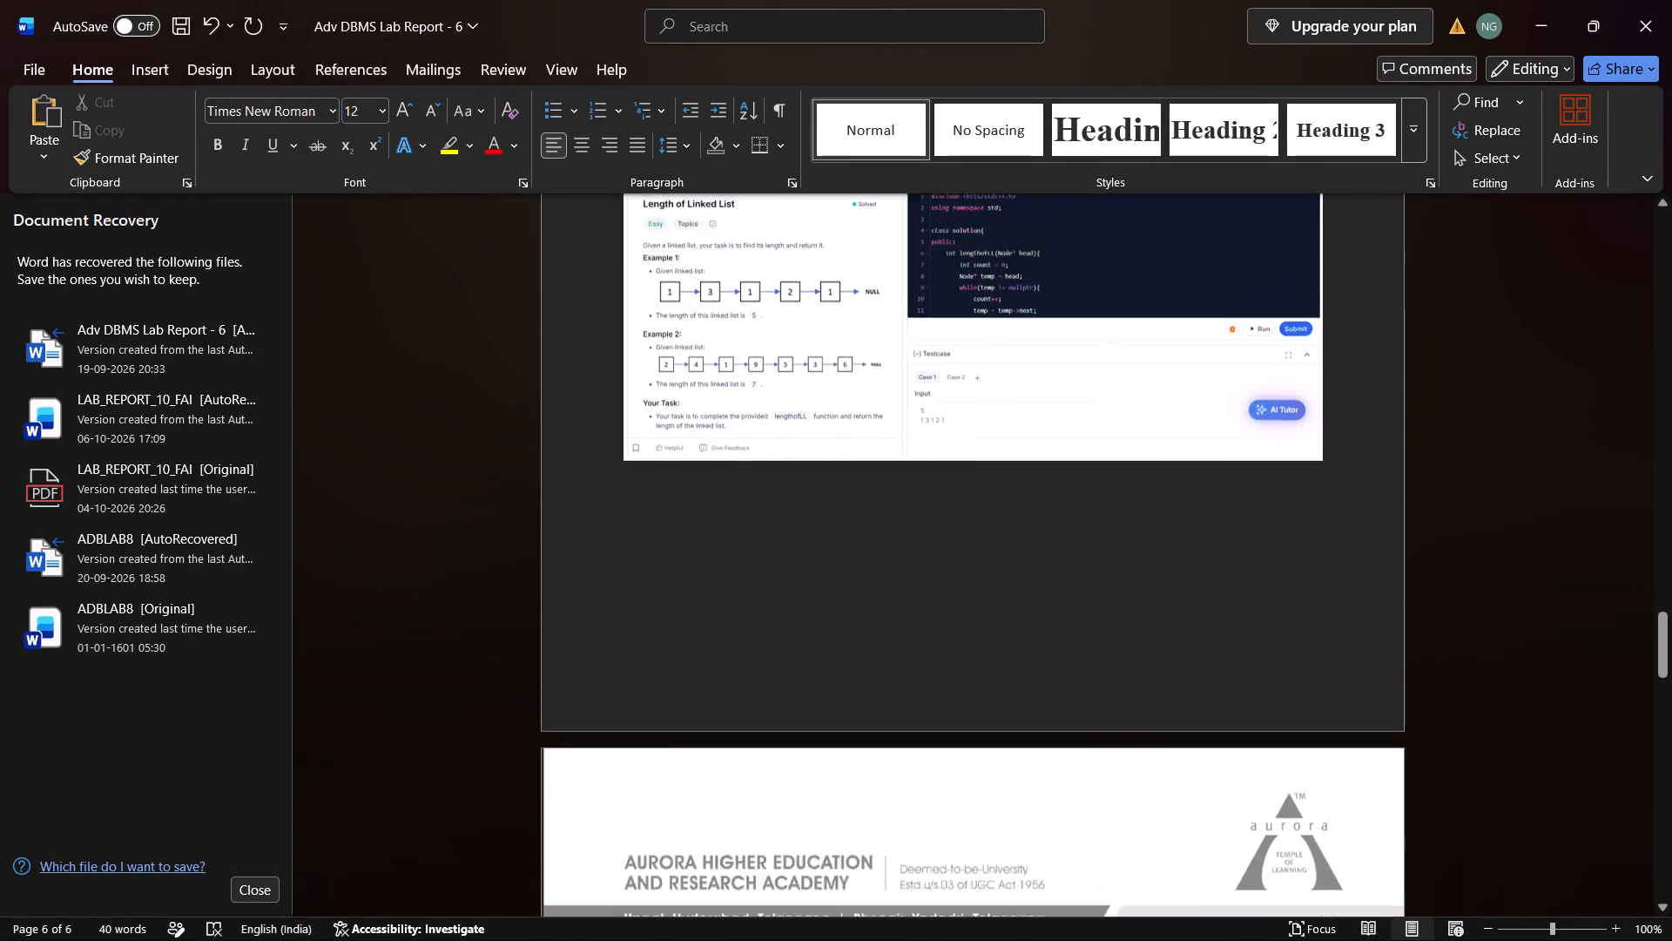
{"action": "scroll", "coordinate": [792, 416], "scroll_direction": "up", "scroll_amount": 5}
{"action": "scroll", "coordinate": [792, 416], "scroll_direction": "down", "scroll_amount": 4}
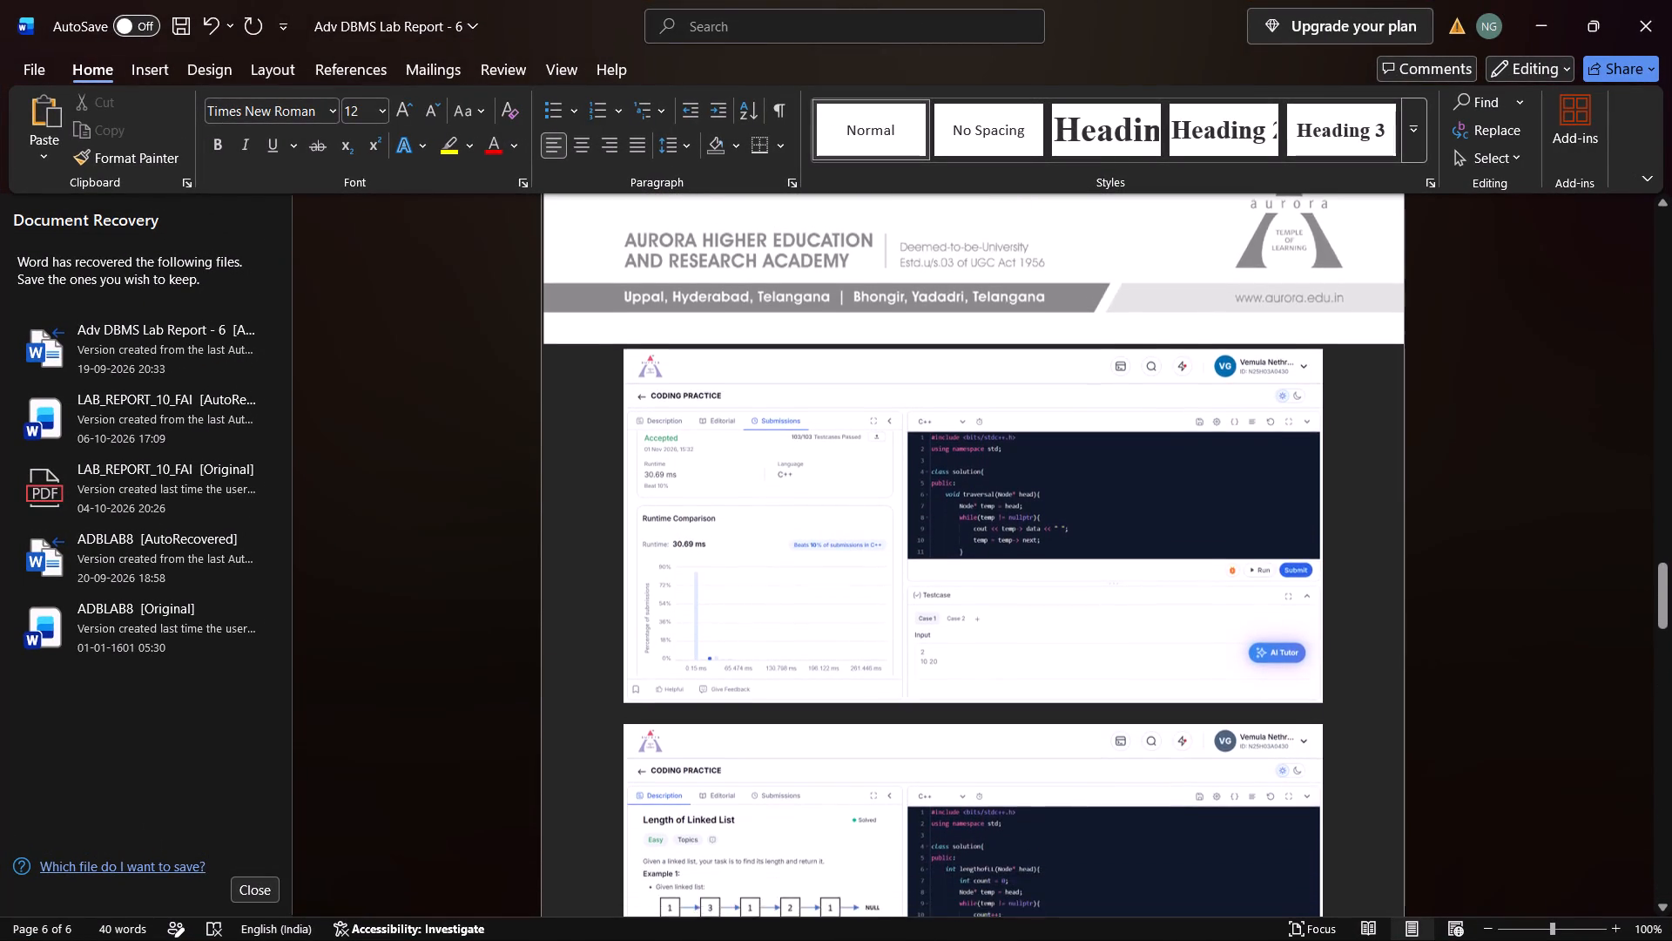
{"action": "scroll", "coordinate": [792, 416], "scroll_direction": "down", "scroll_amount": 5}
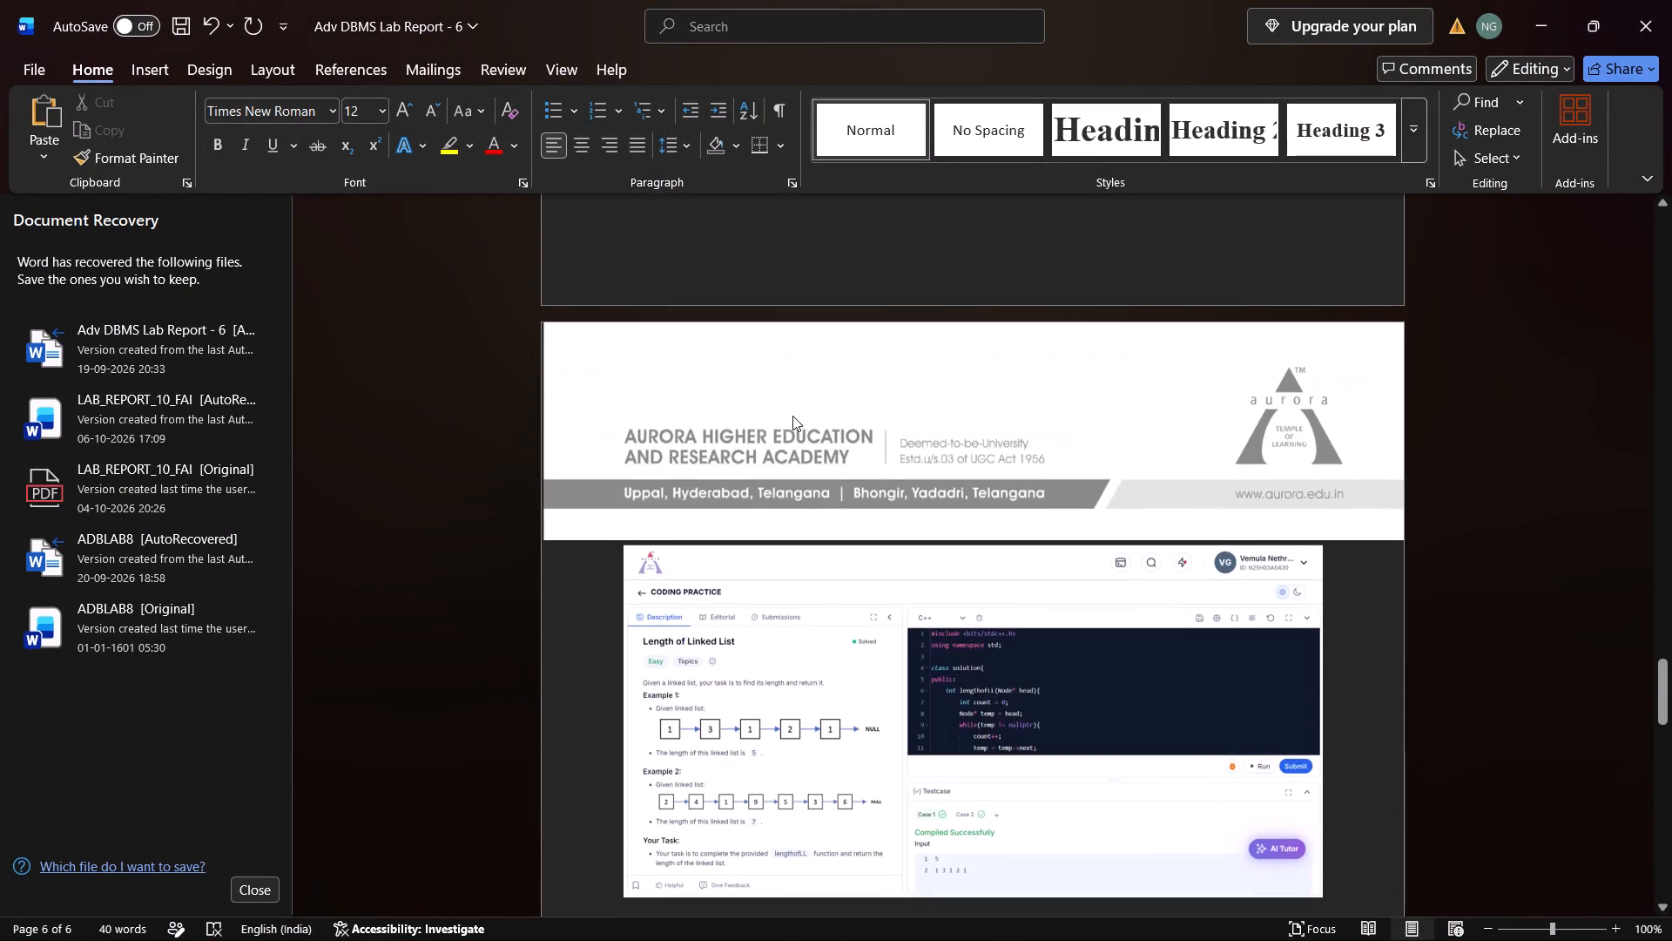
{"action": "scroll", "coordinate": [792, 416], "scroll_direction": "down", "scroll_amount": 8}
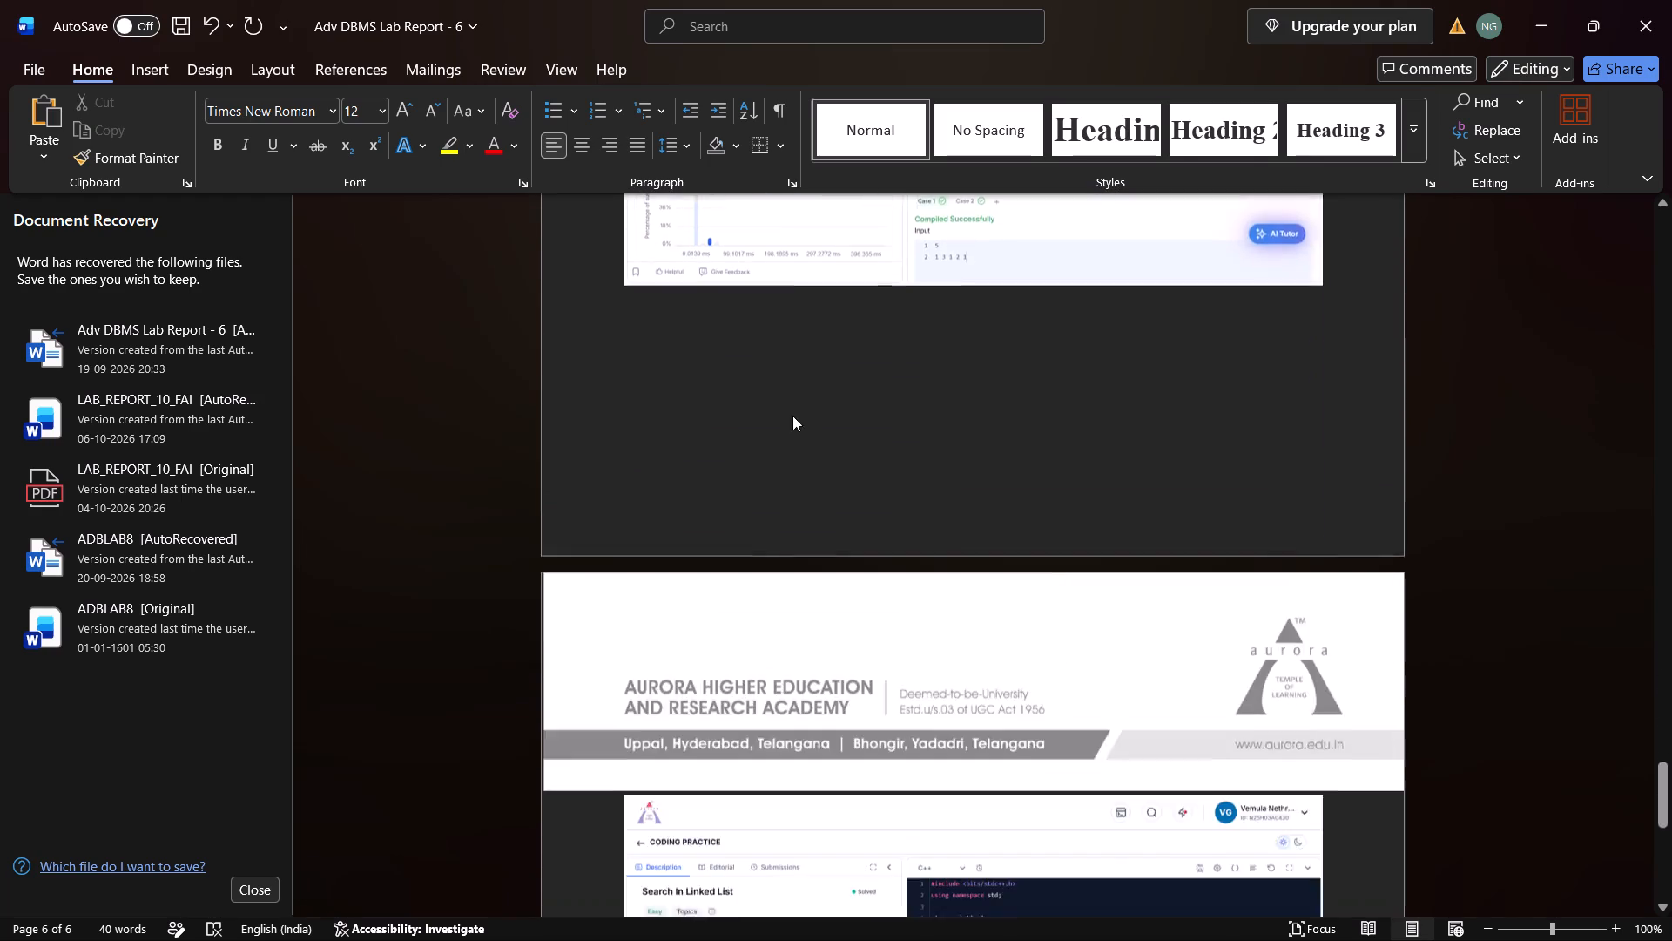
{"action": "scroll", "coordinate": [792, 416], "scroll_direction": "down", "scroll_amount": 1}
Review the earlier report pages, from the Insertion At Head screenshots on the first page to the Insertion At Tail screenshots.
{"action": "scroll", "coordinate": [792, 416], "scroll_direction": "up", "scroll_amount": 10}
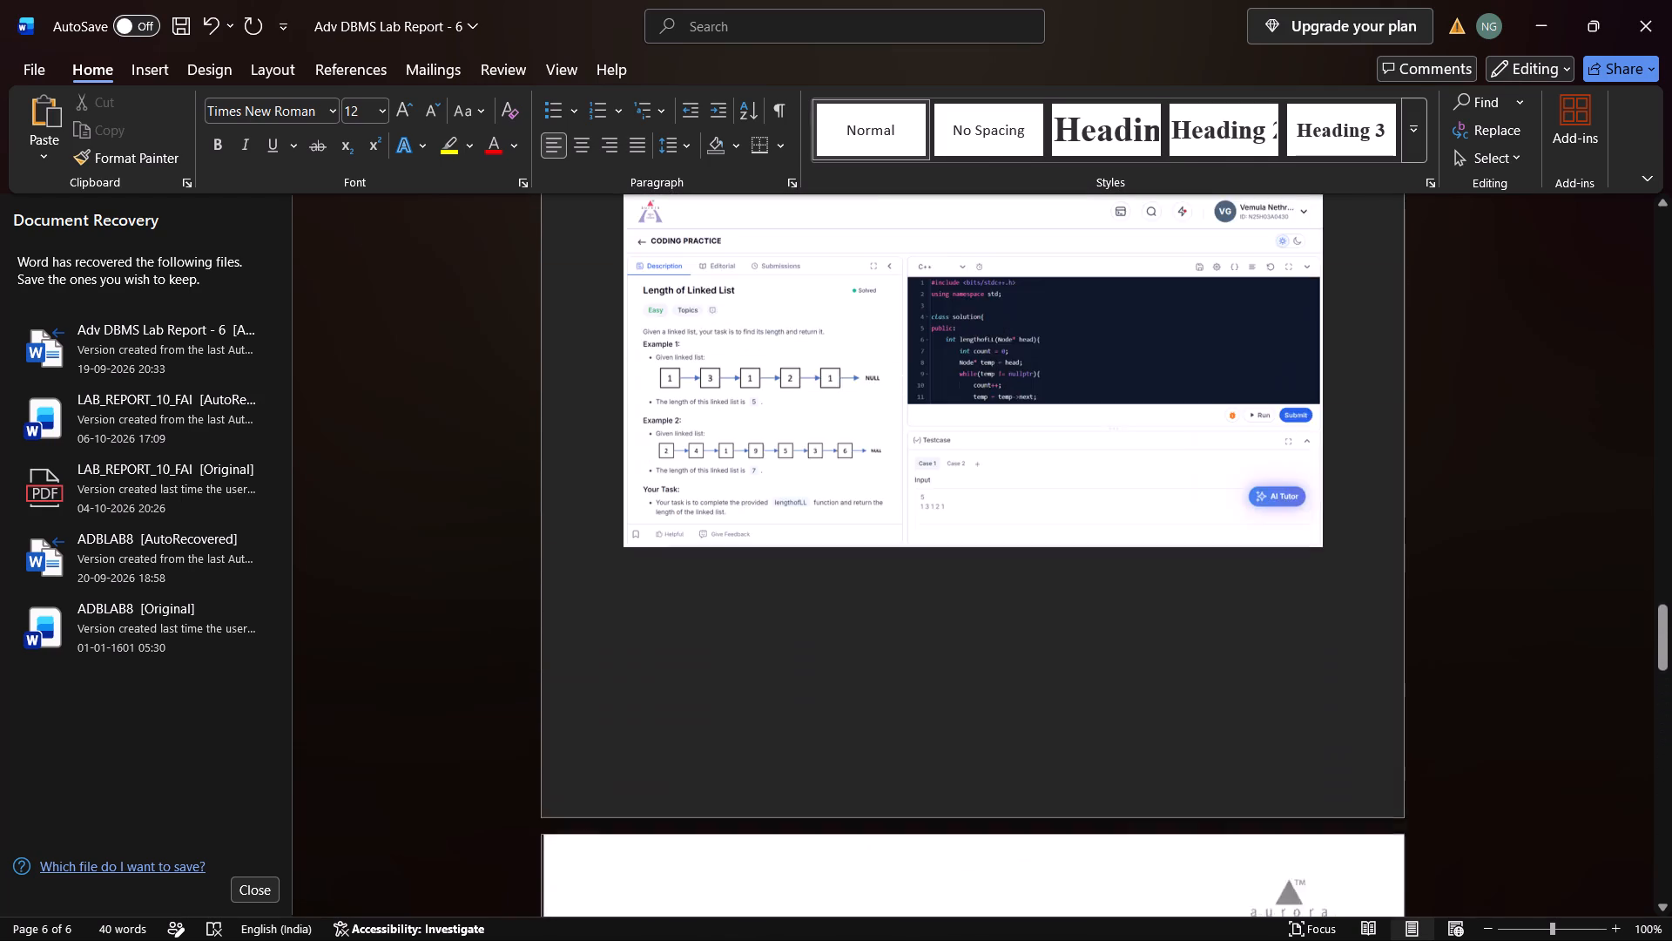
{"action": "scroll", "coordinate": [792, 416], "scroll_direction": "up", "scroll_amount": 10}
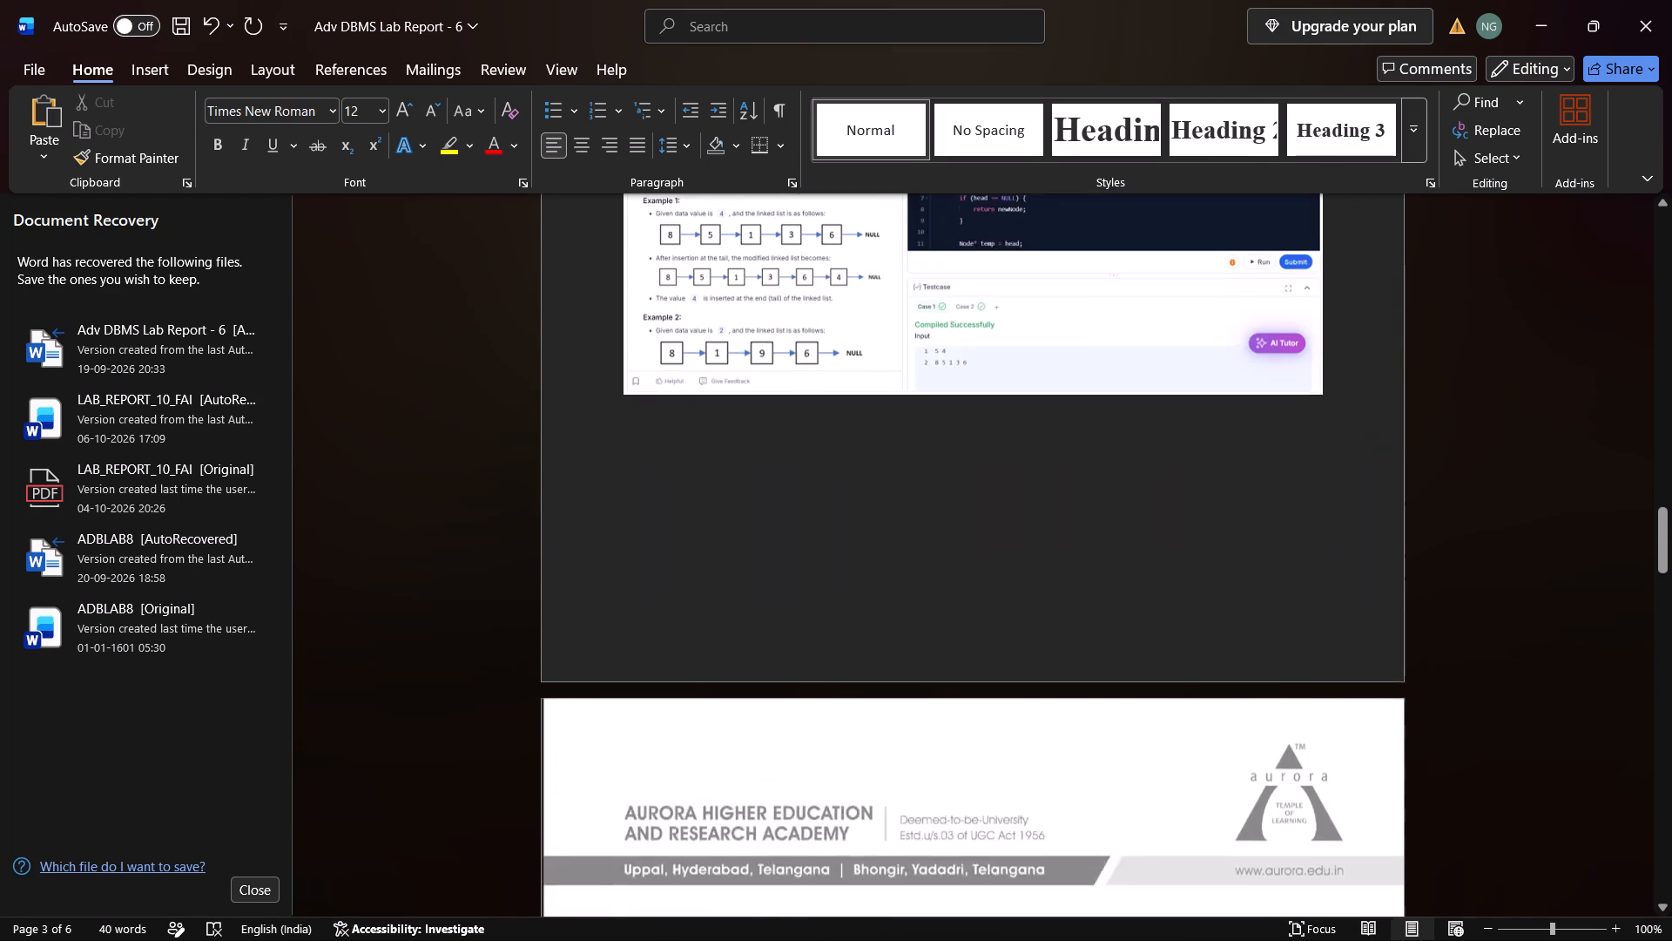
{"action": "scroll", "coordinate": [792, 416], "scroll_direction": "up", "scroll_amount": 17}
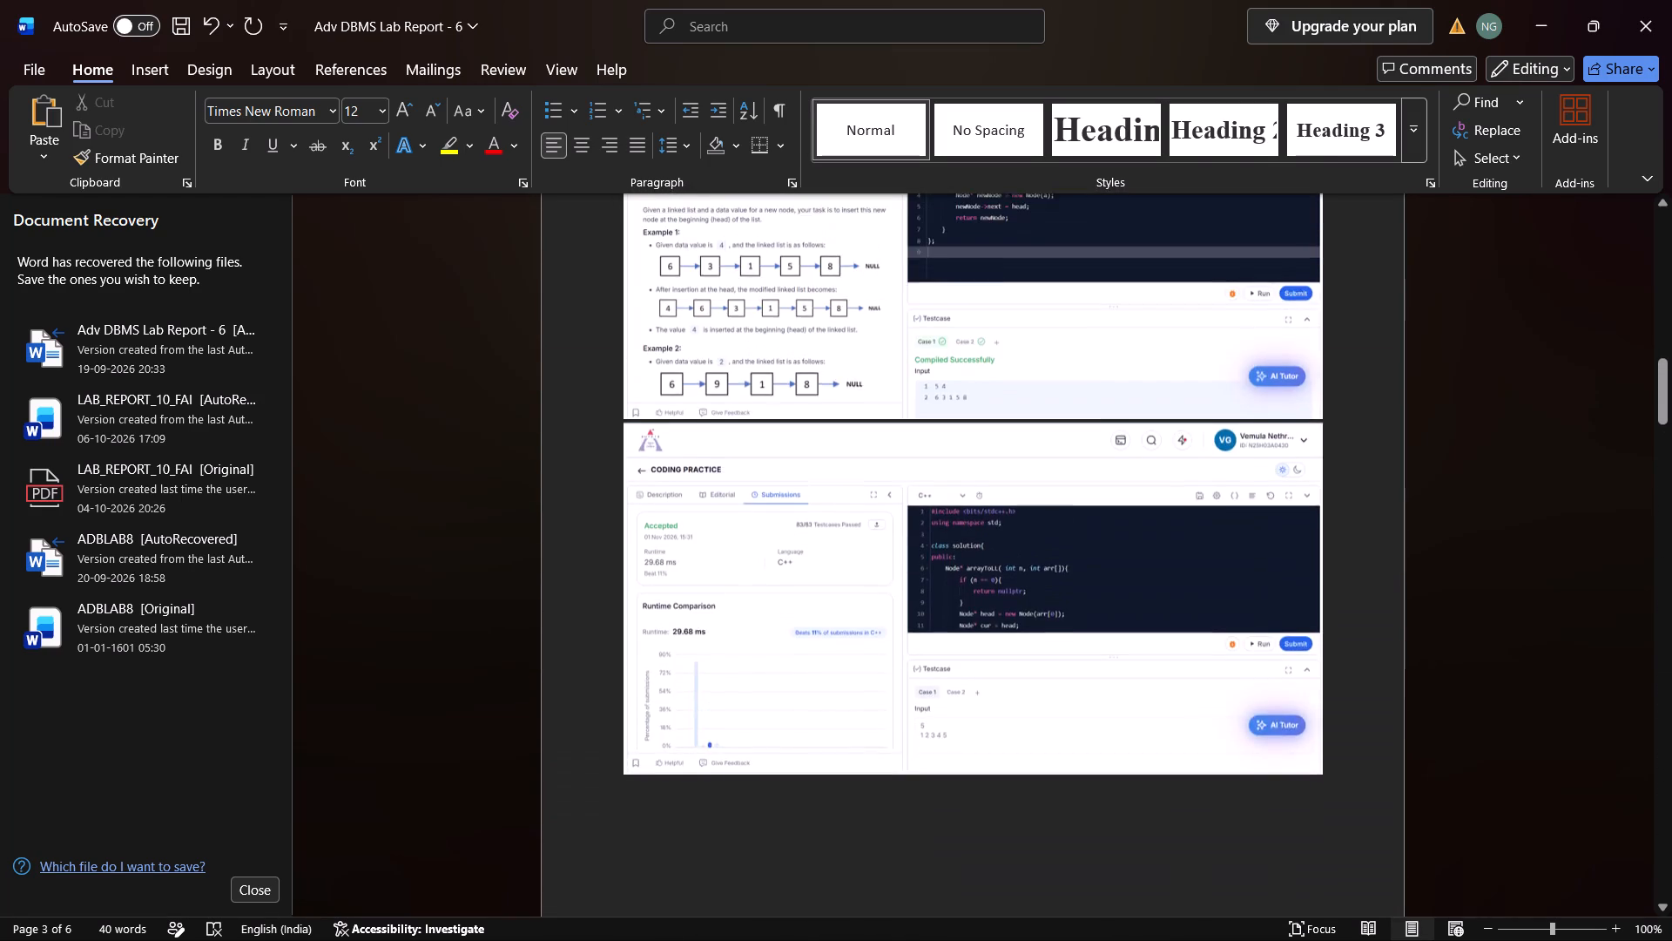
{"action": "scroll", "coordinate": [792, 416], "scroll_direction": "up", "scroll_amount": 9}
{"action": "scroll", "coordinate": [792, 416], "scroll_direction": "down", "scroll_amount": 4}
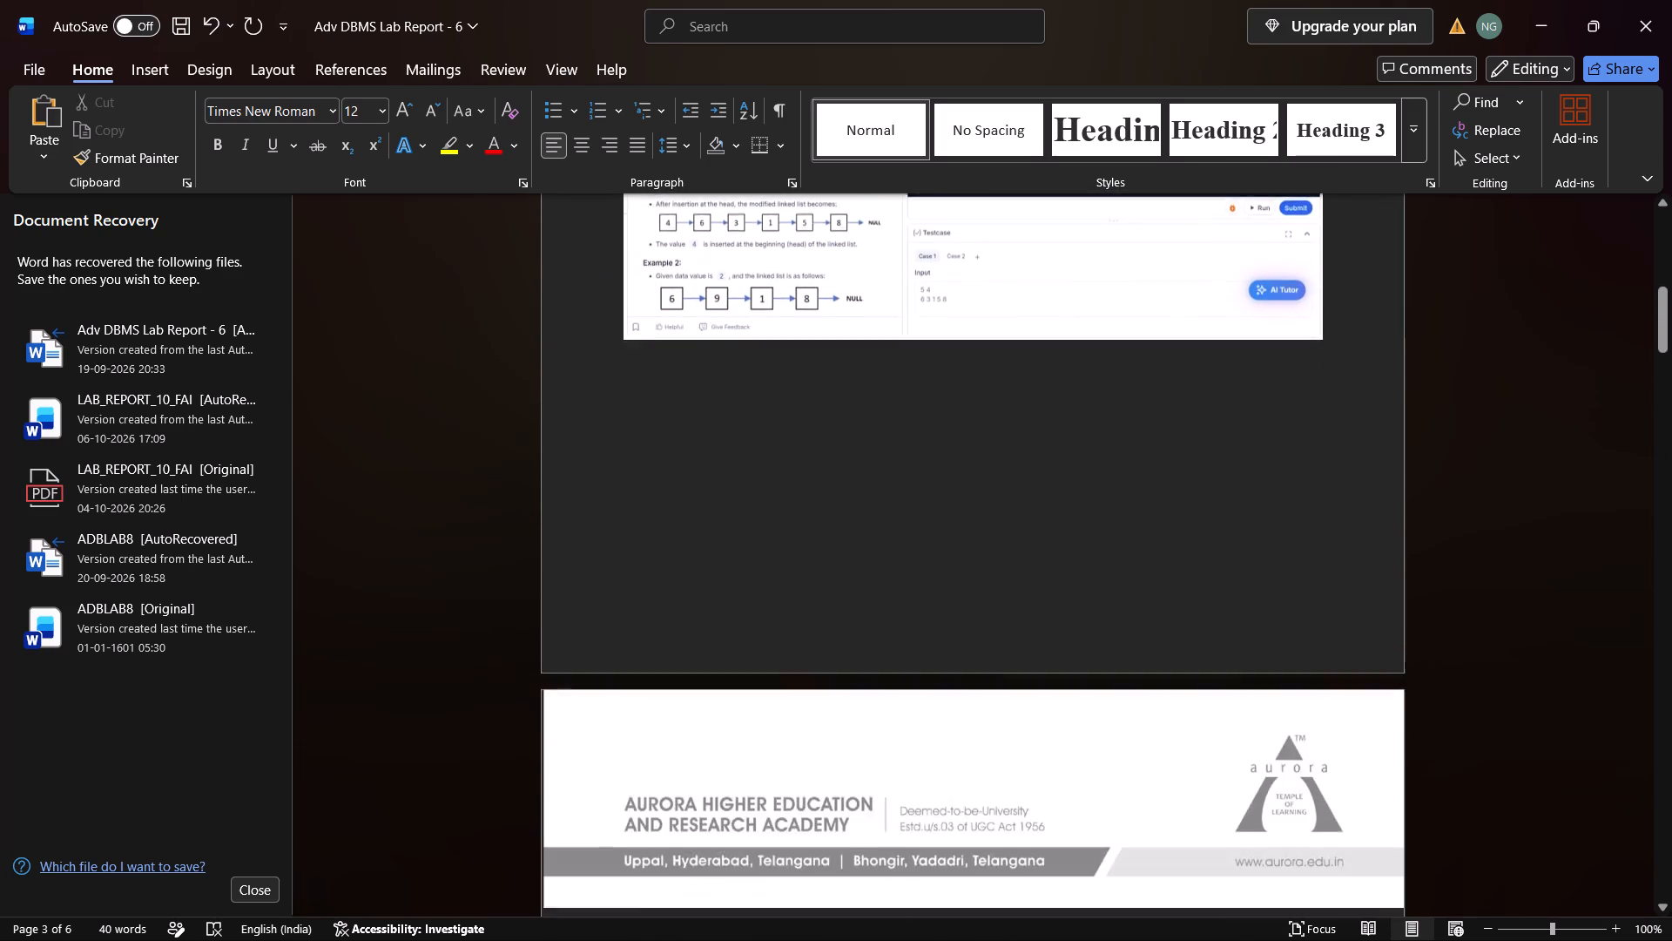
{"action": "scroll", "coordinate": [792, 416], "scroll_direction": "down", "scroll_amount": 10}
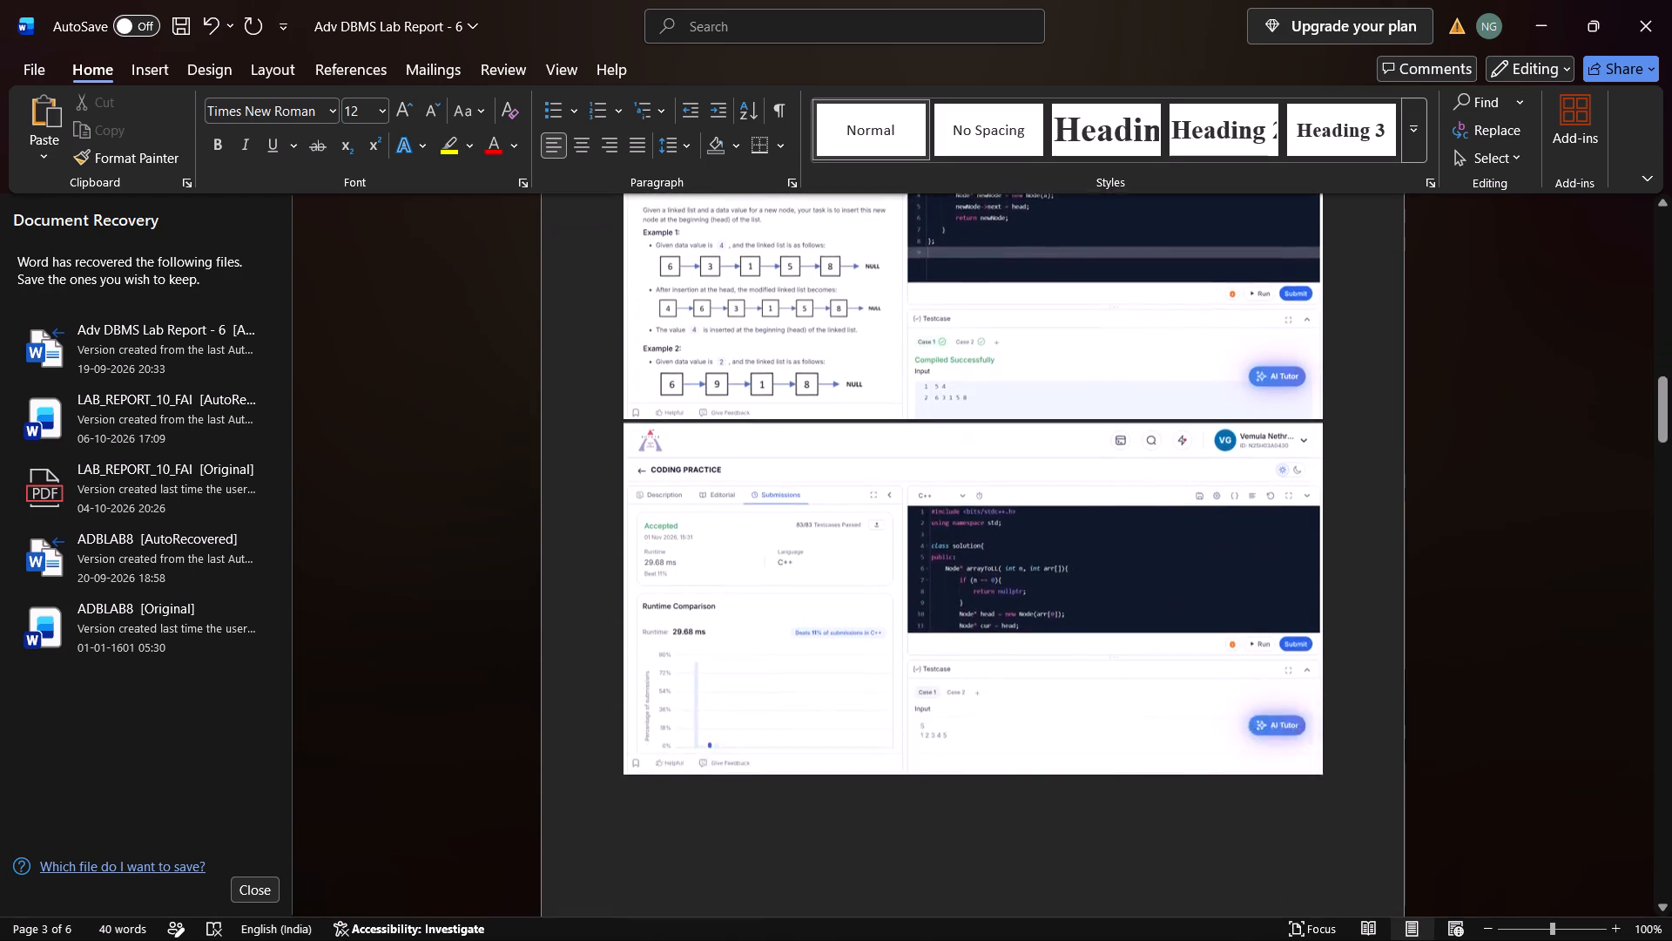
{"action": "scroll", "coordinate": [792, 416], "scroll_direction": "down", "scroll_amount": 8}
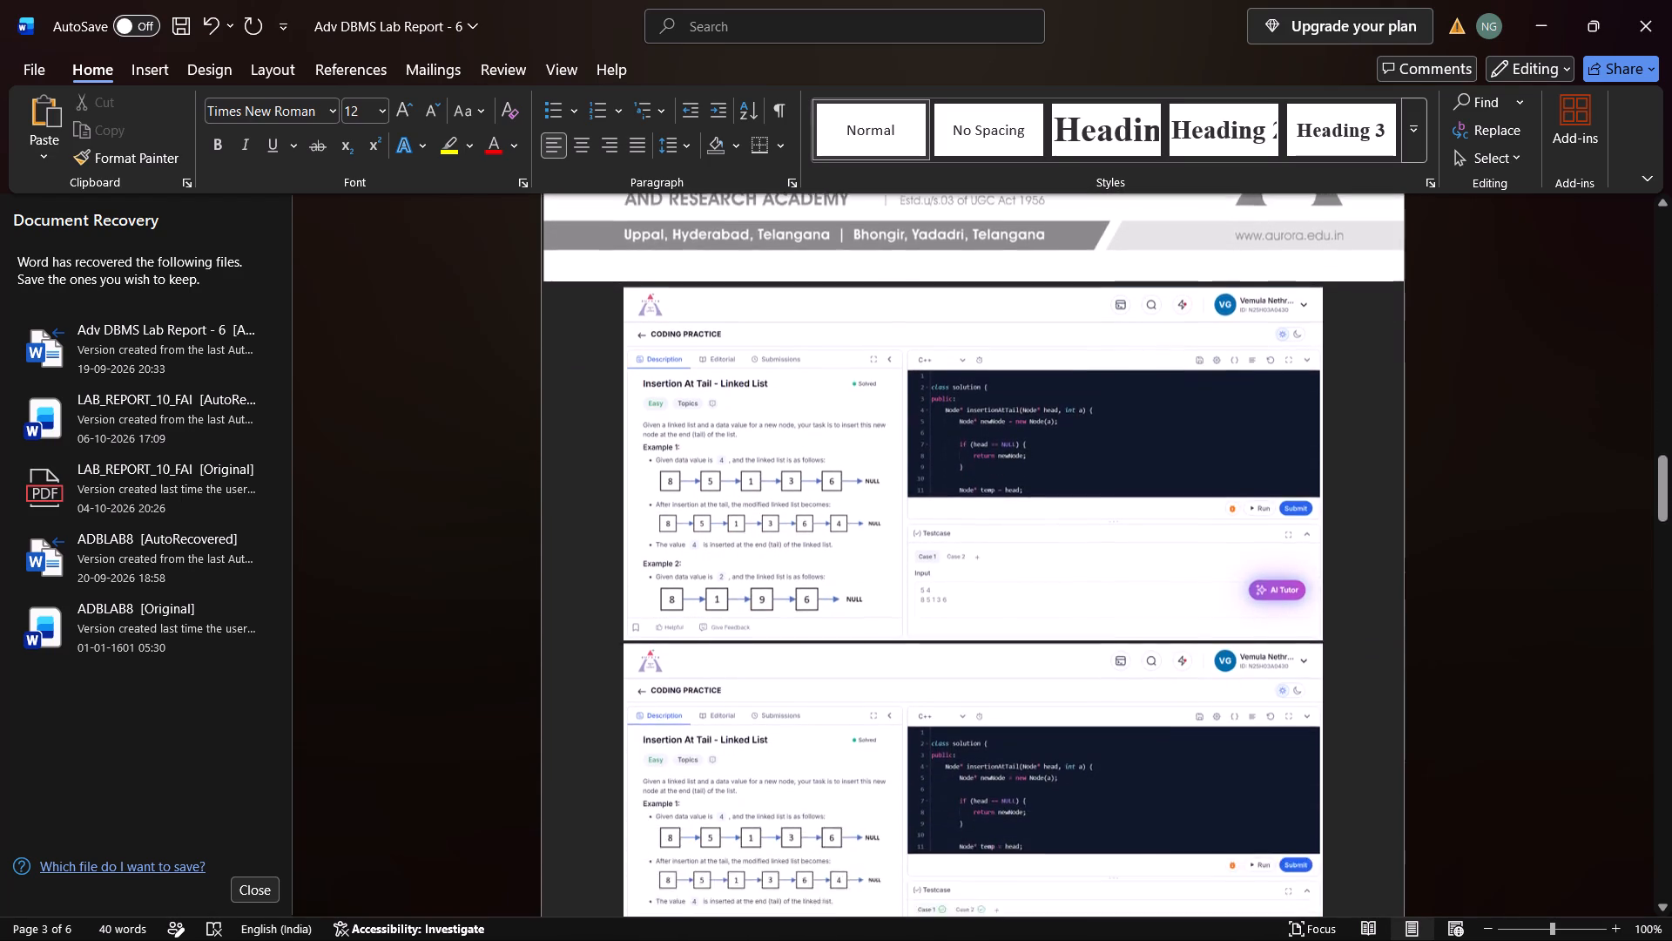
{"action": "scroll", "coordinate": [792, 416], "scroll_direction": "down", "scroll_amount": 2}
Recheck which screenshots accompany Insertion At Head, including the submission result beneath them, and compare with the Insertion At Tail page.
{"action": "scroll", "coordinate": [790, 388], "scroll_direction": "up", "scroll_amount": 8}
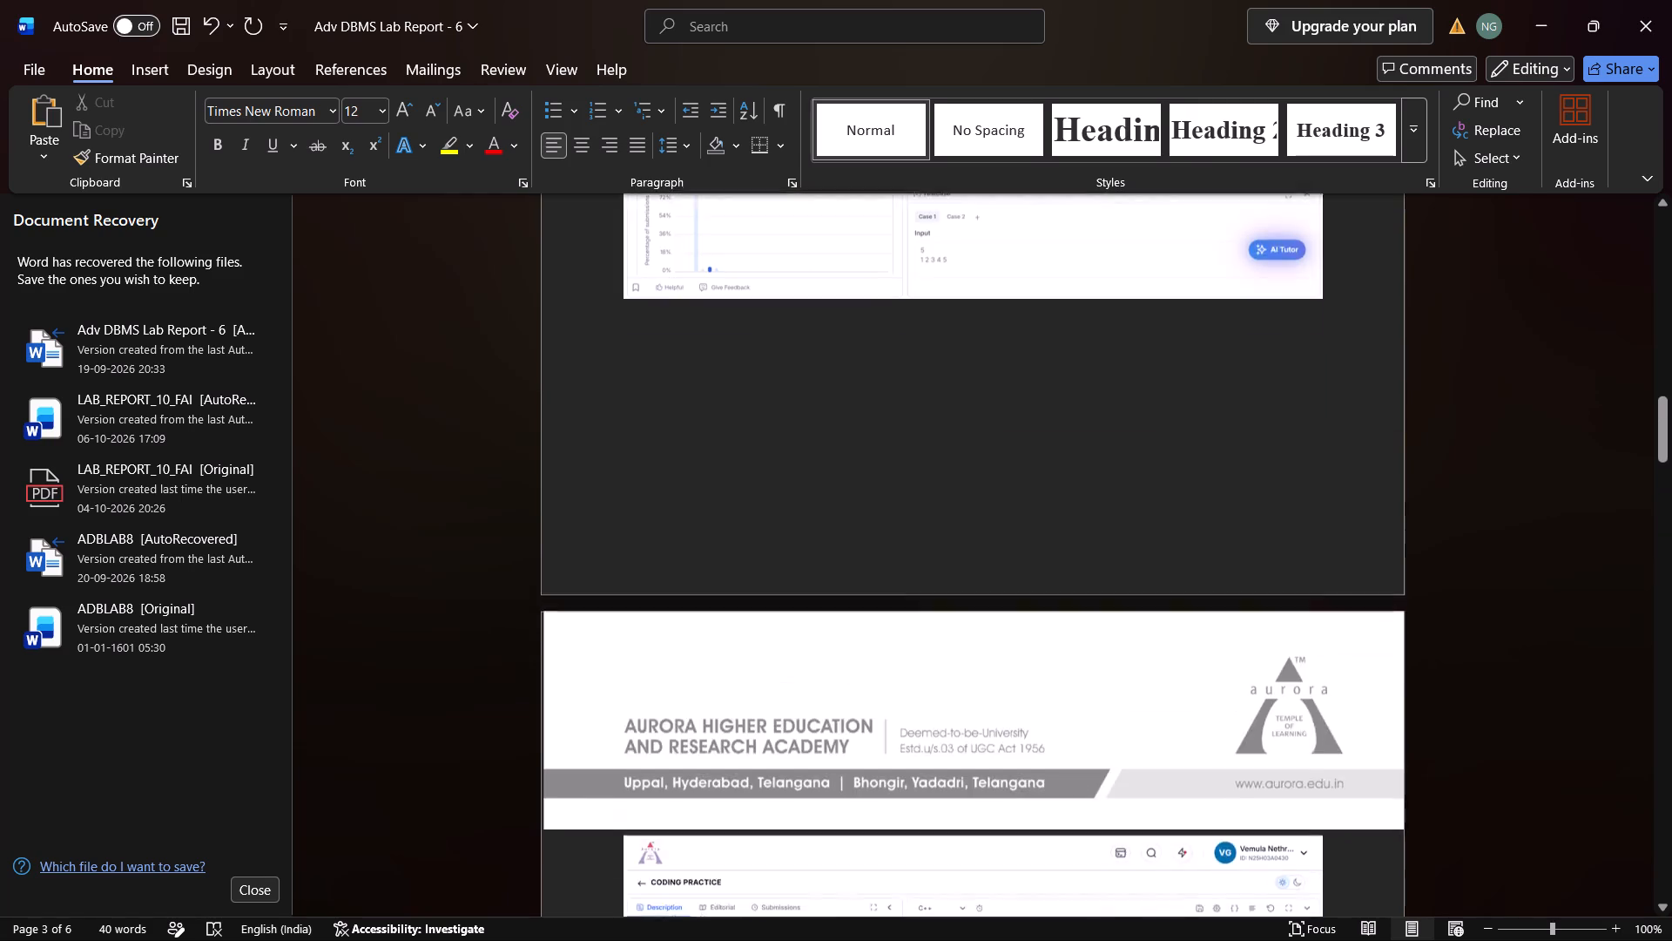
{"action": "scroll", "coordinate": [790, 388], "scroll_direction": "up", "scroll_amount": 5}
{"action": "scroll", "coordinate": [812, 542], "scroll_direction": "up", "scroll_amount": 2}
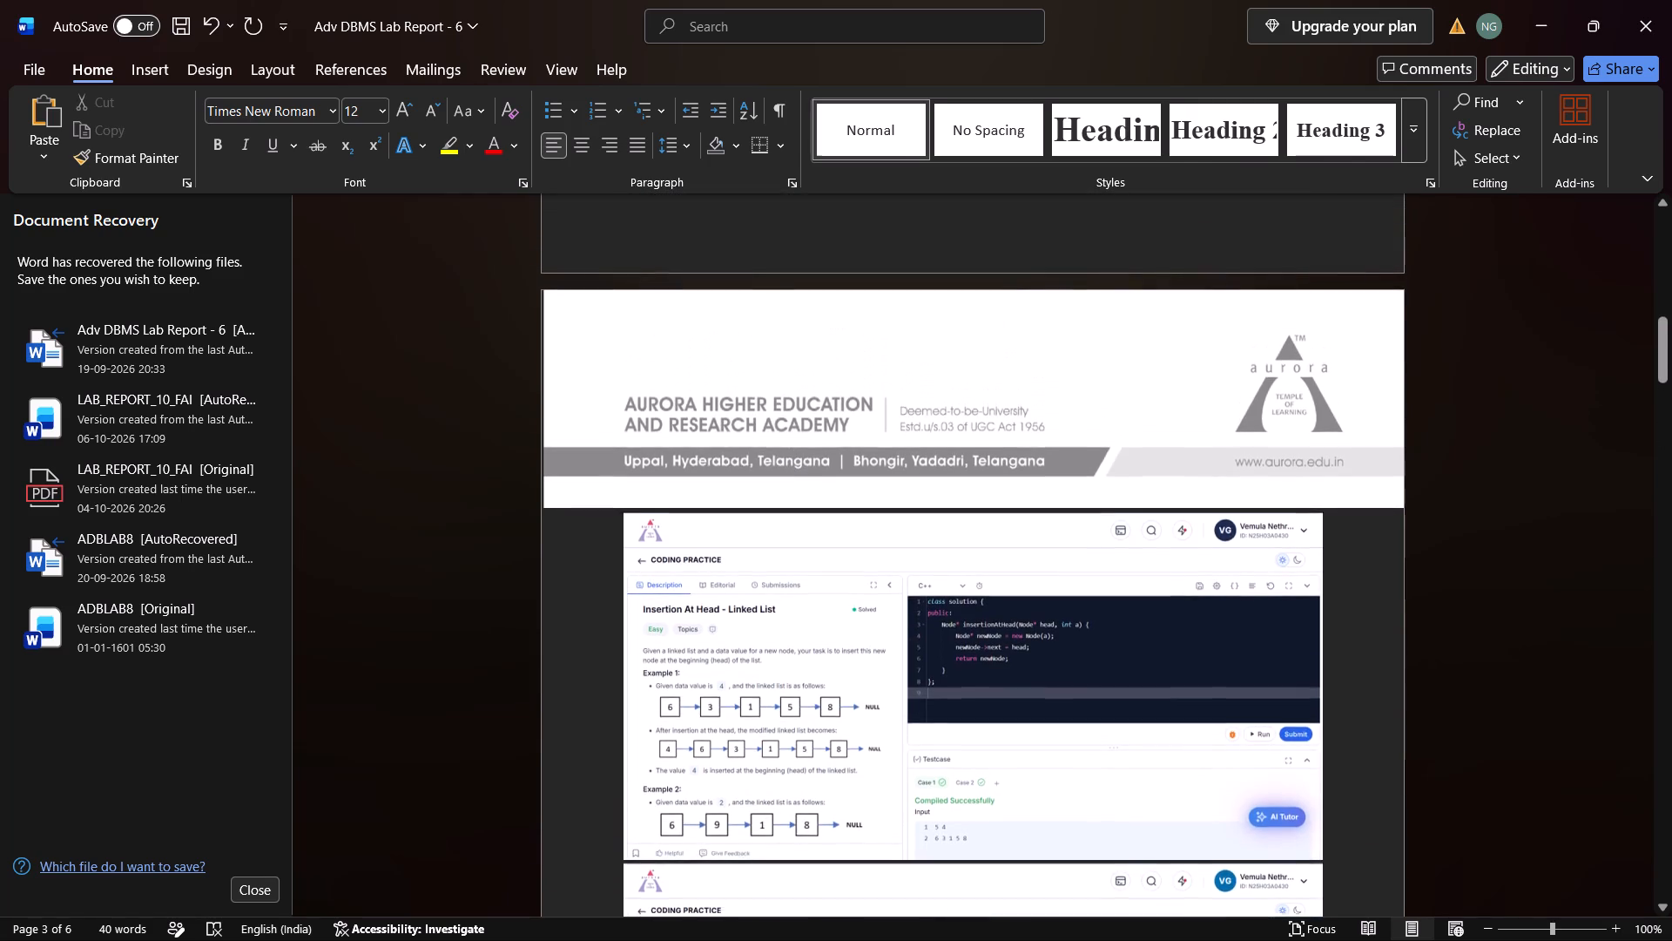
{"action": "scroll", "coordinate": [812, 542], "scroll_direction": "up", "scroll_amount": 6}
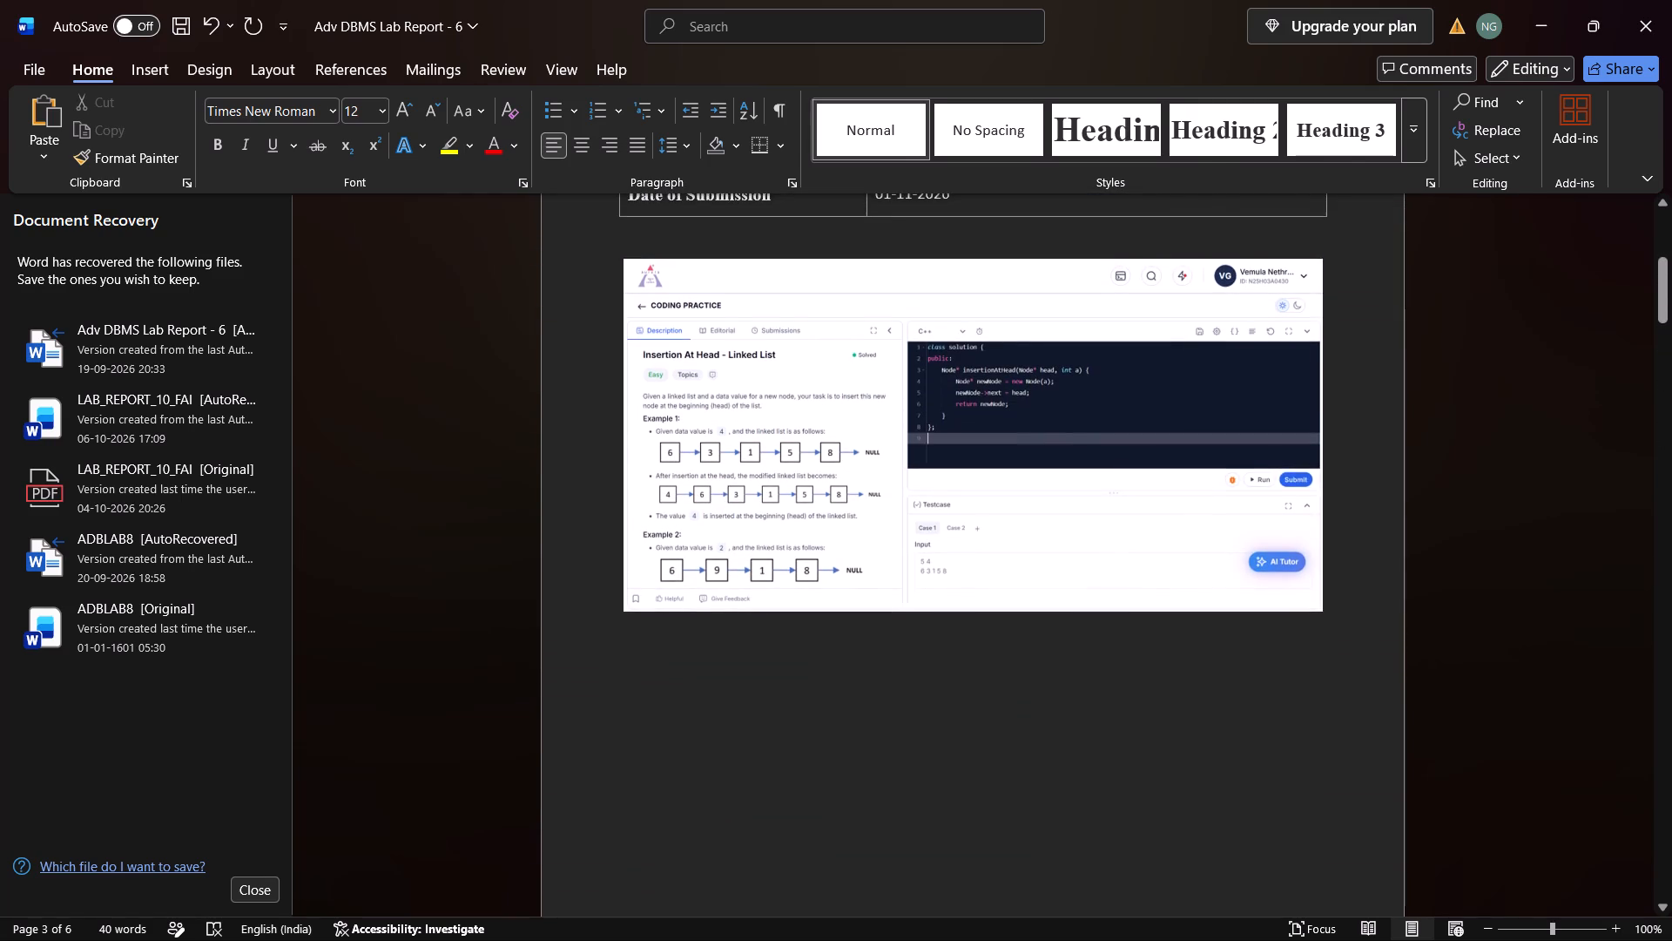
{"action": "scroll", "coordinate": [812, 542], "scroll_direction": "down", "scroll_amount": 6}
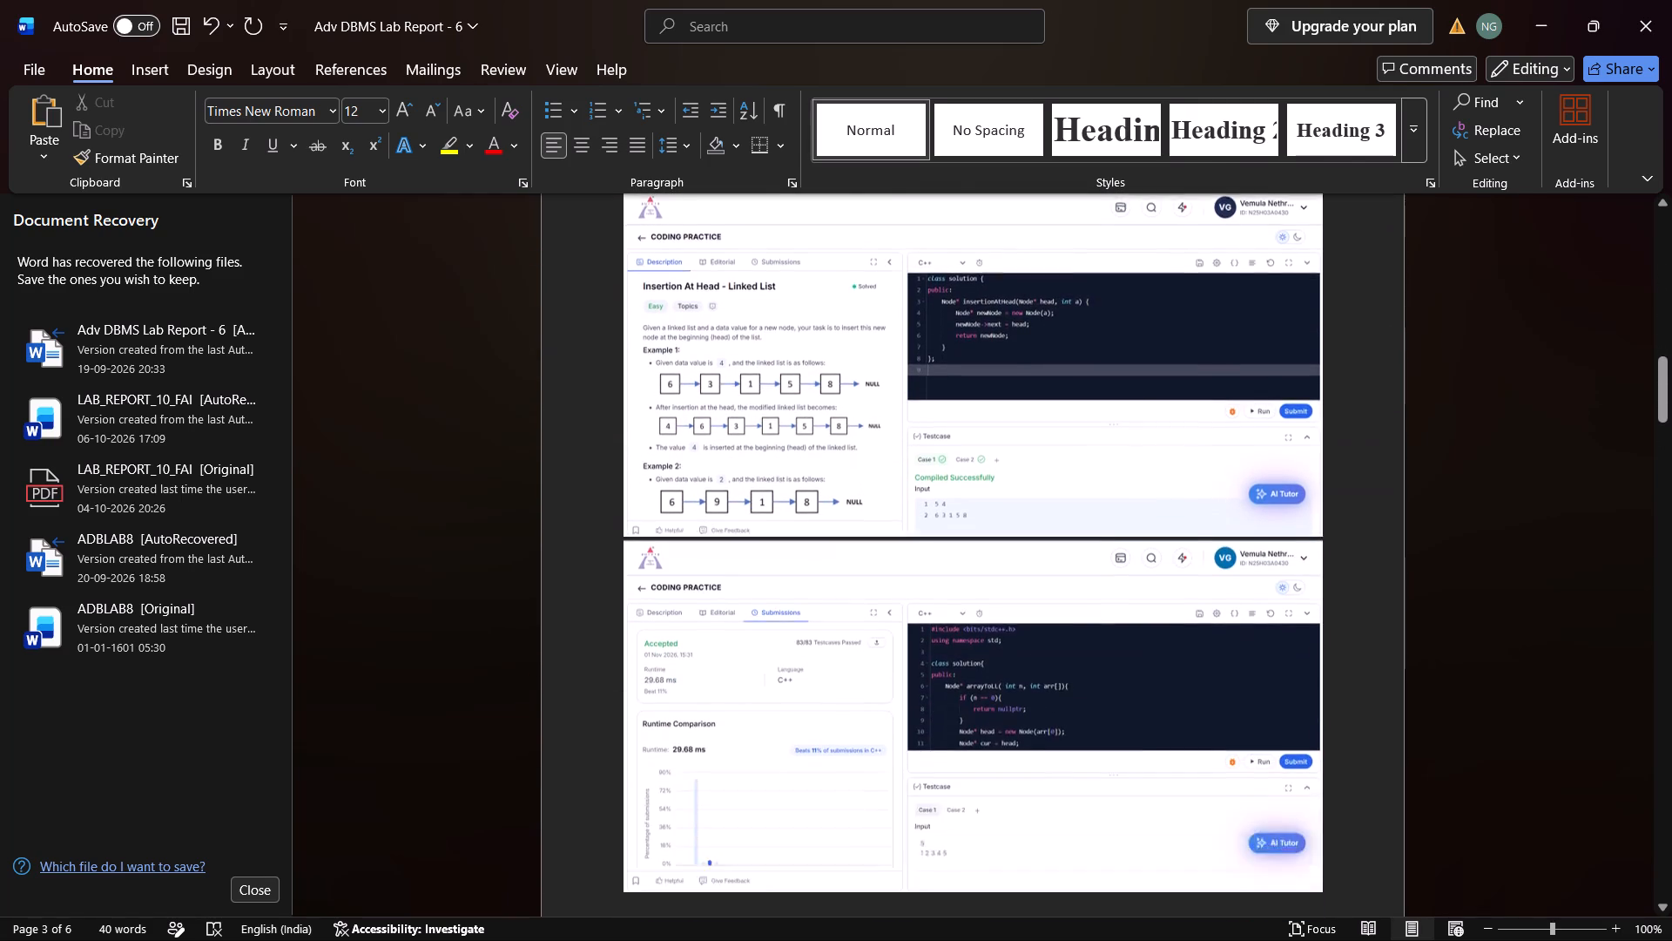
{"action": "scroll", "coordinate": [812, 542], "scroll_direction": "down", "scroll_amount": 1}
{"action": "scroll", "coordinate": [861, 630], "scroll_direction": "down", "scroll_amount": 1}
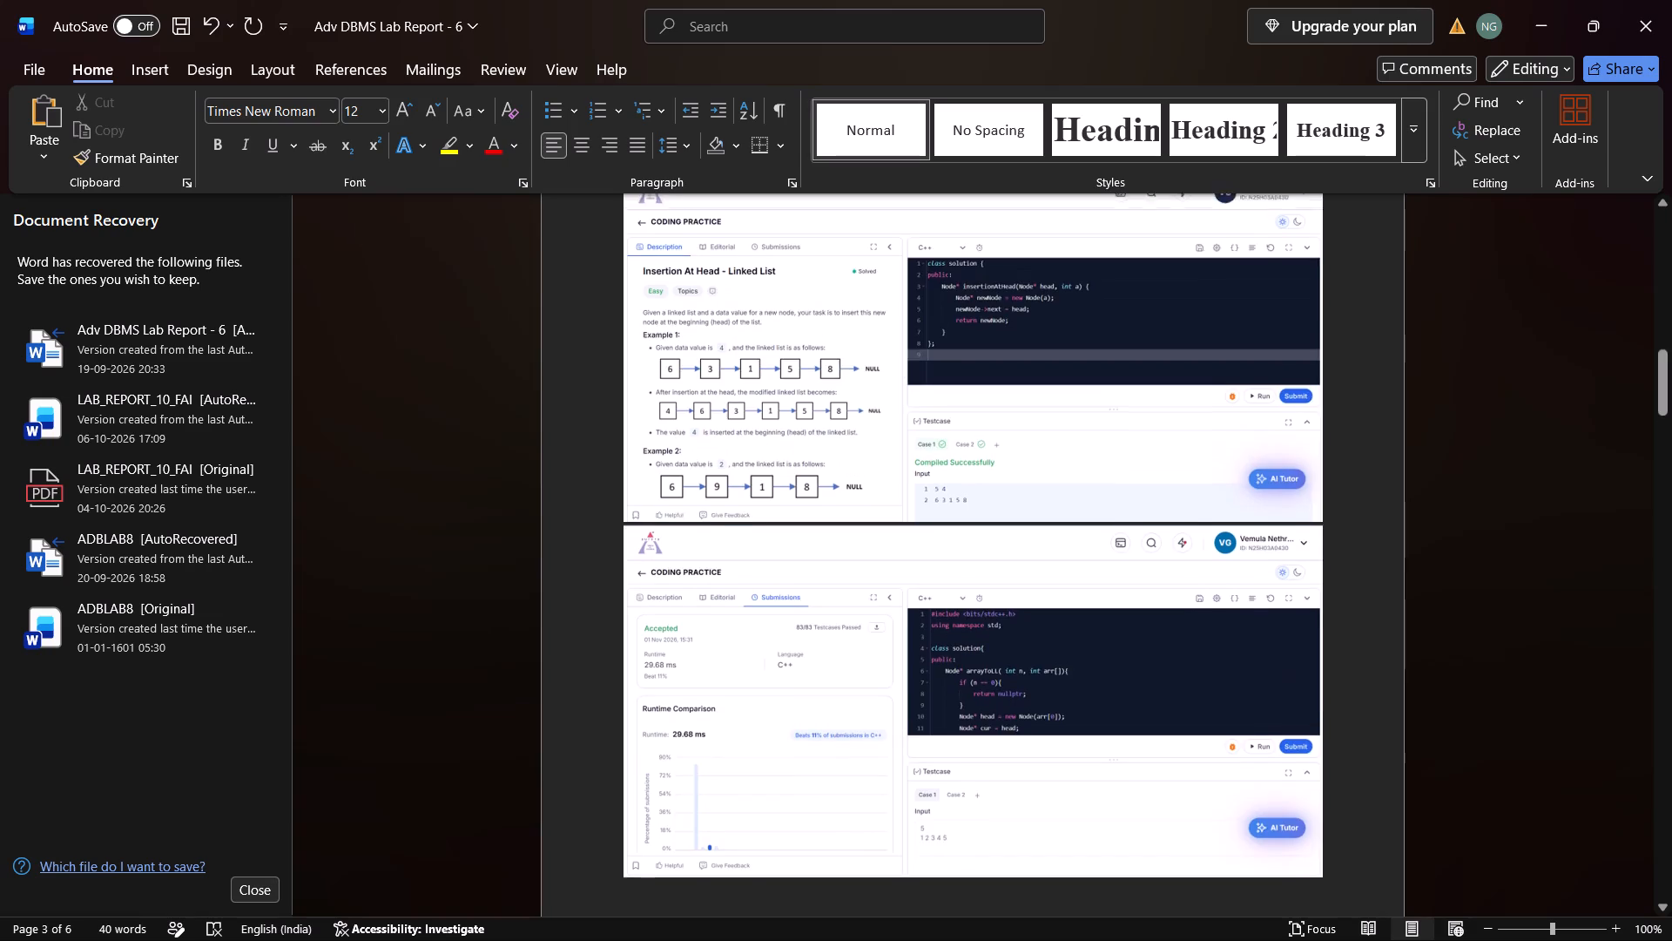
{"action": "scroll", "coordinate": [861, 630], "scroll_direction": "down", "scroll_amount": 3}
{"action": "scroll", "coordinate": [861, 630], "scroll_direction": "up", "scroll_amount": 5}
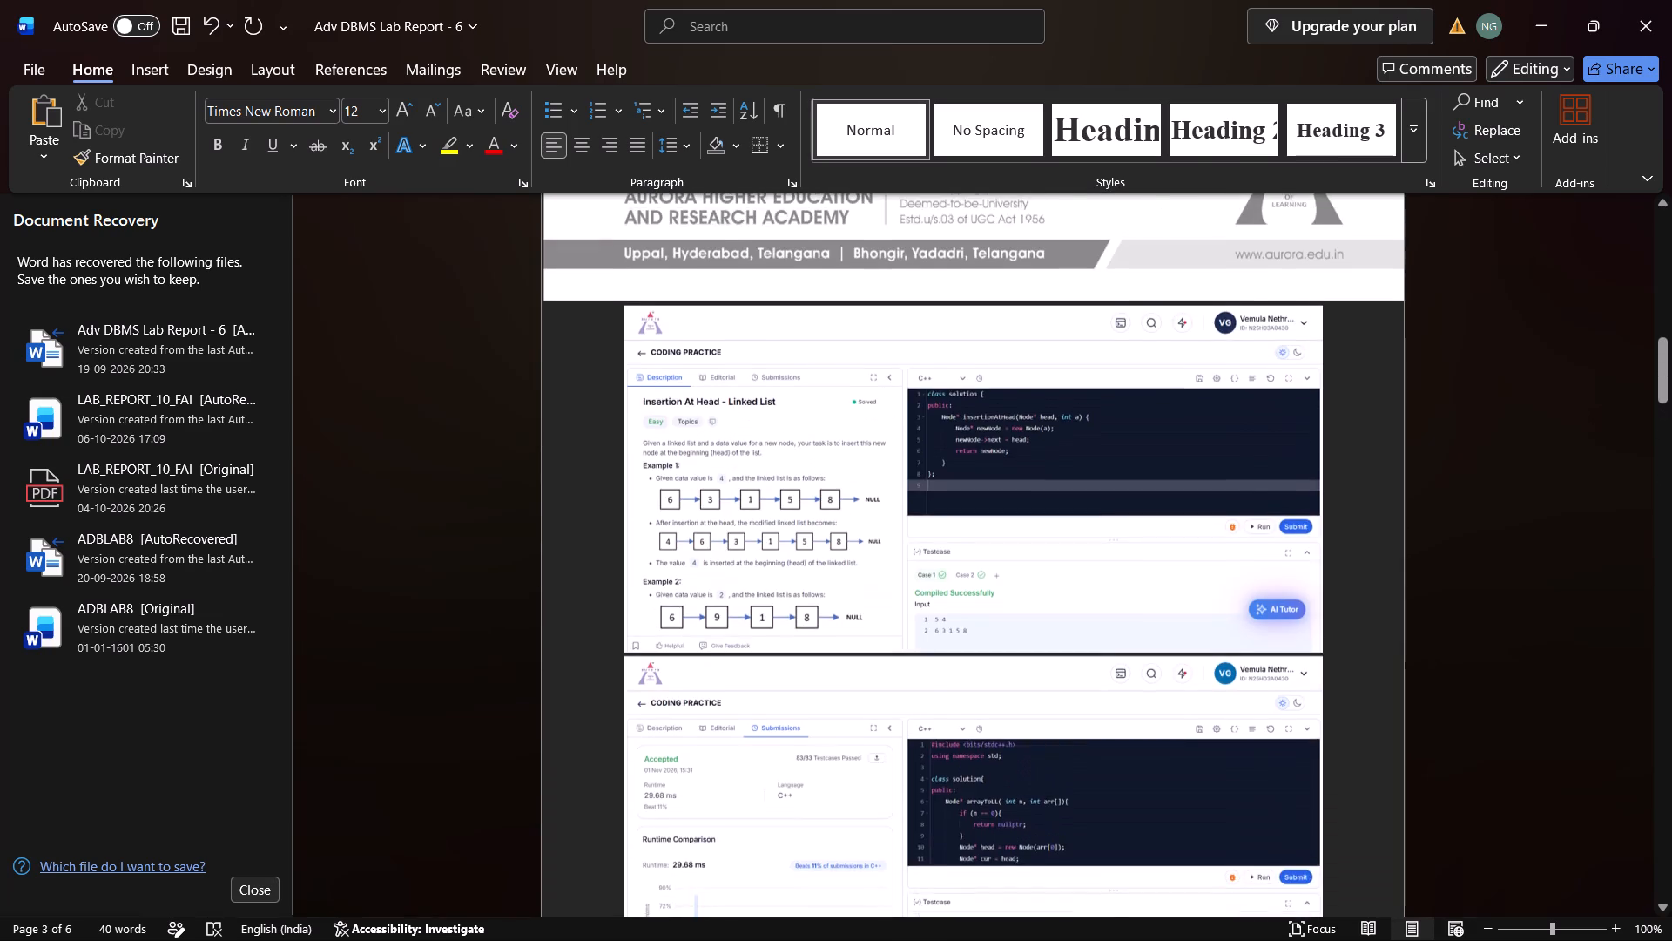
{"action": "scroll", "coordinate": [861, 630], "scroll_direction": "up", "scroll_amount": 1}
{"action": "scroll", "coordinate": [861, 630], "scroll_direction": "down", "scroll_amount": 7}
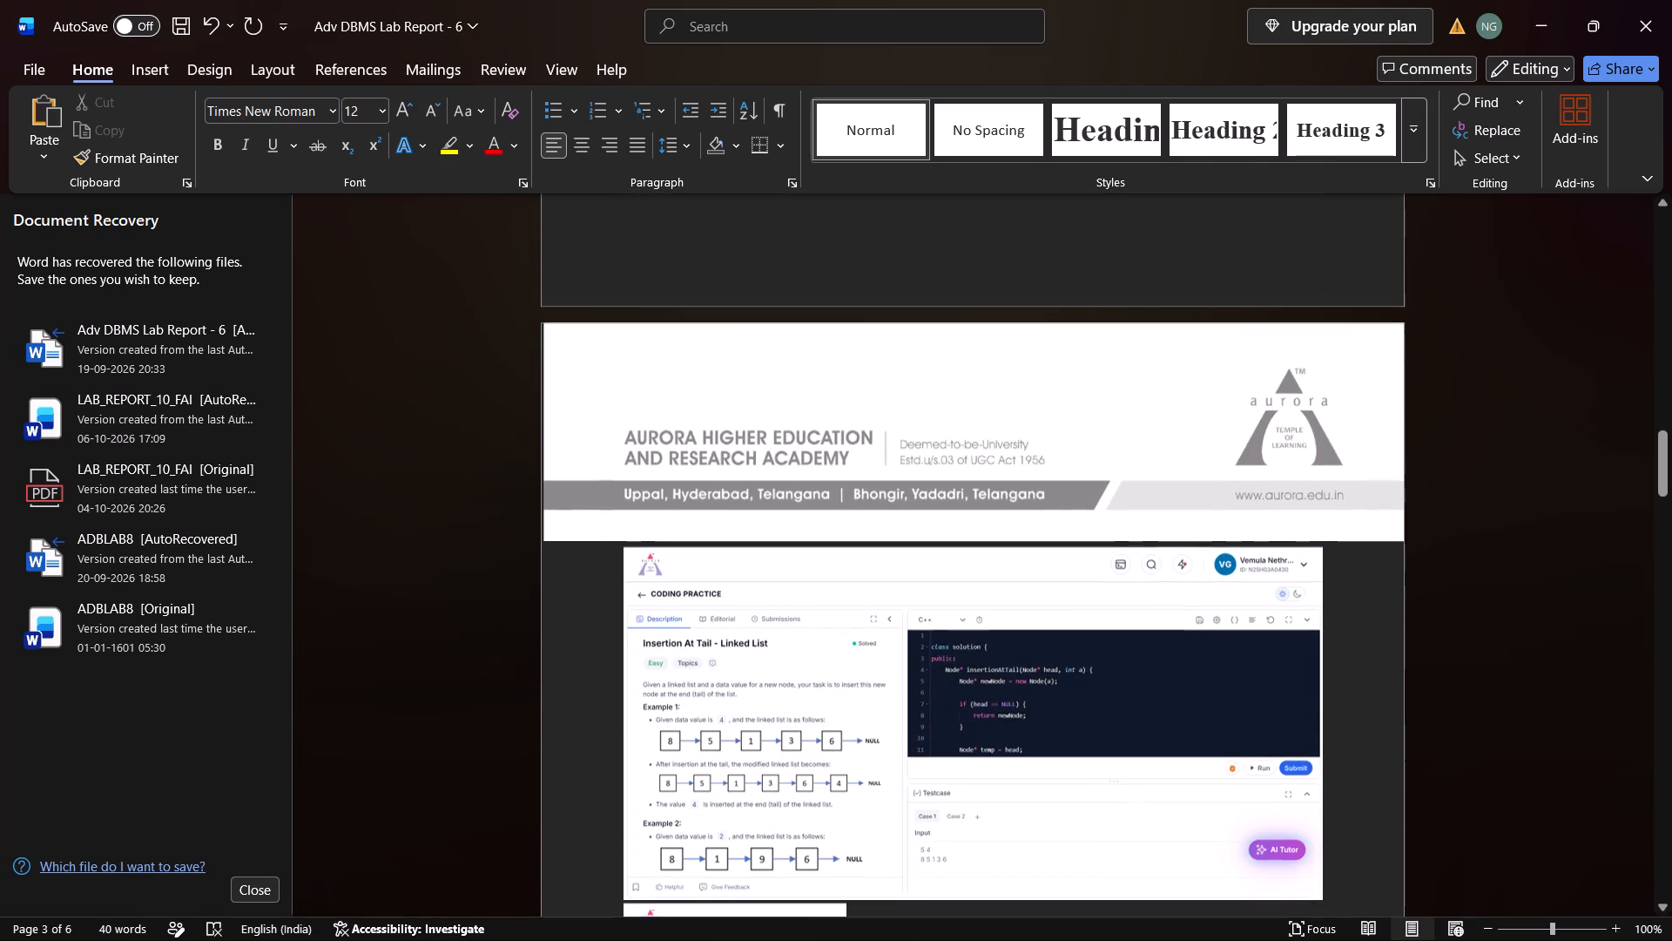
{"action": "scroll", "coordinate": [861, 630], "scroll_direction": "down", "scroll_amount": 1}
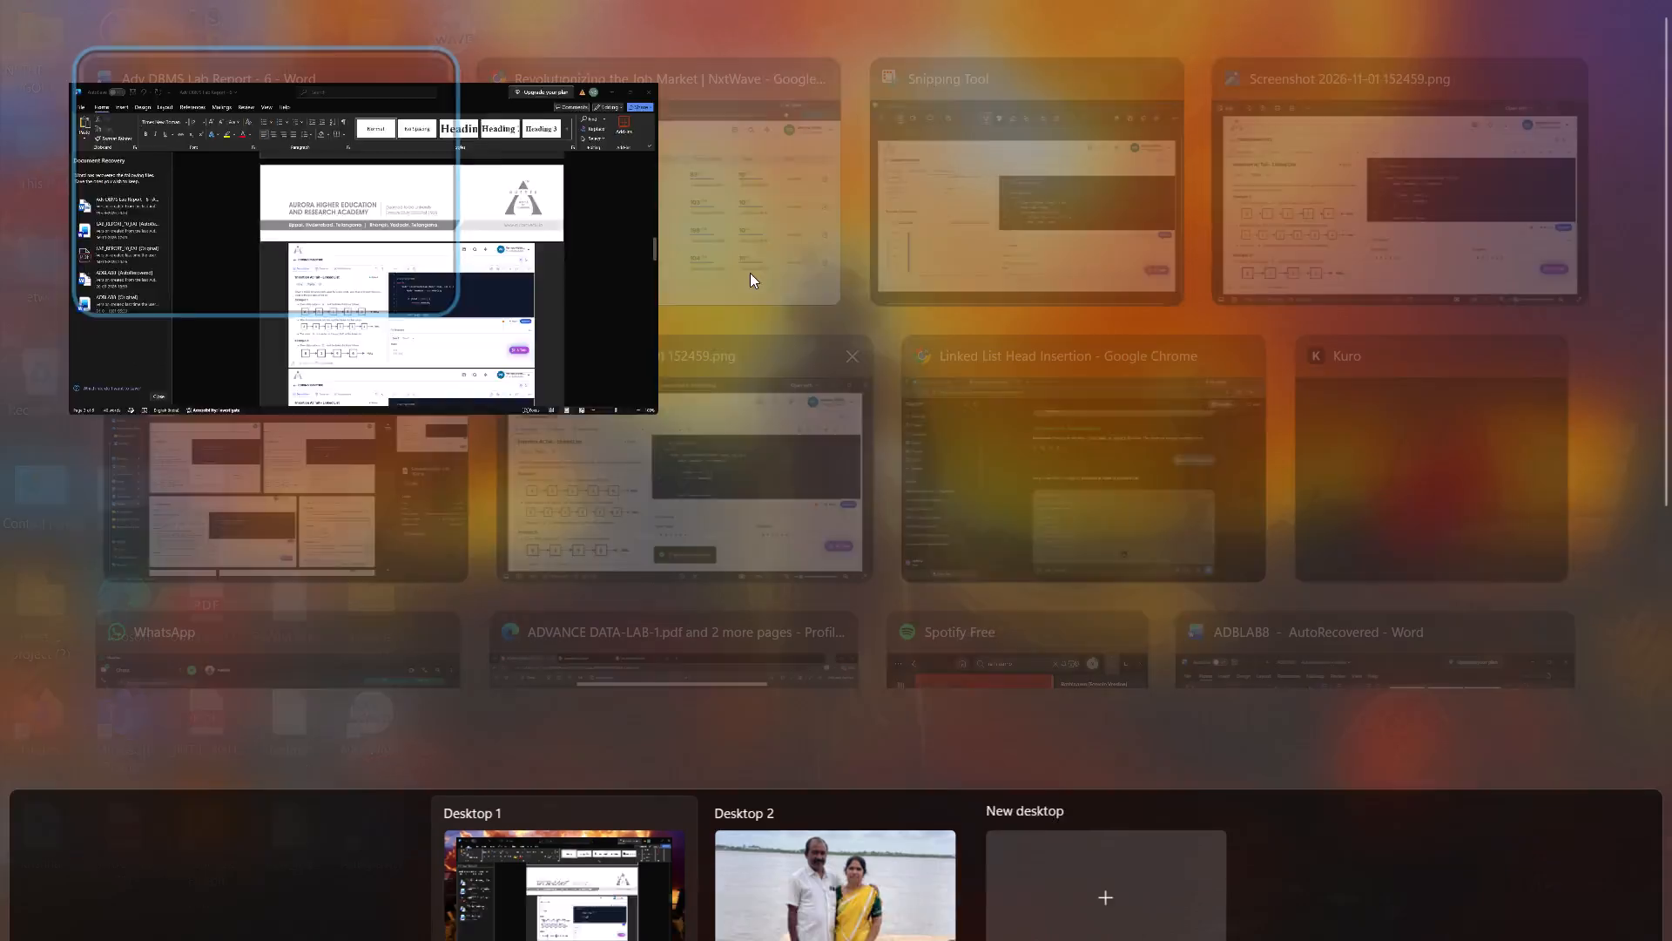
Switch to Chrome and open the Coding Practice question list of the Insertion in Linked List section.
{"action": "left_click", "coordinate": [732, 247]}
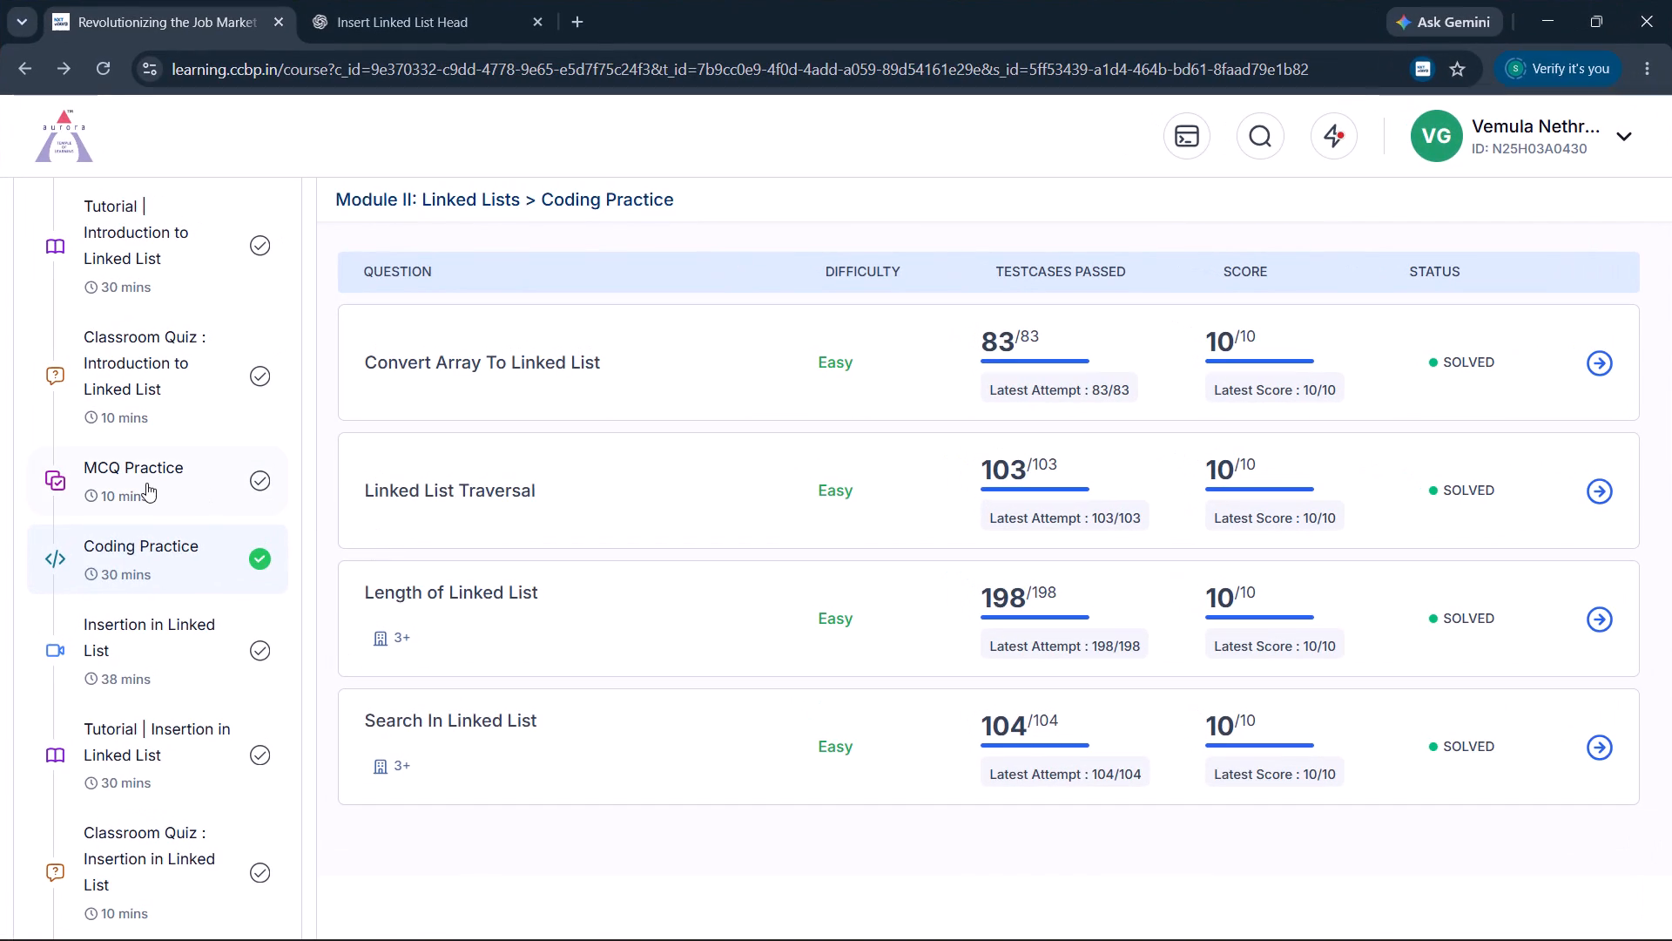
{"action": "scroll", "coordinate": [146, 483], "scroll_direction": "up", "scroll_amount": 3}
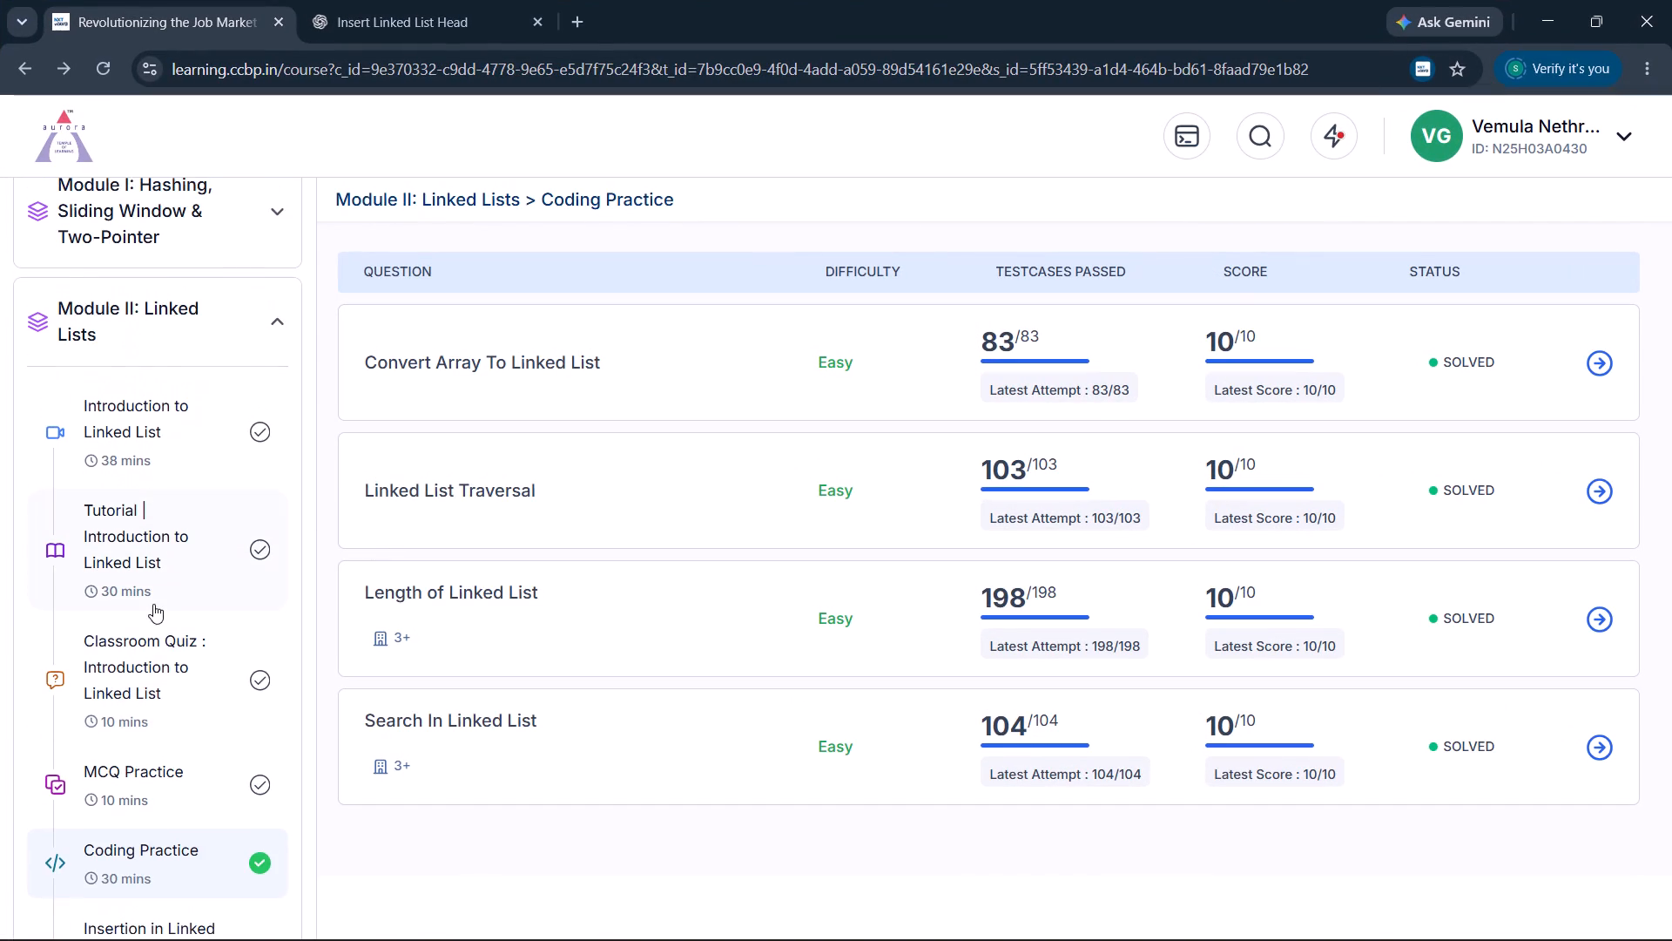
{"action": "scroll", "coordinate": [153, 604], "scroll_direction": "down", "scroll_amount": 3}
{"action": "scroll", "coordinate": [153, 816], "scroll_direction": "down", "scroll_amount": 1}
{"action": "left_click", "coordinate": [158, 788]}
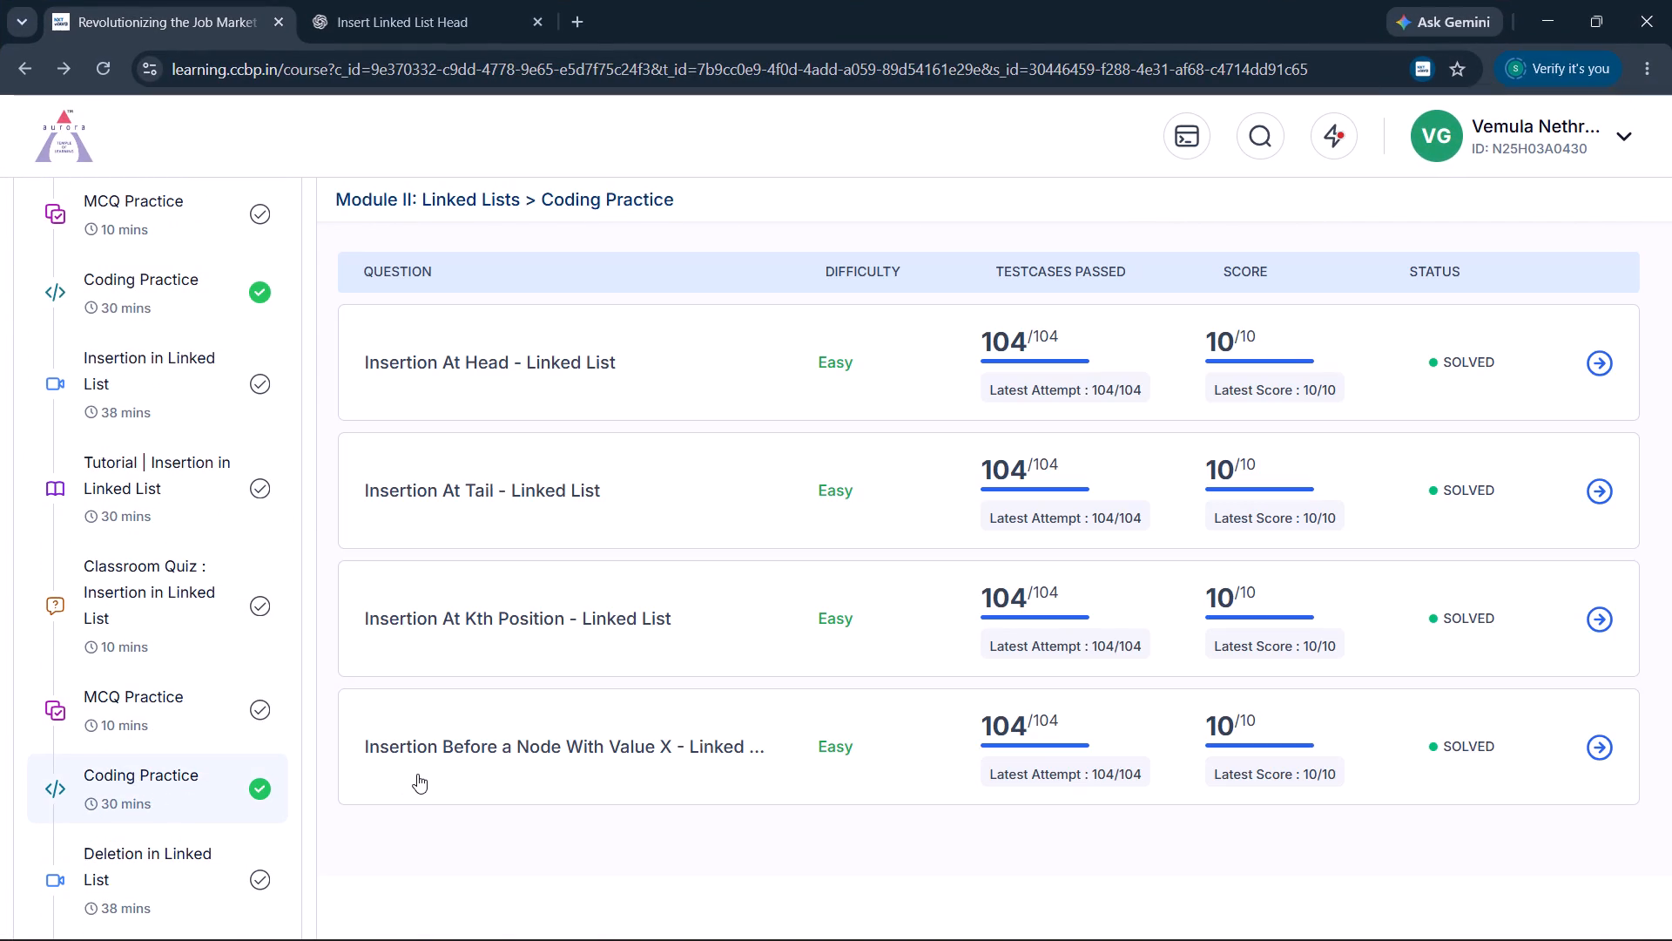
Switch to Word and examine the Insertion At Head page and the submission result screenshot placed under the problem.
{"action": "left_click", "coordinate": [713, 288]}
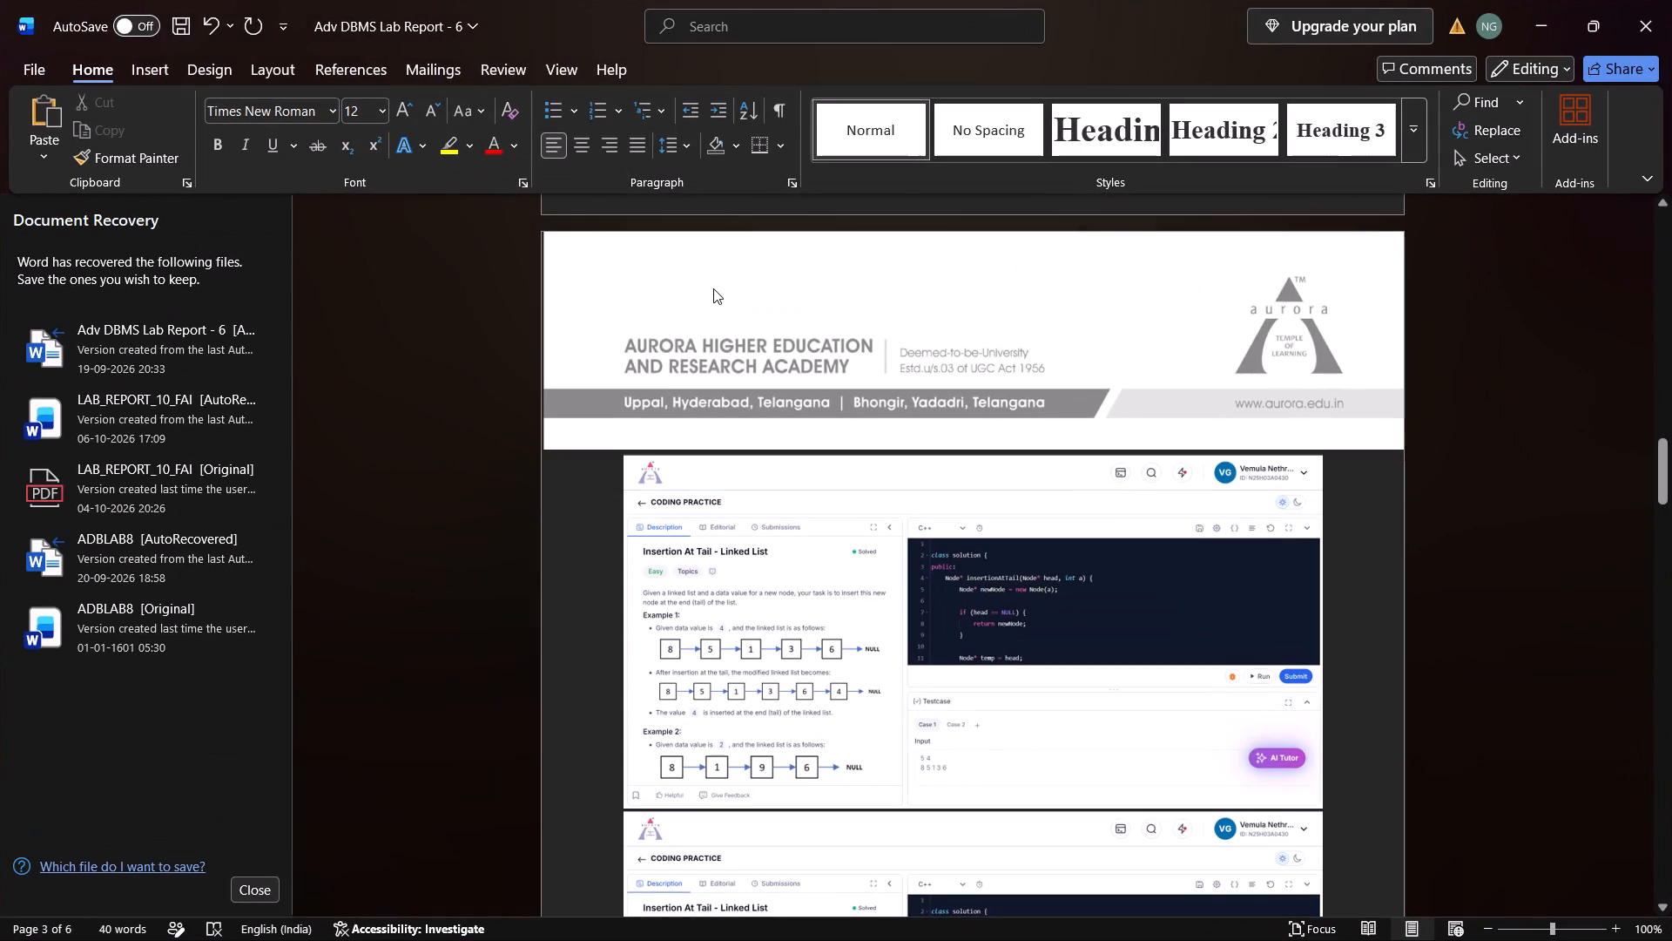
{"action": "scroll", "coordinate": [849, 621], "scroll_direction": "down", "scroll_amount": 4}
{"action": "scroll", "coordinate": [849, 621], "scroll_direction": "up", "scroll_amount": 11}
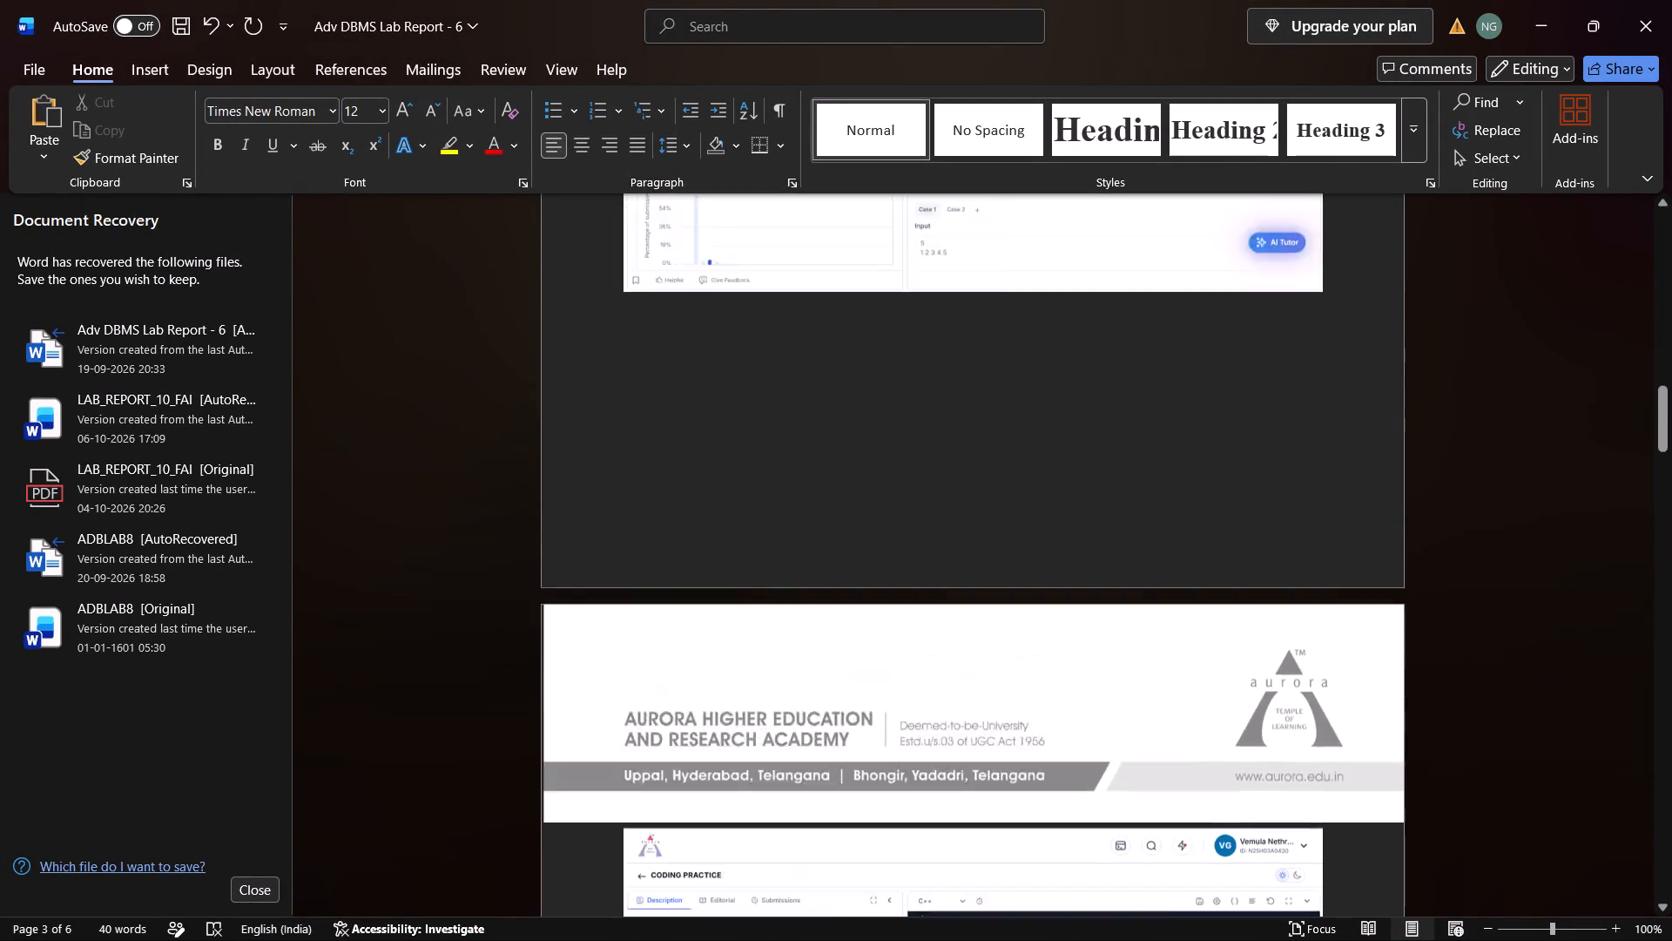
{"action": "scroll", "coordinate": [849, 621], "scroll_direction": "up", "scroll_amount": 1}
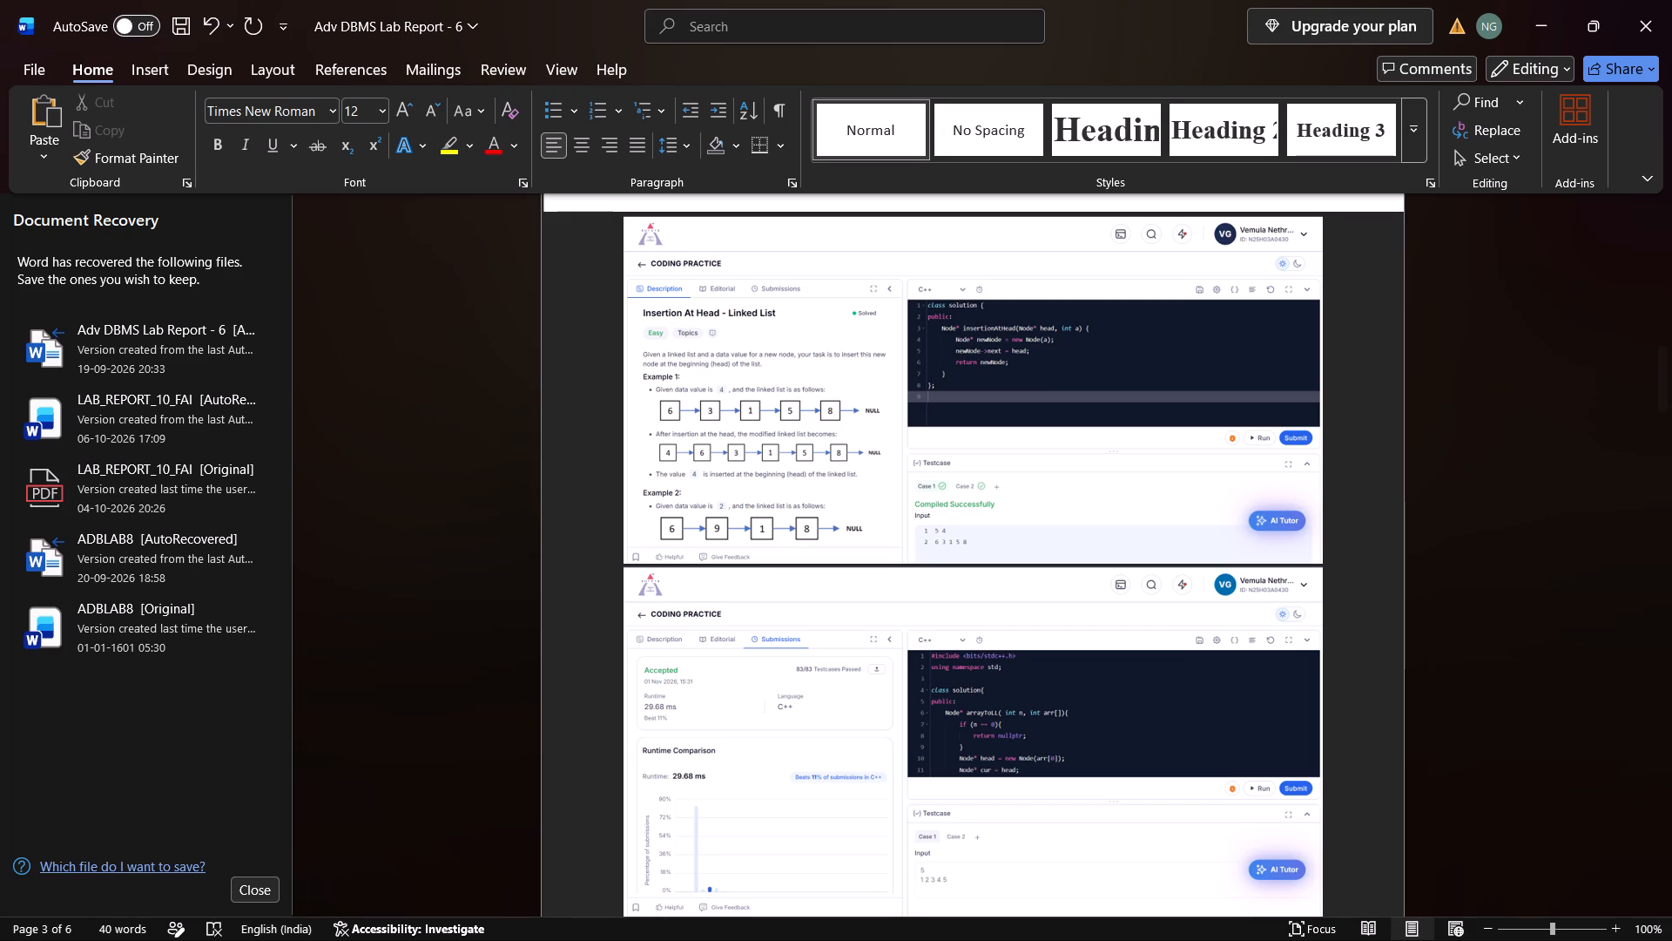
Review the report pages in order, from the student details tables through Insertion At Head and Insertion At Tail to Length of Linked List.
{"action": "scroll", "coordinate": [849, 621], "scroll_direction": "up", "scroll_amount": 11}
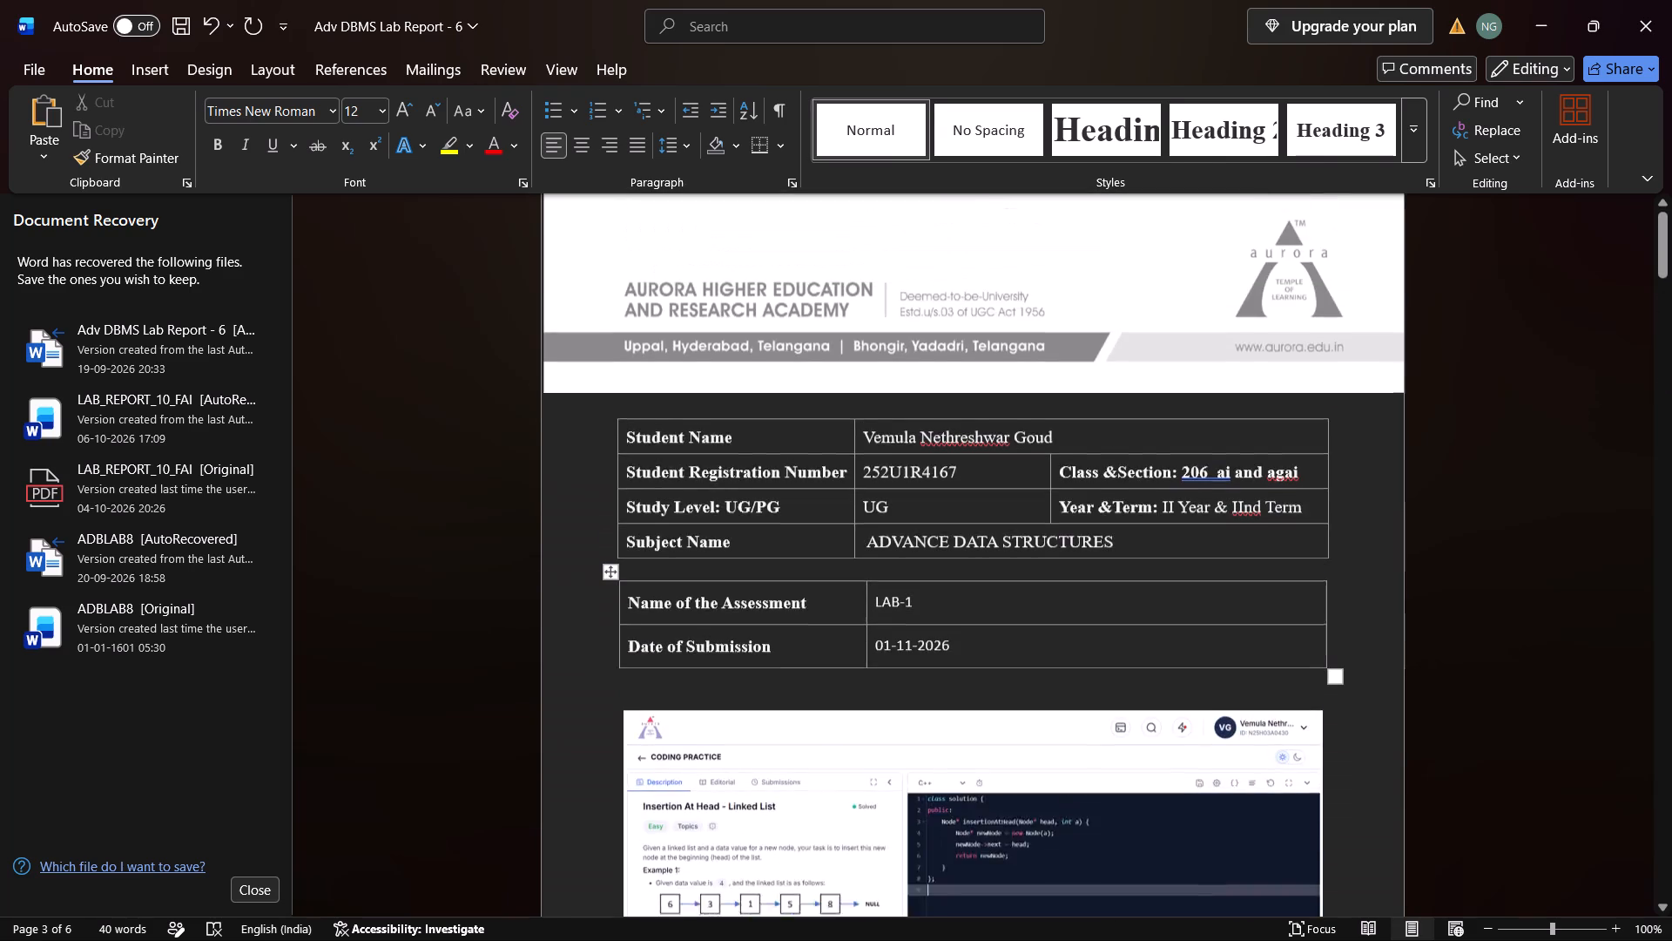
{"action": "scroll", "coordinate": [849, 621], "scroll_direction": "down", "scroll_amount": 2}
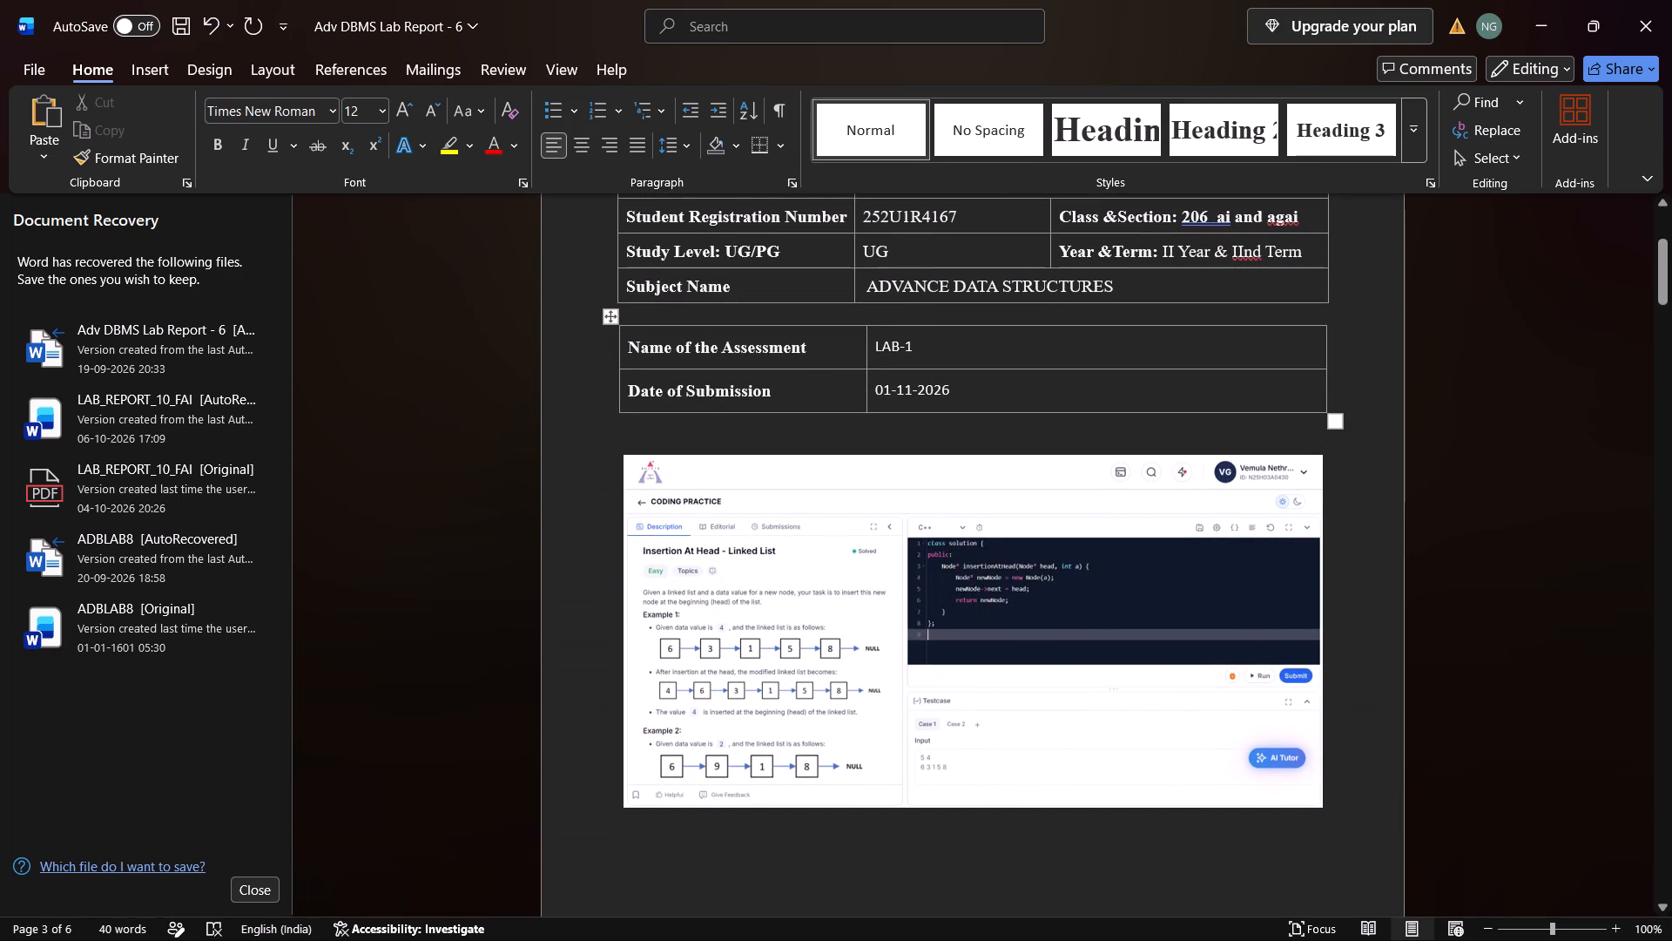
{"action": "scroll", "coordinate": [996, 669], "scroll_direction": "down", "scroll_amount": 1}
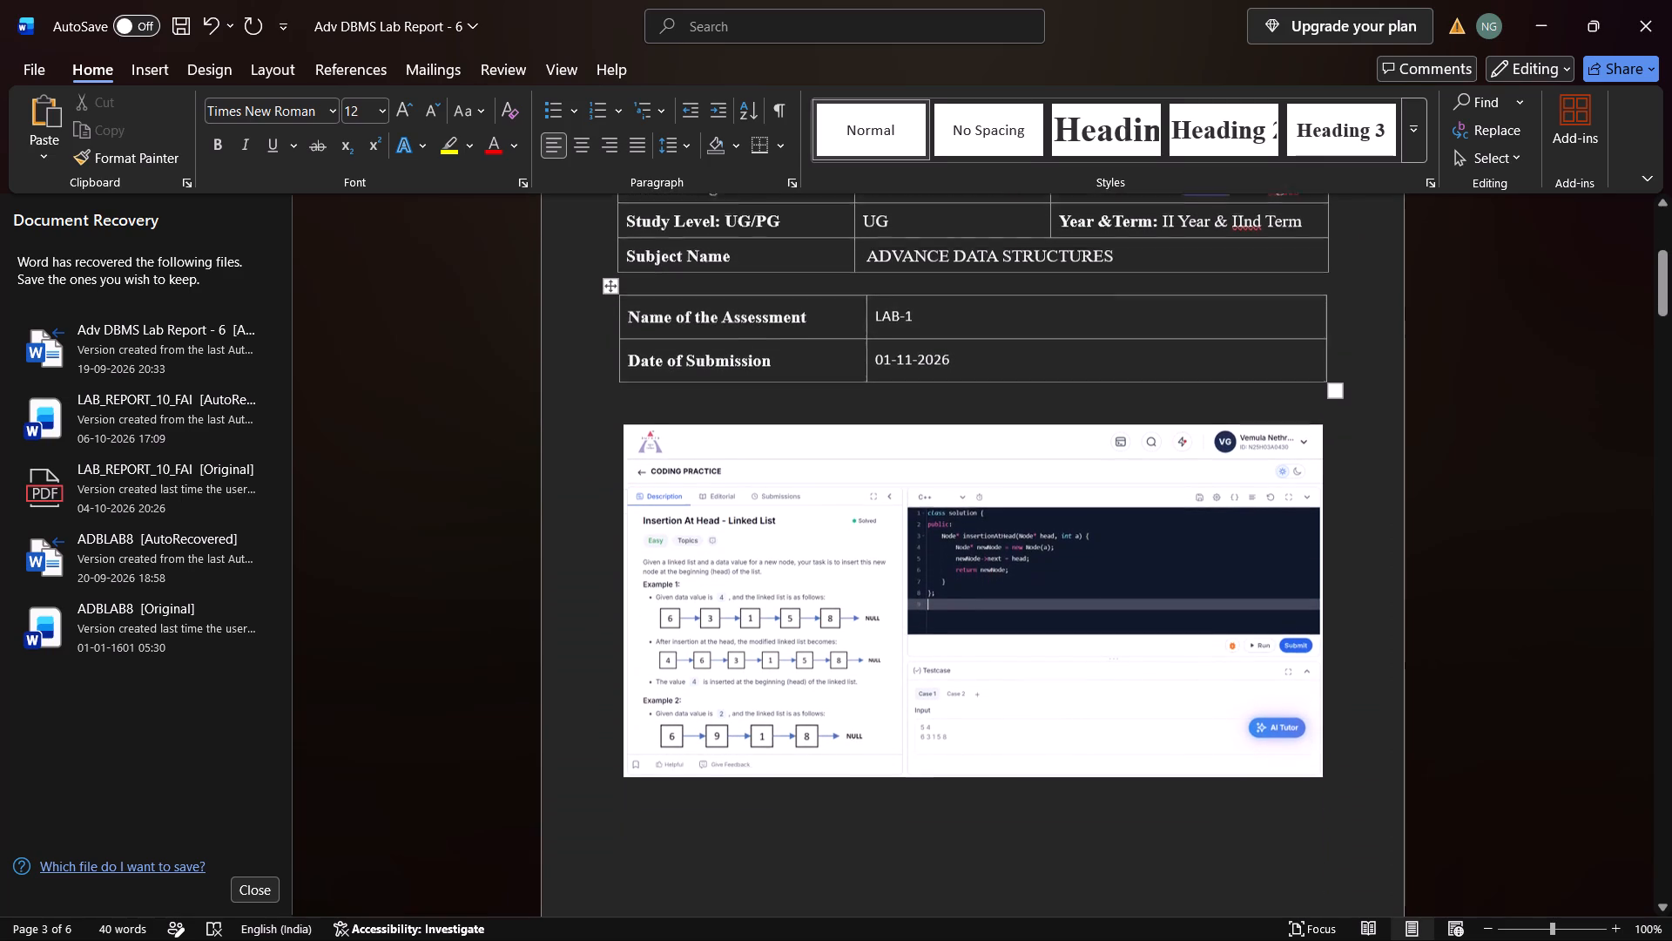
{"action": "scroll", "coordinate": [996, 669], "scroll_direction": "down", "scroll_amount": 9}
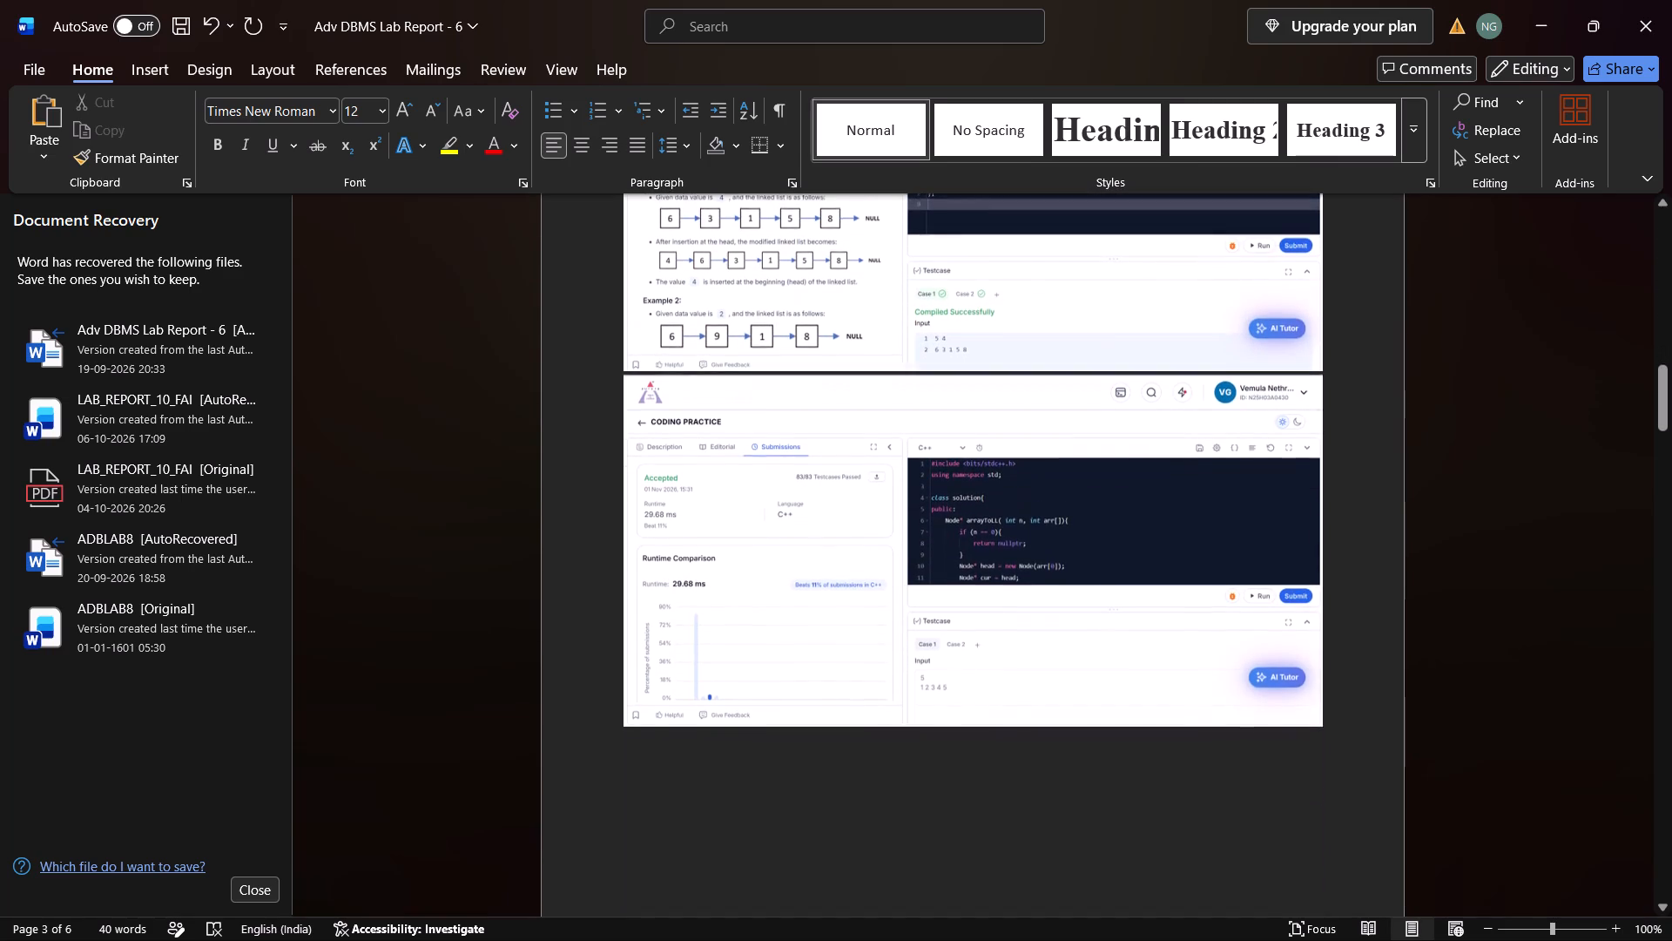
{"action": "scroll", "coordinate": [996, 669], "scroll_direction": "down", "scroll_amount": 1}
{"action": "scroll", "coordinate": [996, 669], "scroll_direction": "up", "scroll_amount": 2}
{"action": "scroll", "coordinate": [996, 669], "scroll_direction": "down", "scroll_amount": 6}
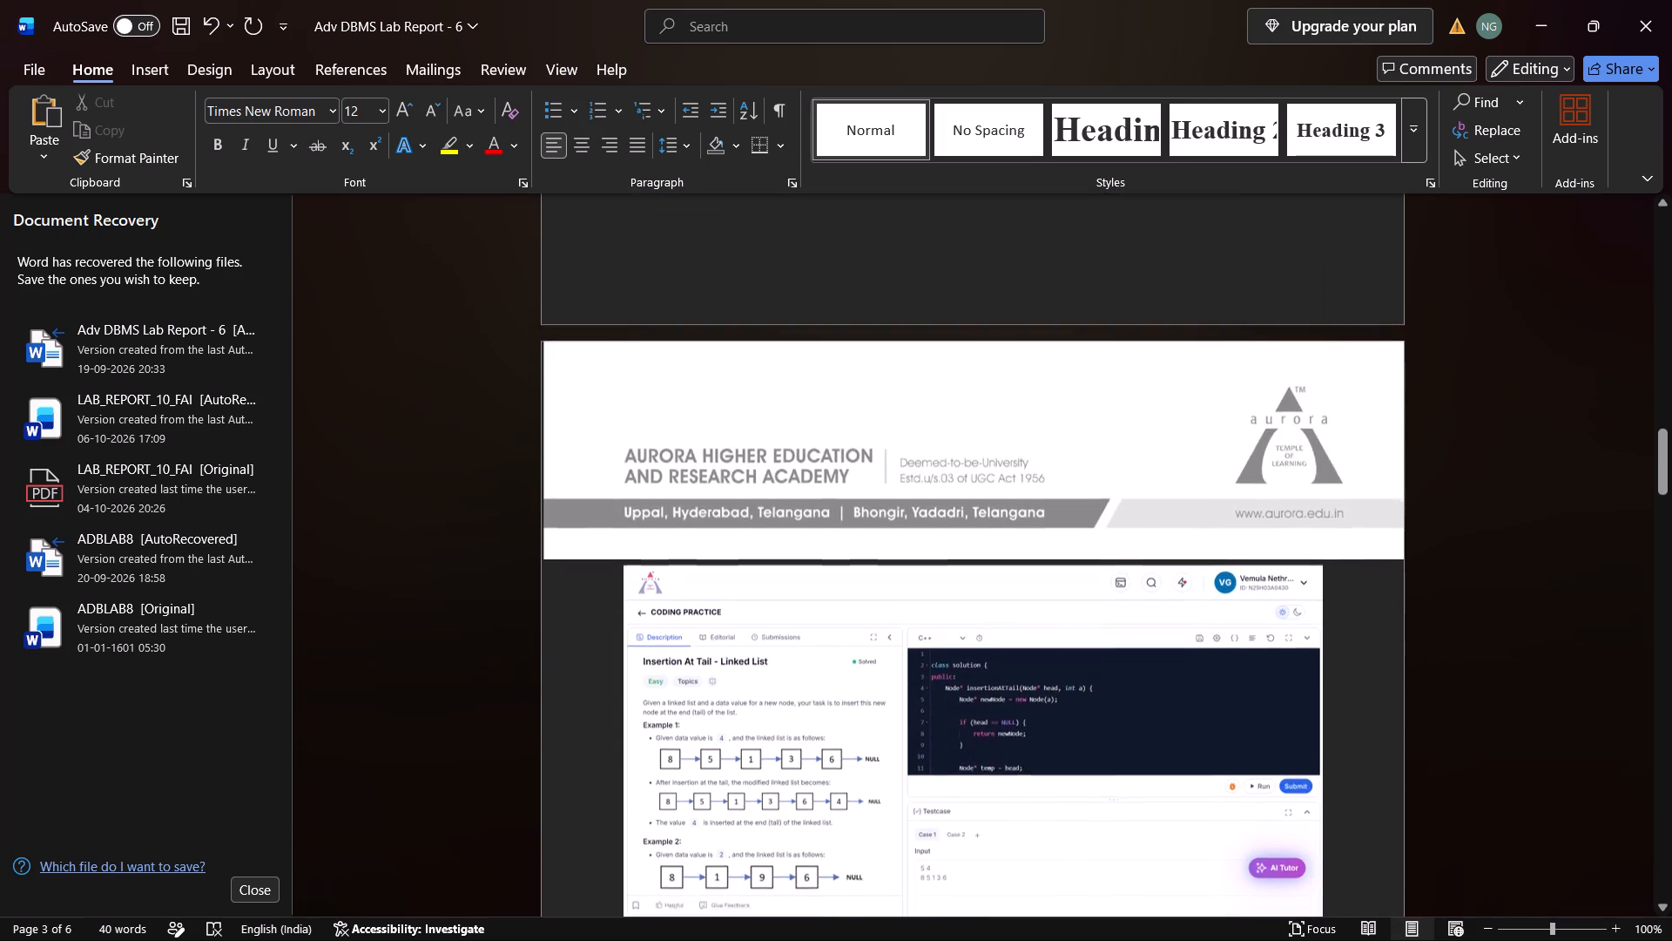
{"action": "scroll", "coordinate": [996, 669], "scroll_direction": "down", "scroll_amount": 5}
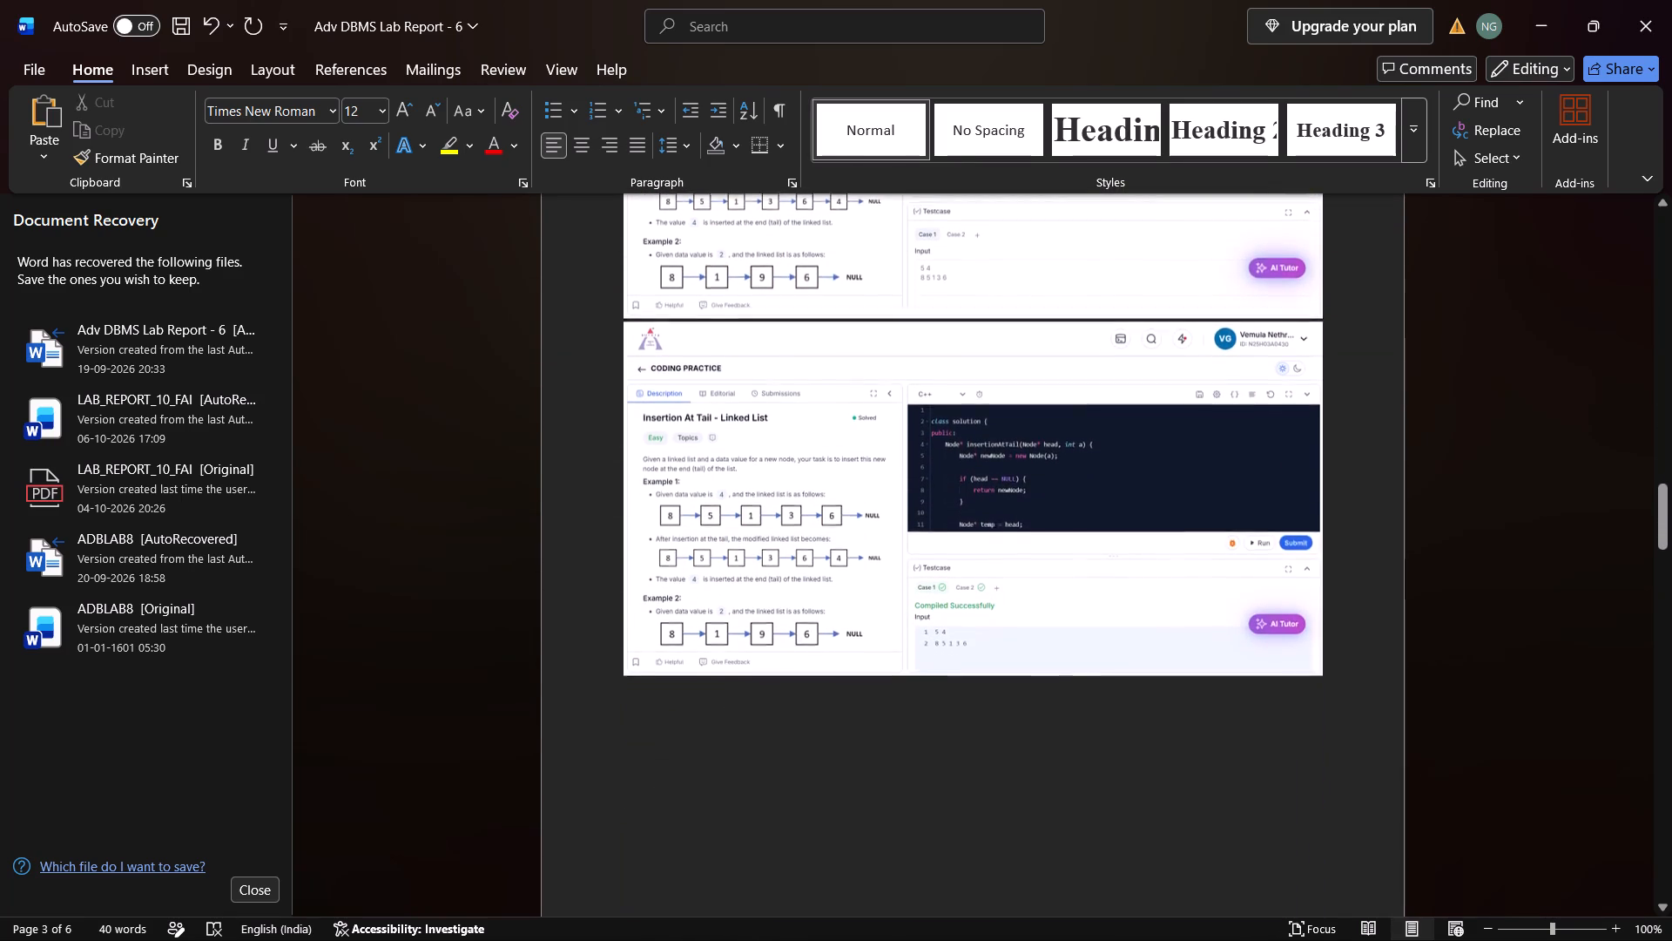
{"action": "scroll", "coordinate": [996, 669], "scroll_direction": "down", "scroll_amount": 6}
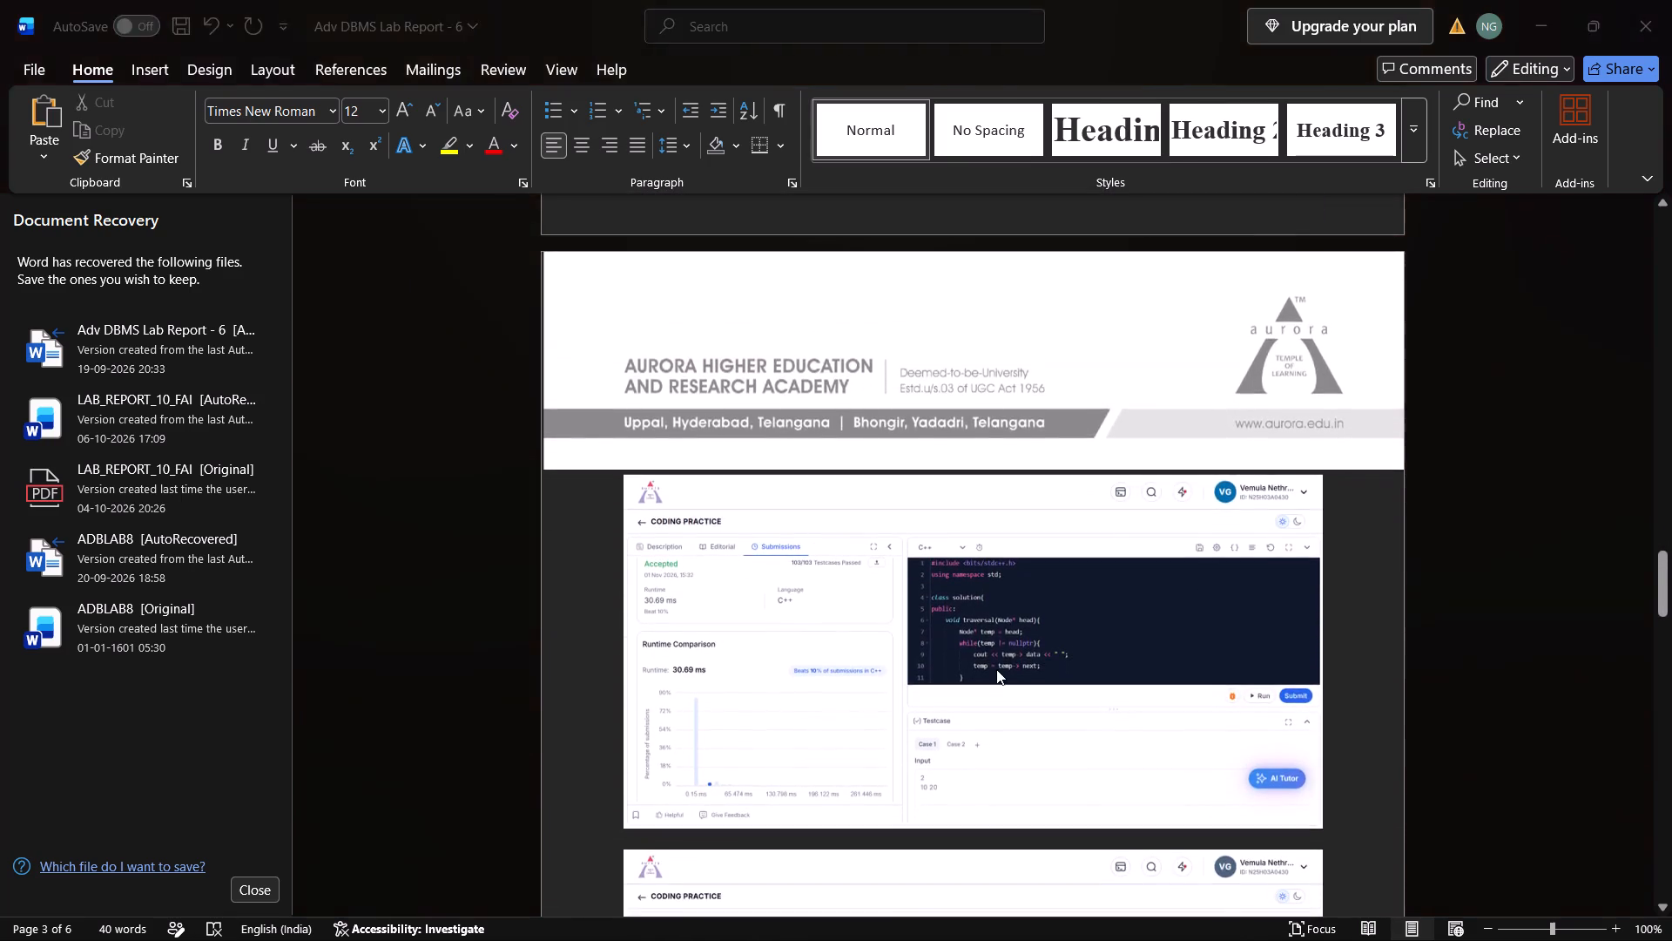
{"action": "left_click", "coordinate": [725, 268]}
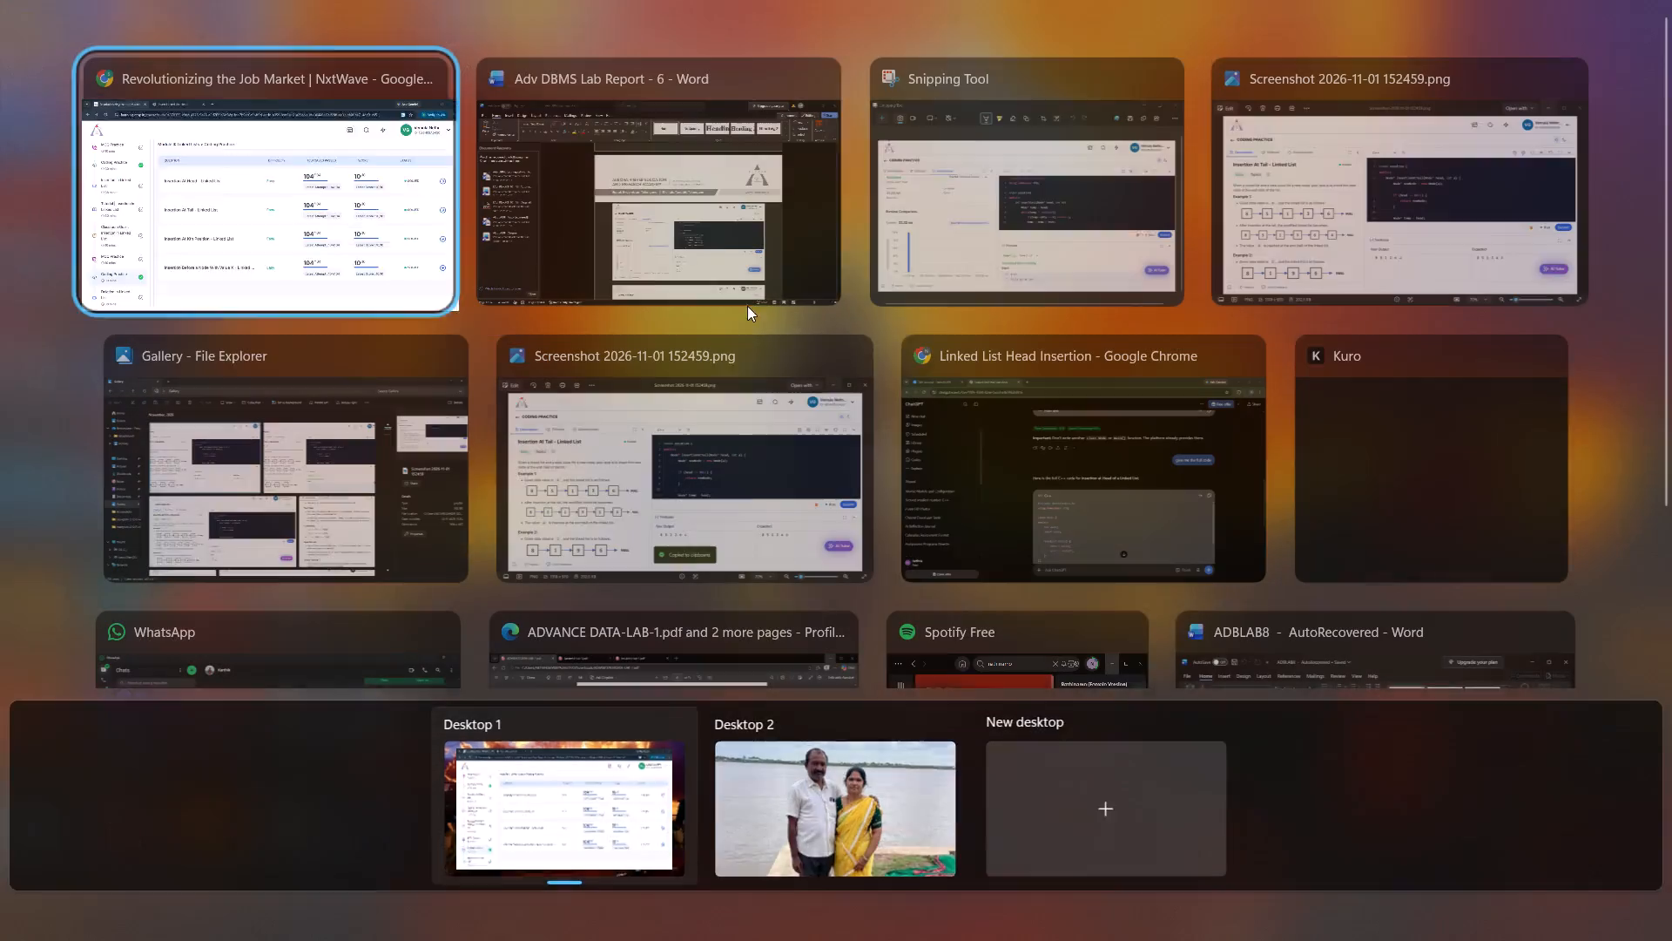
{"action": "left_click", "coordinate": [747, 288]}
{"action": "scroll", "coordinate": [826, 584], "scroll_direction": "down", "scroll_amount": 2}
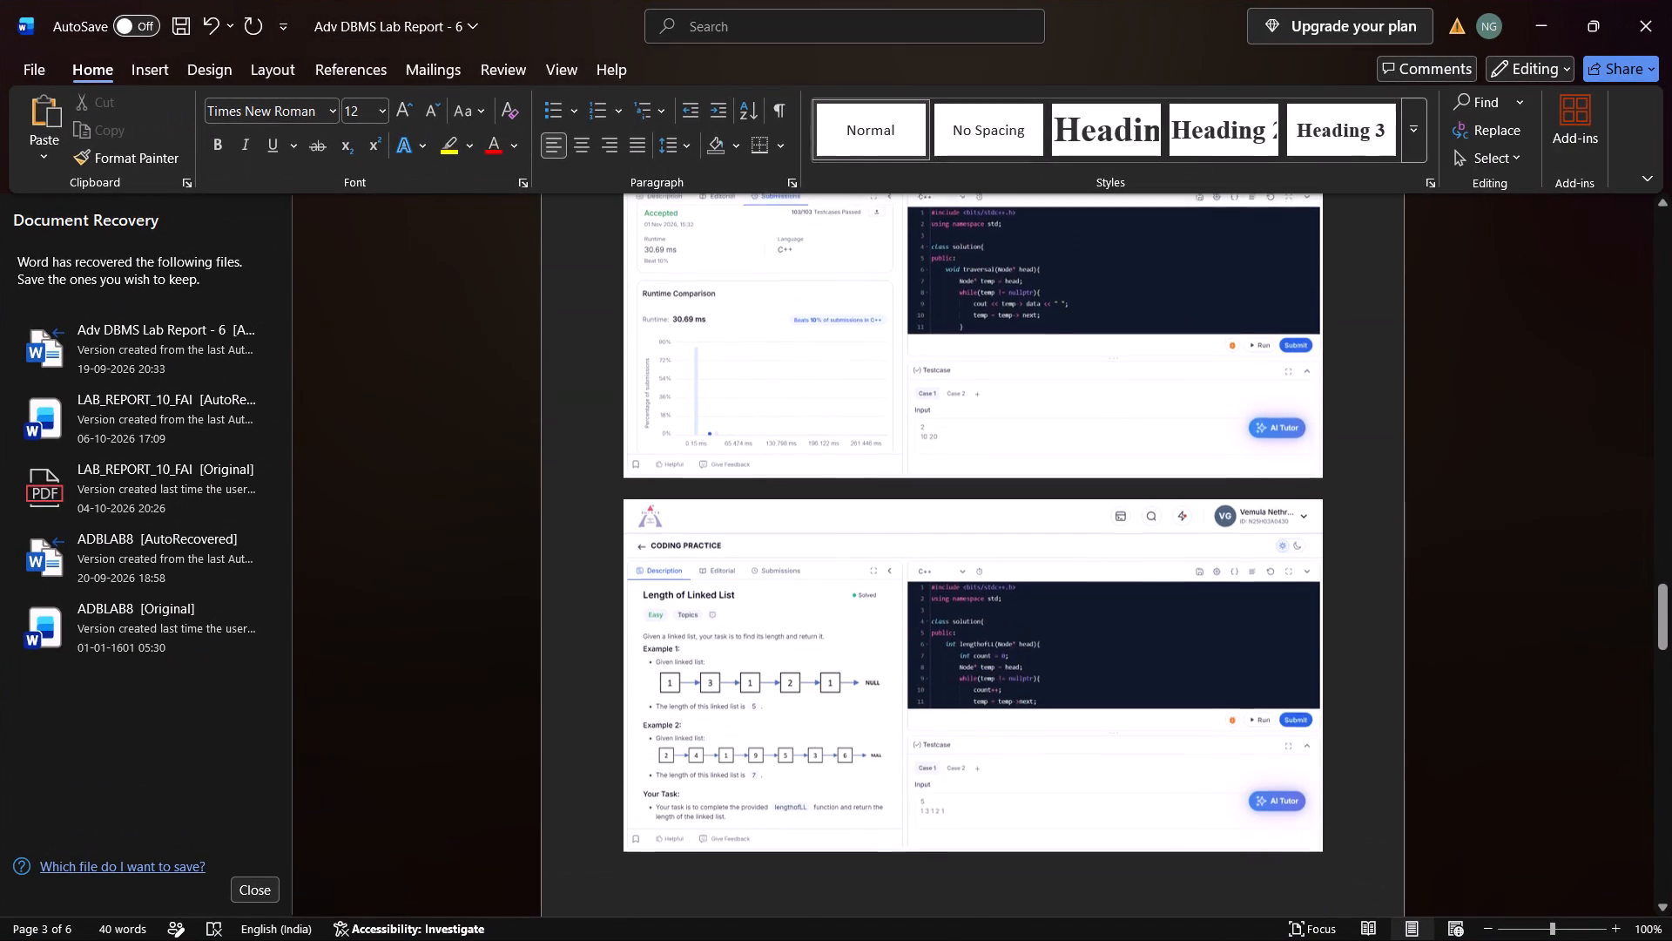
Recheck the order of the problem and submission screenshots between the first page and the Length of Linked List page.
{"action": "scroll", "coordinate": [826, 584], "scroll_direction": "up", "scroll_amount": 10}
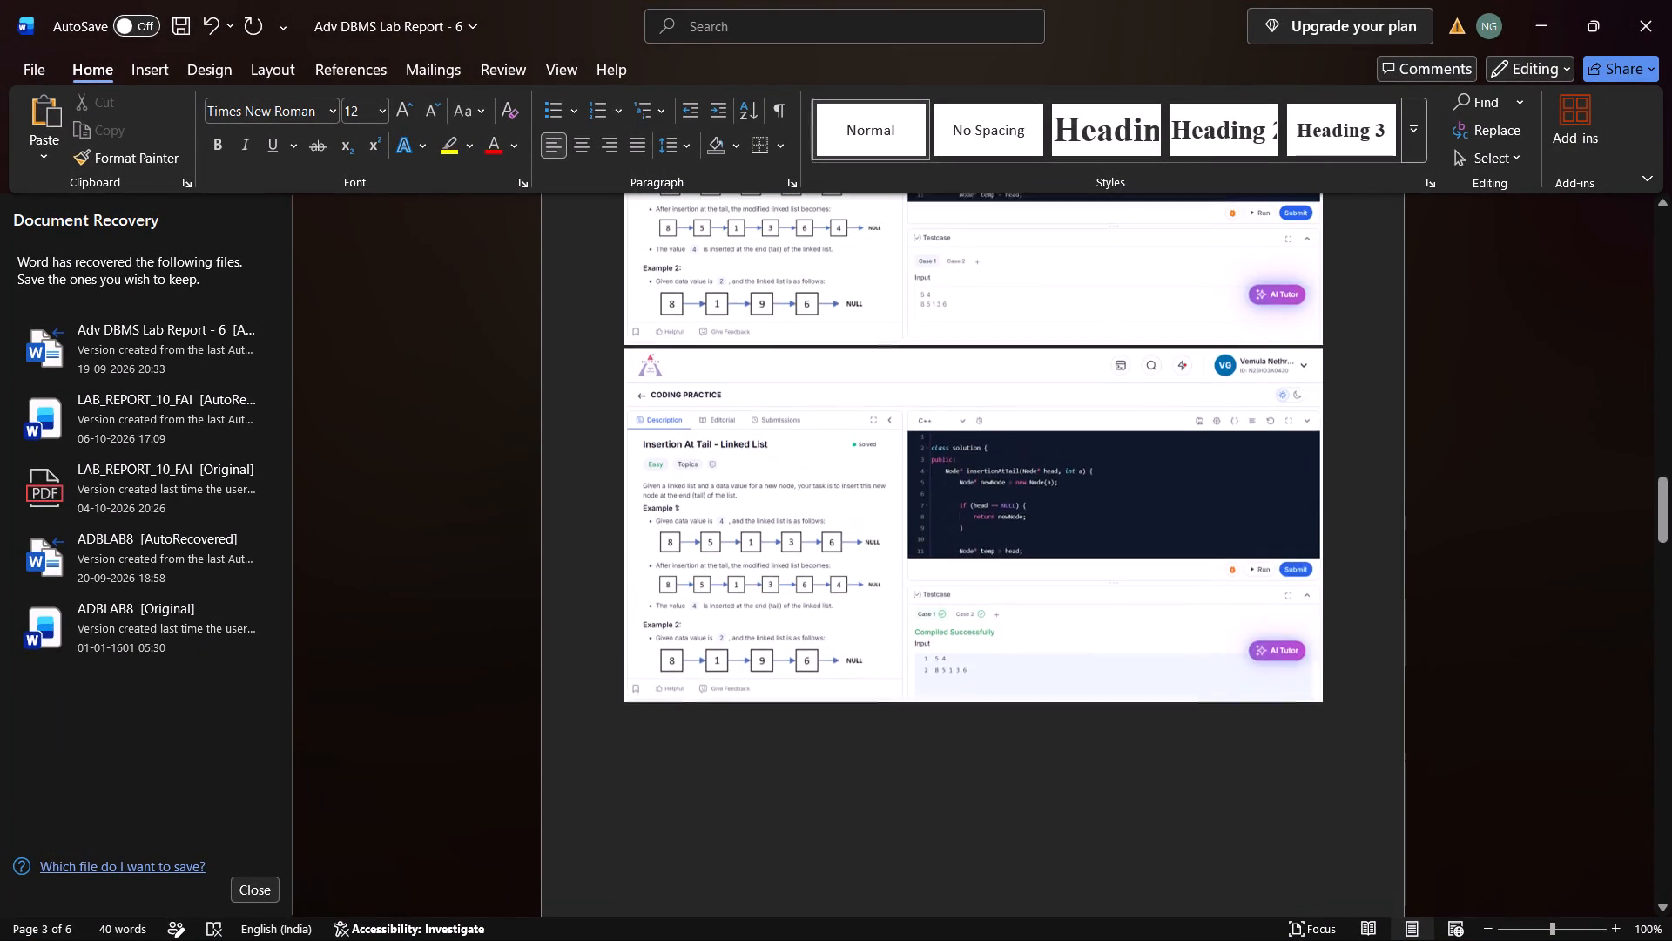
{"action": "scroll", "coordinate": [826, 584], "scroll_direction": "up", "scroll_amount": 14}
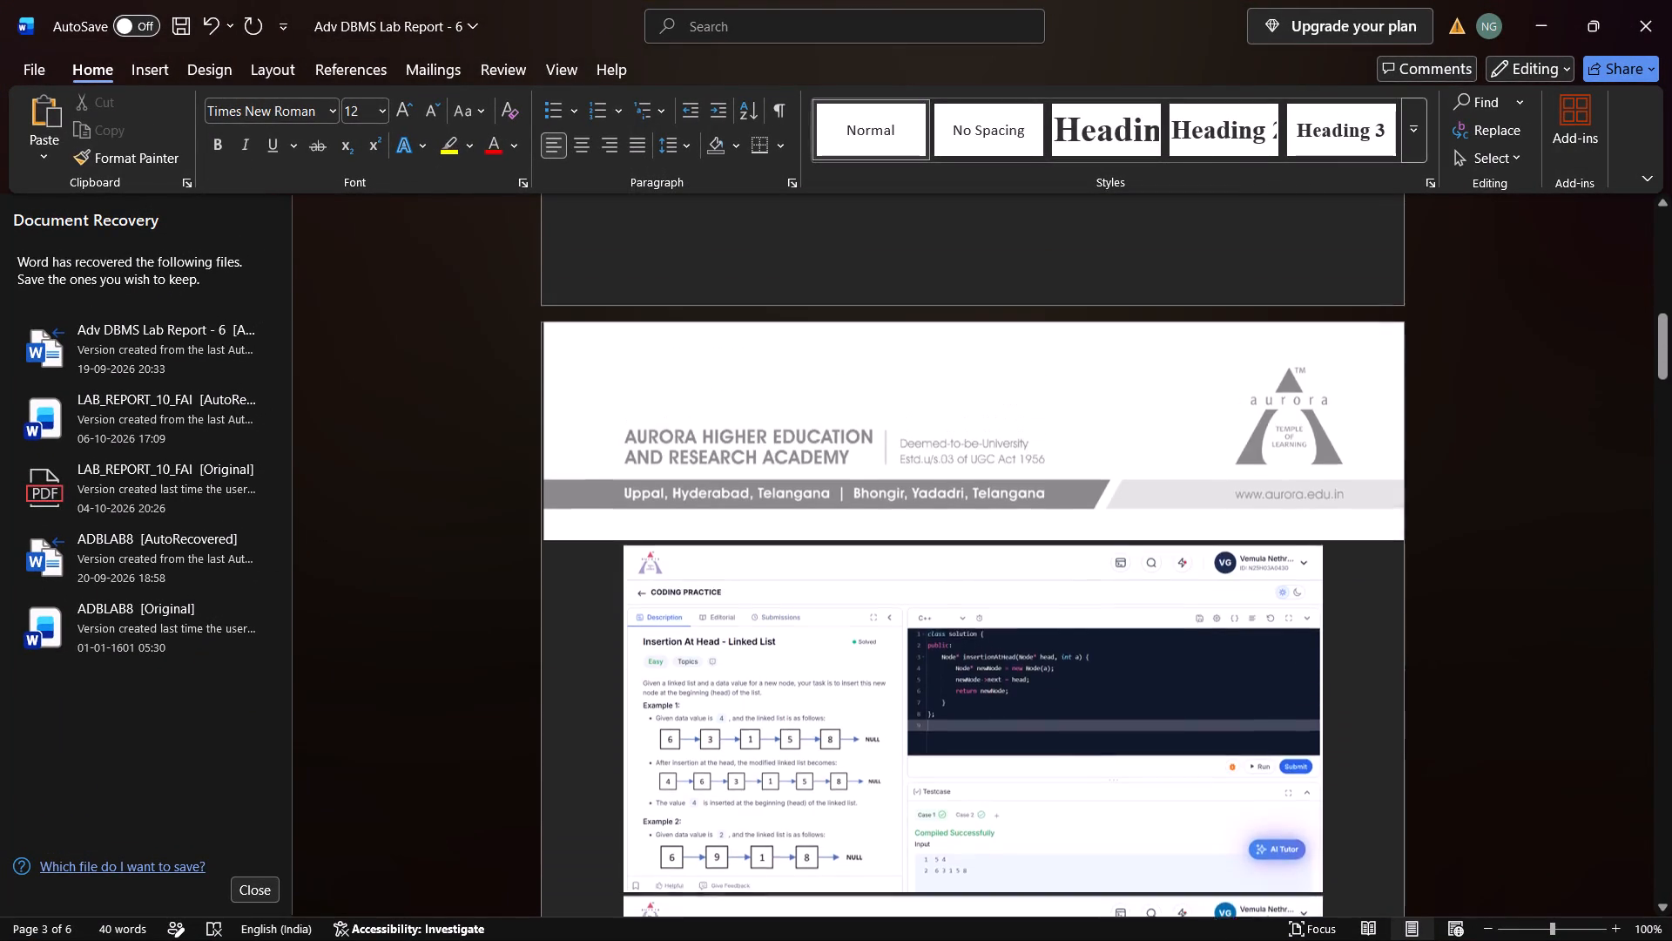
{"action": "scroll", "coordinate": [826, 584], "scroll_direction": "up", "scroll_amount": 7}
{"action": "scroll", "coordinate": [826, 584], "scroll_direction": "down", "scroll_amount": 9}
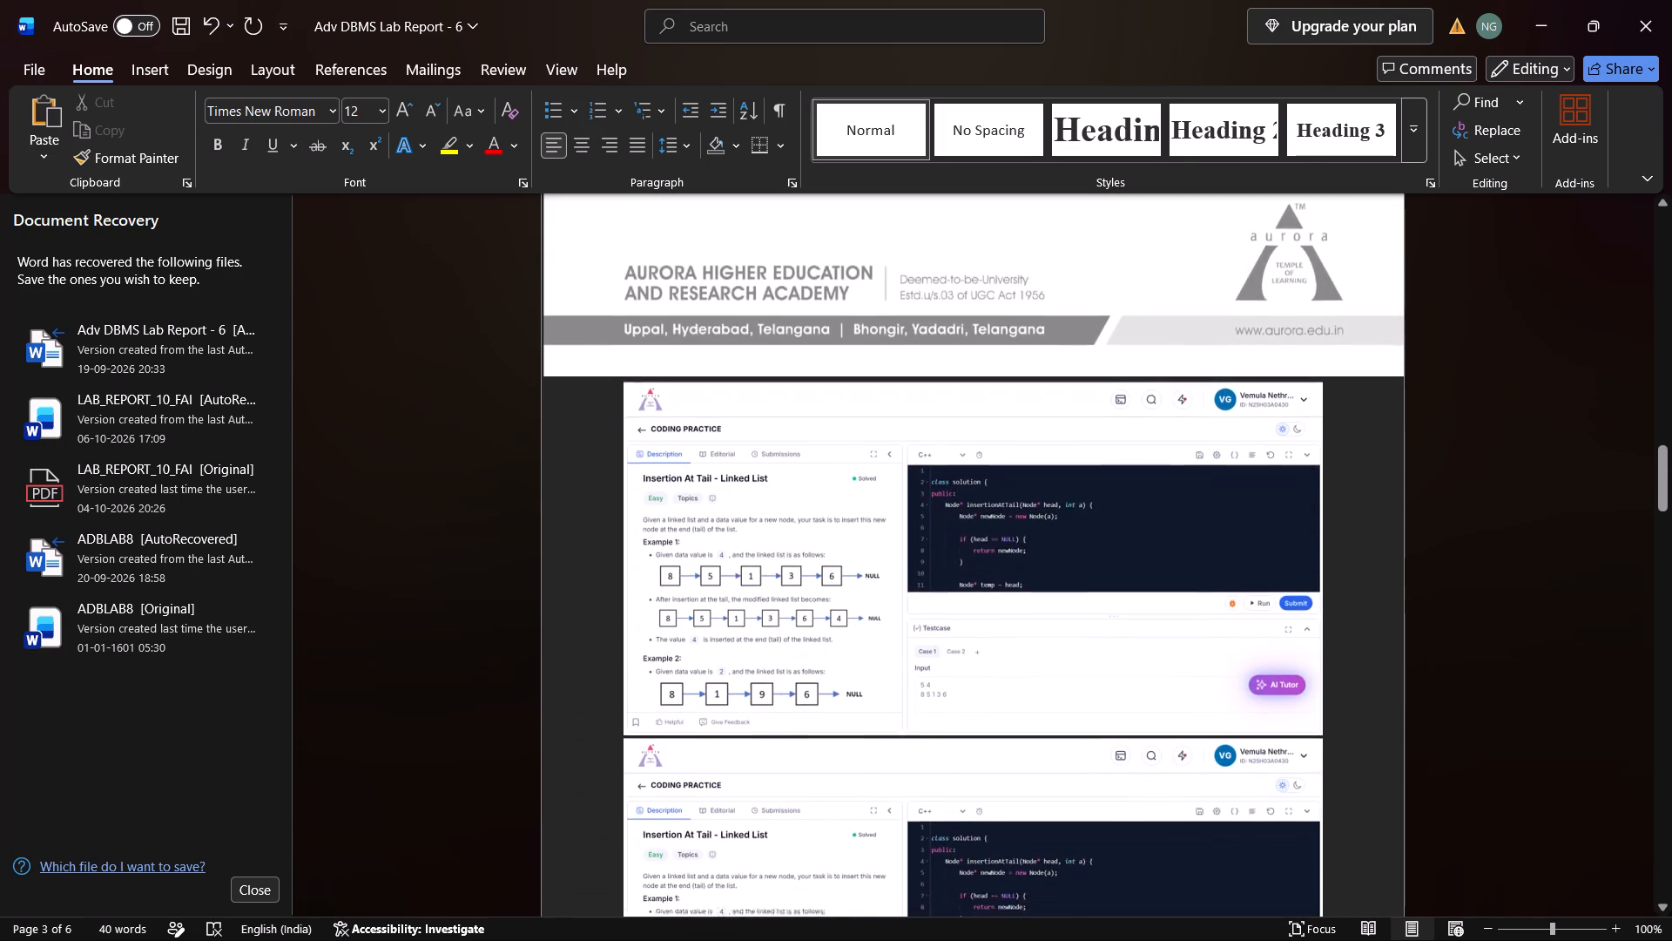
{"action": "scroll", "coordinate": [826, 584], "scroll_direction": "down", "scroll_amount": 8}
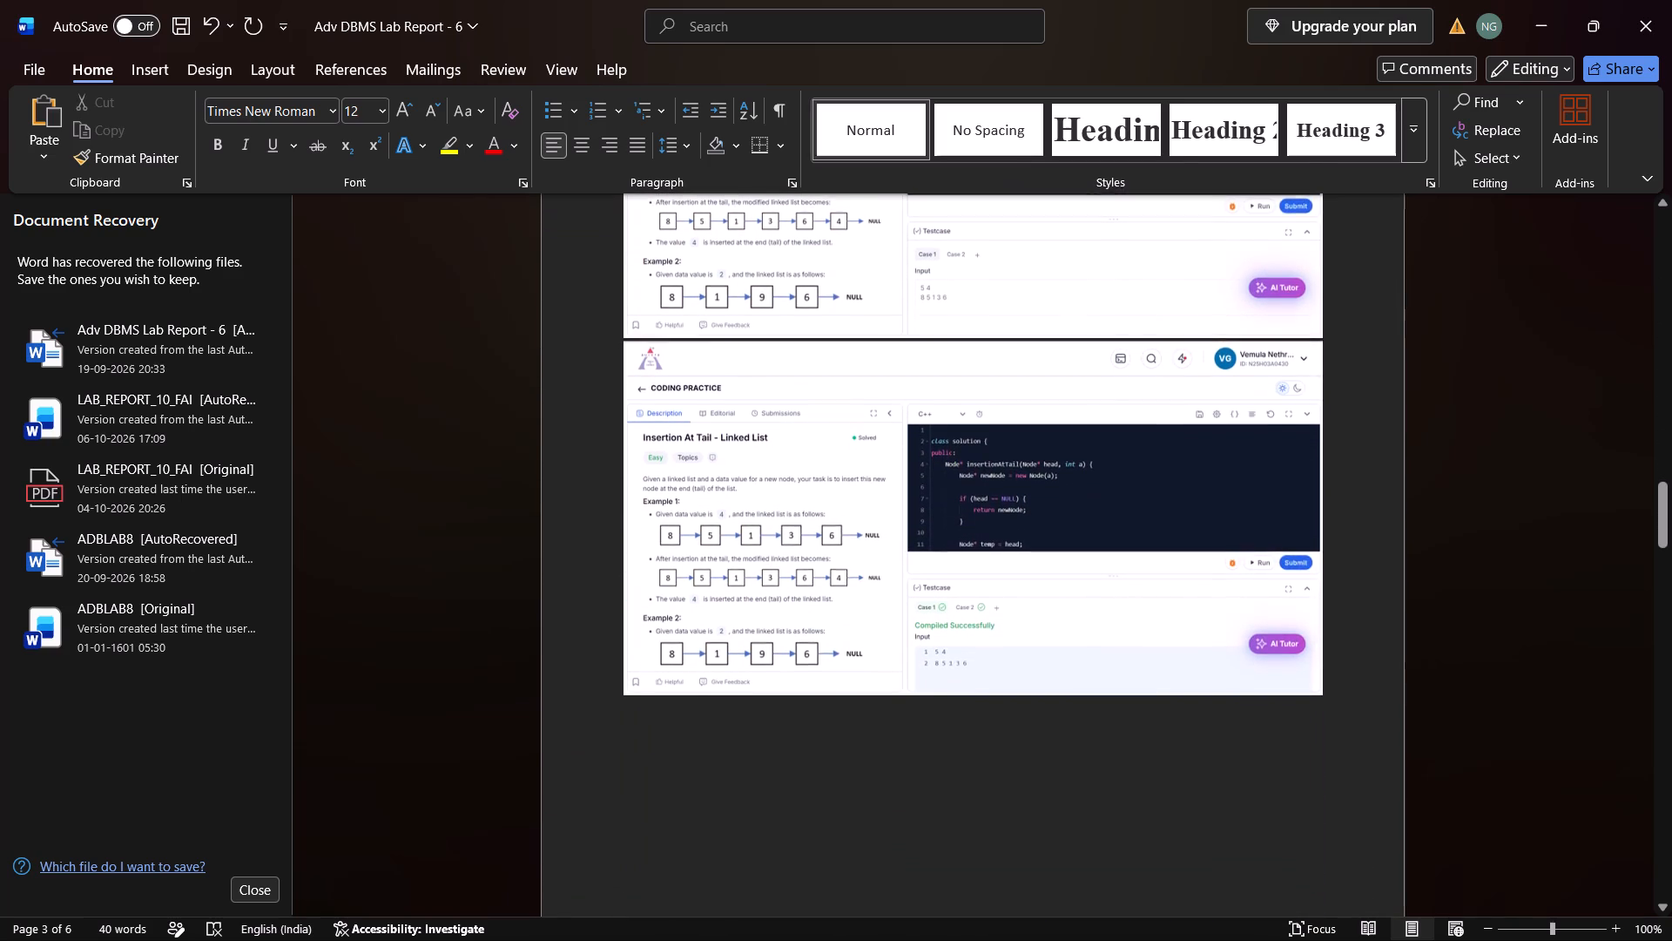
{"action": "scroll", "coordinate": [826, 584], "scroll_direction": "down", "scroll_amount": 8}
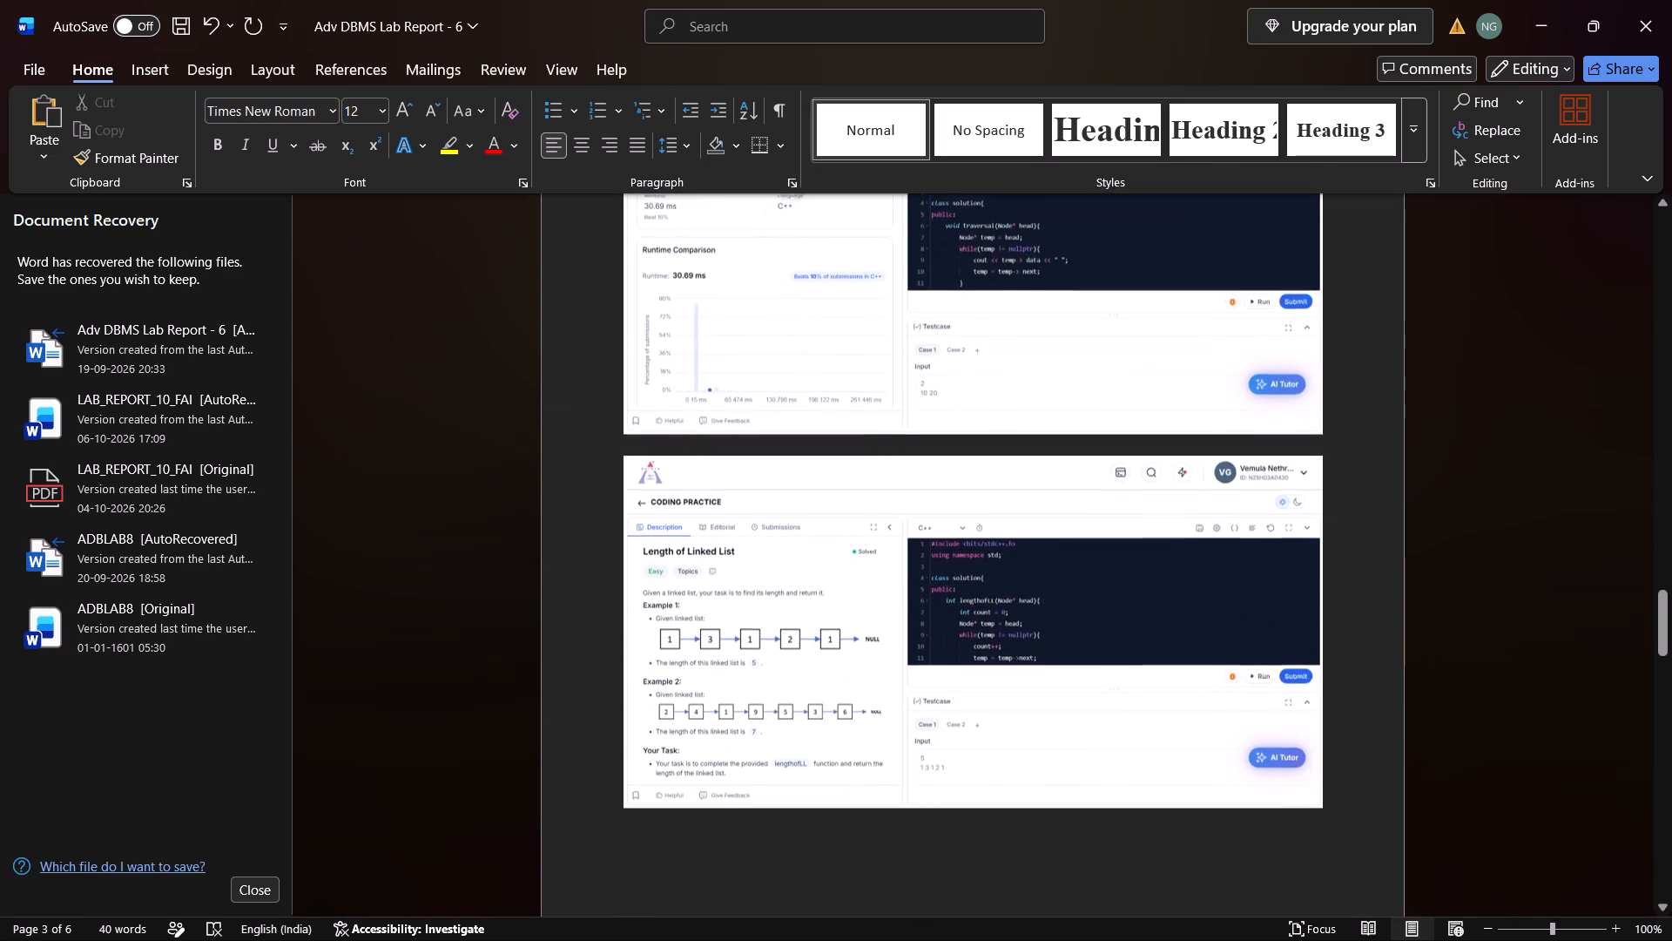
{"action": "scroll", "coordinate": [826, 584], "scroll_direction": "down", "scroll_amount": 3}
{"action": "scroll", "coordinate": [826, 584], "scroll_direction": "up", "scroll_amount": 10}
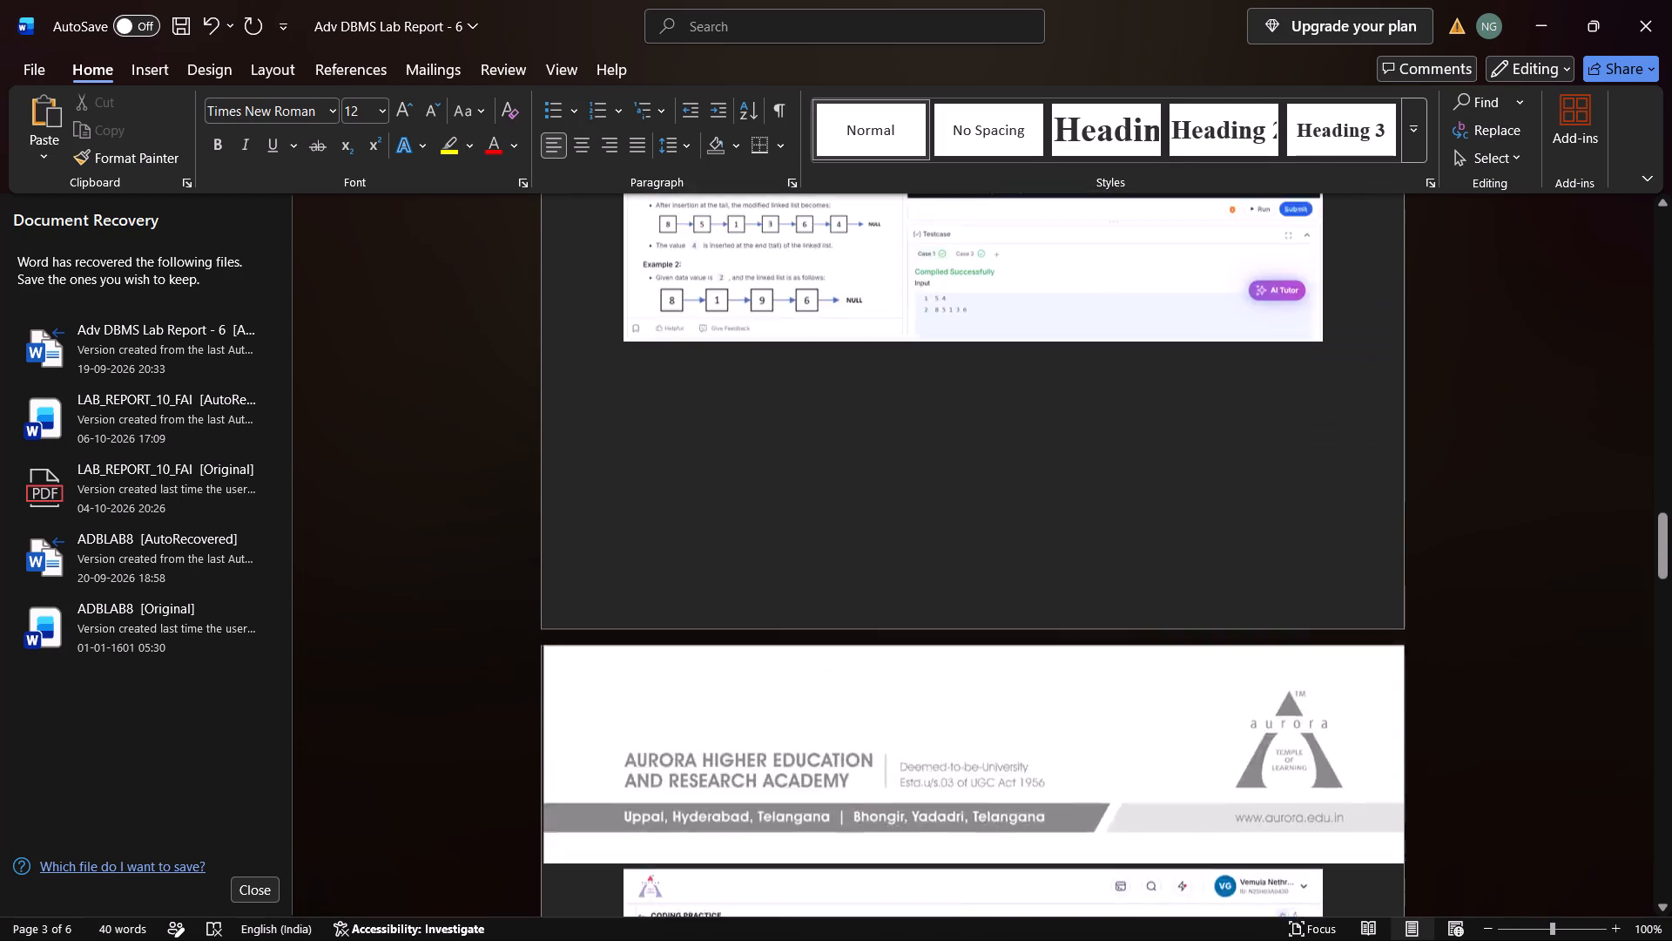
{"action": "scroll", "coordinate": [826, 584], "scroll_direction": "up", "scroll_amount": 9}
{"action": "scroll", "coordinate": [879, 505], "scroll_direction": "up", "scroll_amount": 10}
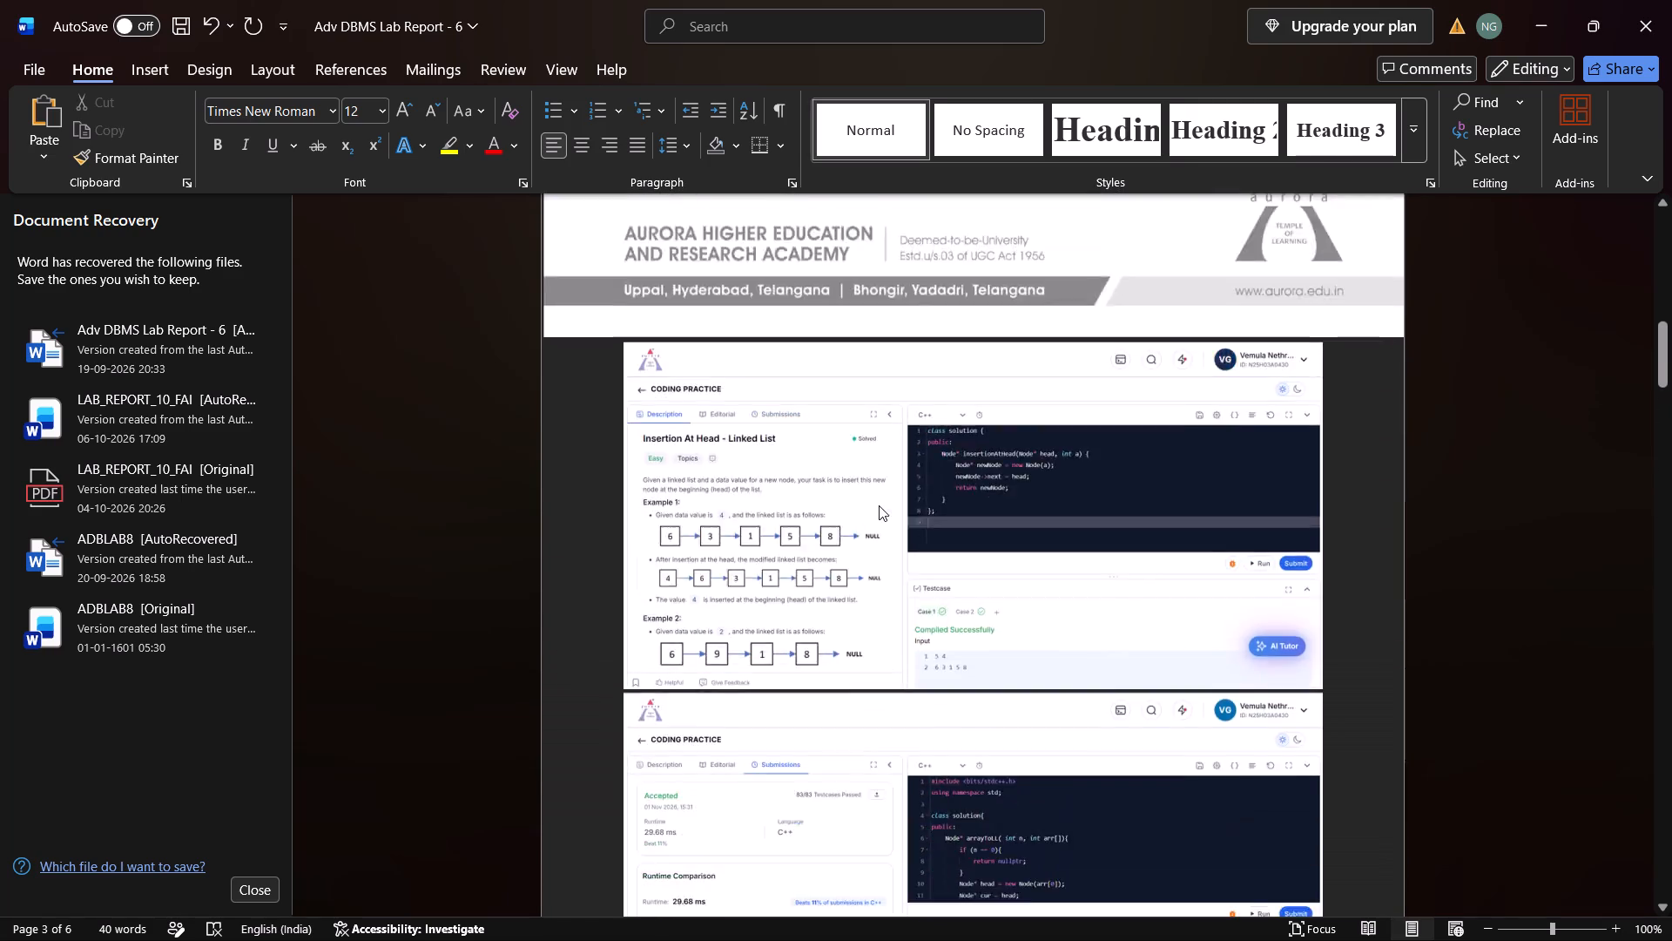
{"action": "scroll", "coordinate": [889, 688], "scroll_direction": "up", "scroll_amount": 9}
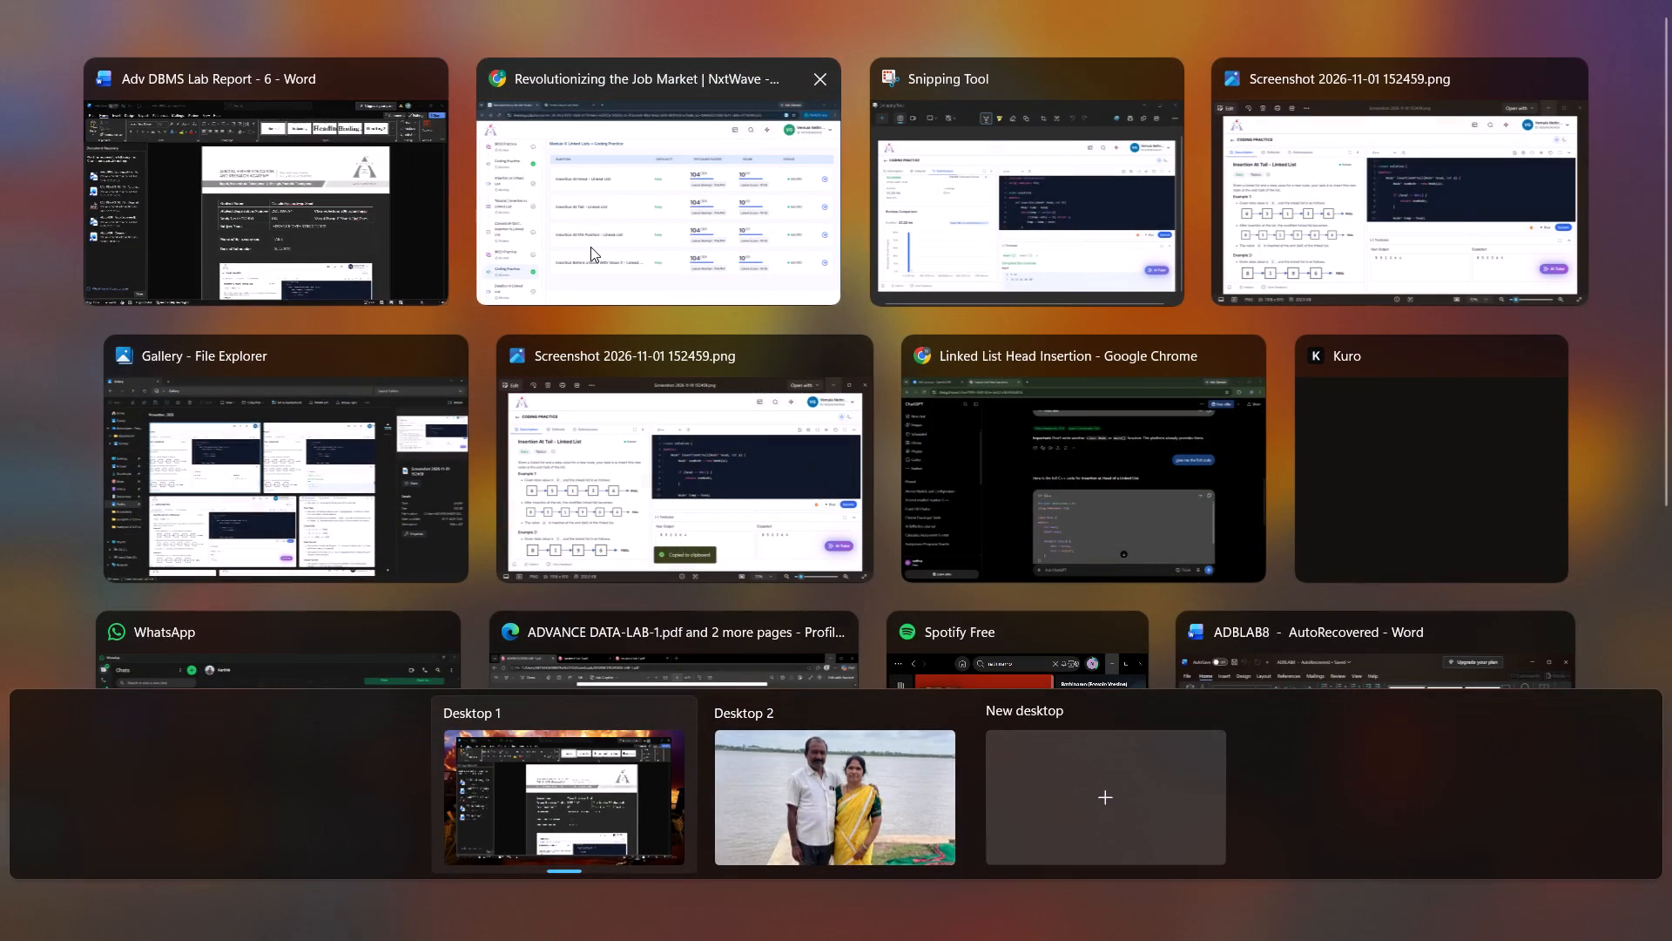
Switch to Chrome and check the question order in the Insertion in Linked List Coding Practice list.
{"action": "left_click", "coordinate": [590, 247]}
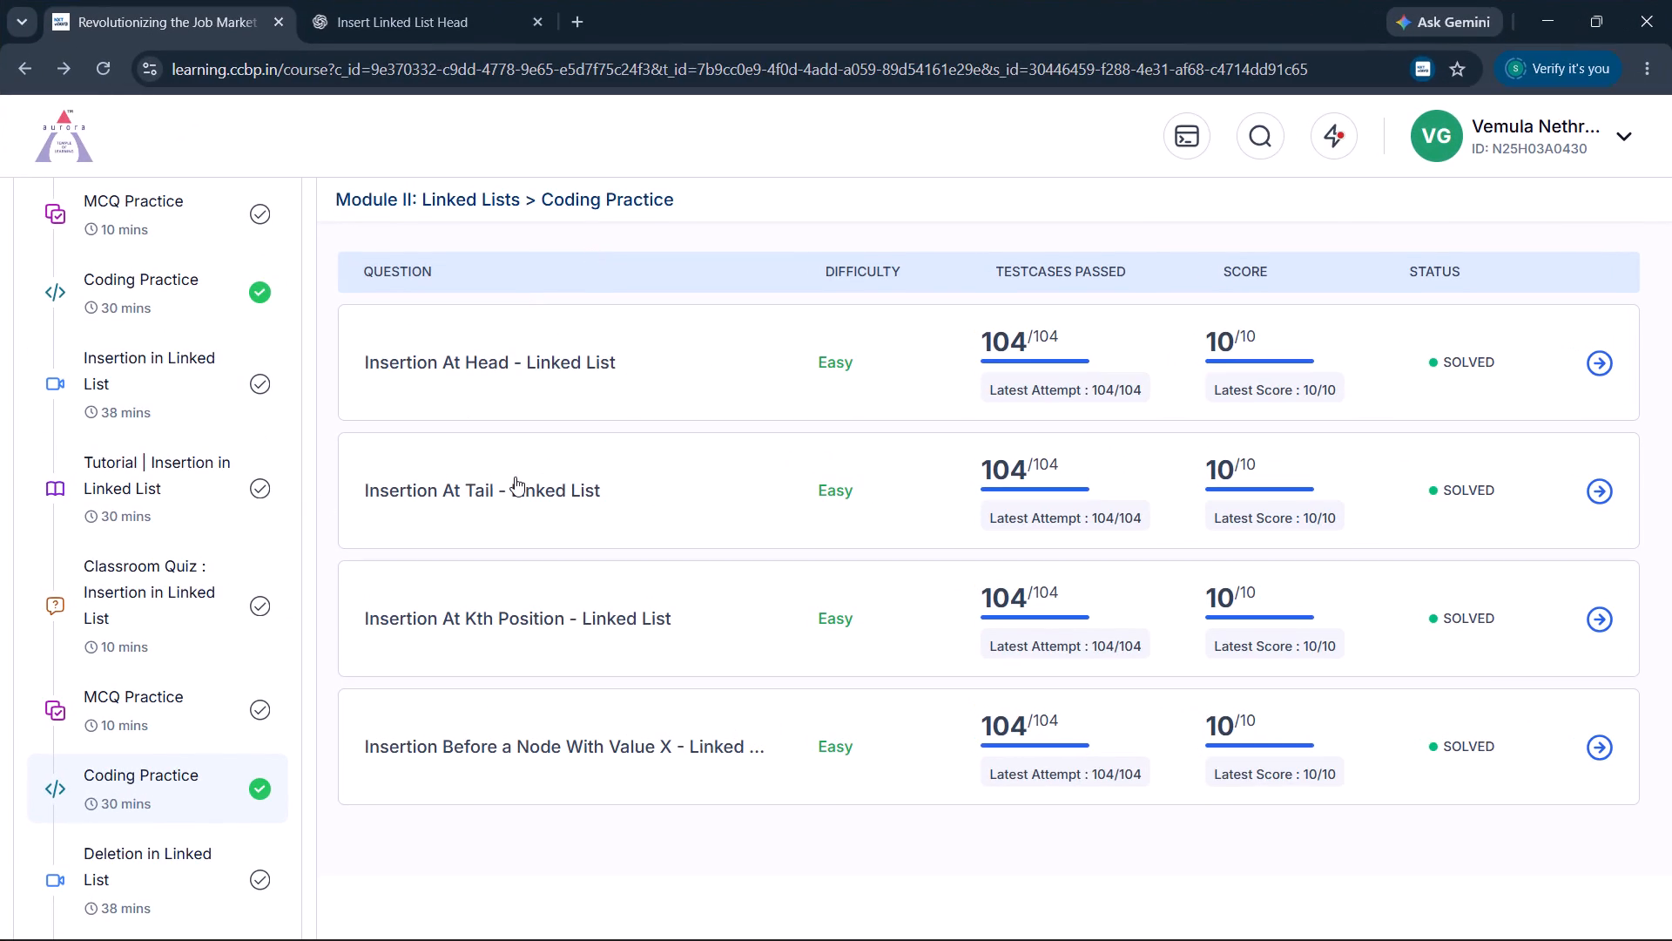
Switch to Word and insert two blank lines between the assessment table and the first Insertion At Head screenshot.
{"action": "left_click", "coordinate": [701, 189]}
{"action": "scroll", "coordinate": [597, 844], "scroll_direction": "down", "scroll_amount": 2}
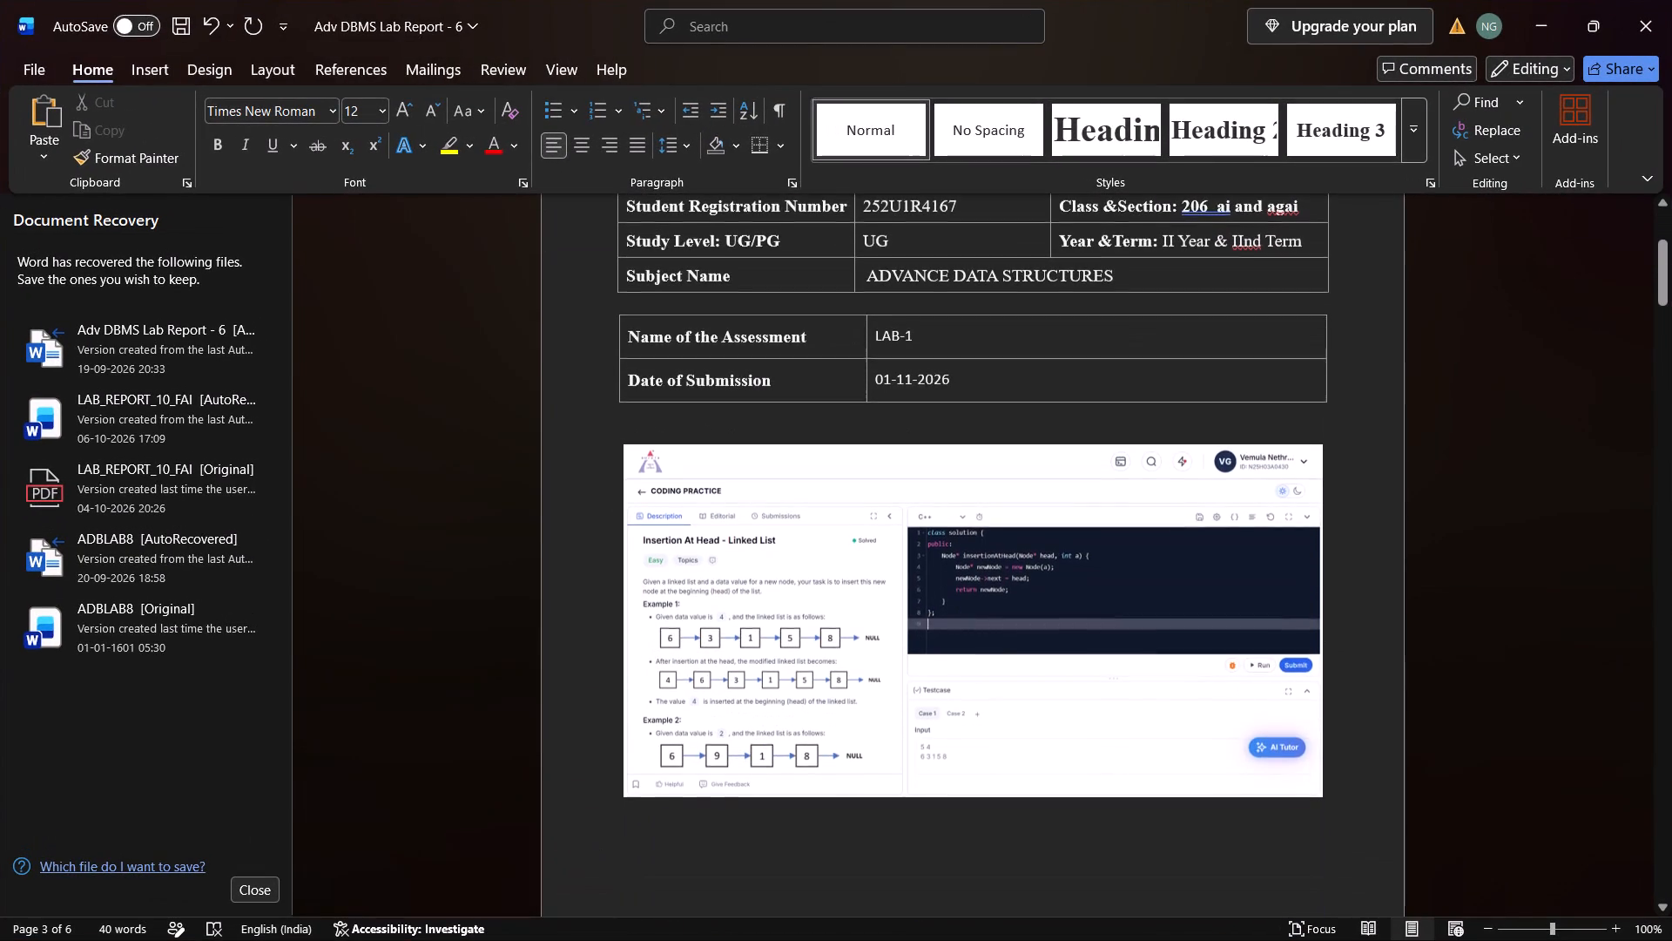
{"action": "left_click", "coordinate": [1358, 396]}
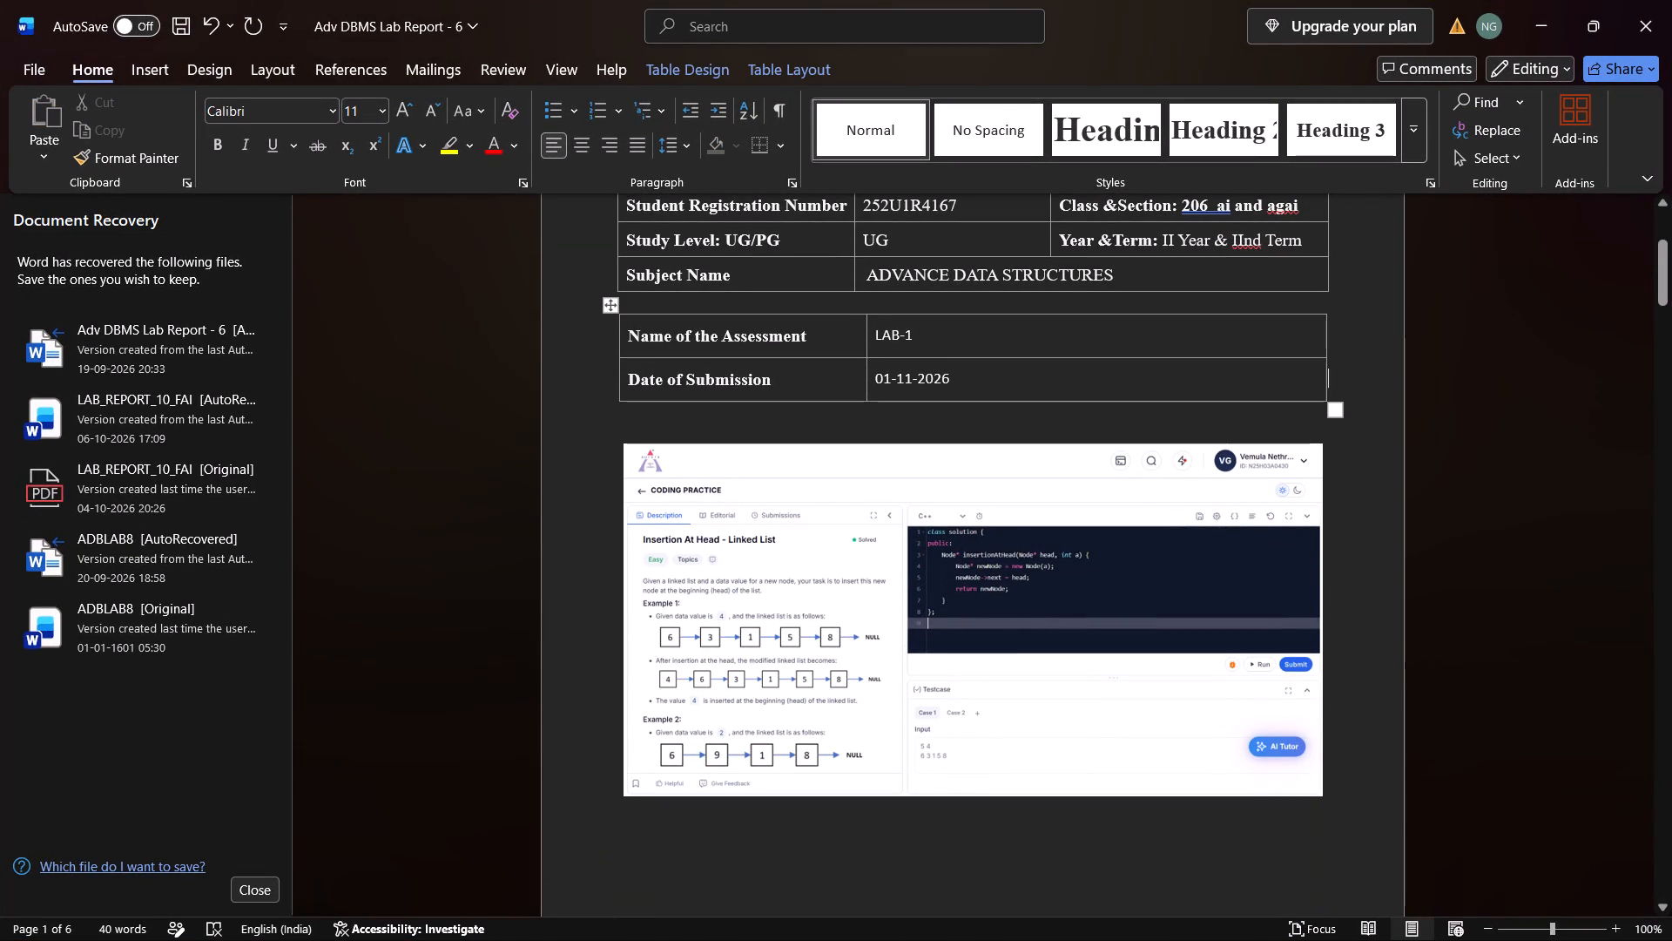
{"action": "left_click", "coordinate": [622, 465]}
{"action": "key", "text": "Return"}
{"action": "key", "text": "Return"}
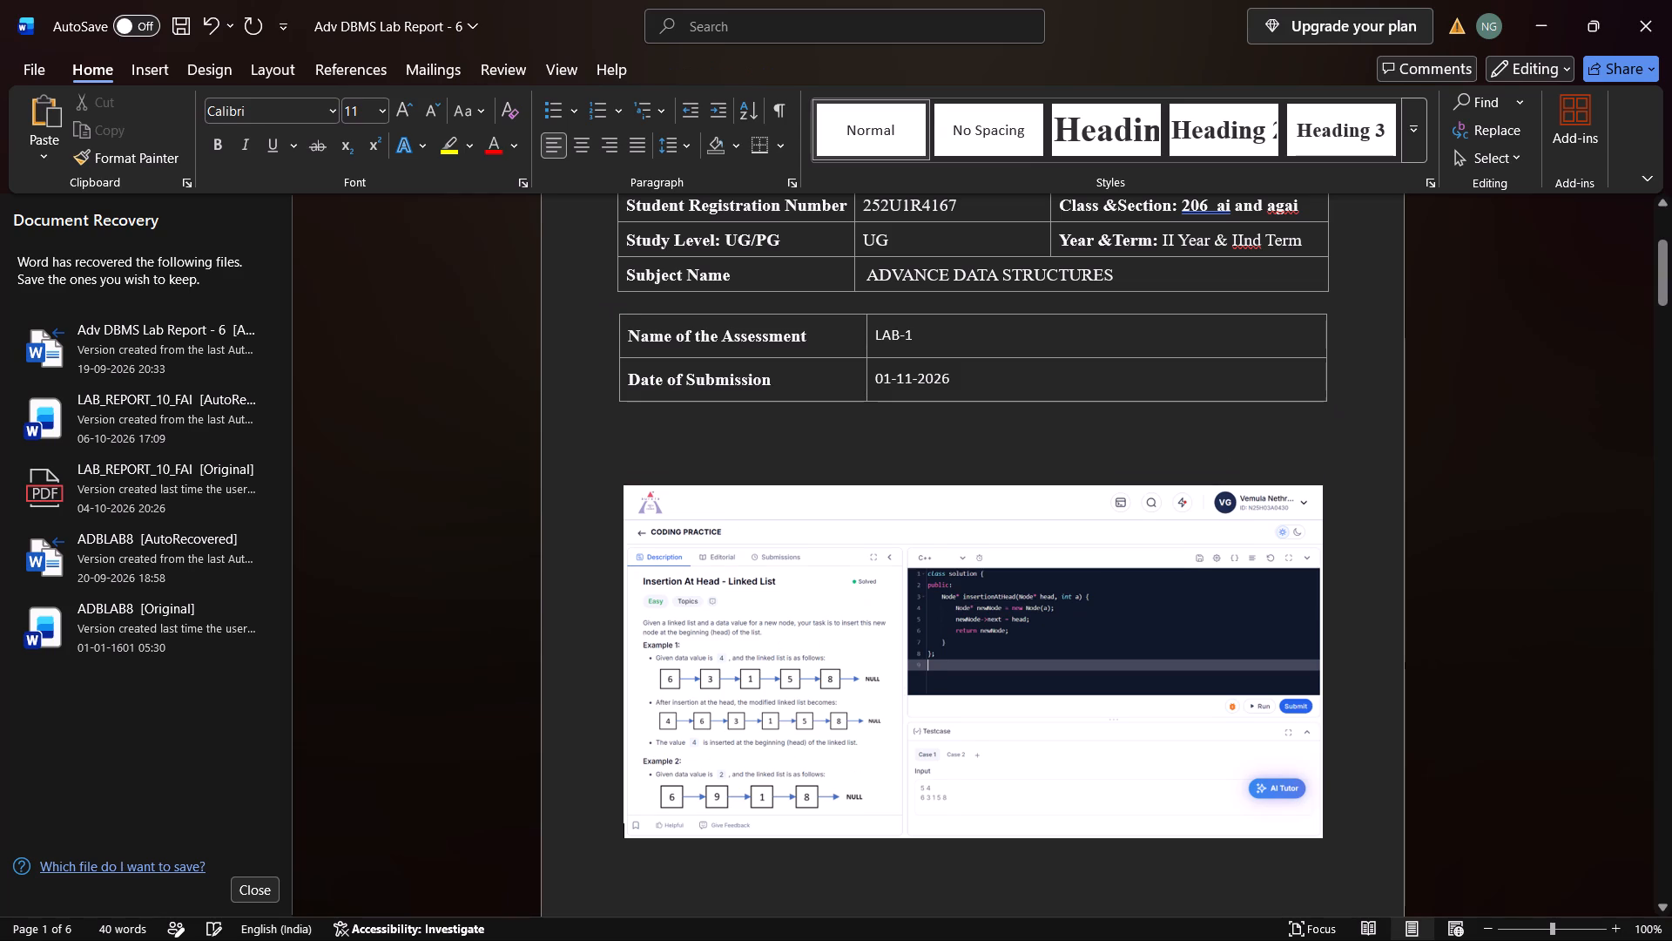
{"action": "left_click", "coordinate": [632, 452]}
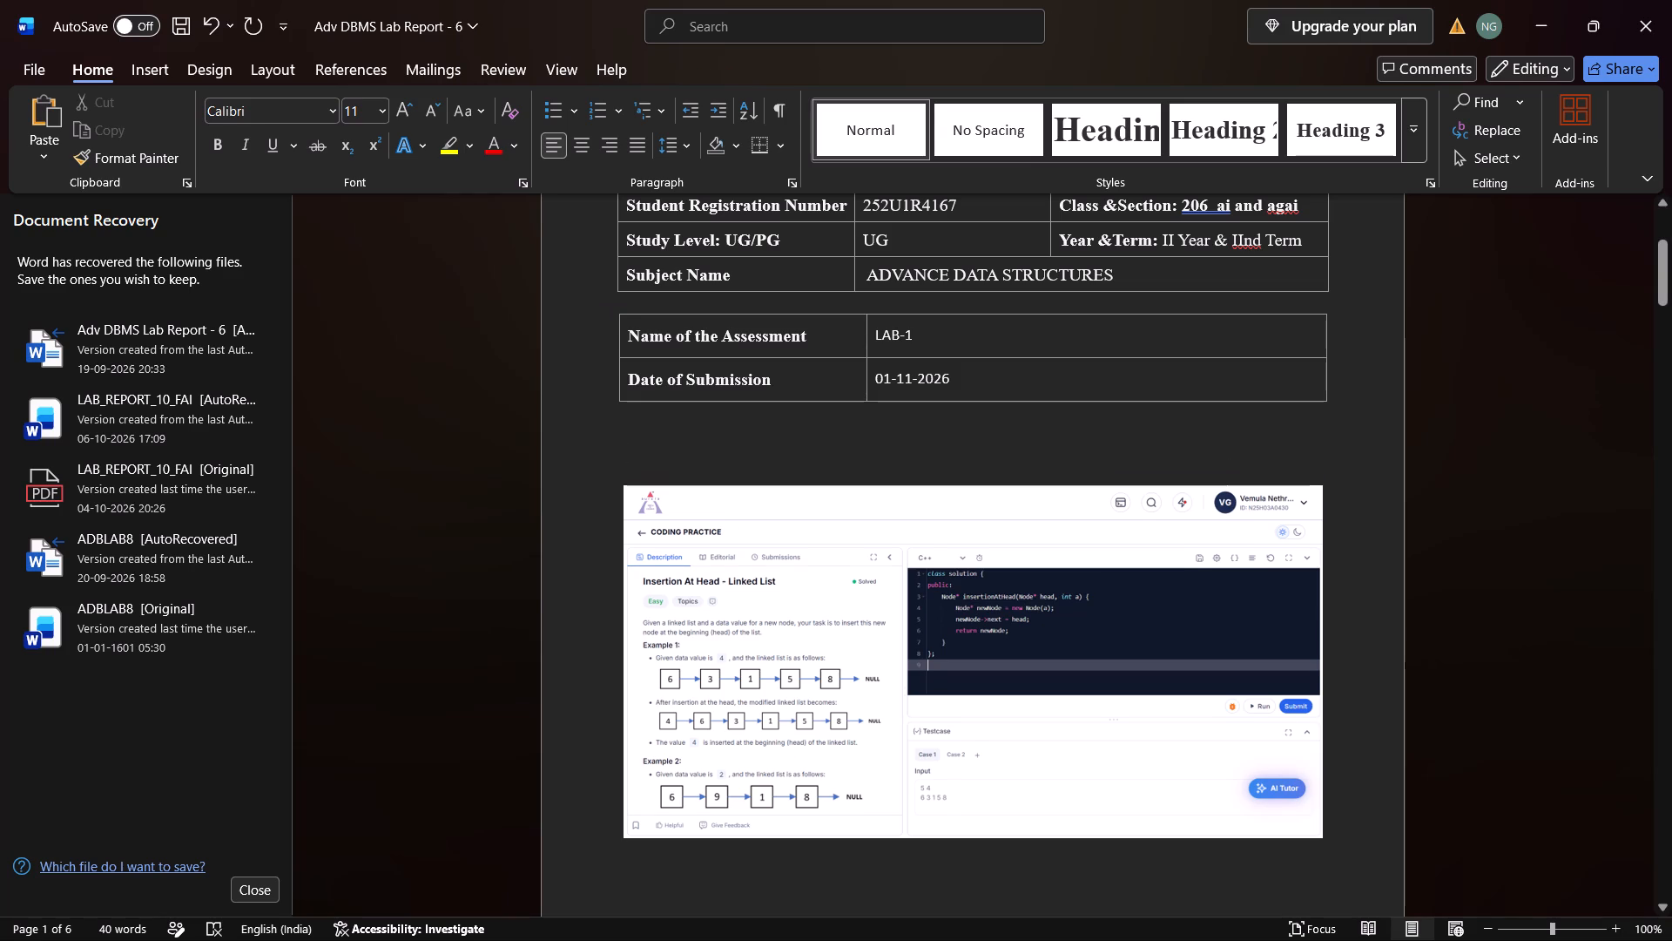
{"action": "key", "text": "space"}
{"action": "key", "text": "BackSpace"}
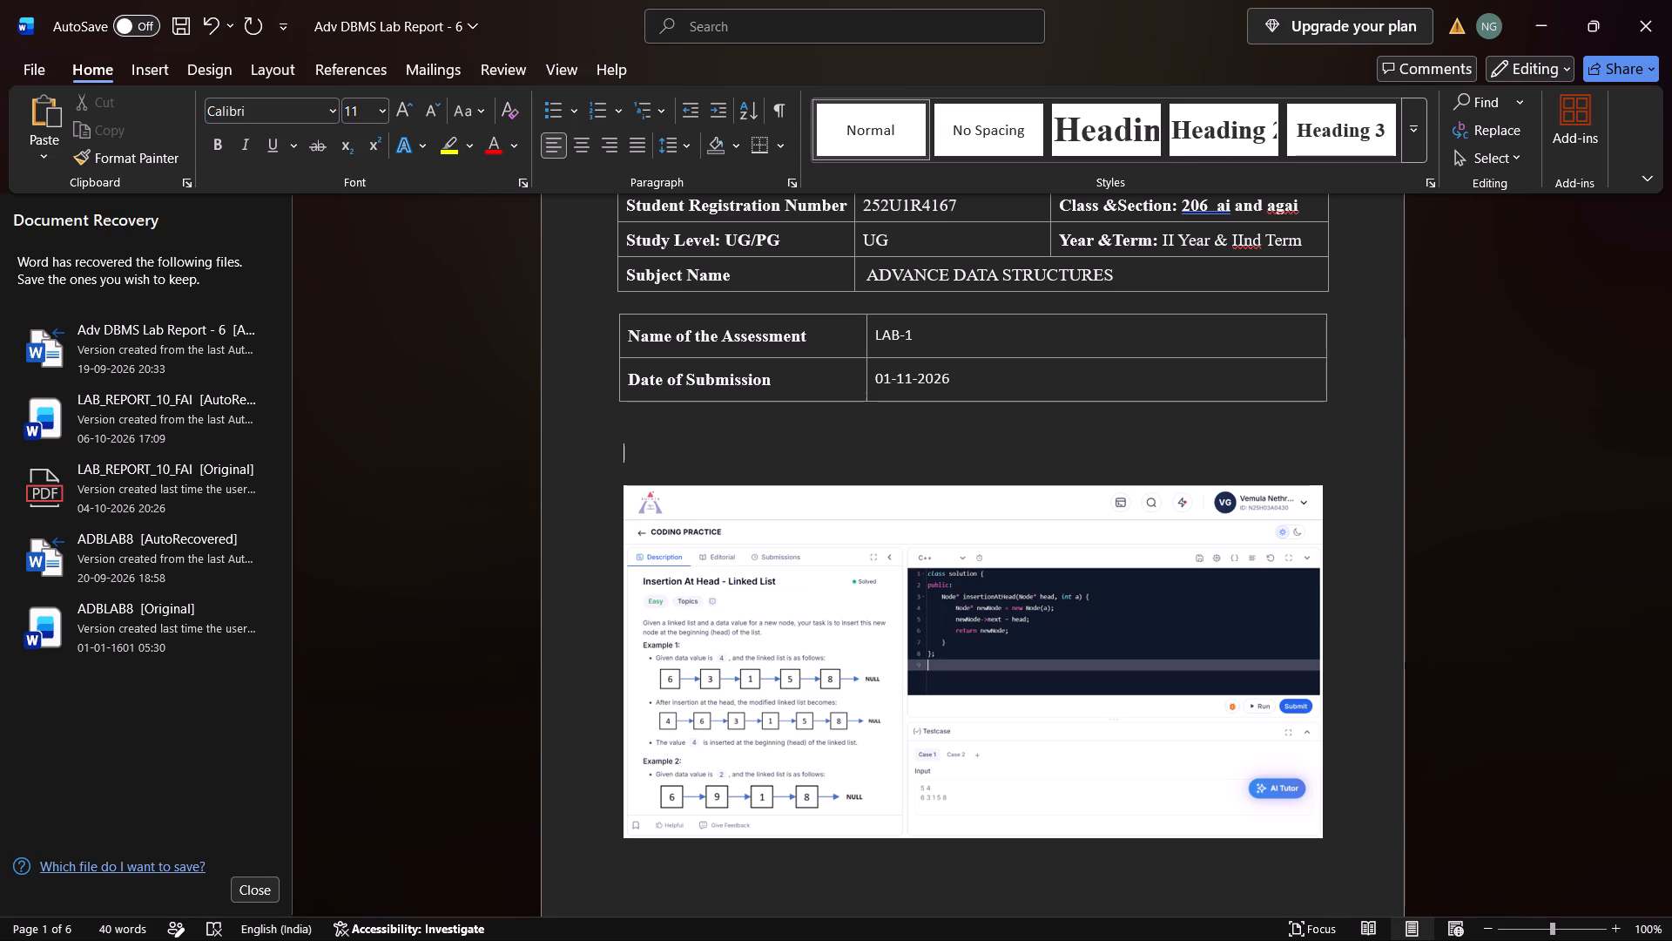
Switch to Chrome and open Convert Array To Linked List from the Coding Practice of the Introduction to Linked List section.
{"action": "left_click", "coordinate": [655, 241]}
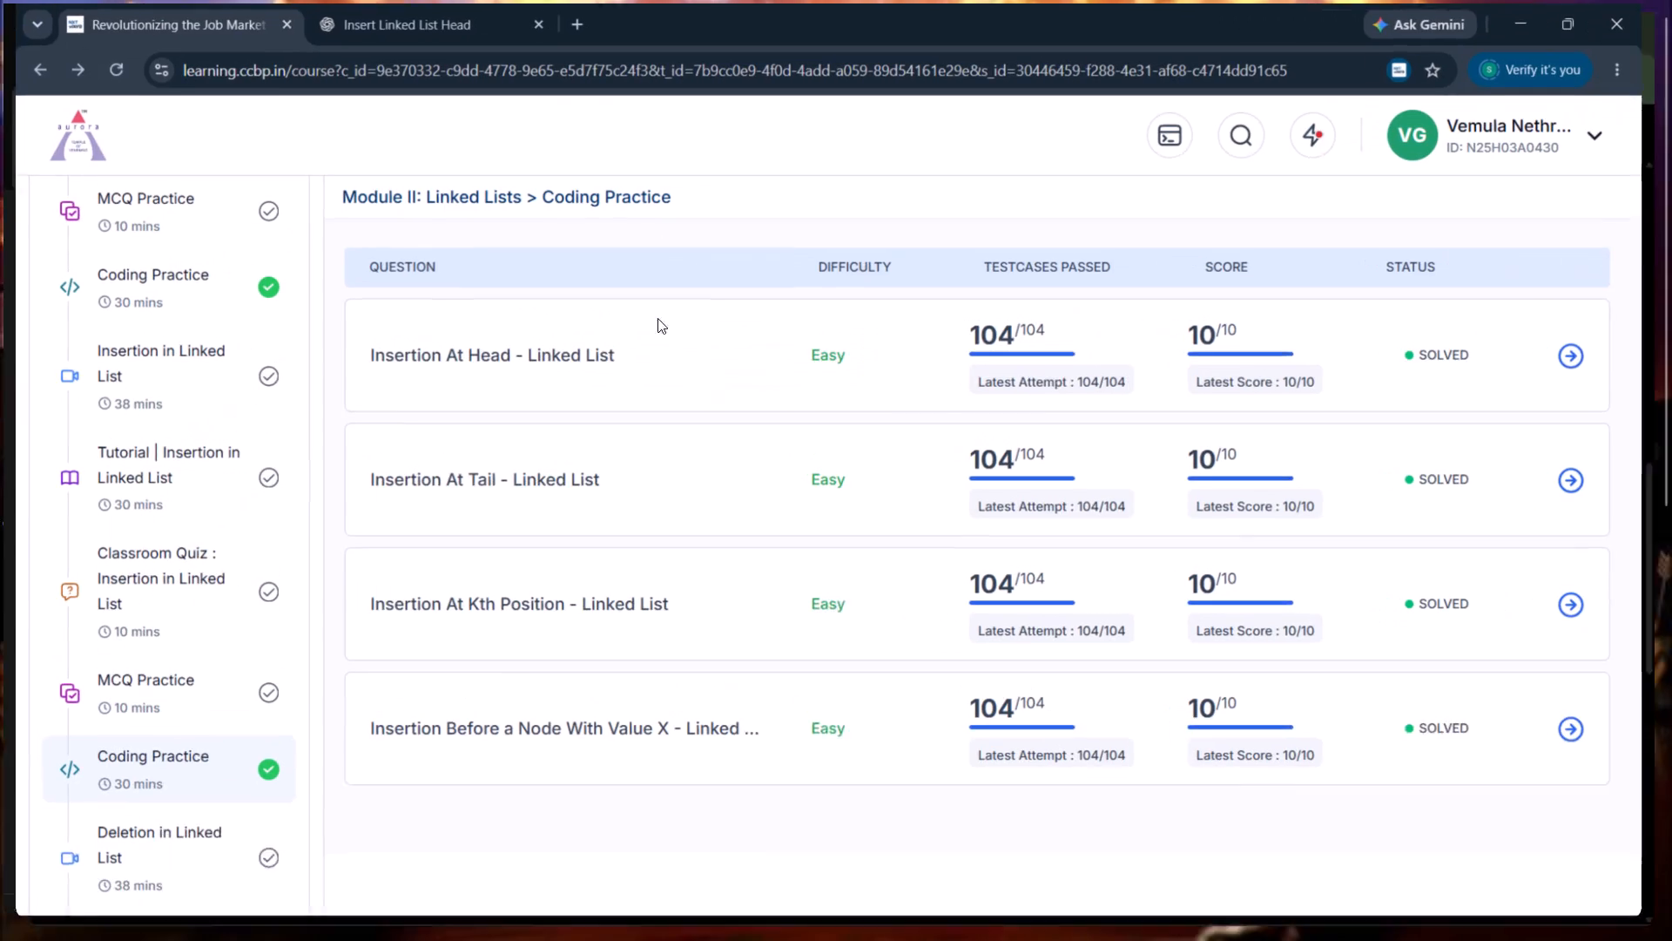
{"action": "scroll", "coordinate": [275, 348], "scroll_direction": "up", "scroll_amount": 6}
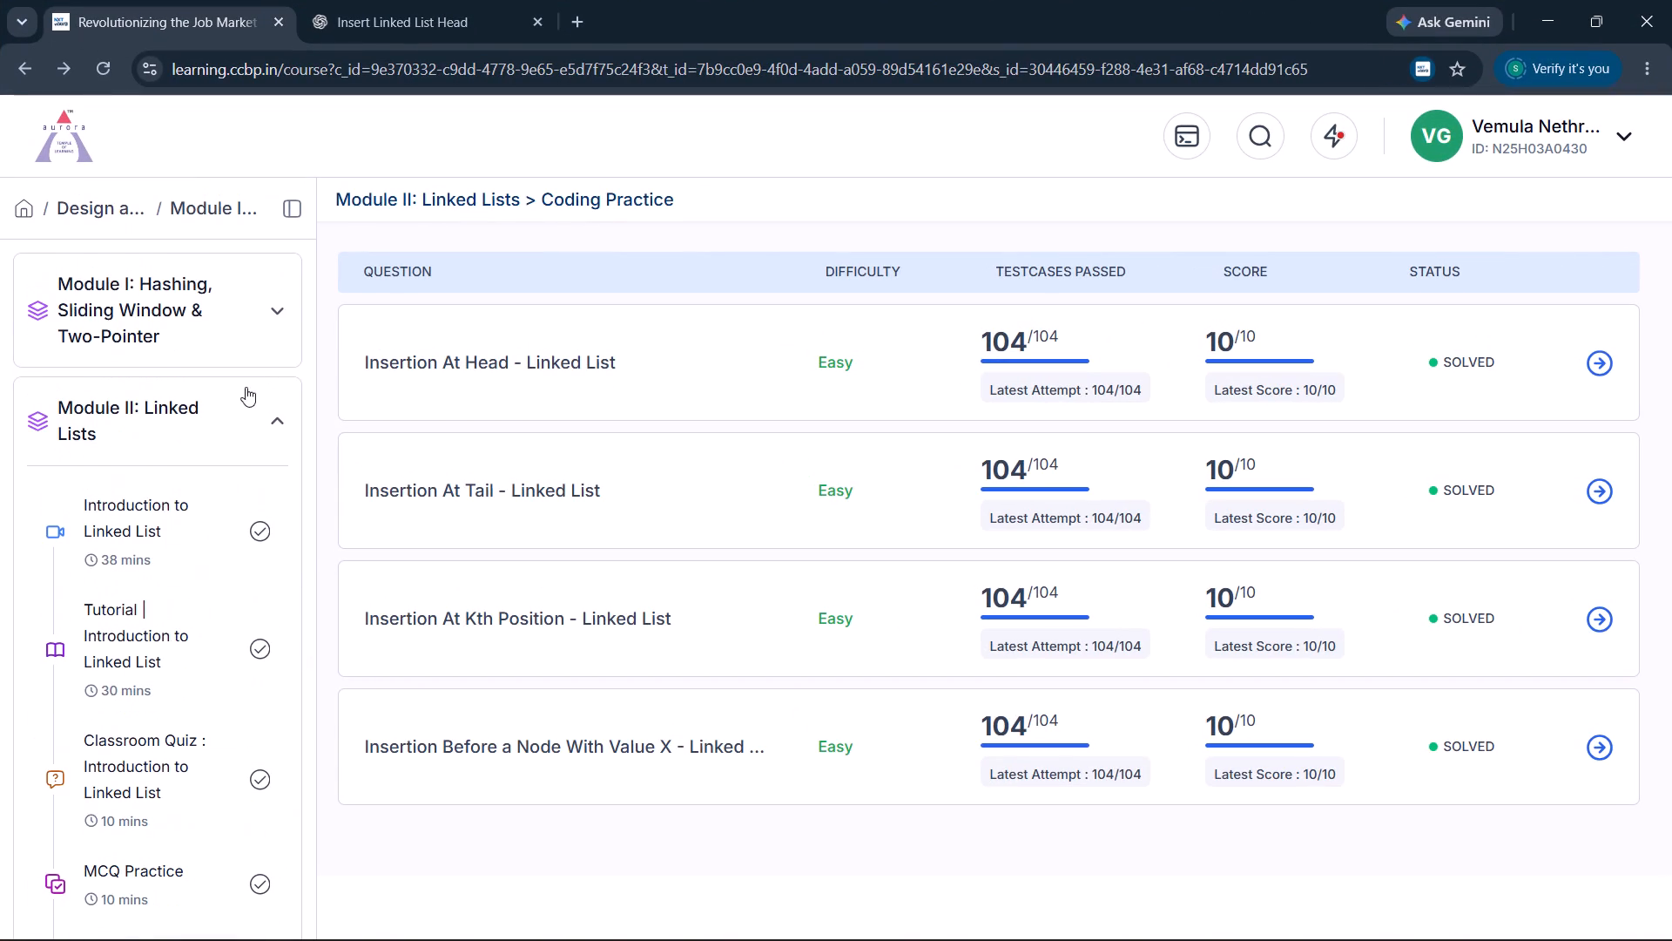
{"action": "scroll", "coordinate": [150, 698], "scroll_direction": "down", "scroll_amount": 1}
{"action": "left_click", "coordinate": [168, 710]}
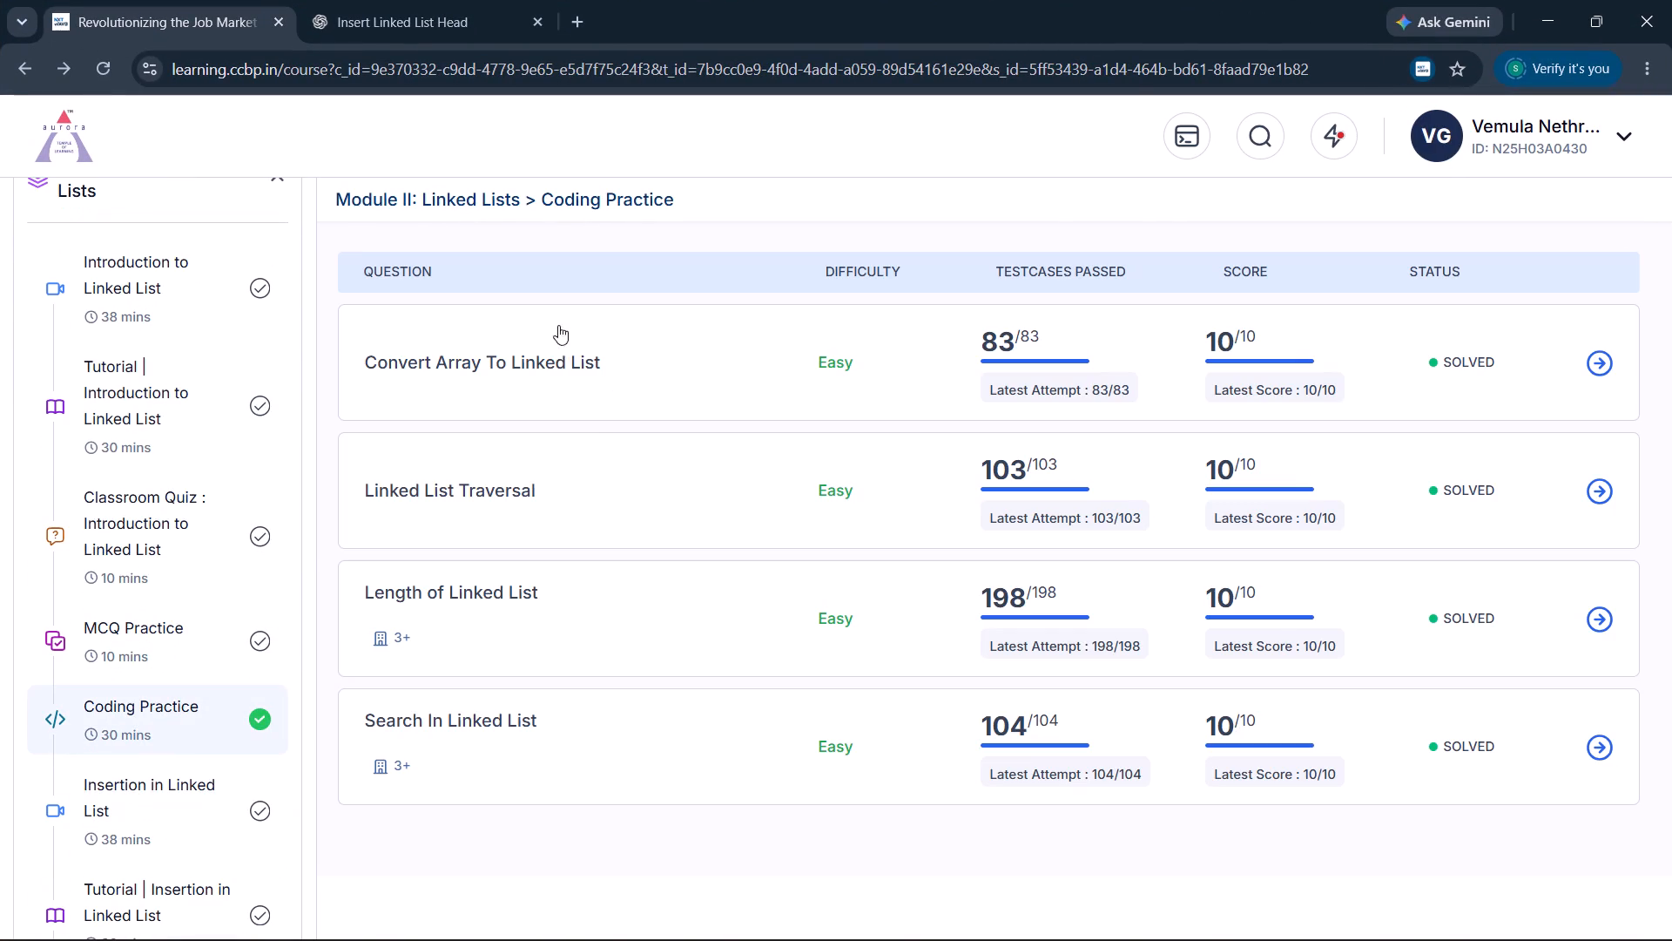
{"action": "left_click", "coordinate": [544, 355]}
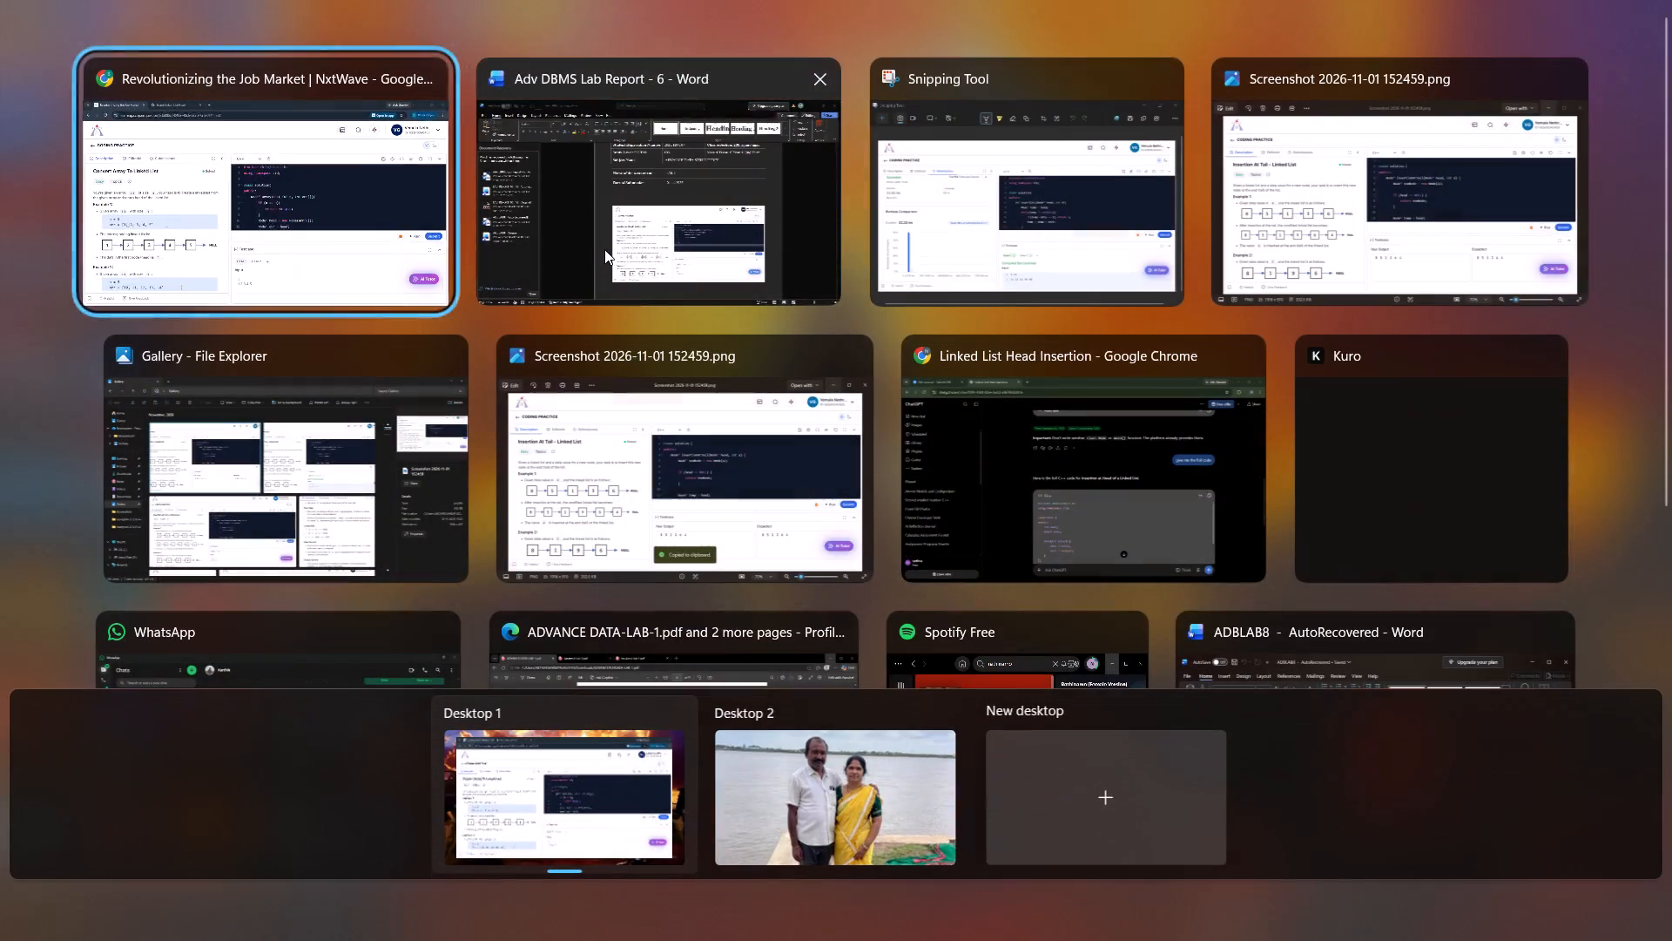
Switch to Word and review which linked list problems already have screenshots, finishing at the blank space on the first page.
{"action": "left_click", "coordinate": [604, 249]}
{"action": "scroll", "coordinate": [839, 607], "scroll_direction": "down", "scroll_amount": 7}
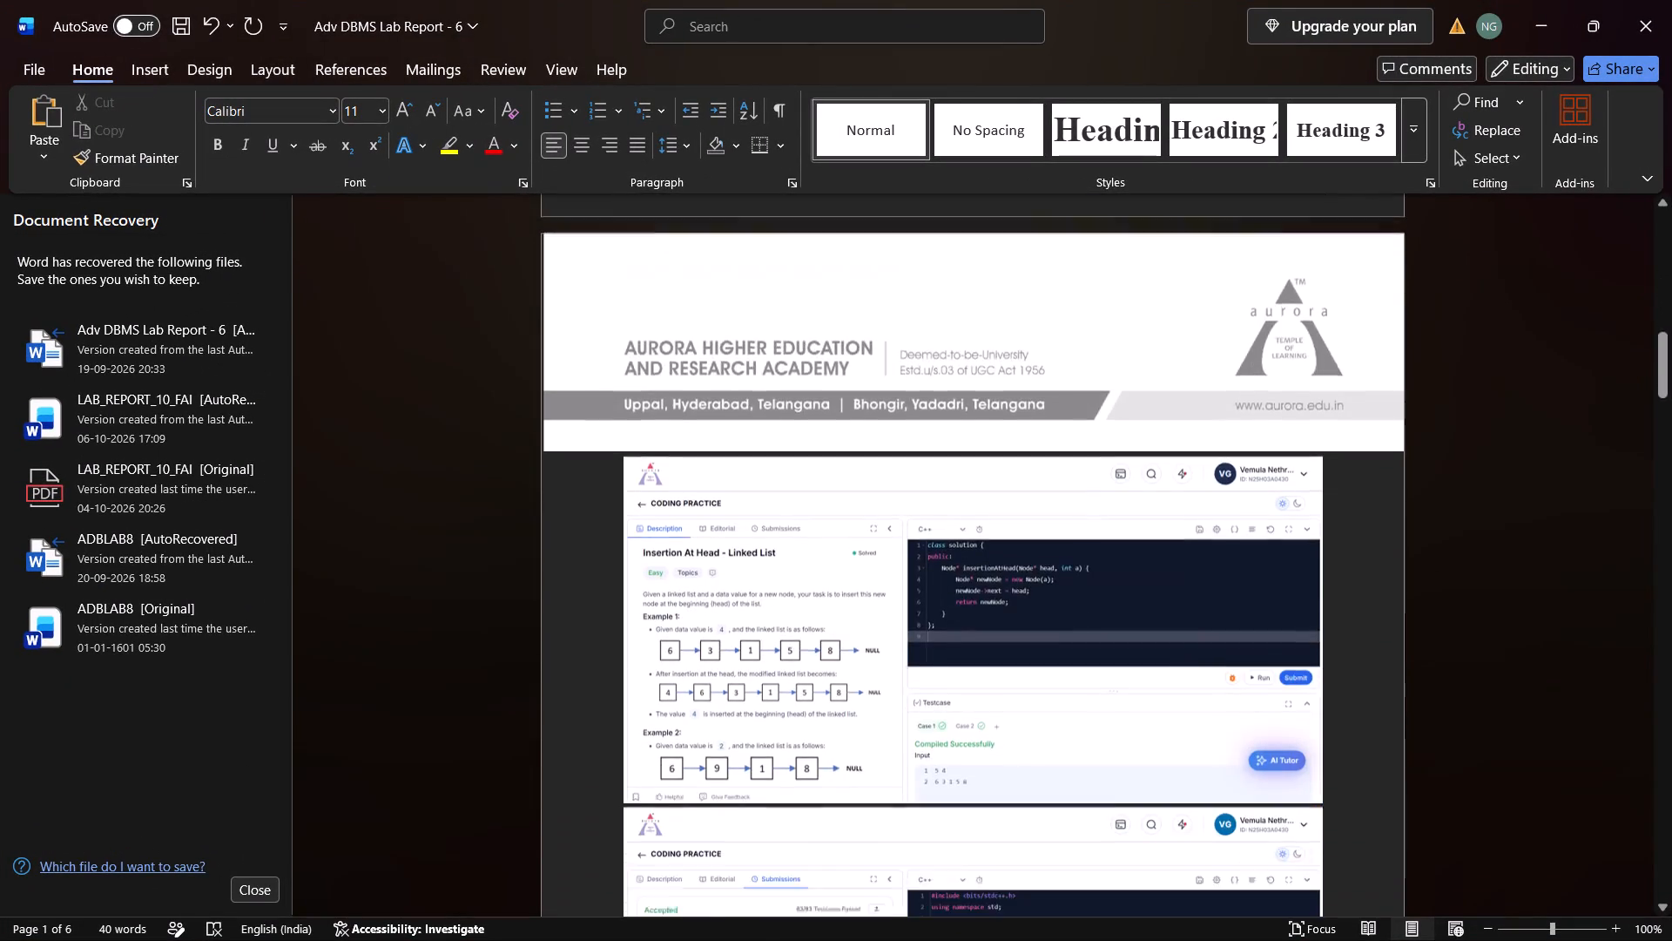
{"action": "scroll", "coordinate": [839, 607], "scroll_direction": "down", "scroll_amount": 14}
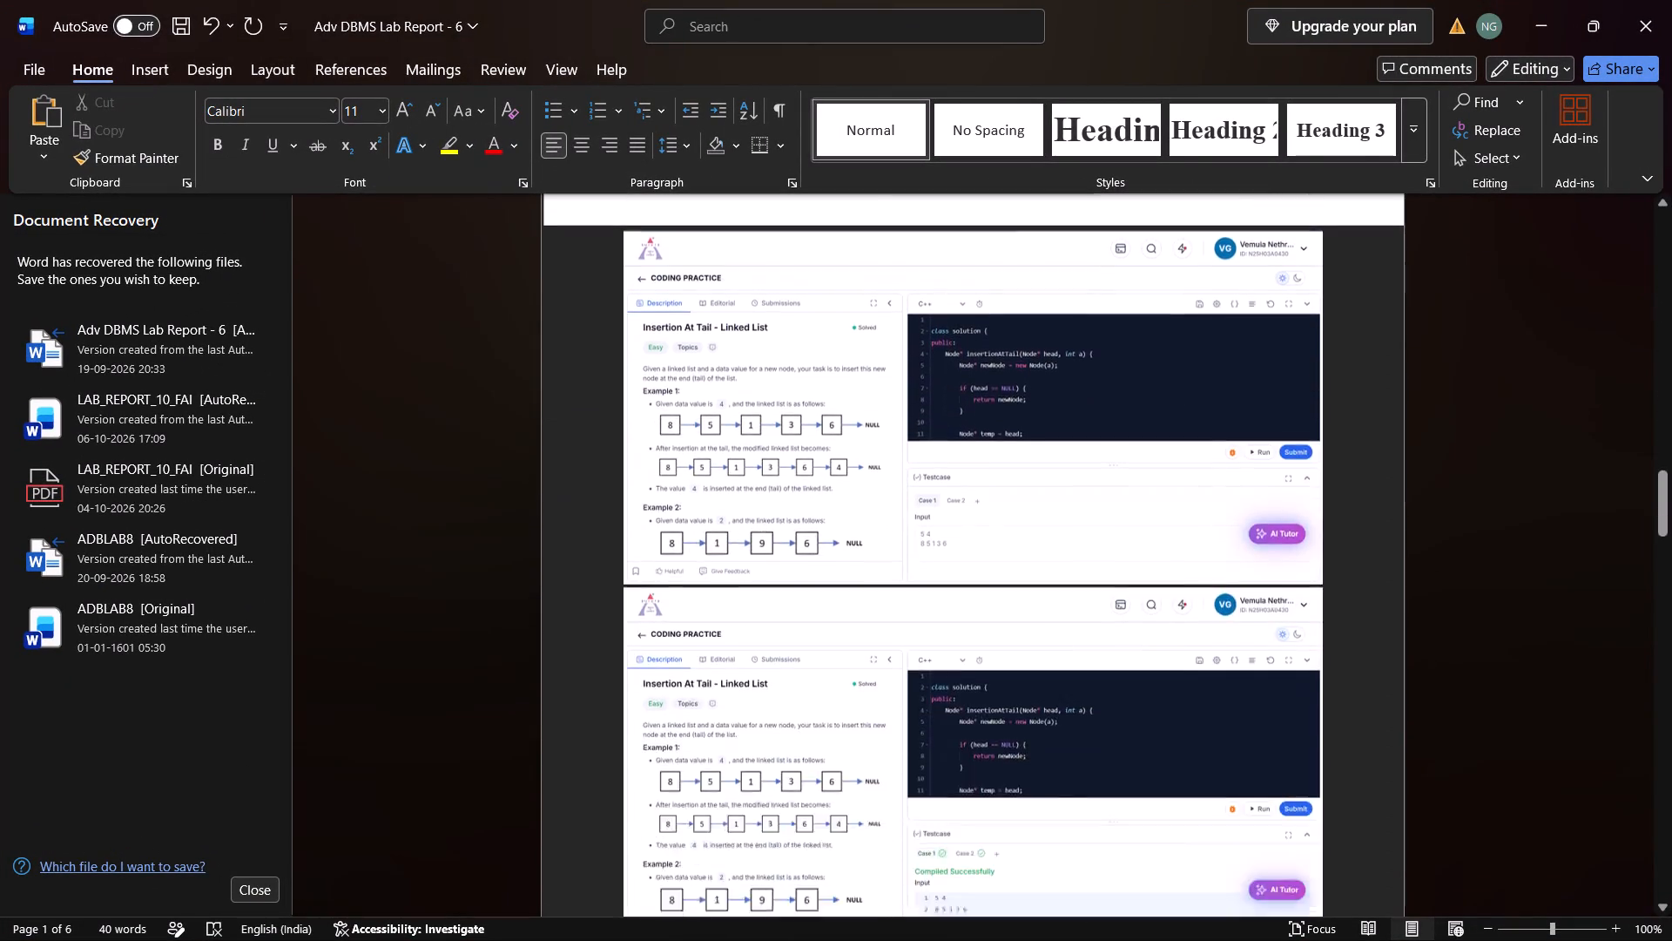
{"action": "scroll", "coordinate": [839, 607], "scroll_direction": "down", "scroll_amount": 11}
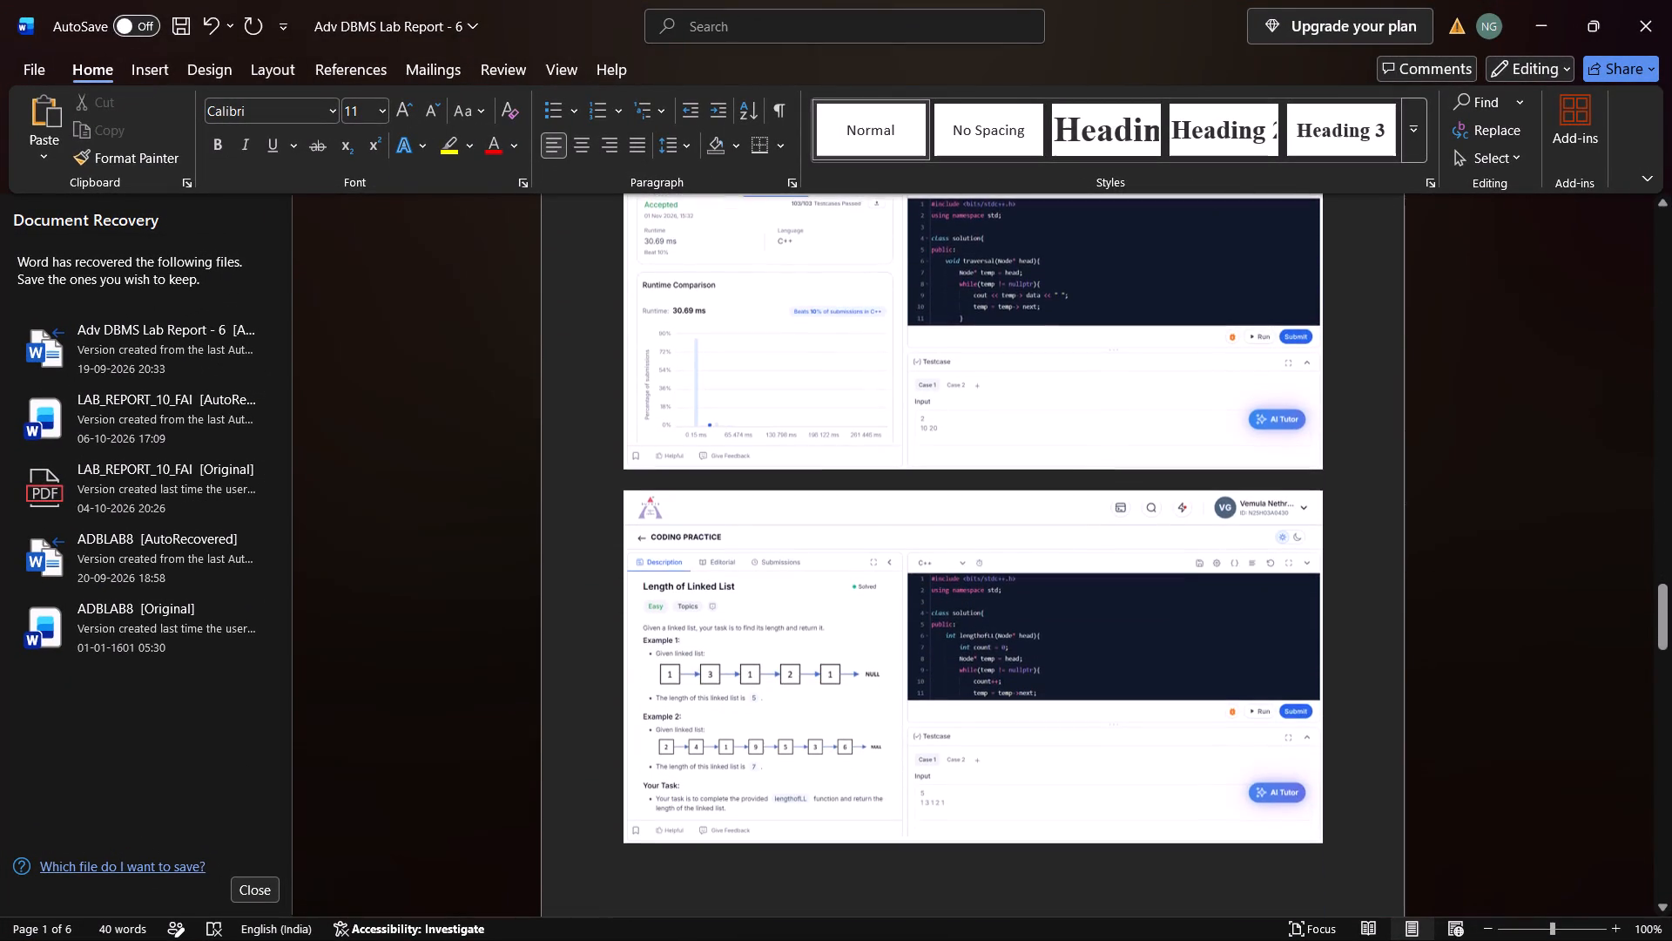
{"action": "scroll", "coordinate": [839, 607], "scroll_direction": "down", "scroll_amount": 1}
{"action": "scroll", "coordinate": [839, 607], "scroll_direction": "up", "scroll_amount": 20}
{"action": "scroll", "coordinate": [839, 607], "scroll_direction": "up", "scroll_amount": 4}
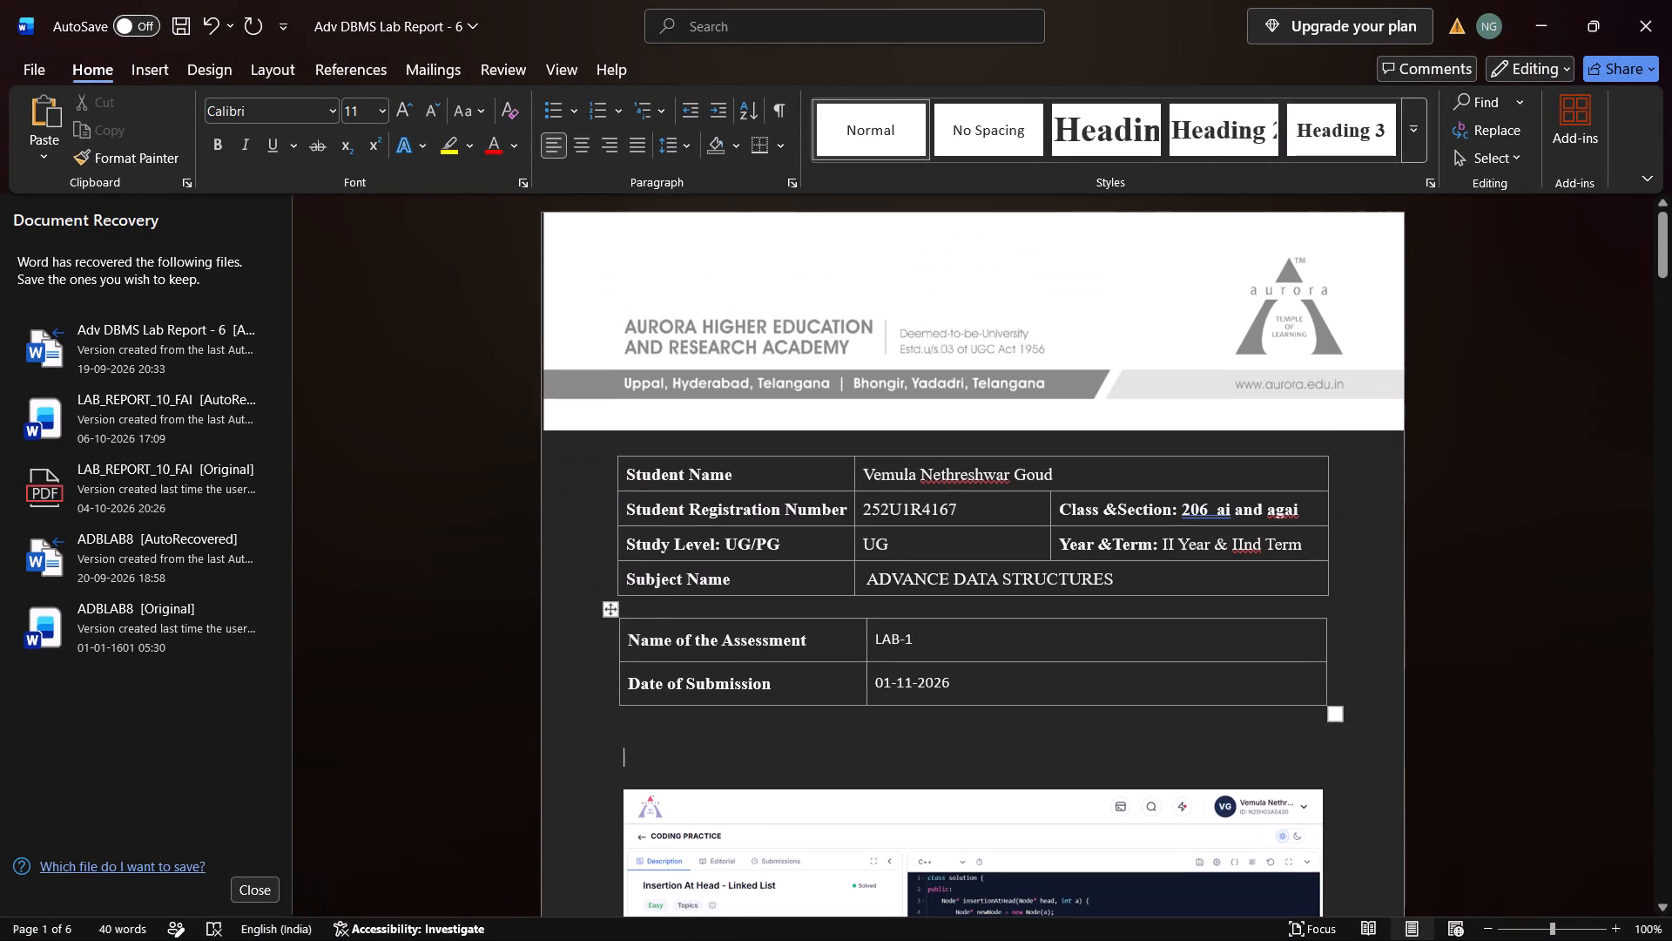
Switch to Chrome, reopen Convert Array To Linked List from the Coding Practice list and run its C++ code.
{"action": "left_click", "coordinate": [632, 277]}
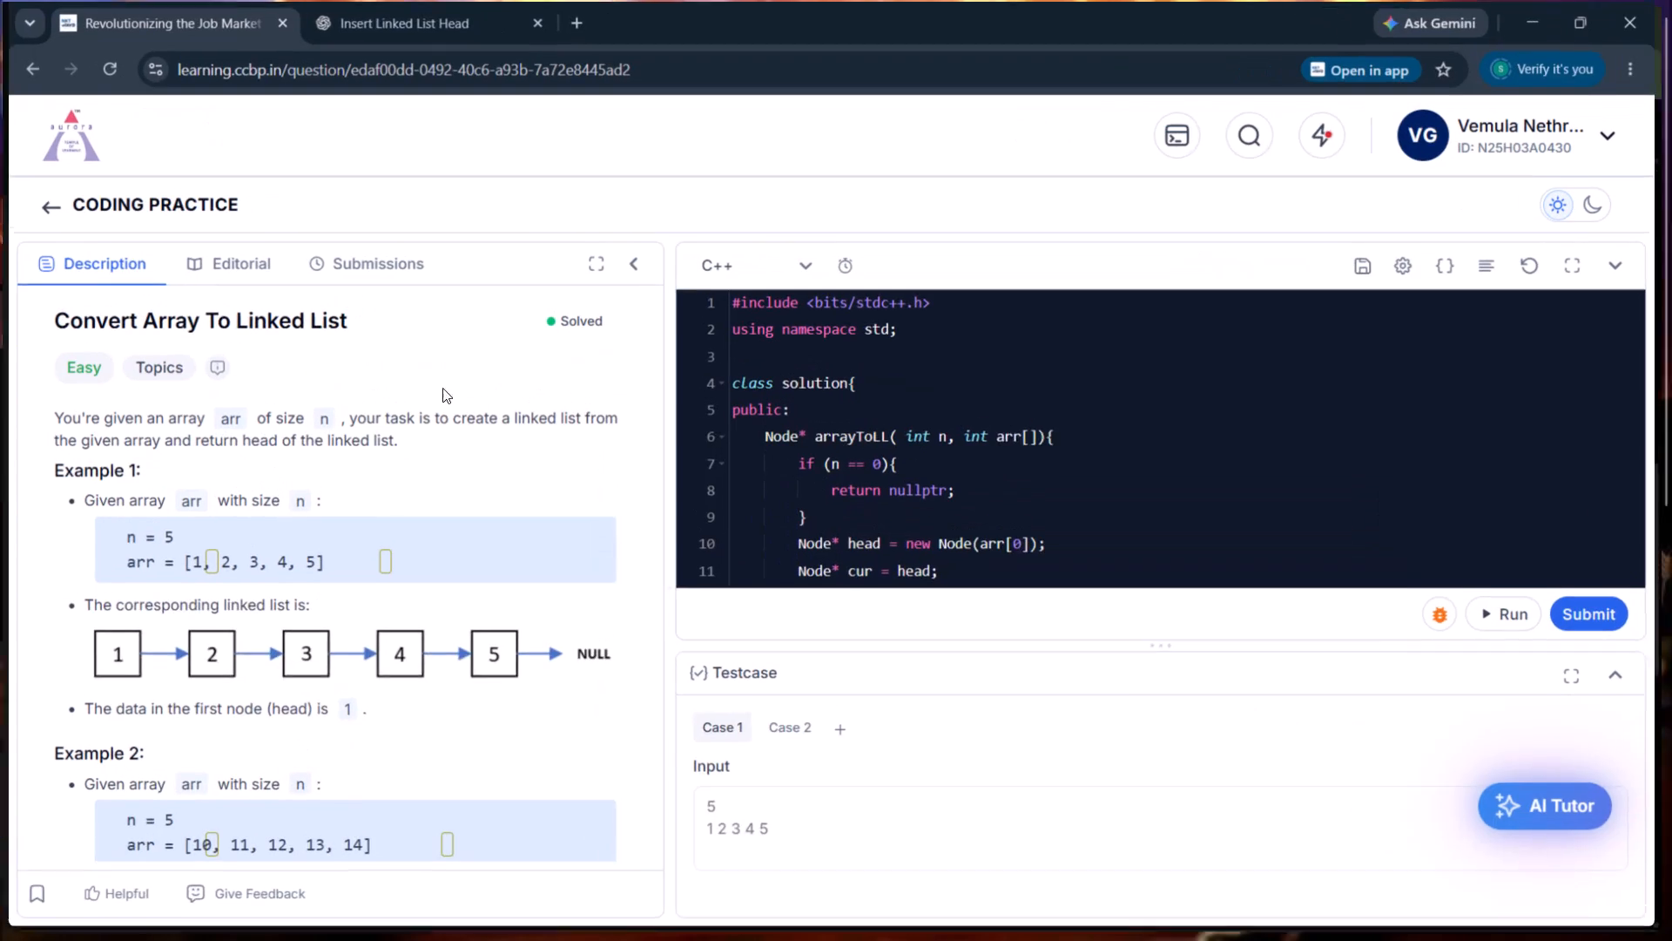
{"action": "left_click", "coordinate": [49, 220]}
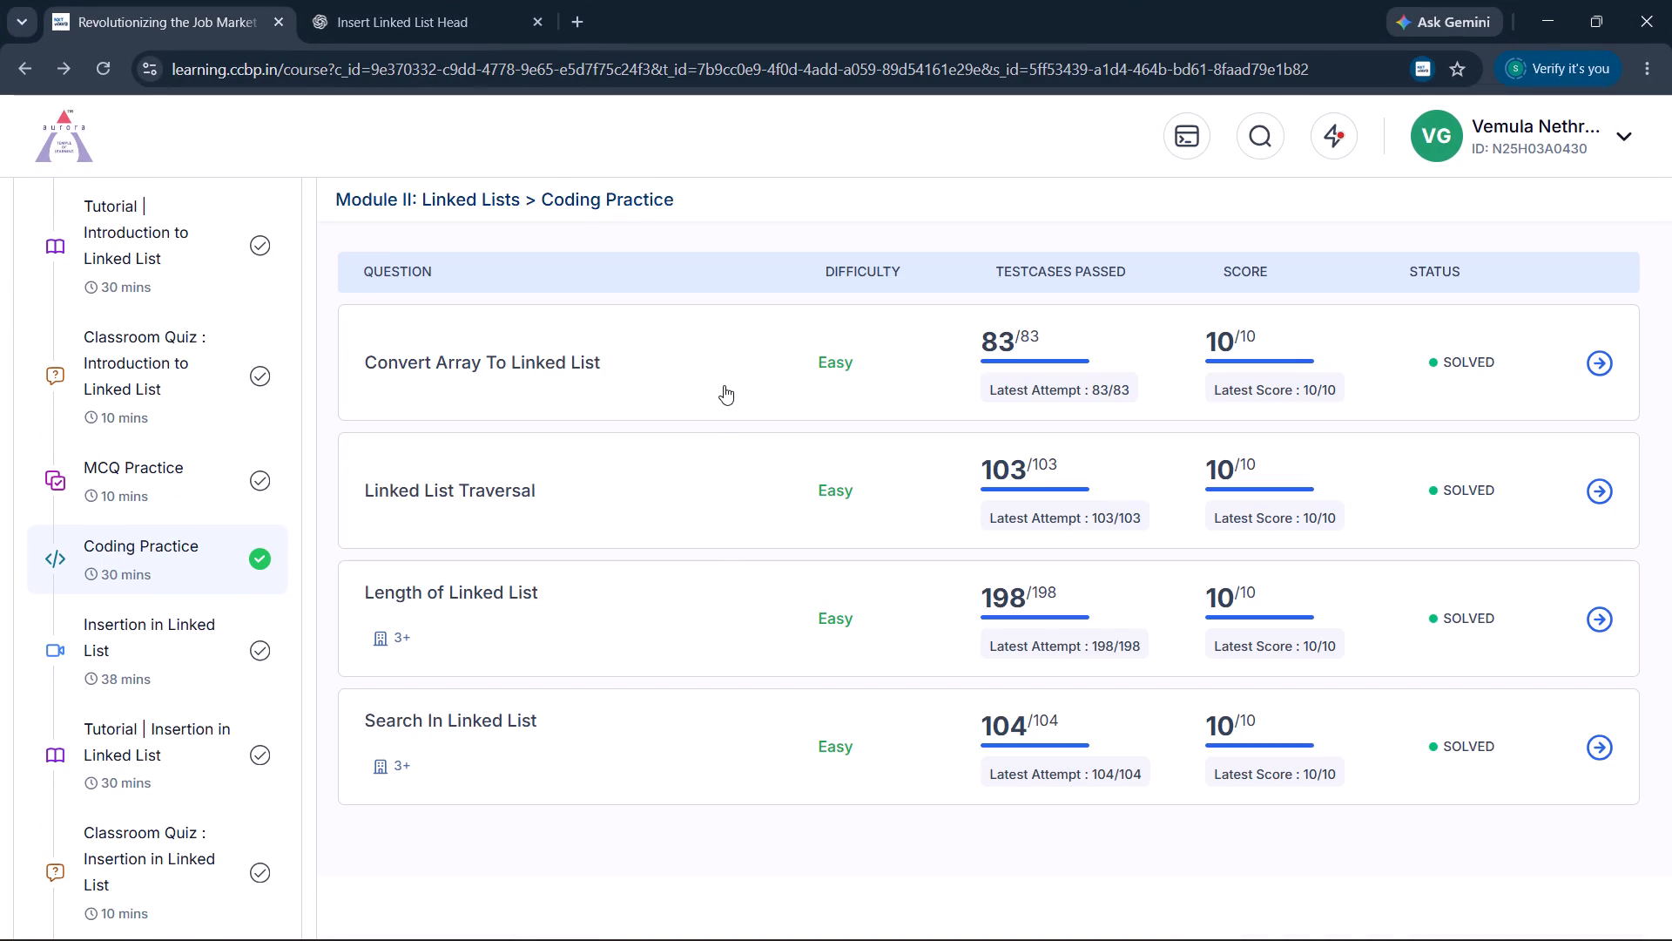
{"action": "left_click", "coordinate": [724, 385]}
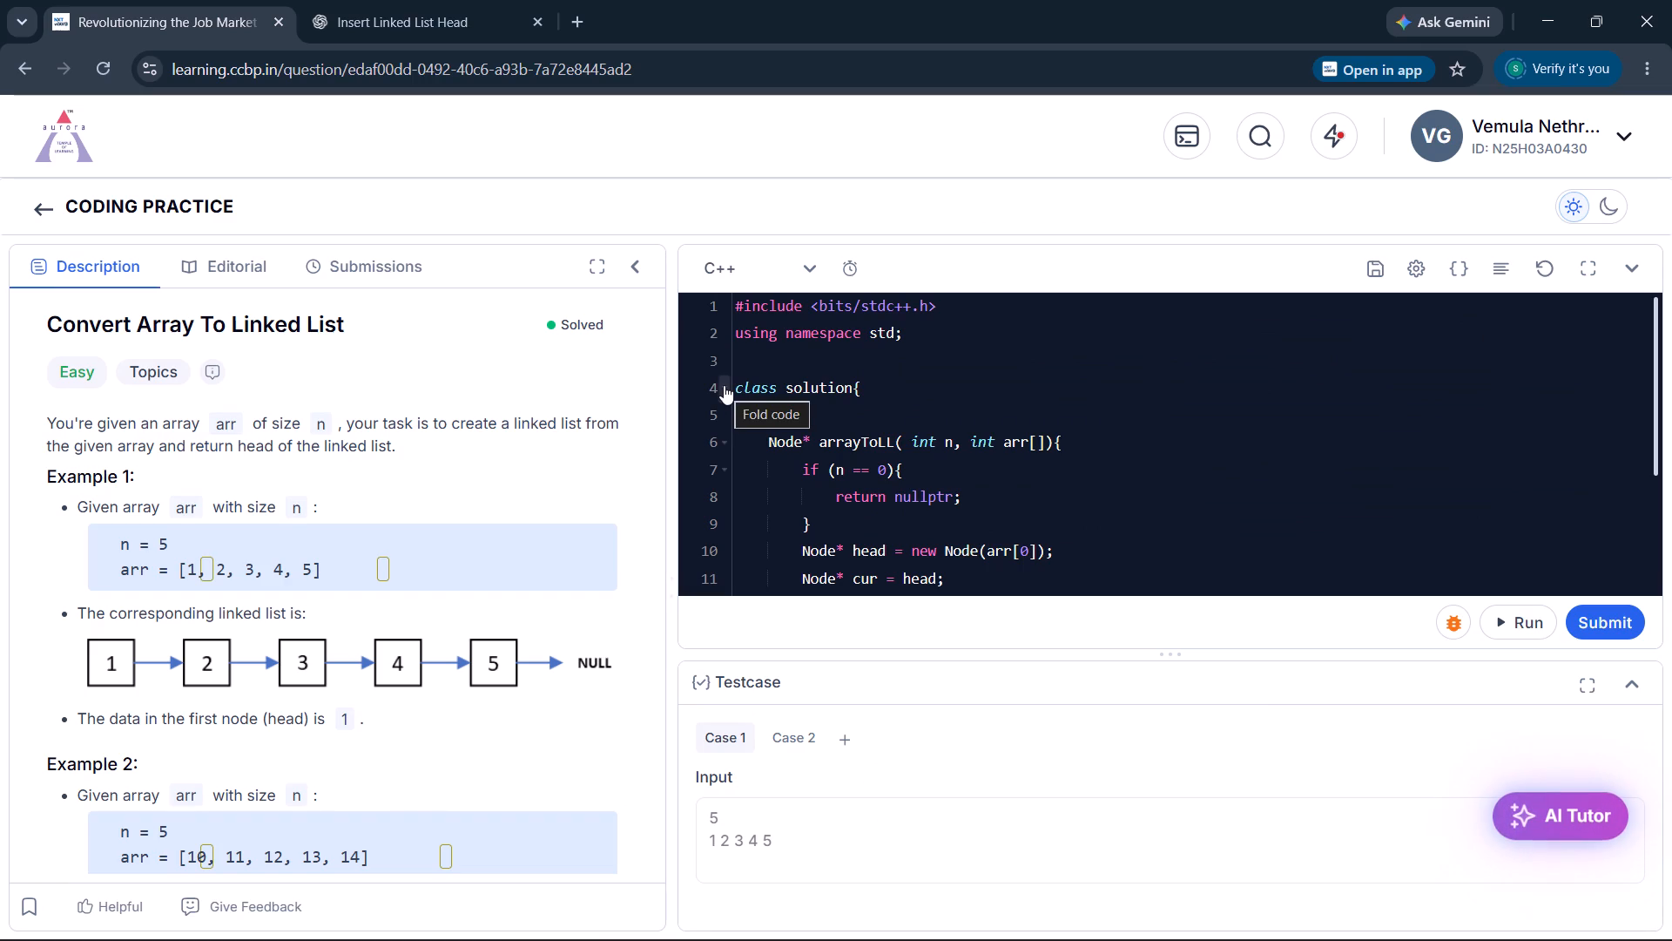
{"action": "key", "text": "Print"}
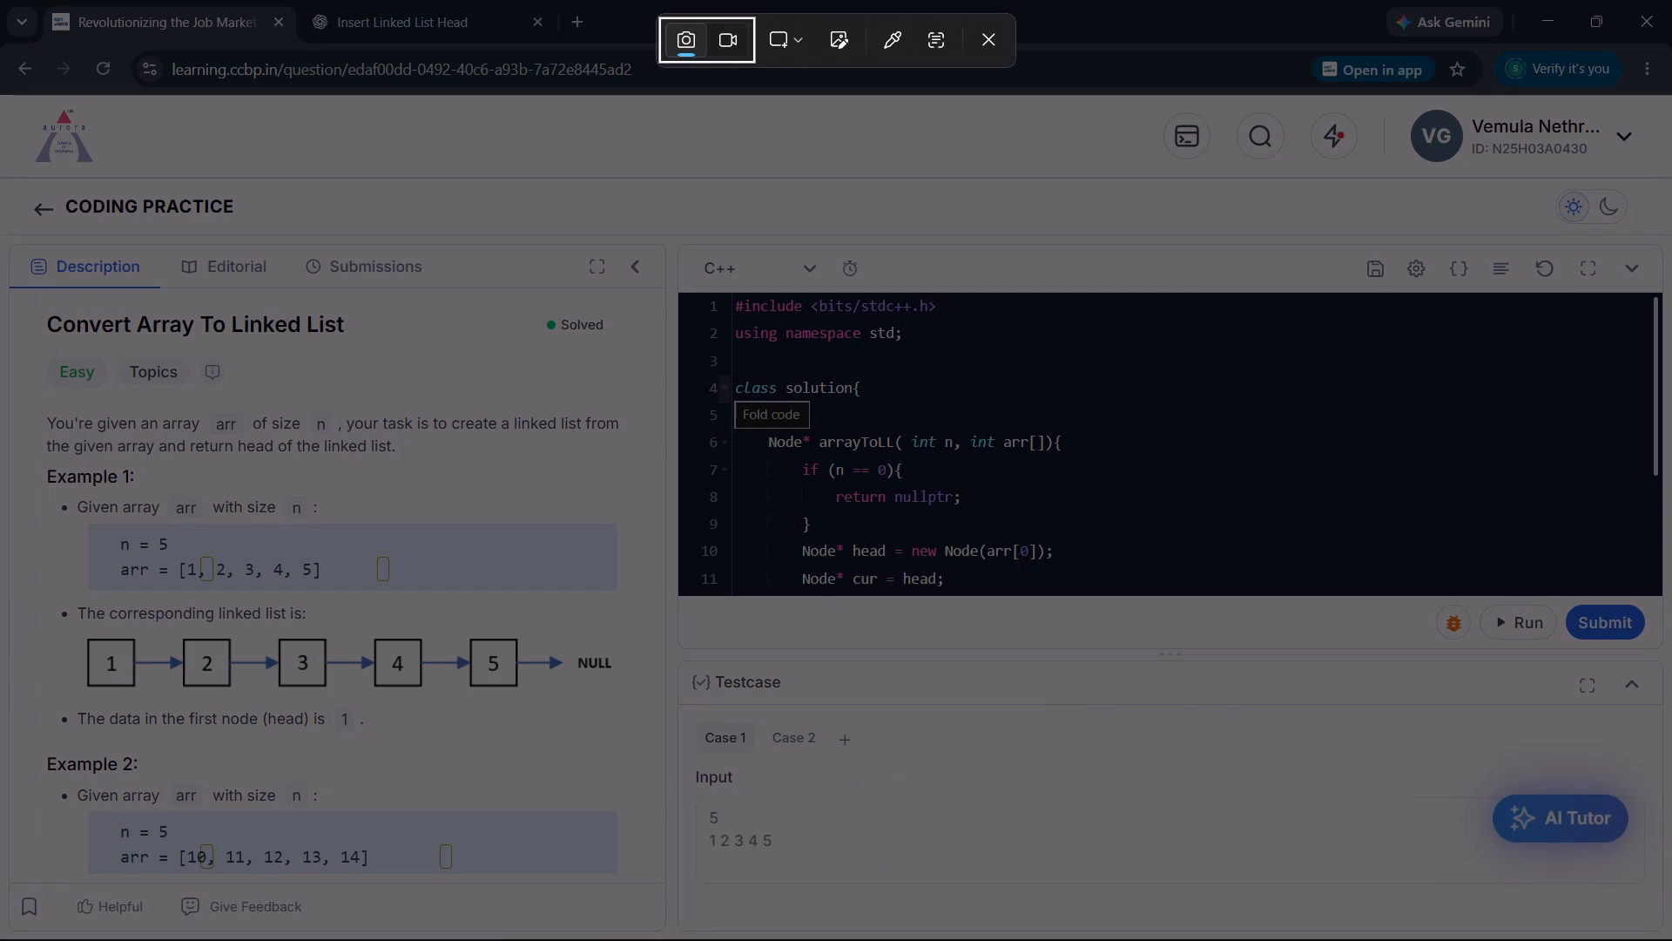
{"action": "left_click", "coordinate": [990, 38]}
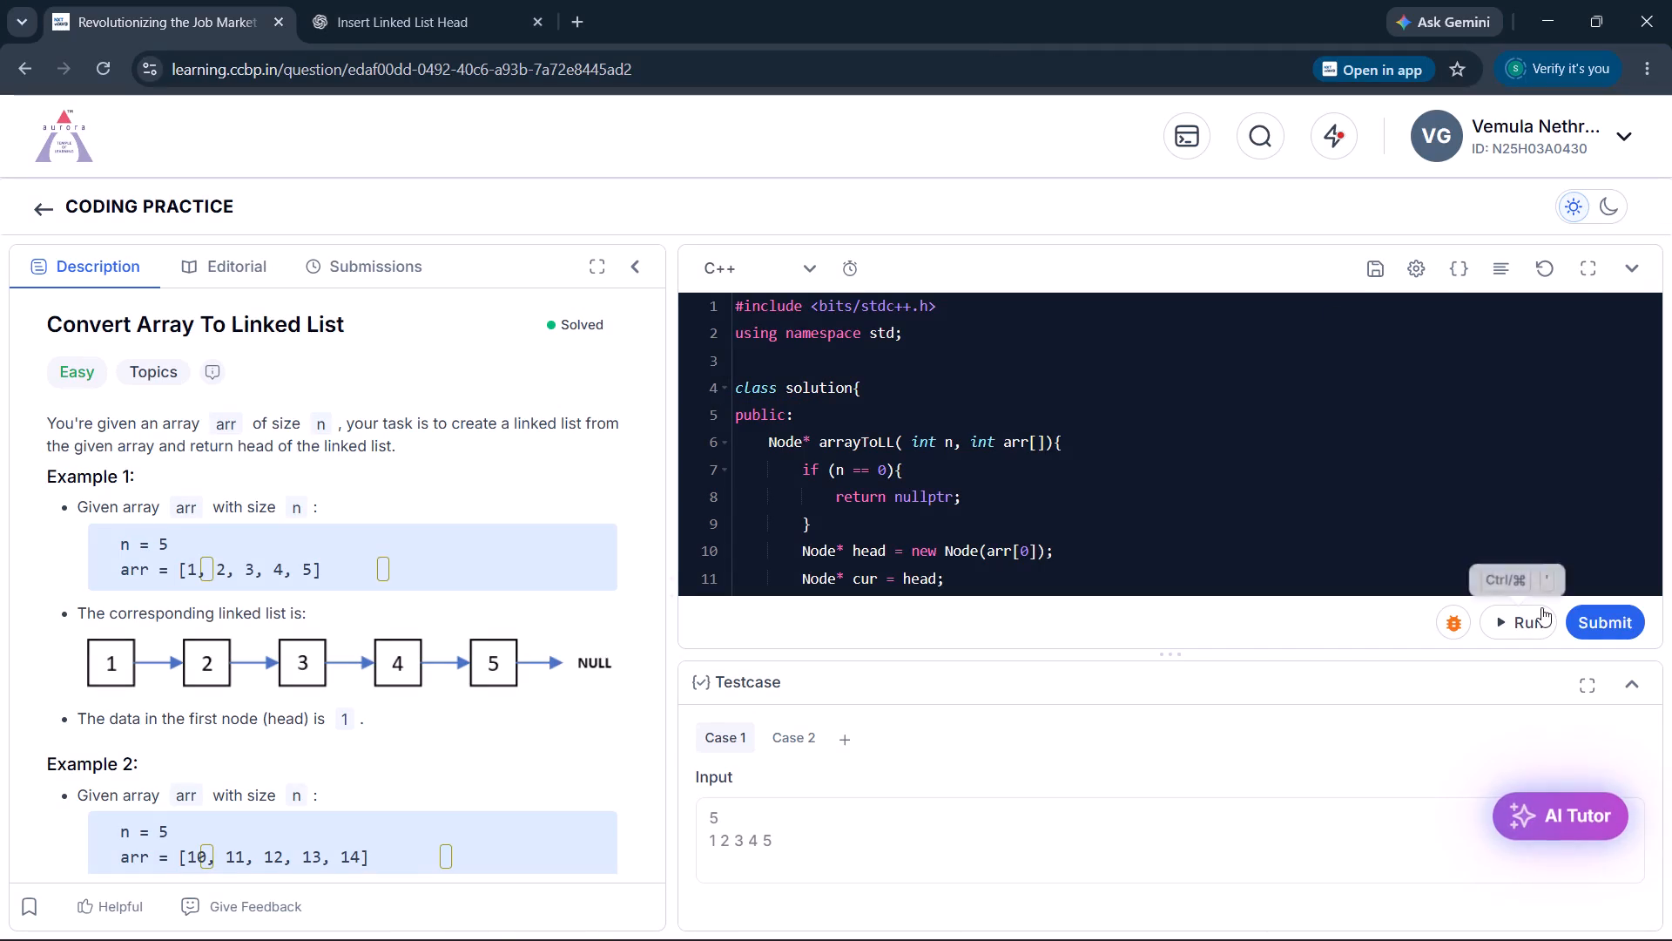
{"action": "left_click", "coordinate": [1541, 607]}
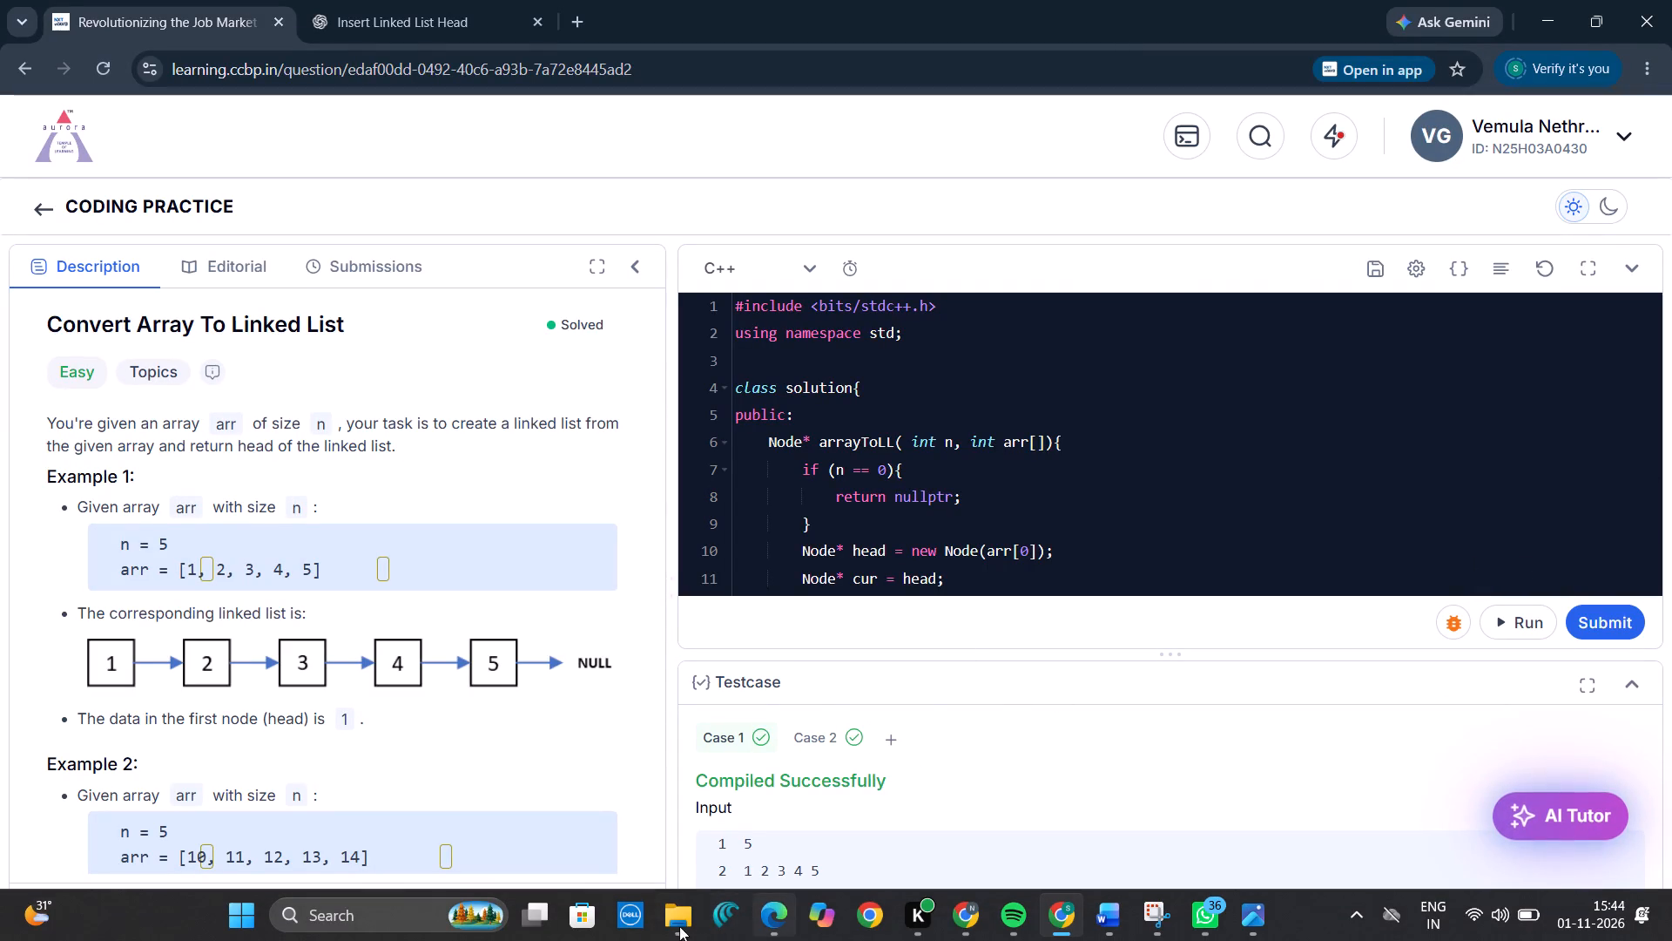
Switch to File Explorer and look through the November 2026 Gallery screenshots for the Convert Array To Linked List problem.
{"action": "left_click", "coordinate": [678, 927]}
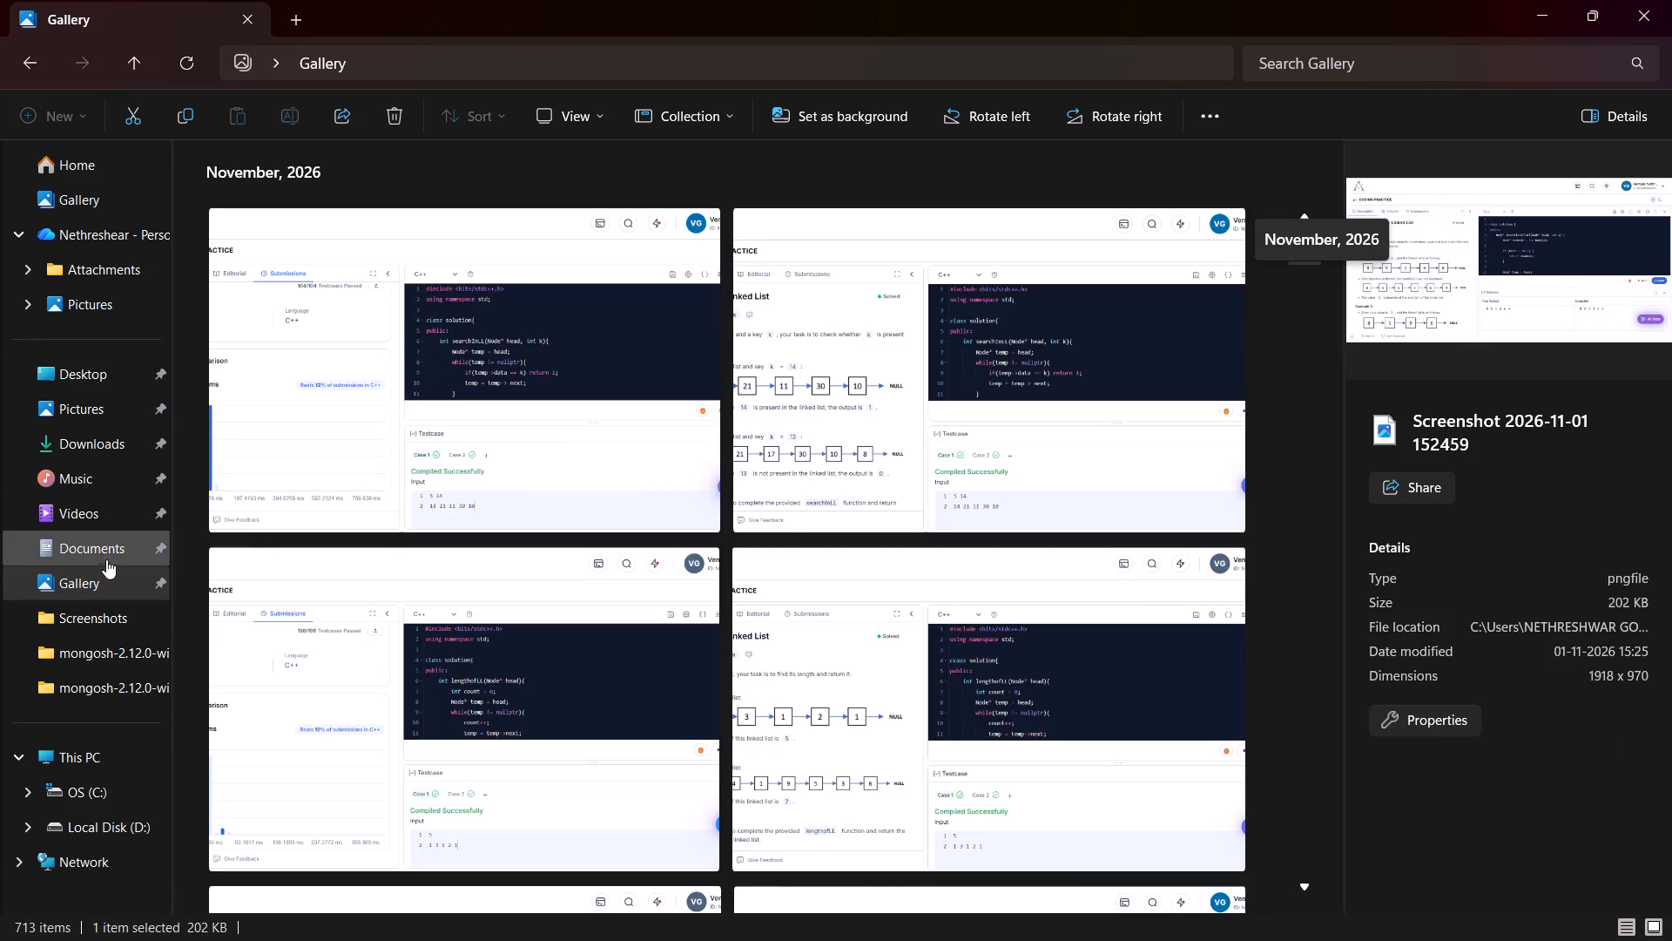
{"action": "scroll", "coordinate": [524, 619], "scroll_direction": "down", "scroll_amount": 6}
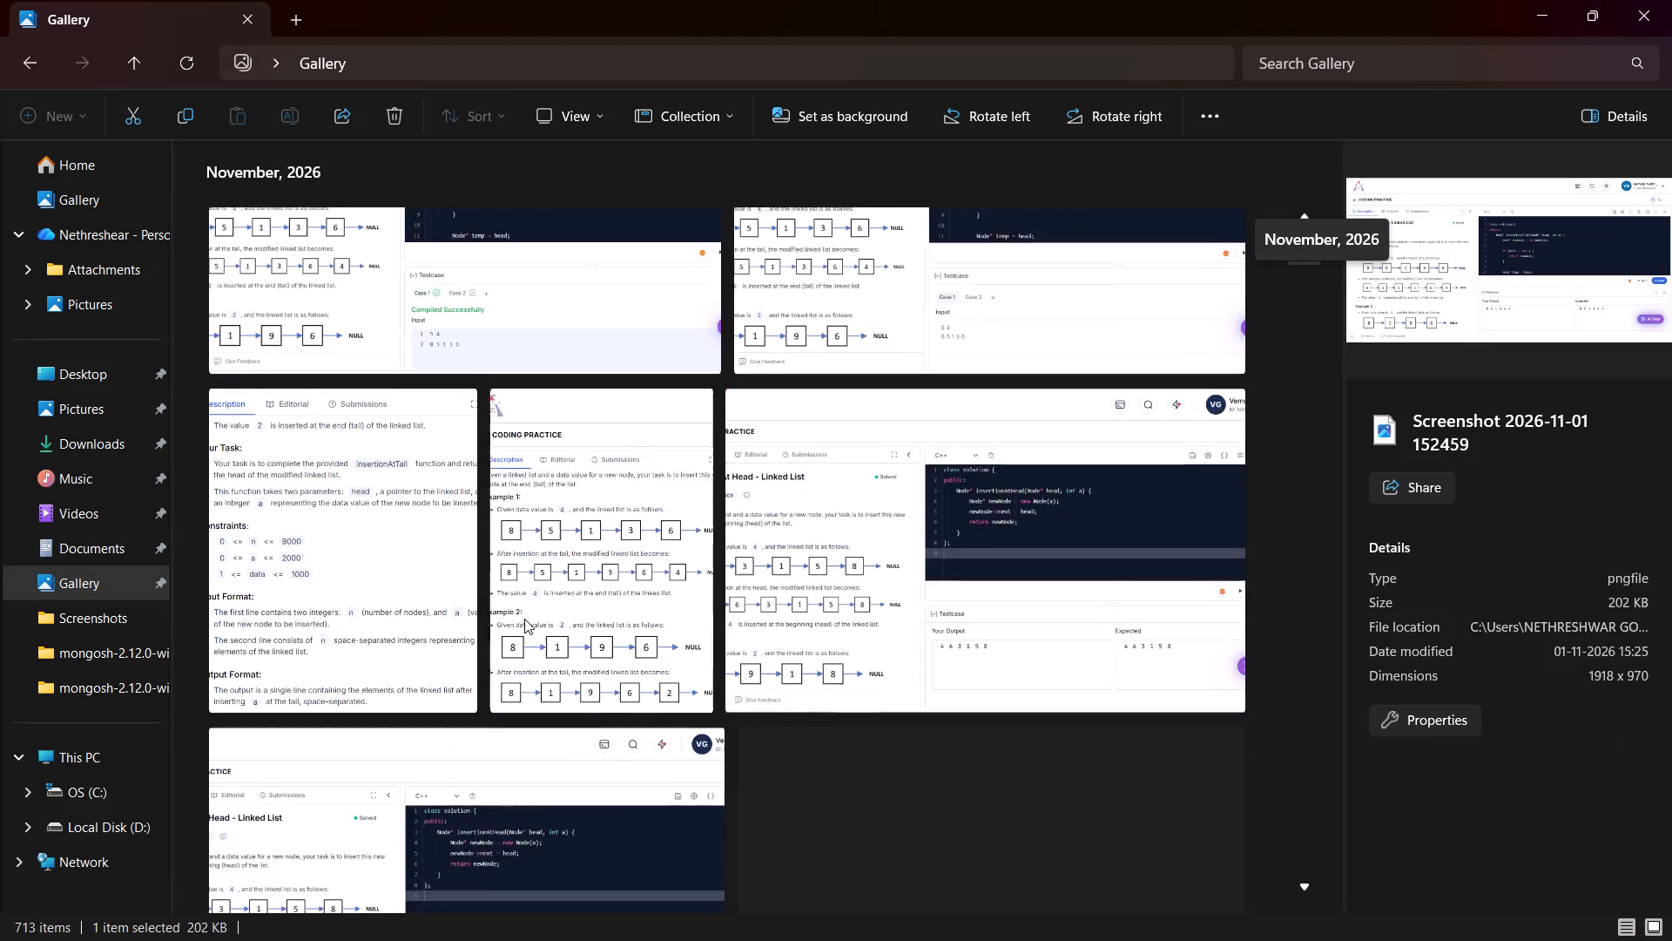
{"action": "scroll", "coordinate": [524, 619], "scroll_direction": "down", "scroll_amount": 11}
{"action": "scroll", "coordinate": [671, 679], "scroll_direction": "down", "scroll_amount": 1}
{"action": "left_click", "coordinate": [952, 478]}
{"action": "scroll", "coordinate": [860, 615], "scroll_direction": "down", "scroll_amount": 1}
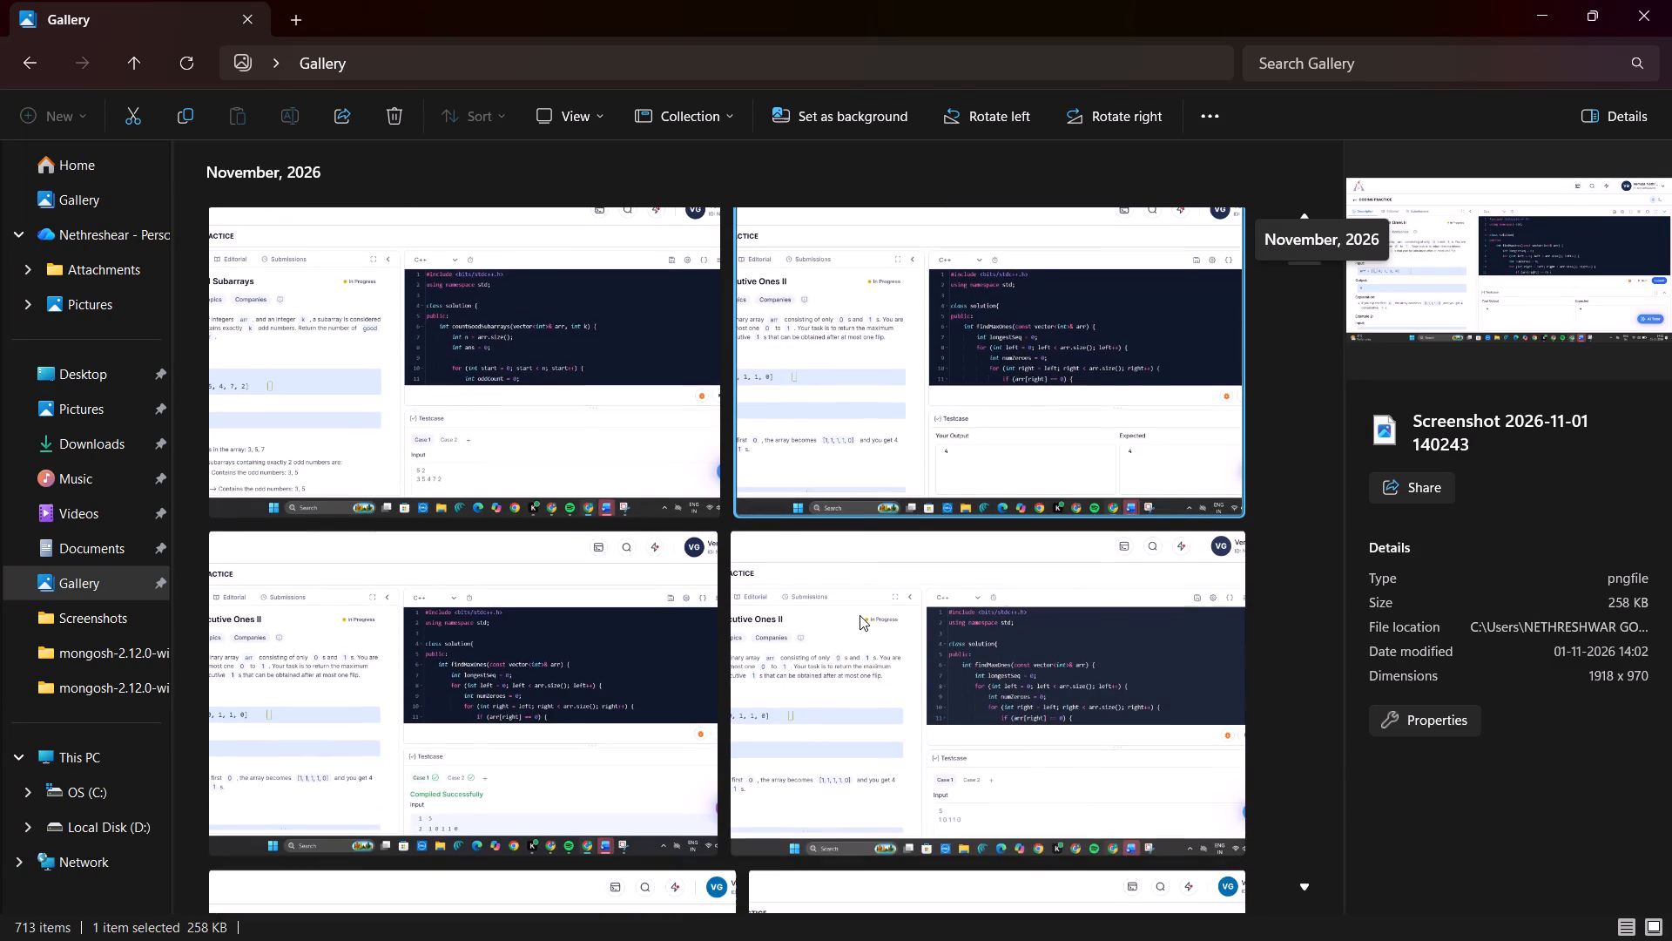
{"action": "scroll", "coordinate": [860, 615], "scroll_direction": "down", "scroll_amount": 1}
{"action": "scroll", "coordinate": [532, 700], "scroll_direction": "down", "scroll_amount": 3}
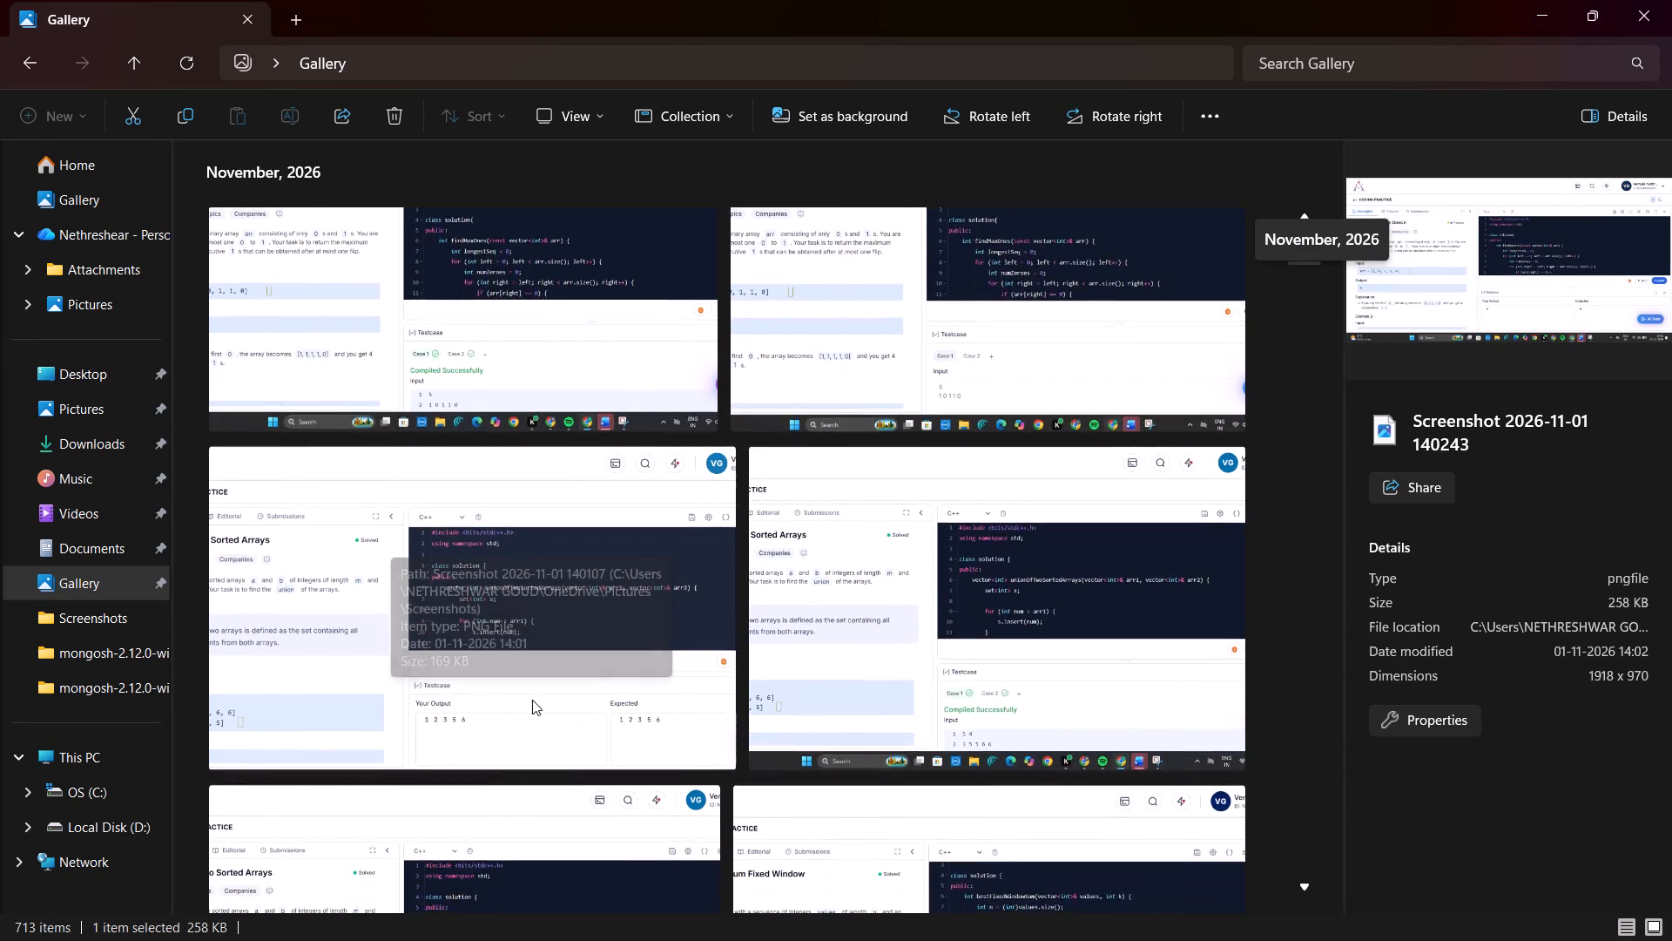
{"action": "scroll", "coordinate": [532, 700], "scroll_direction": "down", "scroll_amount": 1}
{"action": "scroll", "coordinate": [532, 700], "scroll_direction": "up", "scroll_amount": 7}
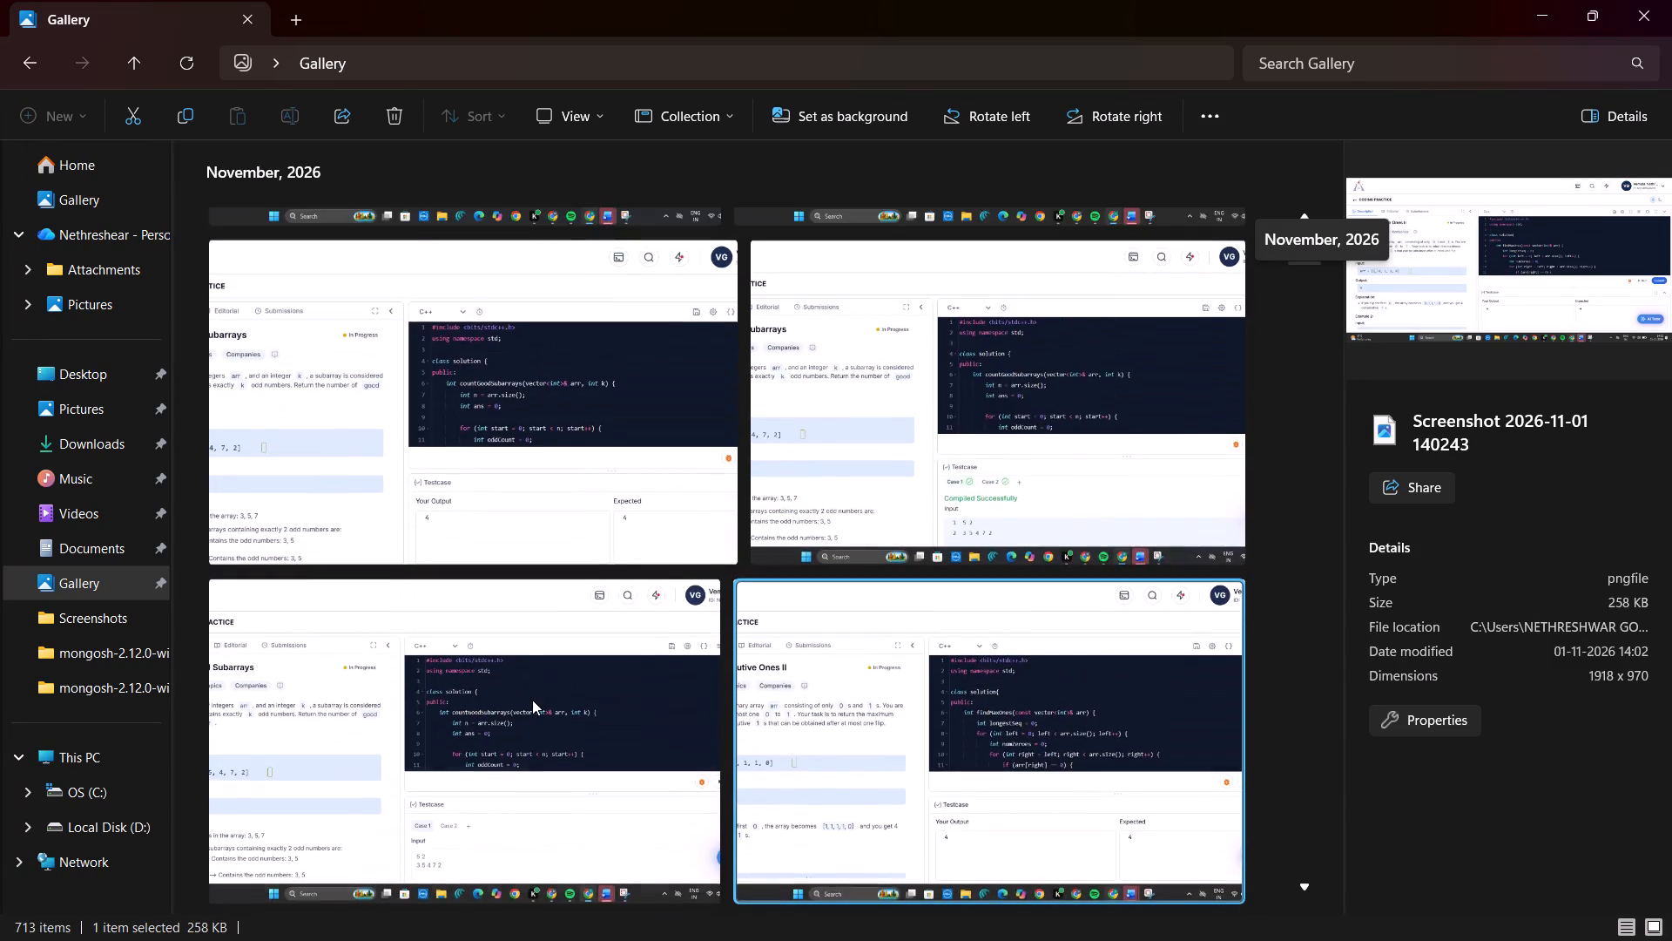
{"action": "scroll", "coordinate": [532, 700], "scroll_direction": "up", "scroll_amount": 4}
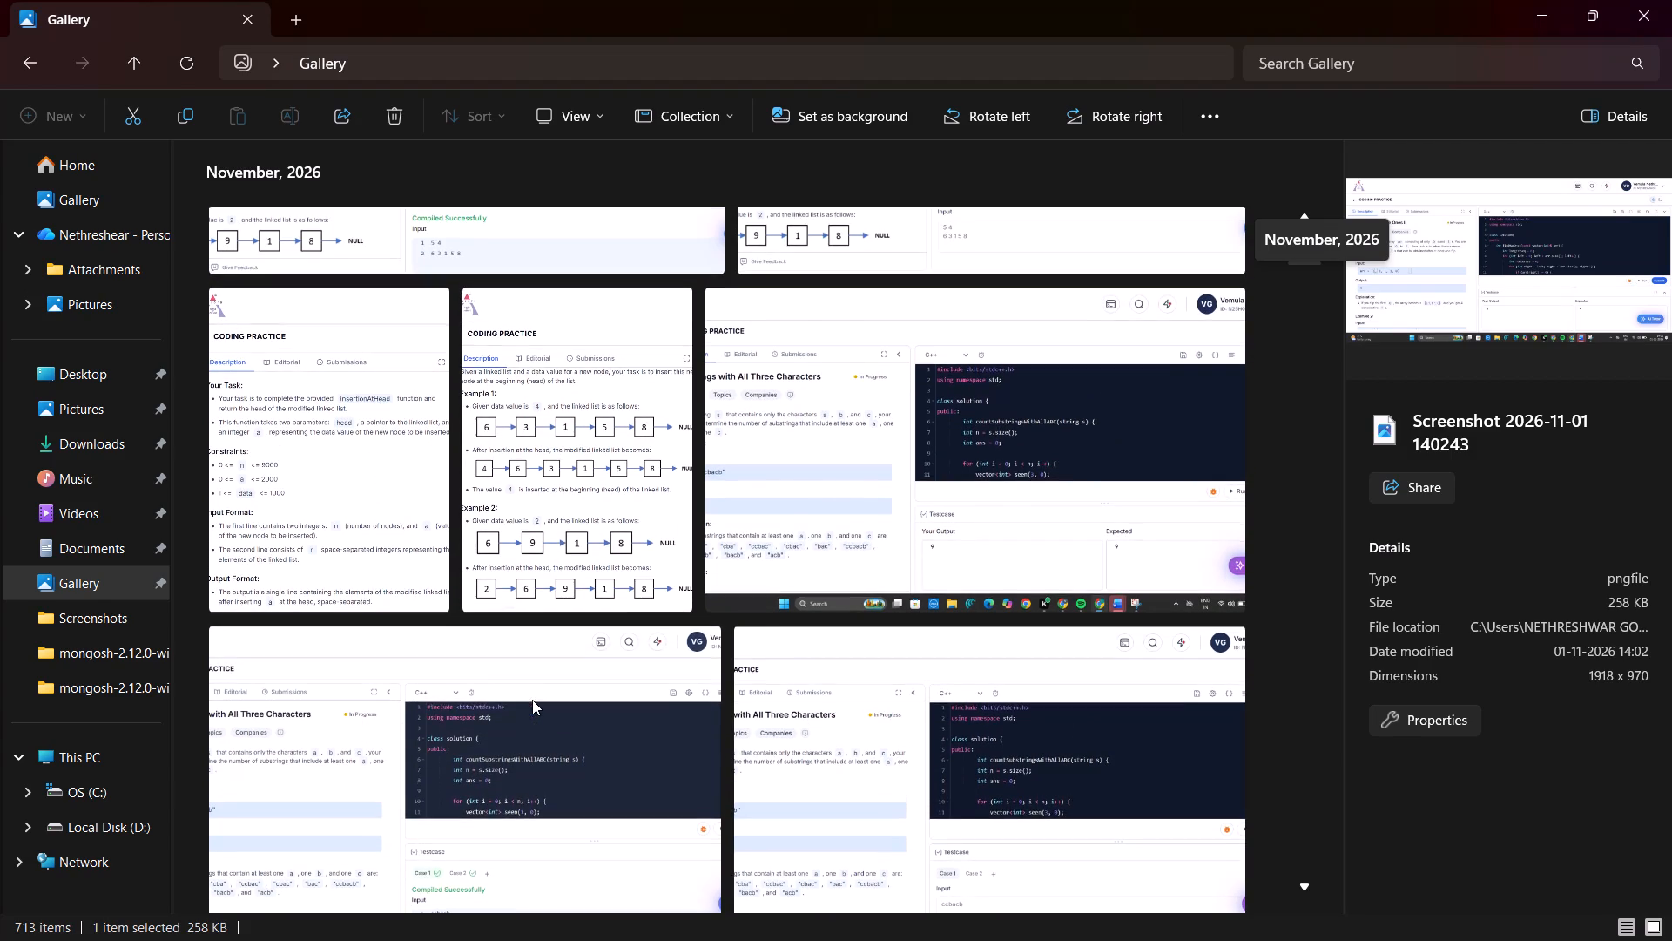
{"action": "scroll", "coordinate": [532, 700], "scroll_direction": "up", "scroll_amount": 1}
{"action": "scroll", "coordinate": [629, 565], "scroll_direction": "up", "scroll_amount": 1}
{"action": "scroll", "coordinate": [854, 522], "scroll_direction": "up", "scroll_amount": 3}
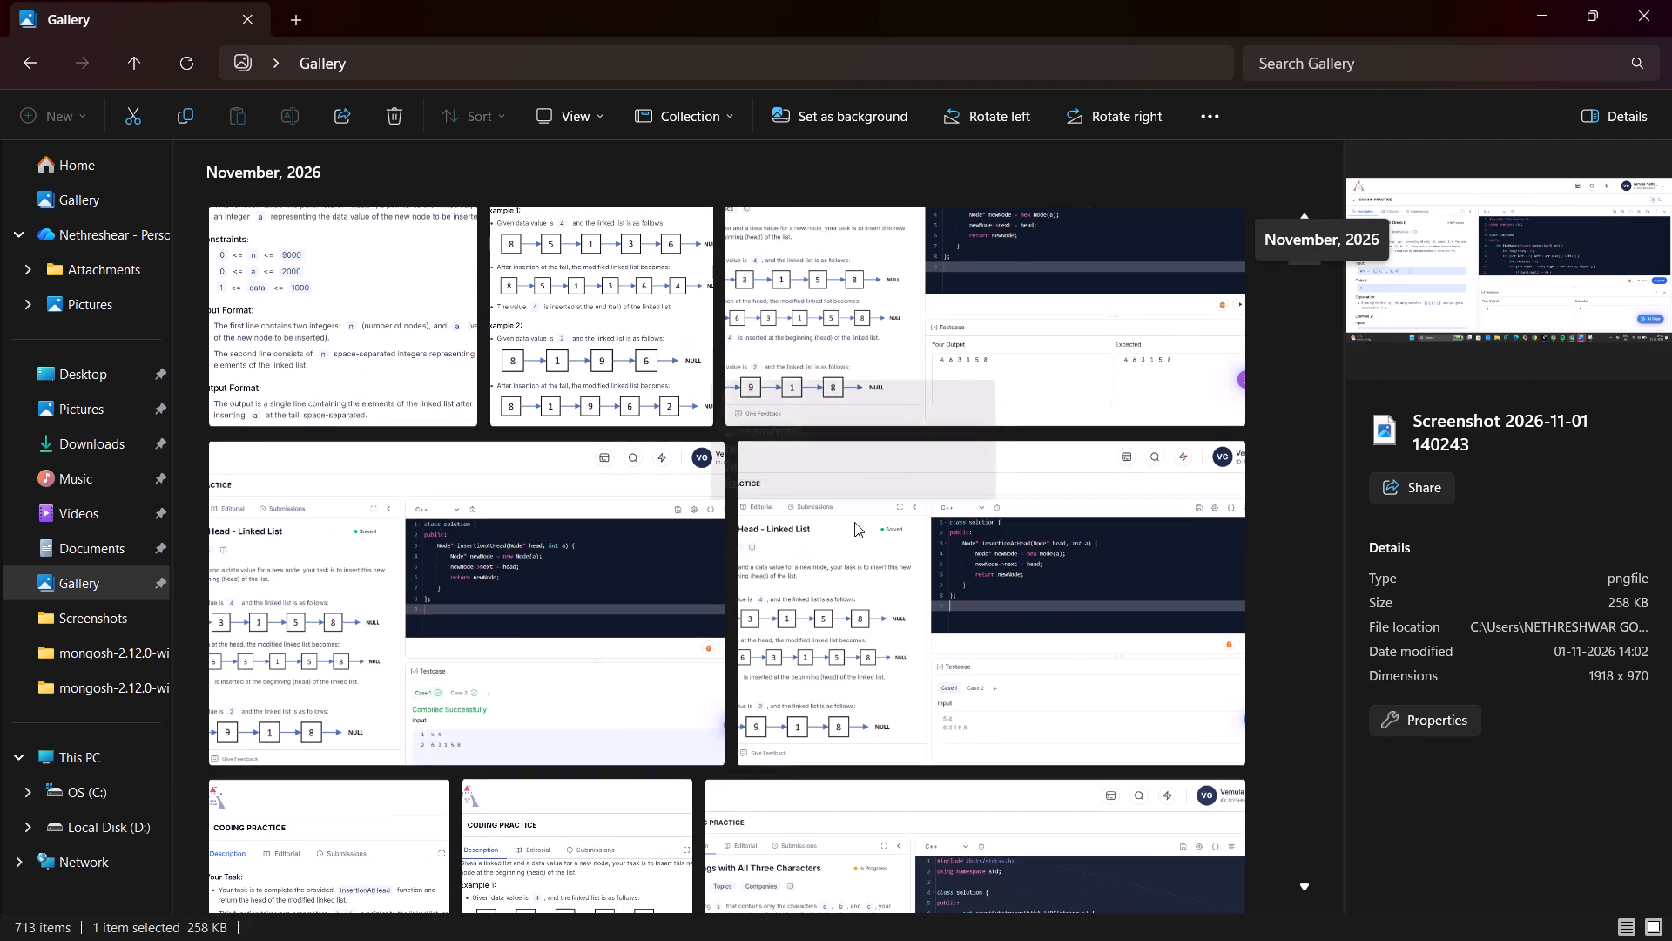
{"action": "scroll", "coordinate": [854, 522], "scroll_direction": "up", "scroll_amount": 2}
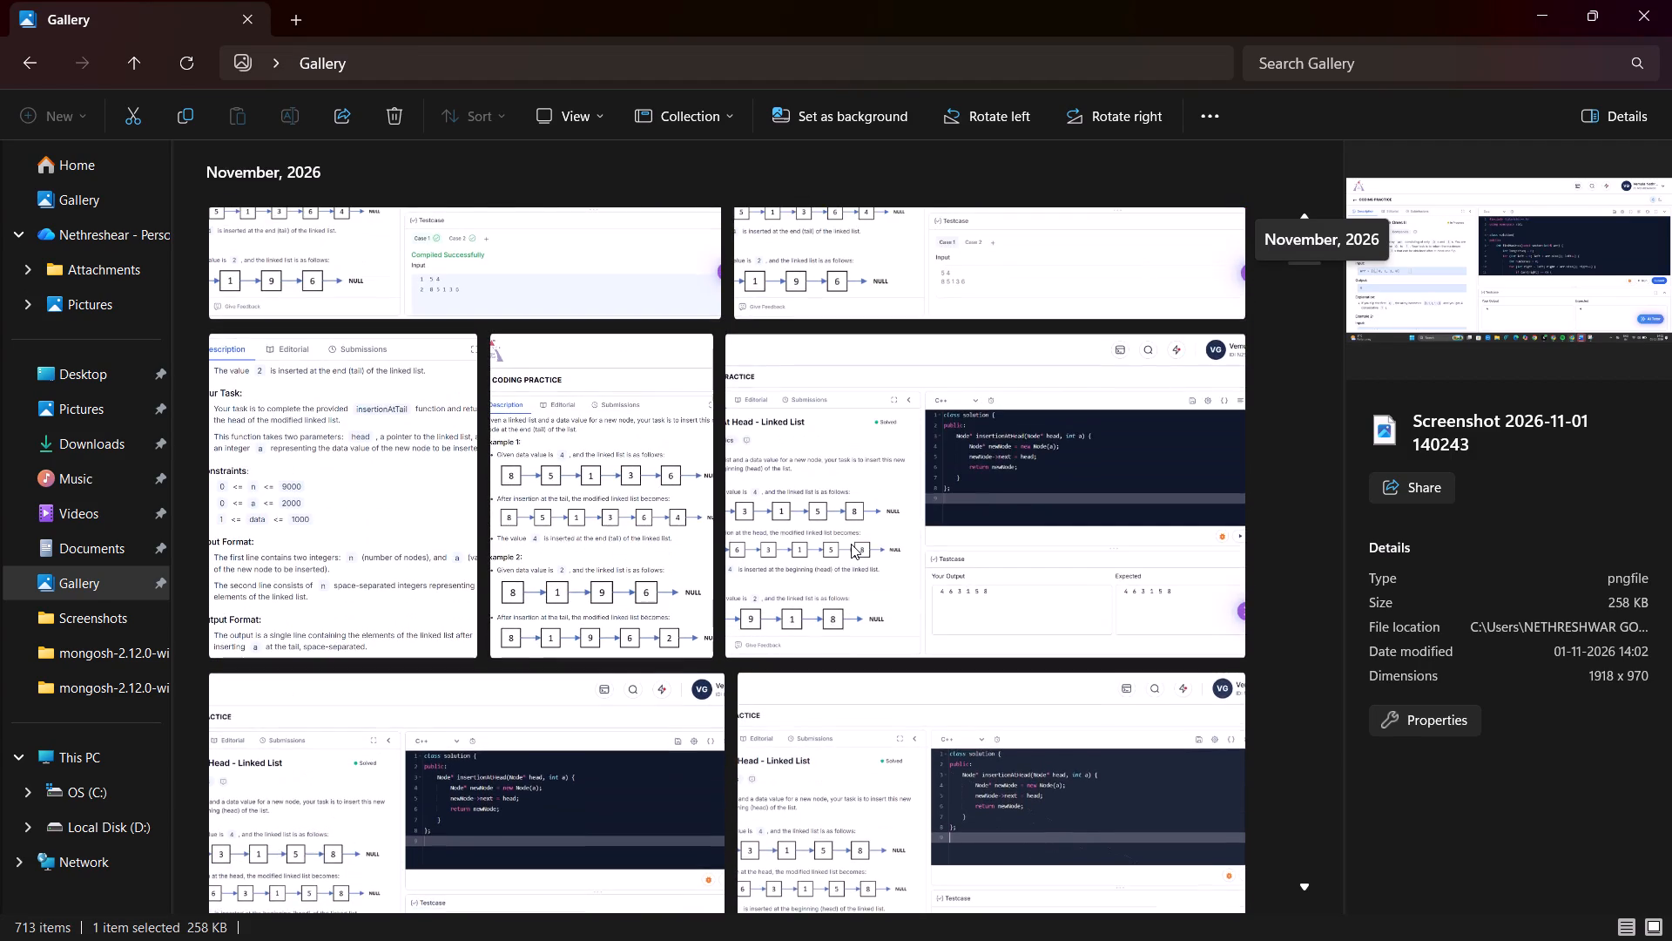
{"action": "scroll", "coordinate": [851, 544], "scroll_direction": "up", "scroll_amount": 6}
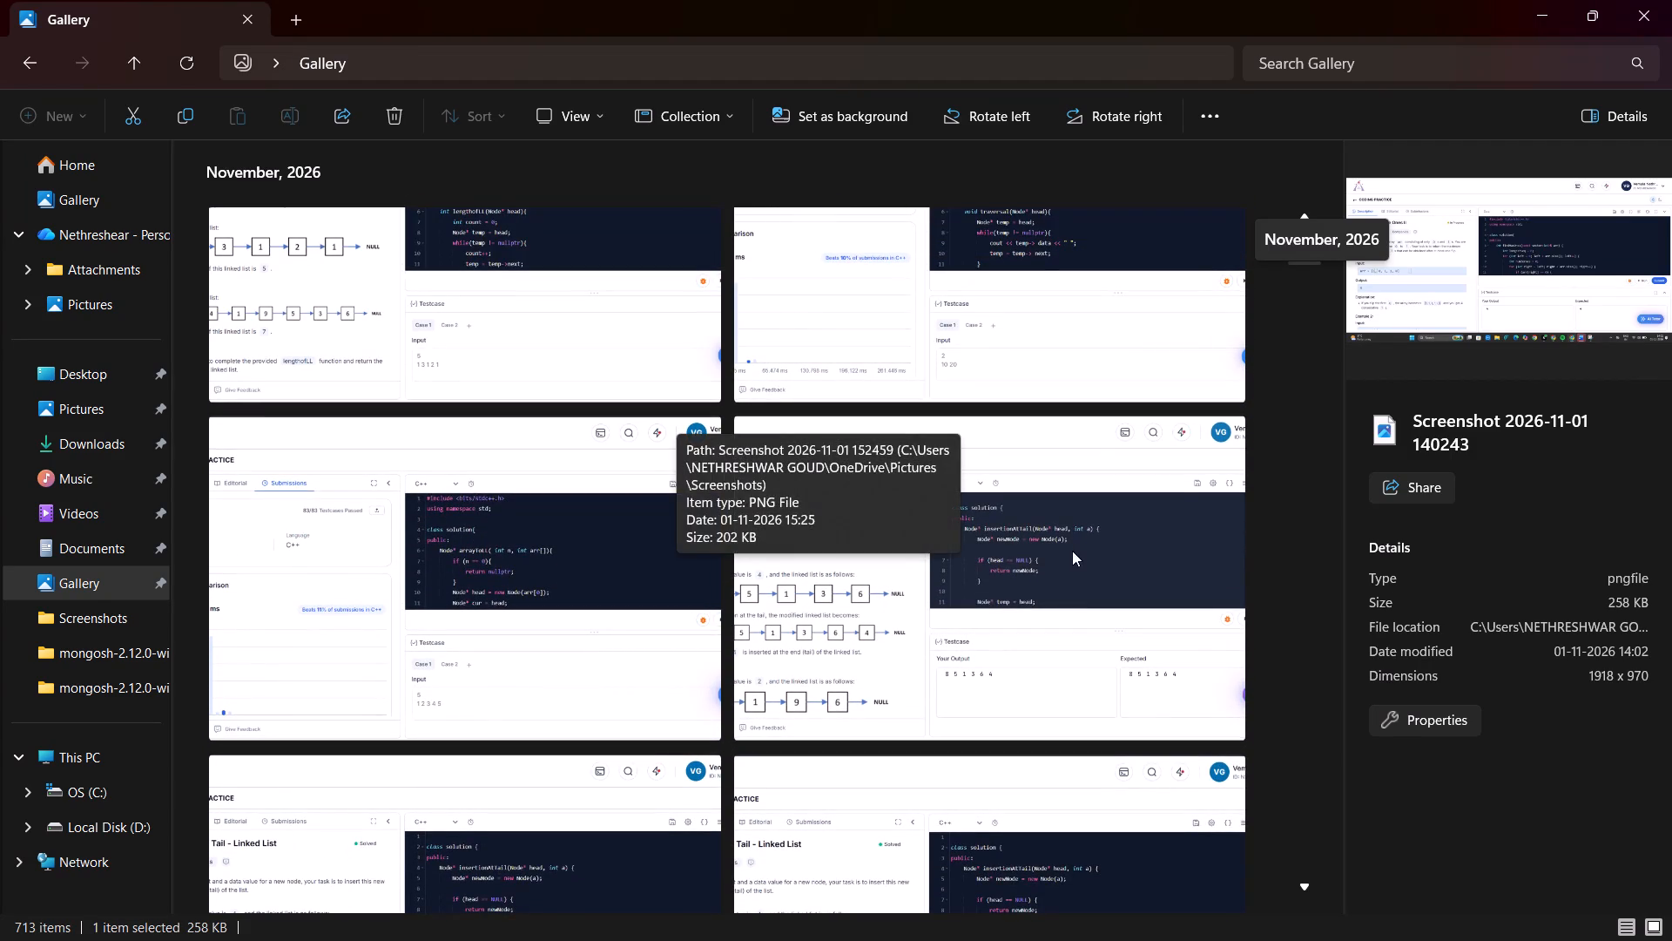
{"action": "scroll", "coordinate": [370, 656], "scroll_direction": "up", "scroll_amount": 1}
{"action": "scroll", "coordinate": [449, 654], "scroll_direction": "up", "scroll_amount": 2}
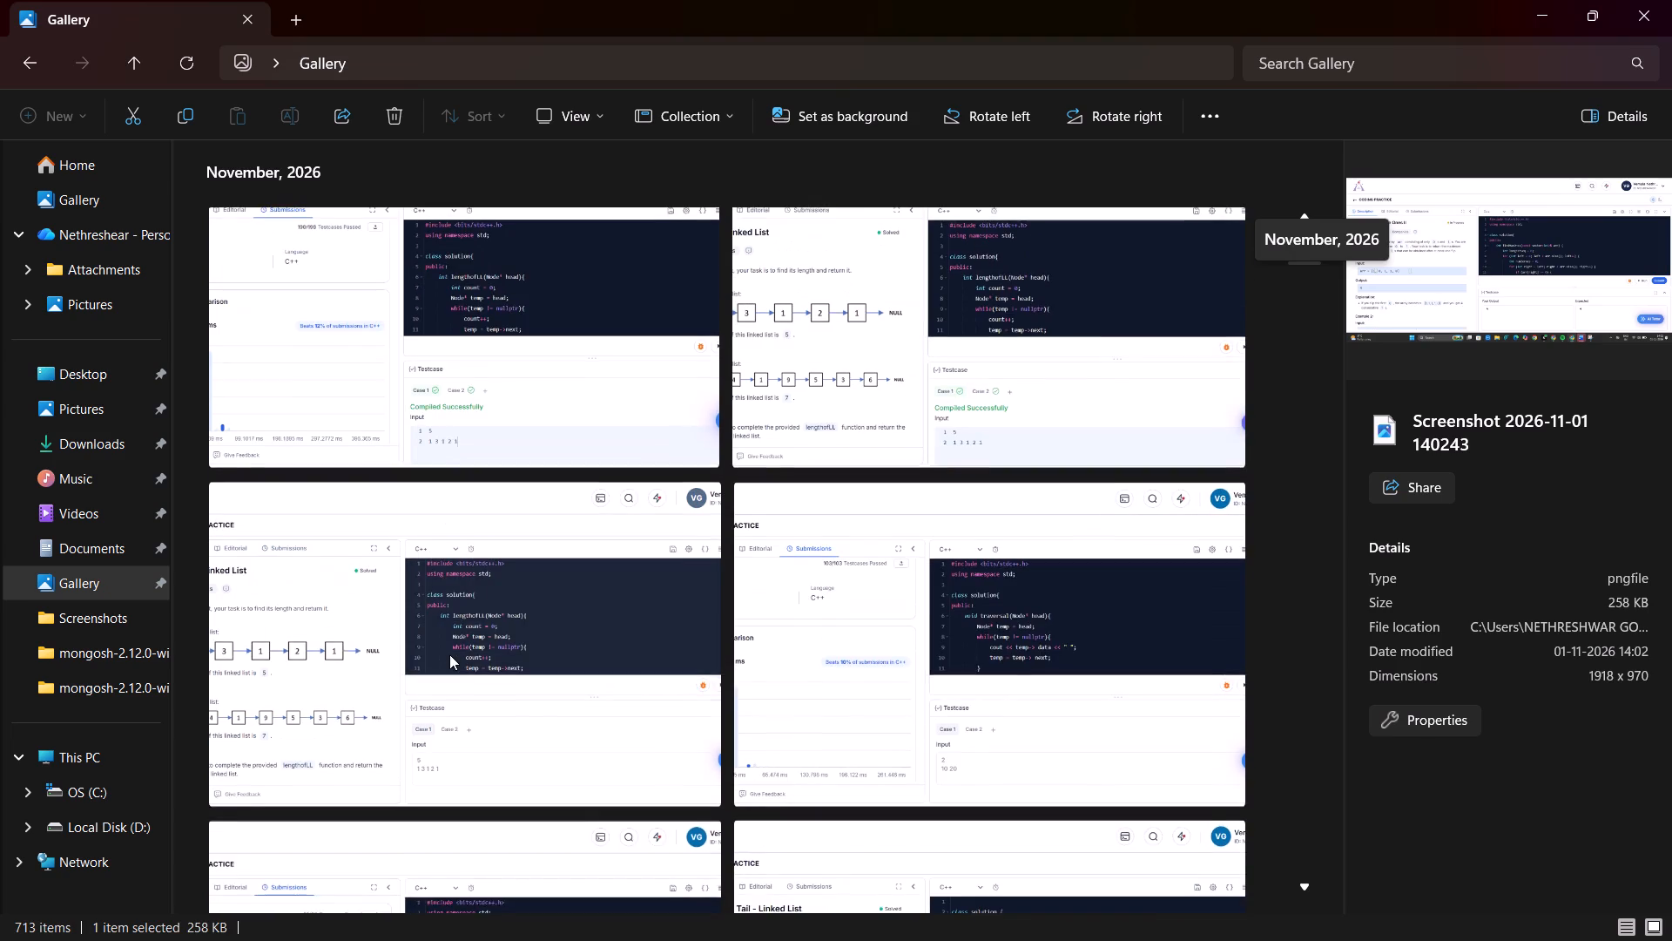
{"action": "scroll", "coordinate": [449, 654], "scroll_direction": "up", "scroll_amount": 1}
{"action": "scroll", "coordinate": [624, 677], "scroll_direction": "up", "scroll_amount": 3}
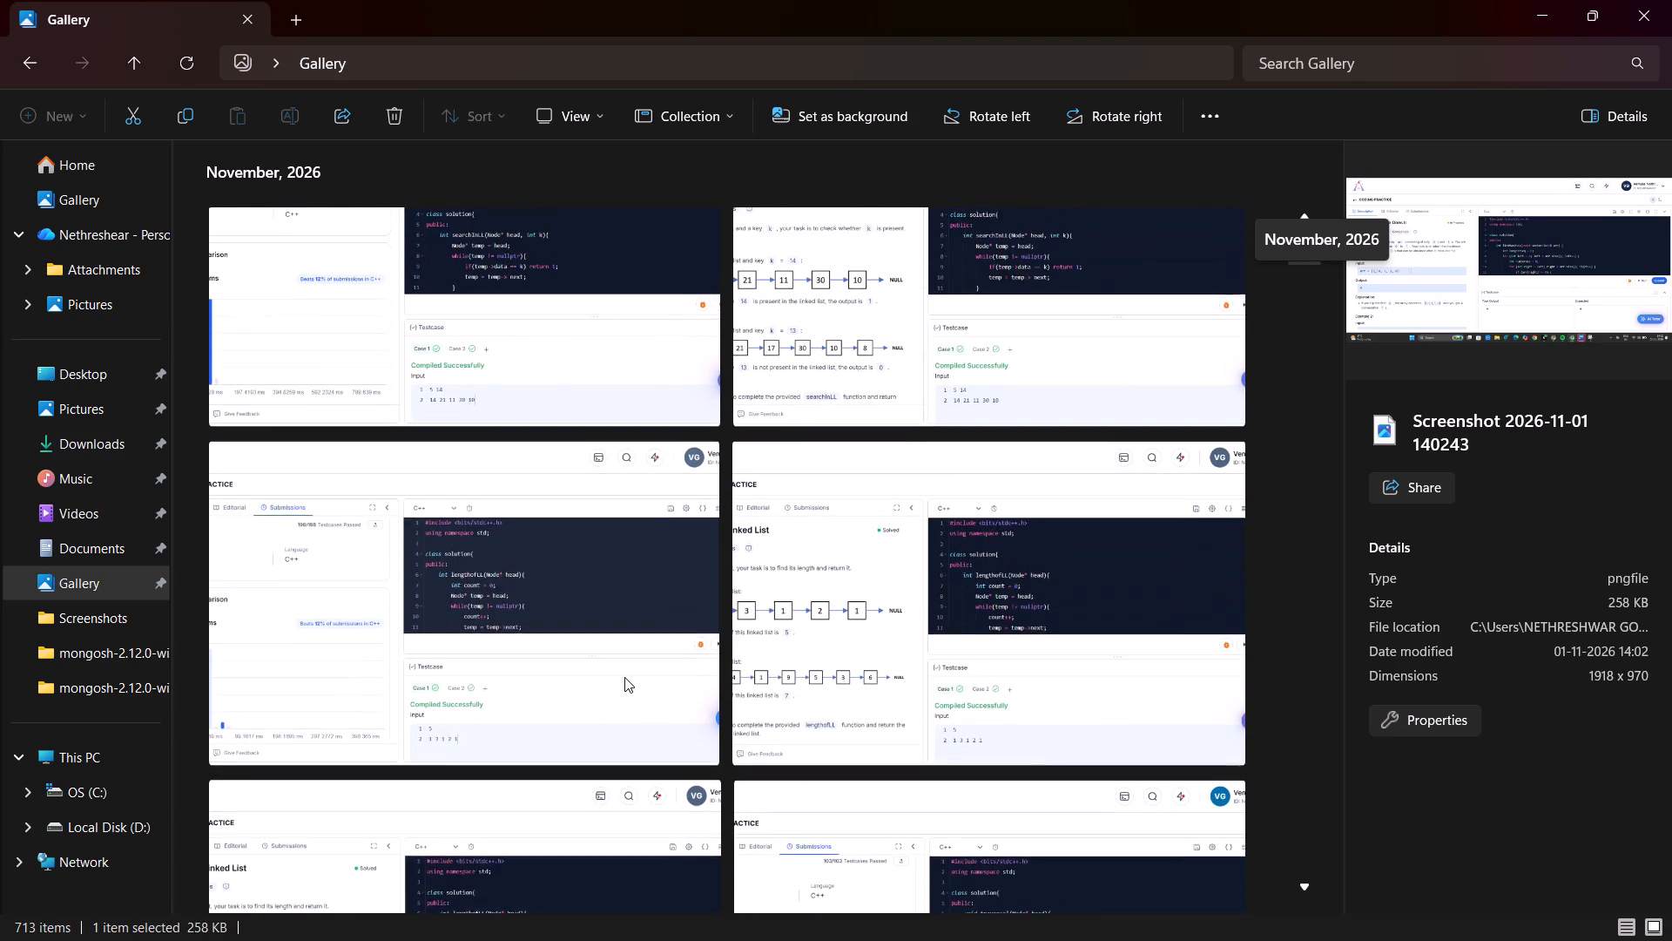
{"action": "scroll", "coordinate": [624, 677], "scroll_direction": "up", "scroll_amount": 4}
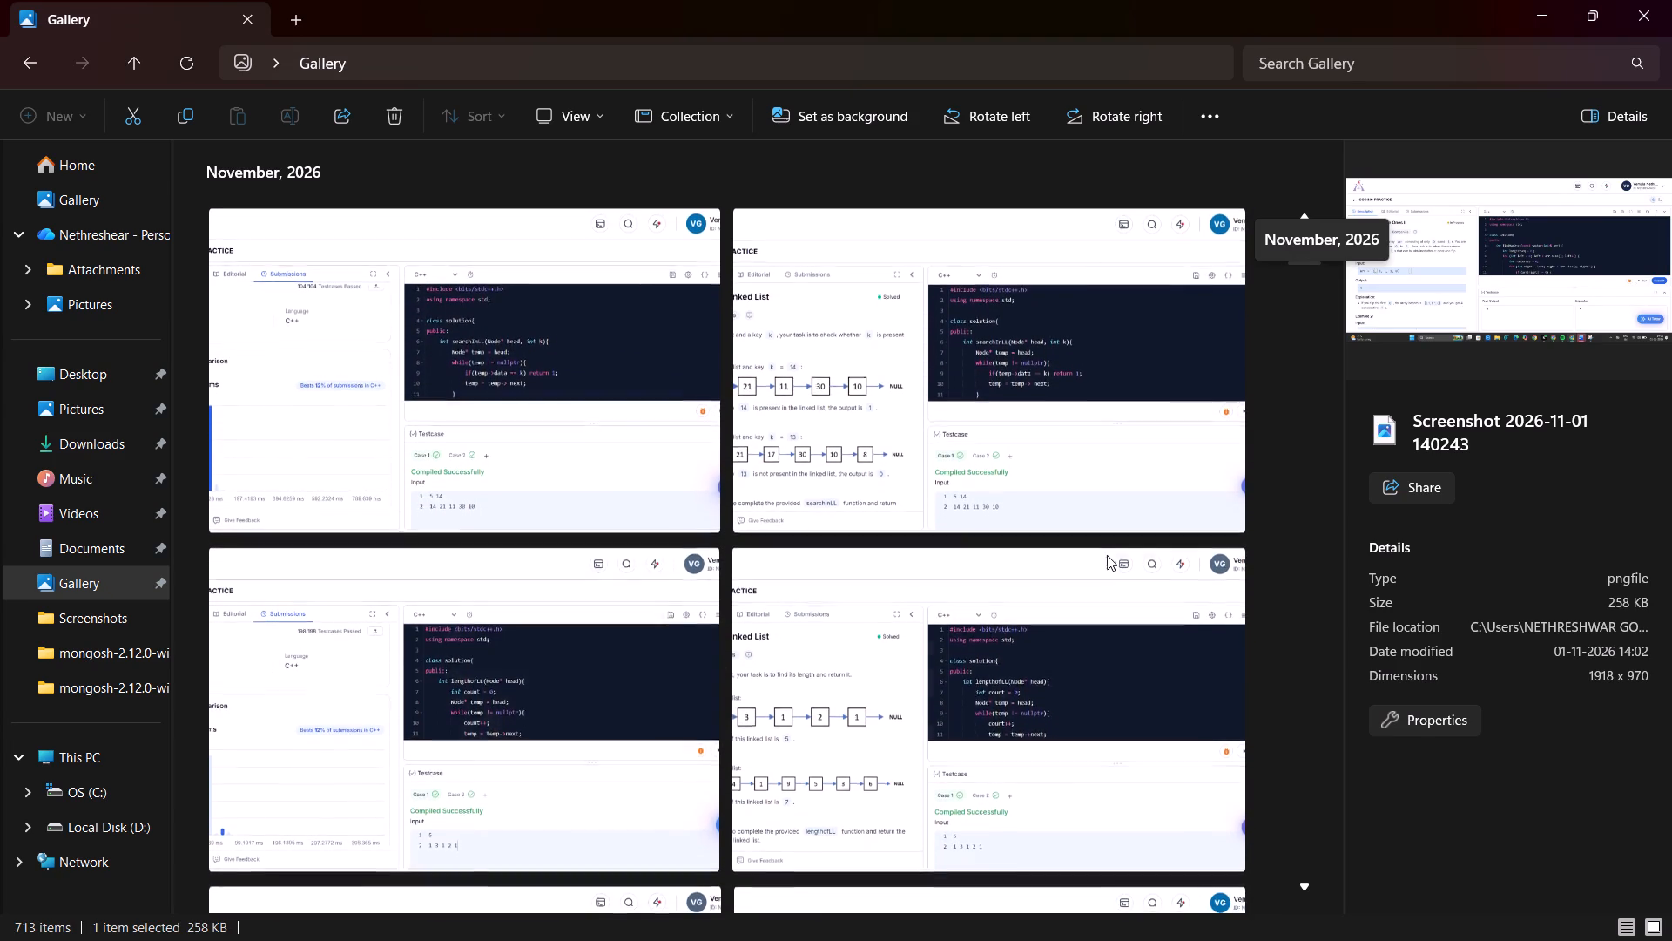
{"action": "scroll", "coordinate": [1103, 553], "scroll_direction": "down", "scroll_amount": 14}
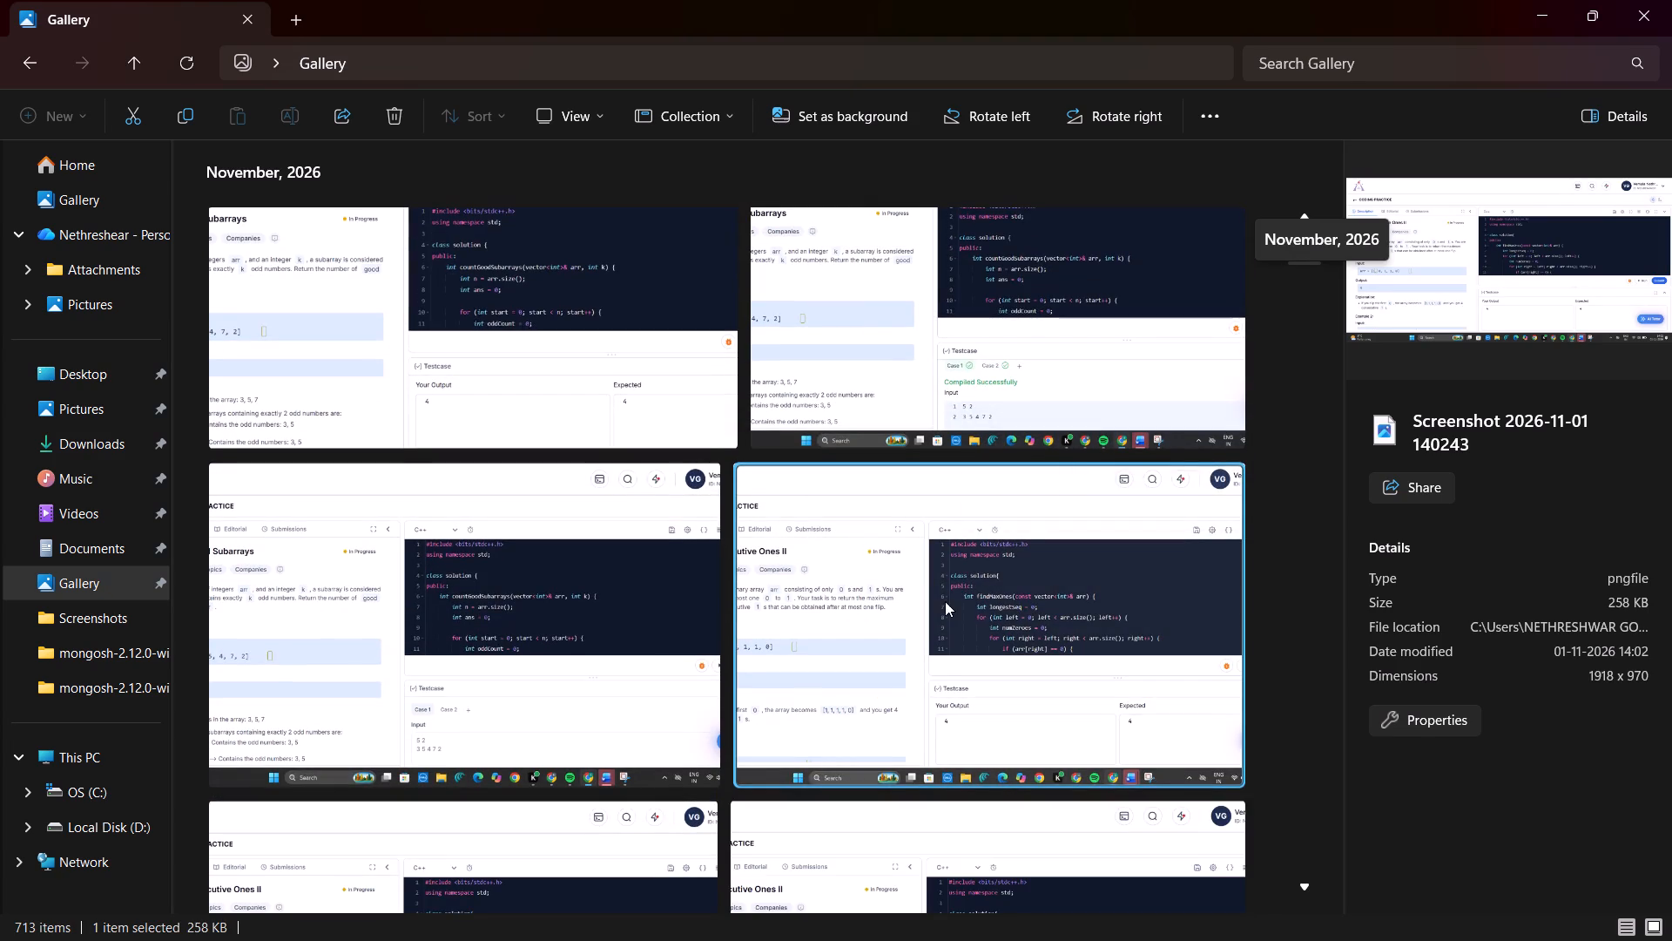
{"action": "scroll", "coordinate": [943, 680], "scroll_direction": "down", "scroll_amount": 1}
{"action": "scroll", "coordinate": [578, 720], "scroll_direction": "down", "scroll_amount": 4}
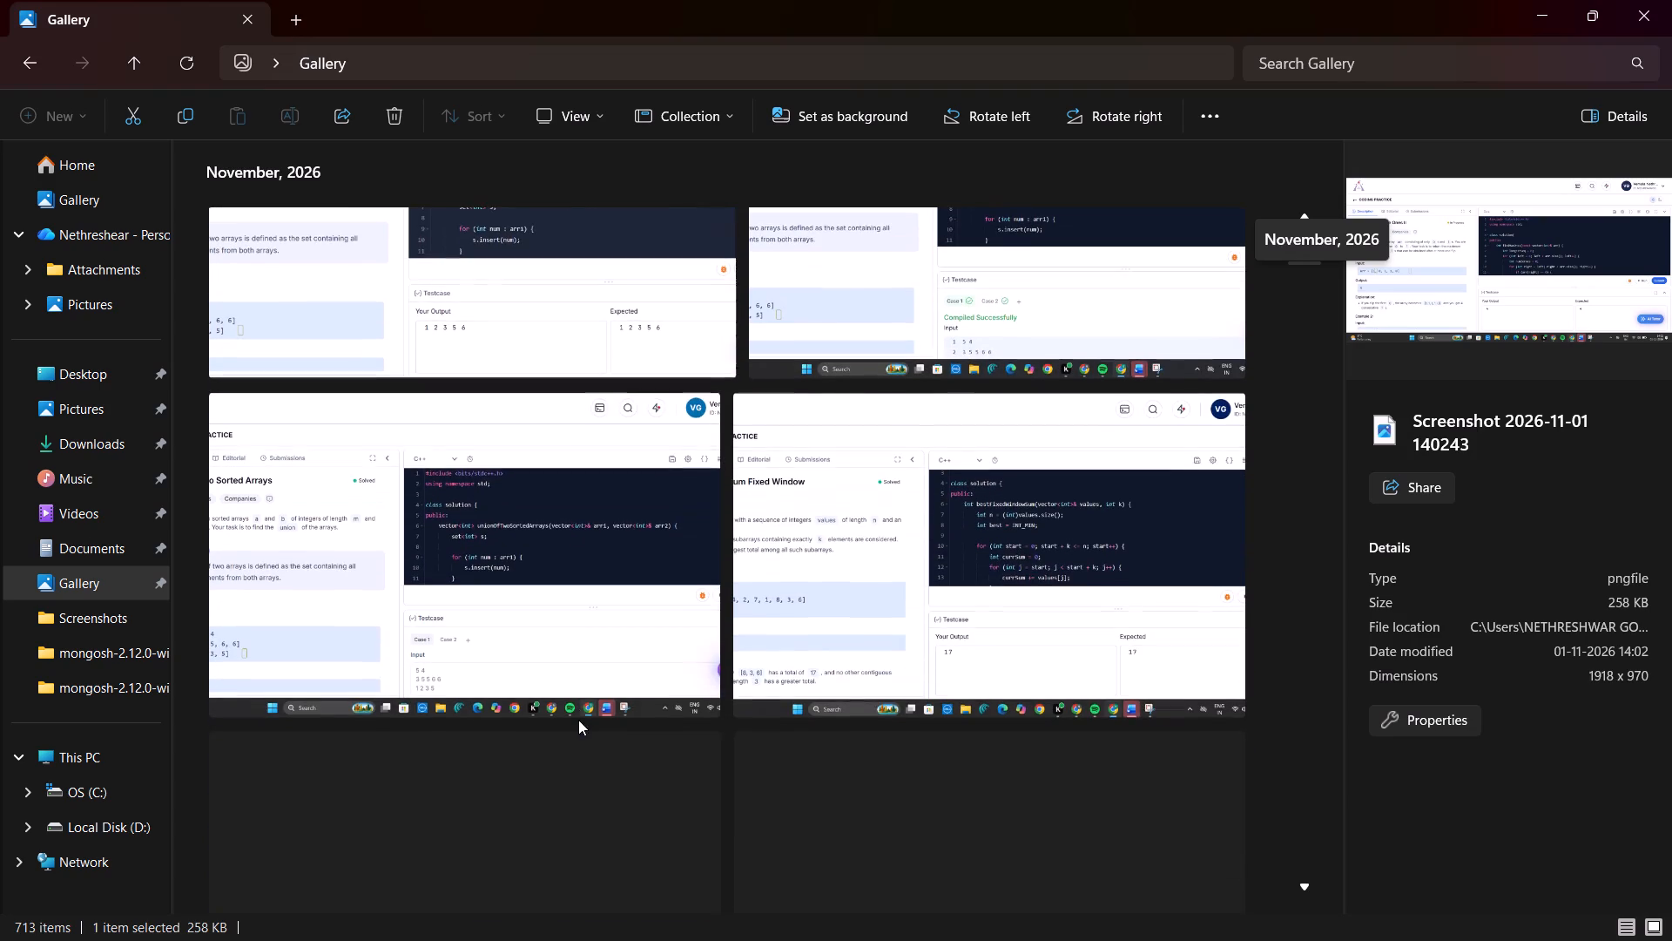
{"action": "scroll", "coordinate": [578, 720], "scroll_direction": "down", "scroll_amount": 2}
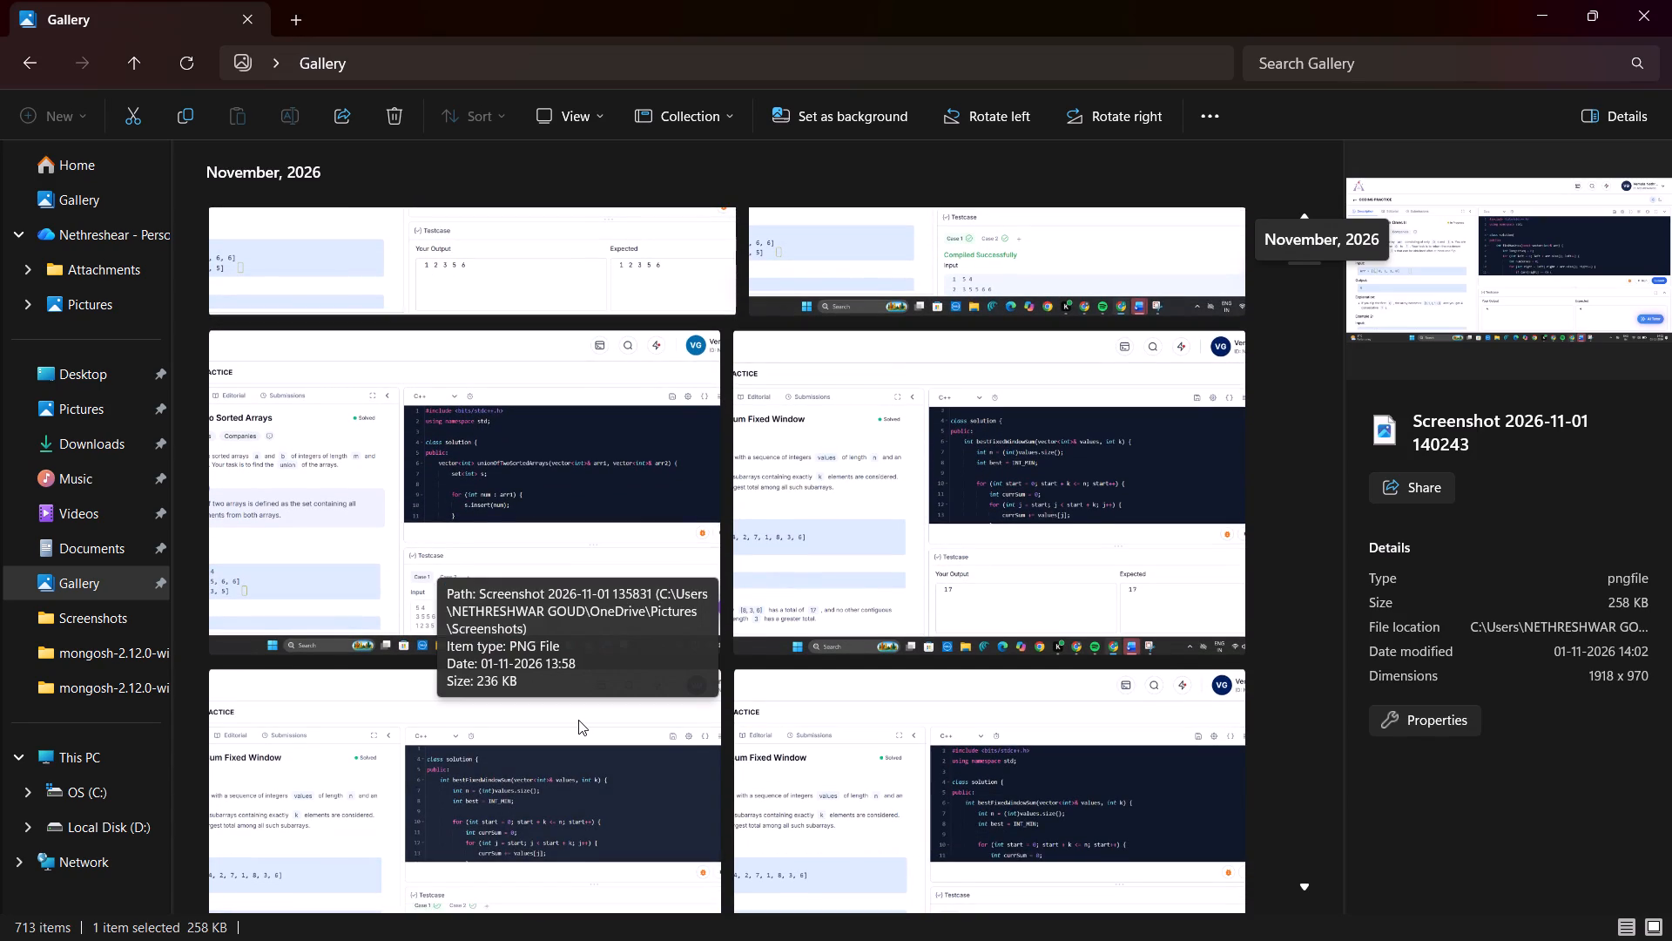
{"action": "scroll", "coordinate": [578, 720], "scroll_direction": "down", "scroll_amount": 4}
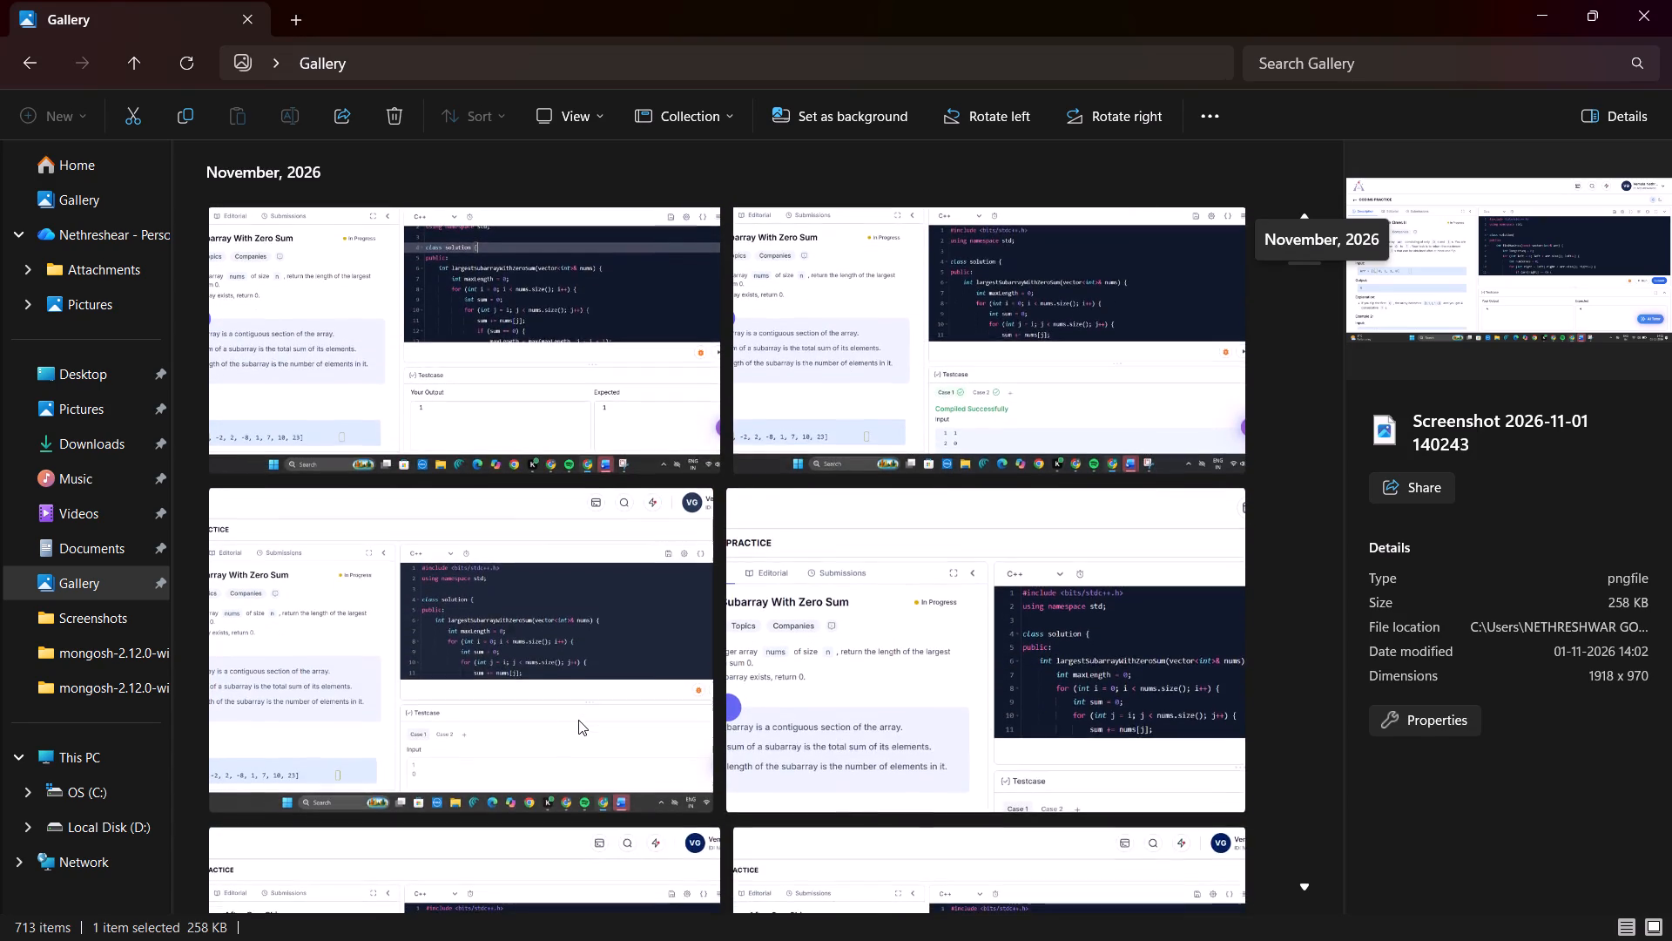
{"action": "scroll", "coordinate": [578, 720], "scroll_direction": "down", "scroll_amount": 2}
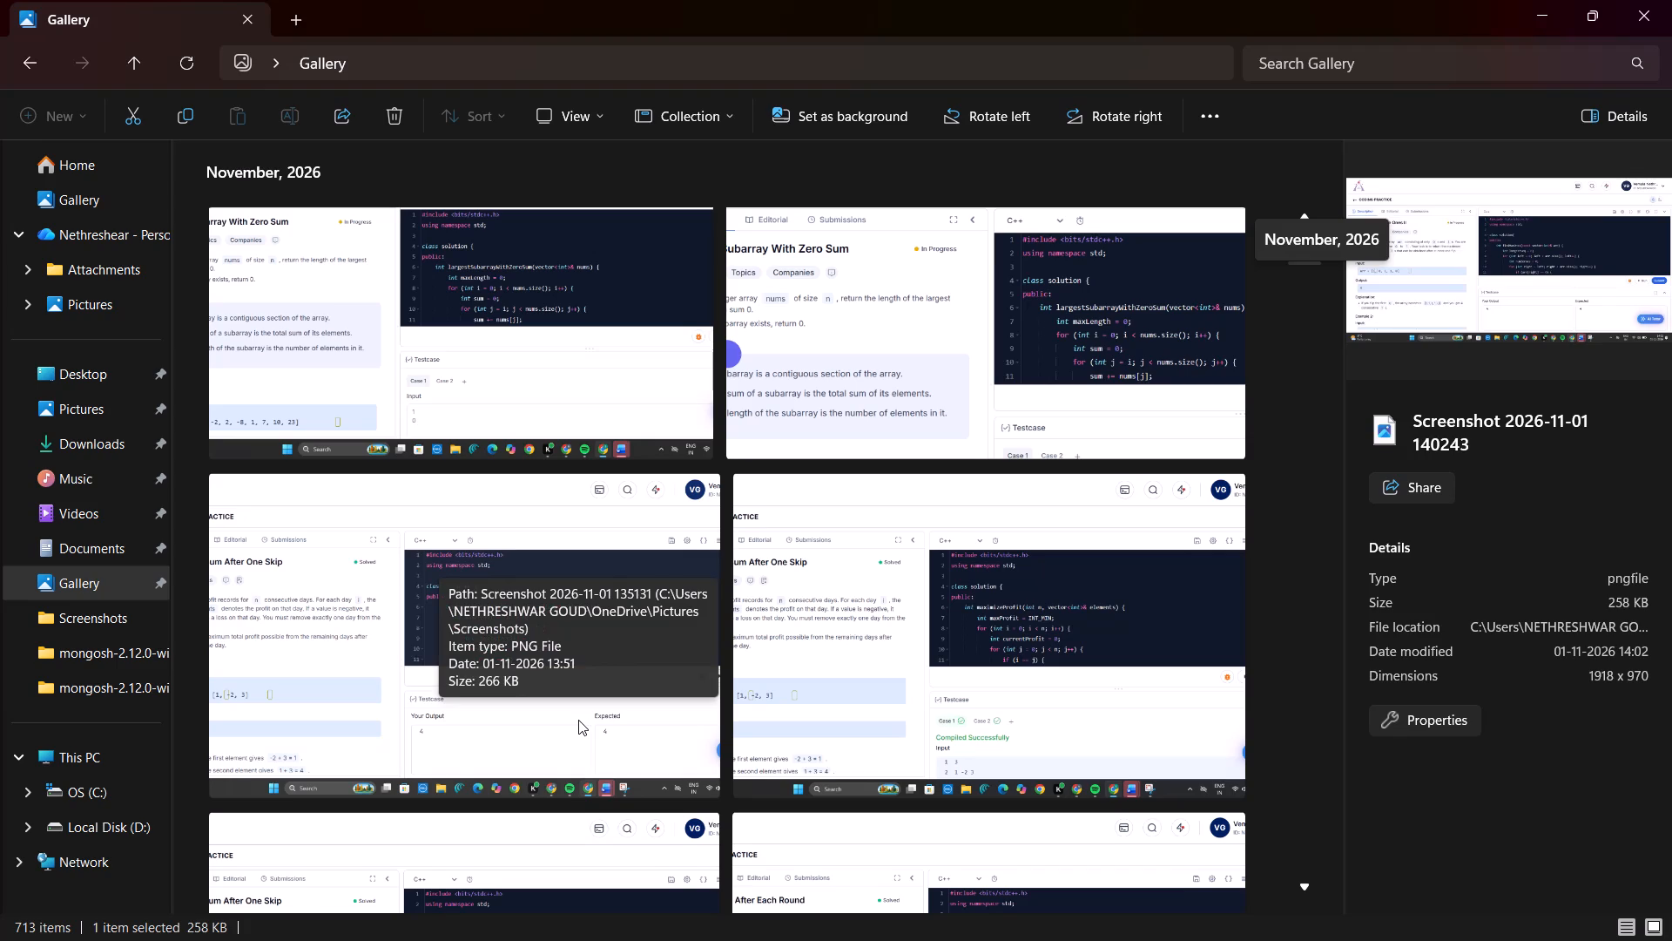
{"action": "scroll", "coordinate": [578, 720], "scroll_direction": "down", "scroll_amount": 5}
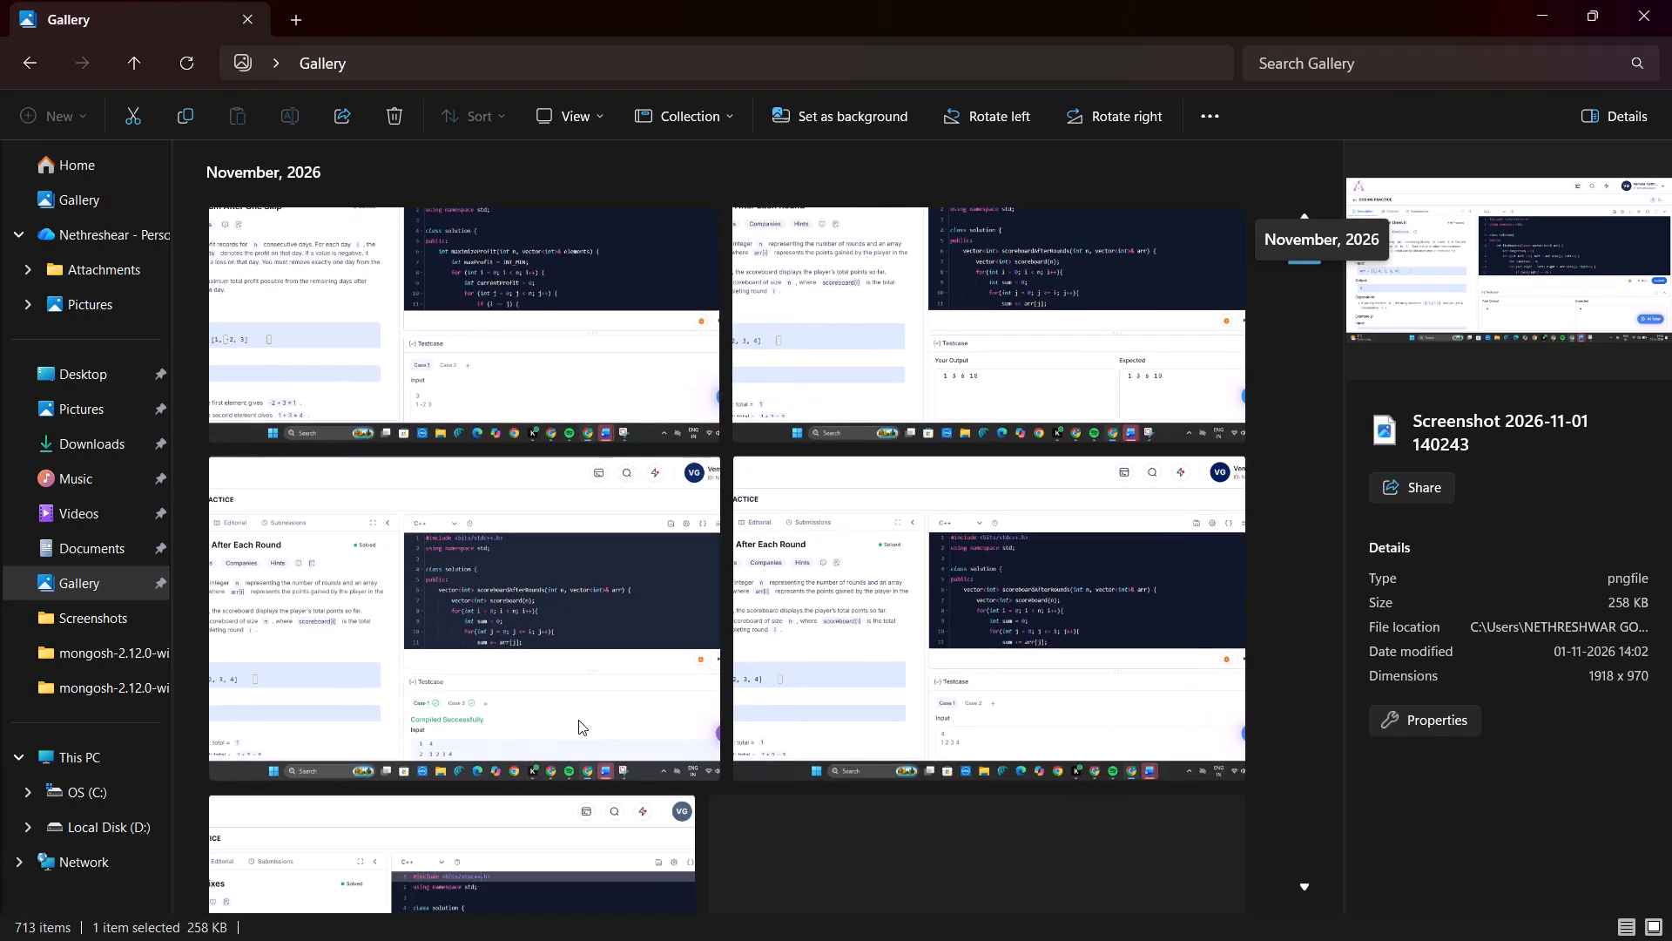
{"action": "scroll", "coordinate": [578, 720], "scroll_direction": "down", "scroll_amount": 3}
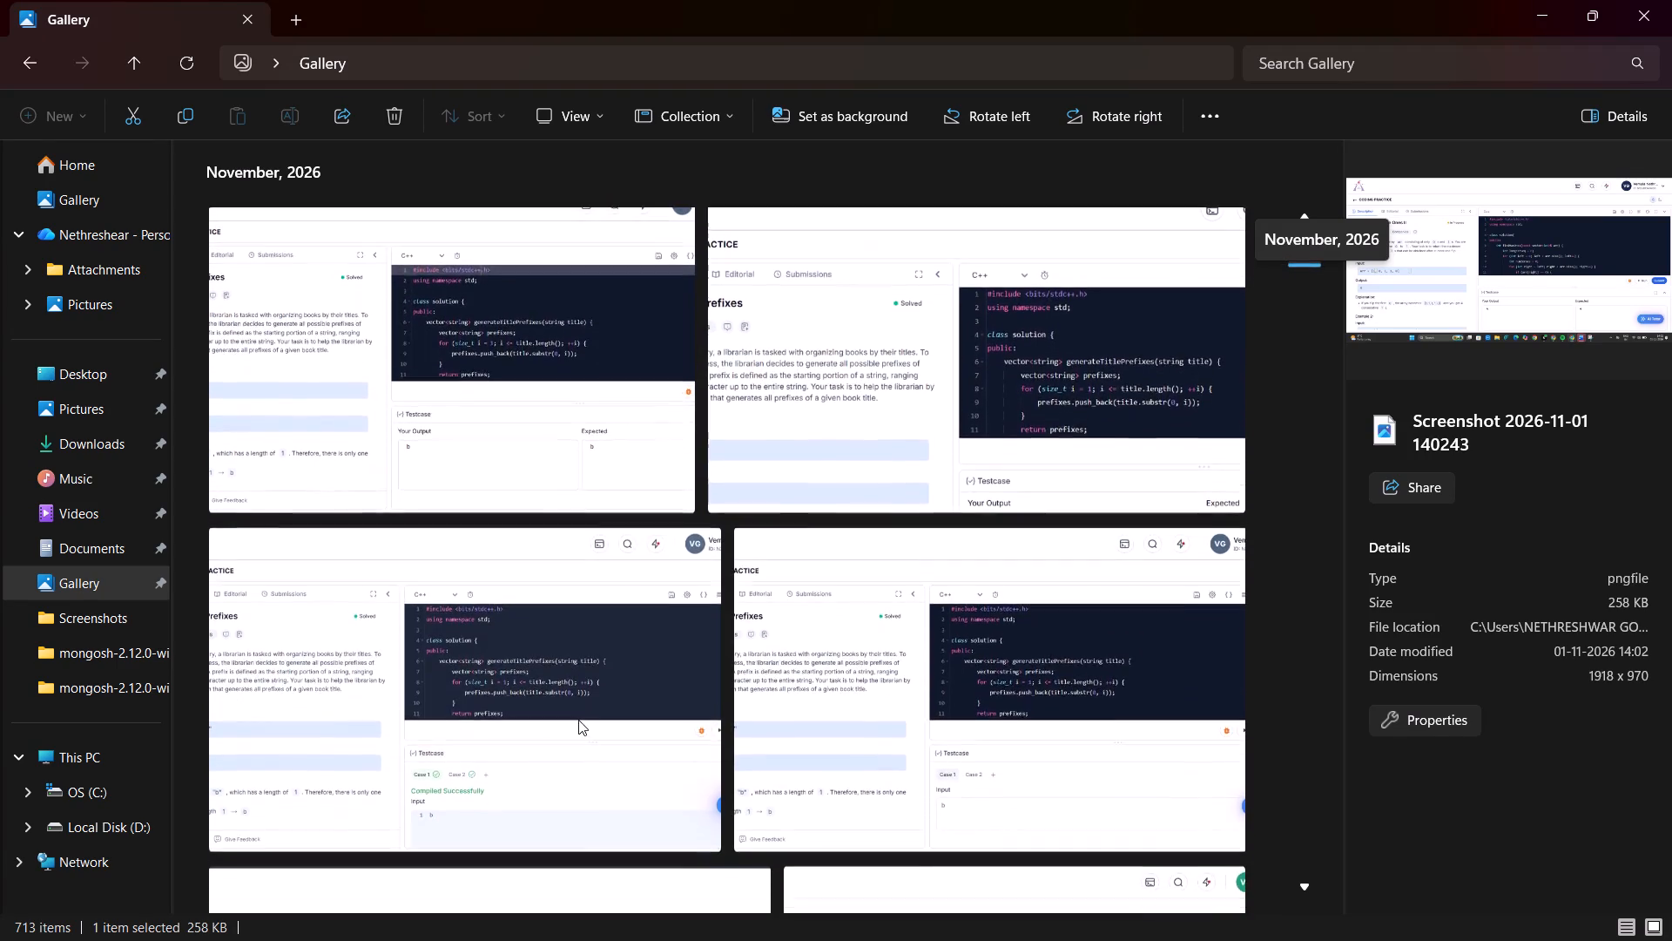
Switch to Chrome, capture the full Convert Array To Linked List page with its compiled test case, and copy the screenshot.
{"action": "left_click", "coordinate": [671, 184]}
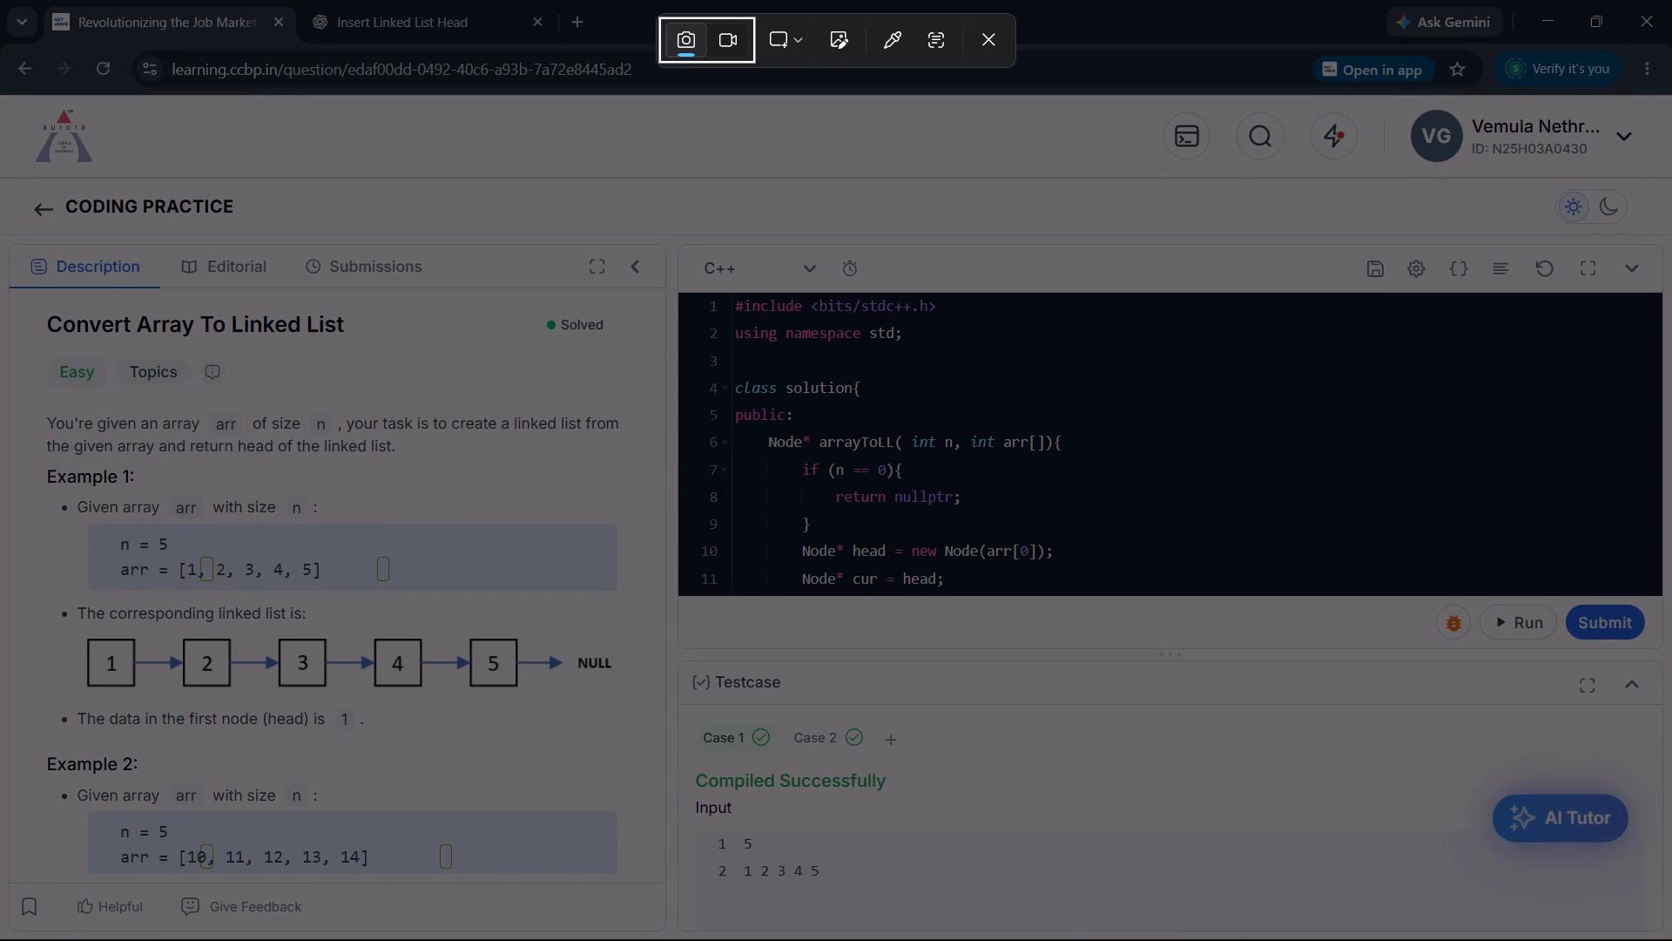
{"action": "left_click_drag", "start_coordinate": [0, 97], "coordinate": [1615, 746]}
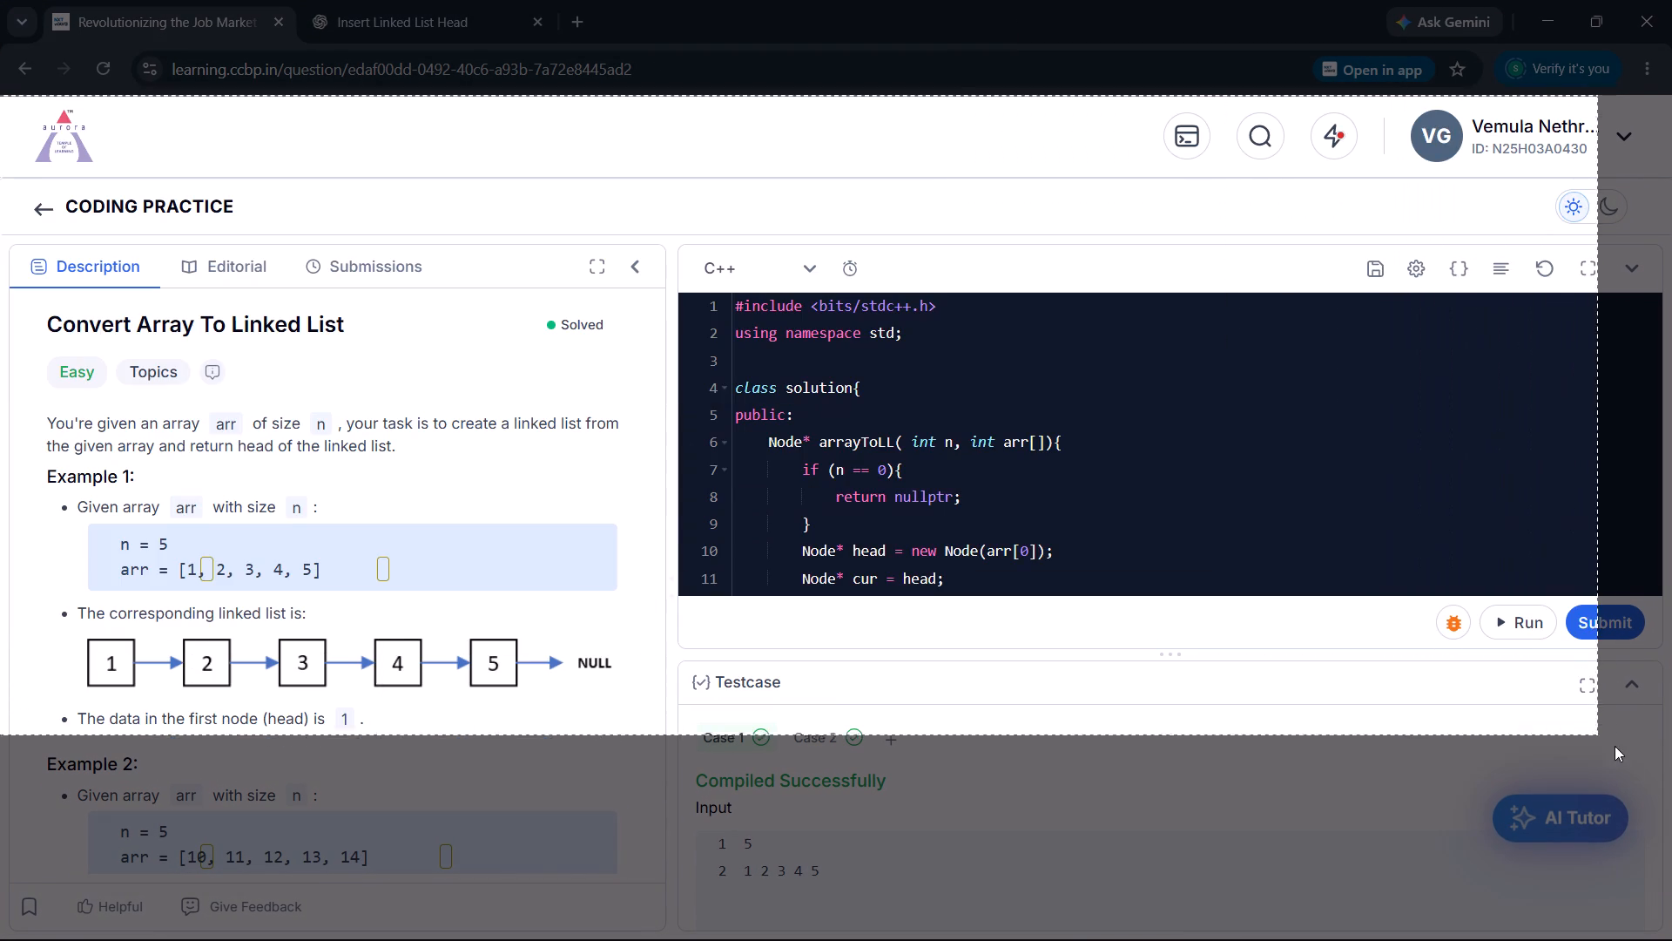
{"action": "left_click_drag", "start_coordinate": [1615, 746], "coordinate": [1671, 940]}
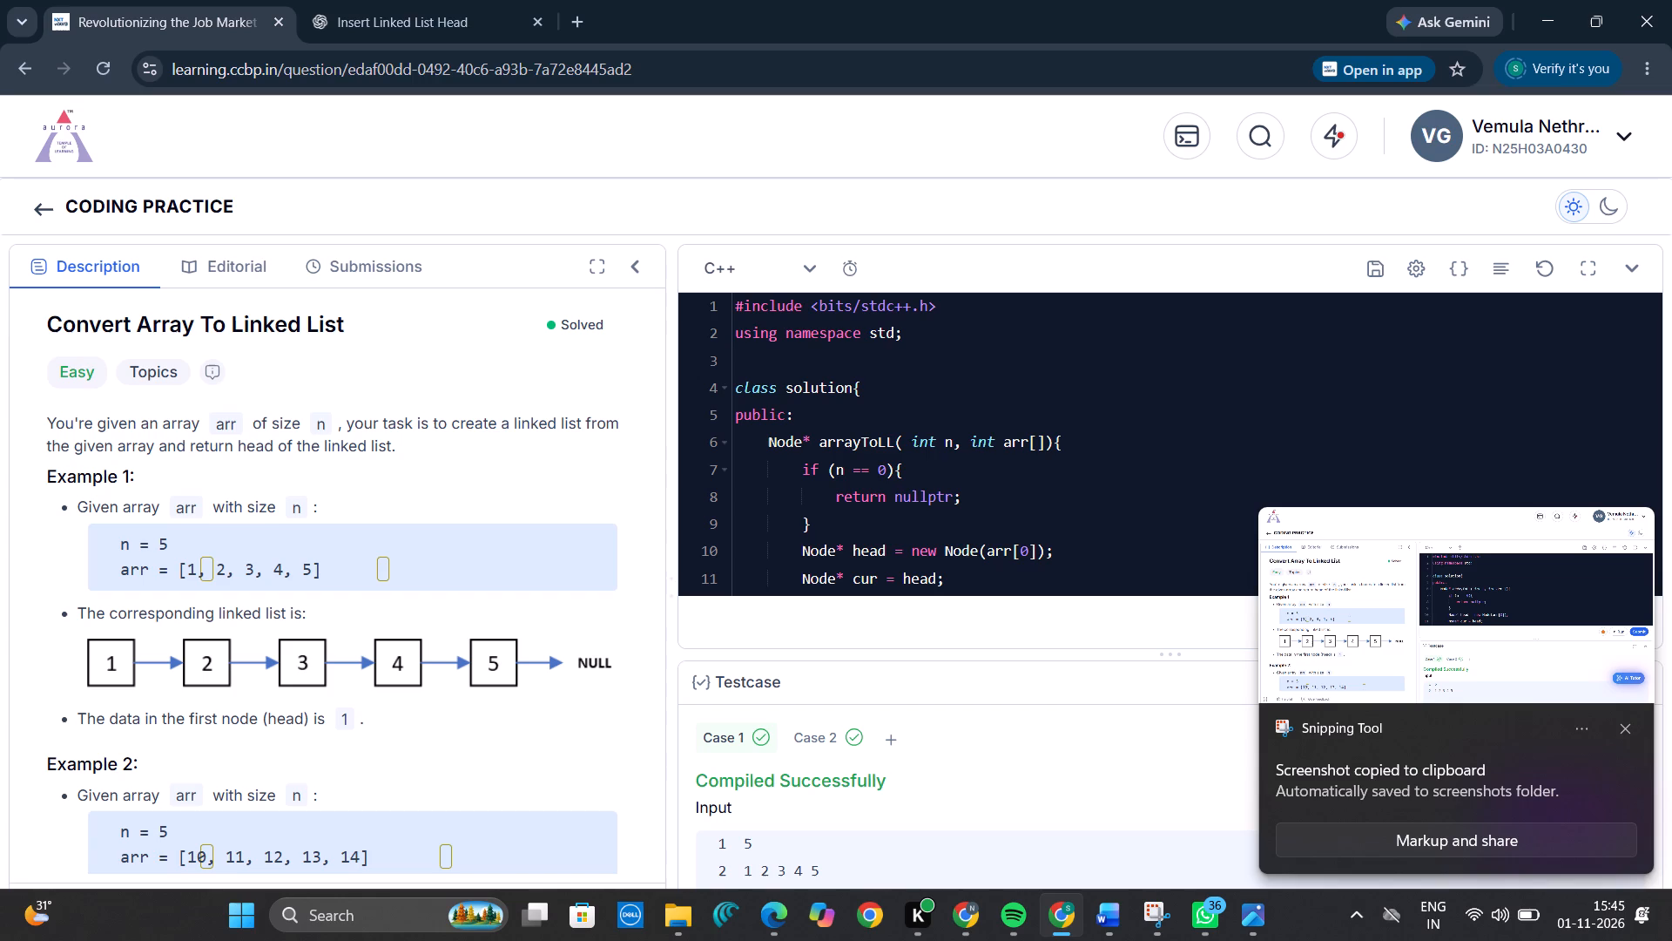
{"action": "left_click", "coordinate": [1443, 616]}
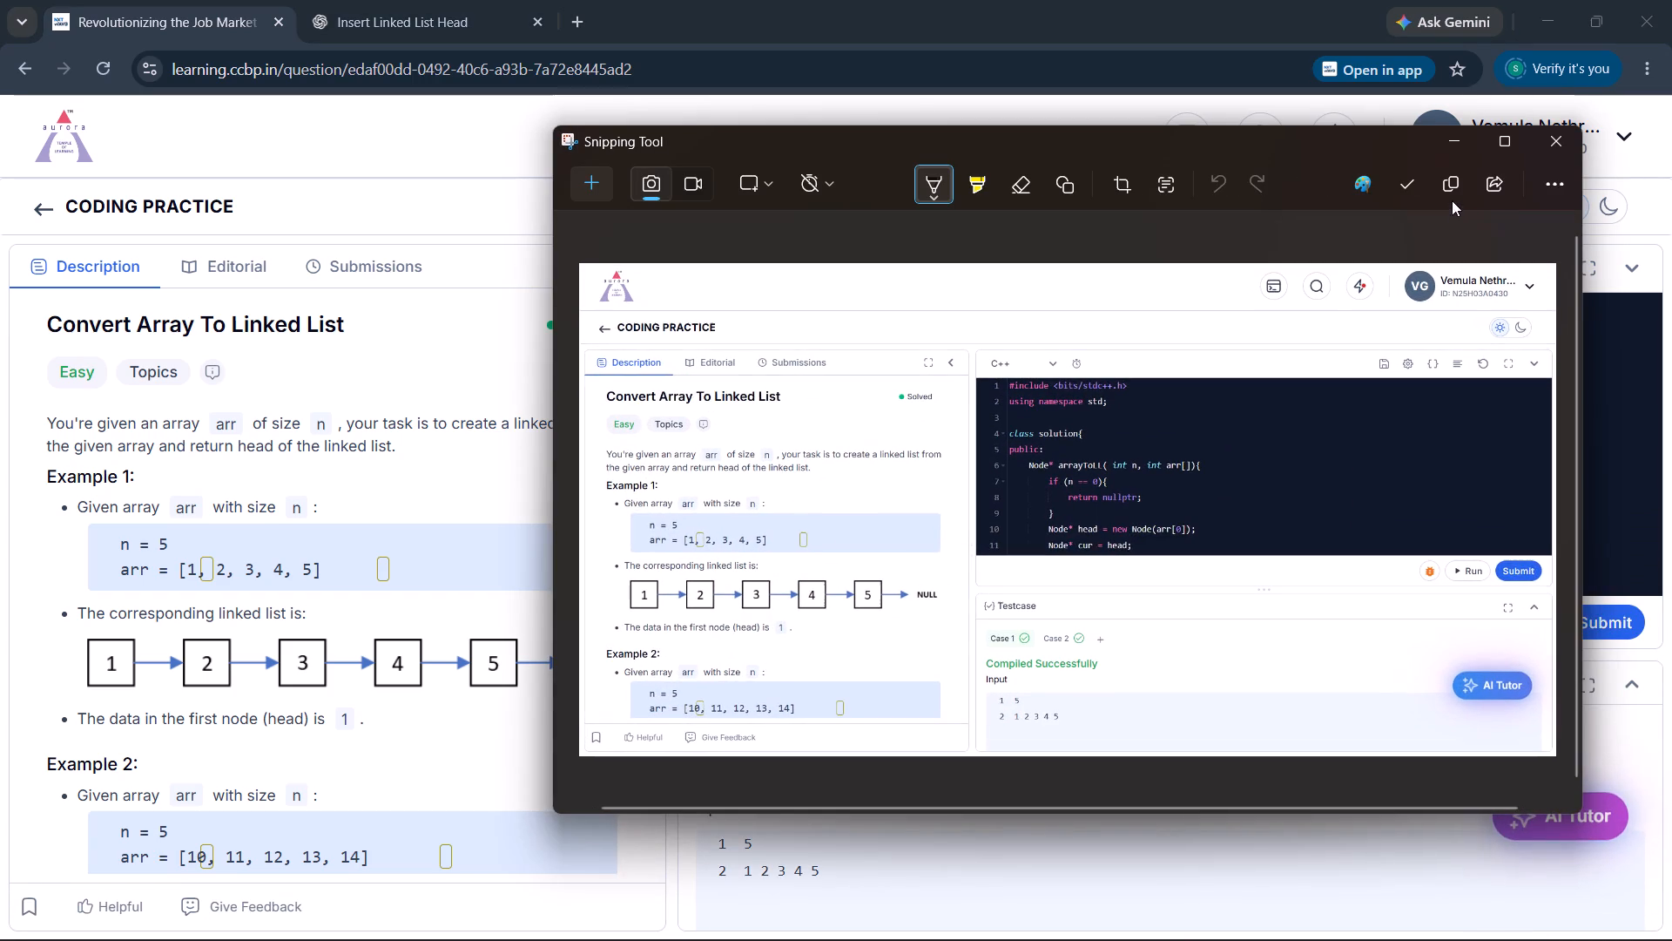
{"action": "left_click", "coordinate": [1453, 192]}
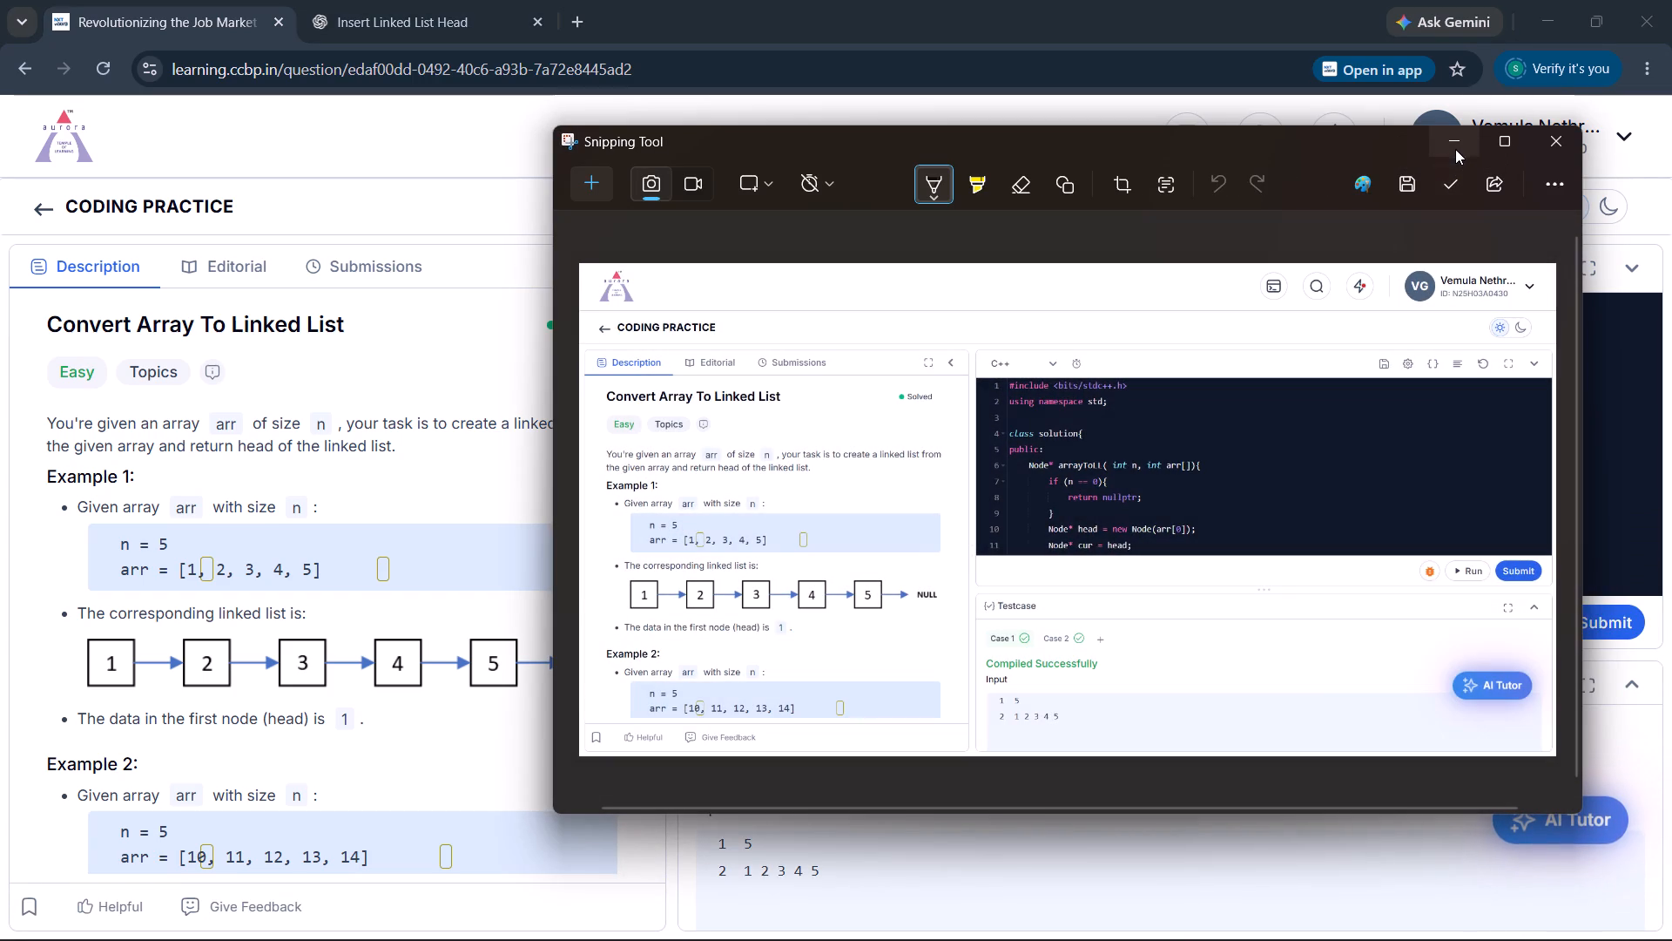
{"action": "right_click", "coordinate": [1455, 146]}
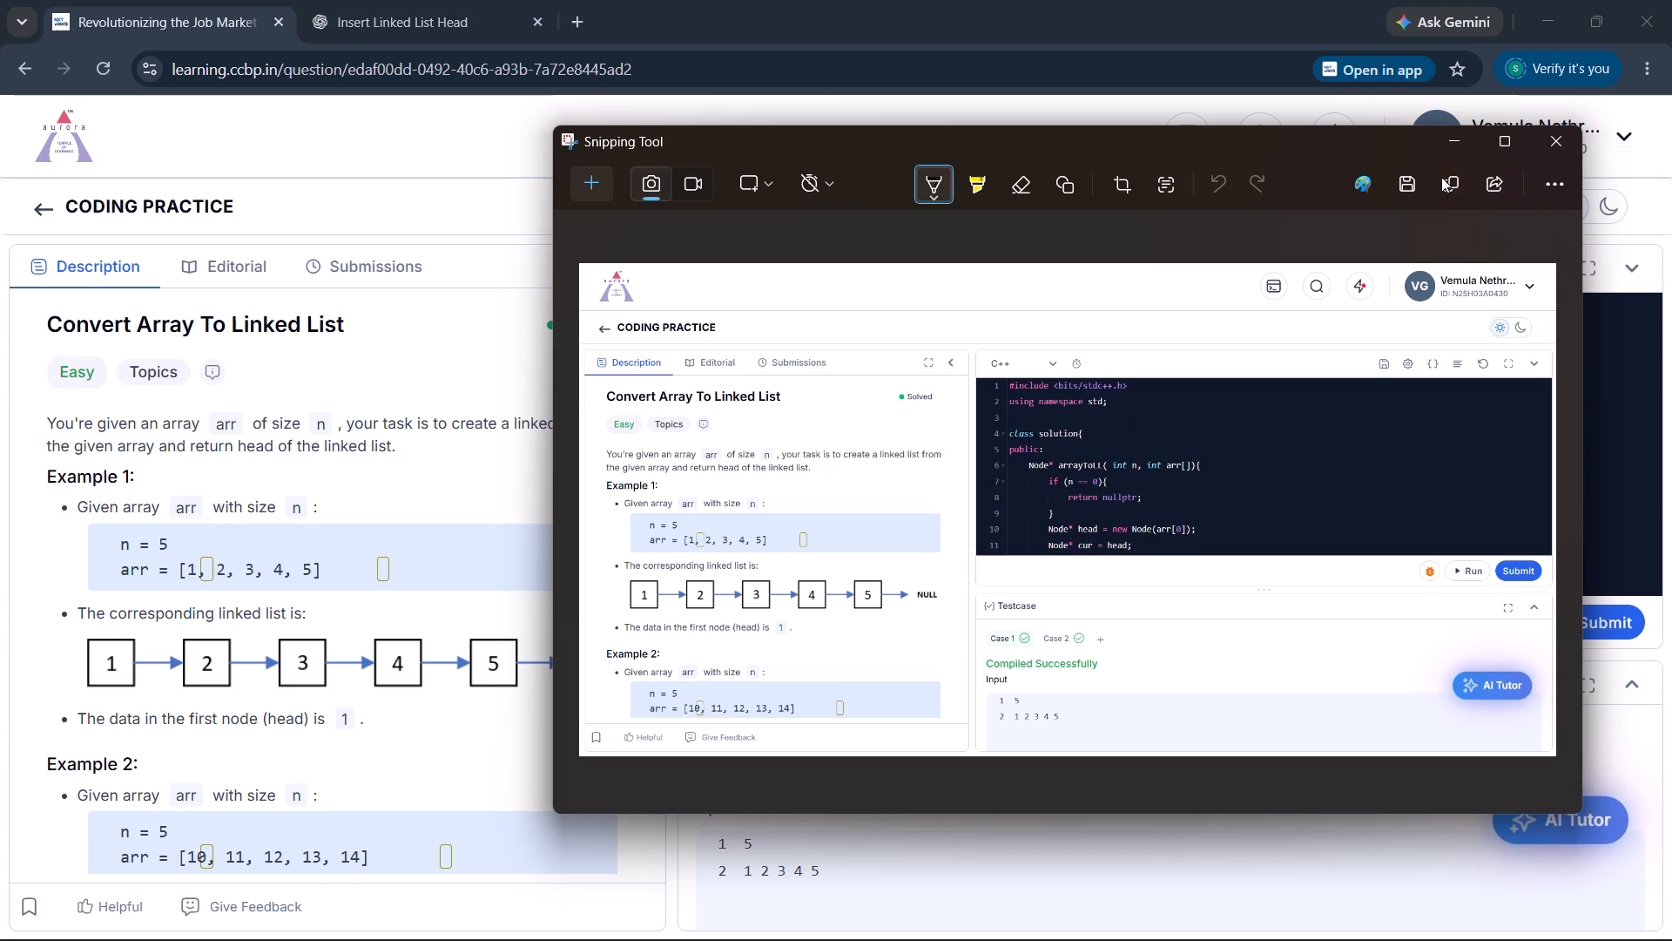
{"action": "left_click", "coordinate": [1441, 177]}
{"action": "left_click", "coordinate": [1452, 142]}
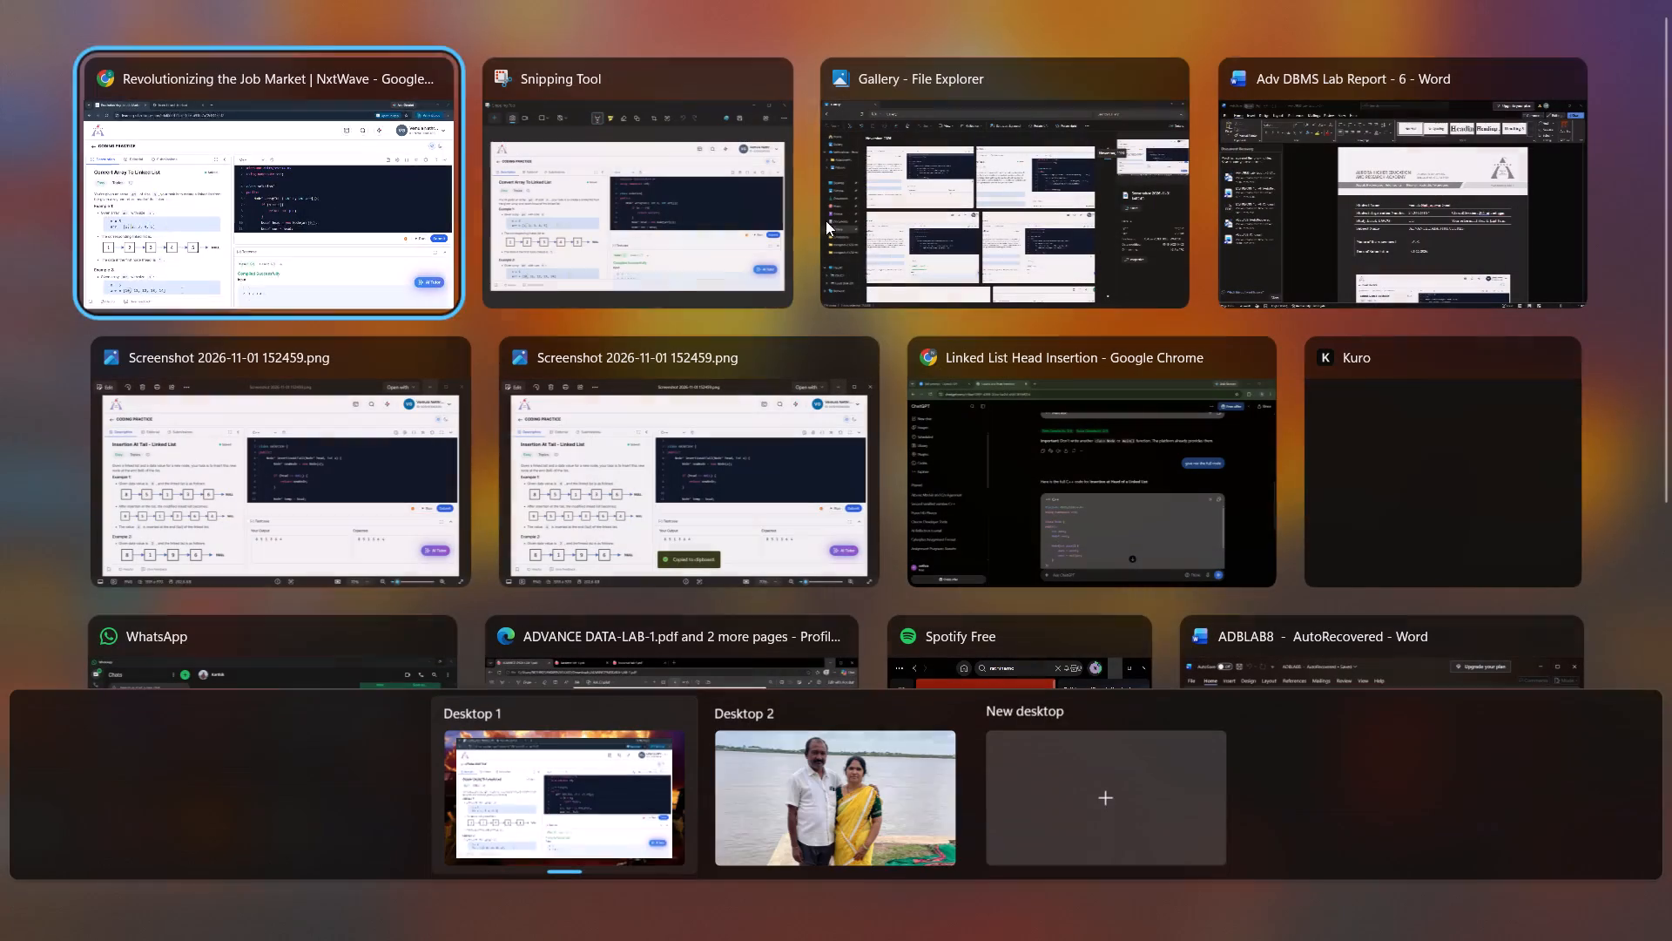
Switch to Word and paste the screenshot into the blank space between the assessment table and the Insertion At Head screenshot.
{"action": "left_click", "coordinate": [1470, 196]}
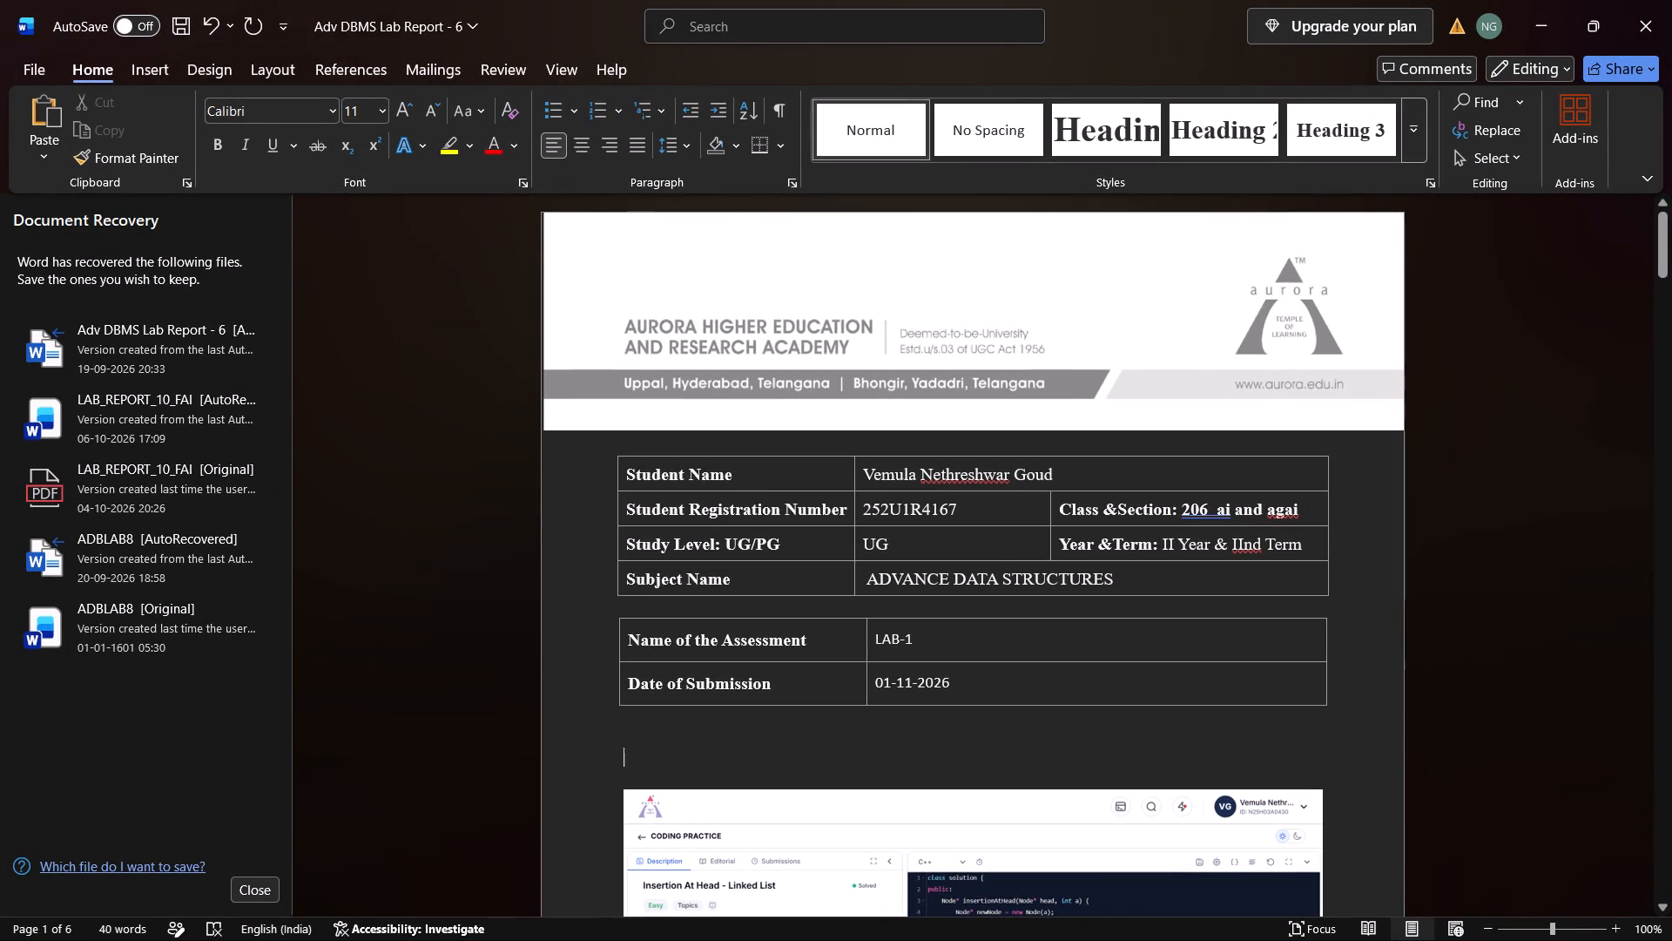
{"action": "right_click", "coordinate": [621, 754]}
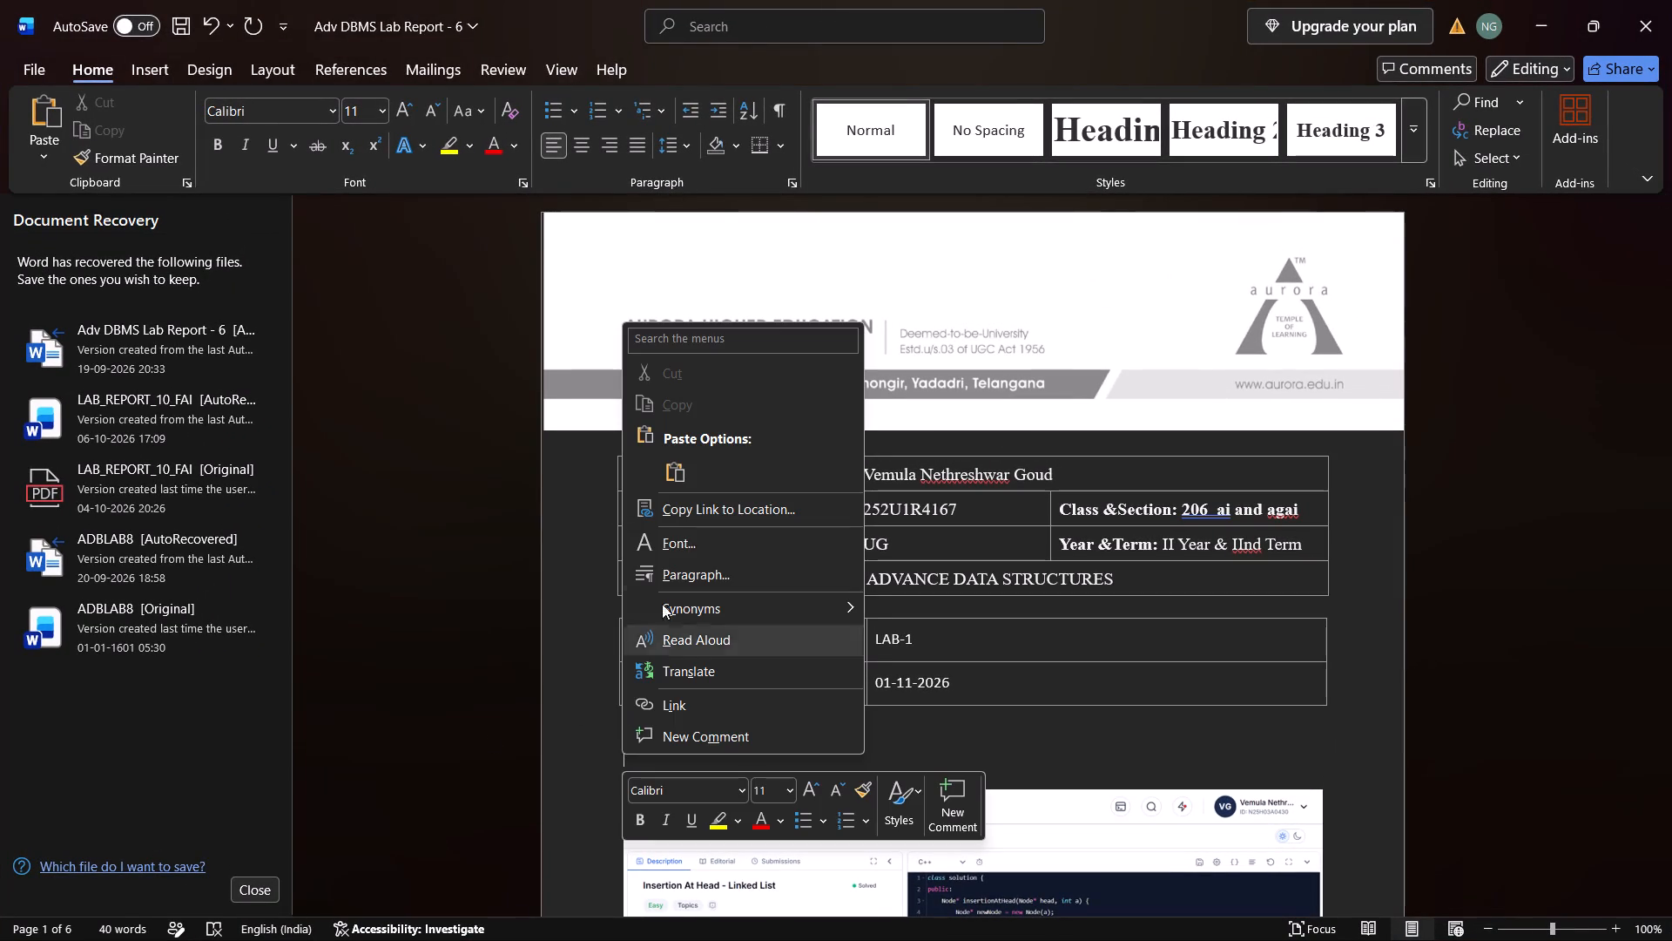
{"action": "left_click", "coordinate": [675, 480]}
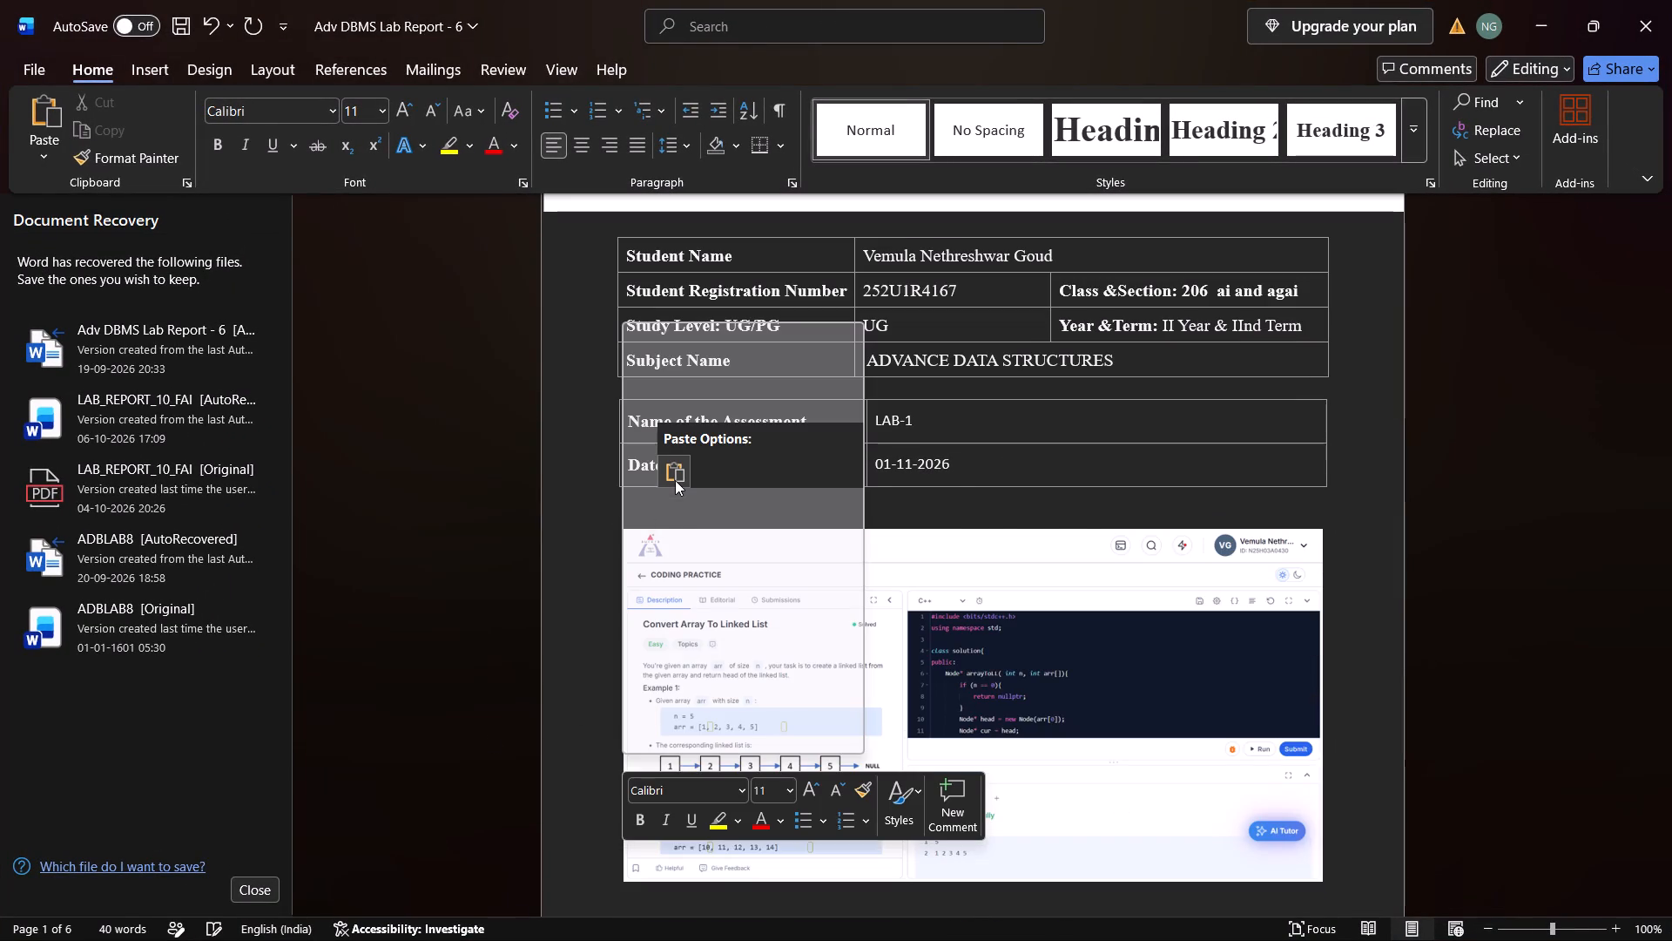
Add a new line directly below the pasted Convert Array To Linked List screenshot.
{"action": "scroll", "coordinate": [1190, 695], "scroll_direction": "down", "scroll_amount": 2}
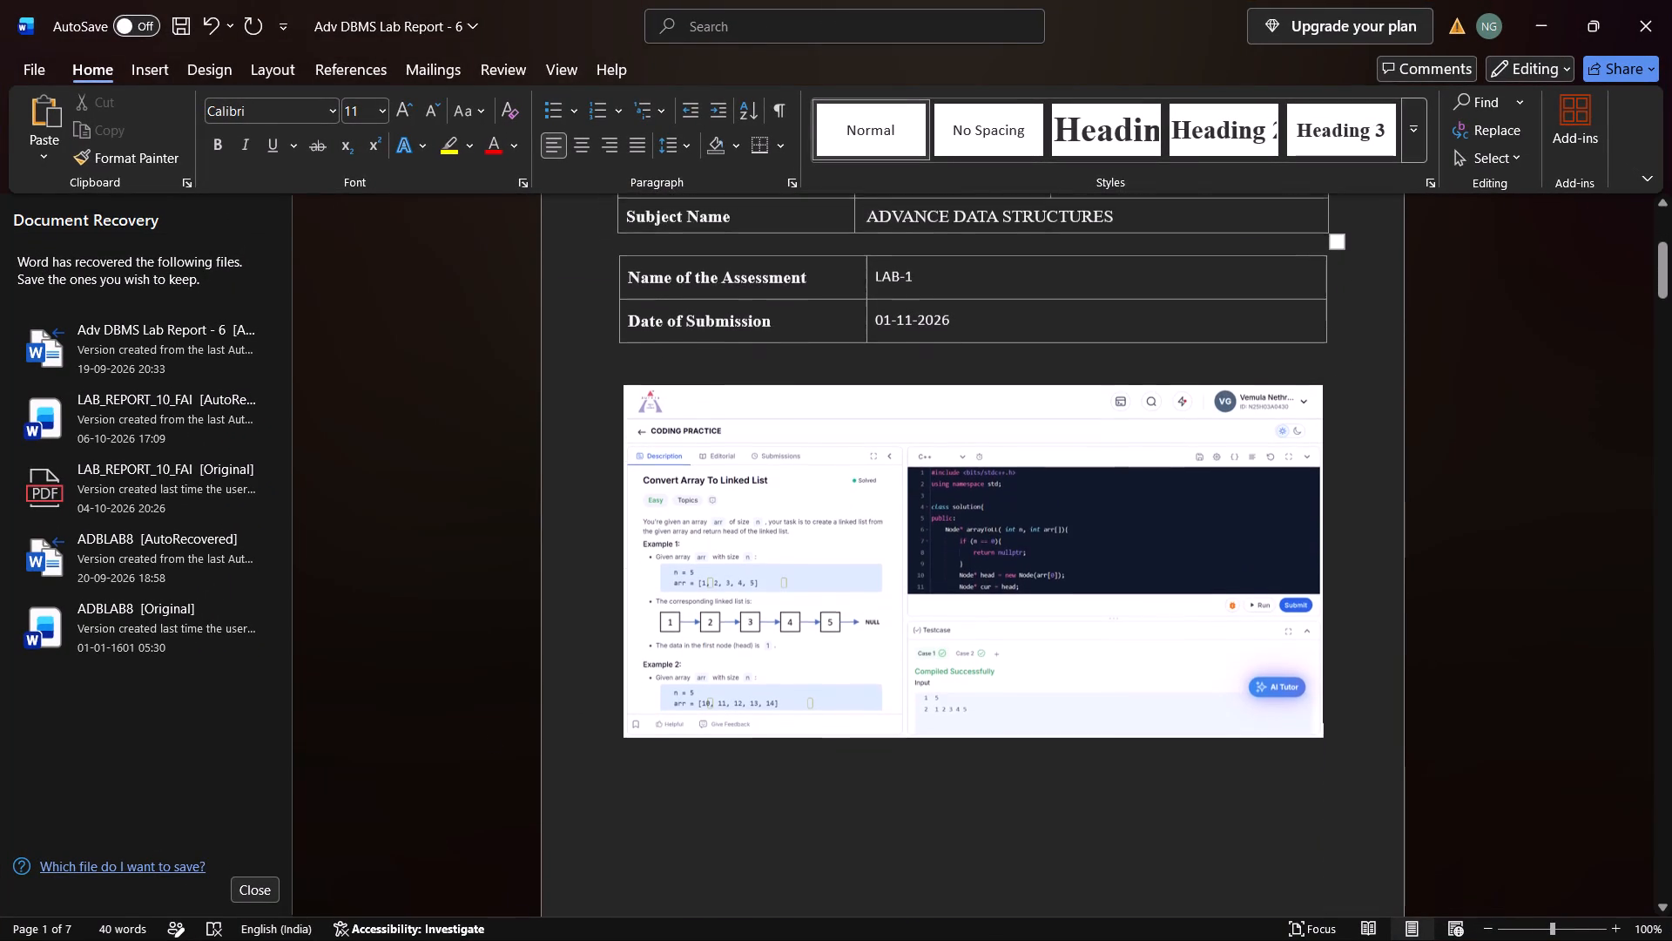
{"action": "scroll", "coordinate": [1190, 695], "scroll_direction": "down", "scroll_amount": 3}
{"action": "scroll", "coordinate": [1190, 695], "scroll_direction": "up", "scroll_amount": 2}
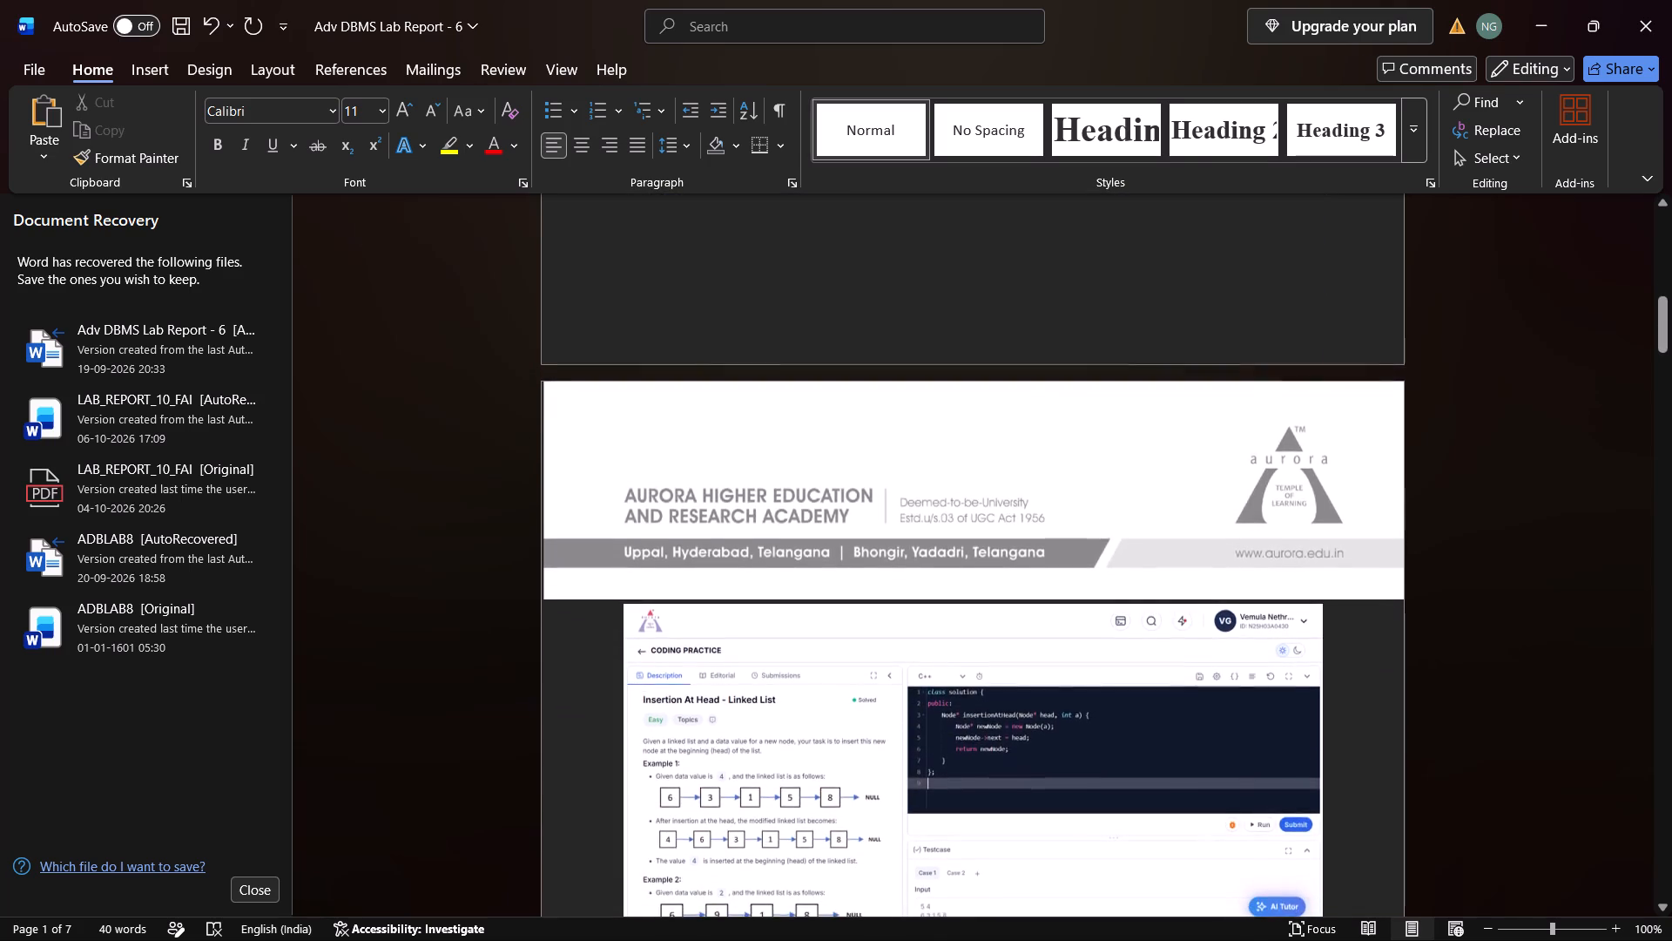
{"action": "scroll", "coordinate": [1190, 695], "scroll_direction": "up", "scroll_amount": 2}
{"action": "key", "text": "Return"}
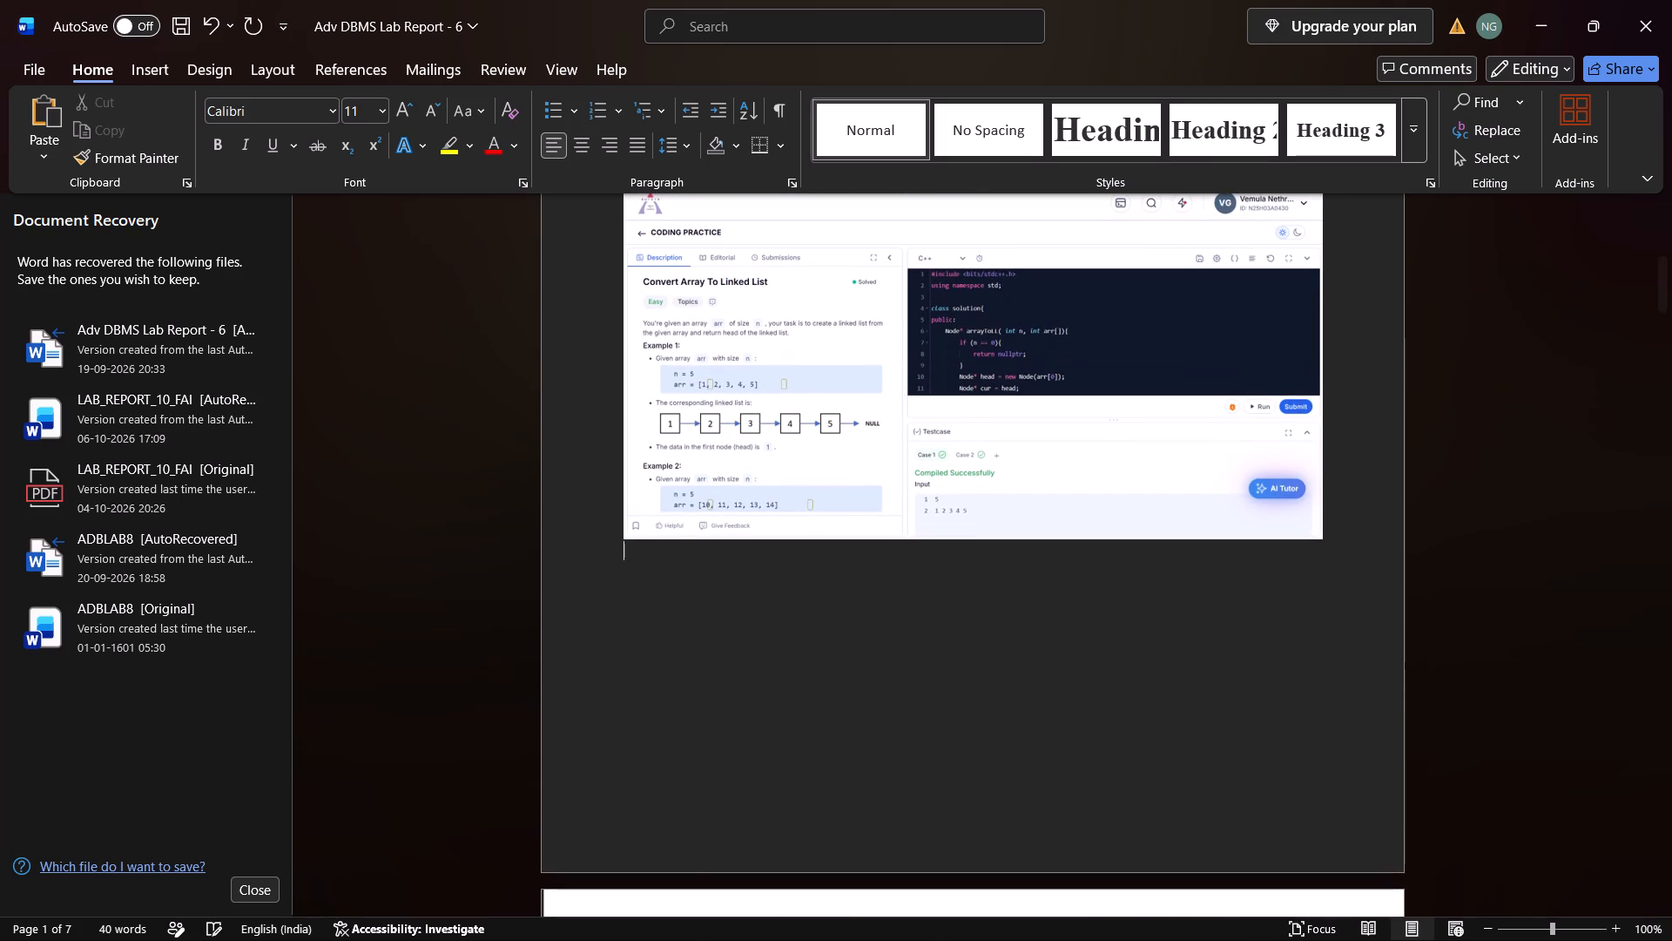
Switch to Chrome and submit the Convert Array To Linked List solution, bringing its accepted result and runtime comparison into view.
{"action": "left_click", "coordinate": [667, 219]}
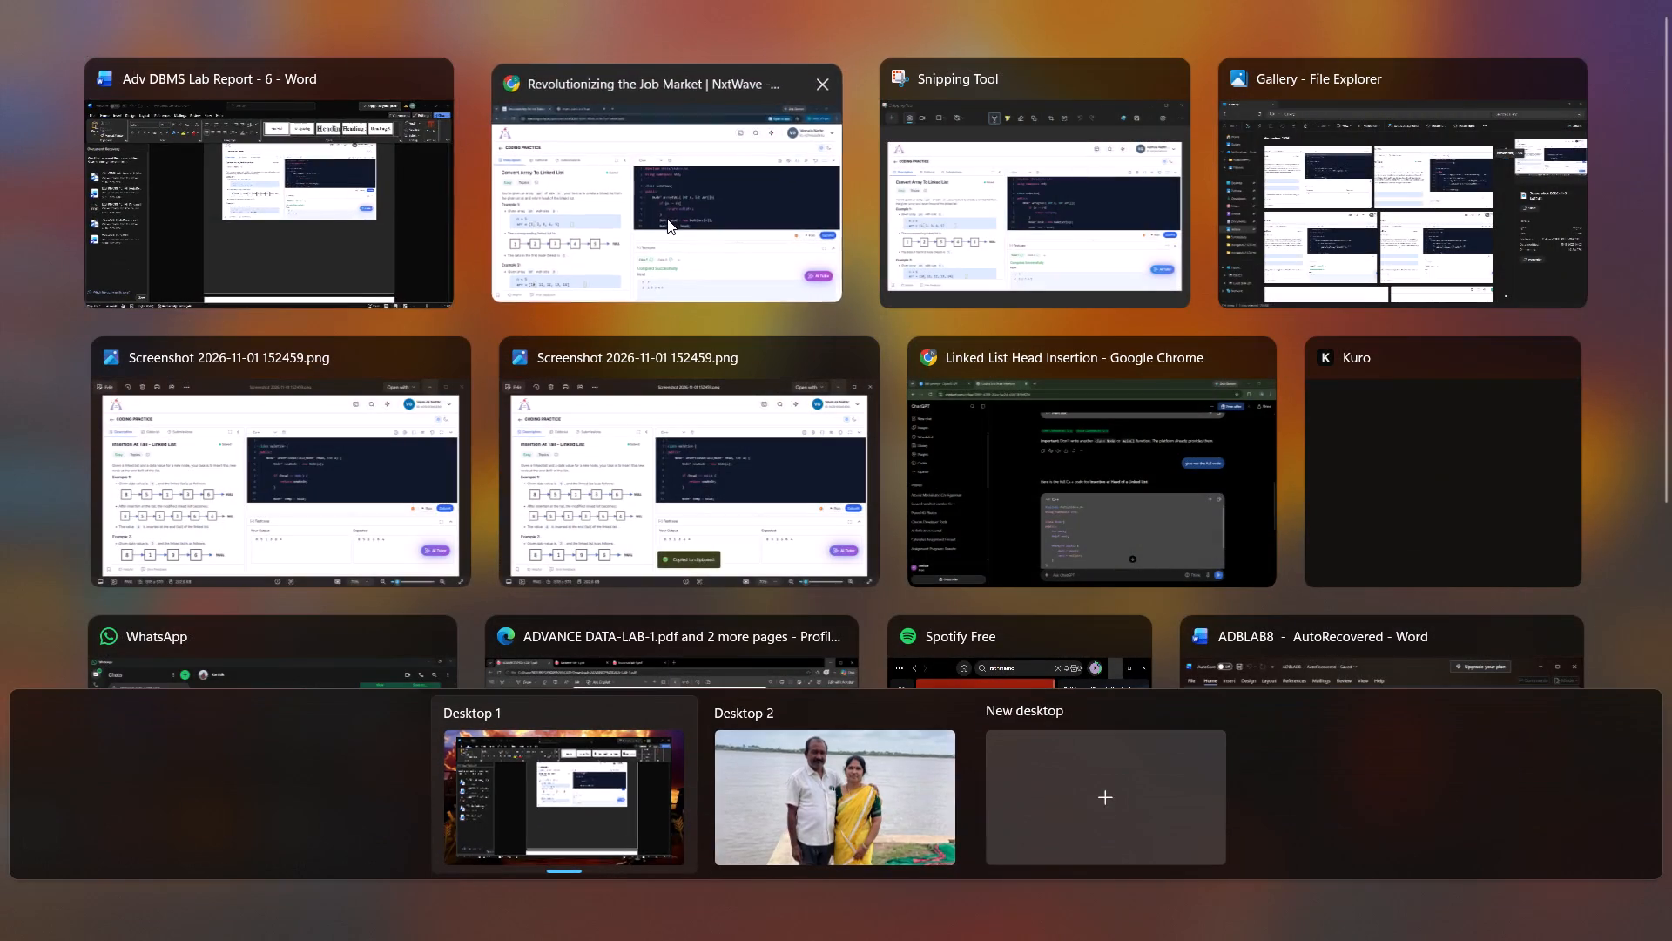
{"action": "left_click", "coordinate": [1575, 629]}
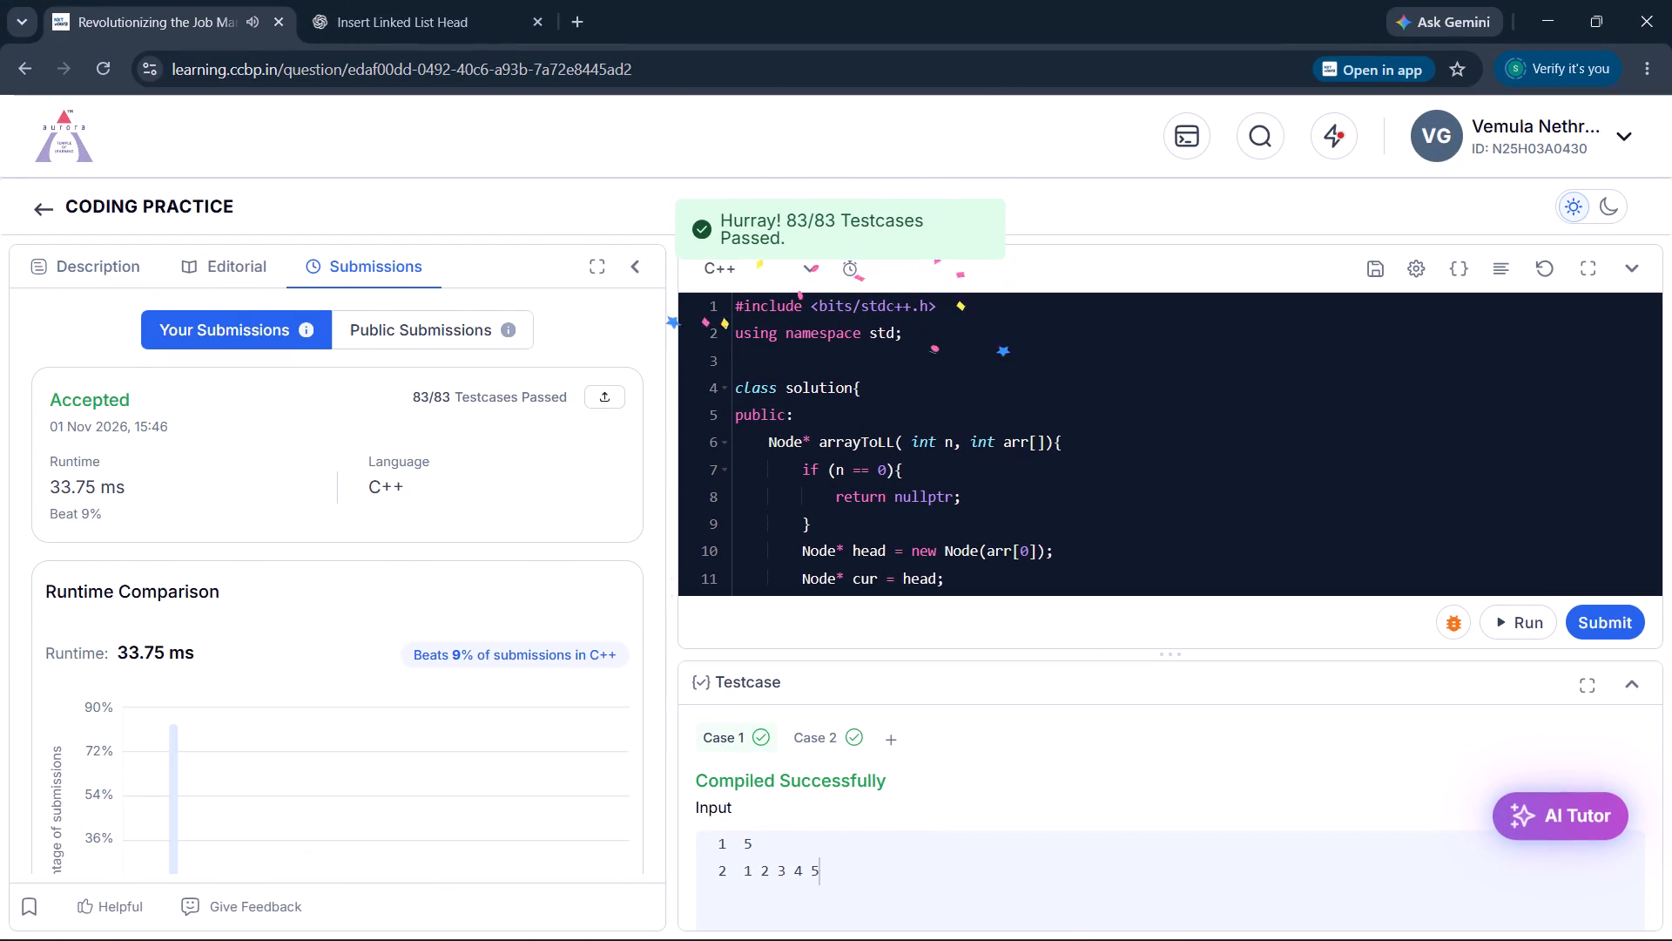
{"action": "scroll", "coordinate": [469, 658], "scroll_direction": "down", "scroll_amount": 1}
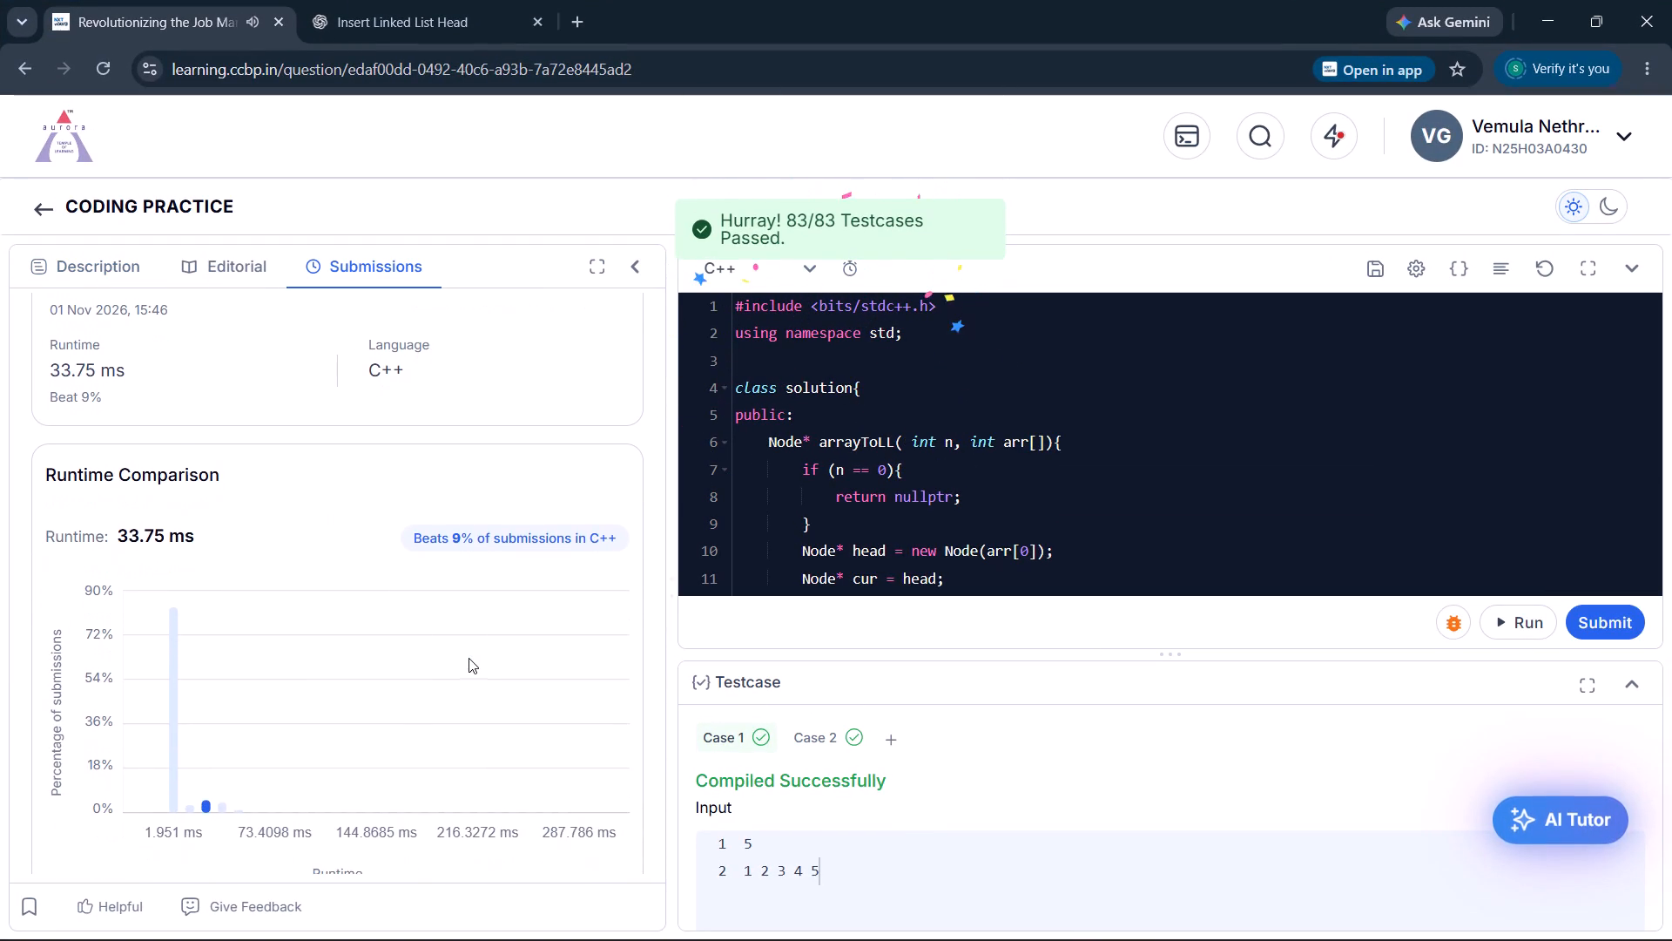
{"action": "scroll", "coordinate": [469, 658], "scroll_direction": "down", "scroll_amount": 1}
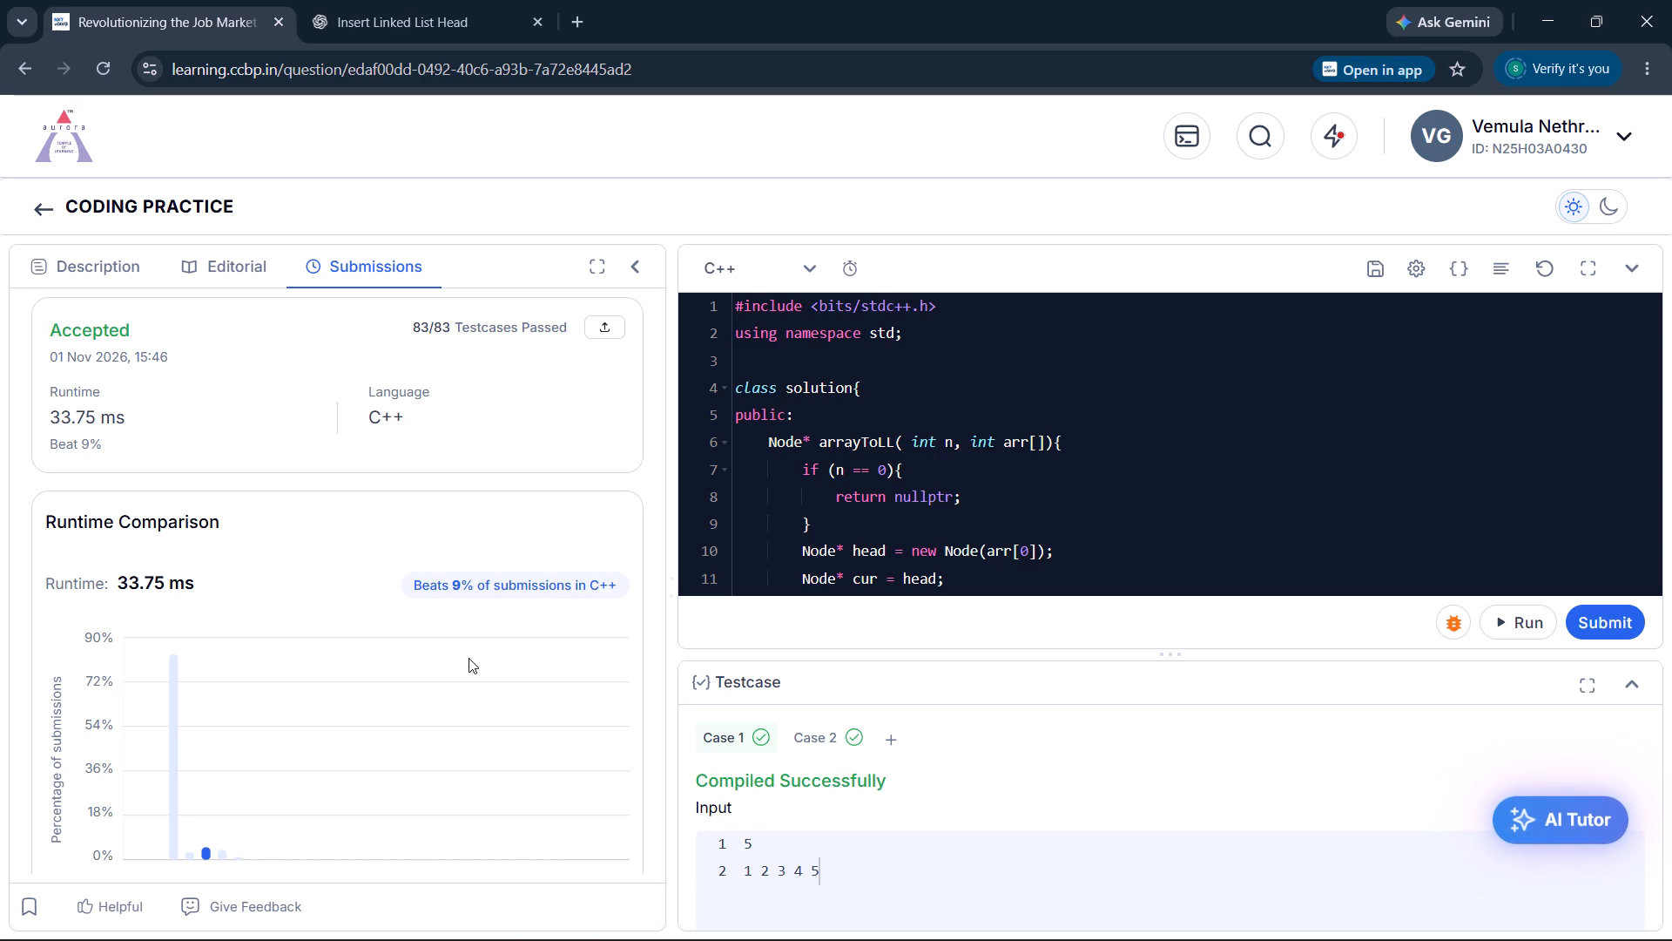
Capture the full submission results page for Convert Array To Linked List and copy the screenshot.
{"action": "key", "text": "Print"}
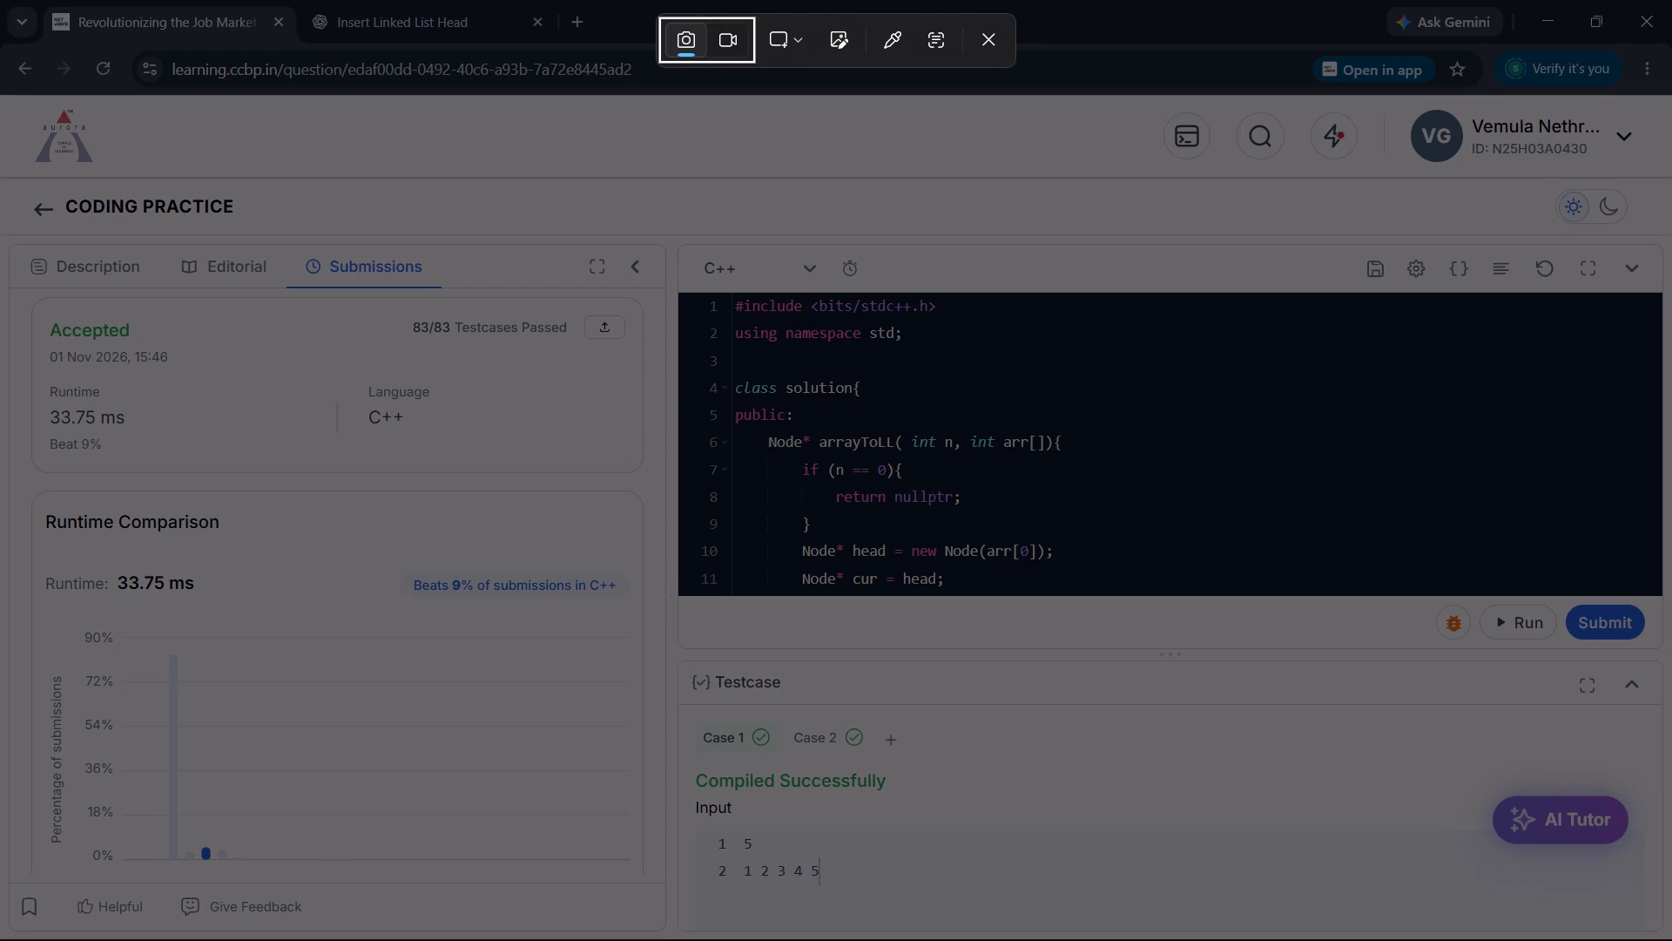
{"action": "left_click_drag", "start_coordinate": [0, 96], "coordinate": [1671, 938]}
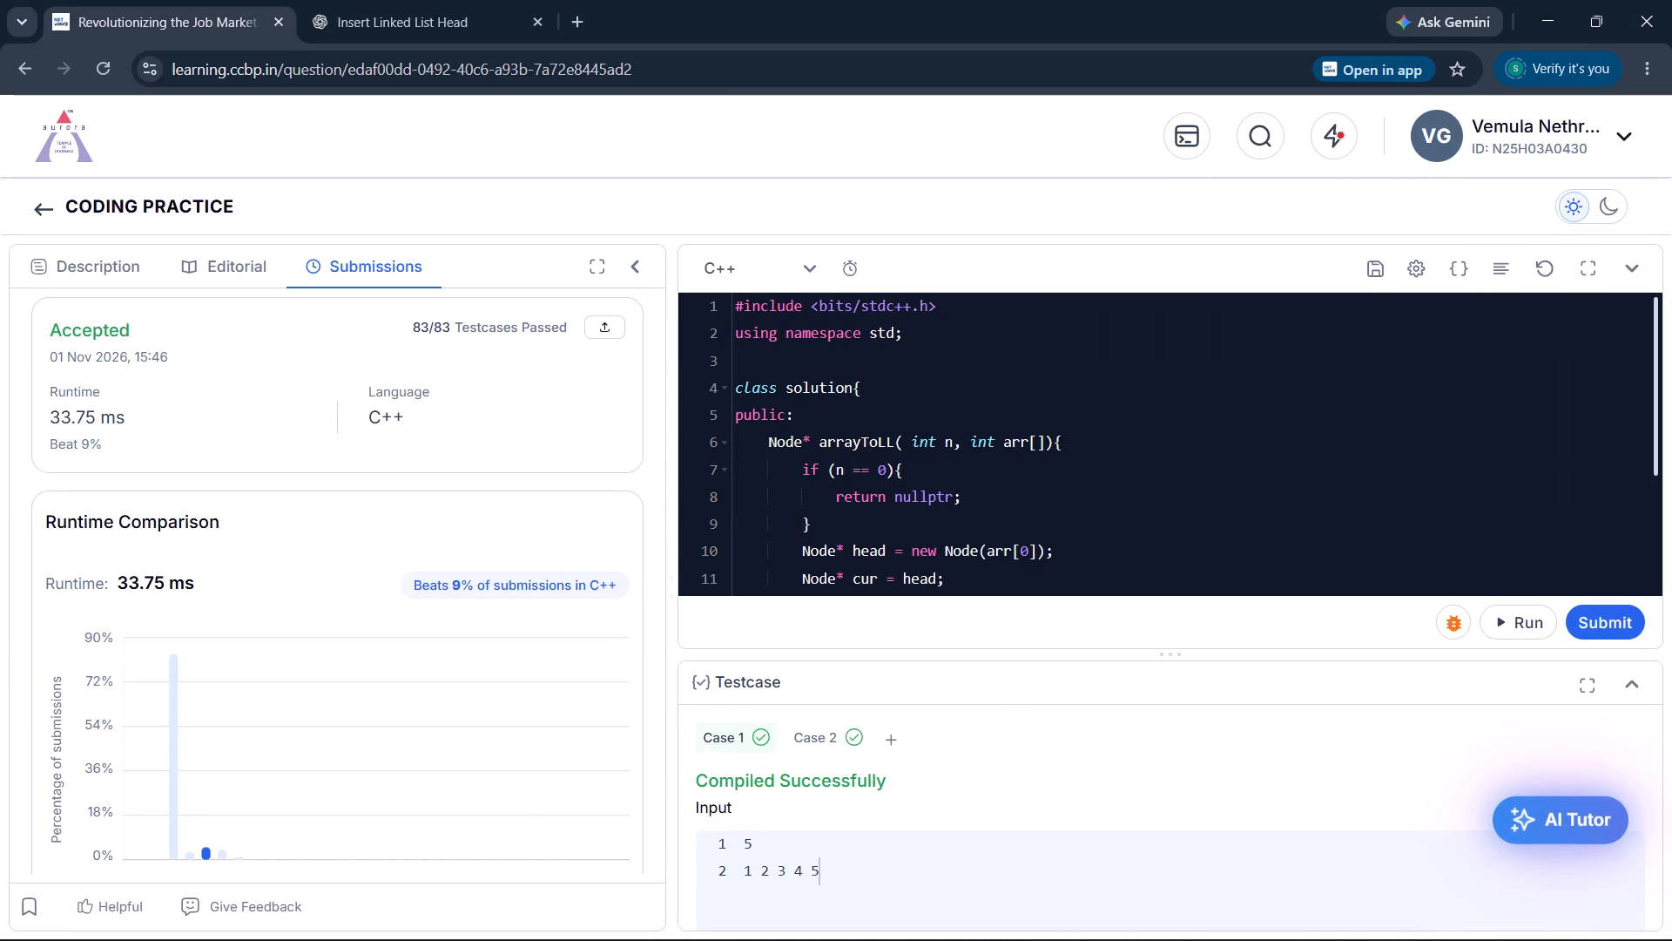
{"action": "left_click", "coordinate": [1499, 682]}
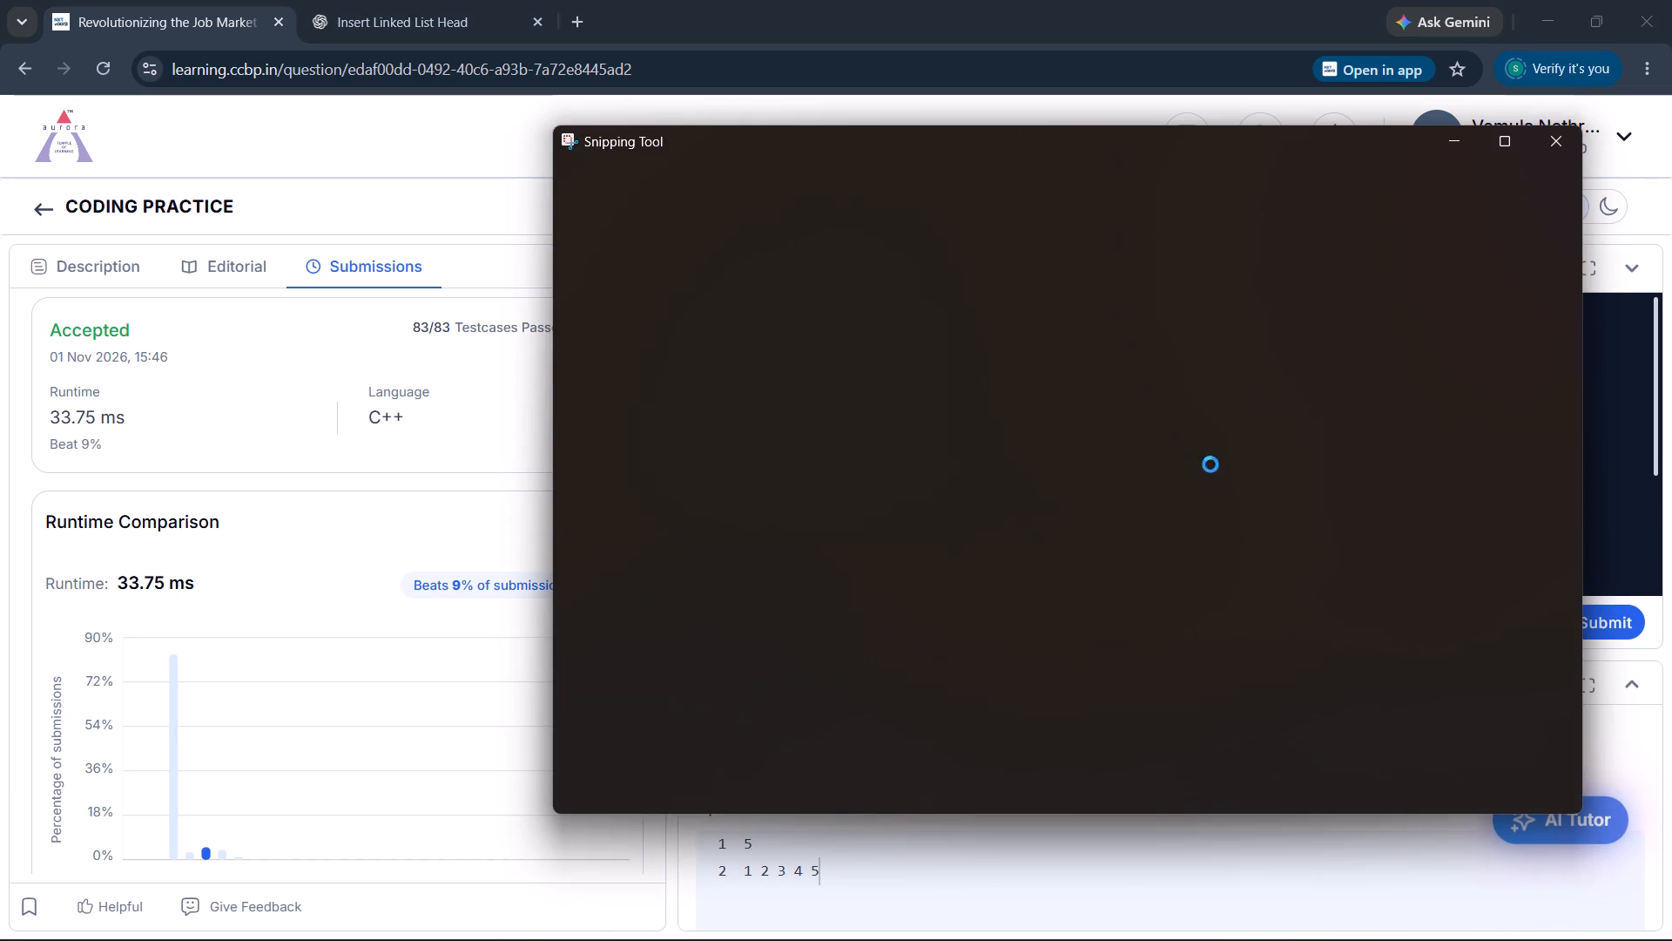
{"action": "left_click", "coordinate": [1444, 200]}
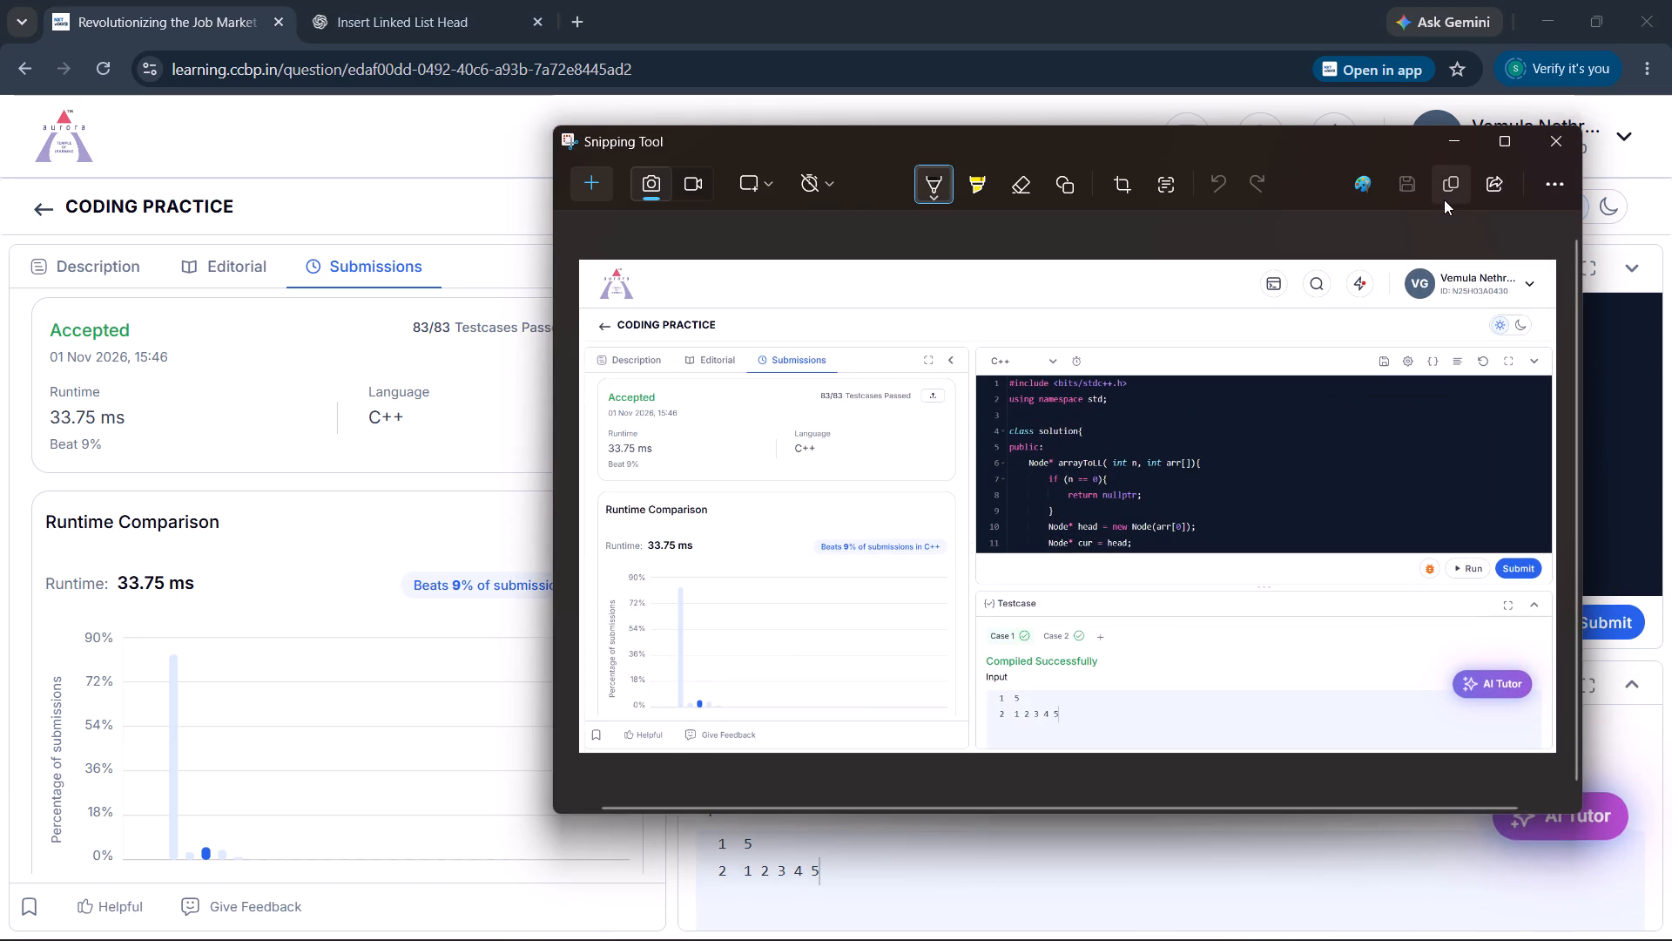
{"action": "left_click", "coordinate": [1443, 152]}
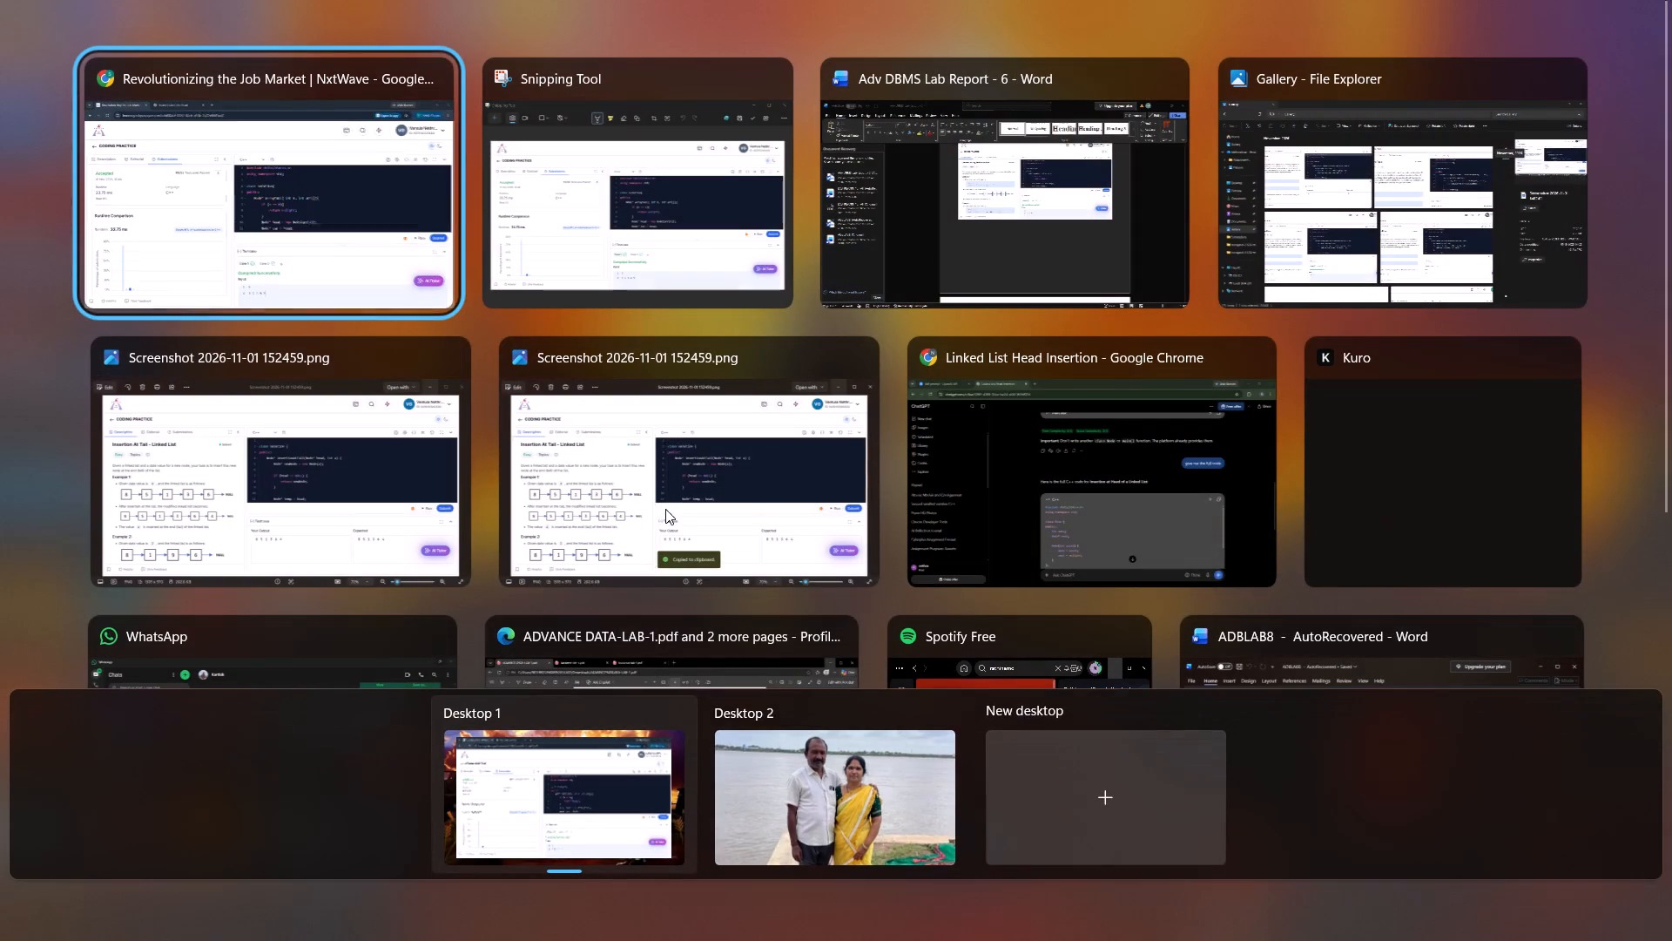
Switch to Word and paste the submission screenshot below the Convert Array To Linked List problem screenshot, followed by a new line.
{"action": "left_click", "coordinate": [1109, 281]}
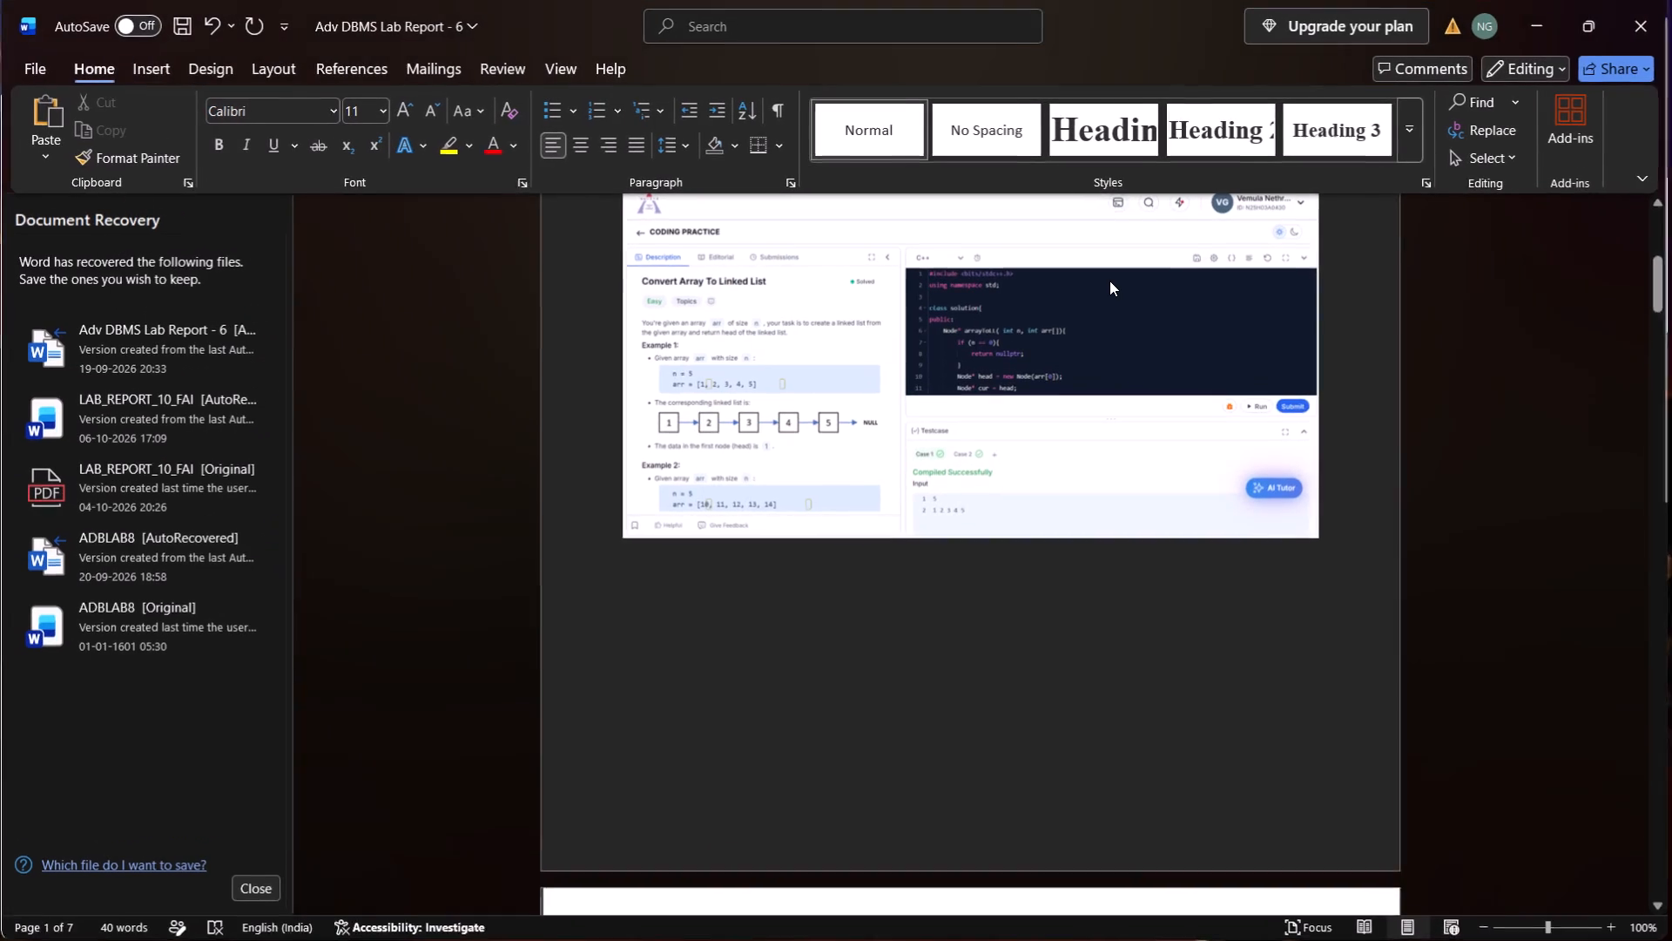
{"action": "scroll", "coordinate": [676, 317], "scroll_direction": "up", "scroll_amount": 3}
{"action": "scroll", "coordinate": [774, 559], "scroll_direction": "down", "scroll_amount": 2}
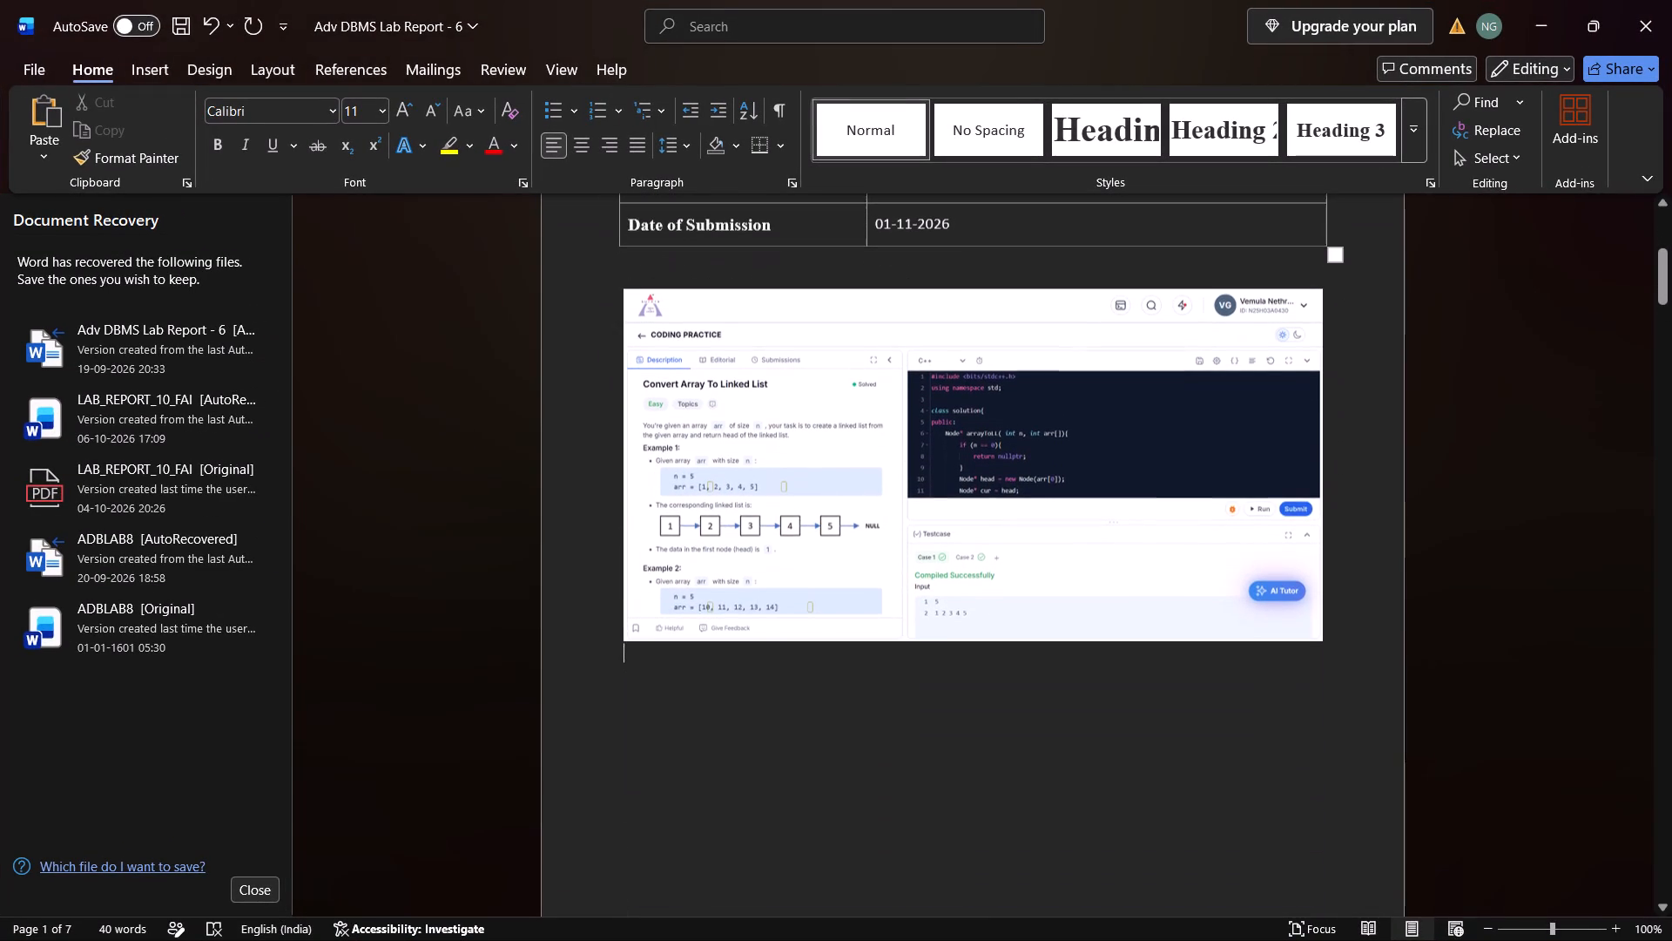
{"action": "right_click", "coordinate": [675, 653]}
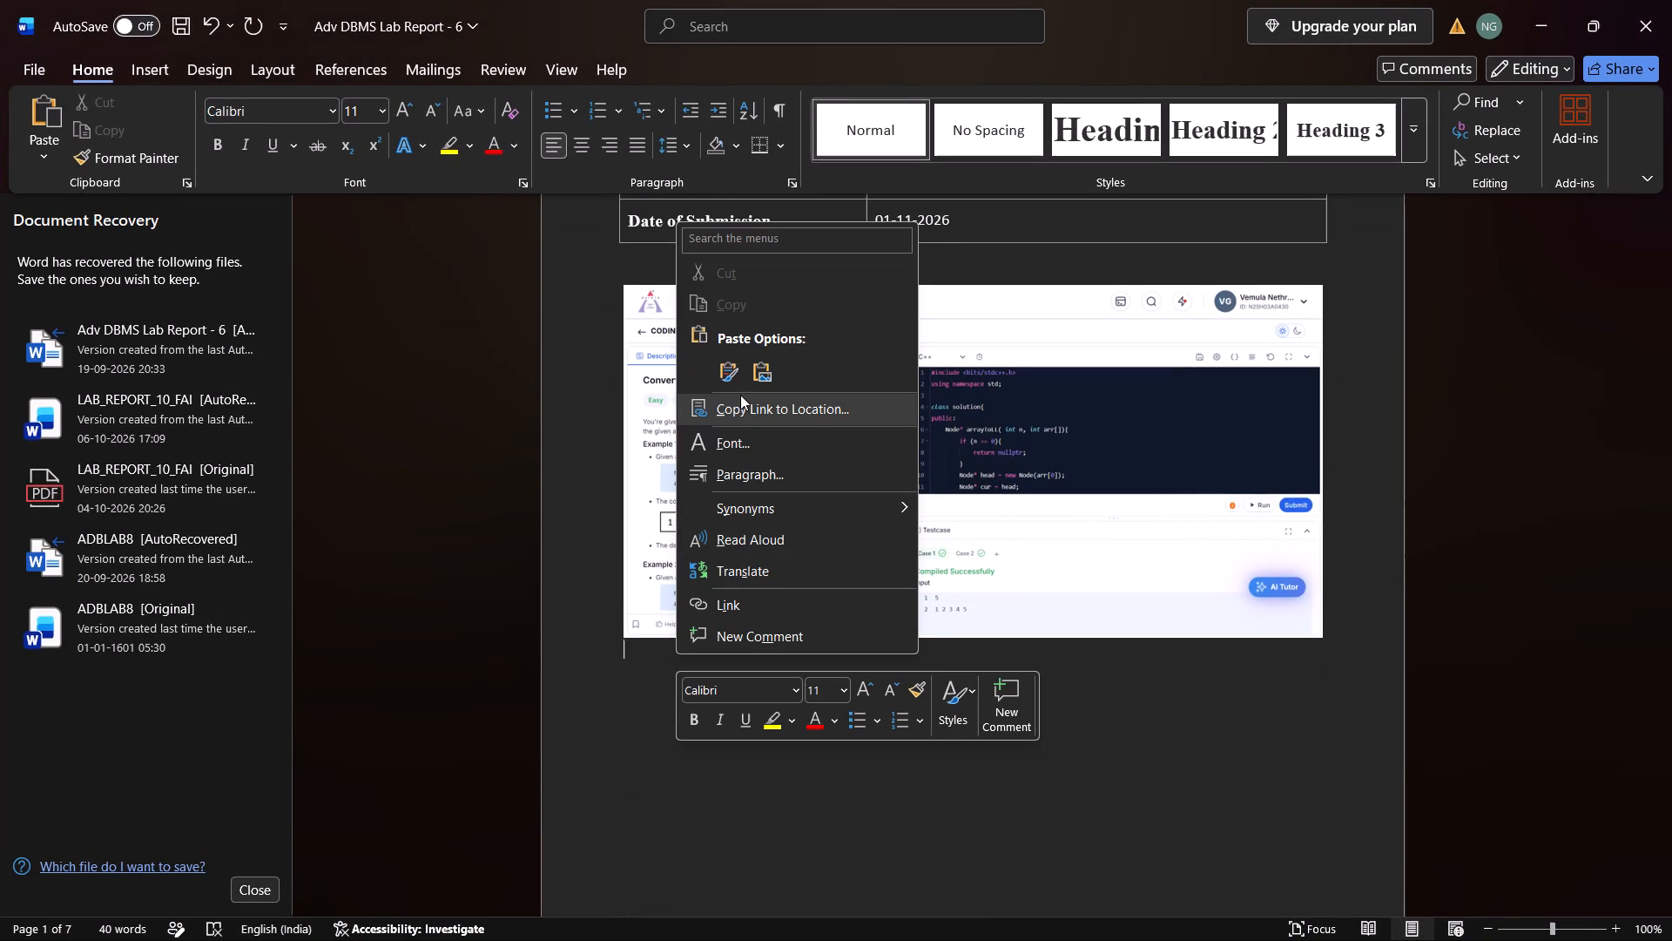
{"action": "left_click", "coordinate": [734, 380]}
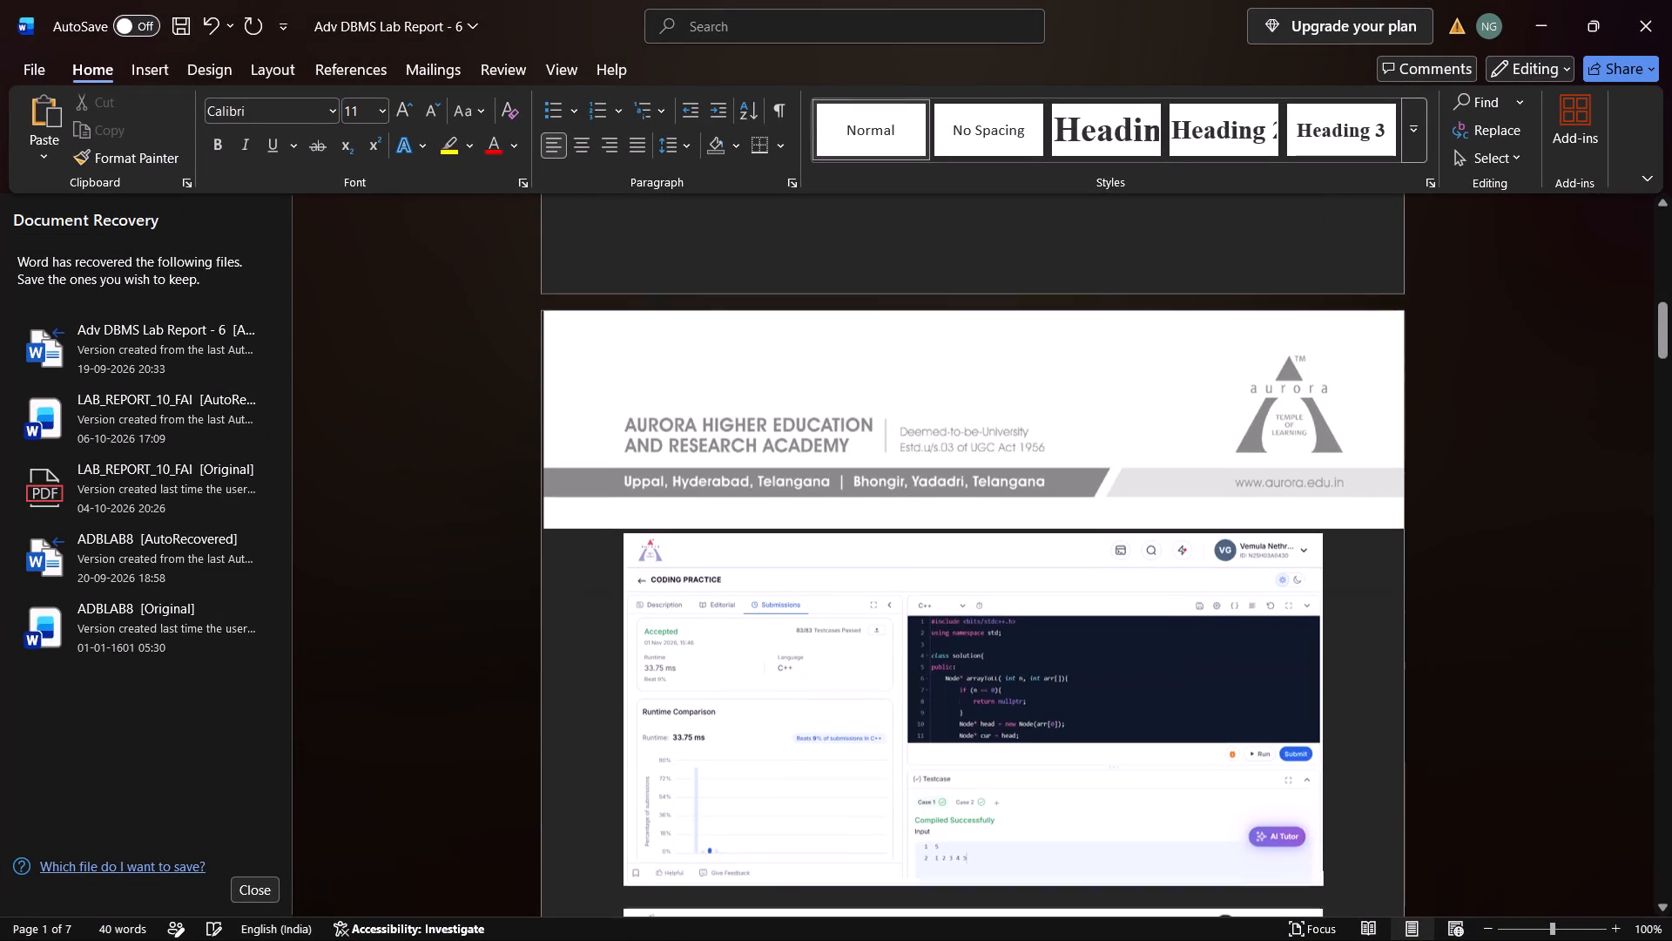
{"action": "scroll", "coordinate": [805, 569], "scroll_direction": "down", "scroll_amount": 1}
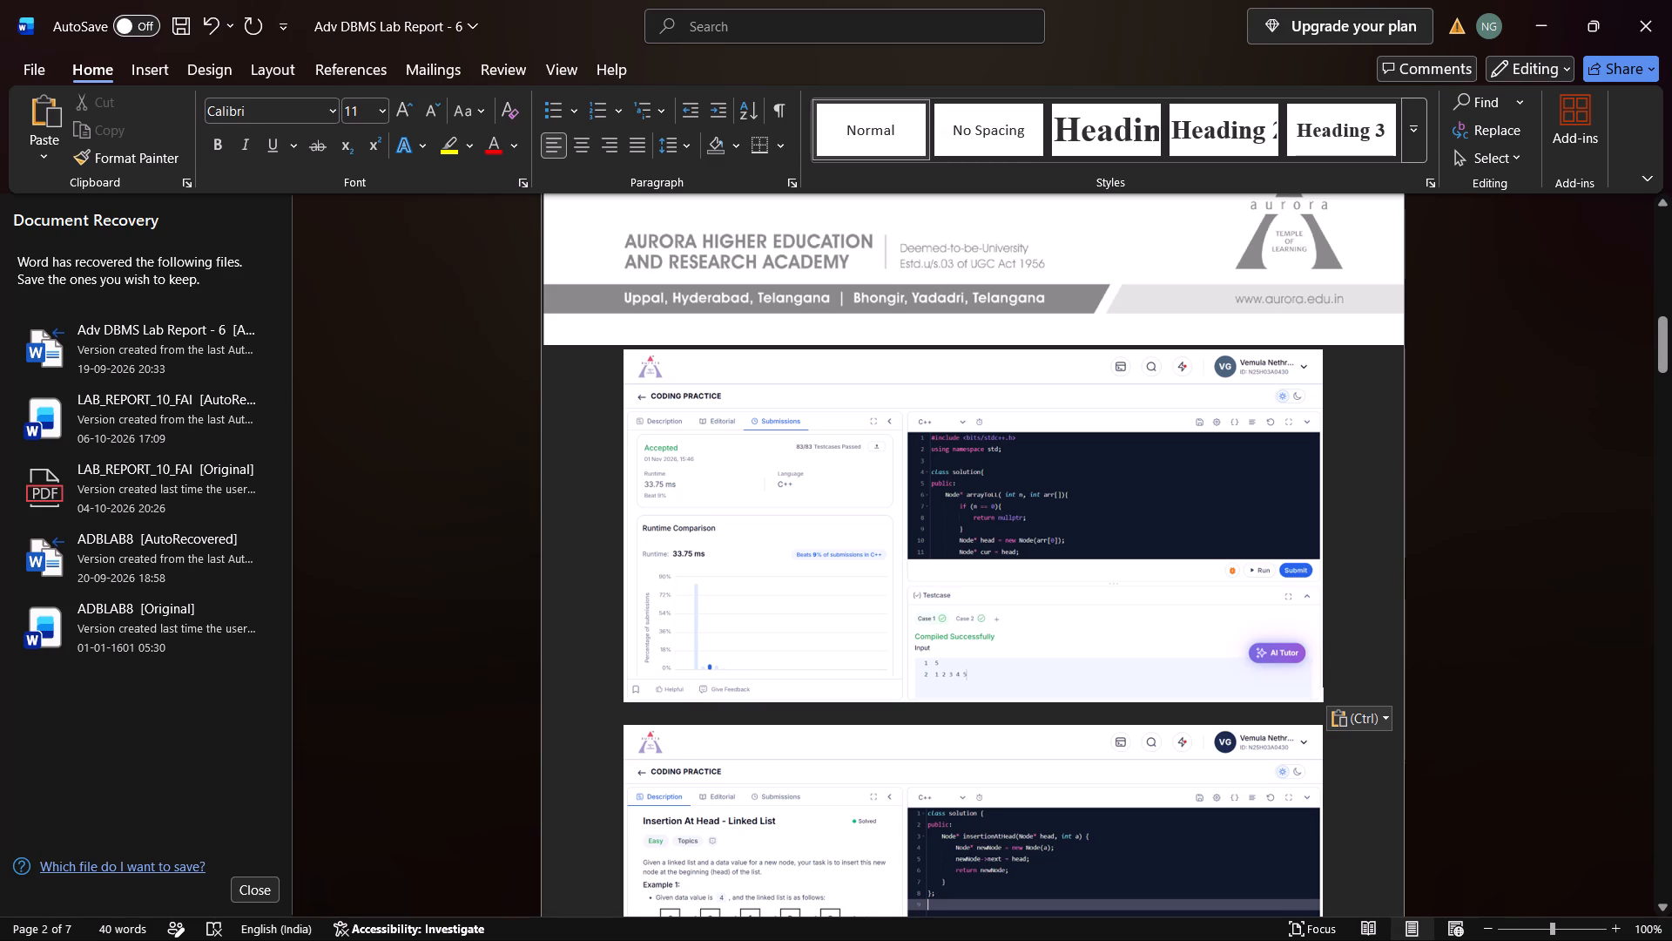
{"action": "key", "text": "Return"}
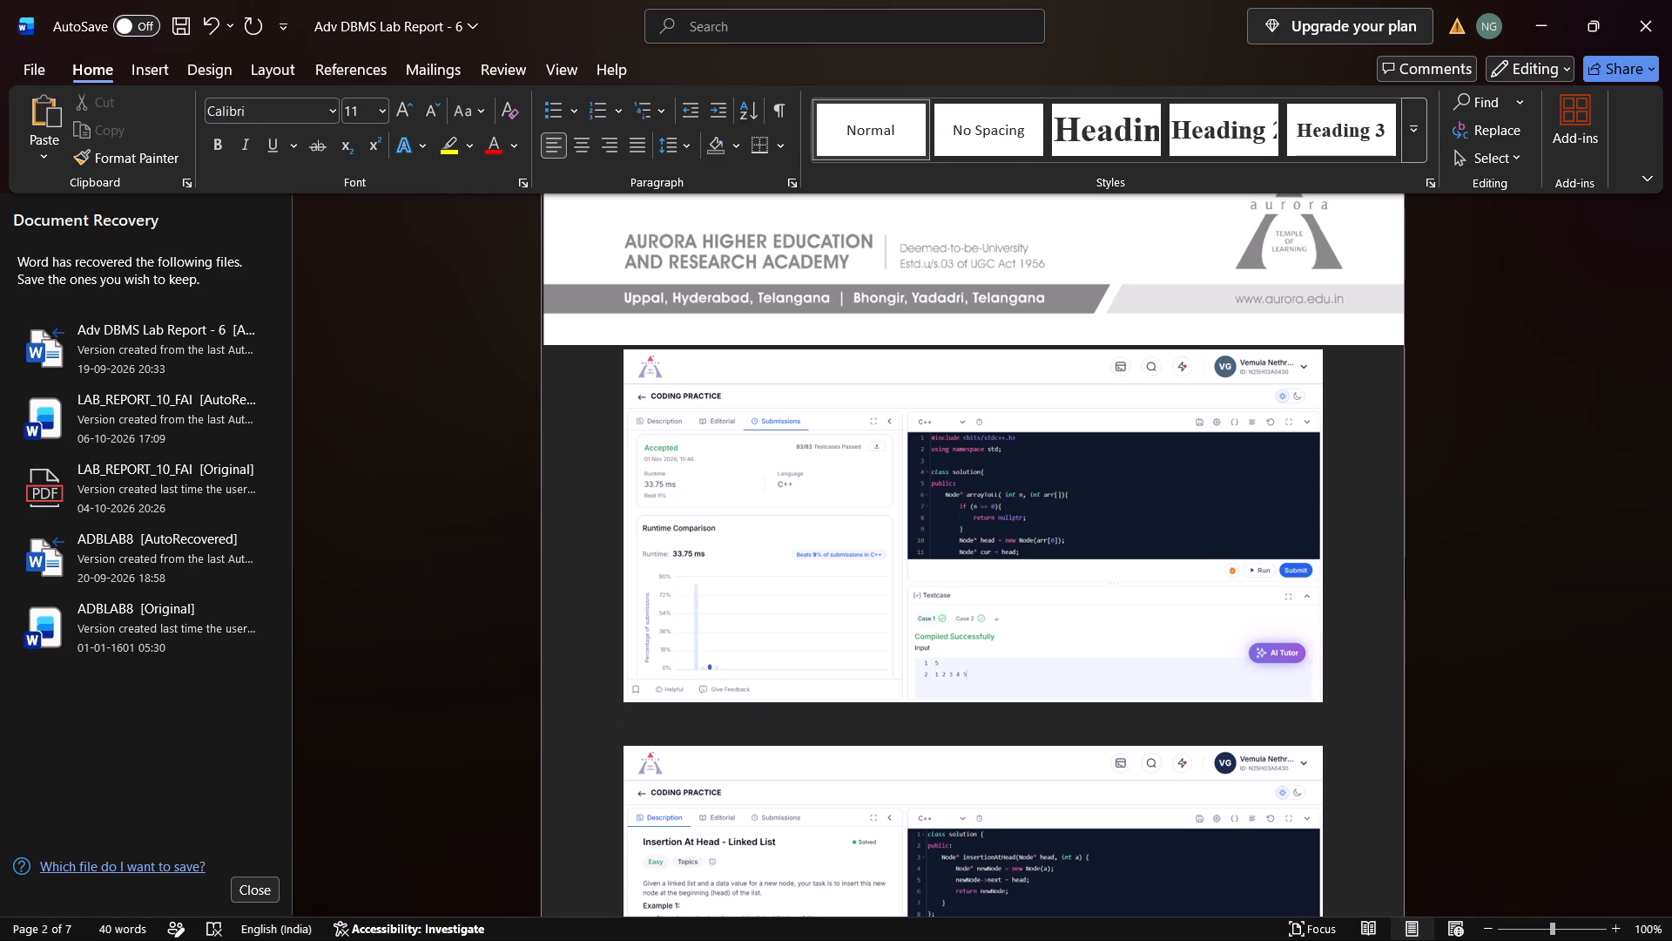
Switch to Chrome, return to the Module II Coding Practice list and open Linked List Traversal.
{"action": "left_click", "coordinate": [697, 267]}
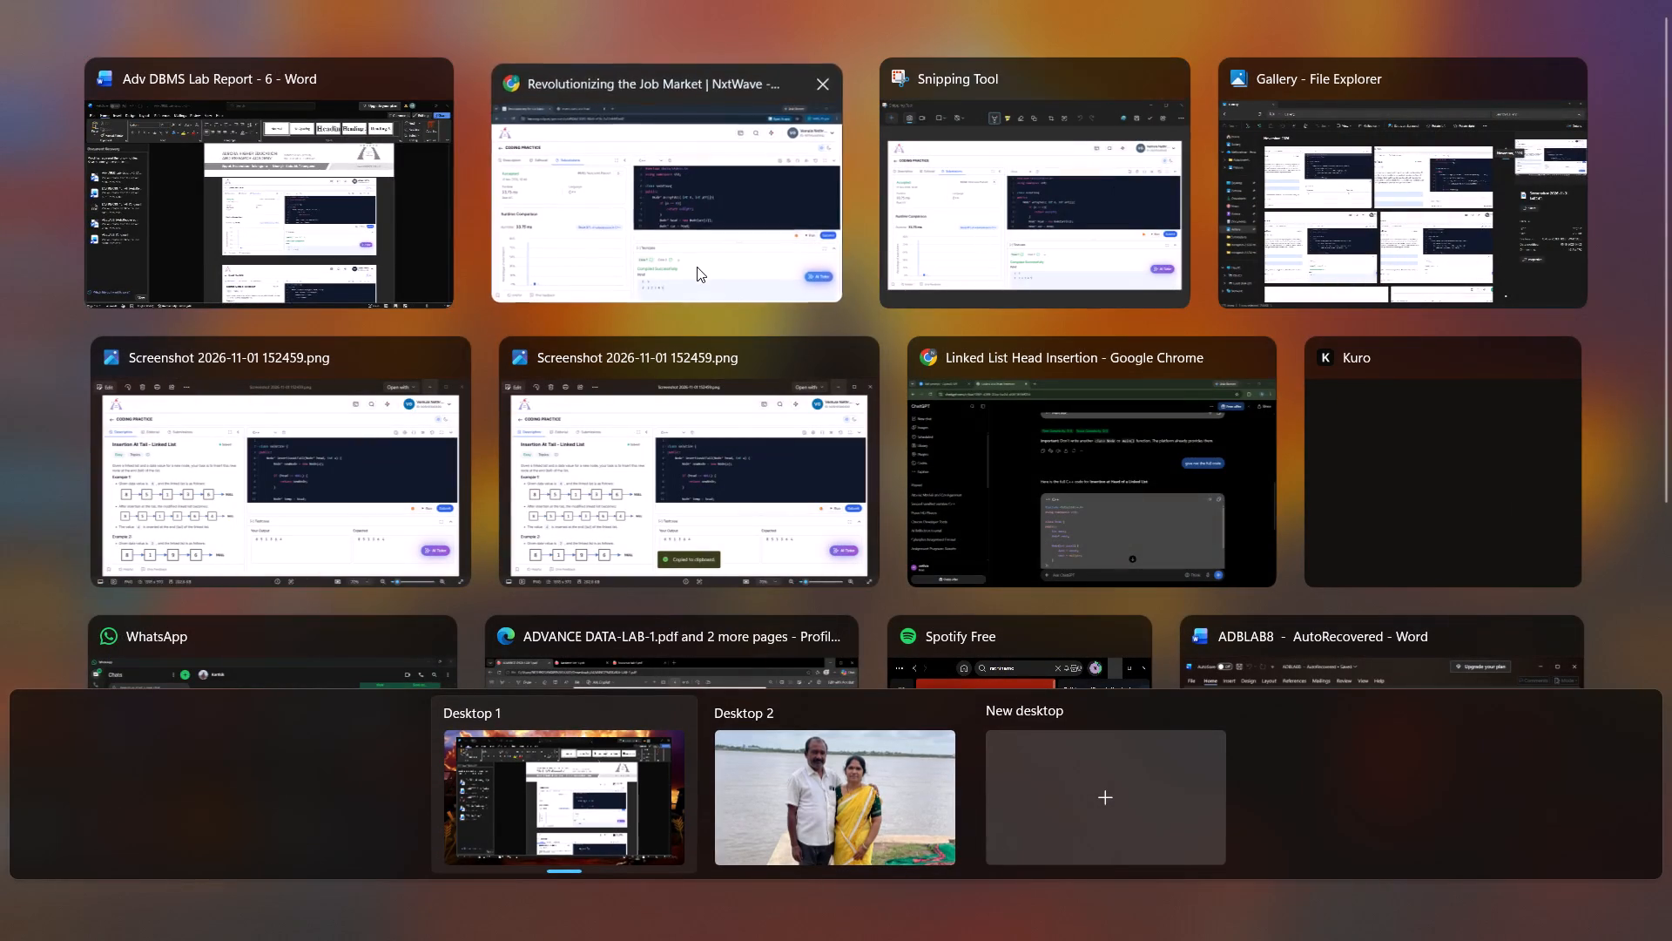
{"action": "left_click", "coordinate": [37, 213]}
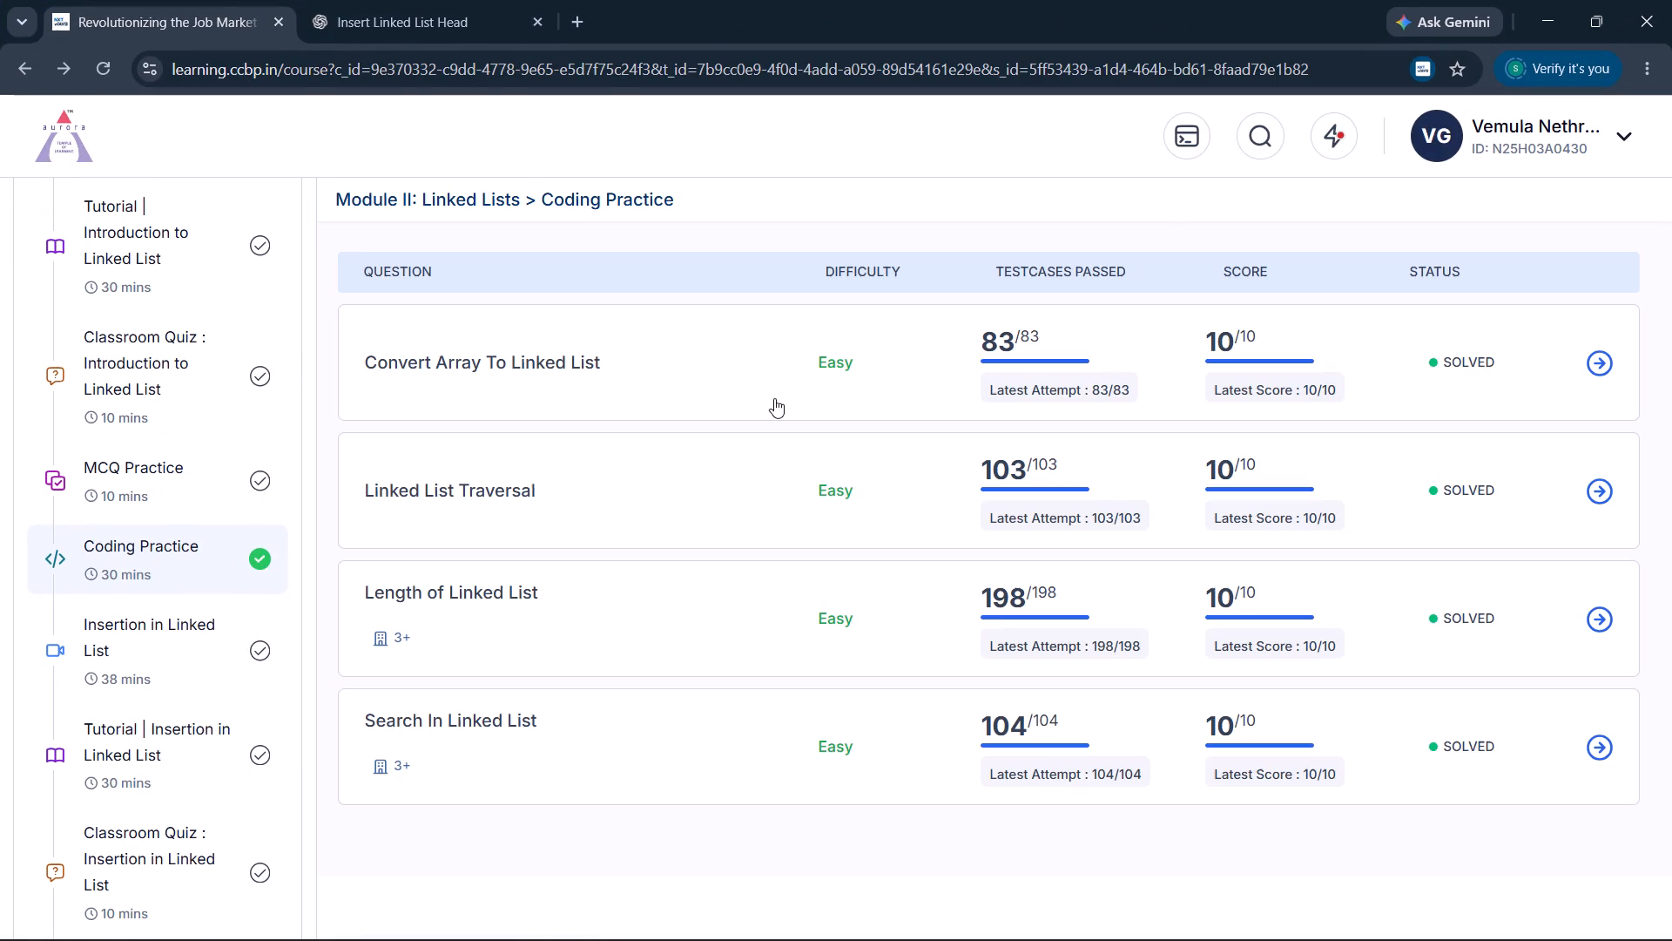
{"action": "left_click", "coordinate": [766, 493]}
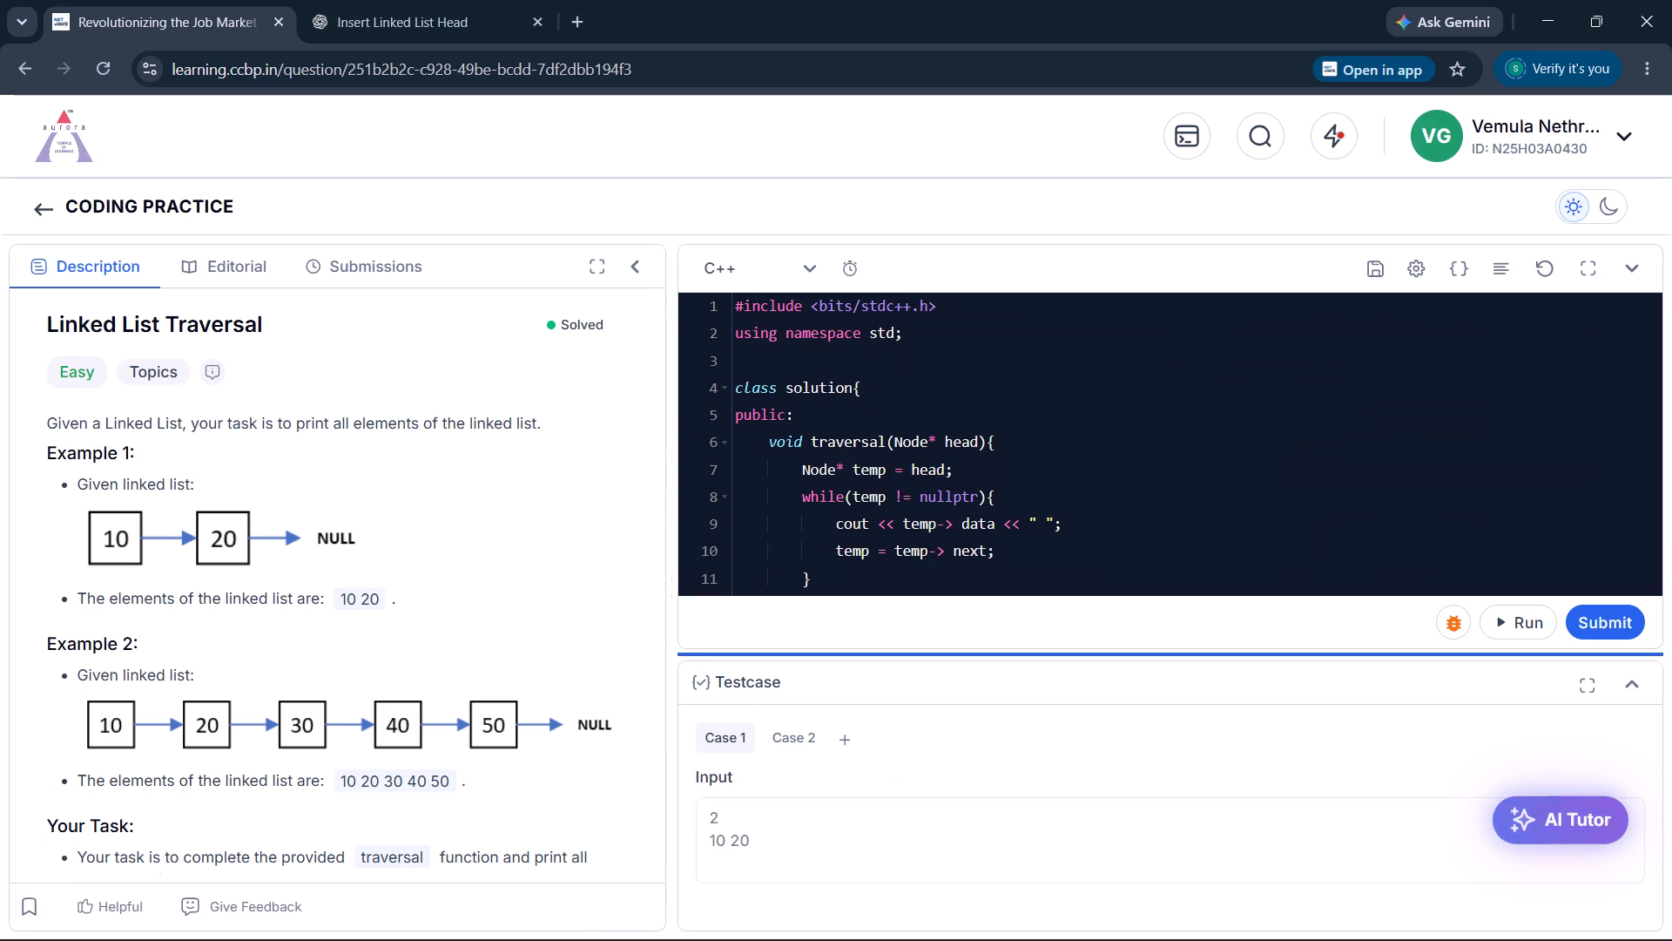
Switch to Word and look through the report's existing problem and submission screenshots and their order.
{"action": "left_click", "coordinate": [719, 173]}
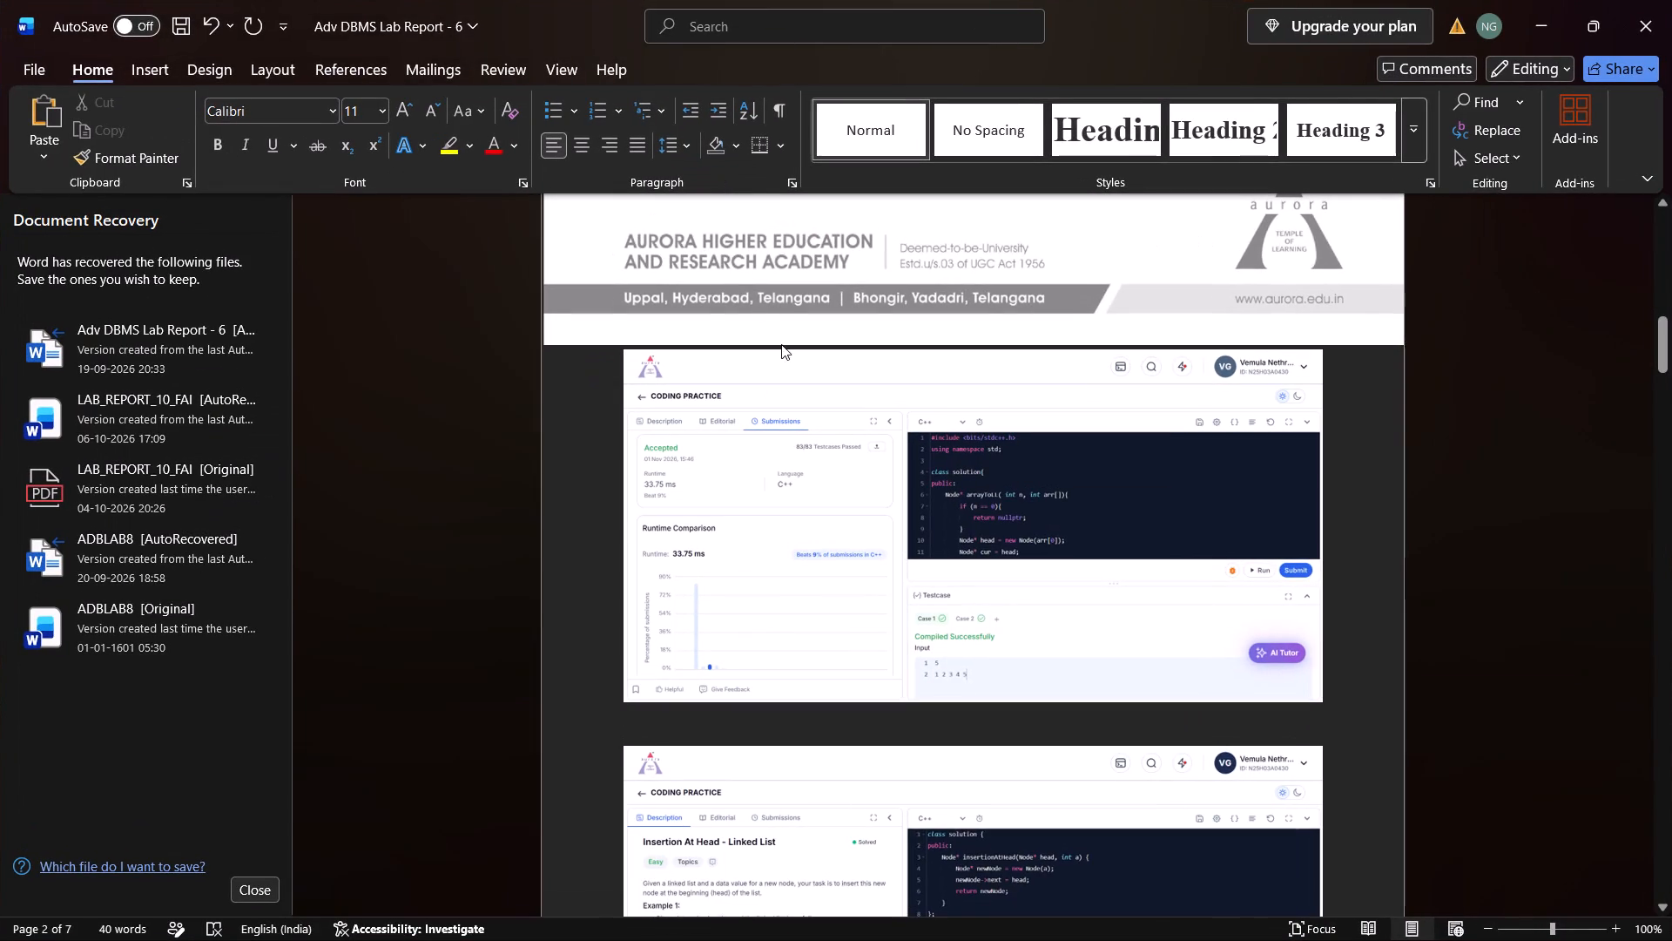
{"action": "scroll", "coordinate": [804, 504], "scroll_direction": "down", "scroll_amount": 14}
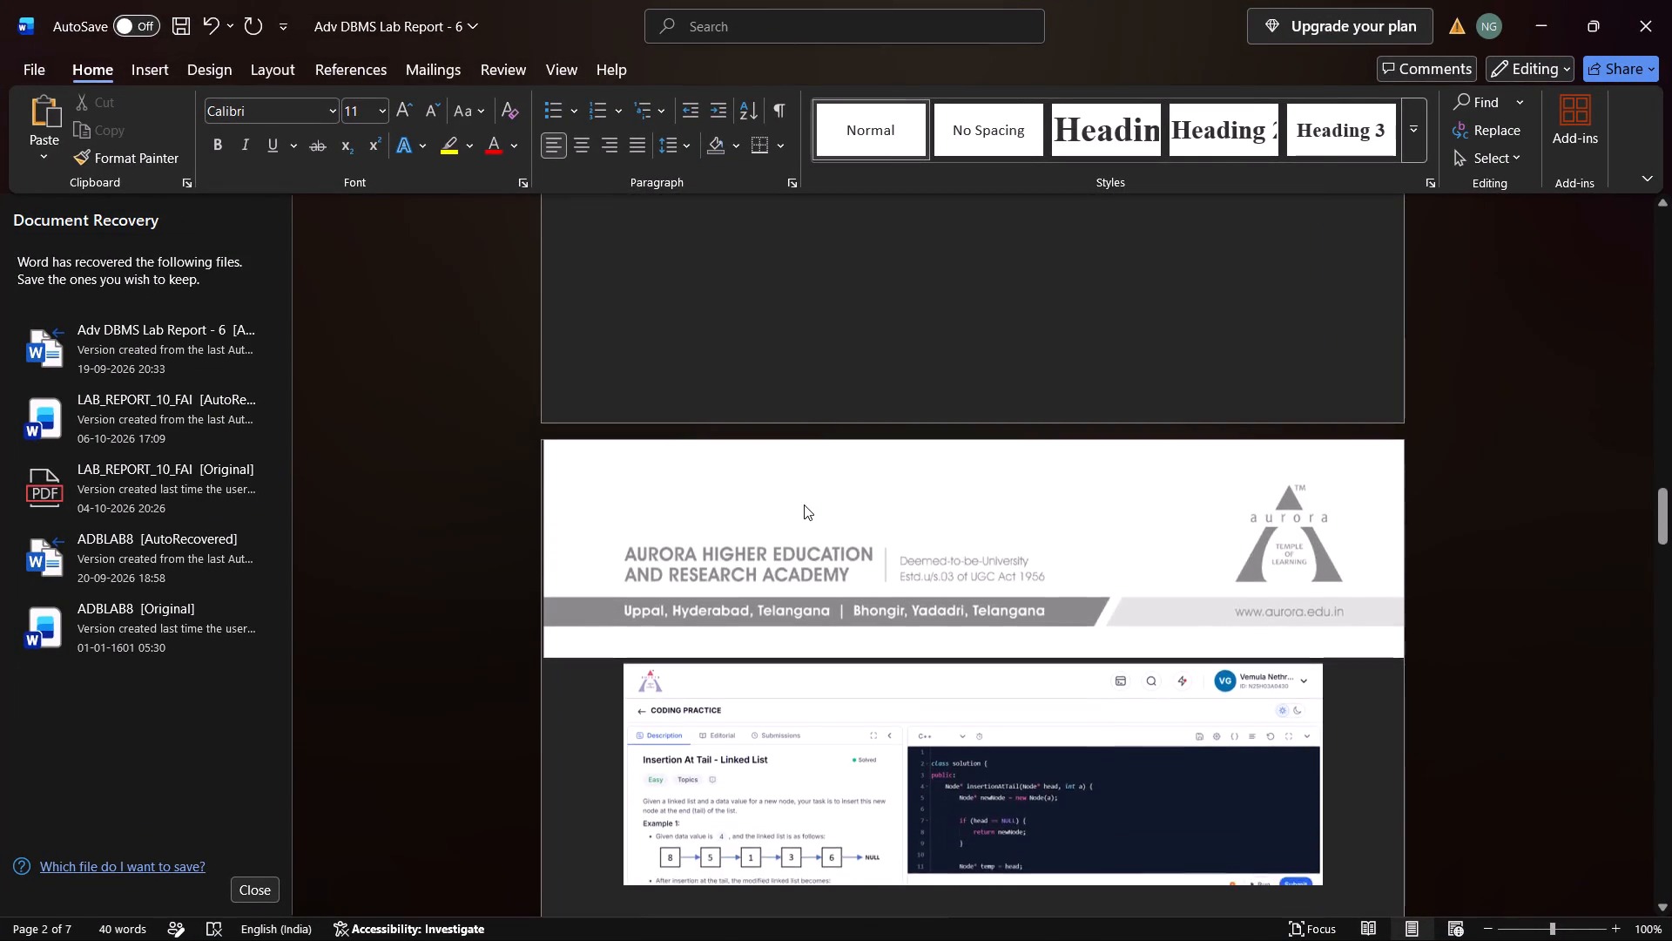
{"action": "scroll", "coordinate": [804, 504], "scroll_direction": "down", "scroll_amount": 13}
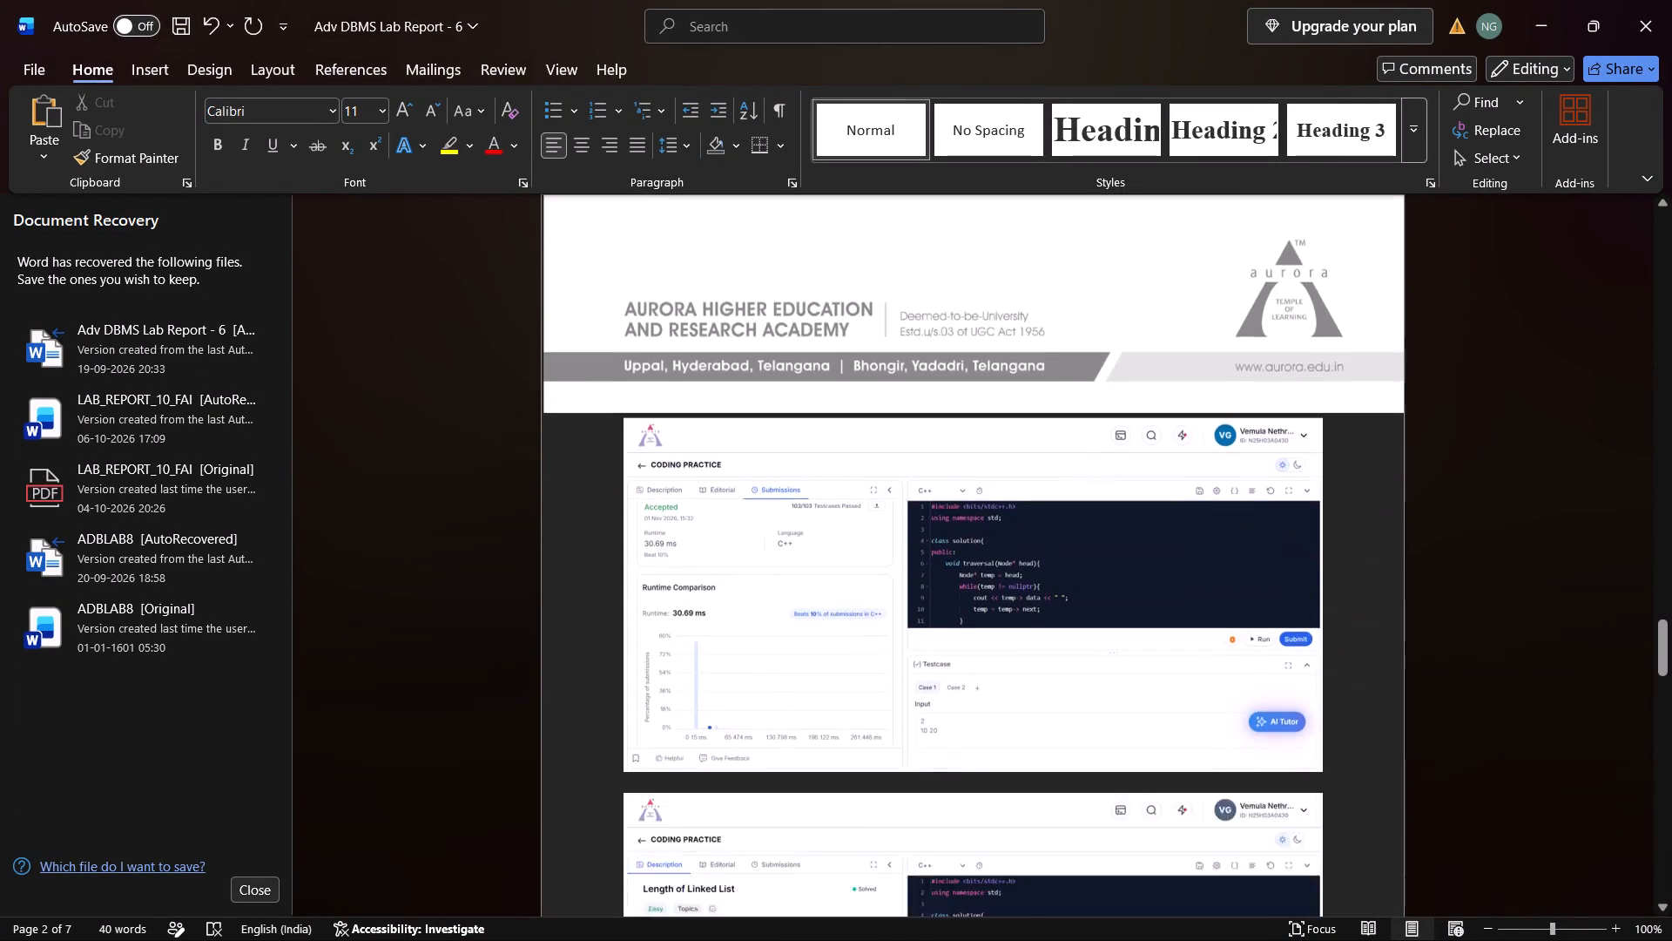
{"action": "scroll", "coordinate": [804, 504], "scroll_direction": "down", "scroll_amount": 3}
{"action": "scroll", "coordinate": [804, 504], "scroll_direction": "up", "scroll_amount": 11}
{"action": "scroll", "coordinate": [804, 504], "scroll_direction": "up", "scroll_amount": 14}
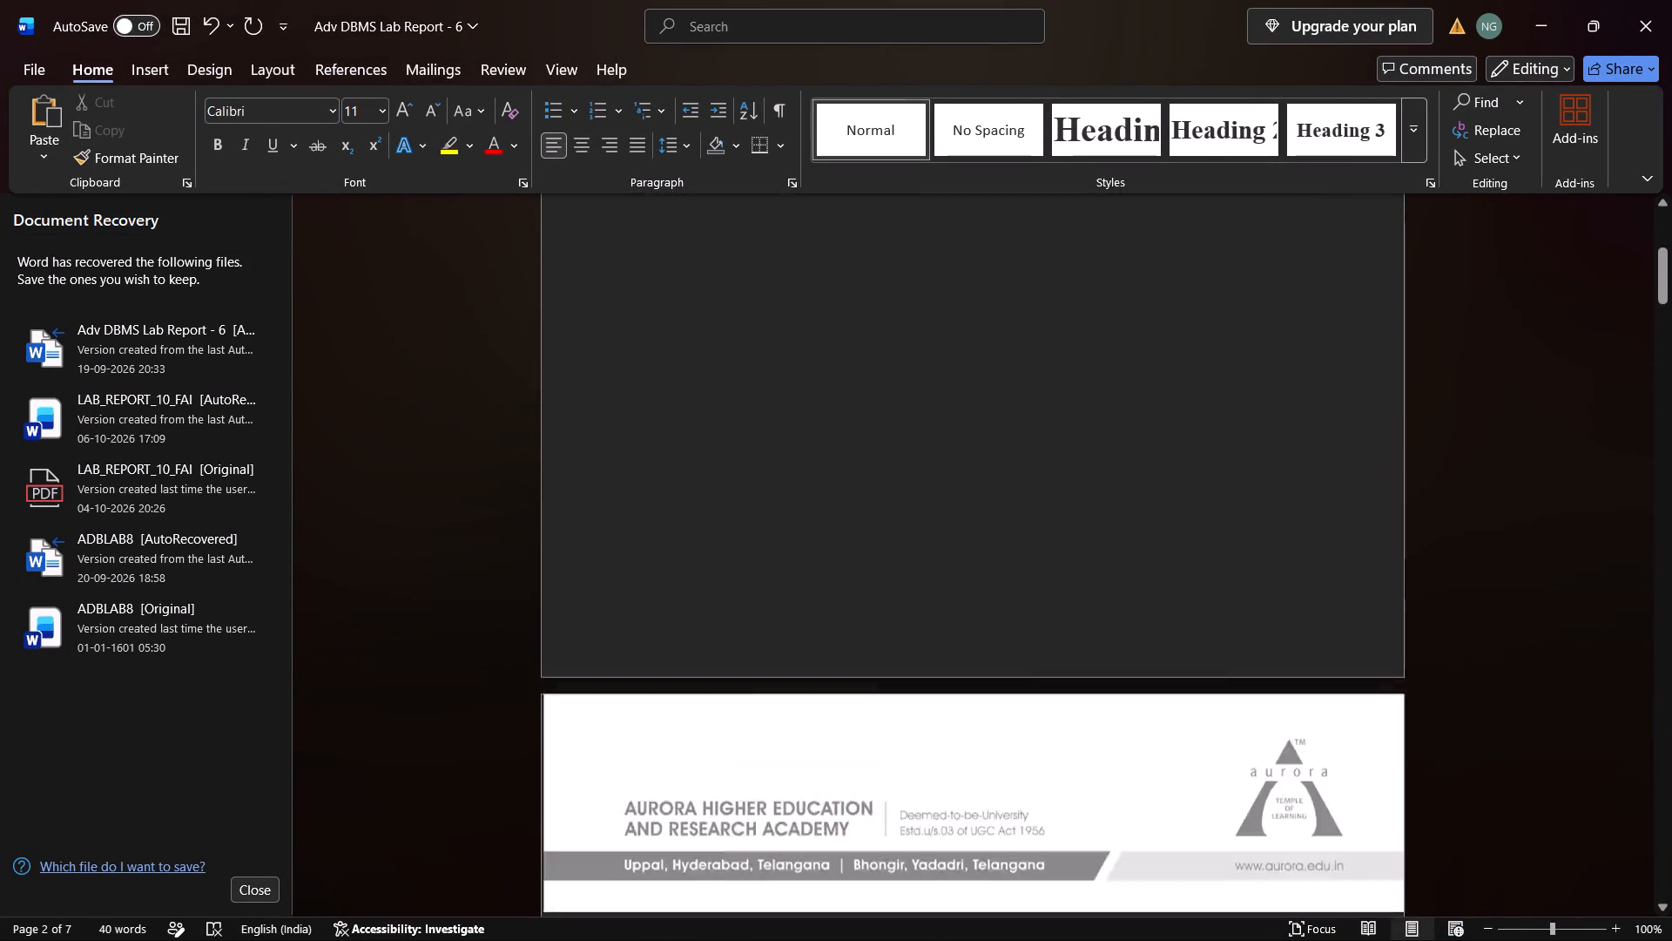
{"action": "scroll", "coordinate": [745, 597], "scroll_direction": "down", "scroll_amount": 14}
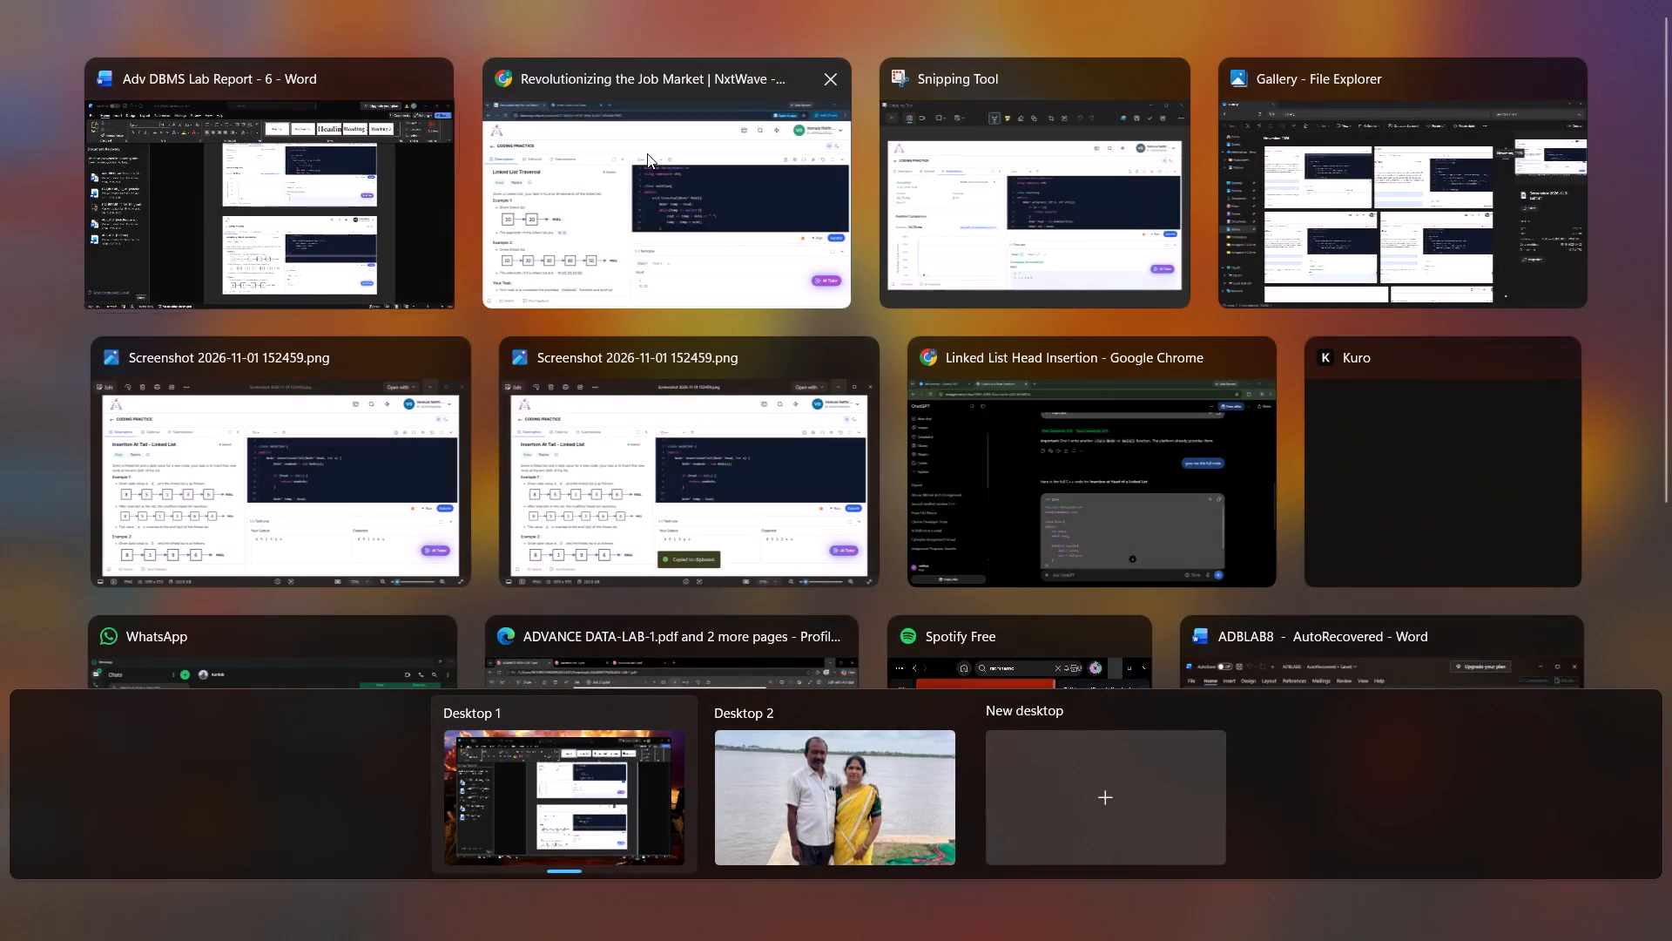
Switch to Chrome and run the Linked List Traversal C++ code against its test cases.
{"action": "left_click", "coordinate": [647, 153]}
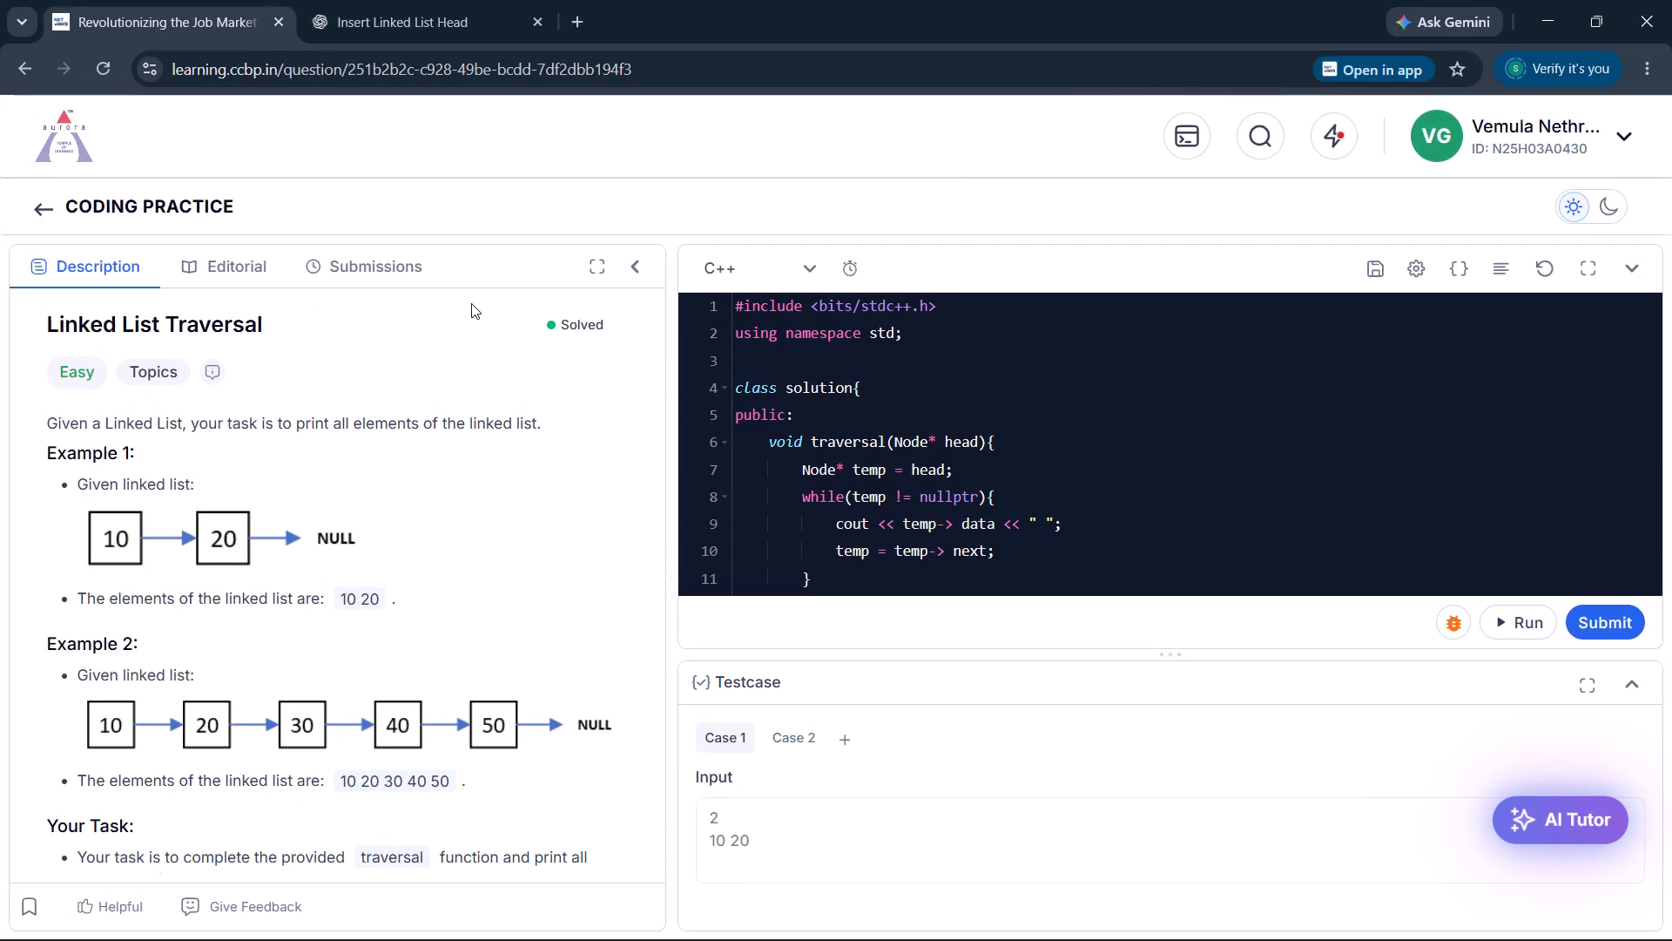
{"action": "key", "text": "Print"}
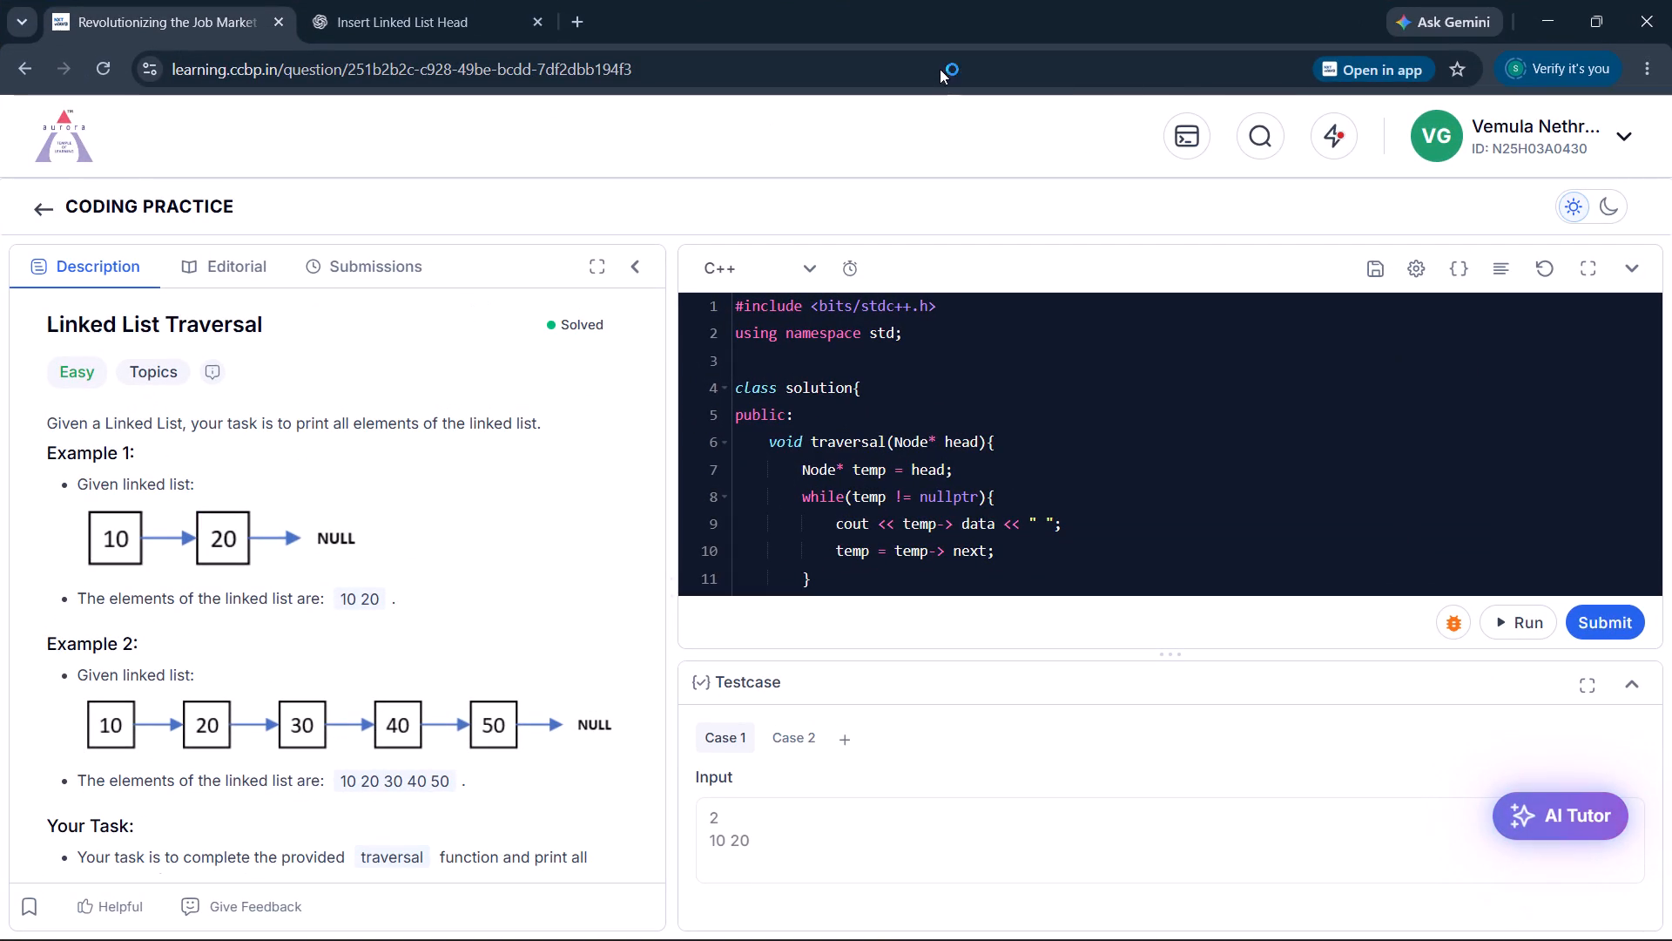
{"action": "left_click", "coordinate": [988, 44]}
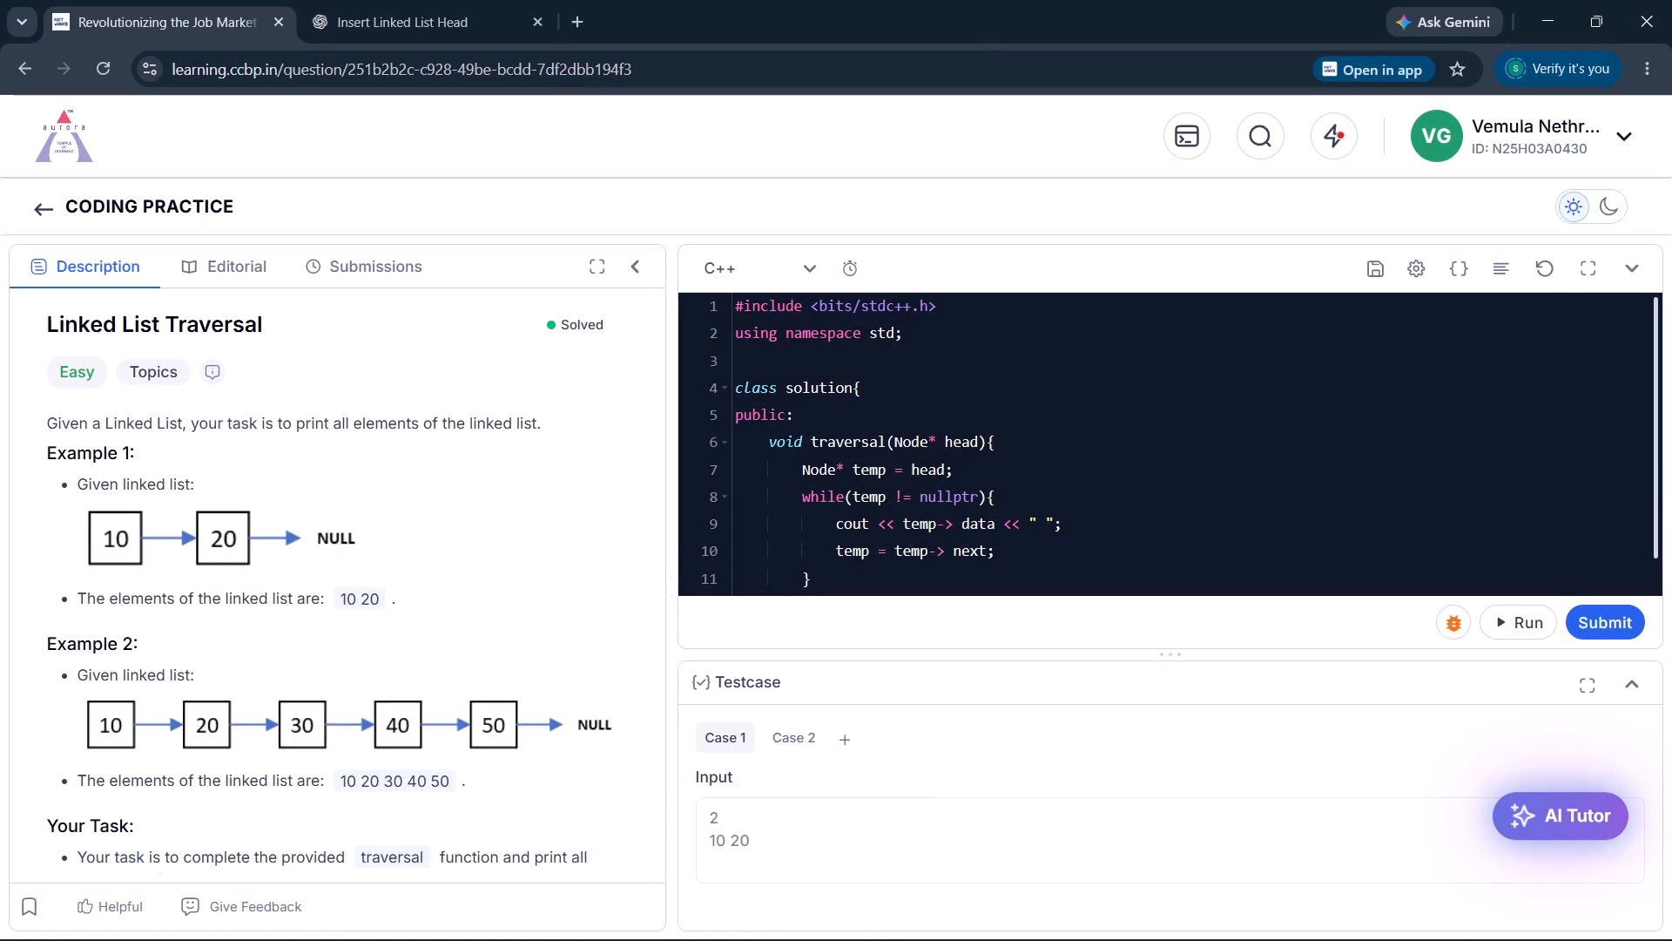
{"action": "left_click", "coordinate": [1511, 617]}
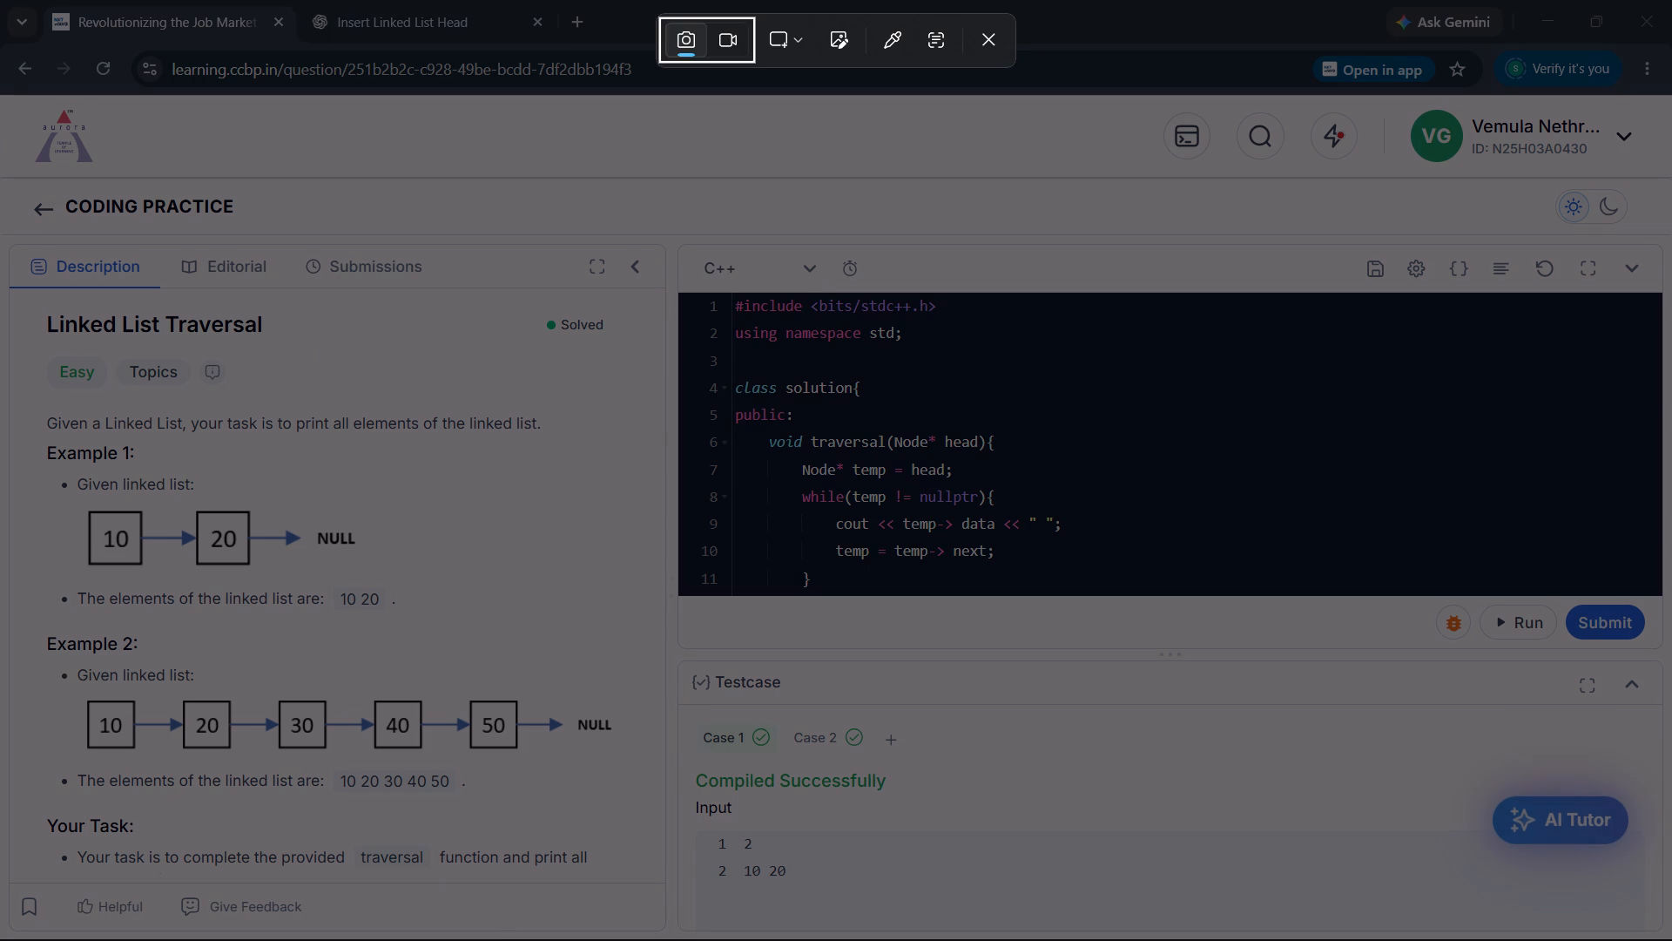
Capture the full Linked List Traversal page with its compiled test case and copy the screenshot.
{"action": "left_click_drag", "start_coordinate": [1, 96], "coordinate": [1671, 716]}
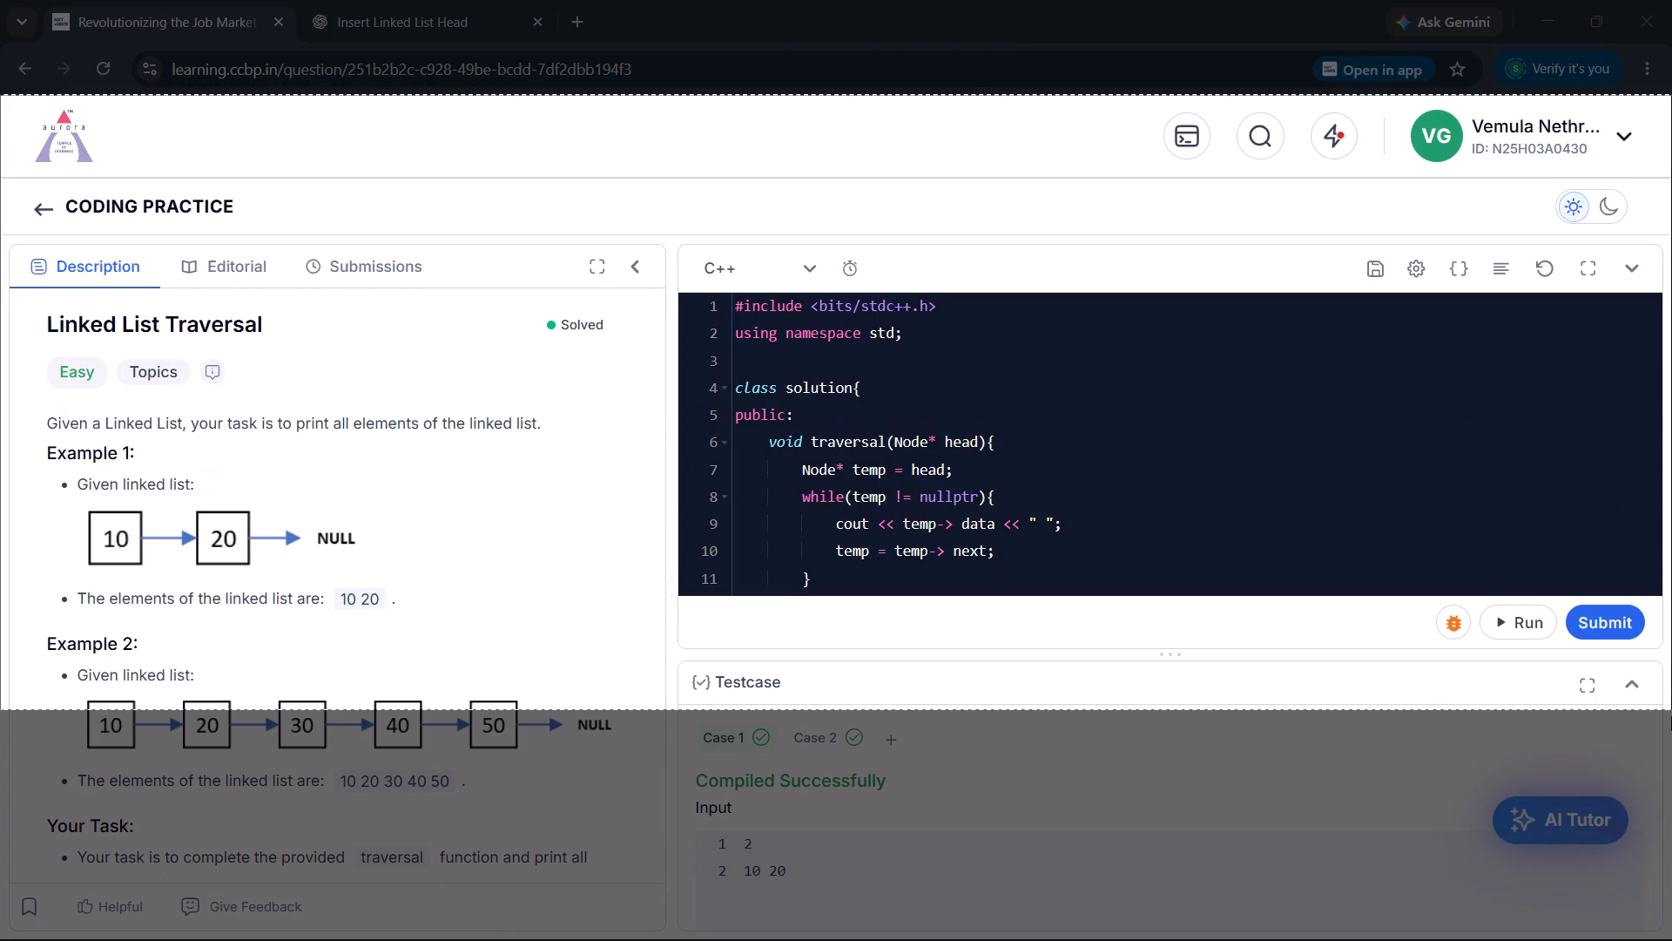
{"action": "left_click_drag", "start_coordinate": [1671, 716], "coordinate": [1671, 940]}
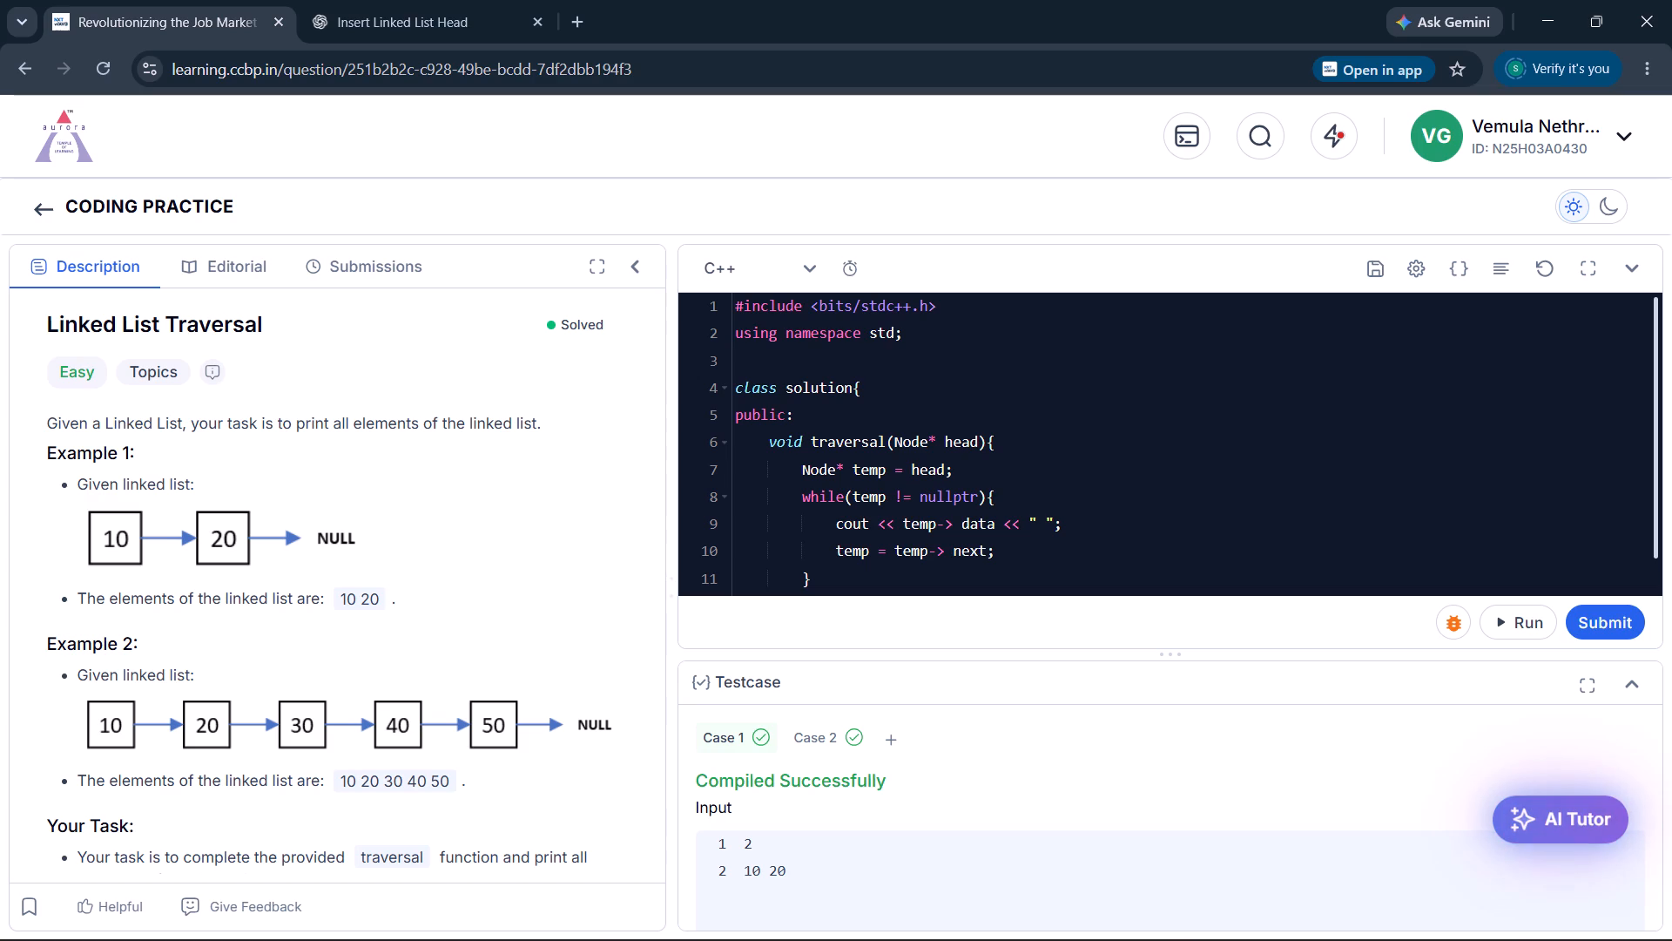
{"action": "left_click", "coordinate": [1439, 647]}
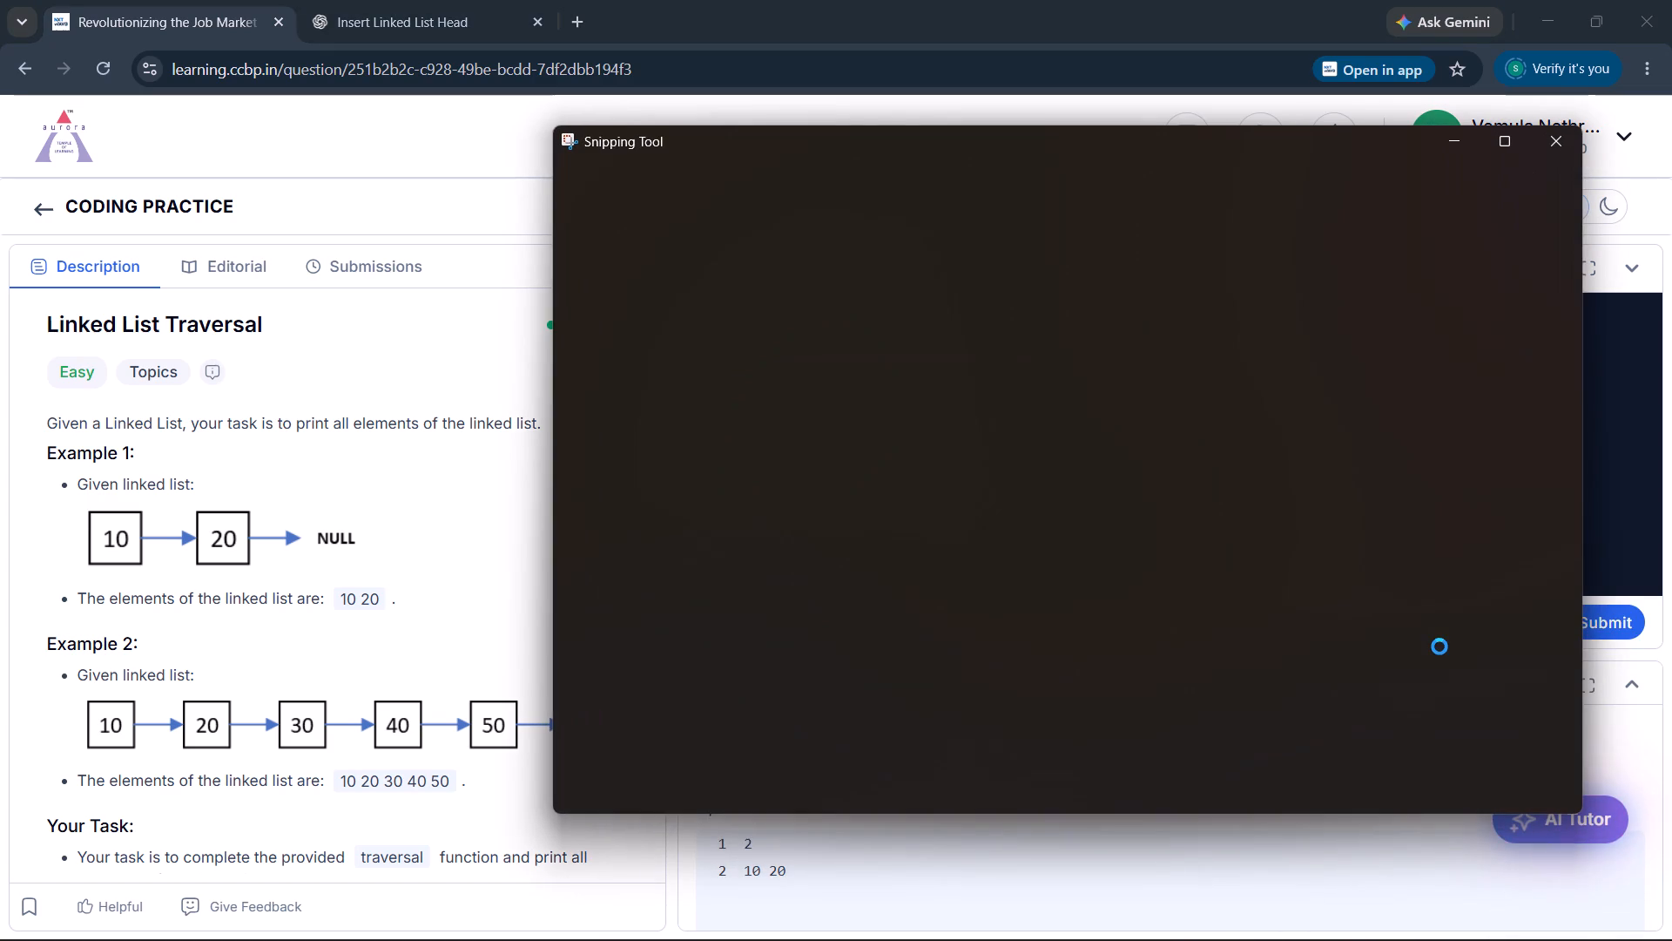
{"action": "left_click", "coordinate": [1446, 189]}
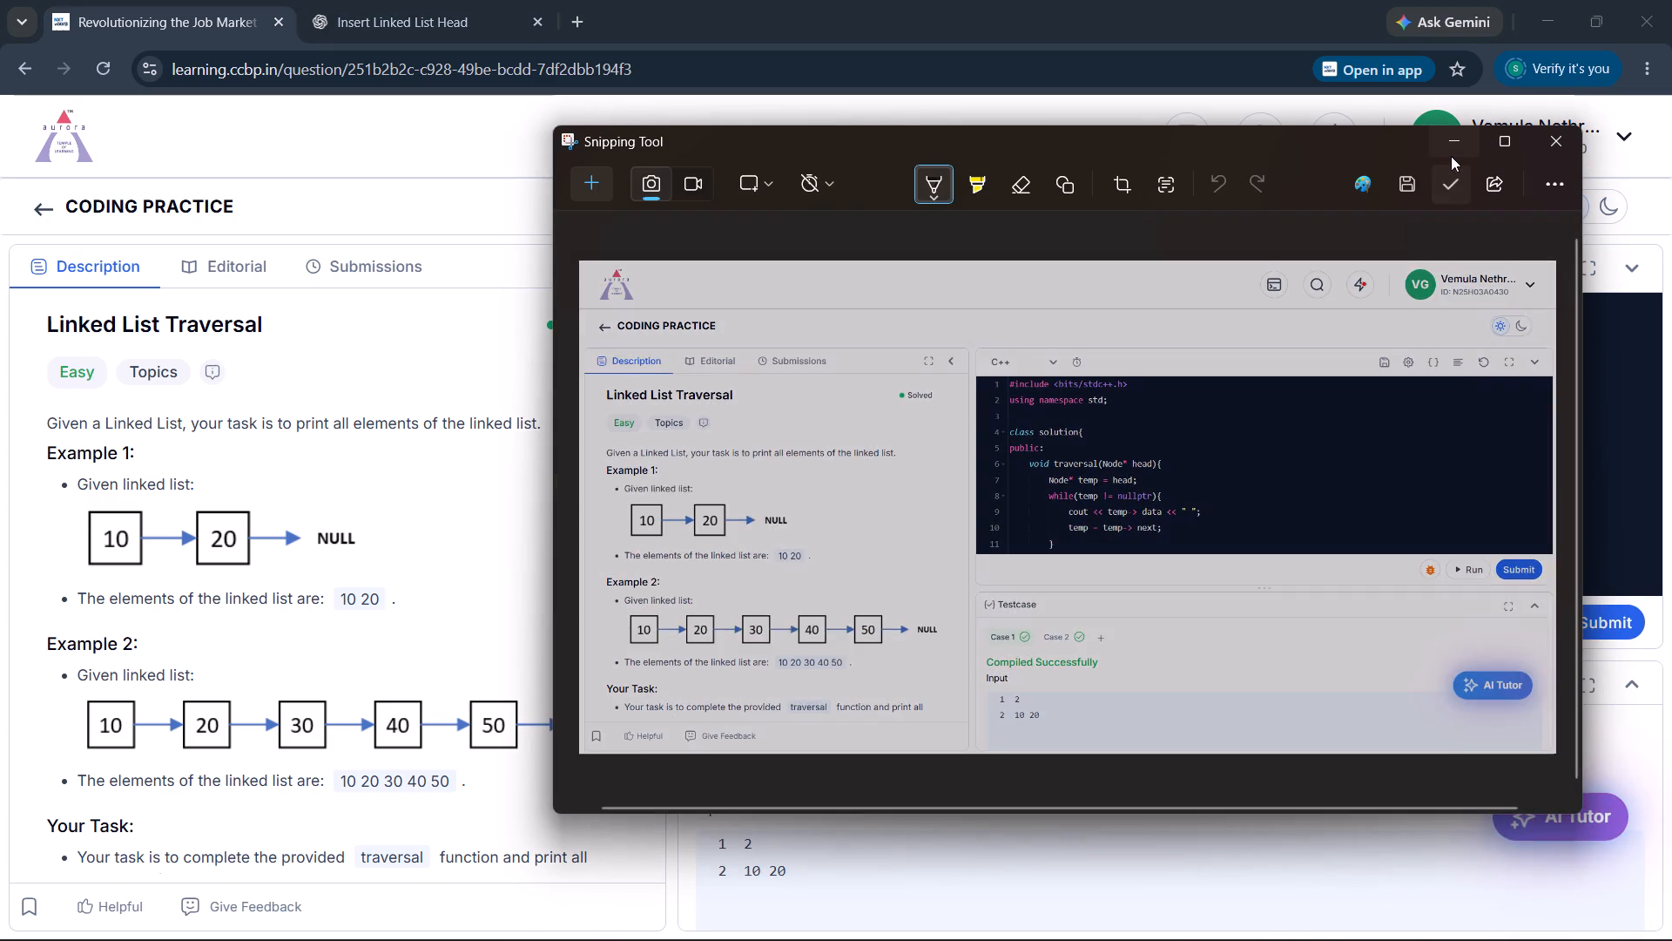
{"action": "left_click", "coordinate": [1453, 150]}
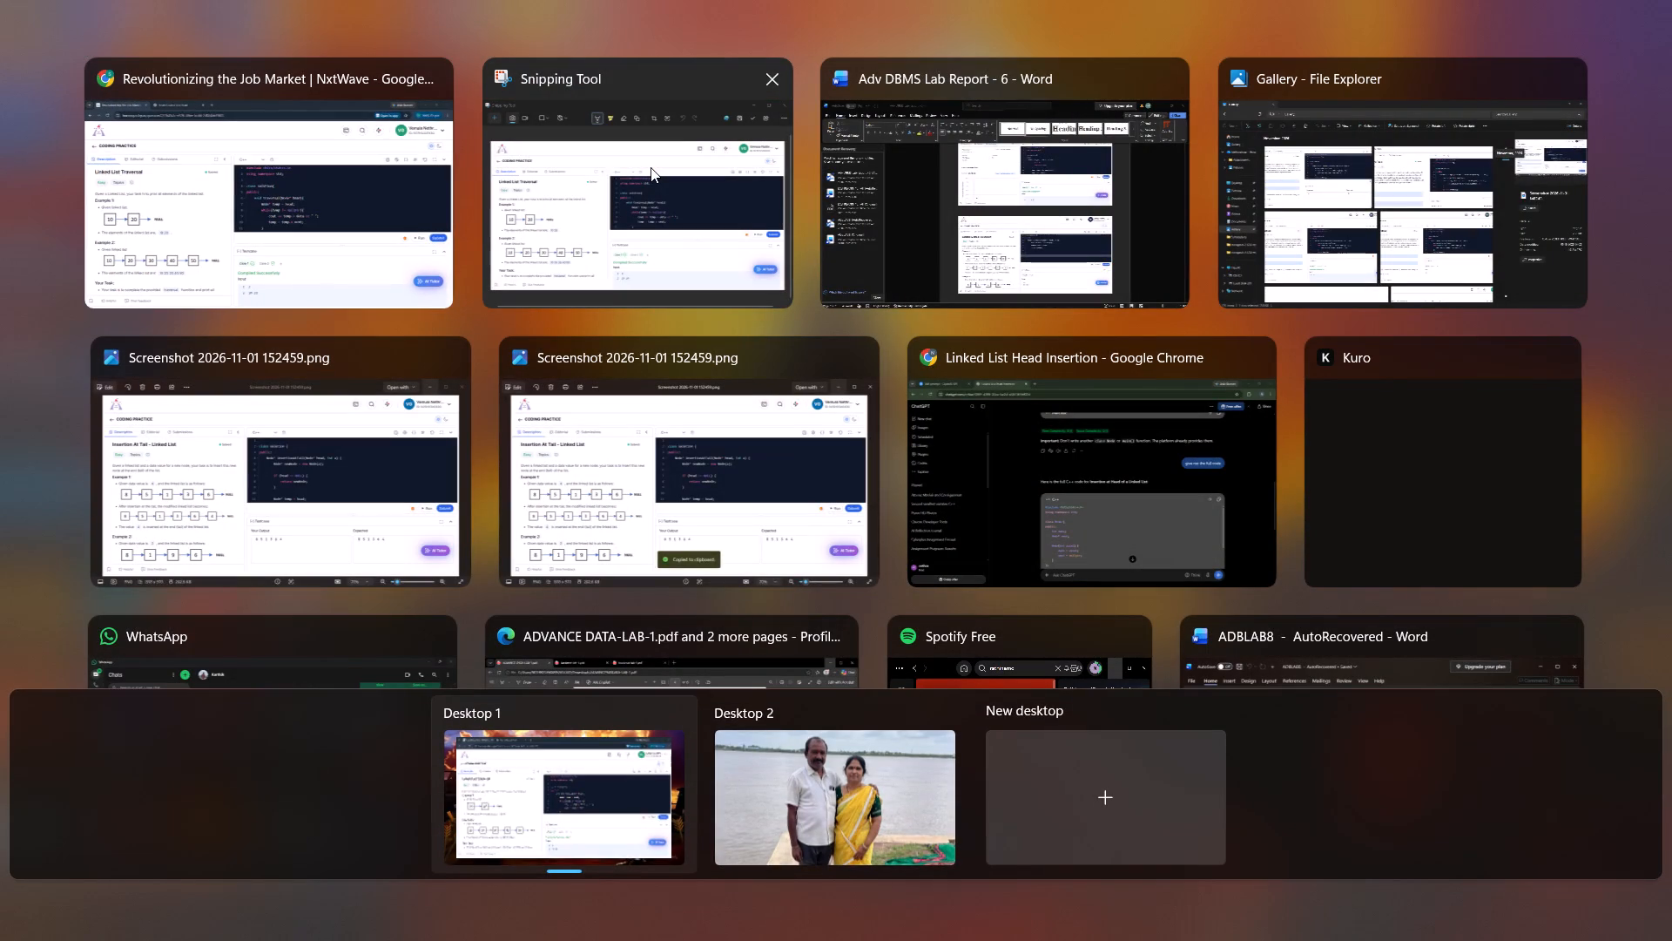
Switch to Word and paste the Linked List Traversal screenshot between the Convert Array To Linked List submission and Insertion At Head screenshots.
{"action": "left_click", "coordinate": [960, 199]}
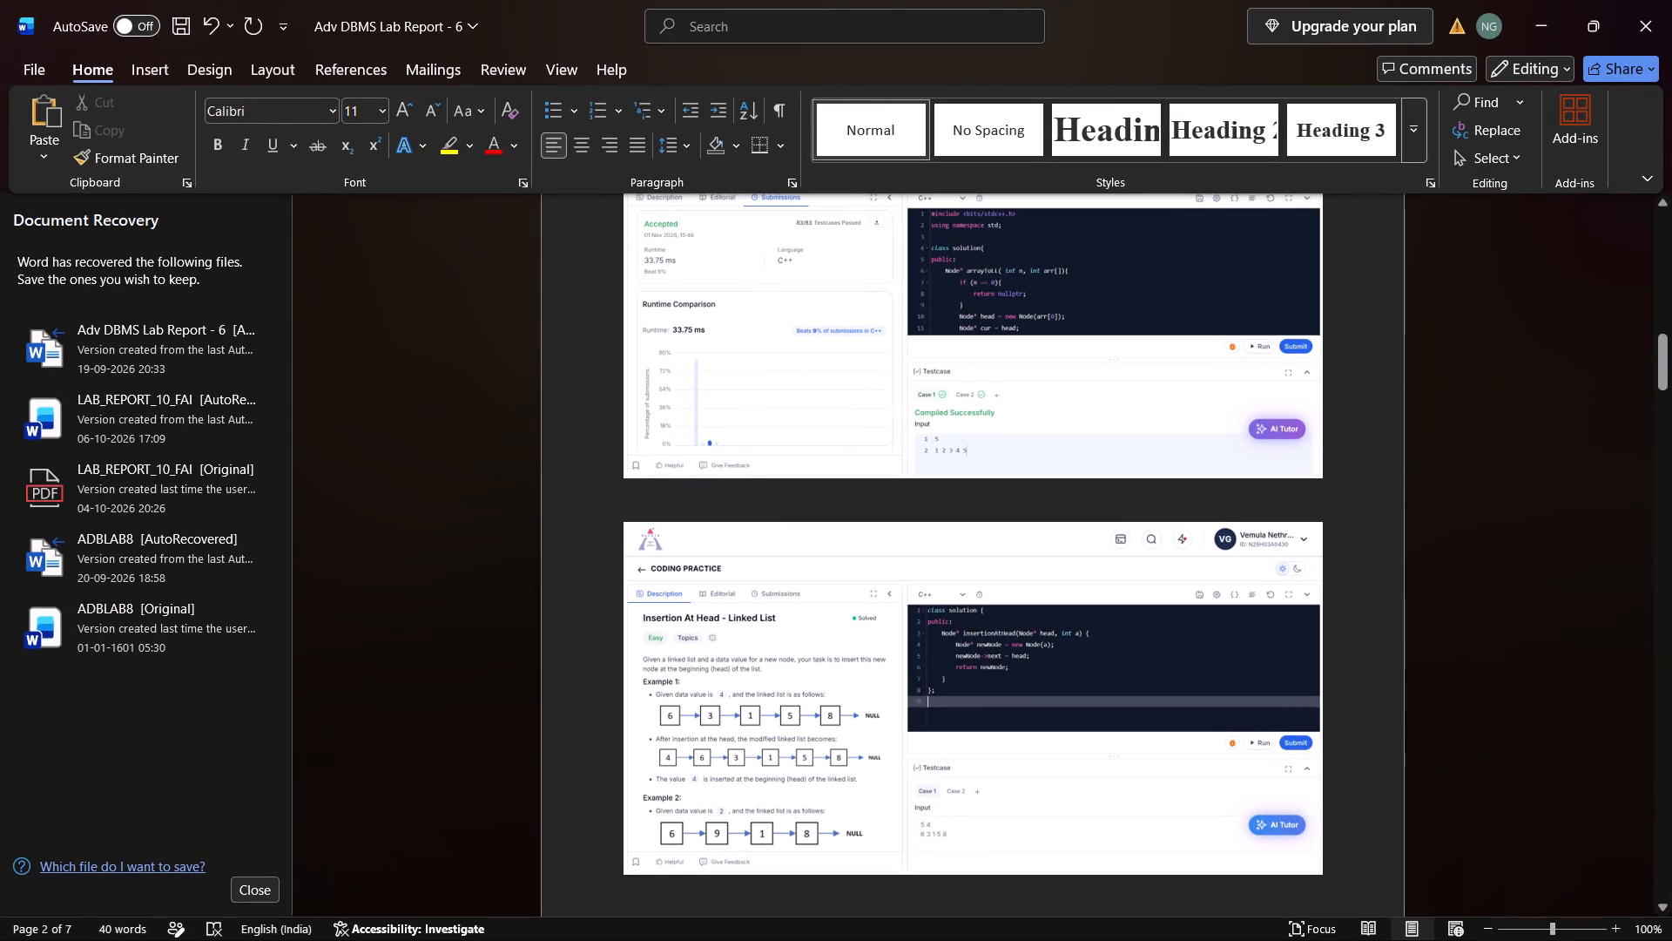
{"action": "right_click", "coordinate": [647, 487]}
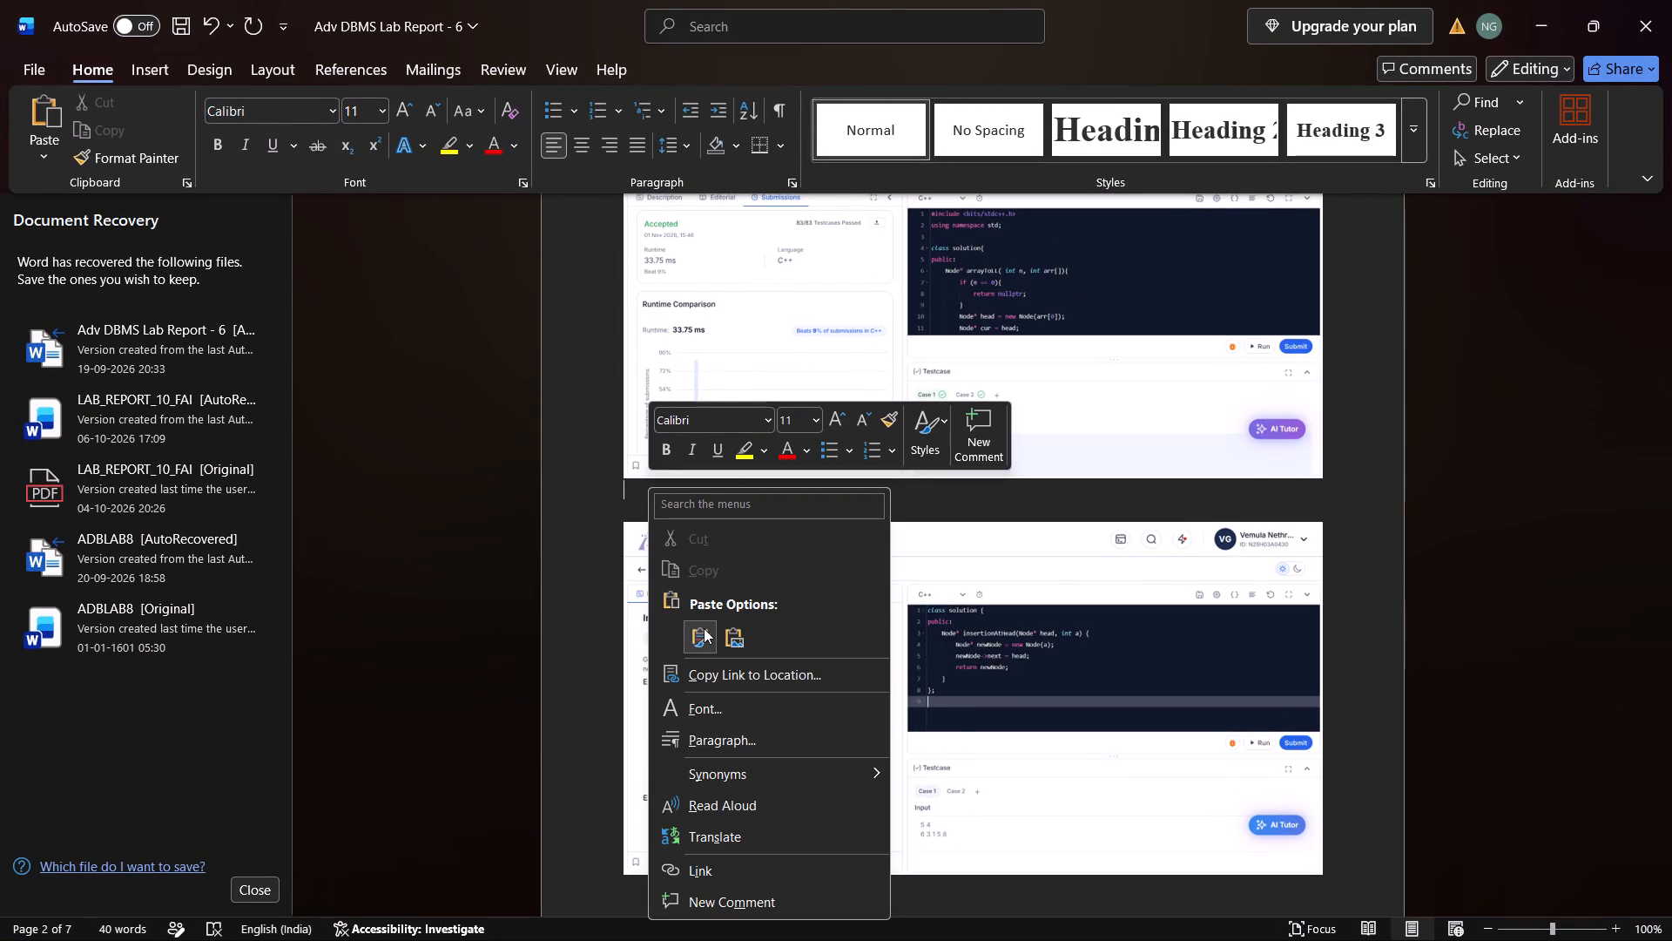
{"action": "left_click", "coordinate": [704, 628]}
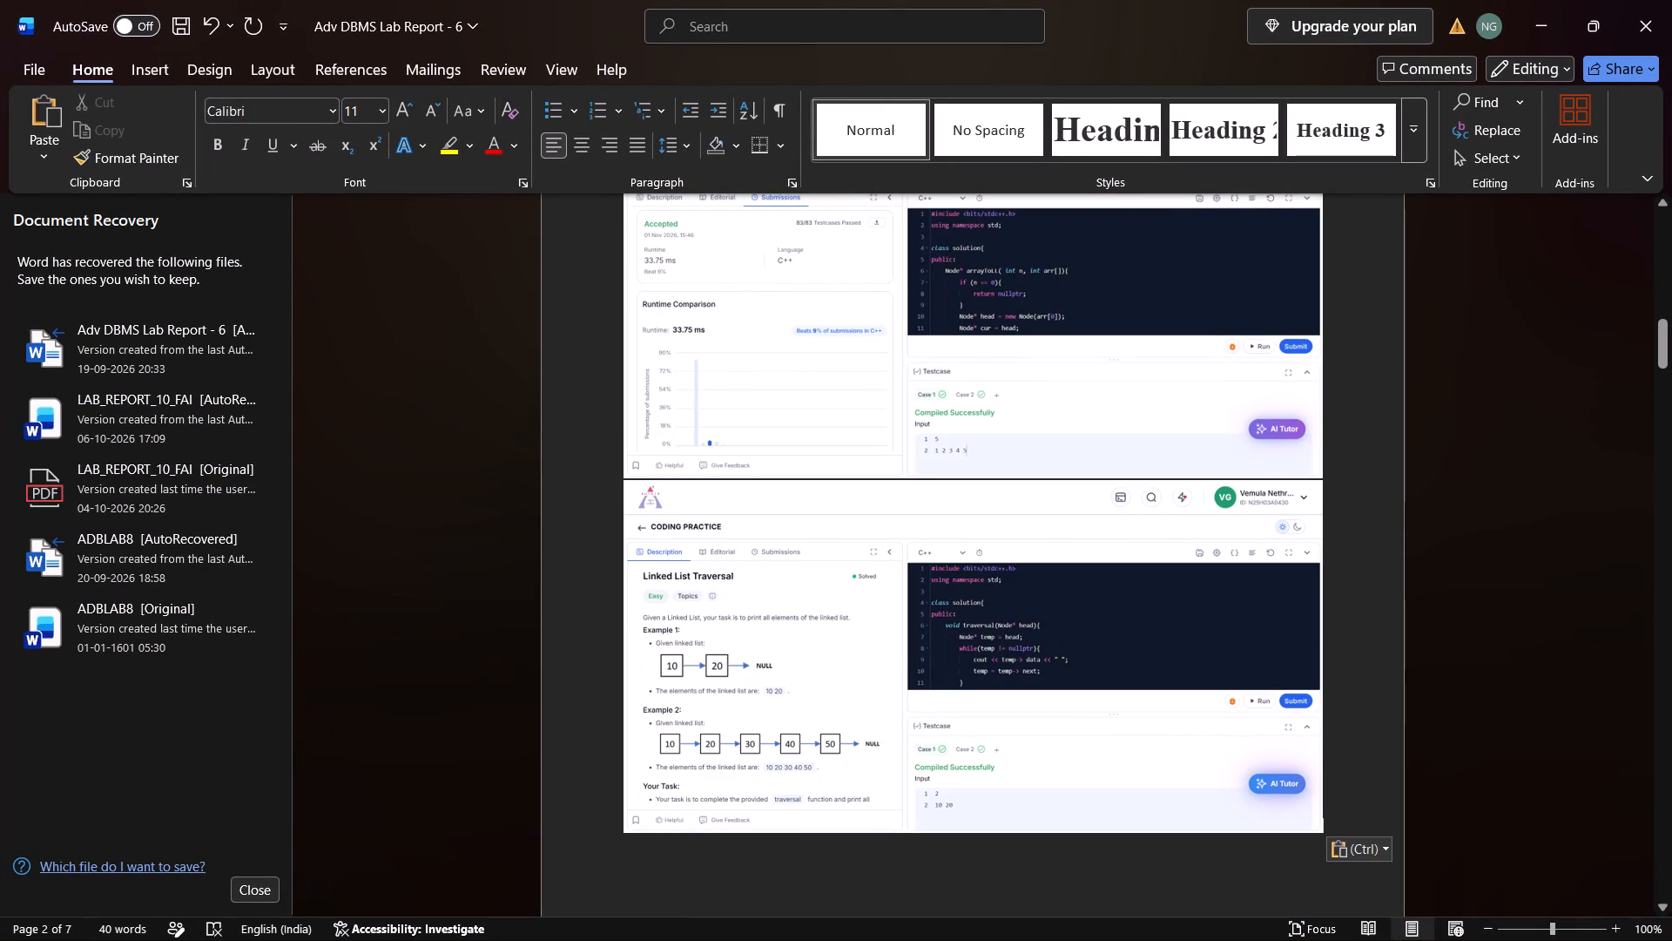
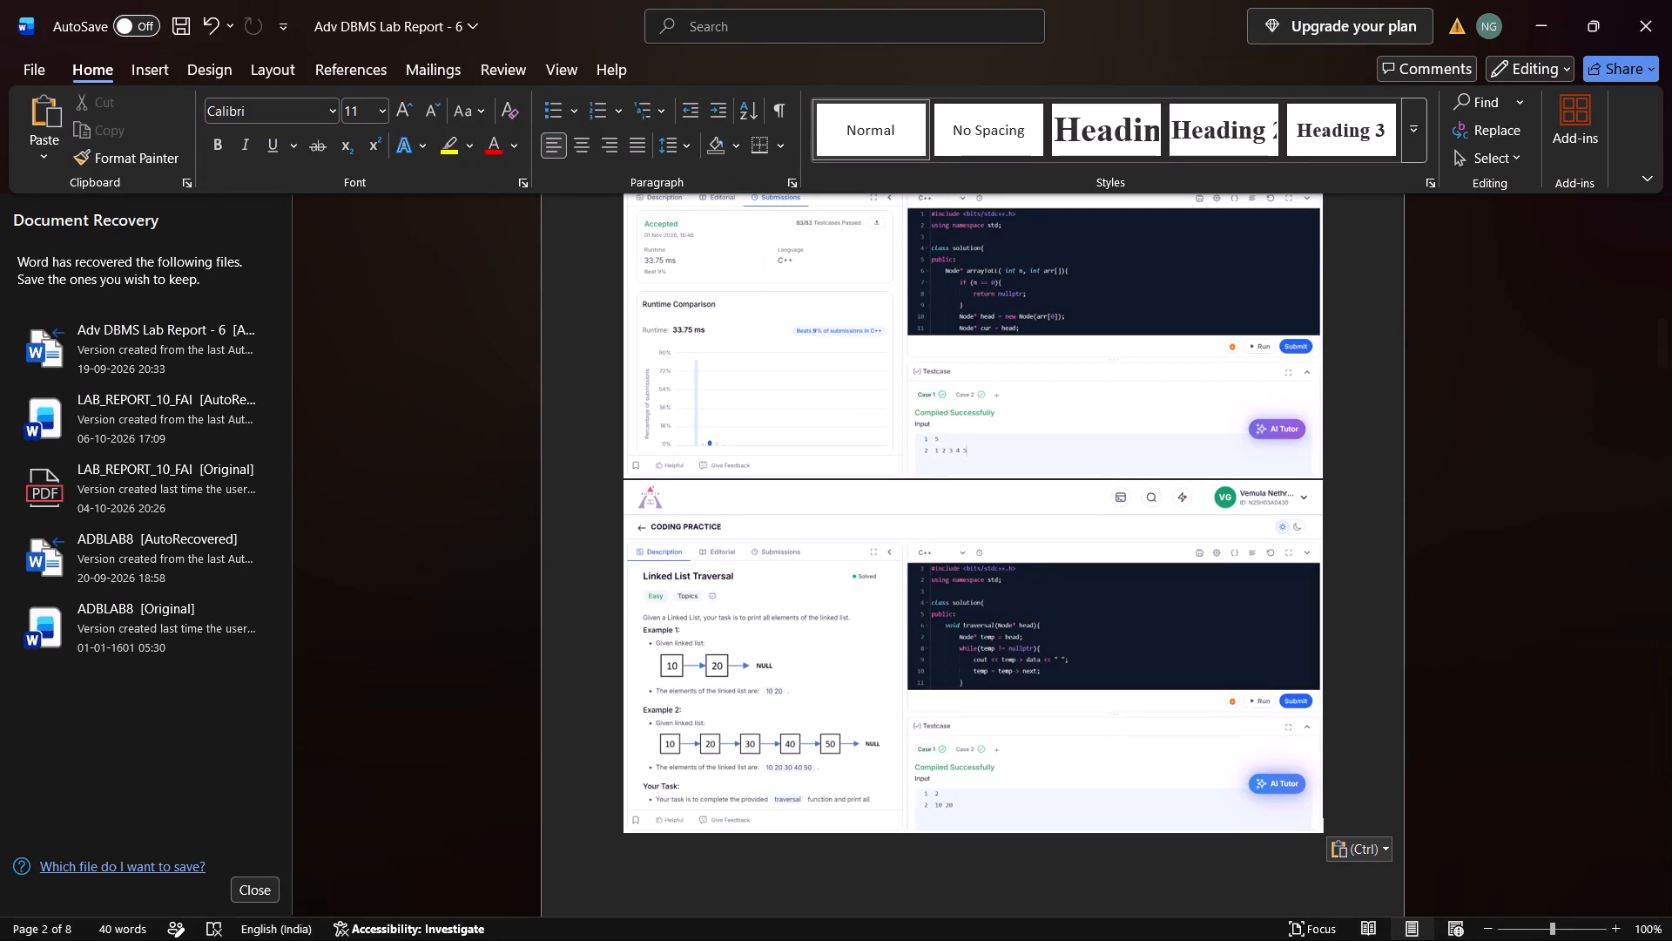
Switch to Chrome and submit the Linked List Traversal C++ solution.
{"action": "scroll", "coordinate": [988, 722], "scroll_direction": "down", "scroll_amount": 1}
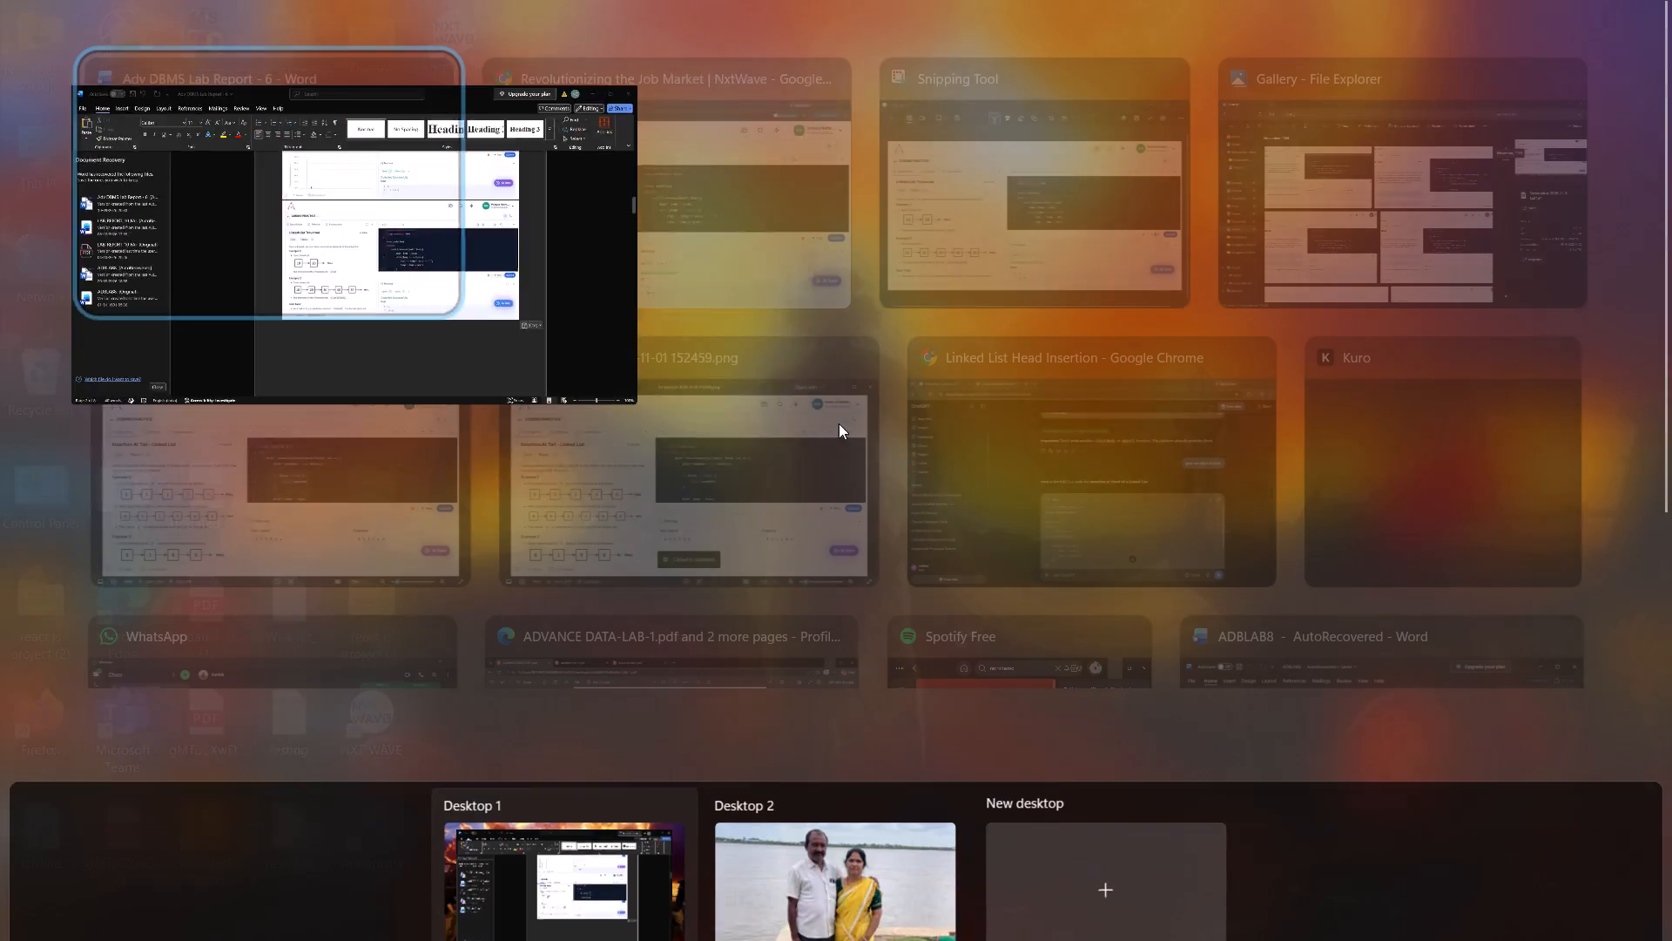
{"action": "left_click", "coordinate": [741, 233]}
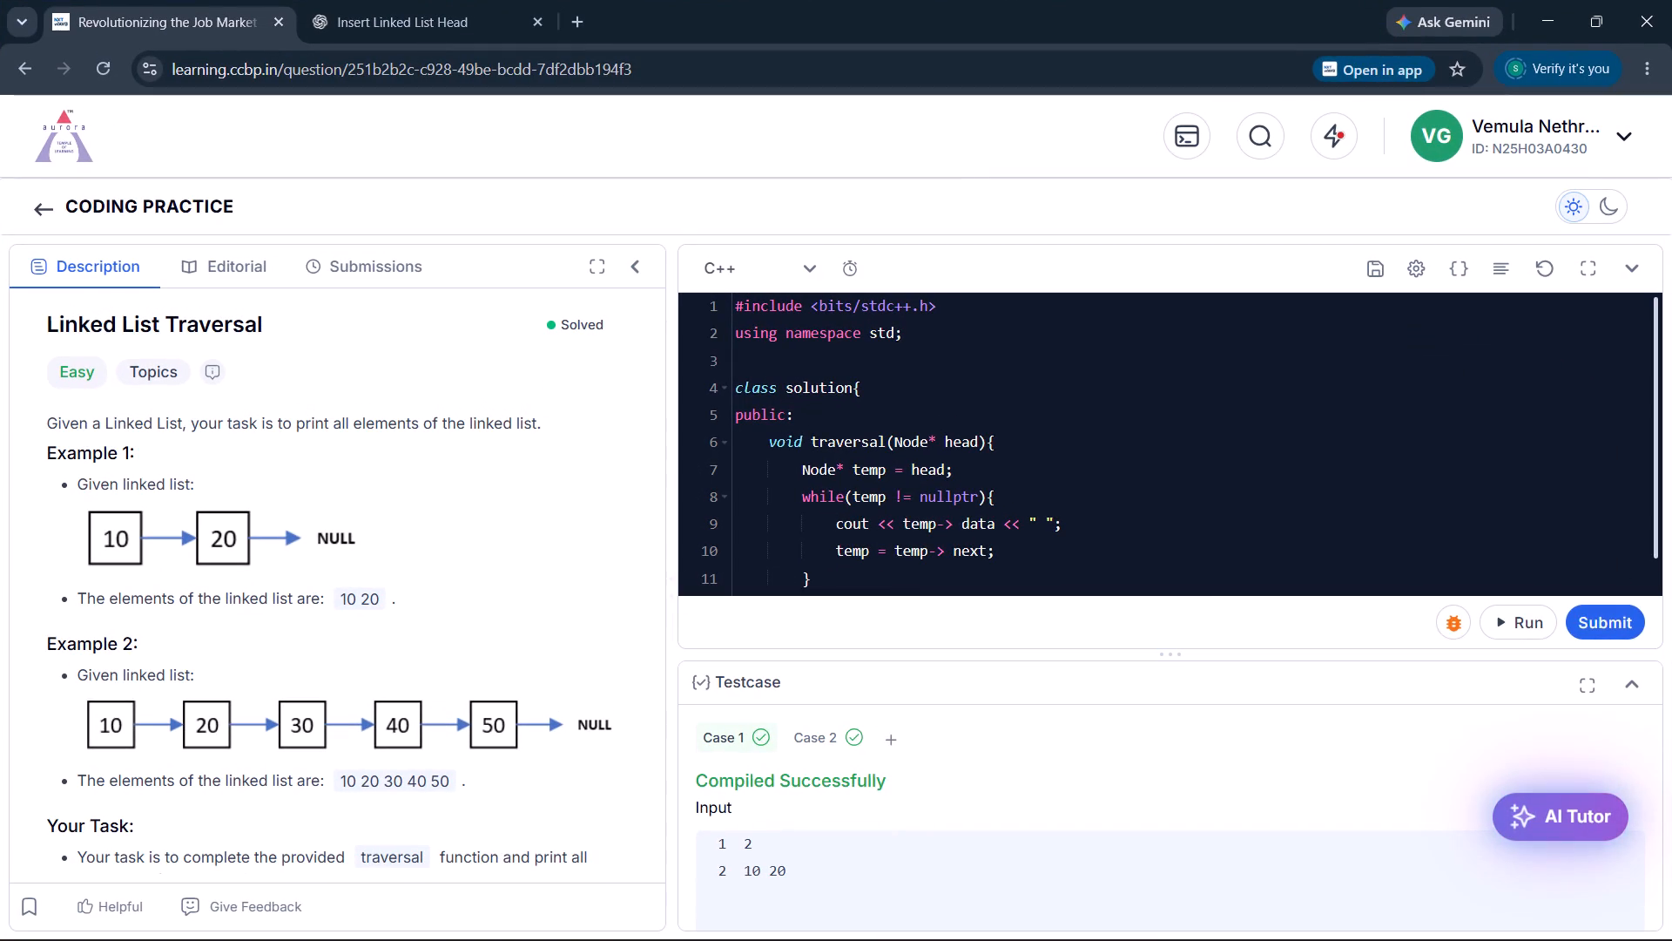
{"action": "left_click", "coordinate": [1615, 619]}
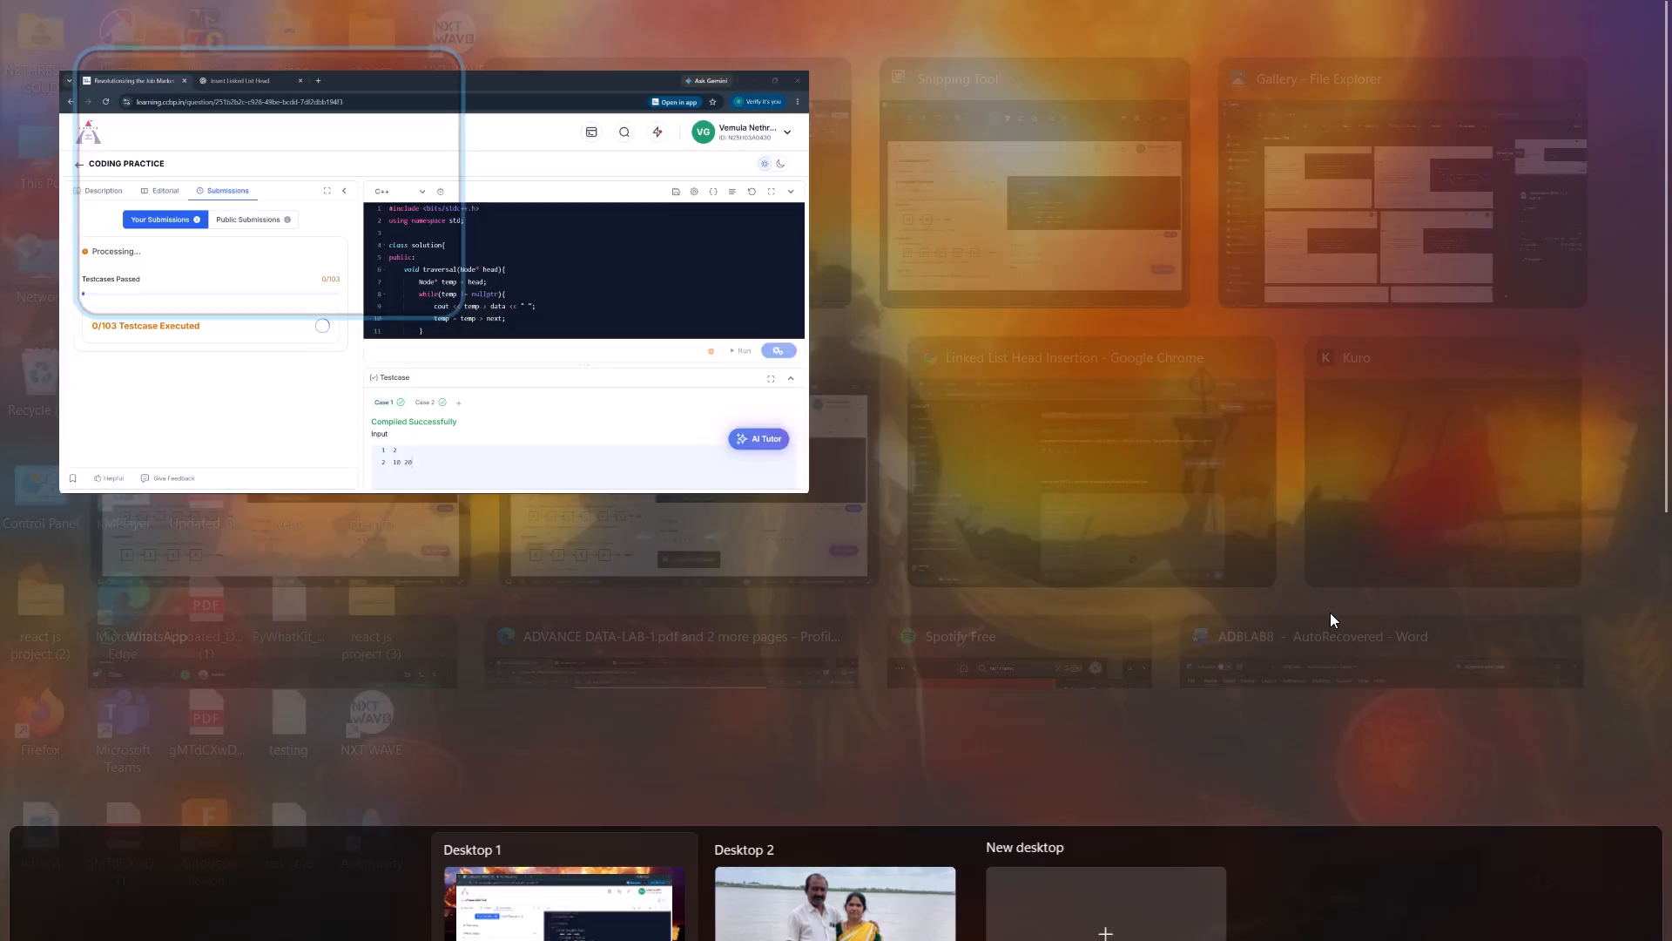
Switch to Word and add a new line beneath the pasted Linked List Traversal problem screenshot.
{"action": "left_click", "coordinate": [745, 196]}
{"action": "scroll", "coordinate": [816, 526], "scroll_direction": "down", "scroll_amount": 1}
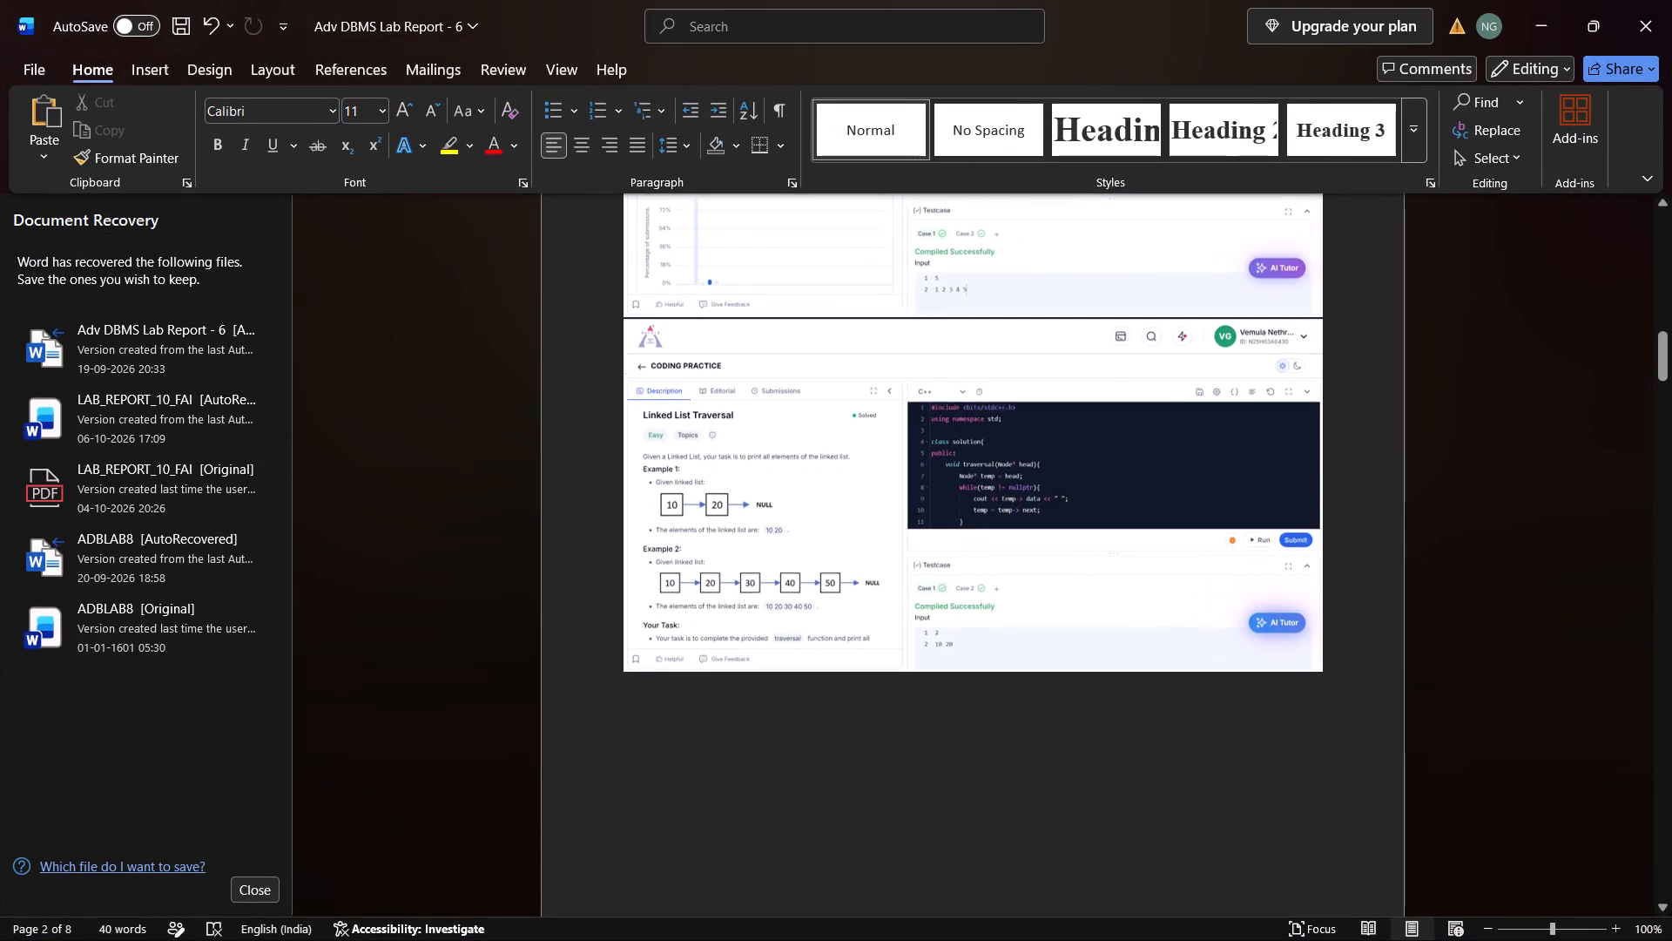
{"action": "scroll", "coordinate": [816, 526], "scroll_direction": "down", "scroll_amount": 1}
{"action": "scroll", "coordinate": [816, 526], "scroll_direction": "up", "scroll_amount": 1}
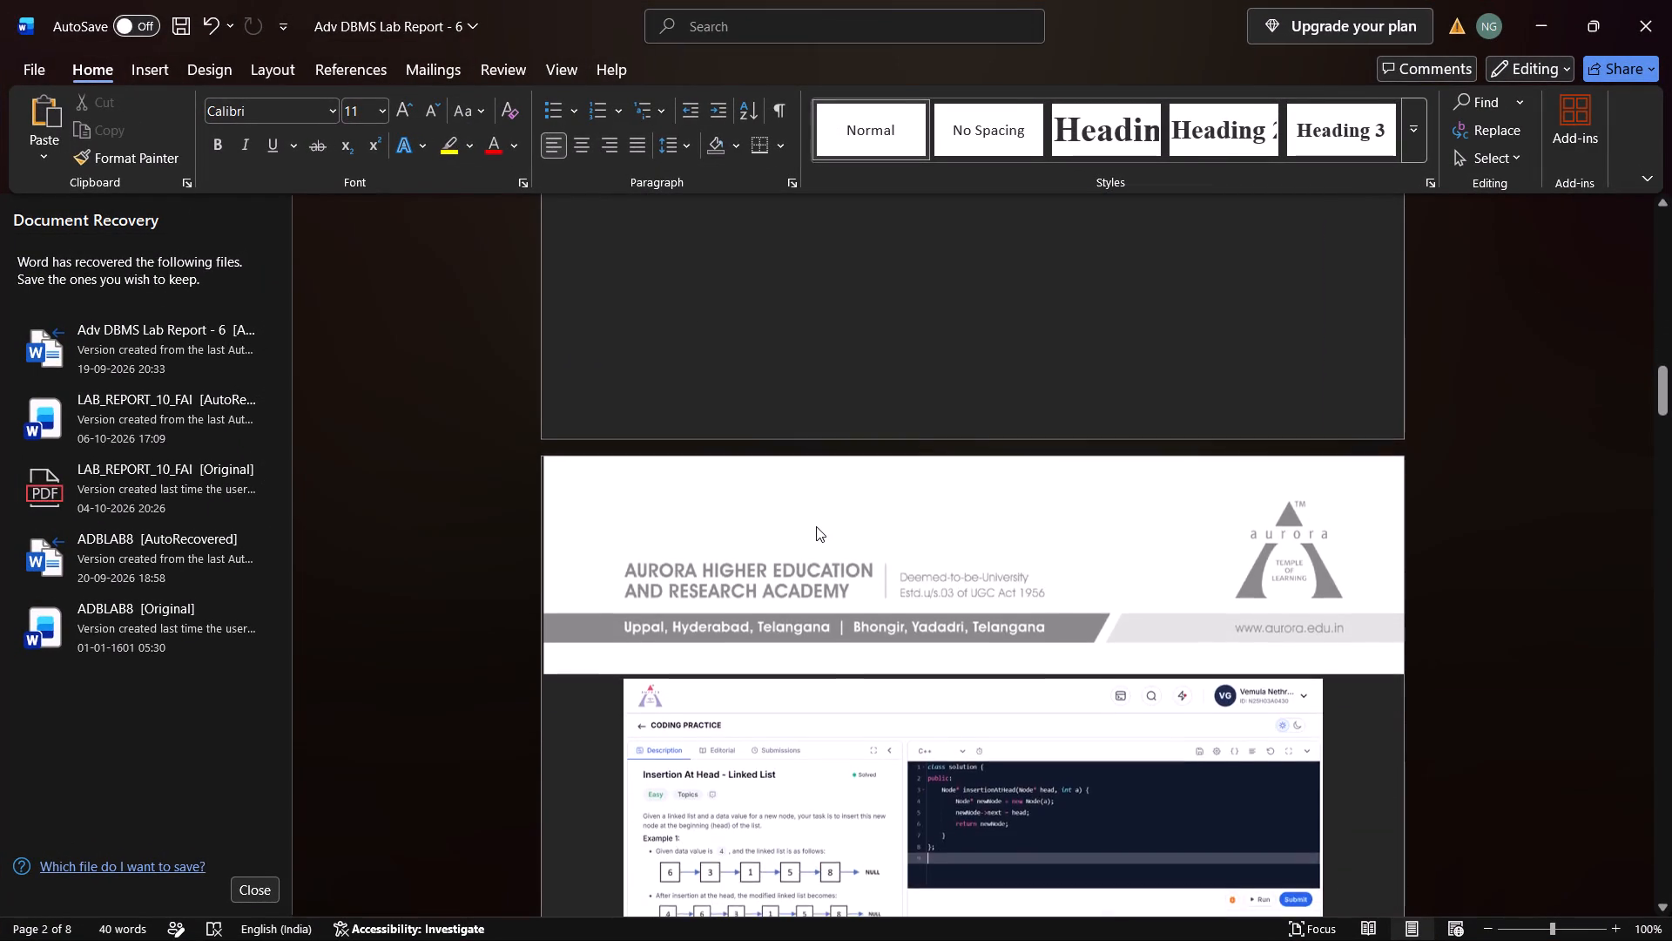
{"action": "scroll", "coordinate": [816, 526], "scroll_direction": "up", "scroll_amount": 2}
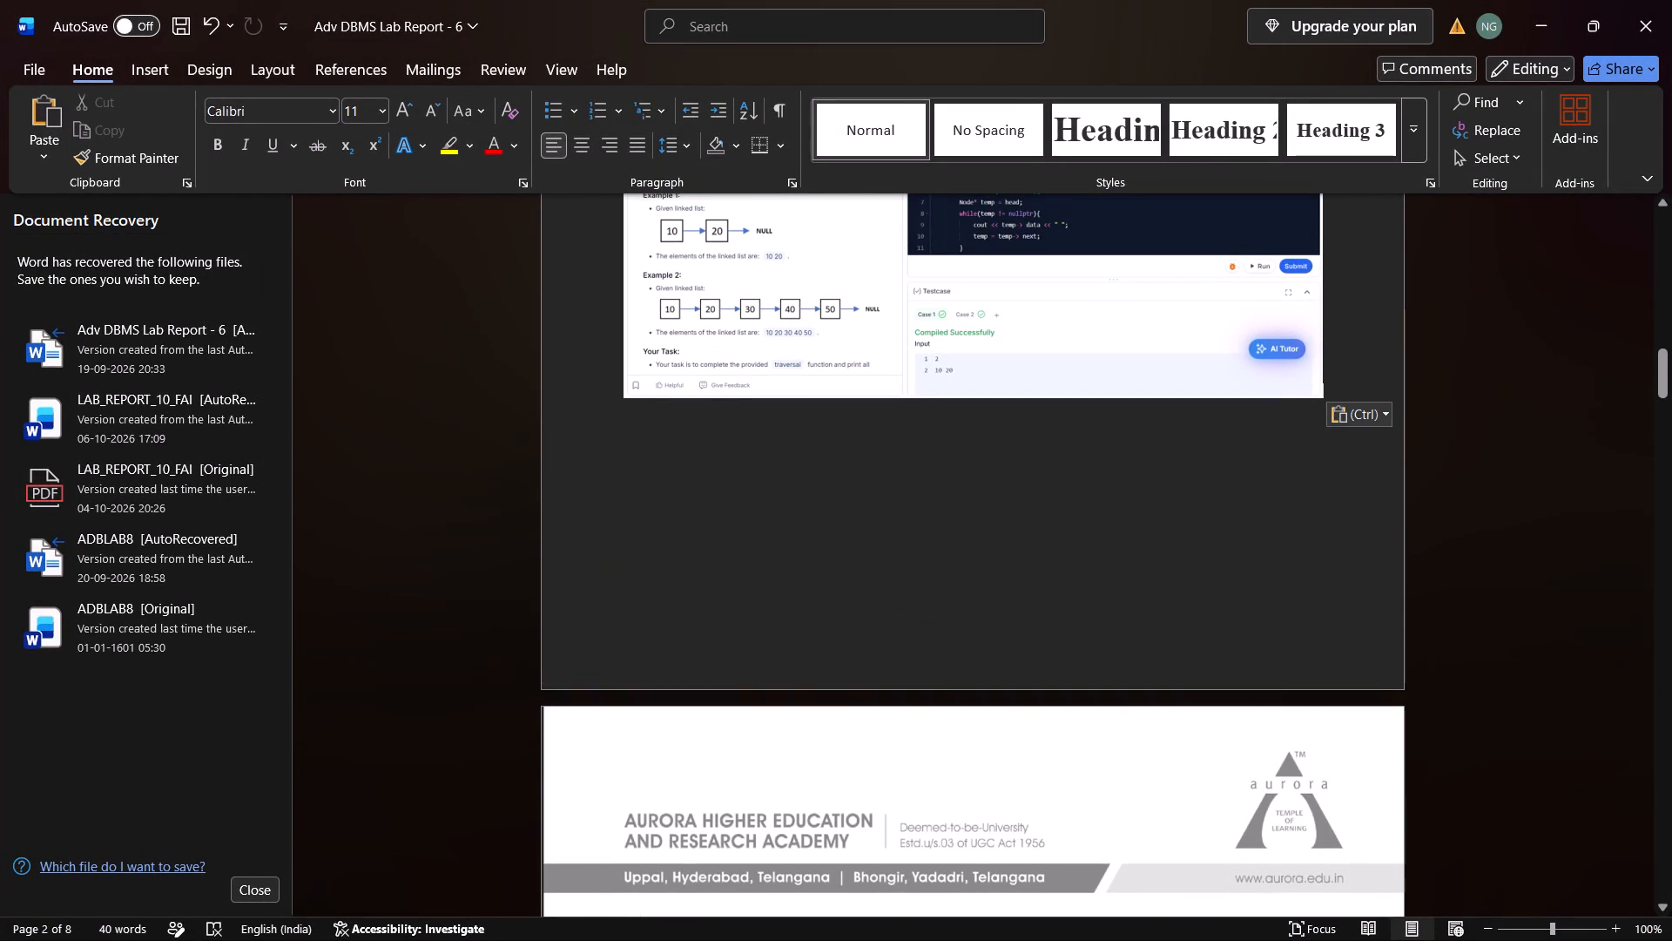
{"action": "key", "text": "Return"}
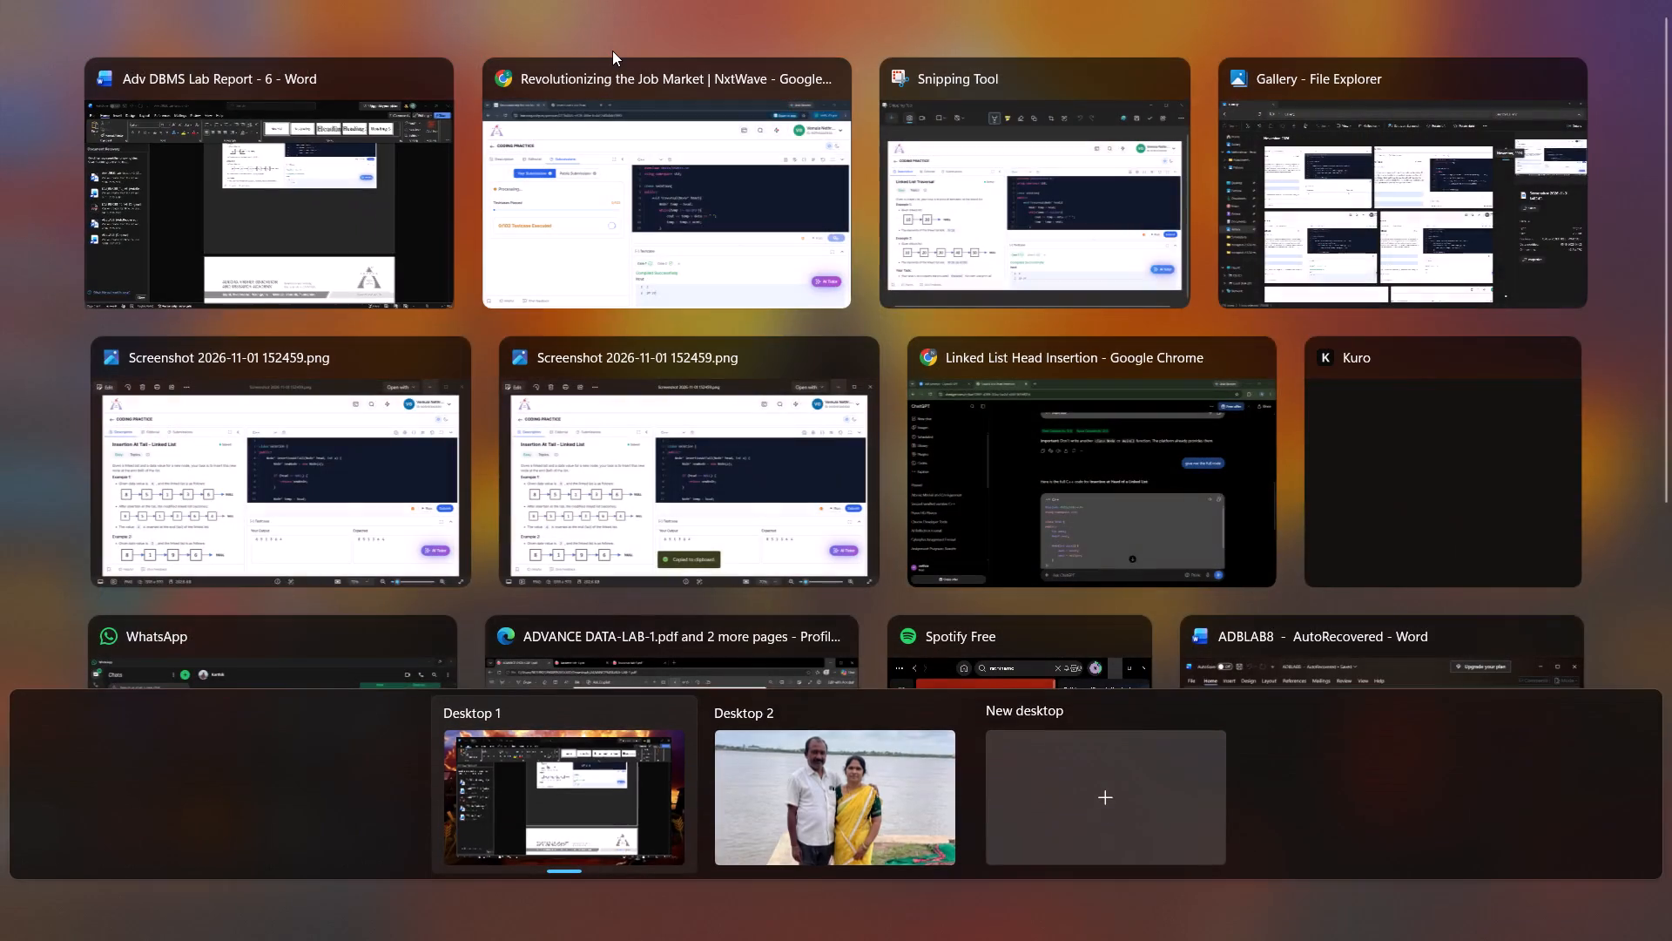
Switch to Chrome, capture the full Linked List Traversal submission page with its runtime comparison, and copy the screenshot.
{"action": "left_click", "coordinate": [612, 51]}
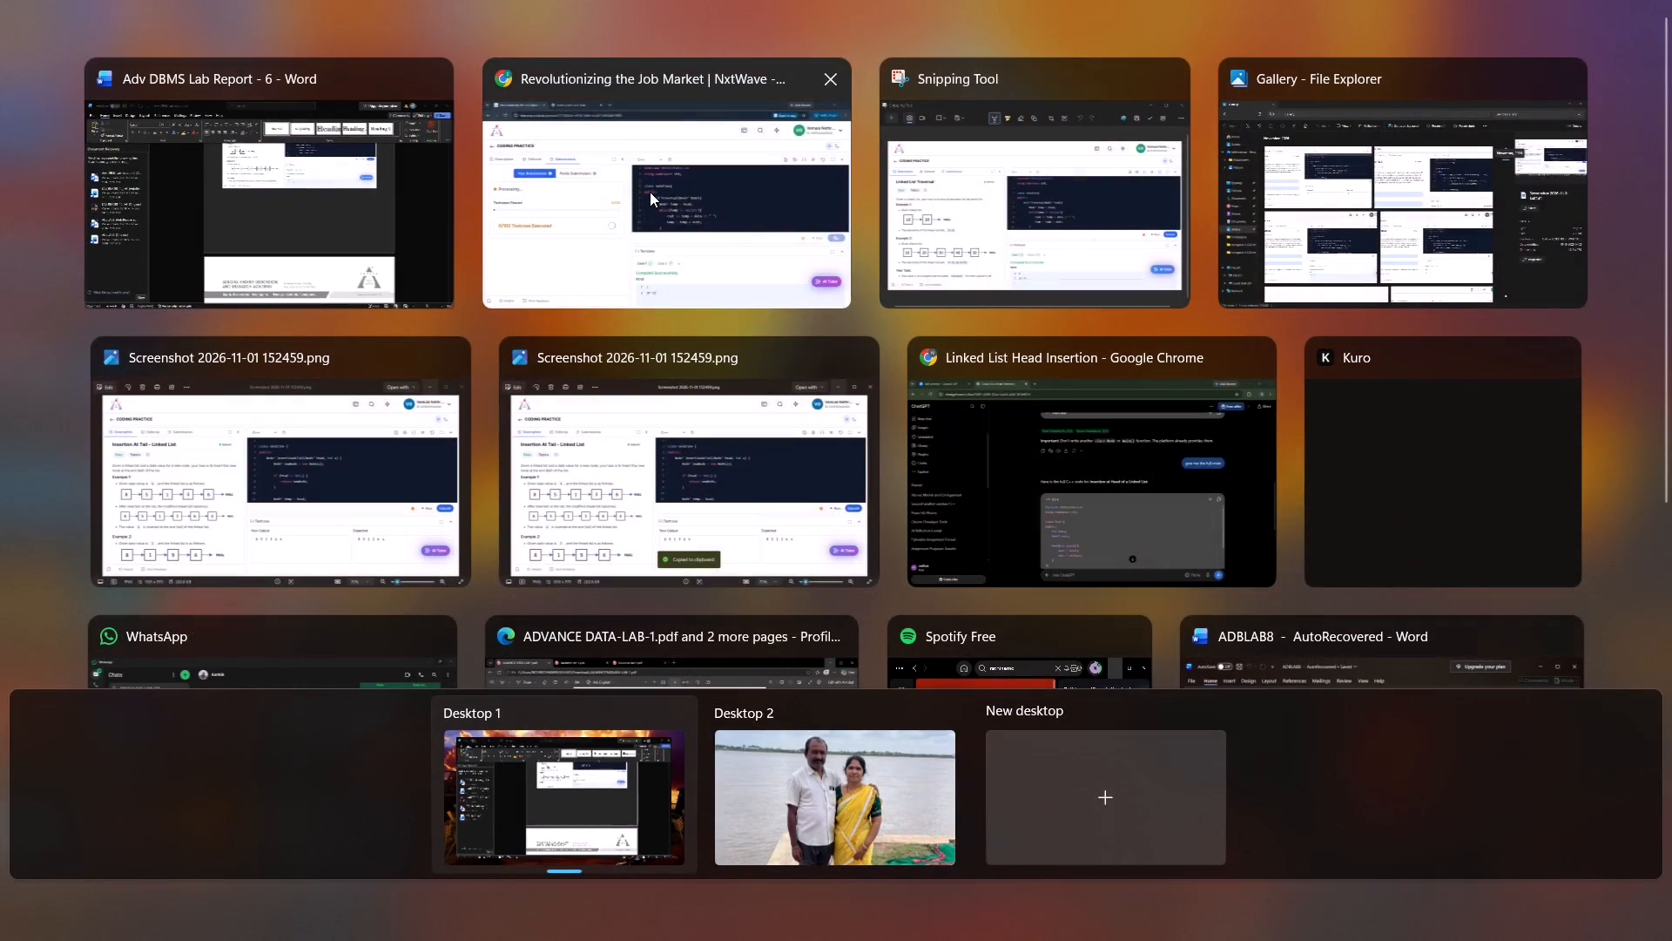
{"action": "left_click", "coordinate": [650, 192]}
{"action": "scroll", "coordinate": [411, 675], "scroll_direction": "down", "scroll_amount": 1}
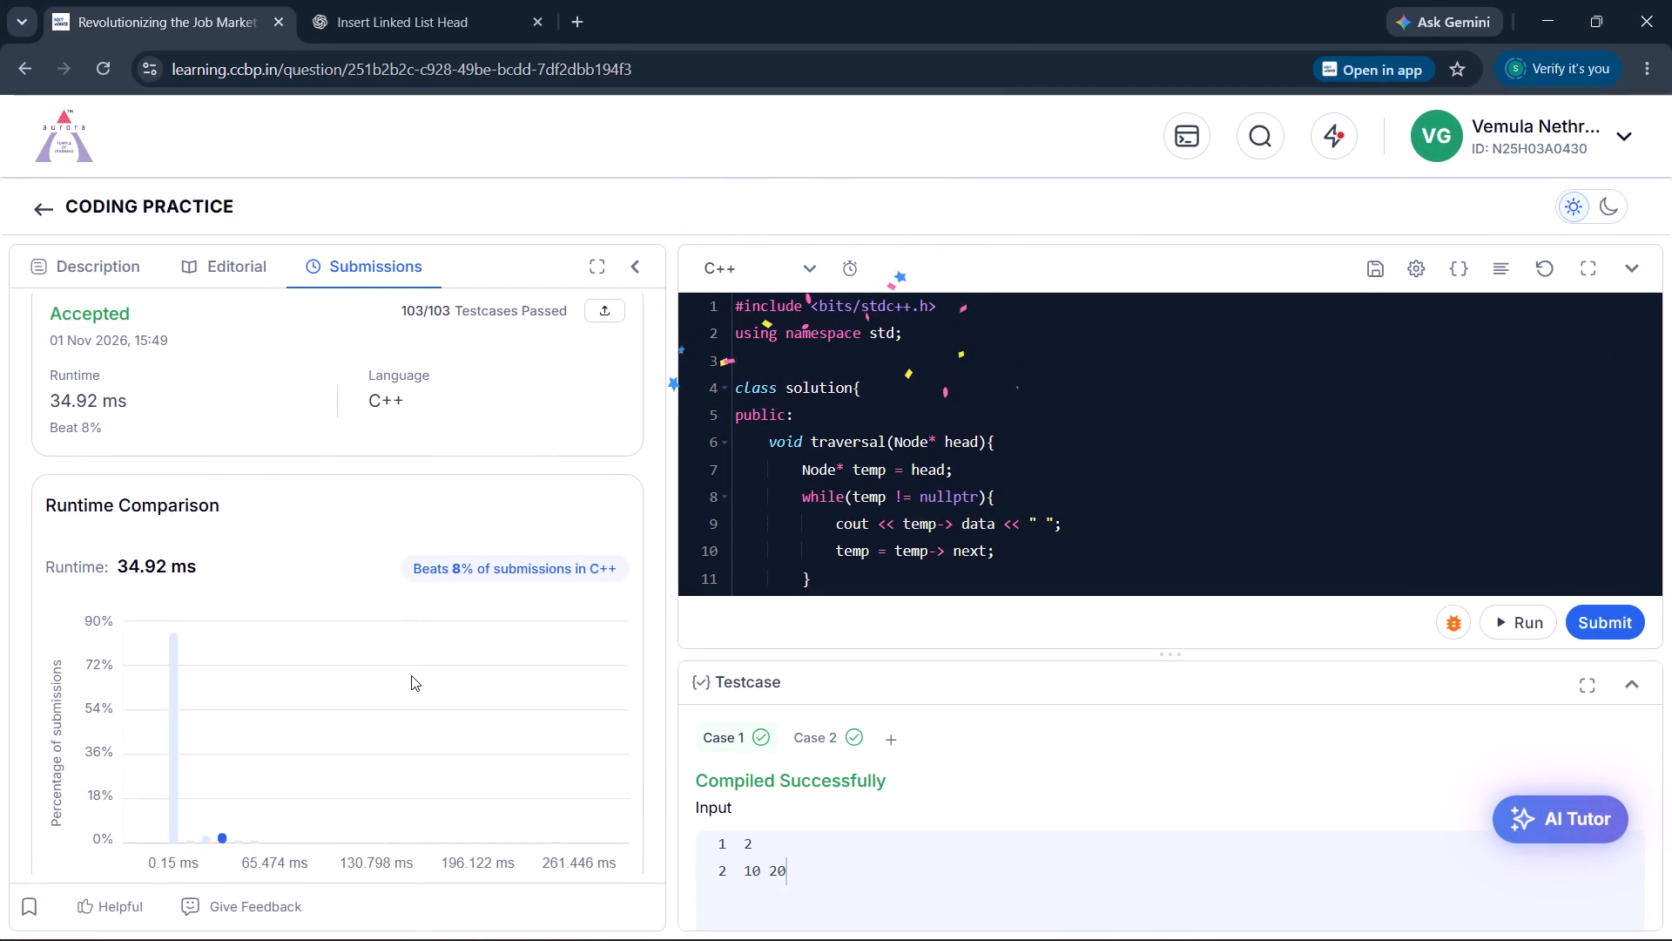
{"action": "scroll", "coordinate": [411, 675], "scroll_direction": "down", "scroll_amount": 1}
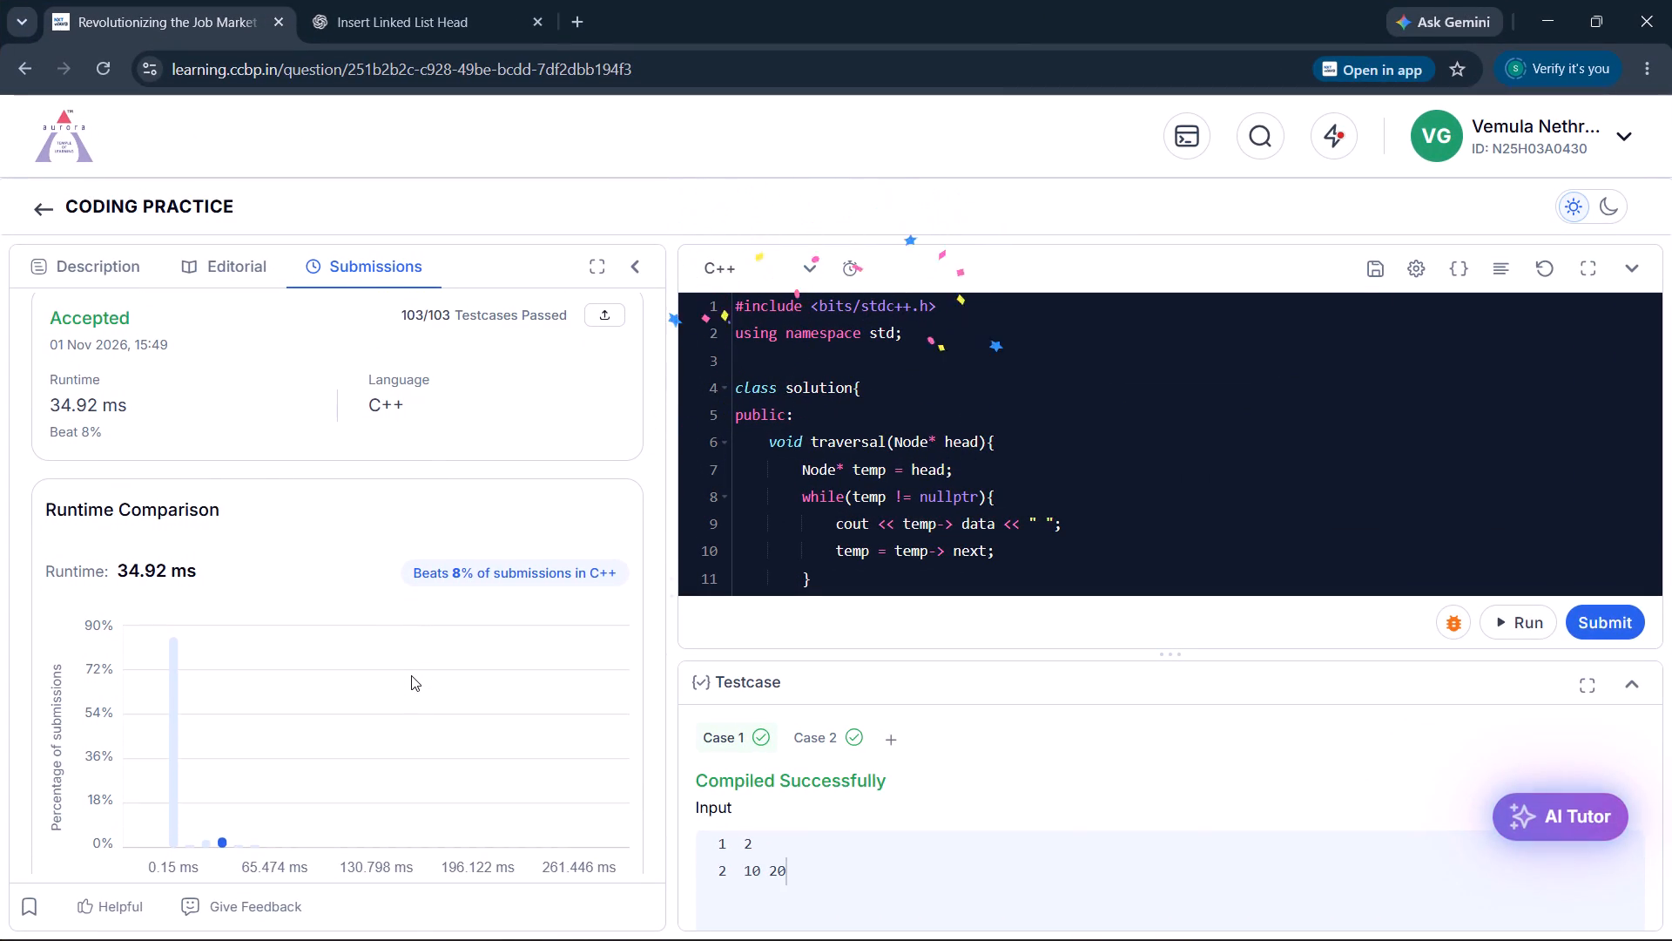
{"action": "key", "text": "Print"}
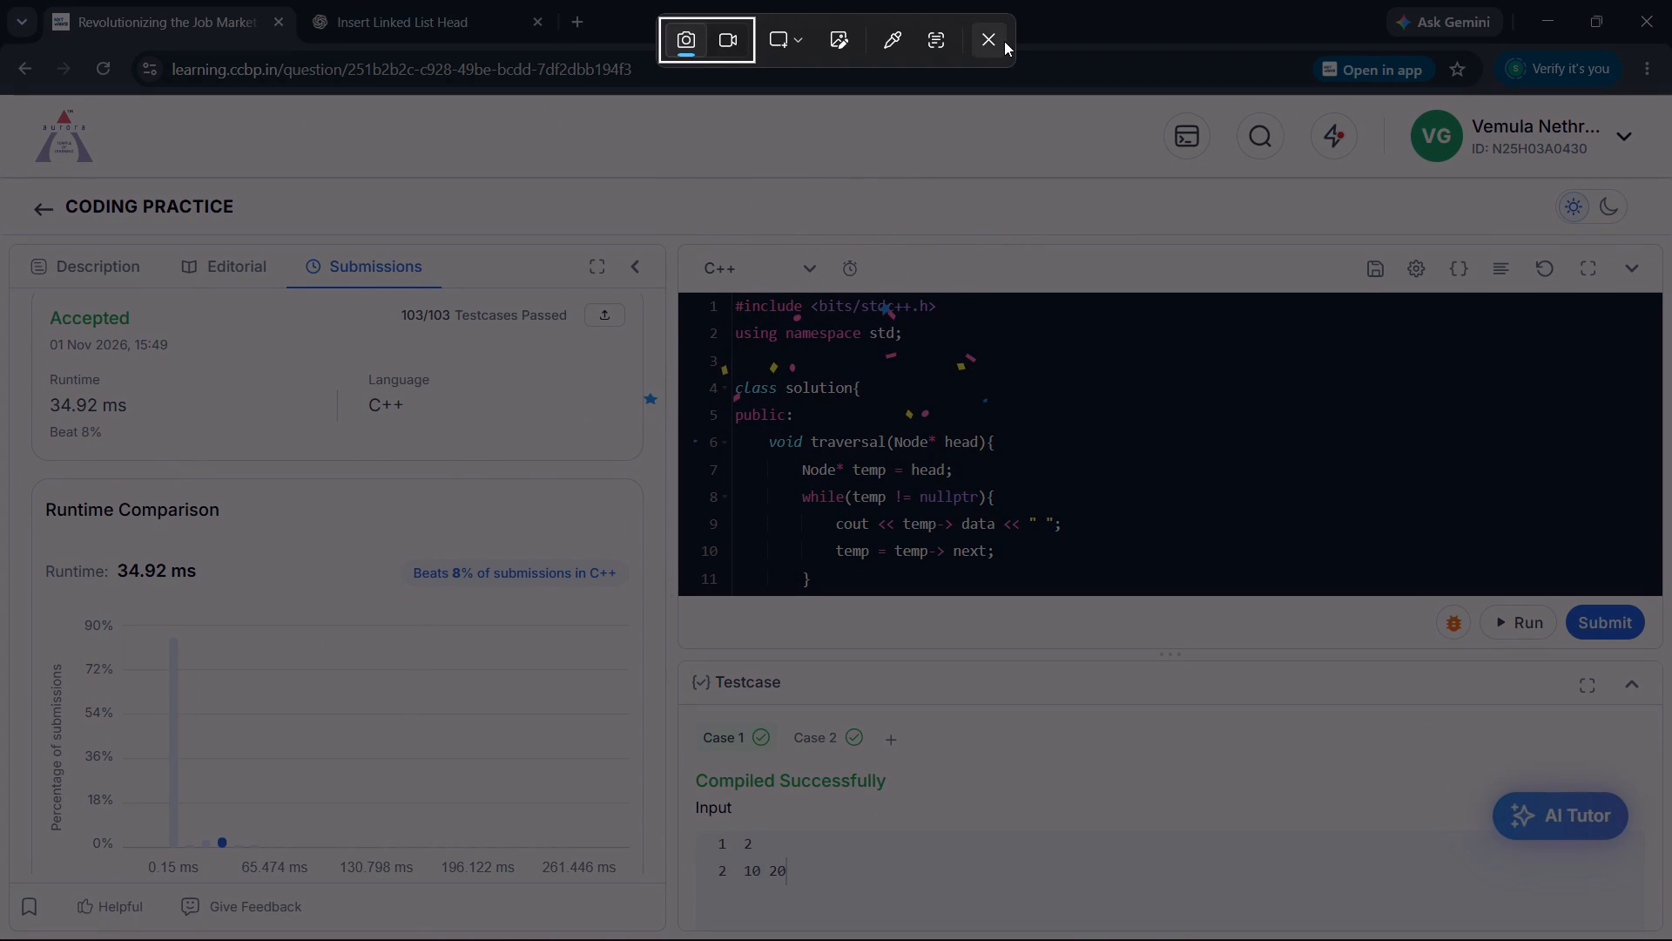
{"action": "left_click", "coordinate": [1004, 40]}
{"action": "key", "text": "Print"}
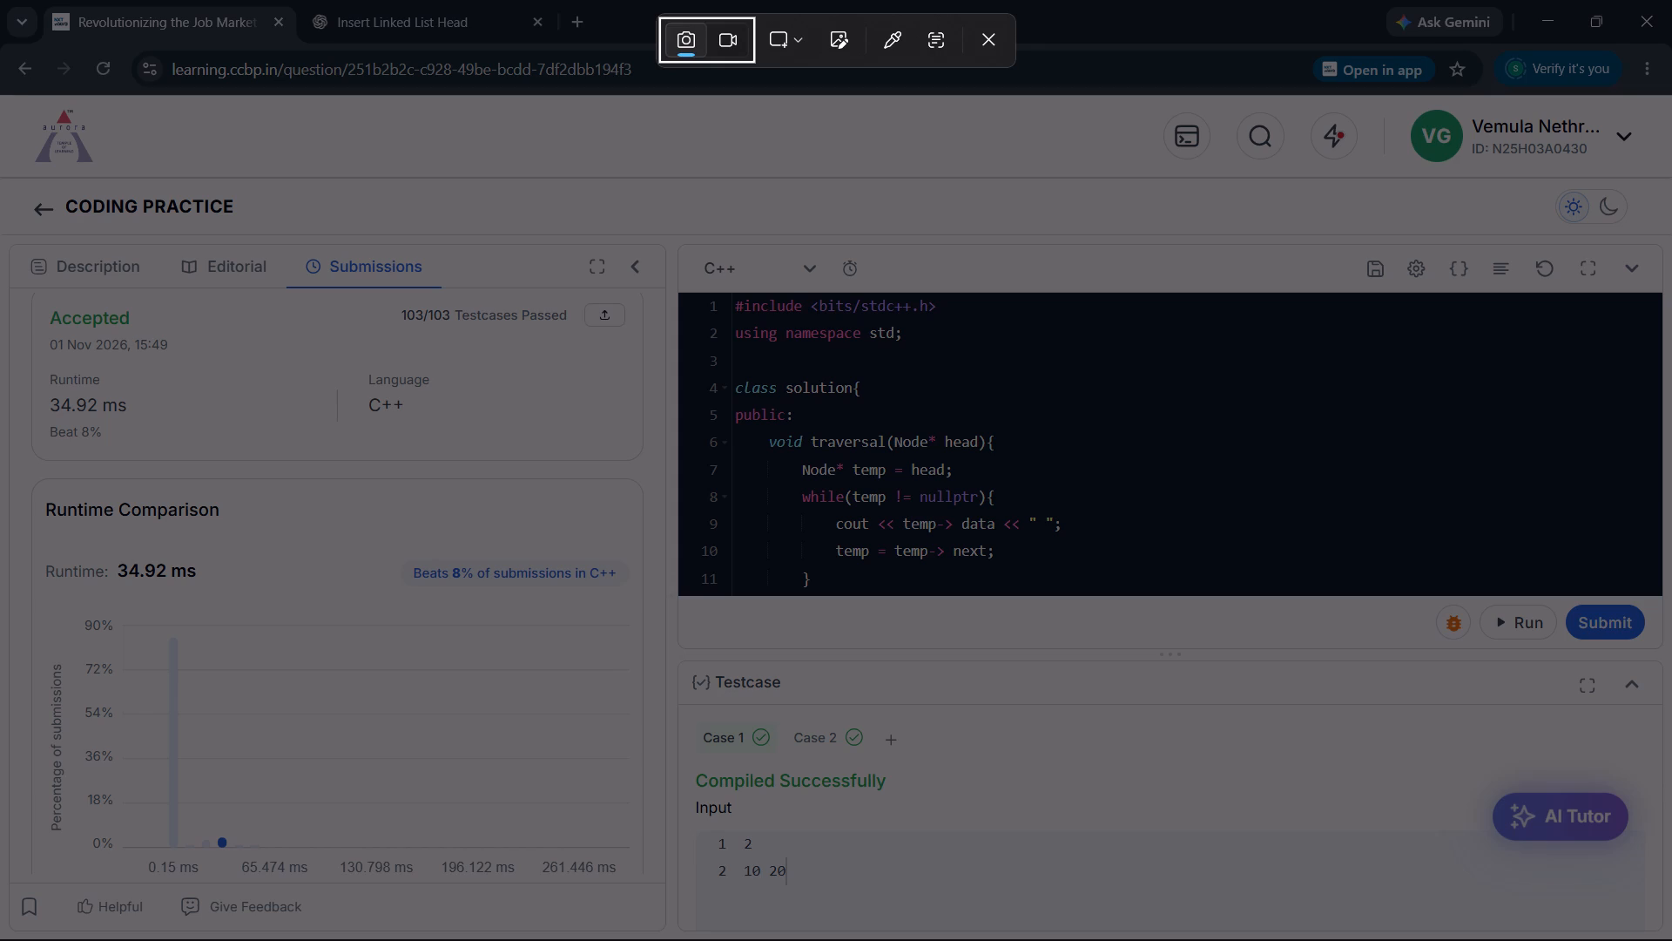
{"action": "left_click_drag", "start_coordinate": [0, 98], "coordinate": [1671, 940]}
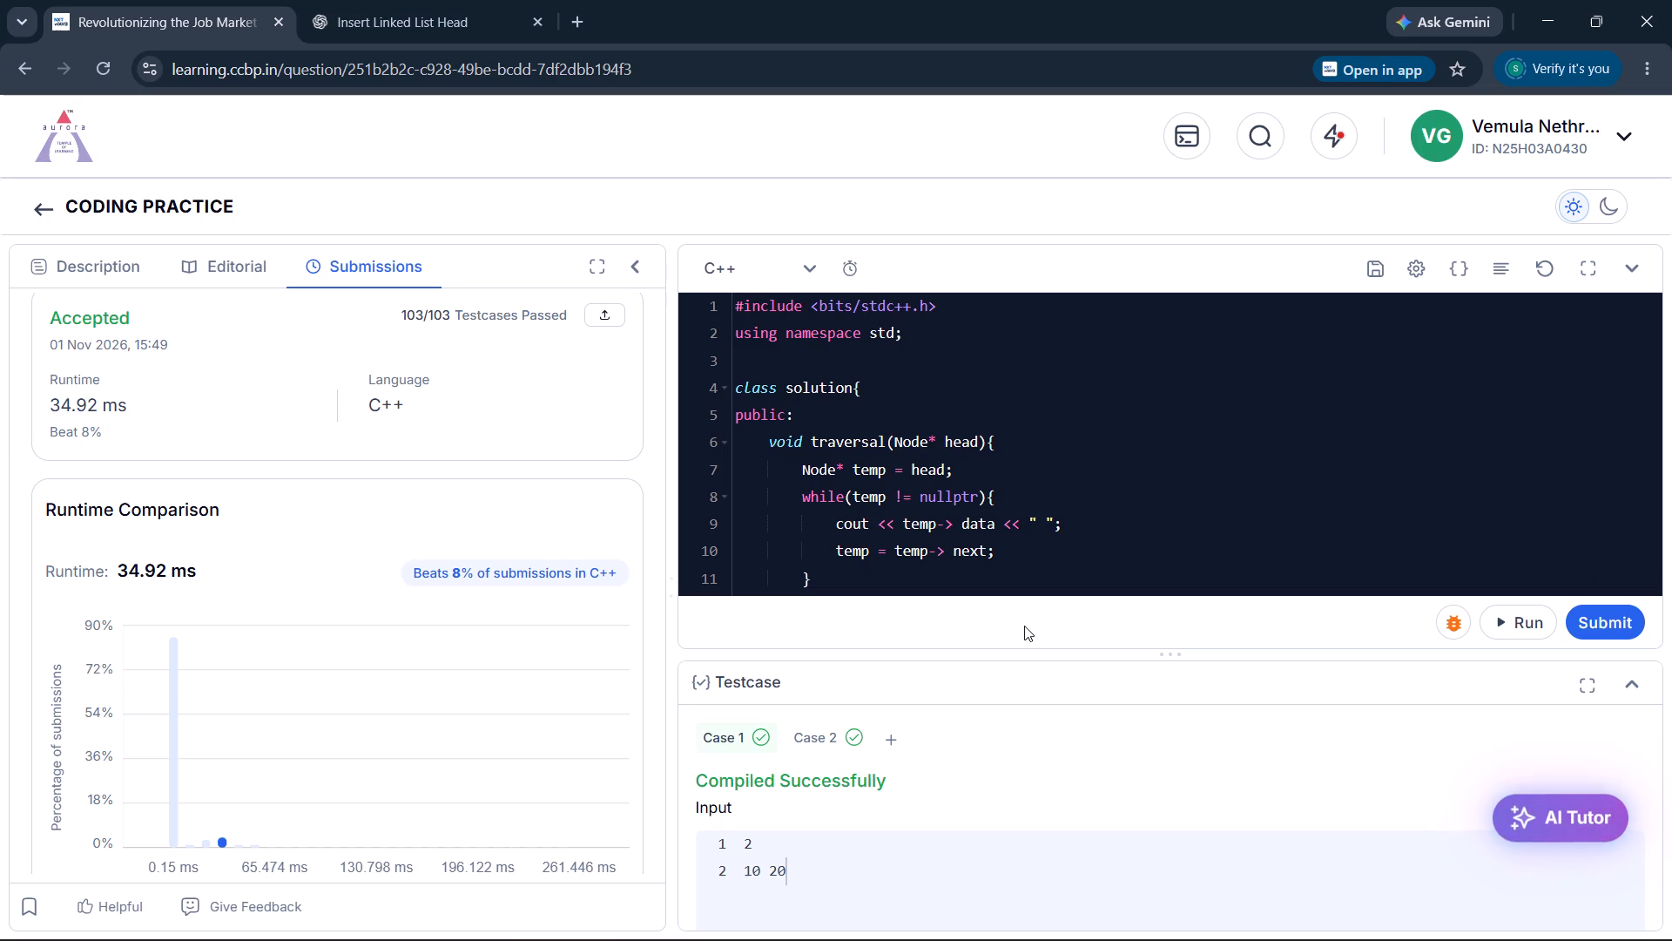
{"action": "left_click", "coordinate": [1481, 739]}
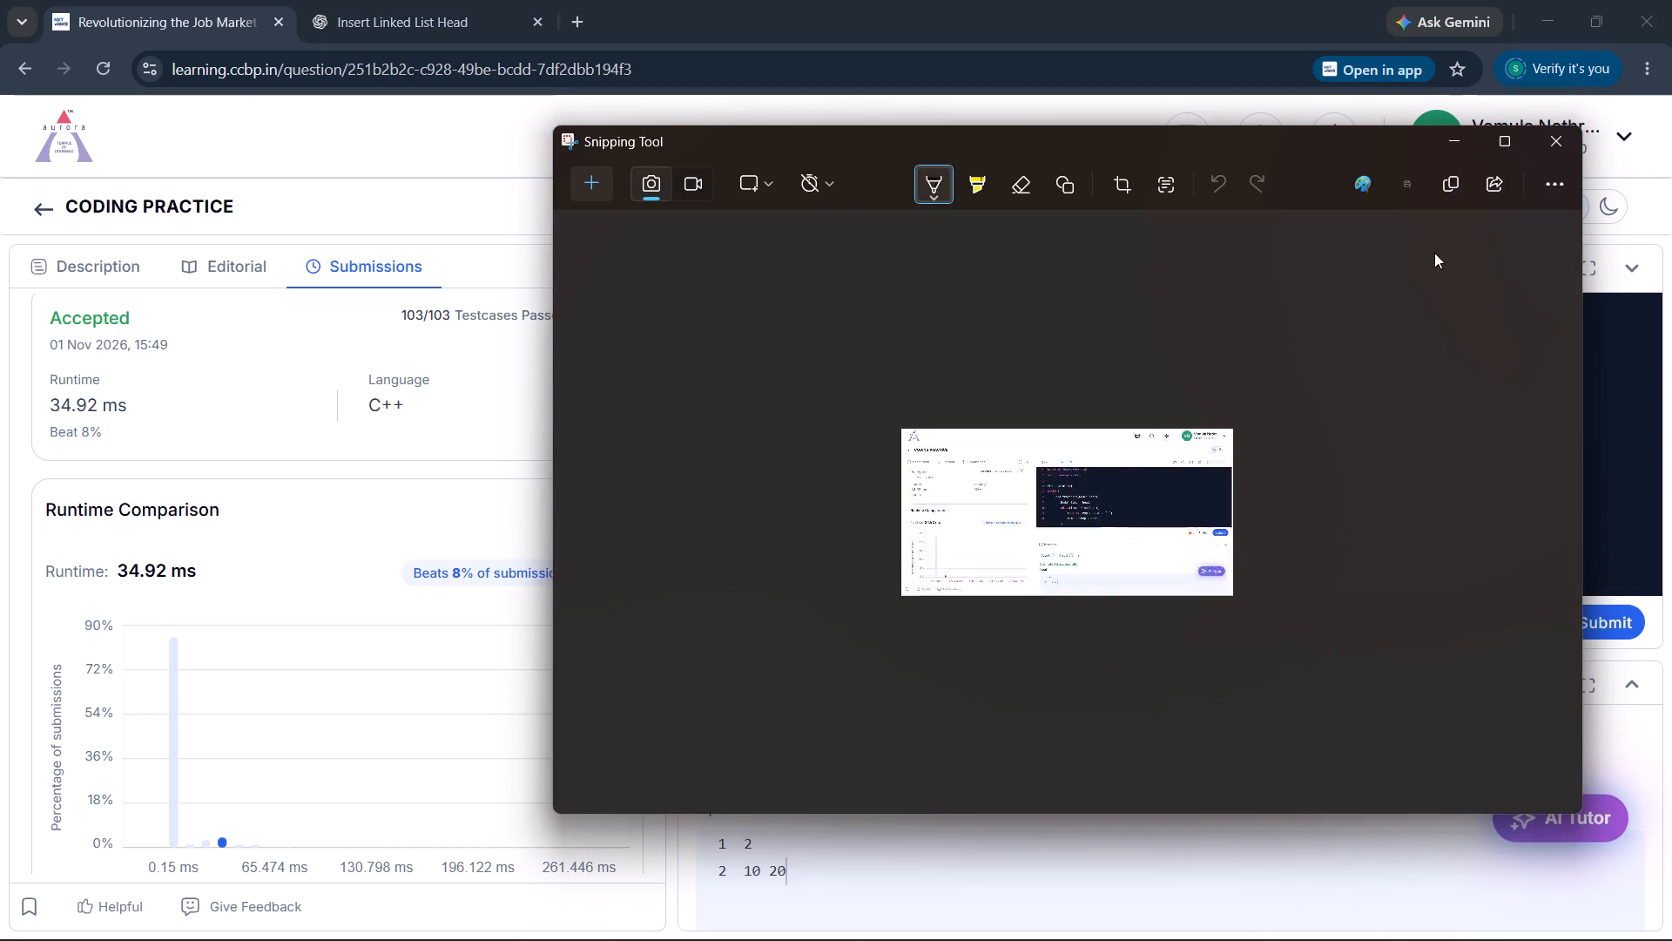
{"action": "left_click", "coordinate": [1453, 185]}
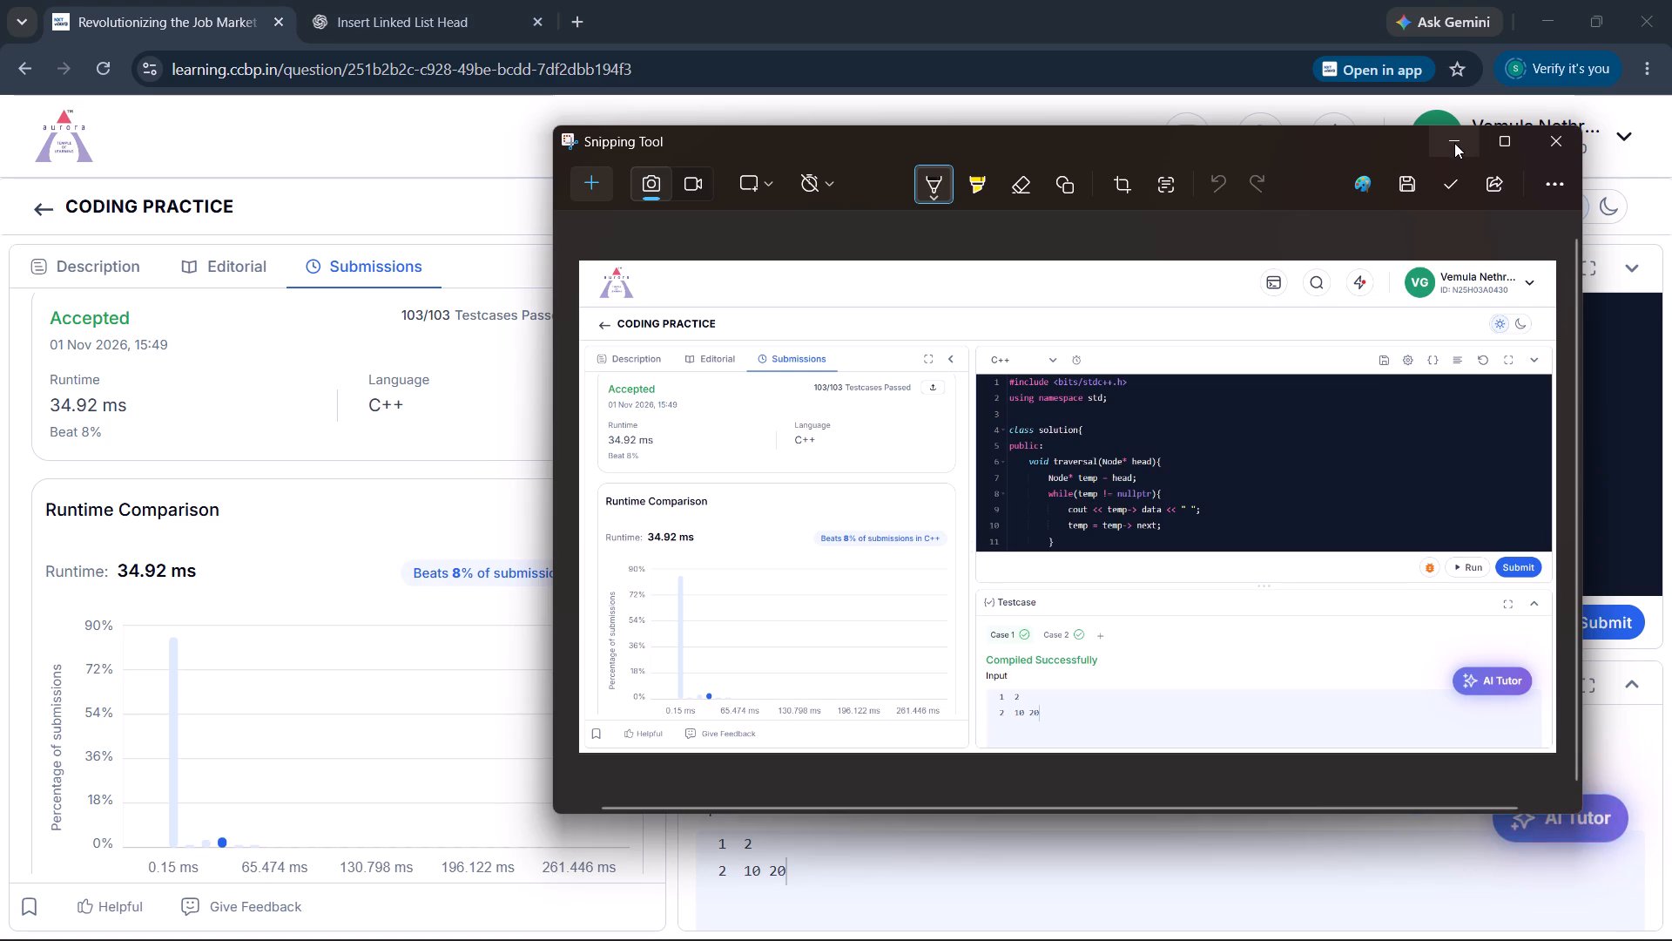
{"action": "left_click", "coordinate": [1454, 143]}
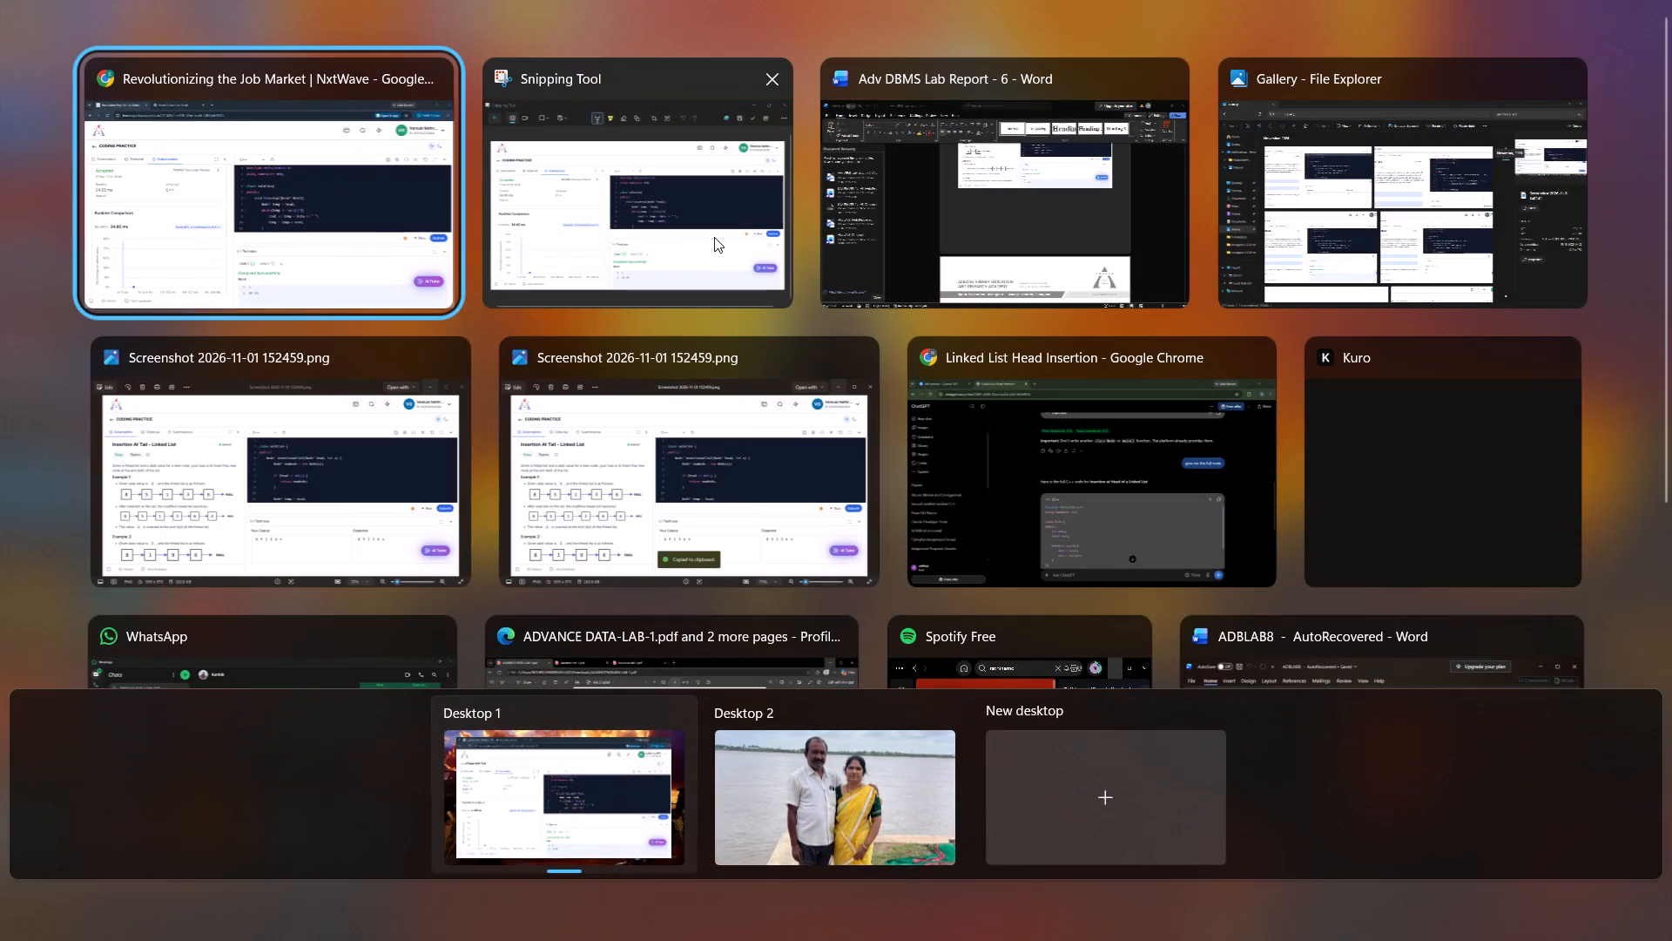
Switch to Word and paste the Linked List Traversal submission screenshot beneath its problem screenshot, keeping source formatting.
{"action": "left_click", "coordinate": [919, 252]}
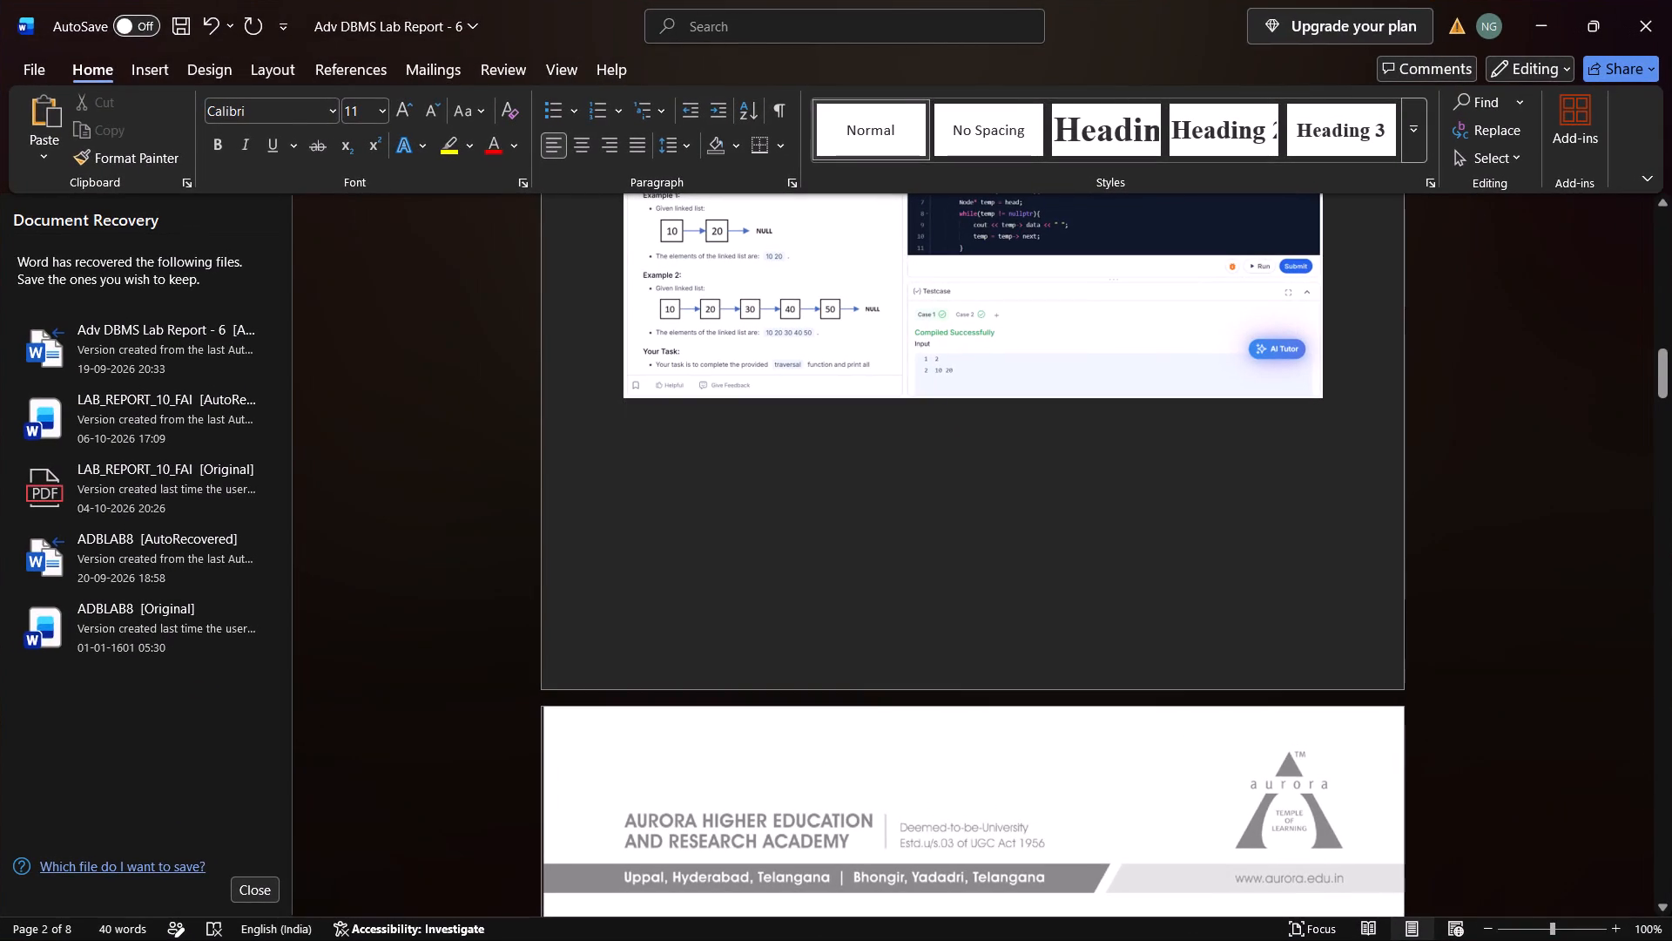
{"action": "right_click", "coordinate": [694, 420]}
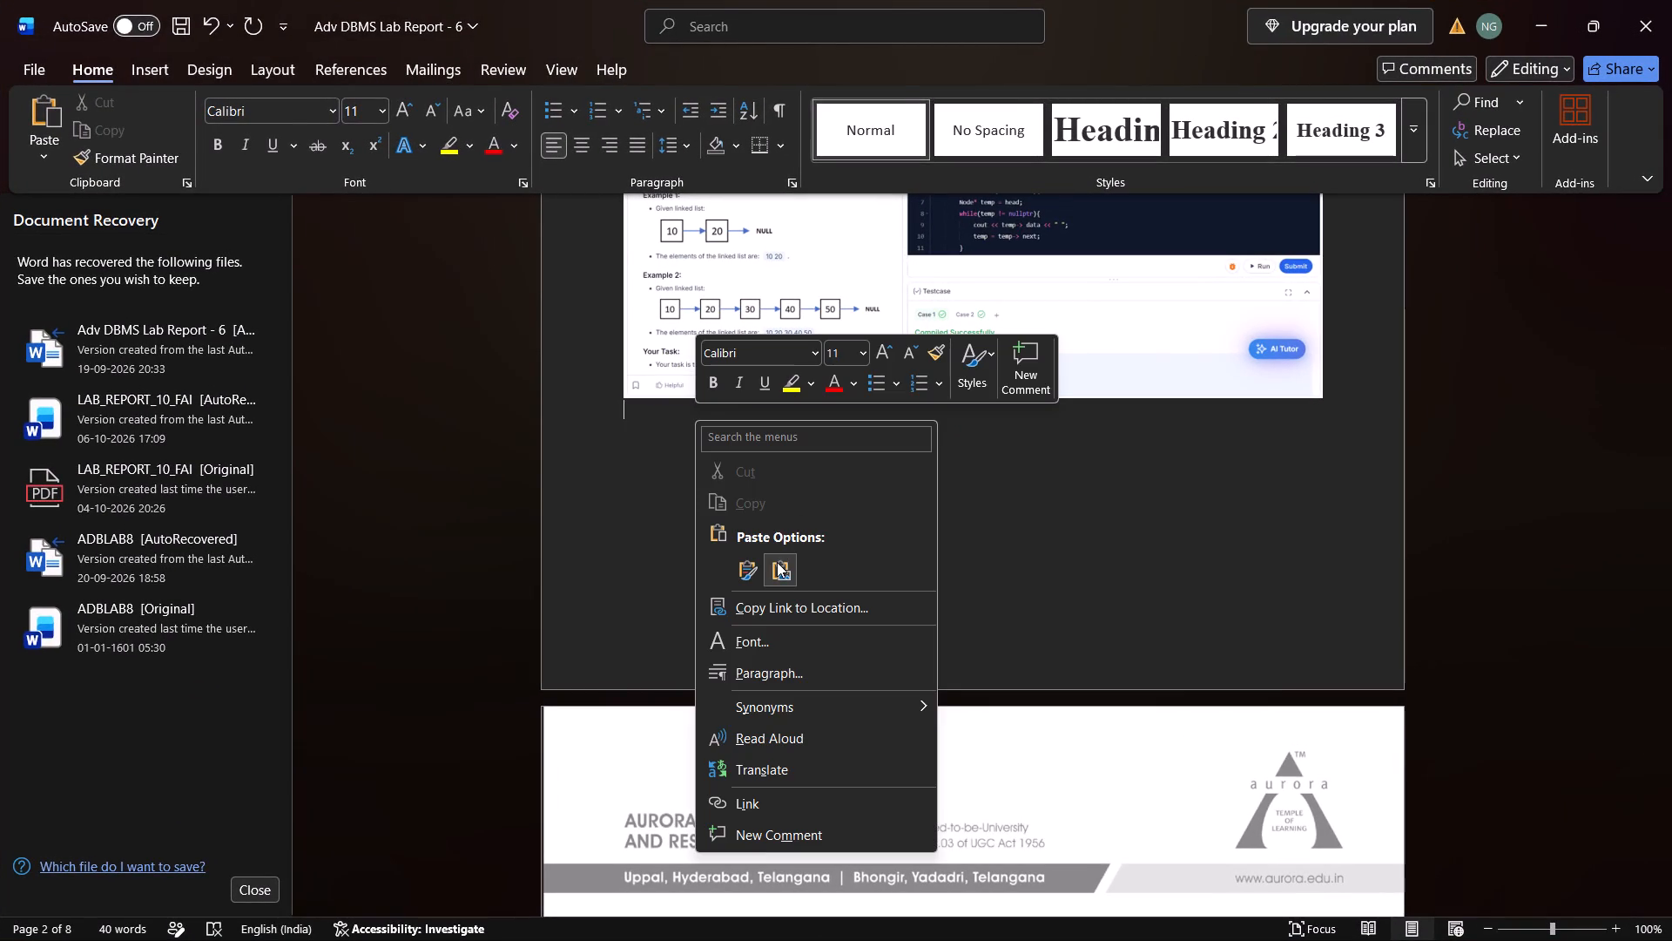
{"action": "left_click", "coordinate": [745, 575]}
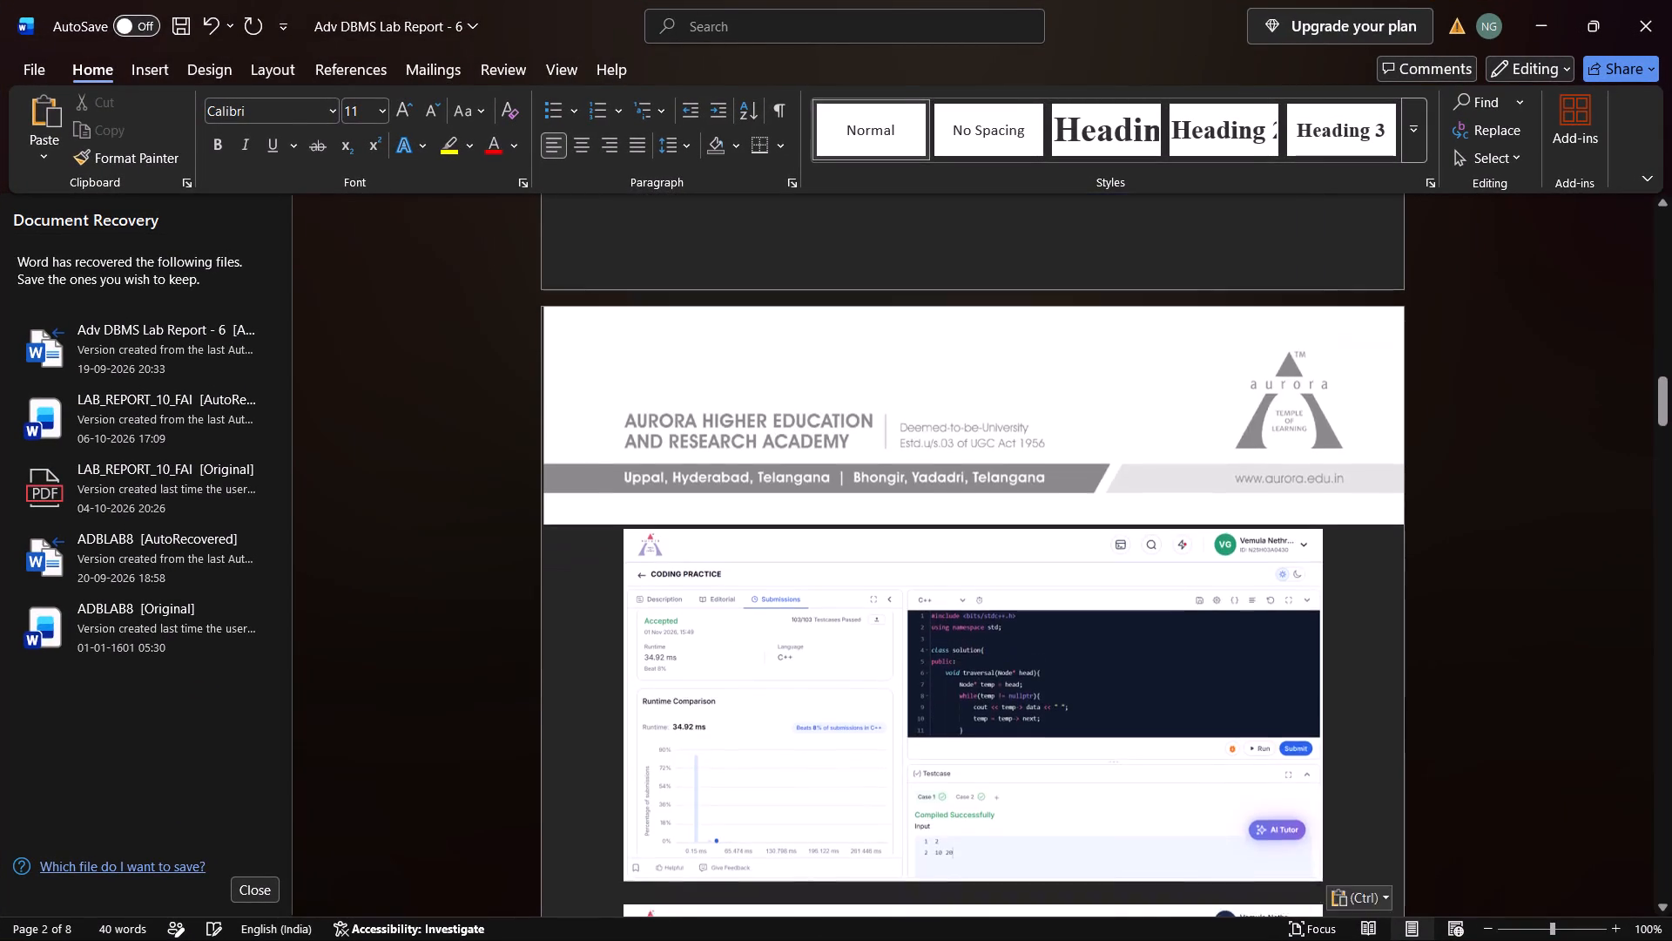
Look through the report's remaining Insertion At Head, Insertion At Tail and Length of Linked List screenshots and their order.
{"action": "scroll", "coordinate": [771, 639], "scroll_direction": "down", "scroll_amount": 4}
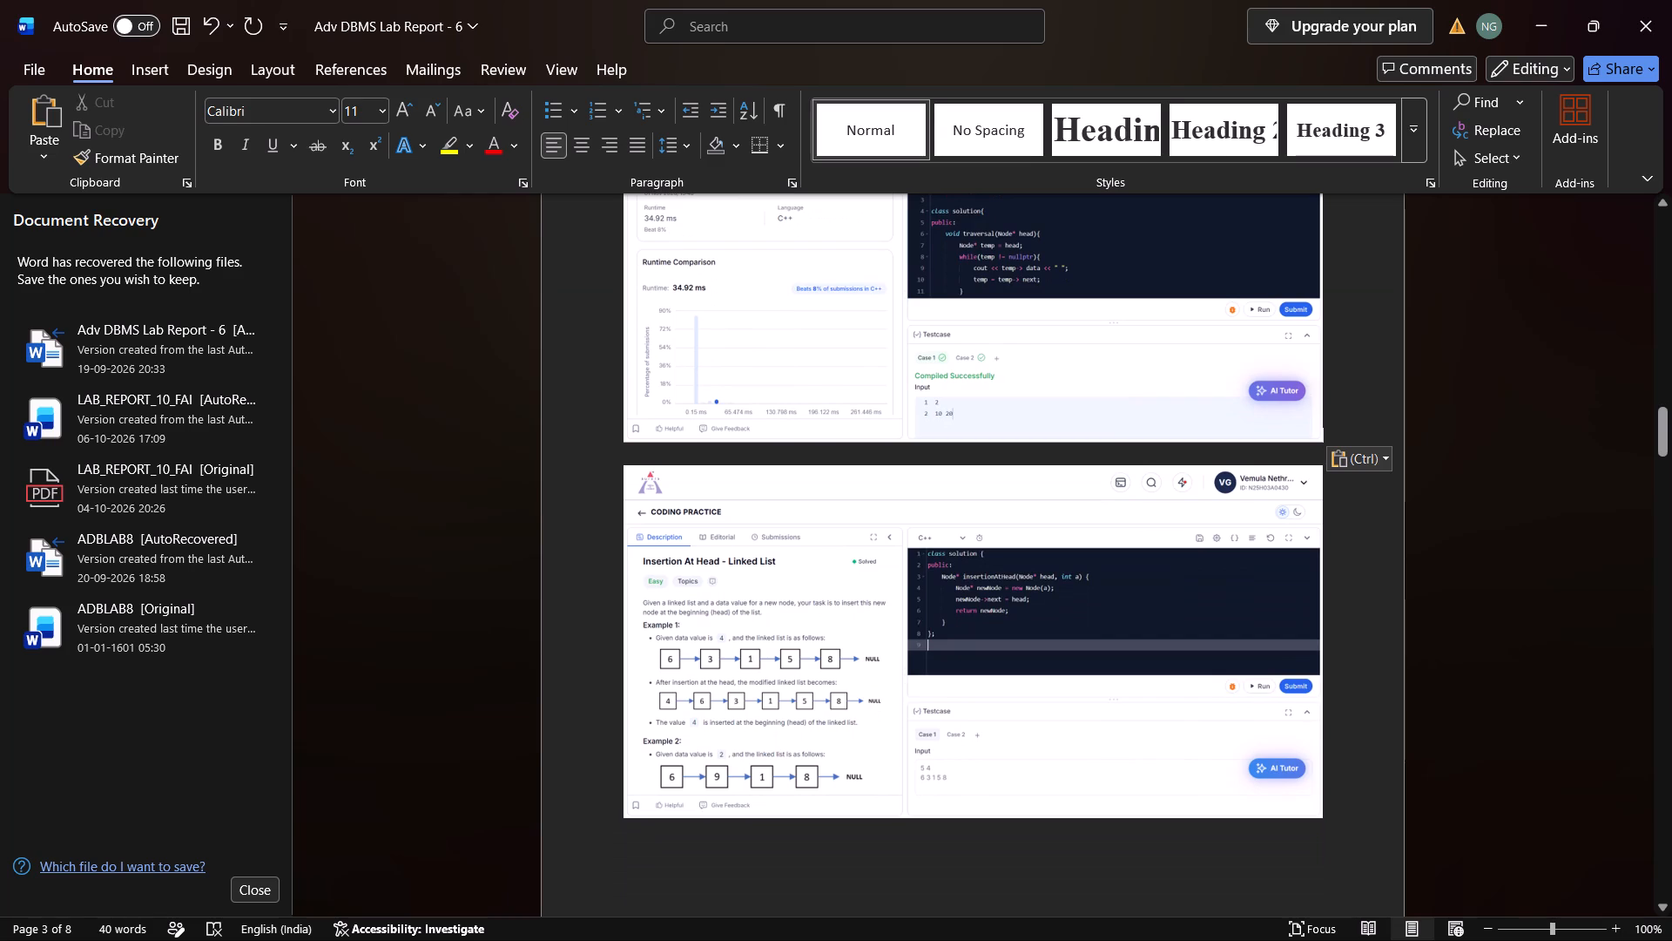
{"action": "scroll", "coordinate": [947, 649], "scroll_direction": "down", "scroll_amount": 7}
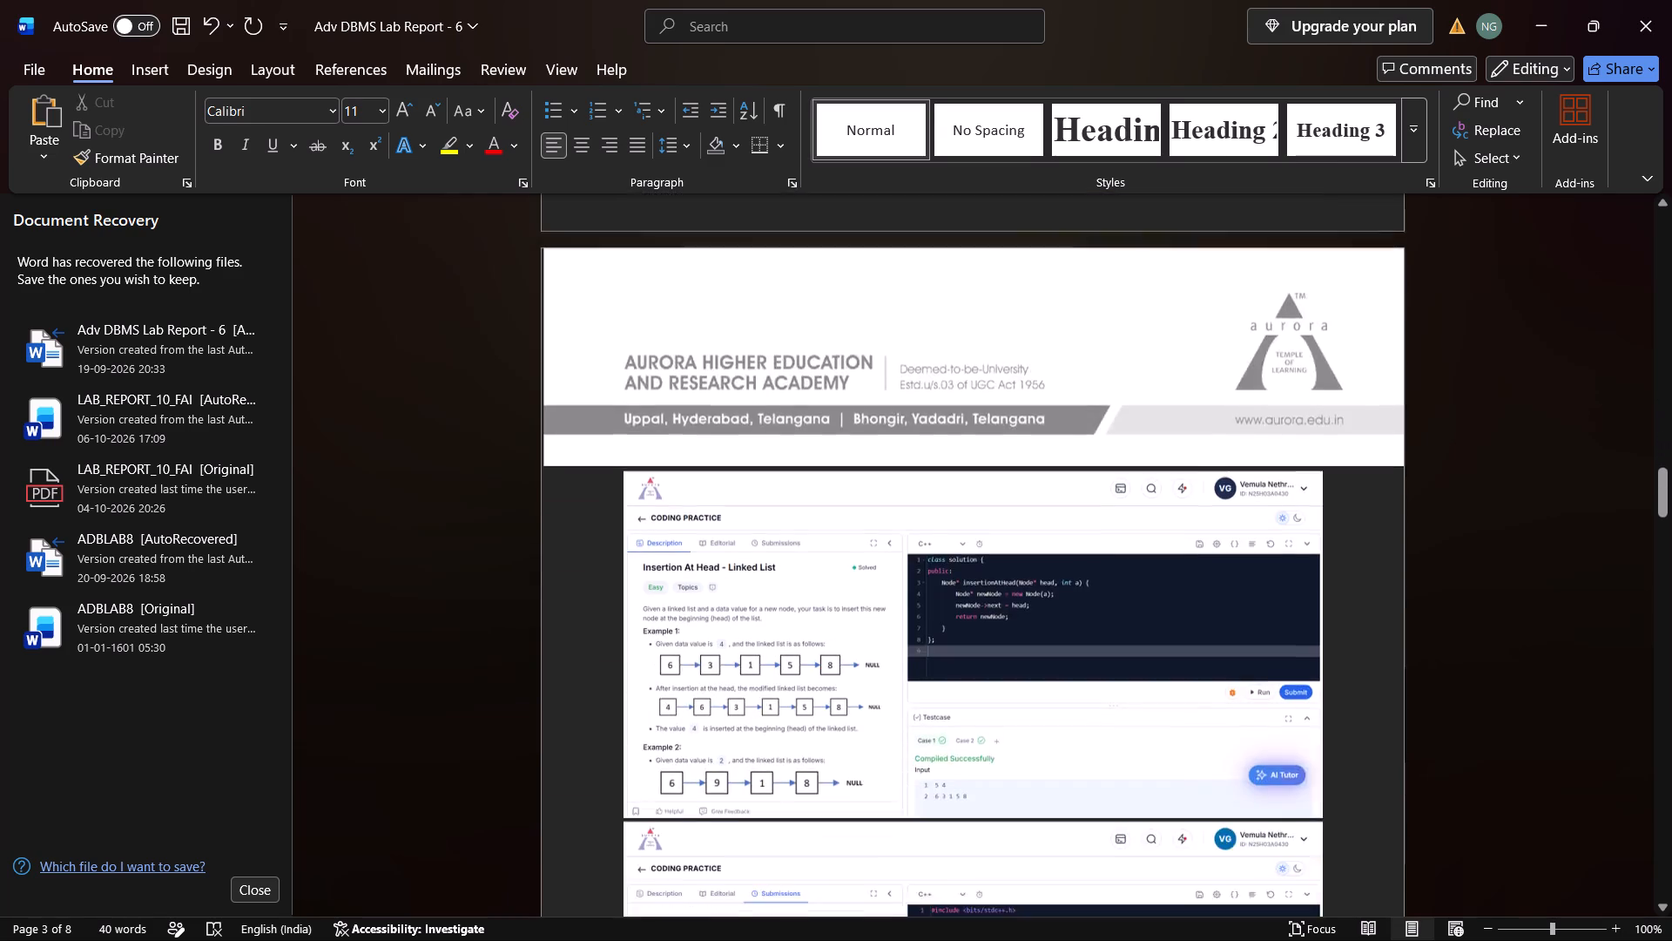
{"action": "scroll", "coordinate": [947, 649], "scroll_direction": "down", "scroll_amount": 6}
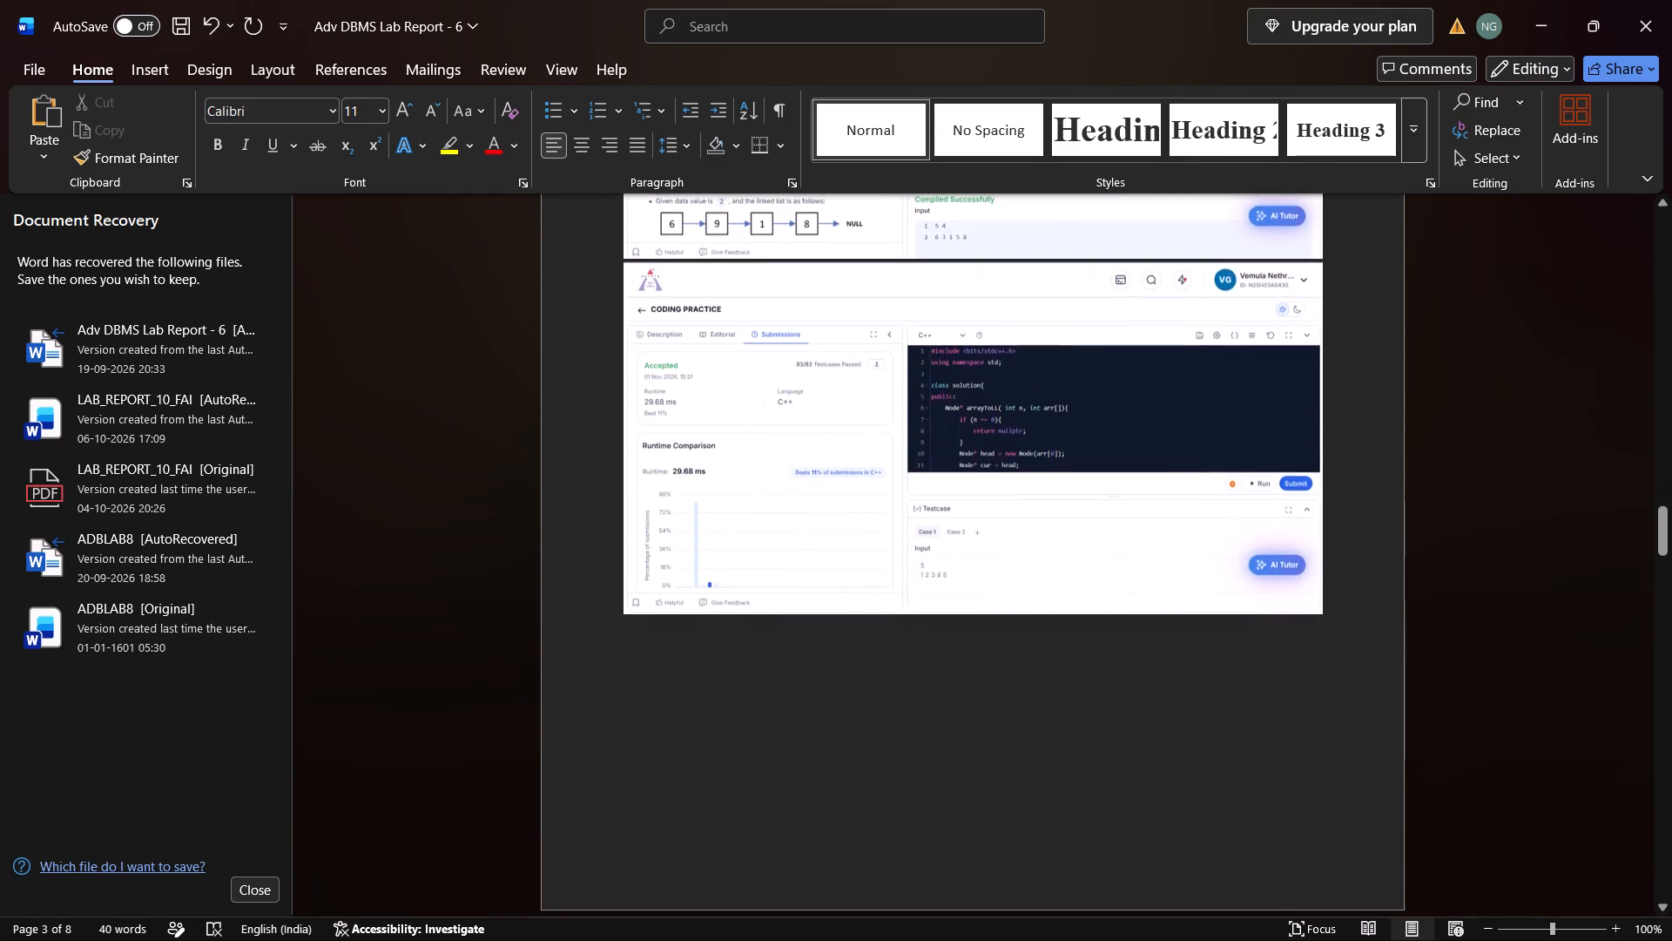
{"action": "scroll", "coordinate": [947, 649], "scroll_direction": "down", "scroll_amount": 3}
{"action": "left_click", "coordinate": [806, 731]}
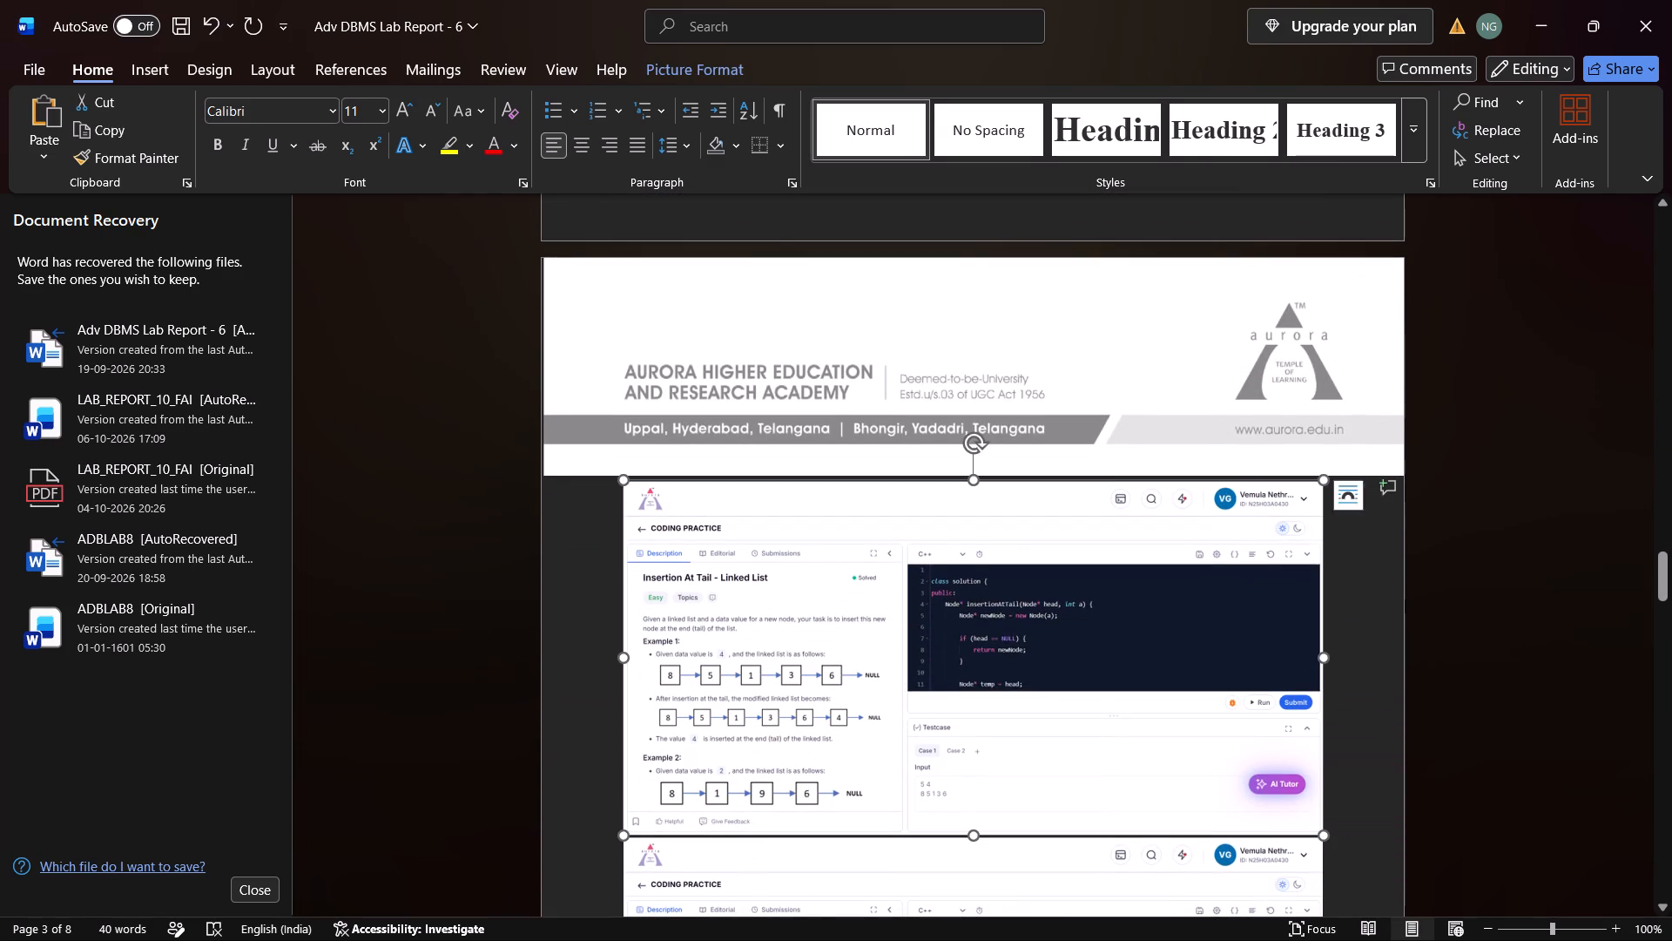
{"action": "scroll", "coordinate": [806, 731], "scroll_direction": "down", "scroll_amount": 2}
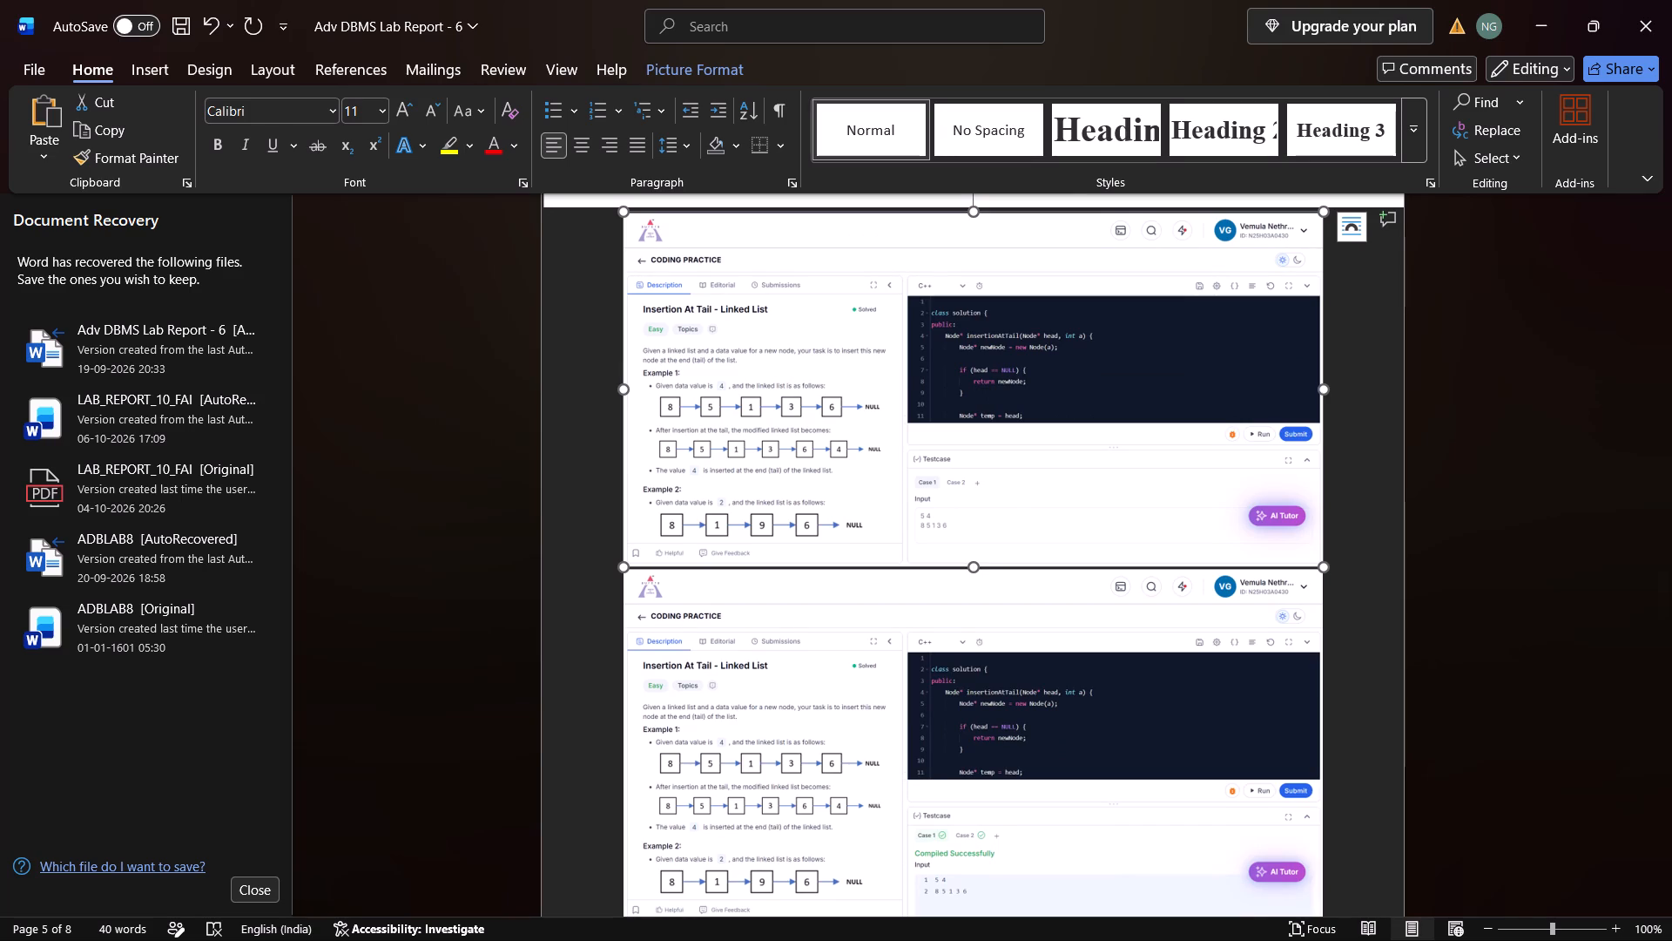
{"action": "scroll", "coordinate": [995, 701], "scroll_direction": "down", "scroll_amount": 2}
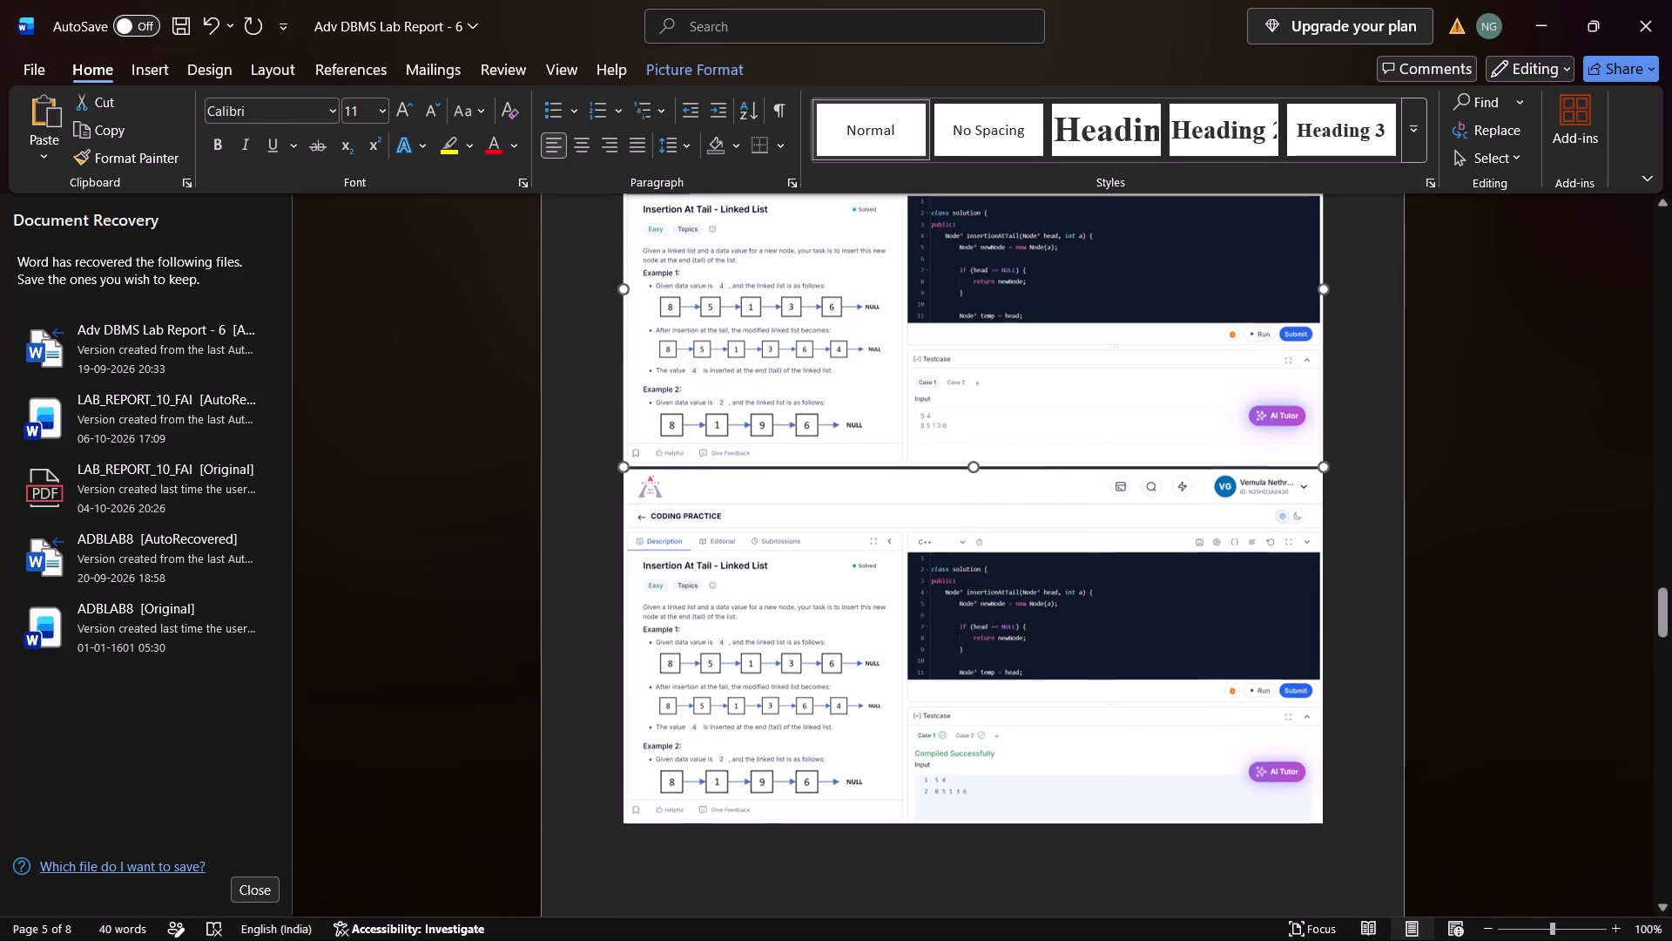
{"action": "scroll", "coordinate": [995, 701], "scroll_direction": "down", "scroll_amount": 5}
{"action": "scroll", "coordinate": [839, 653], "scroll_direction": "down", "scroll_amount": 1}
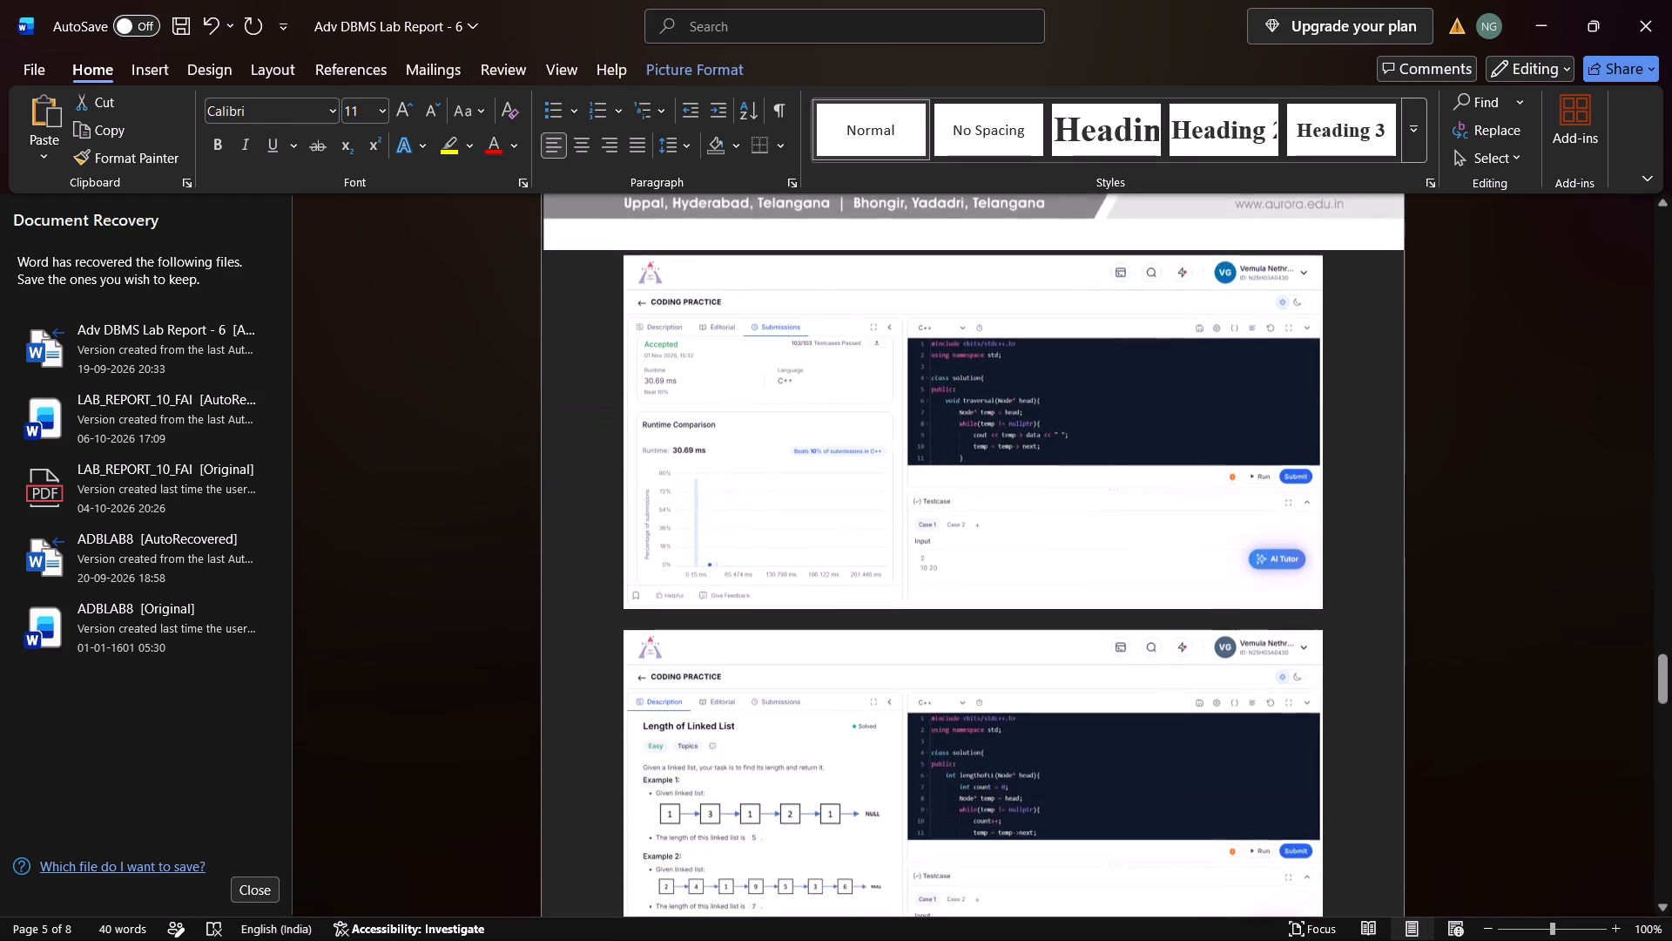
{"action": "scroll", "coordinate": [839, 653], "scroll_direction": "down", "scroll_amount": 2}
{"action": "scroll", "coordinate": [861, 760], "scroll_direction": "down", "scroll_amount": 2}
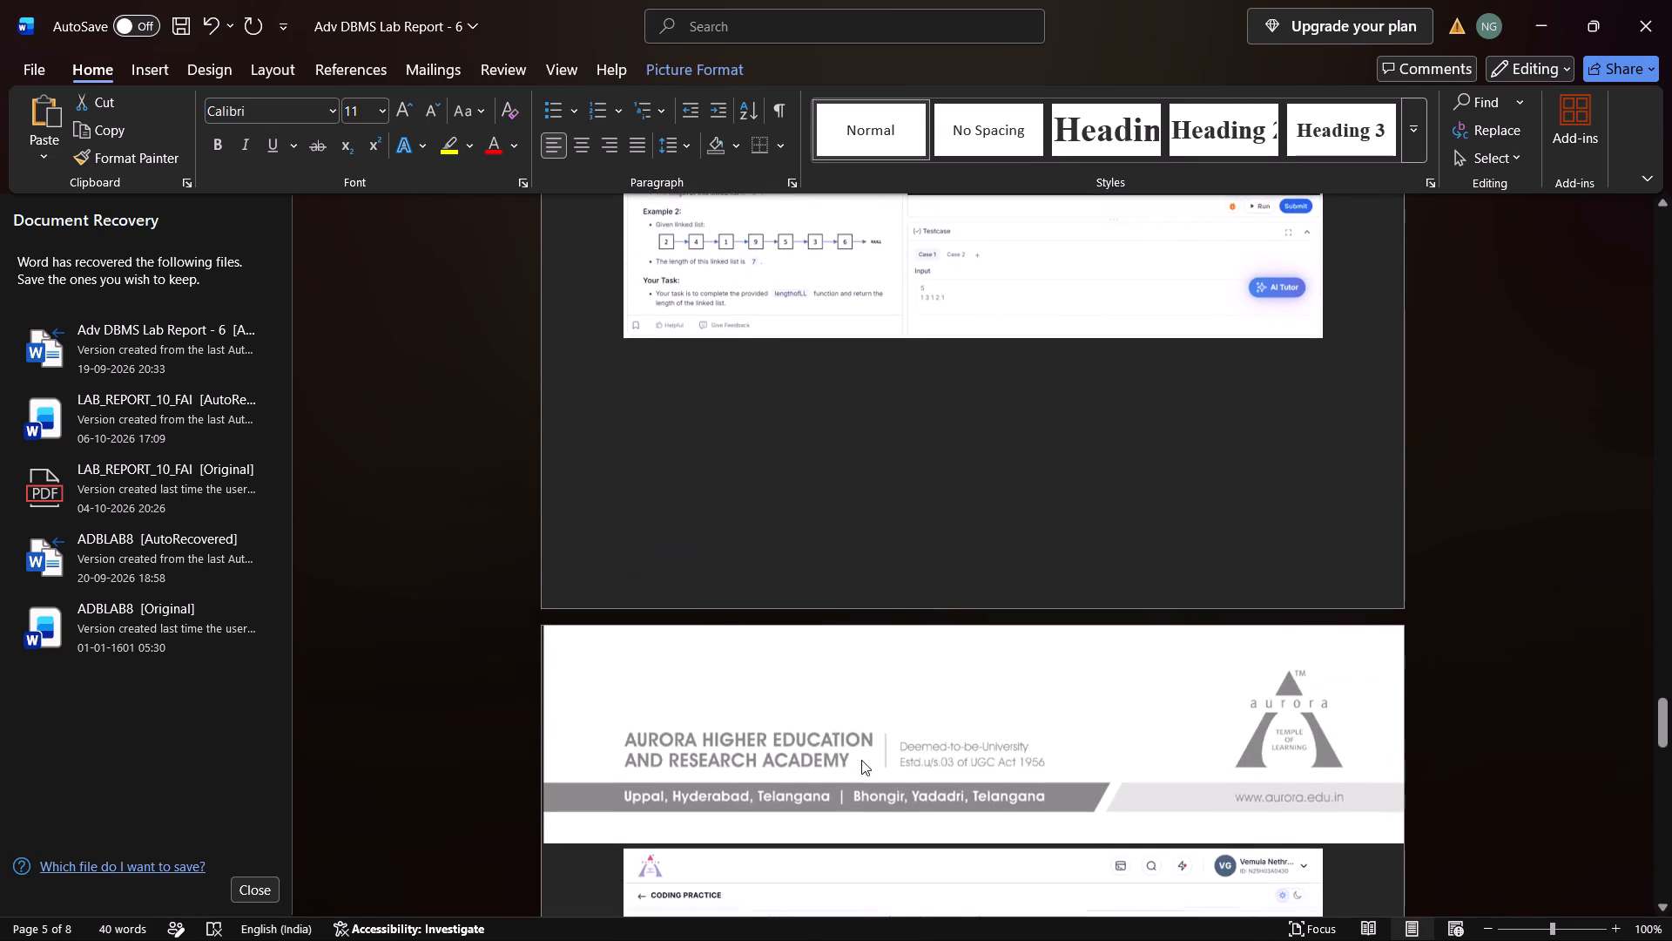
{"action": "scroll", "coordinate": [861, 760], "scroll_direction": "down", "scroll_amount": 5}
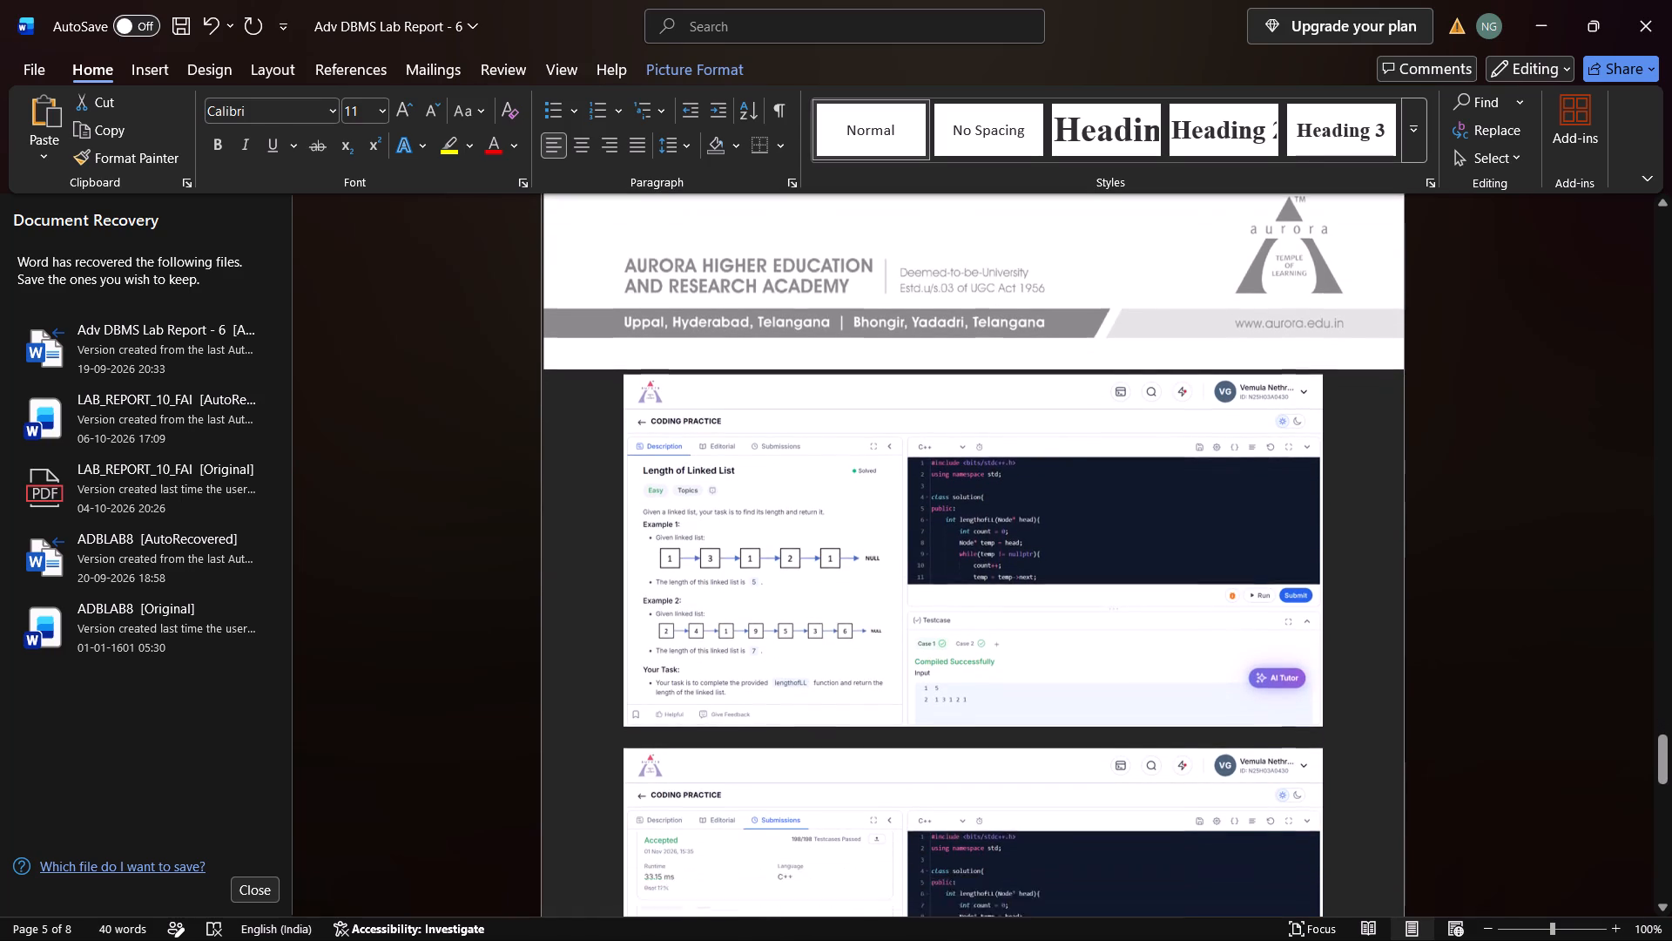
{"action": "scroll", "coordinate": [861, 760], "scroll_direction": "down", "scroll_amount": 1}
Copy the Length of Linked List problem screenshot that has the plain, uncompiled test case input.
{"action": "scroll", "coordinate": [861, 760], "scroll_direction": "up", "scroll_amount": 8}
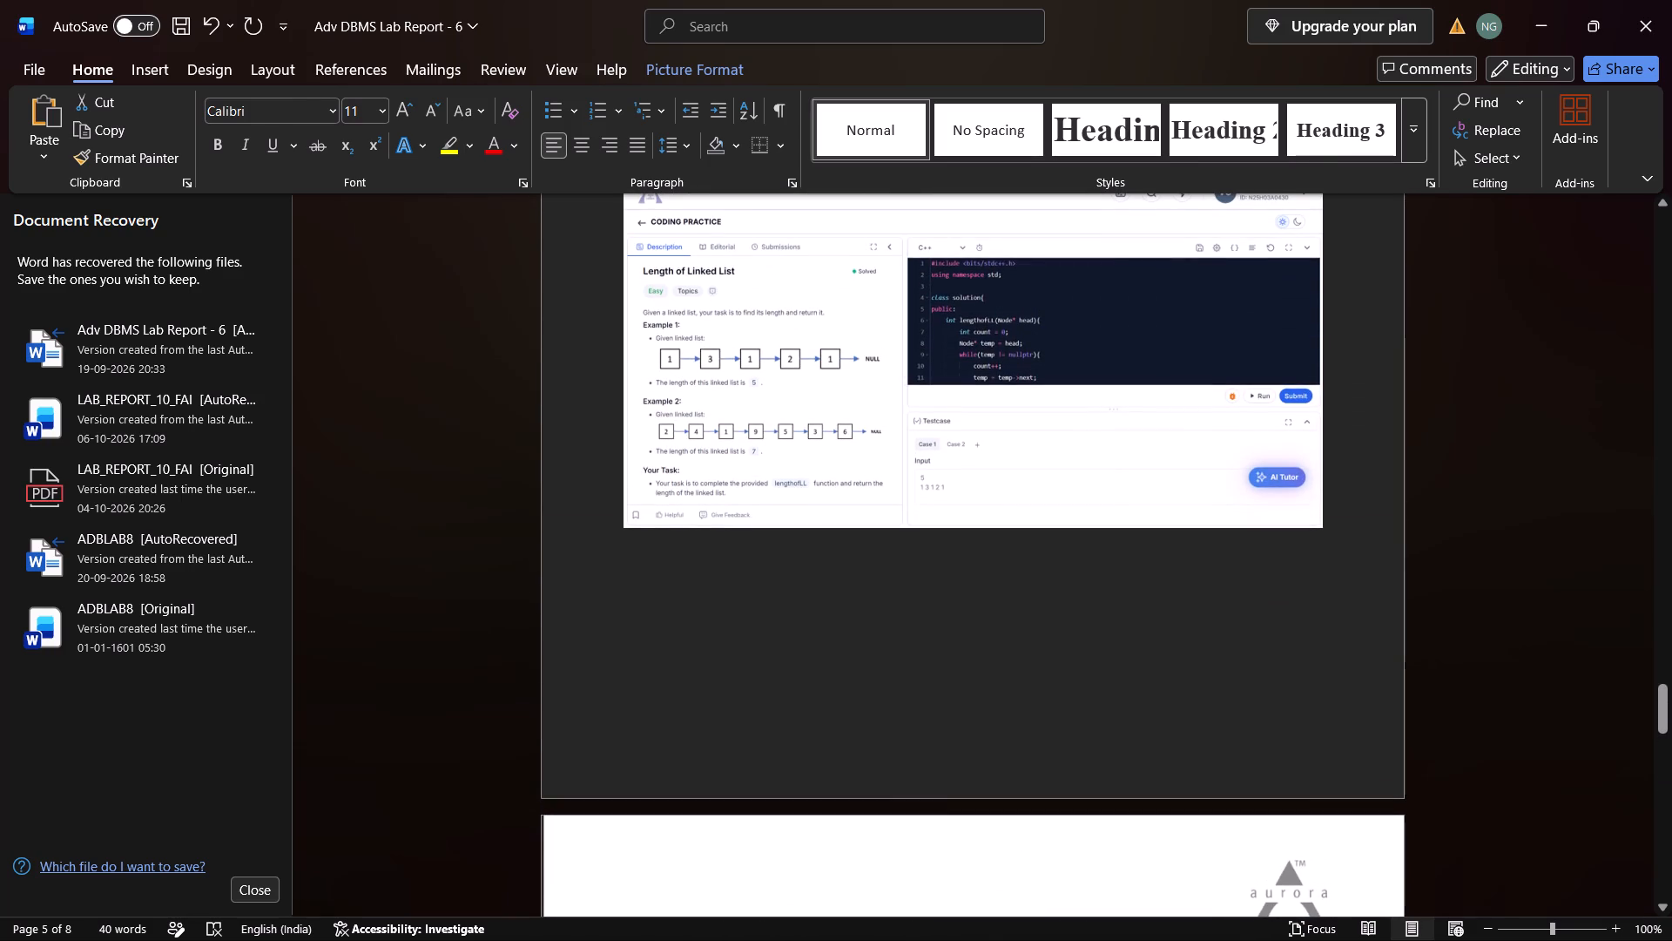
{"action": "left_click", "coordinate": [912, 365]}
{"action": "scroll", "coordinate": [912, 365], "scroll_direction": "up", "scroll_amount": 2}
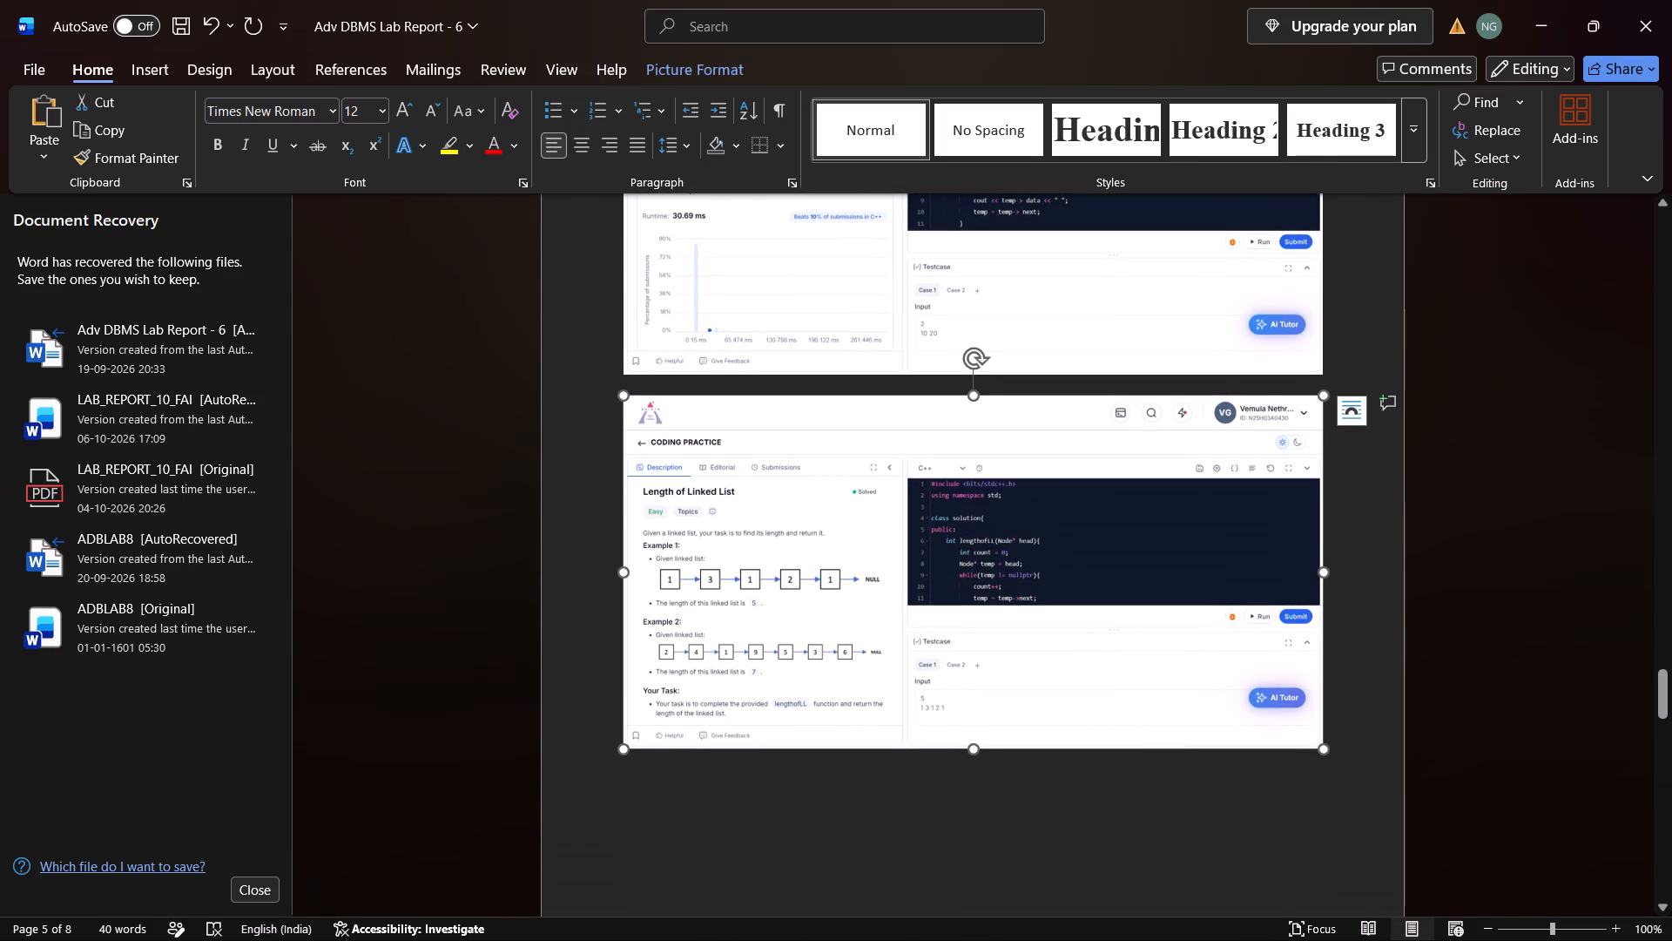
{"action": "key", "text": "ctrl+c"}
Paste the copied problem screenshot beneath the compiled Linked List Traversal submission screenshot, keeping source formatting, and add a new line after it.
{"action": "scroll", "coordinate": [887, 287], "scroll_direction": "up", "scroll_amount": 11}
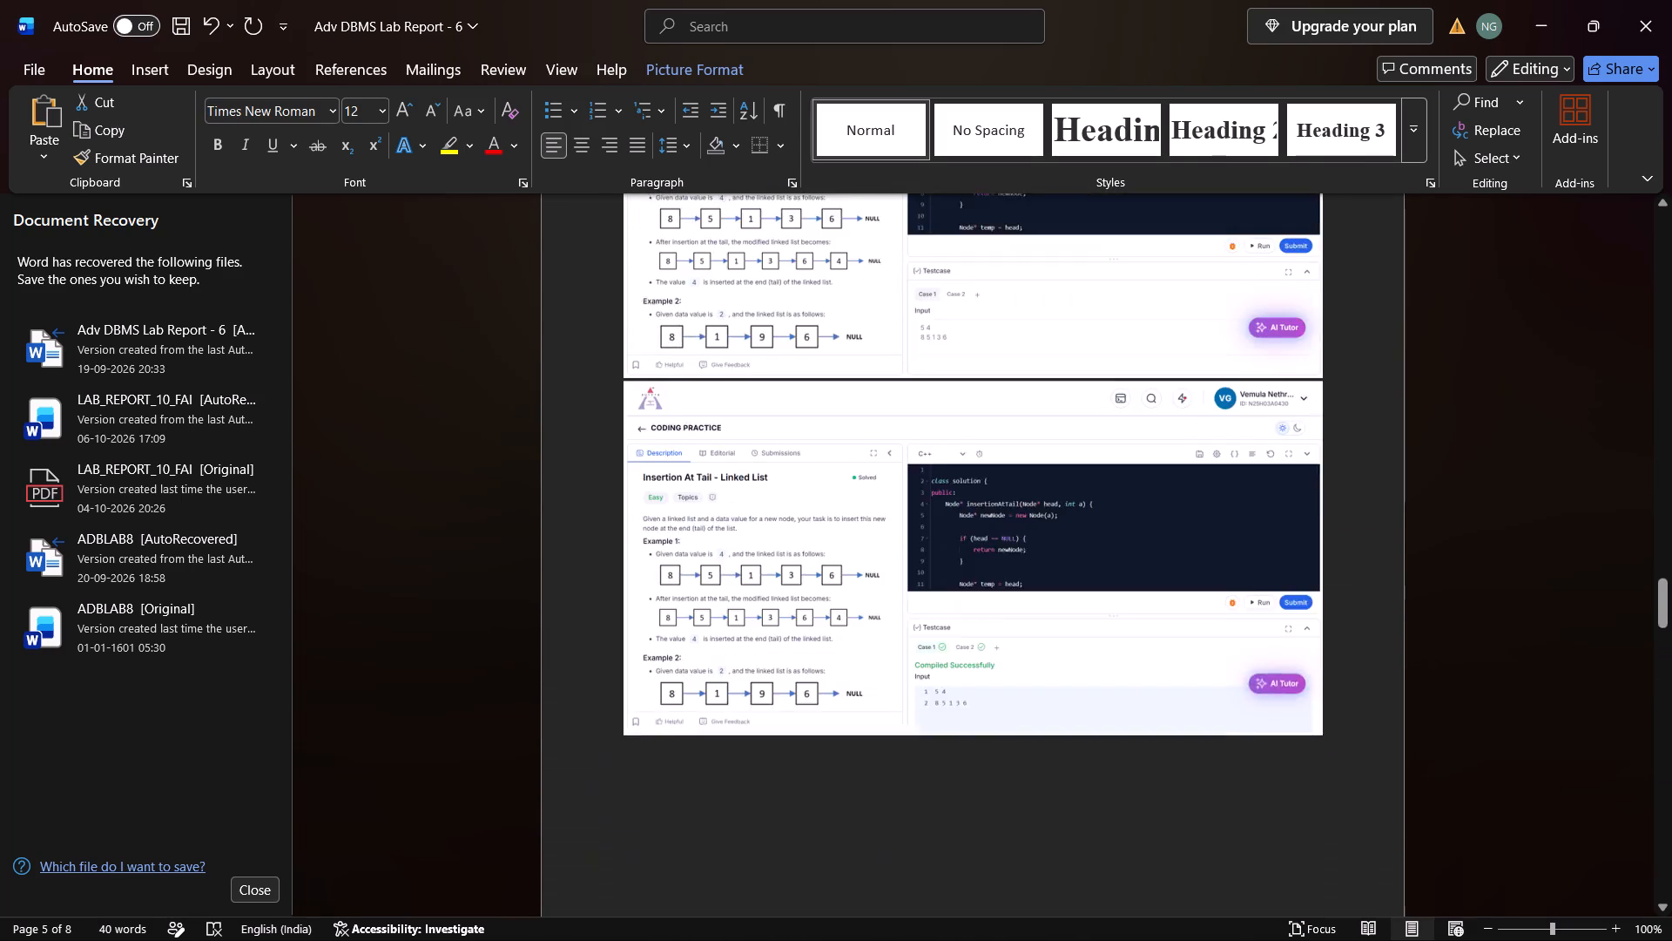
{"action": "scroll", "coordinate": [887, 287], "scroll_direction": "up", "scroll_amount": 12}
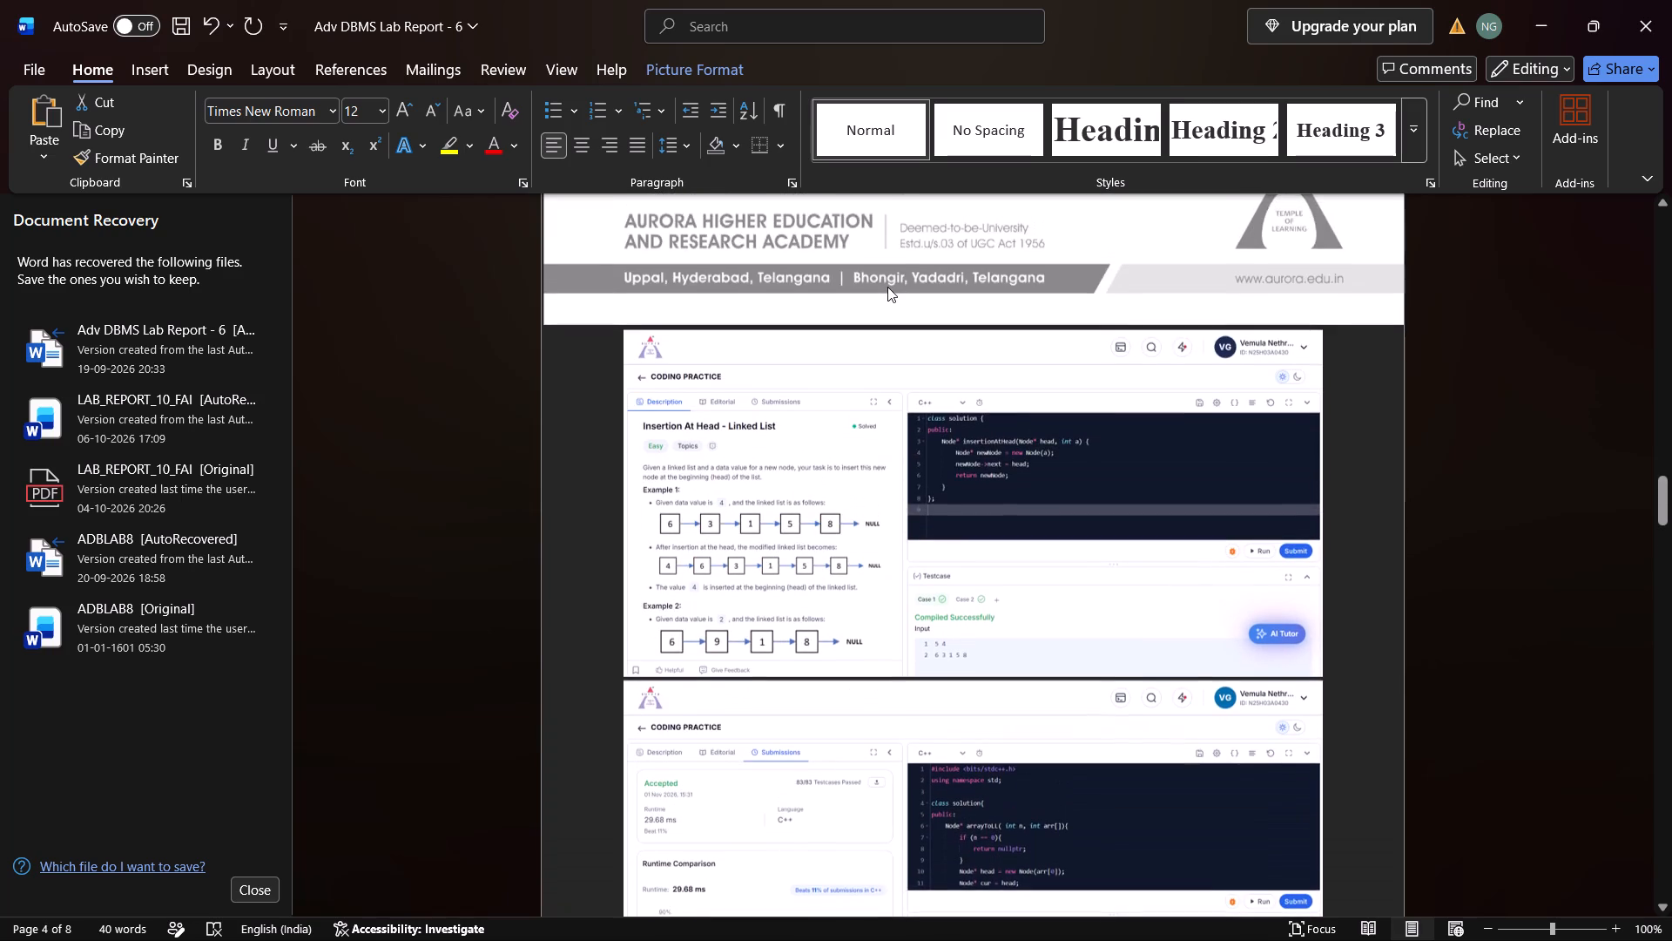
{"action": "scroll", "coordinate": [887, 287], "scroll_direction": "down", "scroll_amount": 3}
{"action": "scroll", "coordinate": [887, 287], "scroll_direction": "up", "scroll_amount": 7}
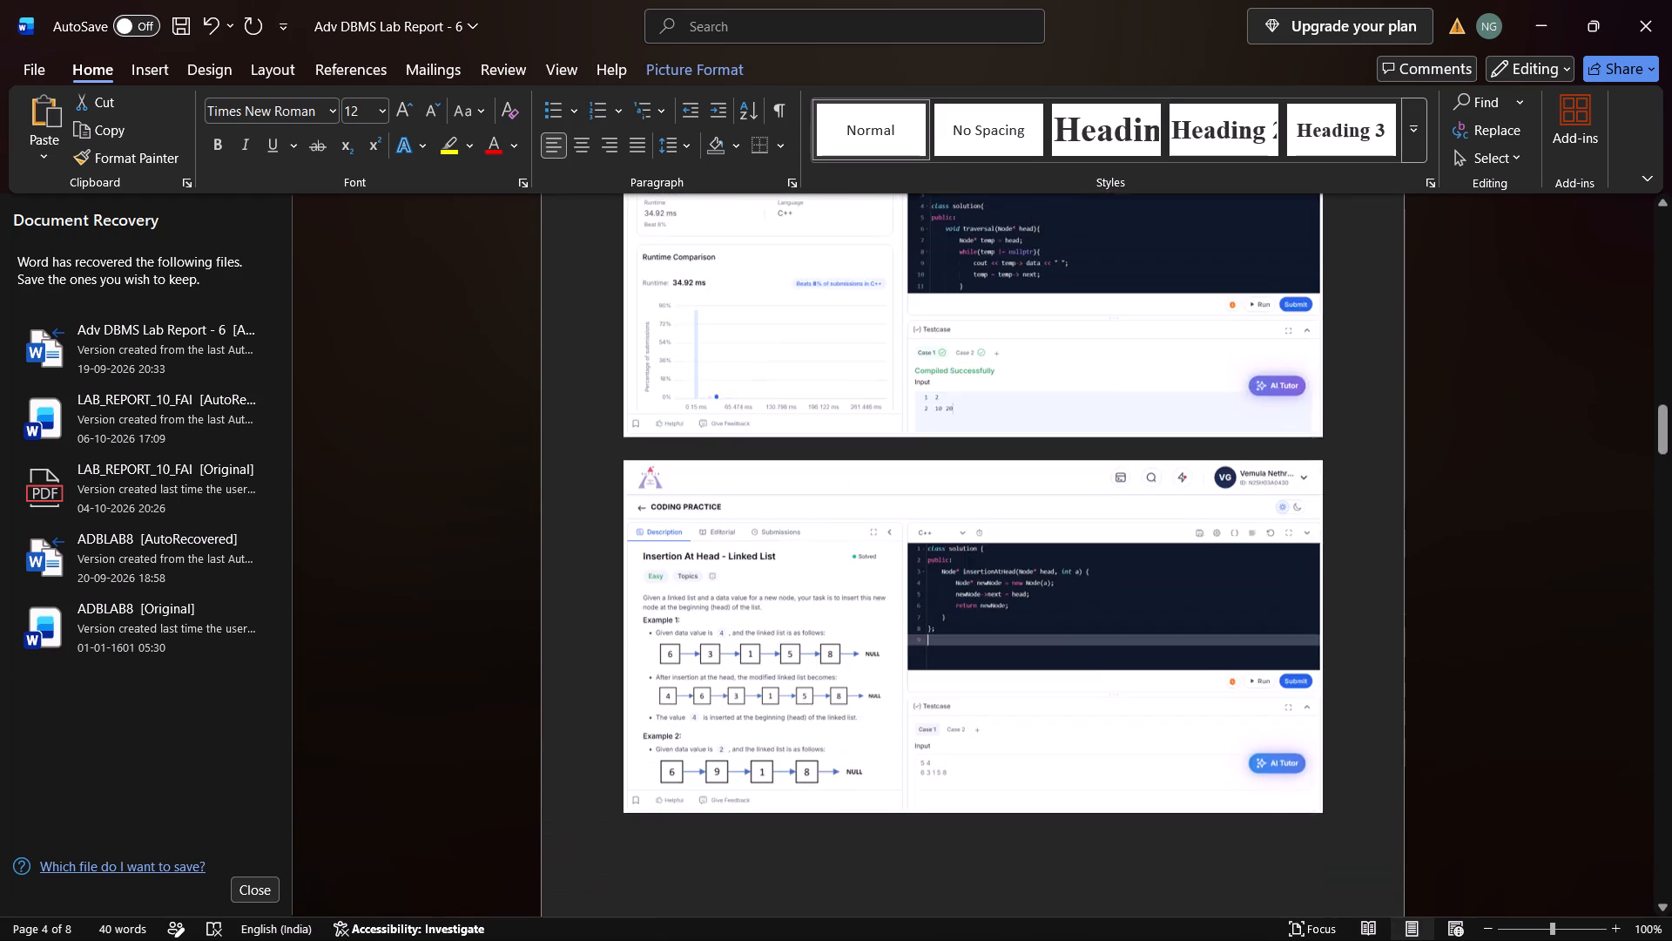
{"action": "scroll", "coordinate": [887, 287], "scroll_direction": "up", "scroll_amount": 5}
{"action": "scroll", "coordinate": [898, 357], "scroll_direction": "up", "scroll_amount": 4}
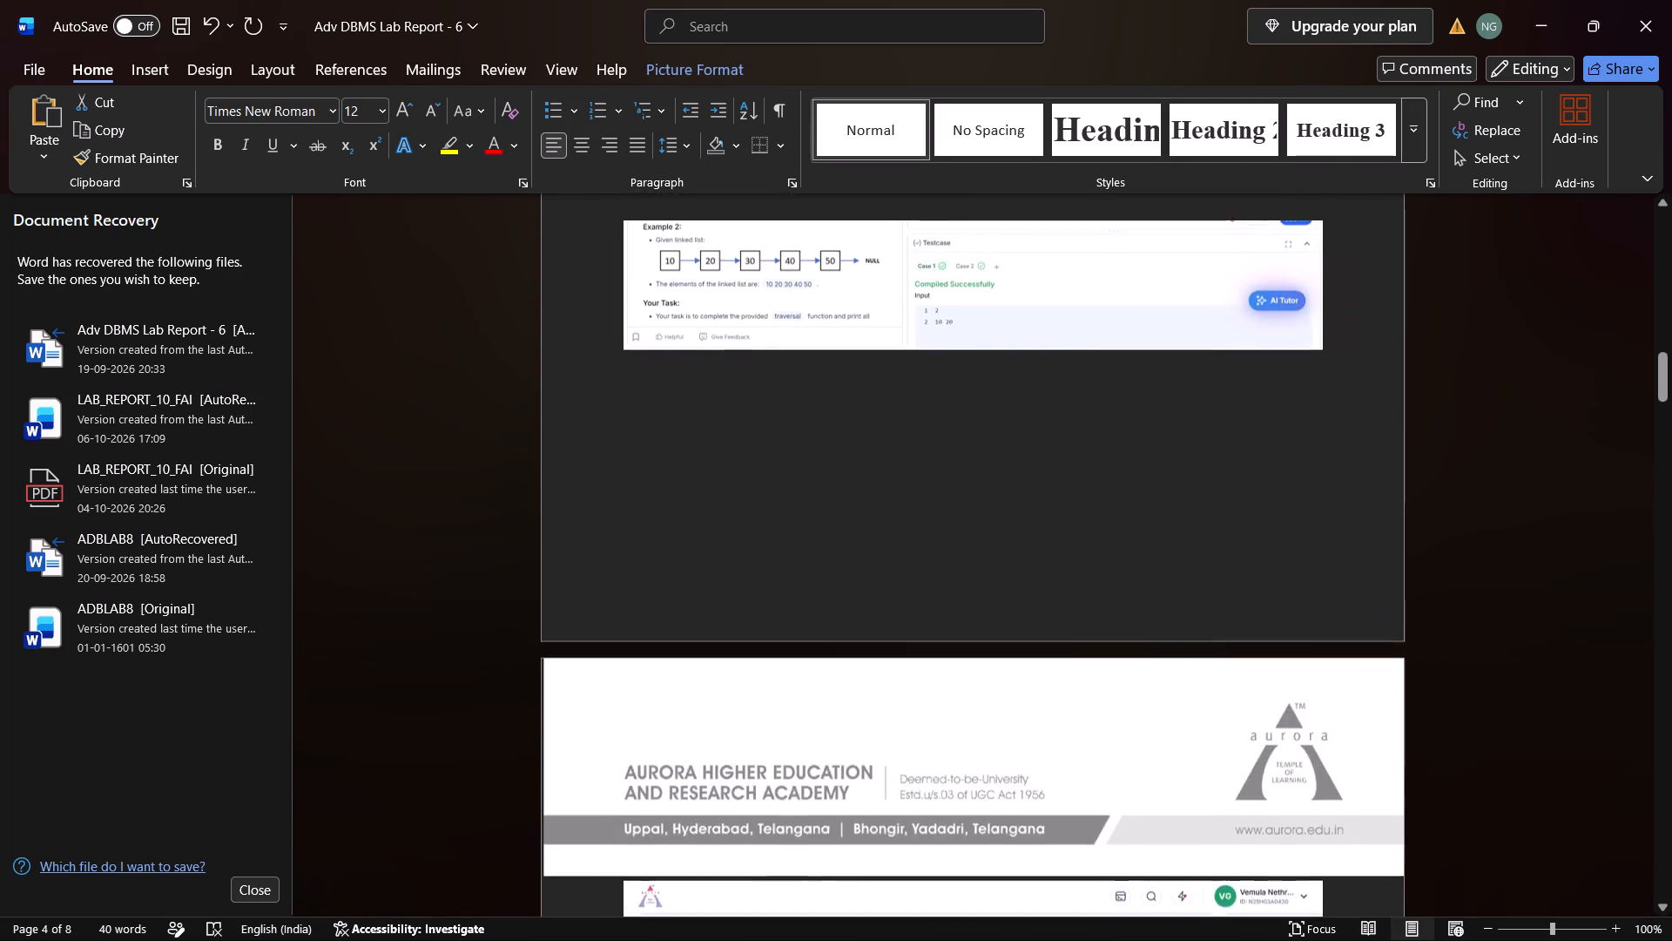
{"action": "scroll", "coordinate": [898, 357], "scroll_direction": "down", "scroll_amount": 1}
{"action": "scroll", "coordinate": [1239, 756], "scroll_direction": "down", "scroll_amount": 3}
{"action": "left_click", "coordinate": [1352, 674]}
{"action": "key", "text": "Return"}
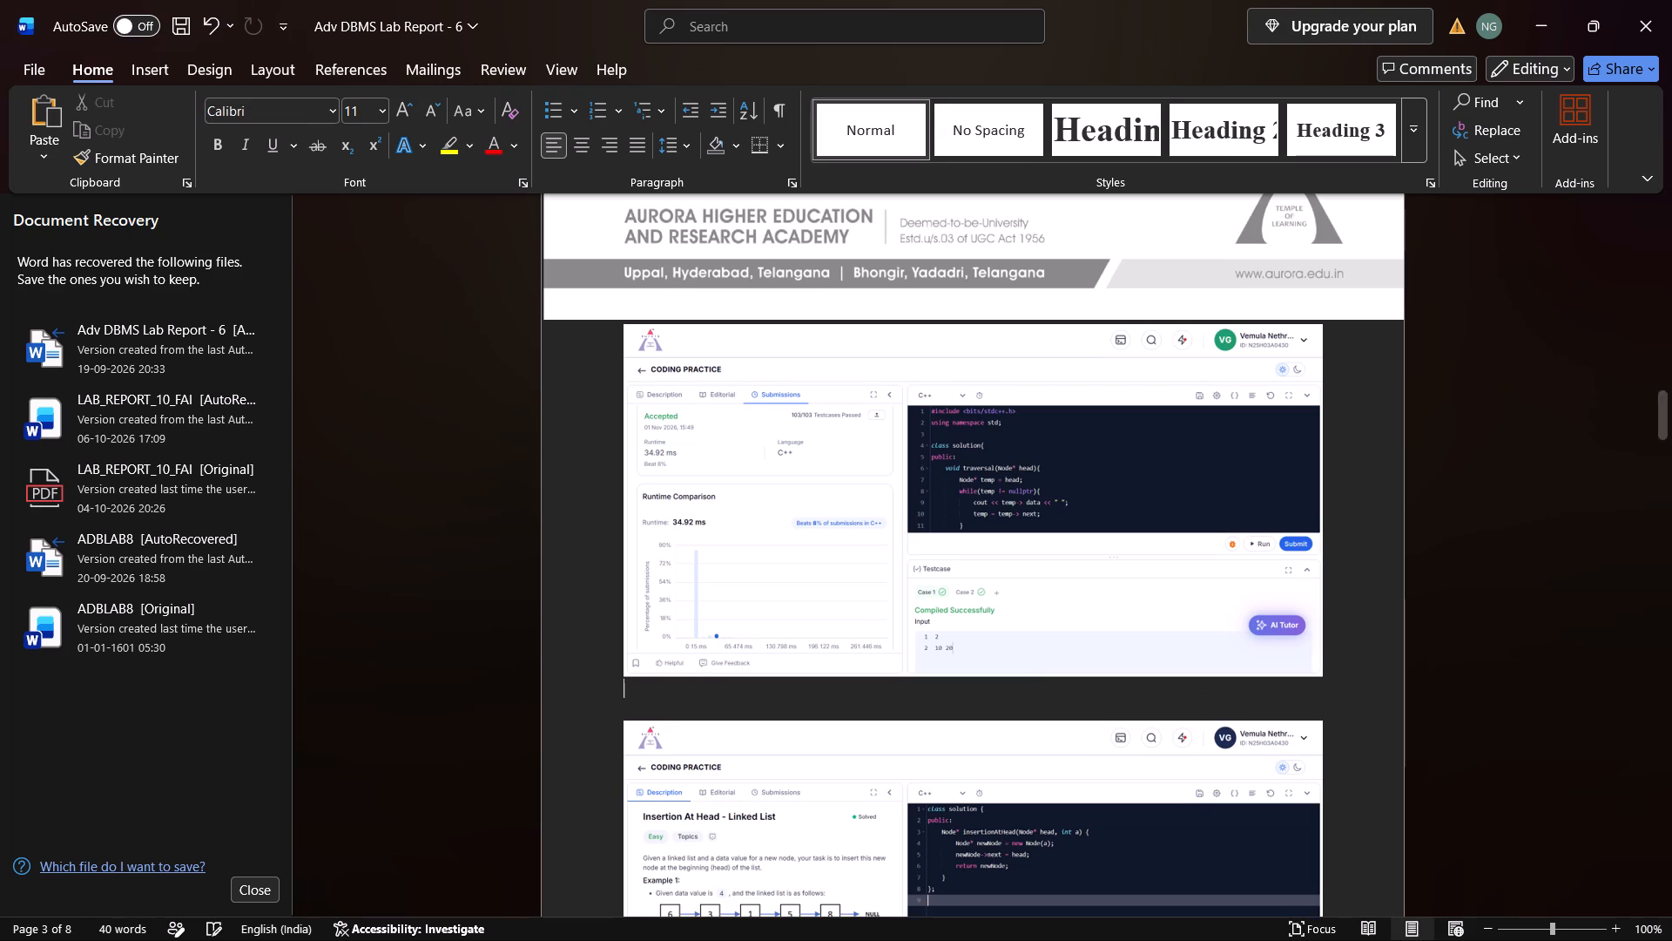
{"action": "right_click", "coordinate": [641, 689]}
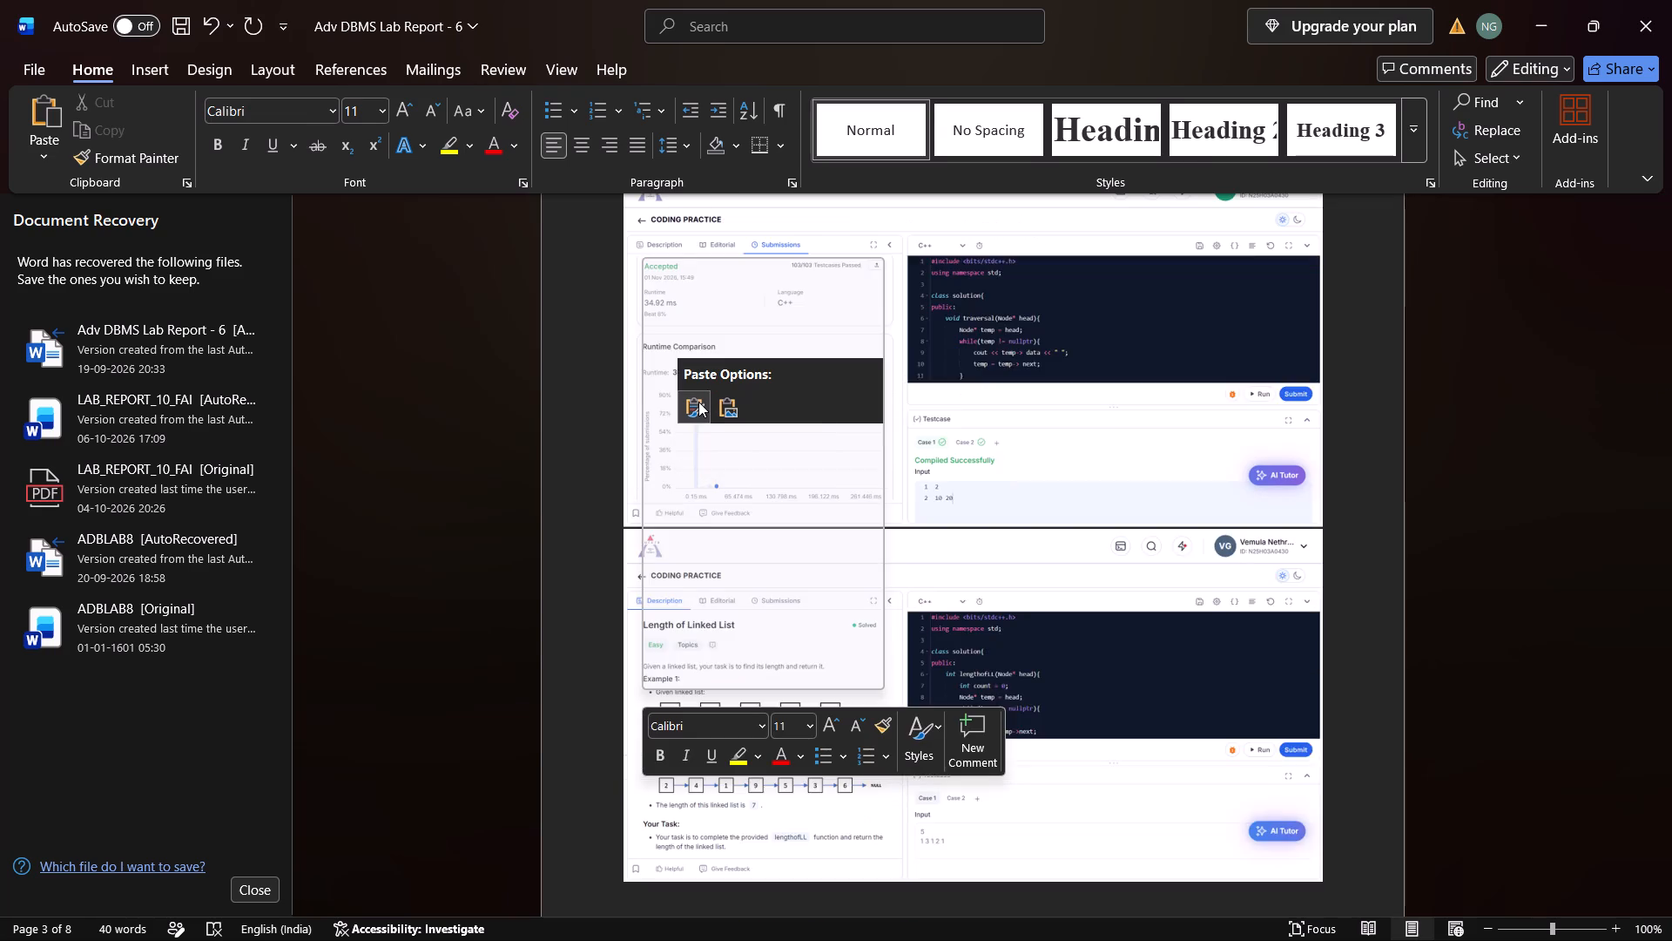
{"action": "left_click", "coordinate": [698, 402]}
{"action": "scroll", "coordinate": [777, 550], "scroll_direction": "down", "scroll_amount": 2}
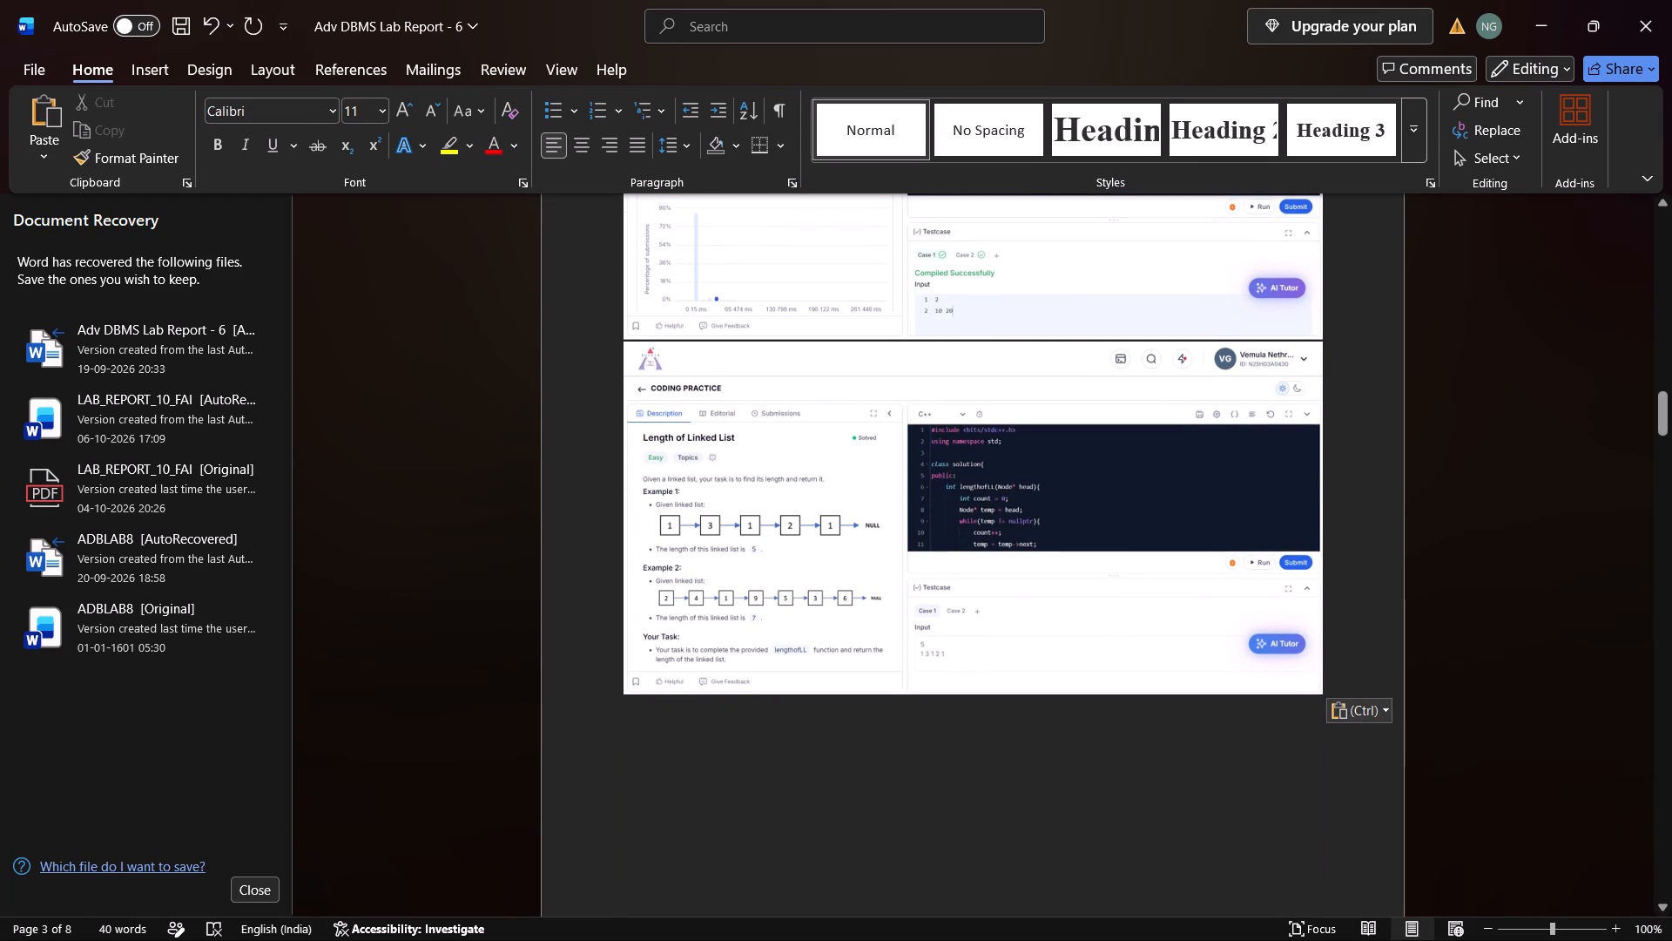
{"action": "key", "text": "Return"}
Copy the Length of Linked List problem screenshot showing the Compiled Successfully test case.
{"action": "scroll", "coordinate": [974, 668], "scroll_direction": "down", "scroll_amount": 5}
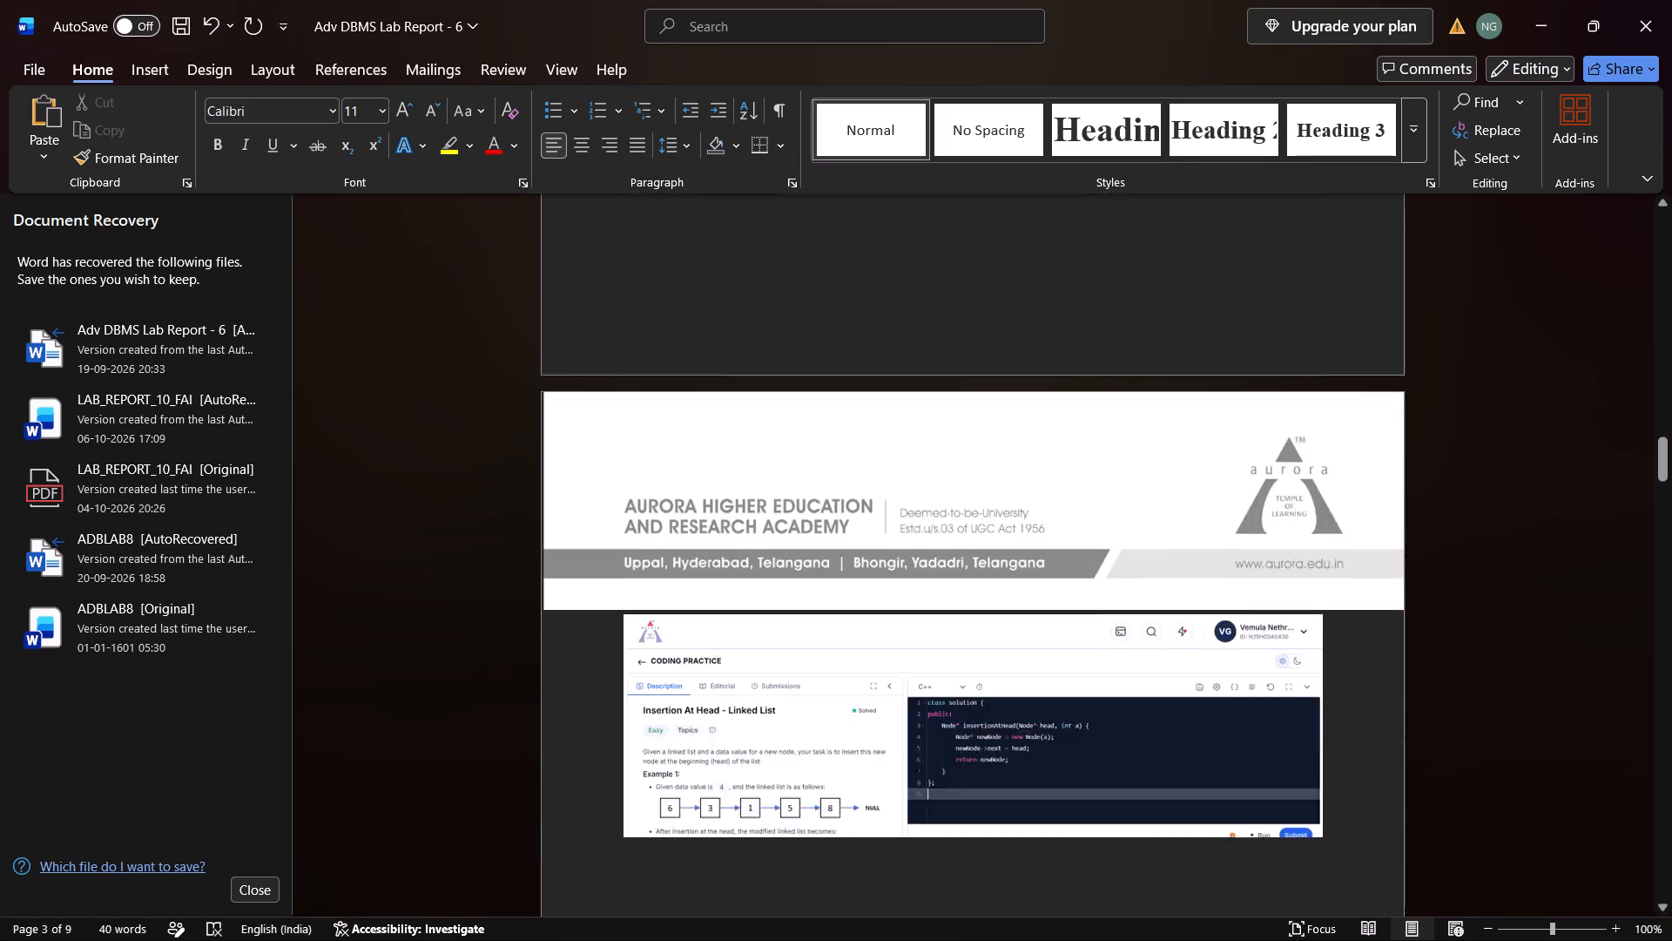
{"action": "scroll", "coordinate": [974, 668], "scroll_direction": "down", "scroll_amount": 18}
{"action": "scroll", "coordinate": [910, 861], "scroll_direction": "up", "scroll_amount": 1}
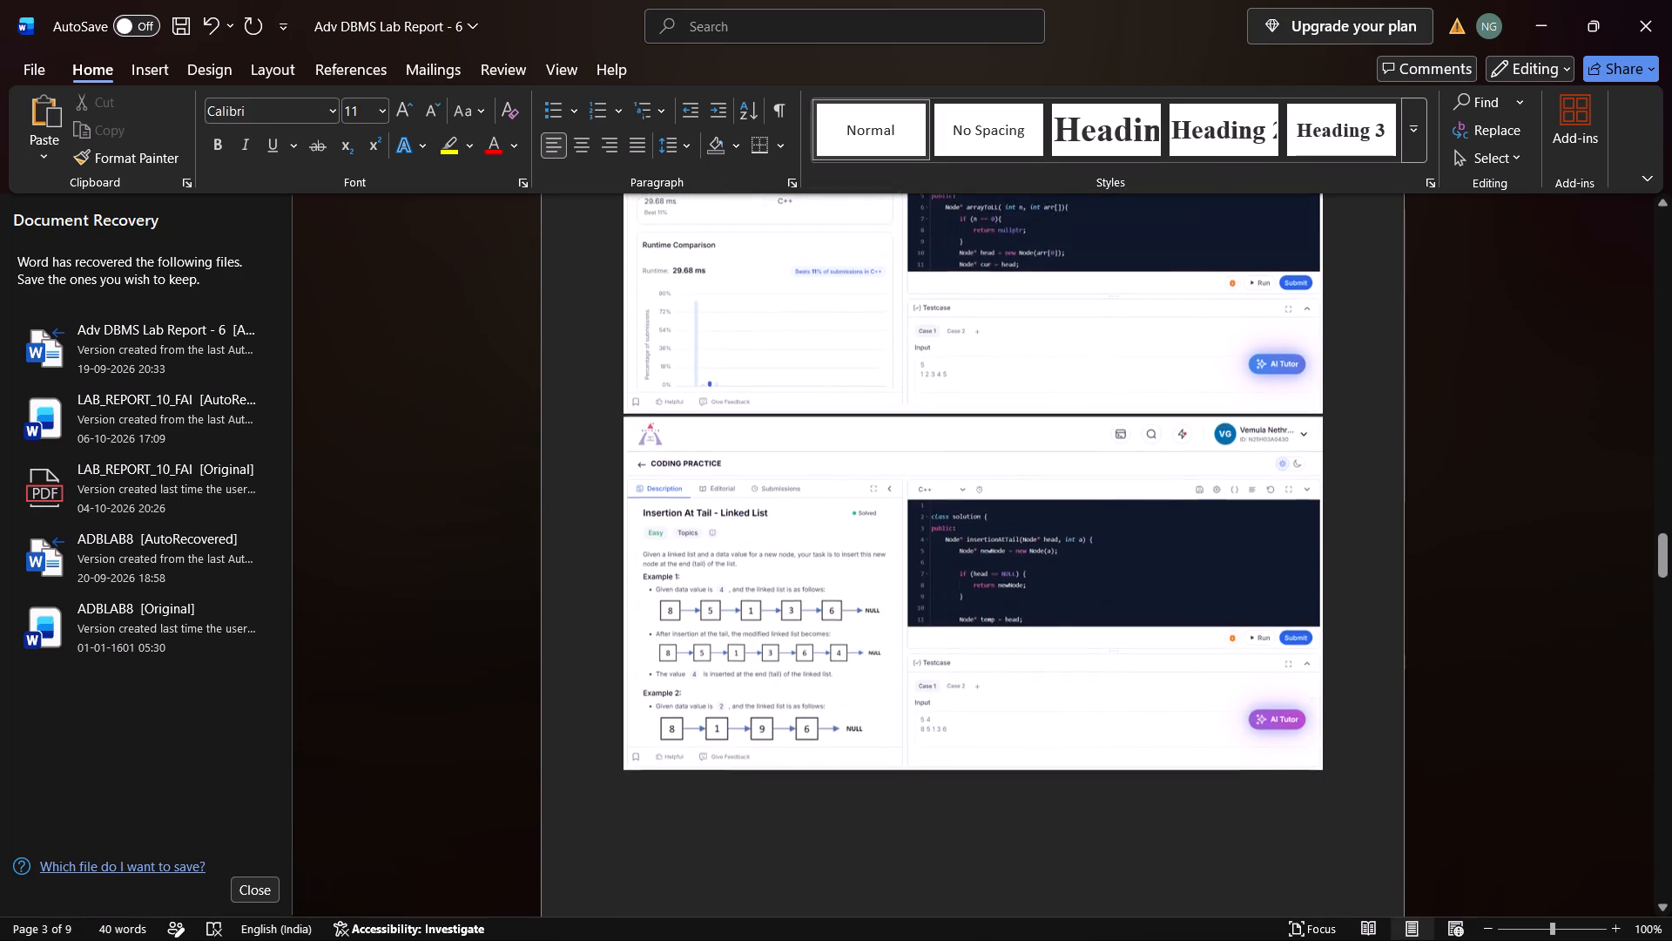
{"action": "scroll", "coordinate": [910, 861], "scroll_direction": "up", "scroll_amount": 2}
{"action": "scroll", "coordinate": [910, 861], "scroll_direction": "down", "scroll_amount": 11}
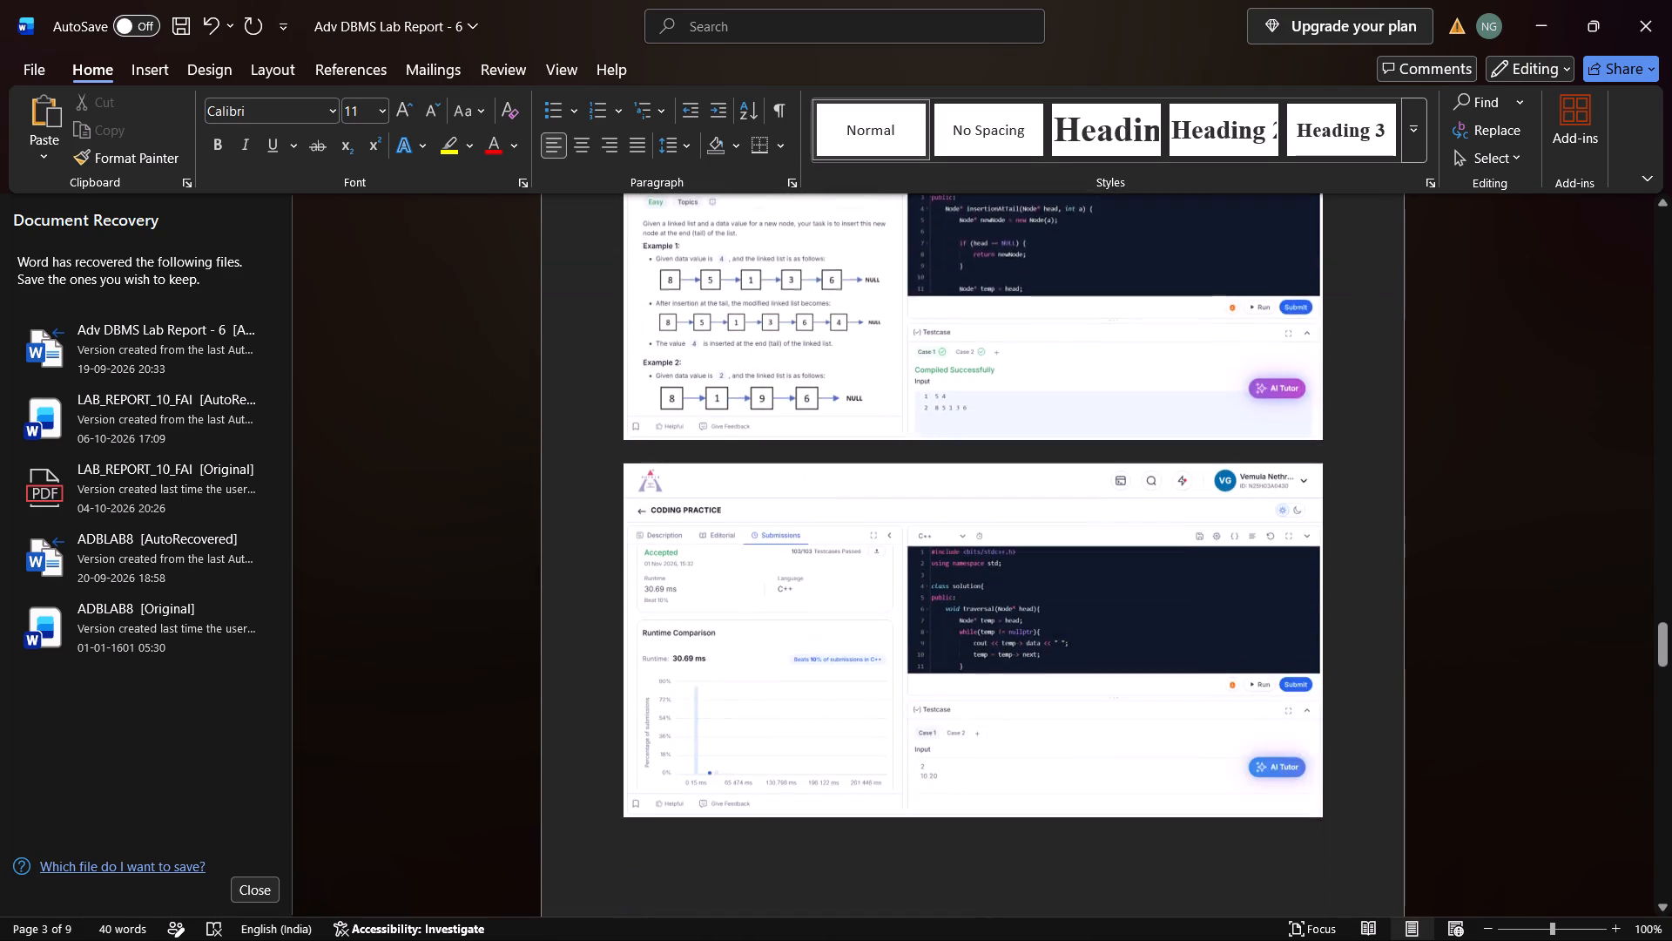
{"action": "scroll", "coordinate": [910, 861], "scroll_direction": "down", "scroll_amount": 10}
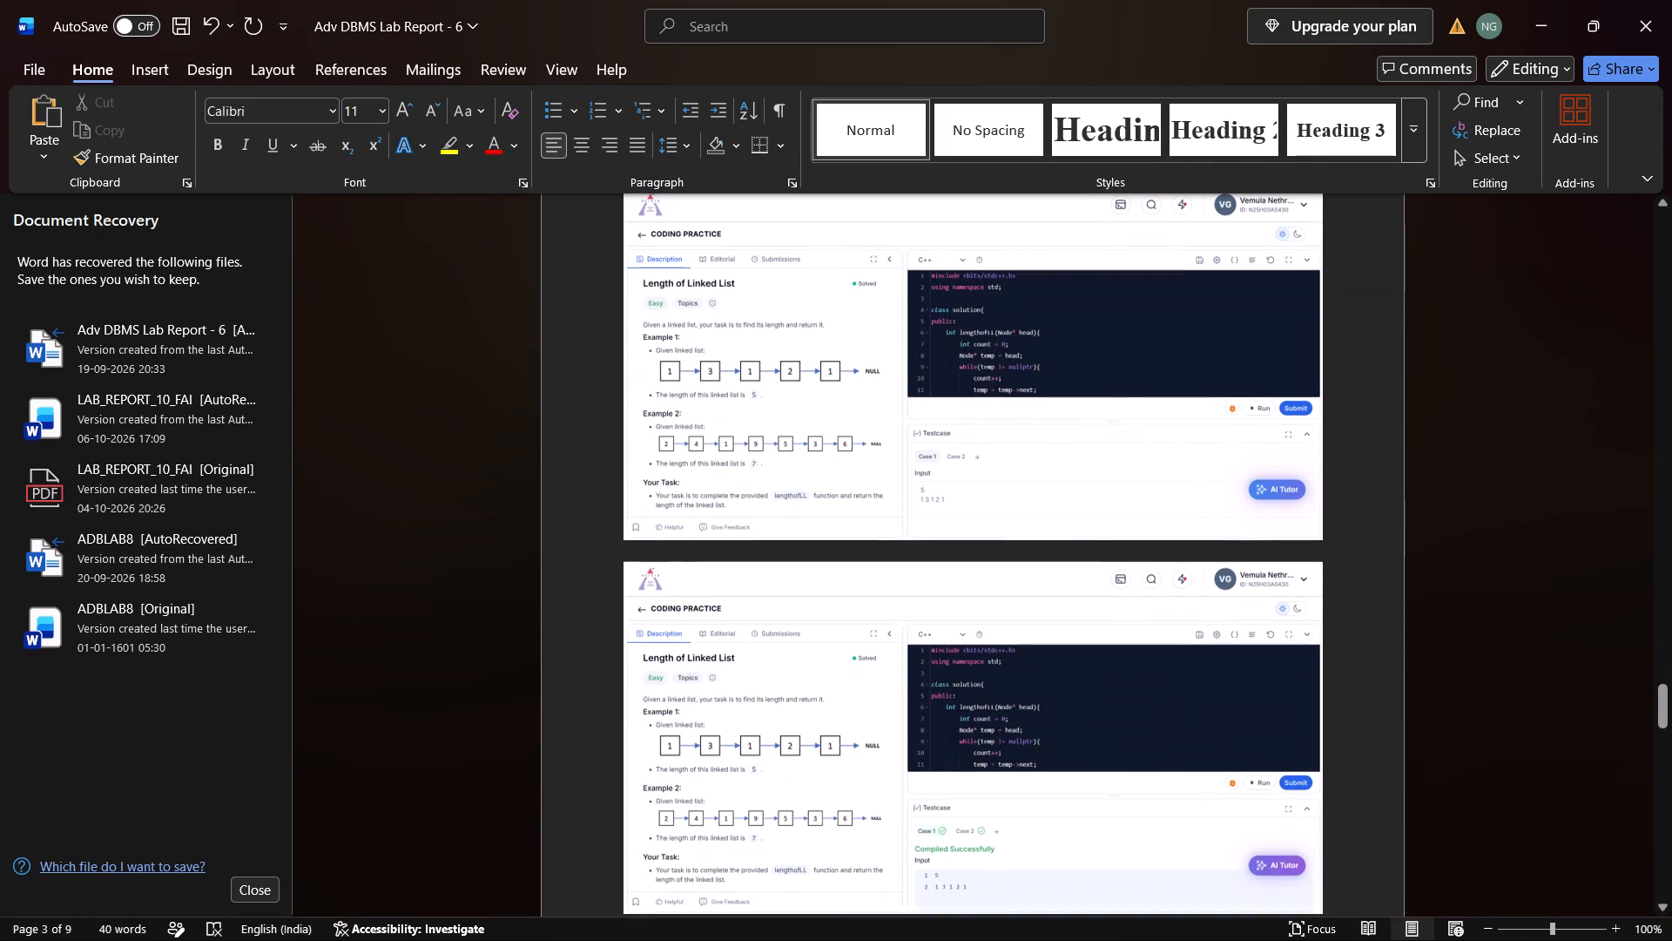
{"action": "scroll", "coordinate": [831, 753], "scroll_direction": "down", "scroll_amount": 2}
{"action": "left_click", "coordinate": [932, 581]}
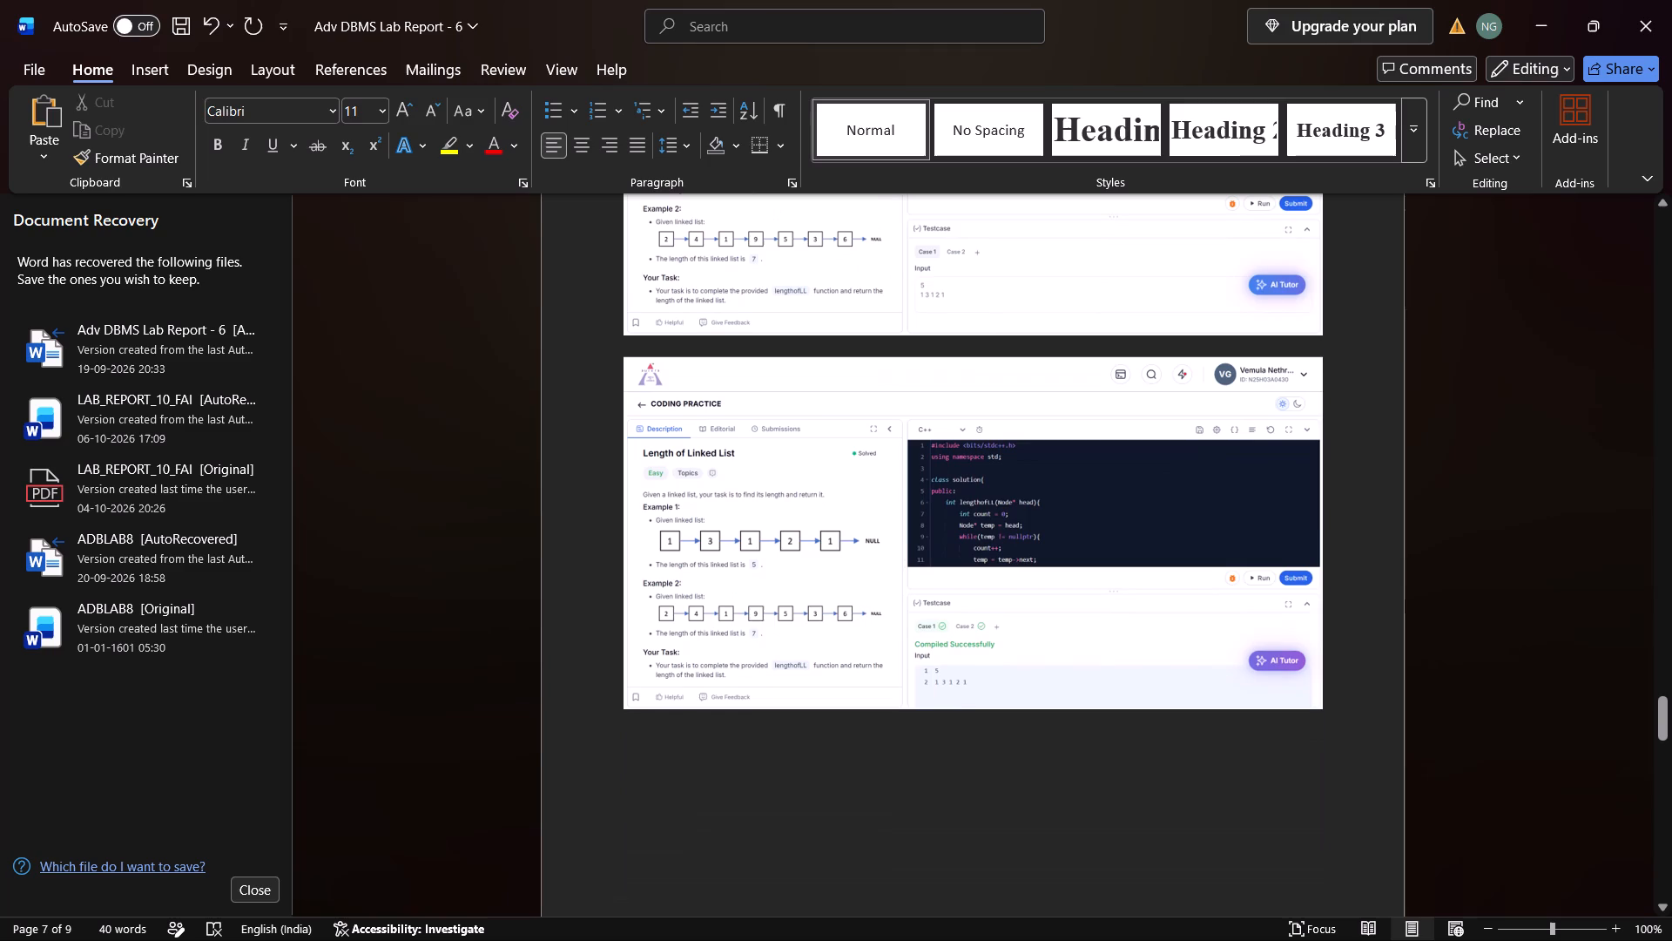
{"action": "key", "text": "ctrl+c"}
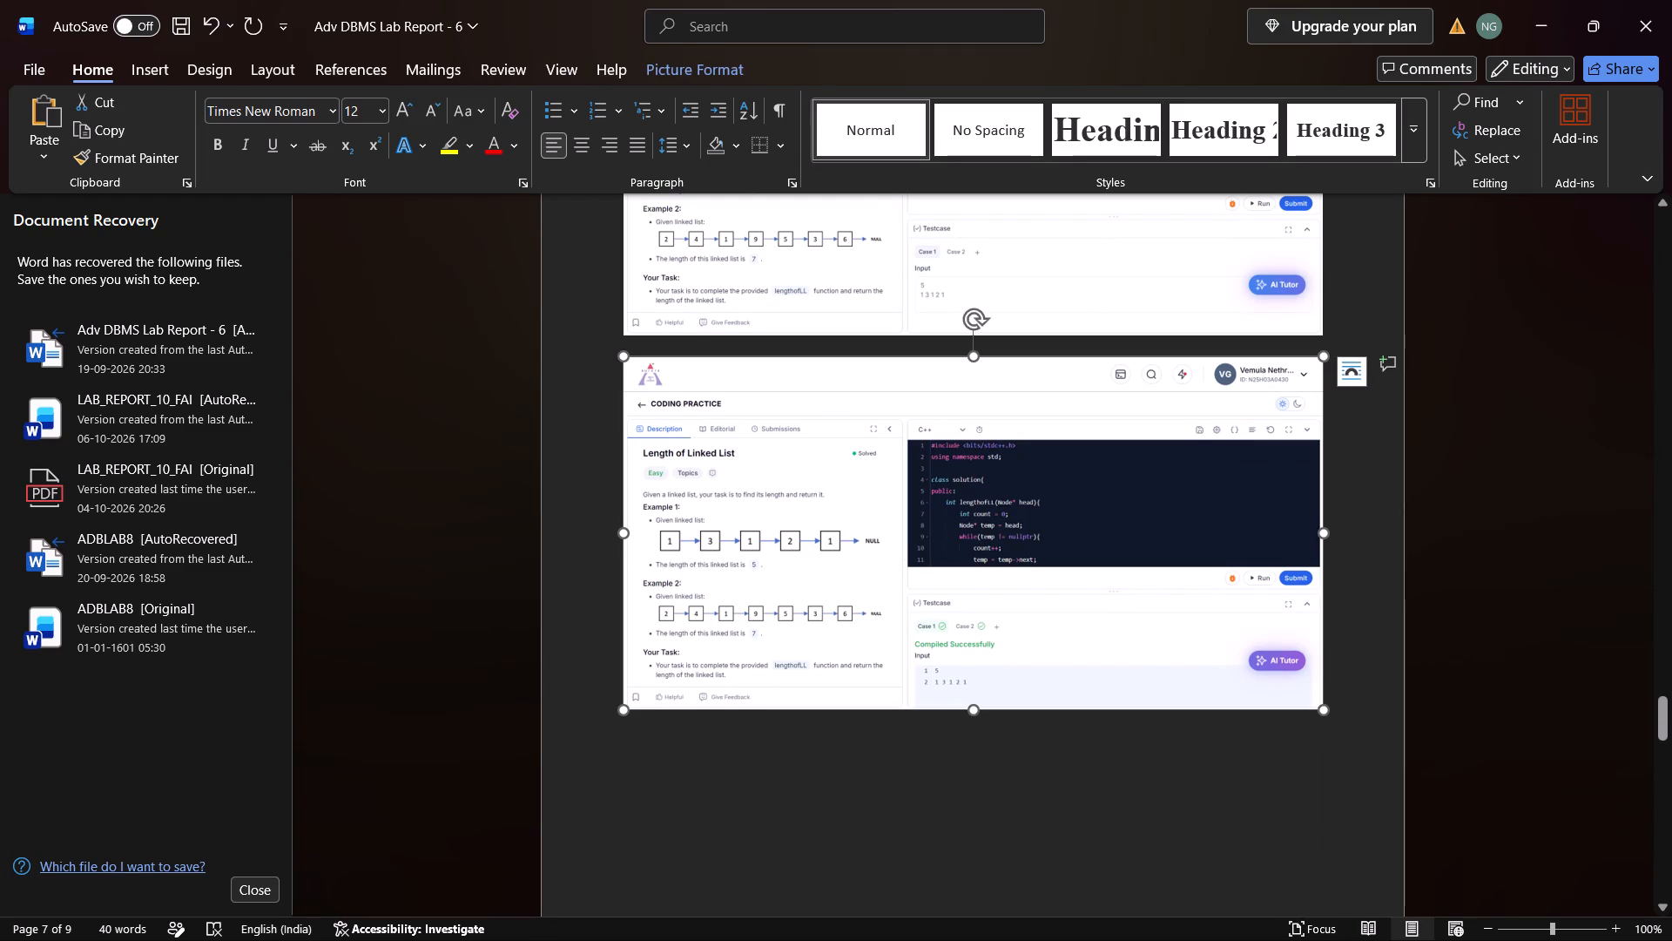
{"action": "key", "text": "ctrl+c"}
Paste the compiled Length of Linked List screenshot on a new line beneath its uncompiled problem screenshot, keeping source formatting.
{"action": "scroll", "coordinate": [887, 446], "scroll_direction": "up", "scroll_amount": 15}
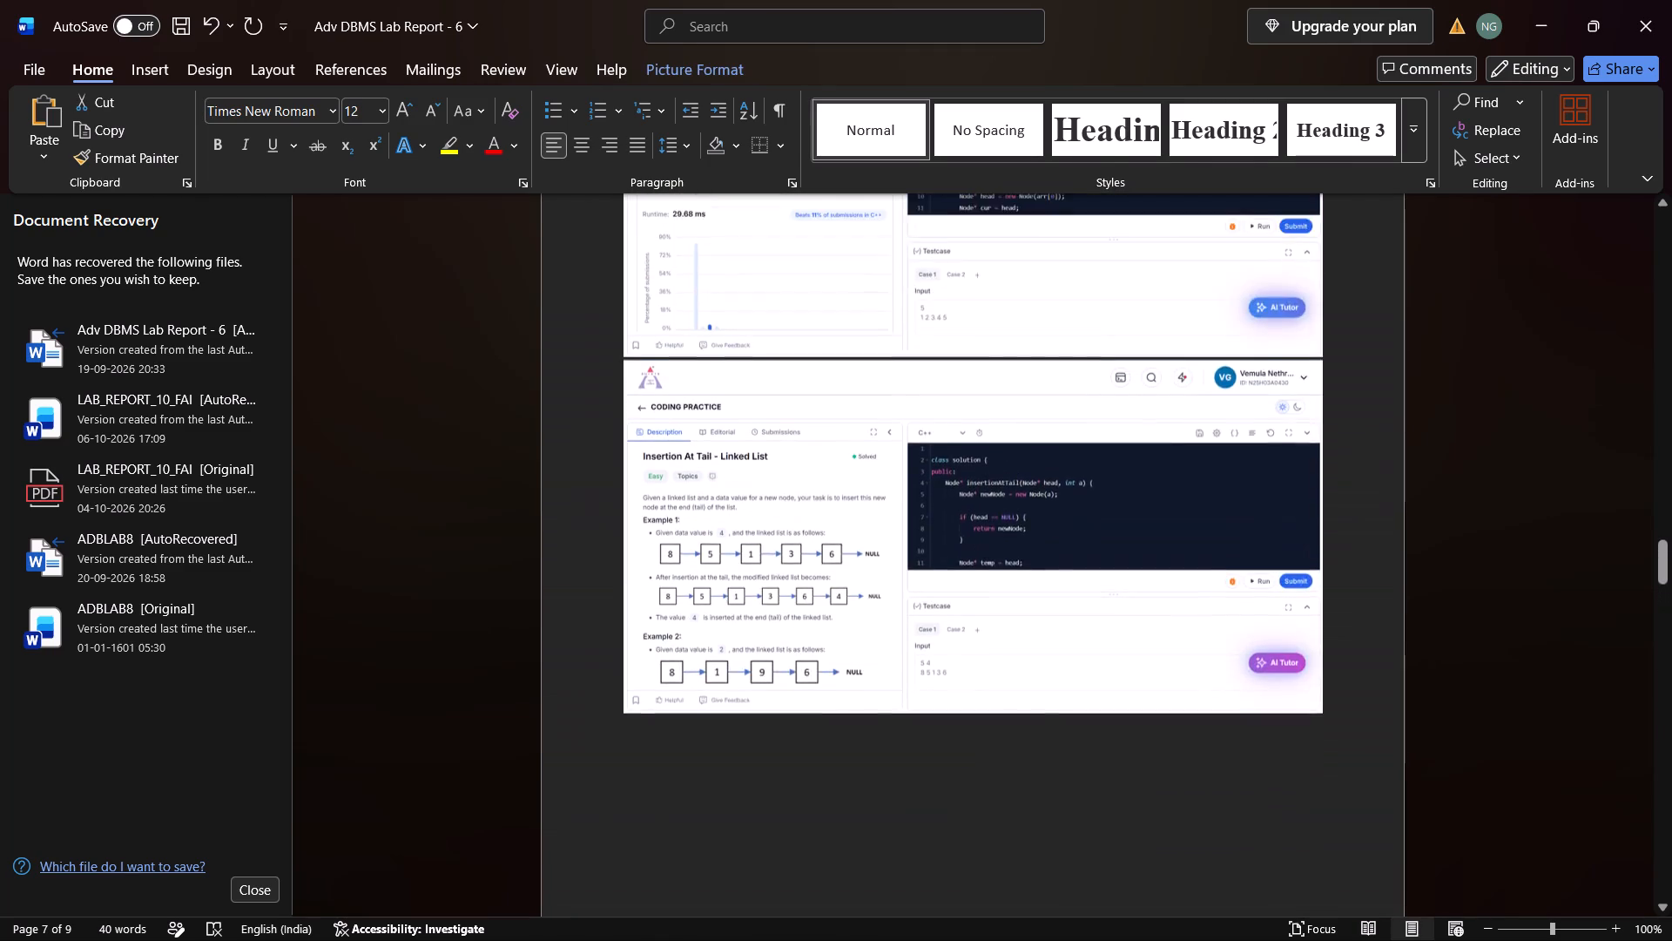
{"action": "scroll", "coordinate": [887, 446], "scroll_direction": "up", "scroll_amount": 8}
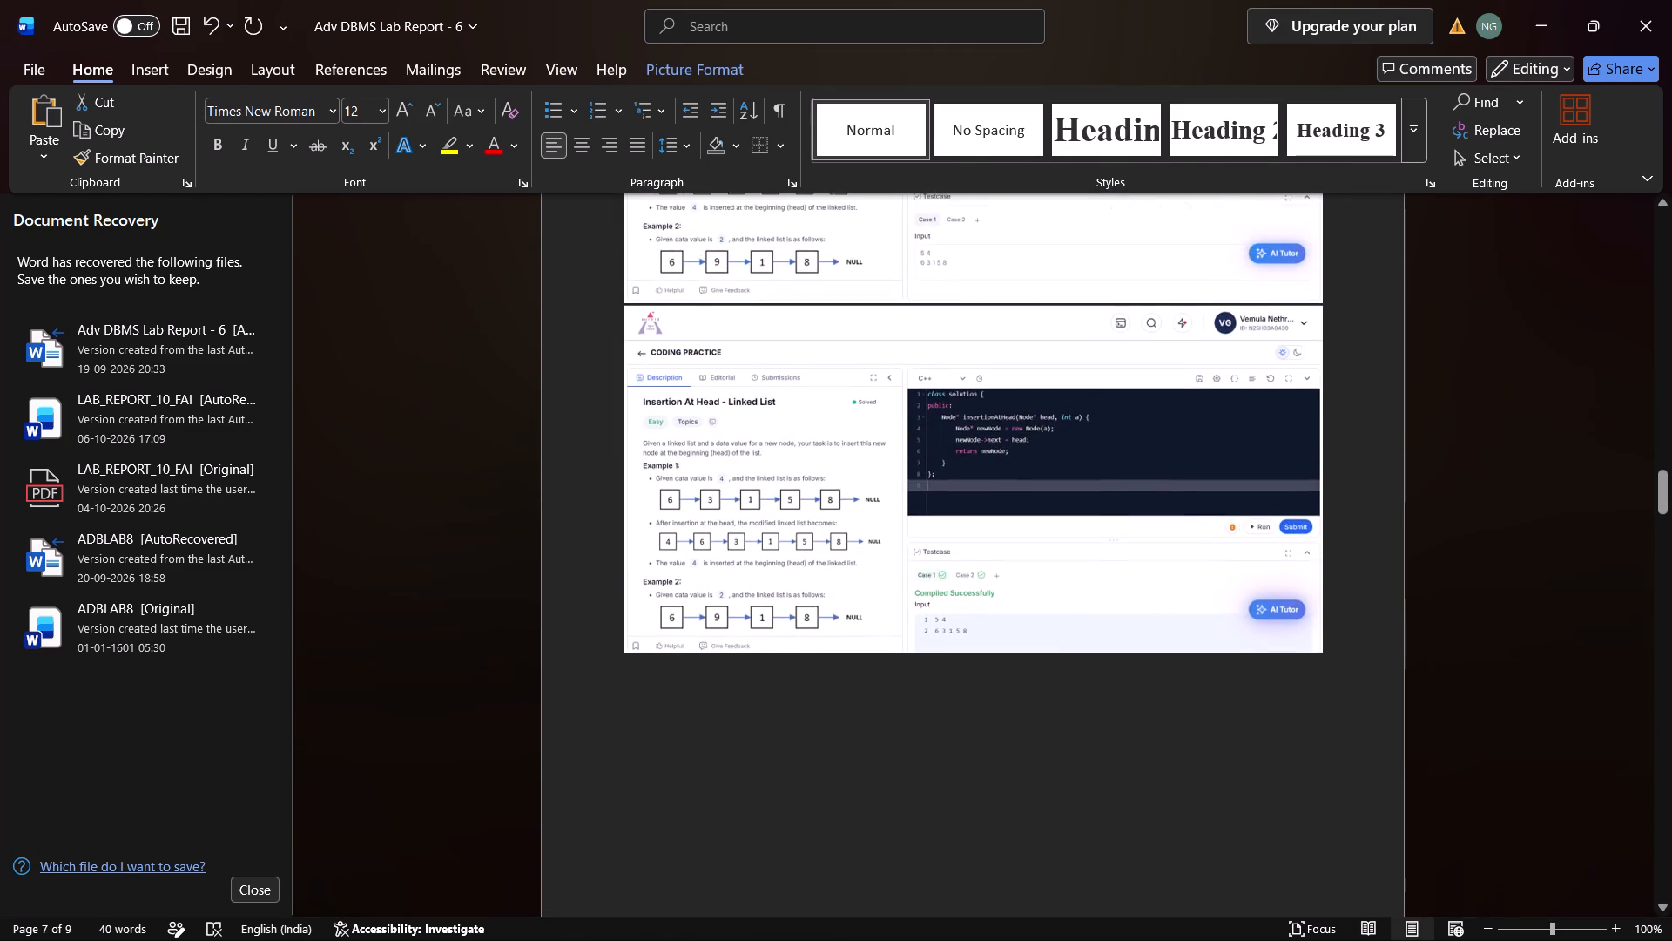
{"action": "scroll", "coordinate": [887, 446], "scroll_direction": "up", "scroll_amount": 7}
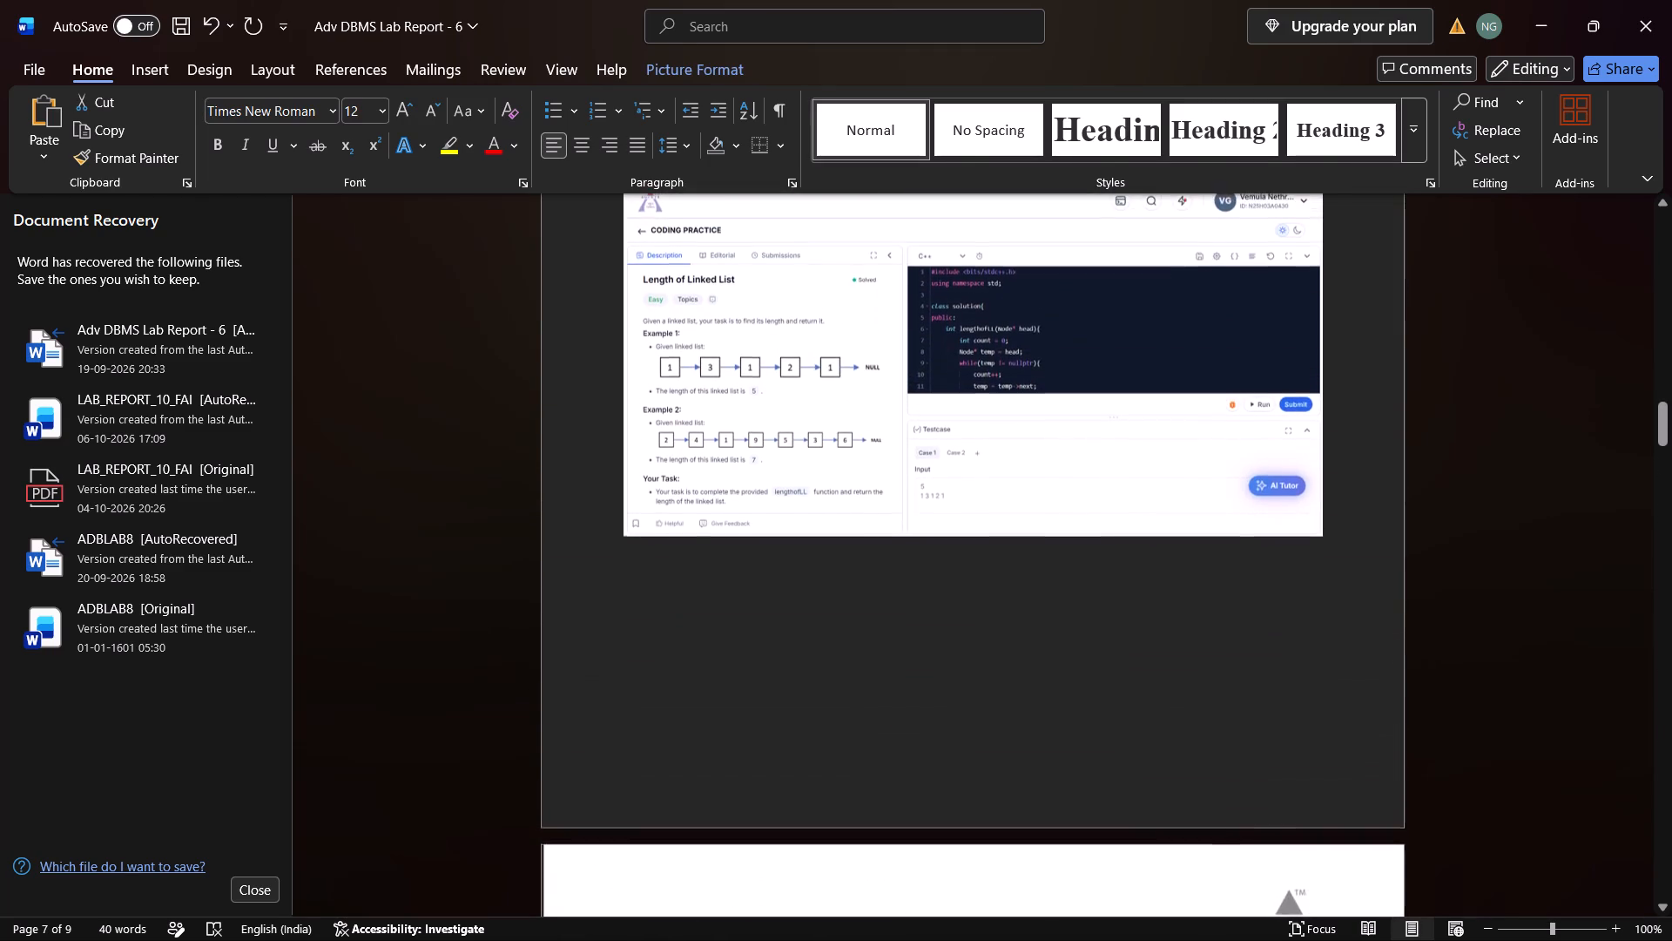
{"action": "scroll", "coordinate": [887, 446], "scroll_direction": "up", "scroll_amount": 1}
{"action": "left_click", "coordinate": [1371, 619]}
{"action": "key", "text": "Return"}
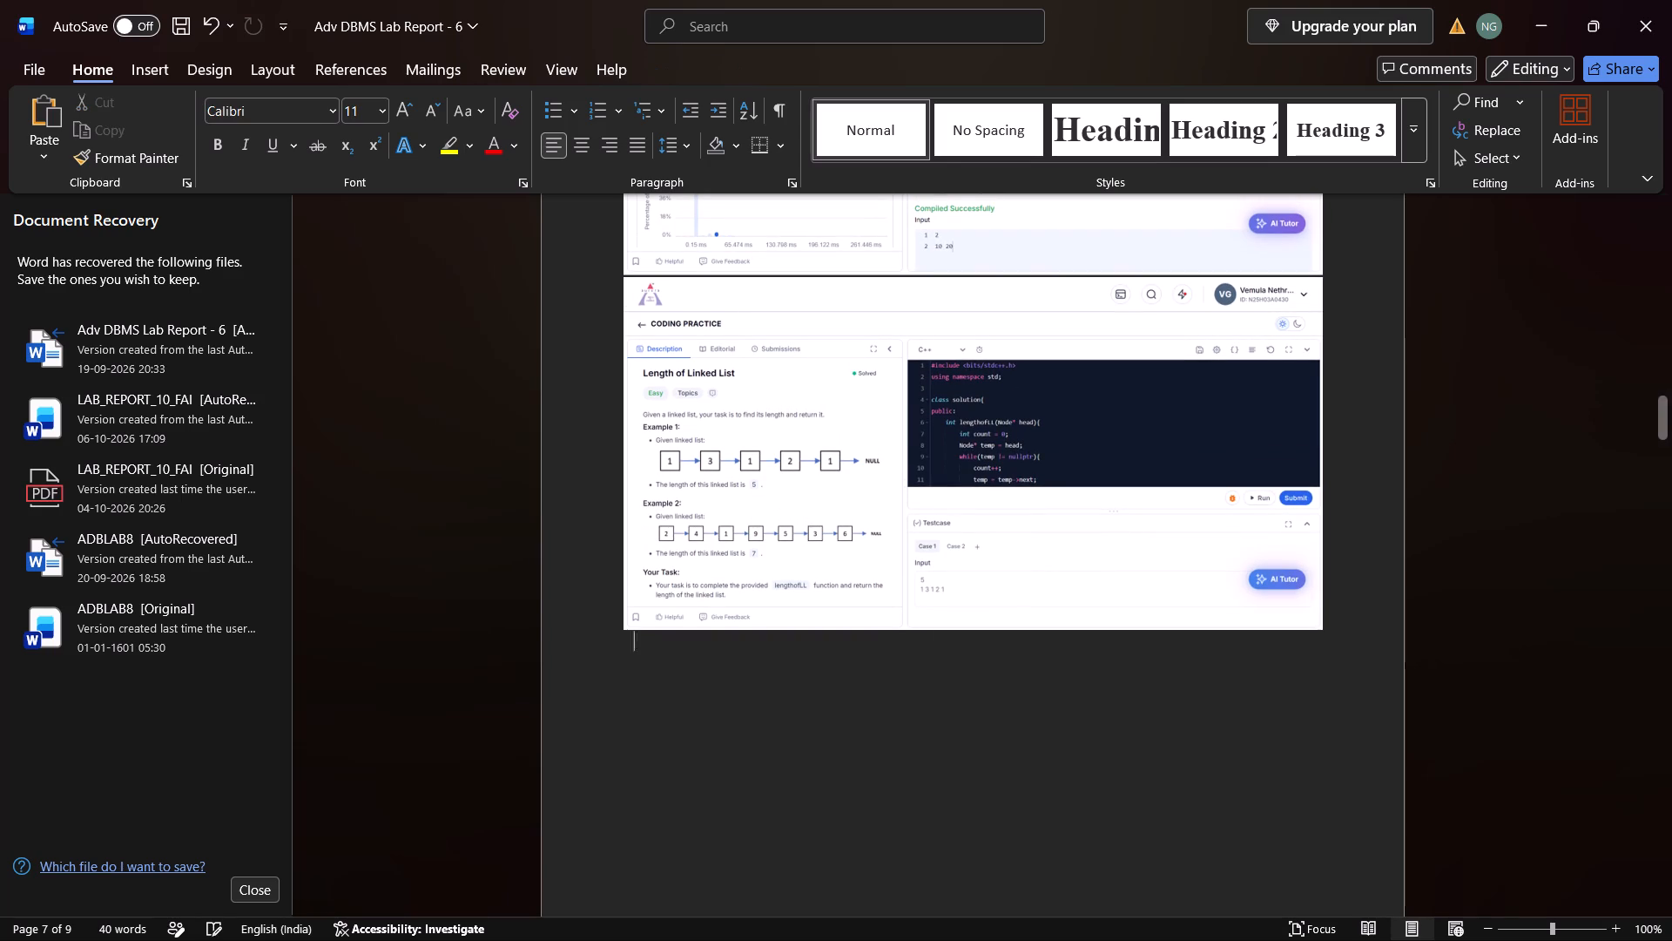
{"action": "right_click", "coordinate": [628, 663]}
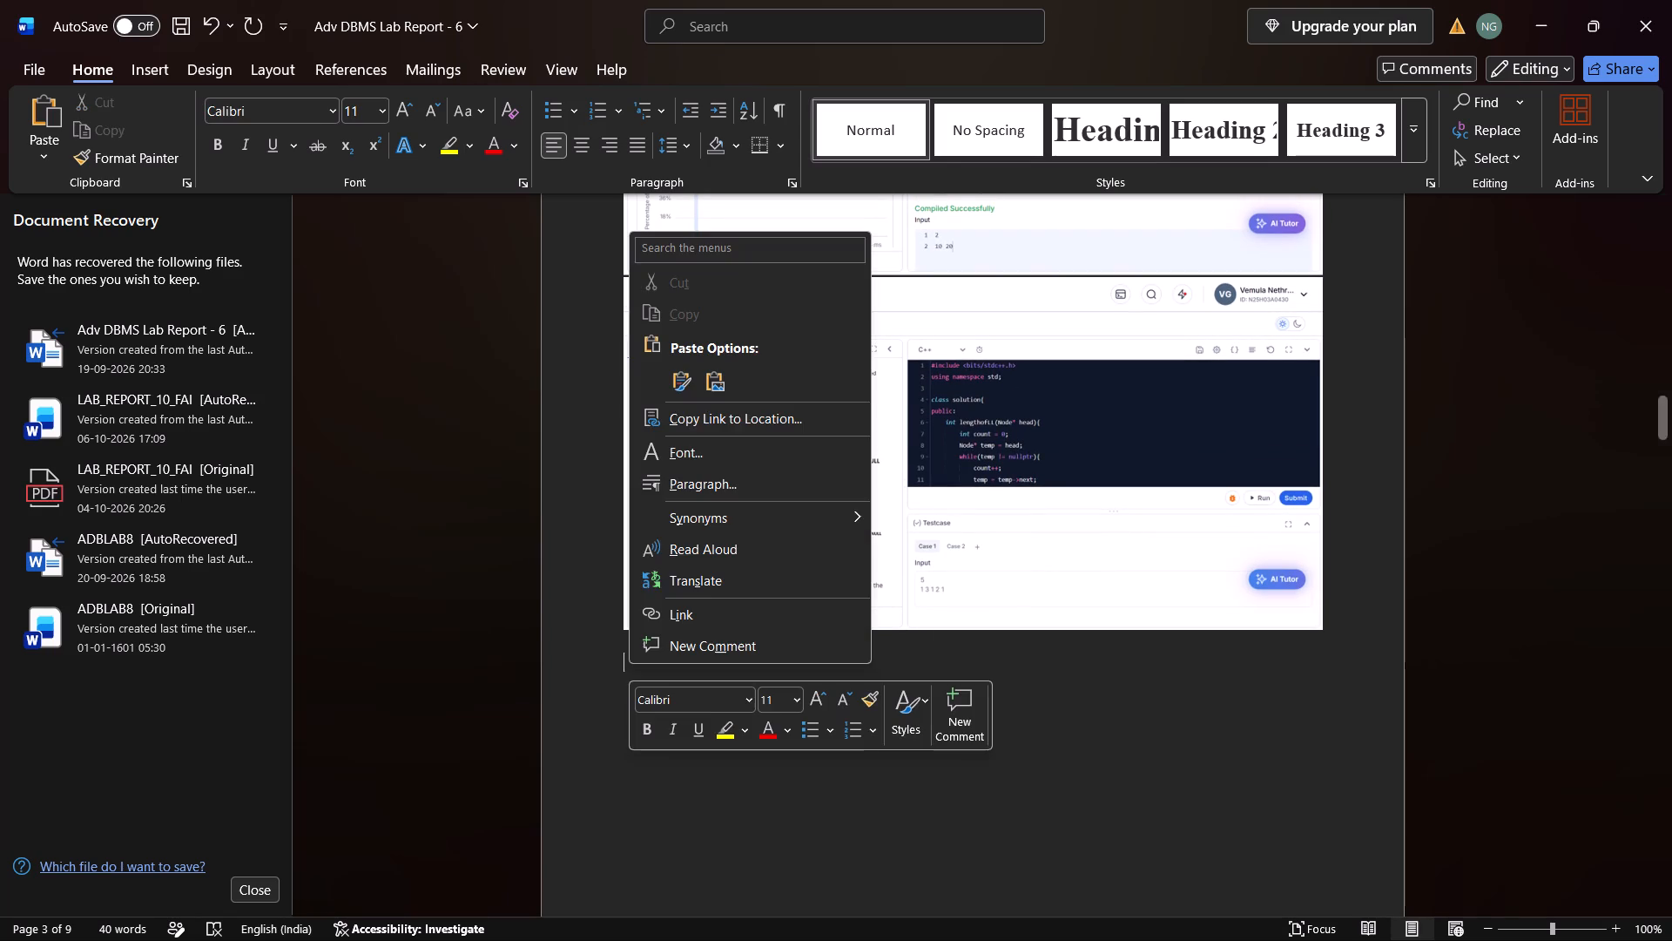
{"action": "left_click", "coordinate": [684, 381]}
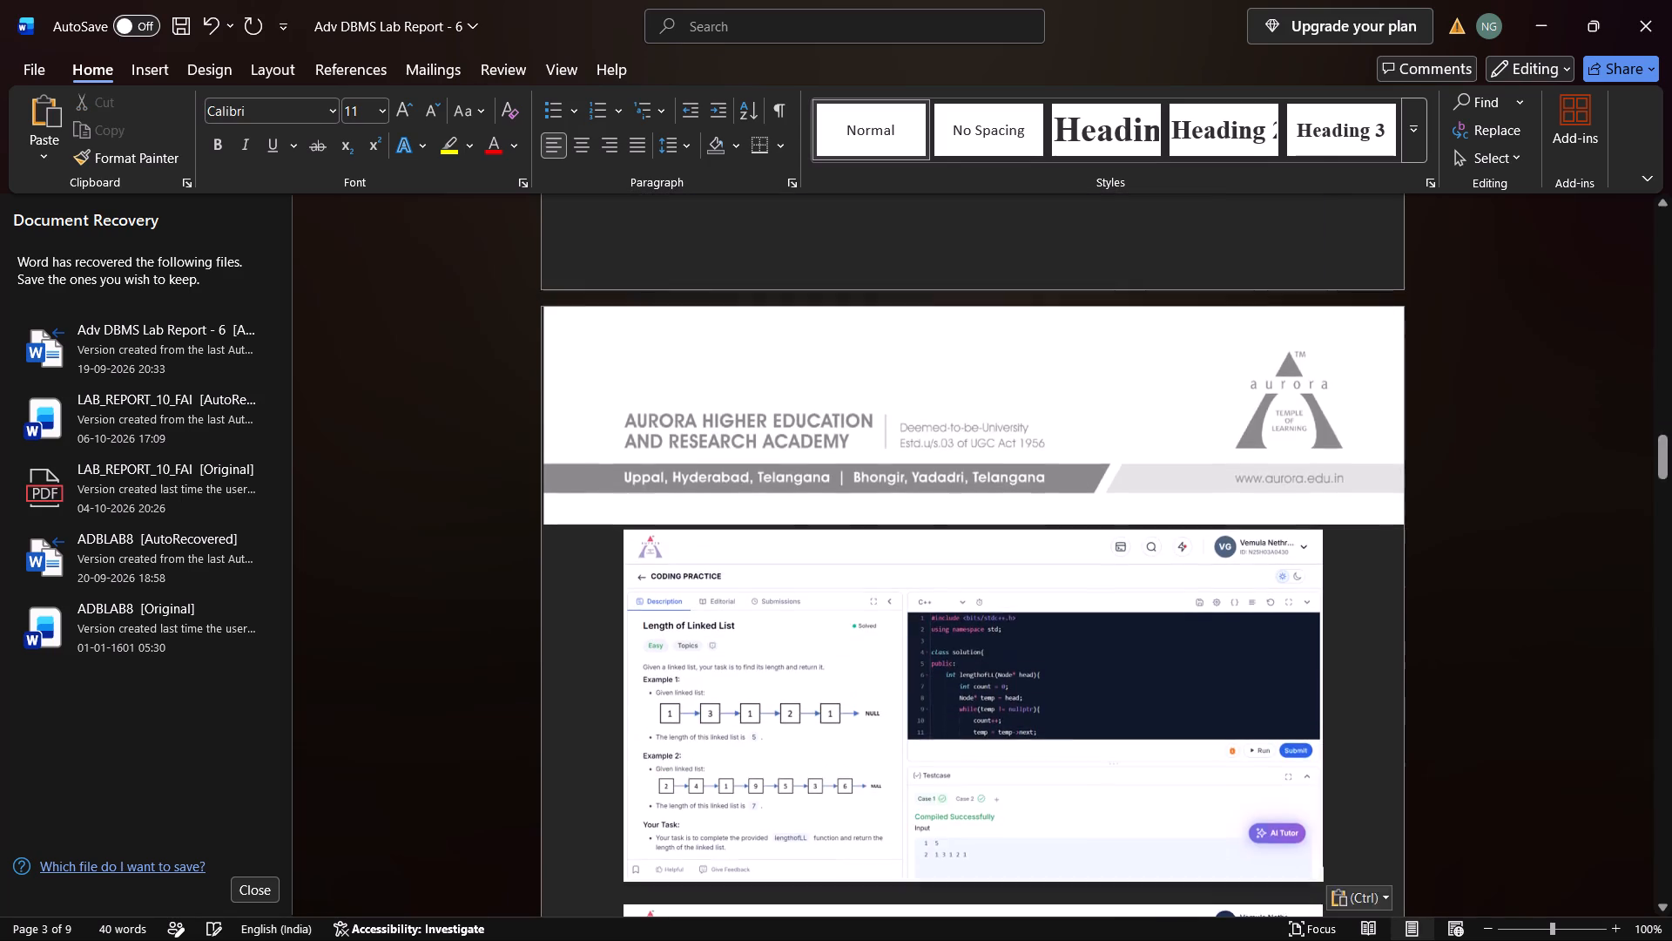
Look through the later pages from the Insertion screenshots to Search In Linked List, examining the original Length of Linked List screenshots.
{"action": "scroll", "coordinate": [764, 565], "scroll_direction": "down", "scroll_amount": 18}
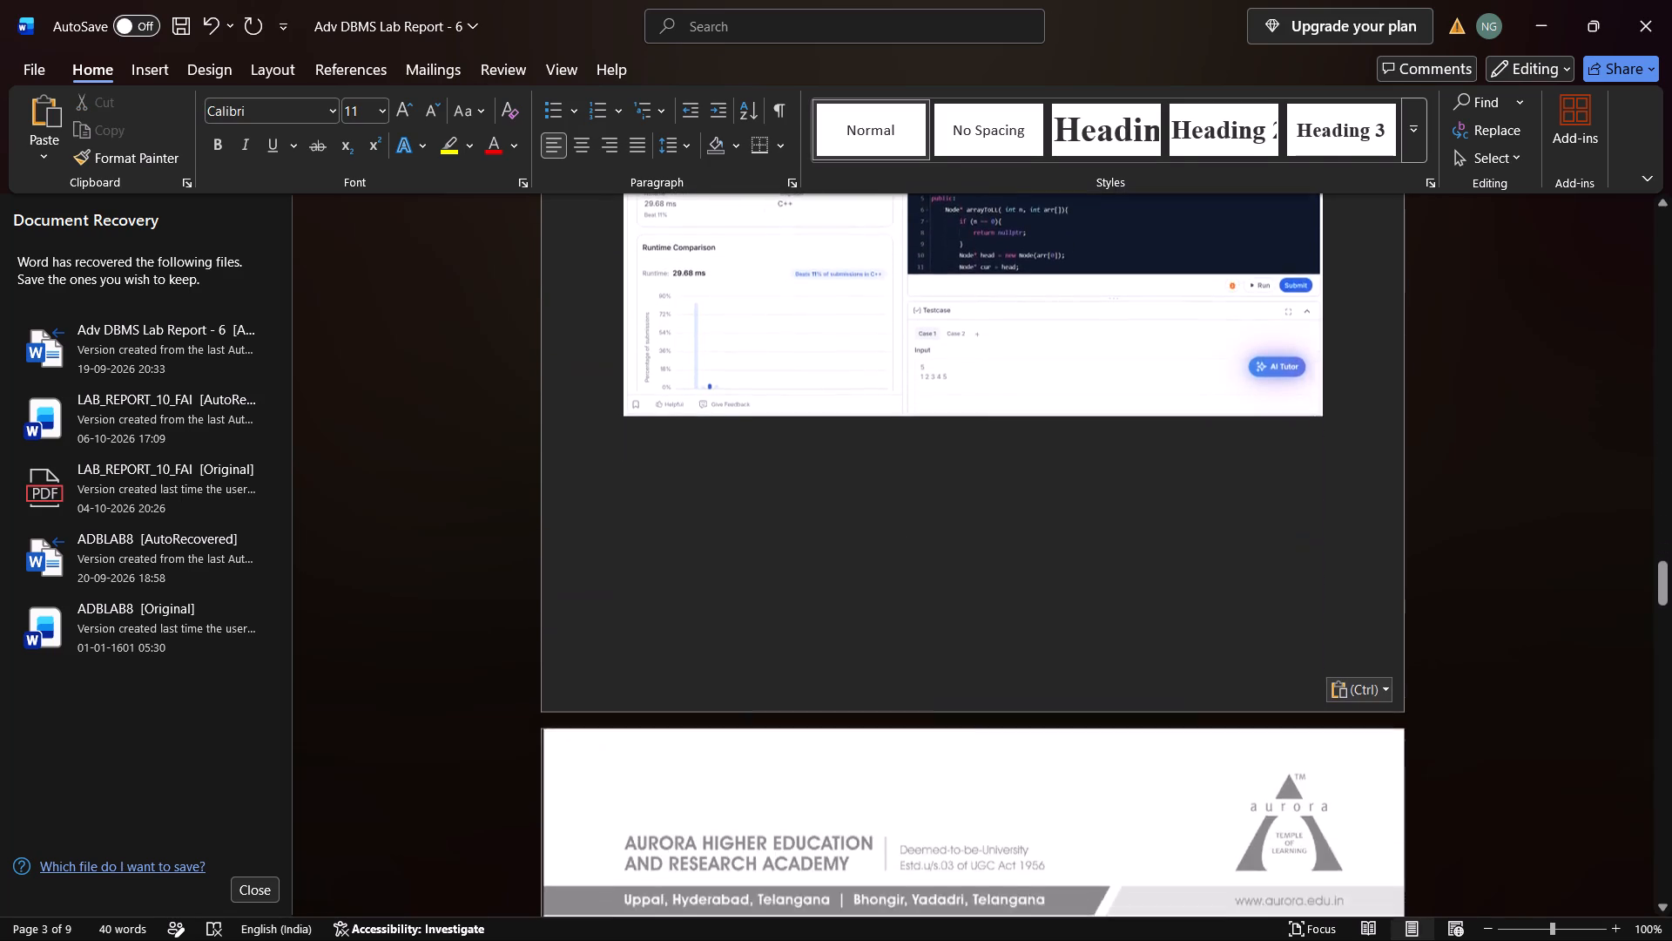
{"action": "scroll", "coordinate": [764, 565], "scroll_direction": "down", "scroll_amount": 18}
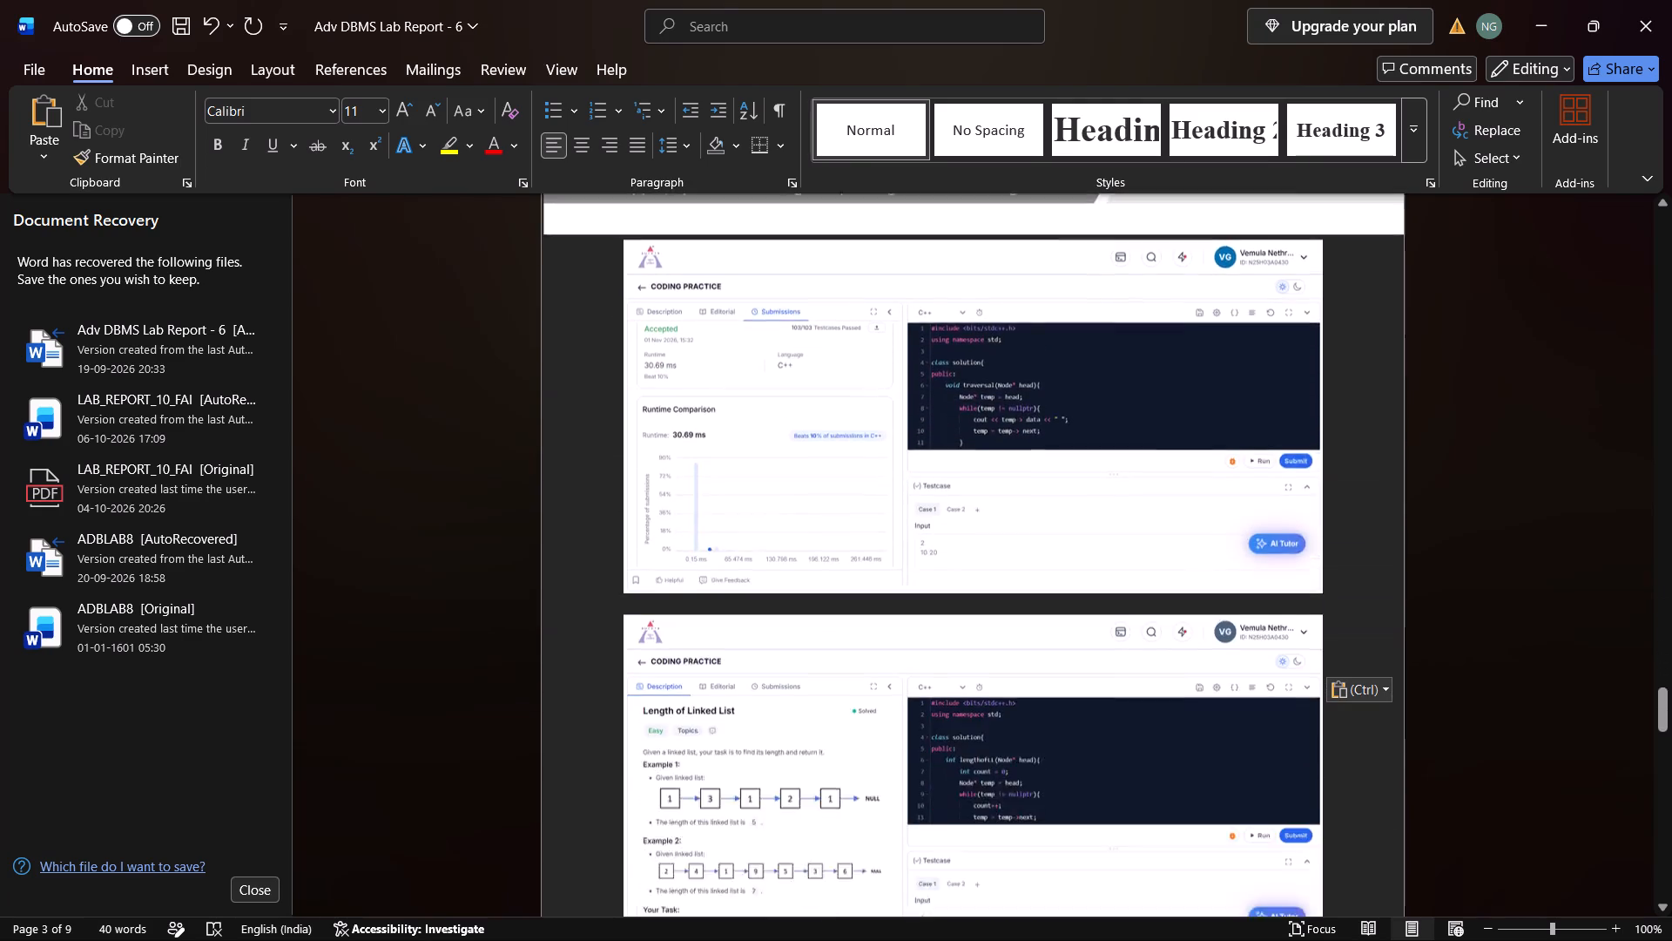
{"action": "scroll", "coordinate": [764, 565], "scroll_direction": "down", "scroll_amount": 11}
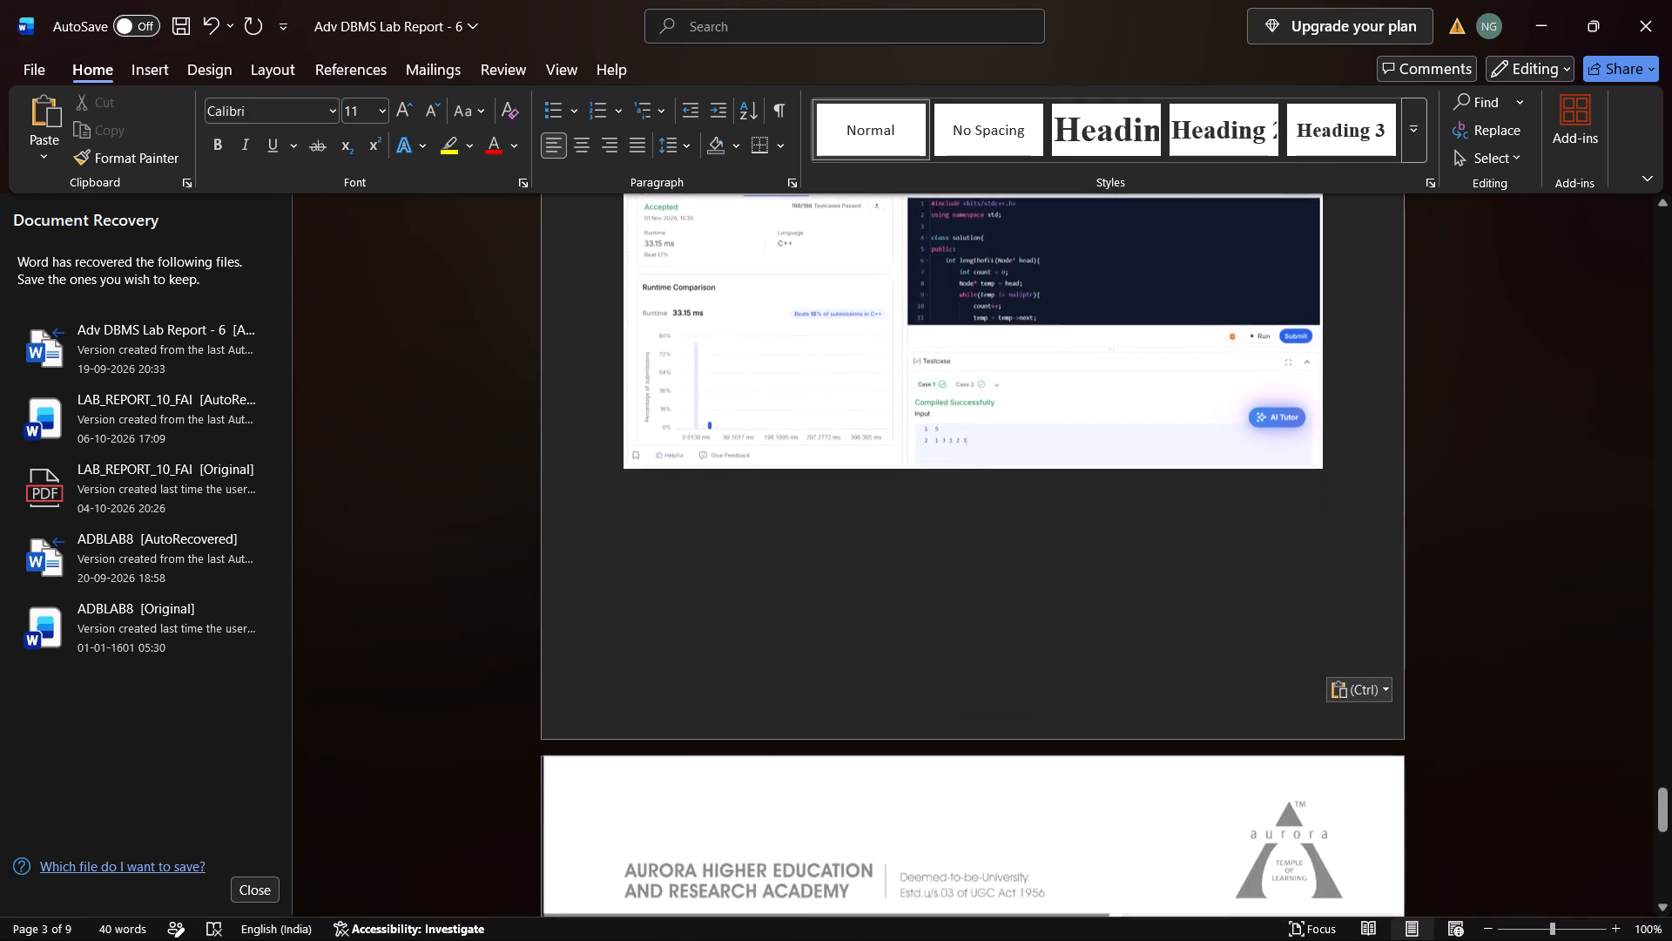
{"action": "scroll", "coordinate": [764, 565], "scroll_direction": "down", "scroll_amount": 5}
{"action": "scroll", "coordinate": [759, 507], "scroll_direction": "up", "scroll_amount": 1}
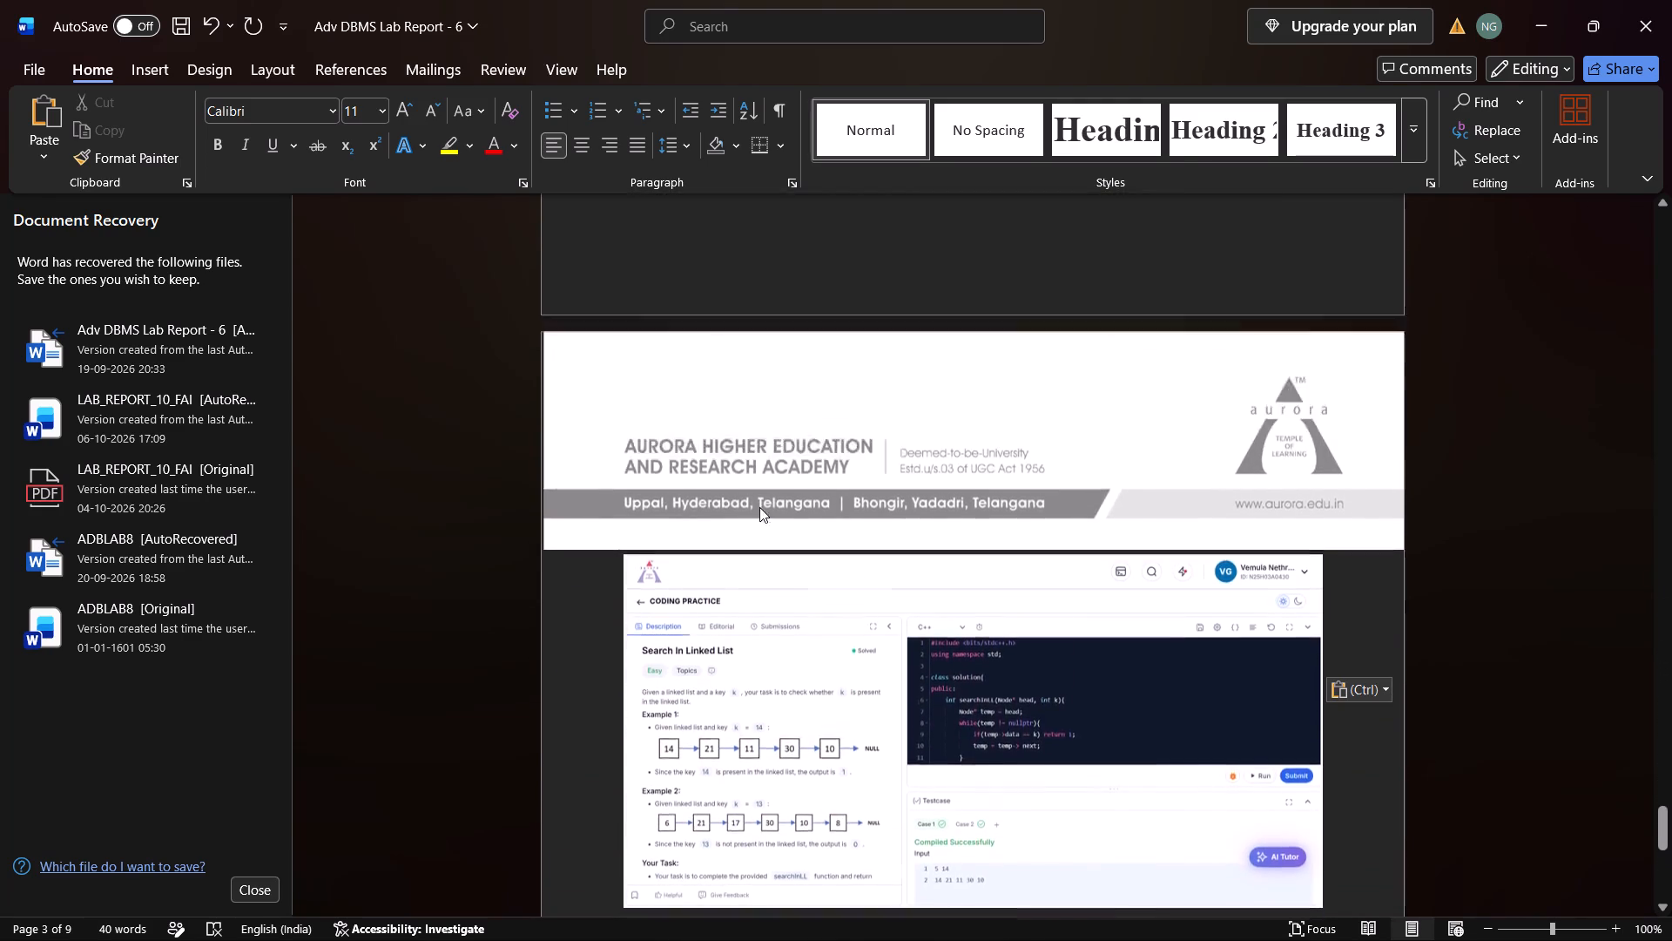
{"action": "scroll", "coordinate": [759, 507], "scroll_direction": "up", "scroll_amount": 1}
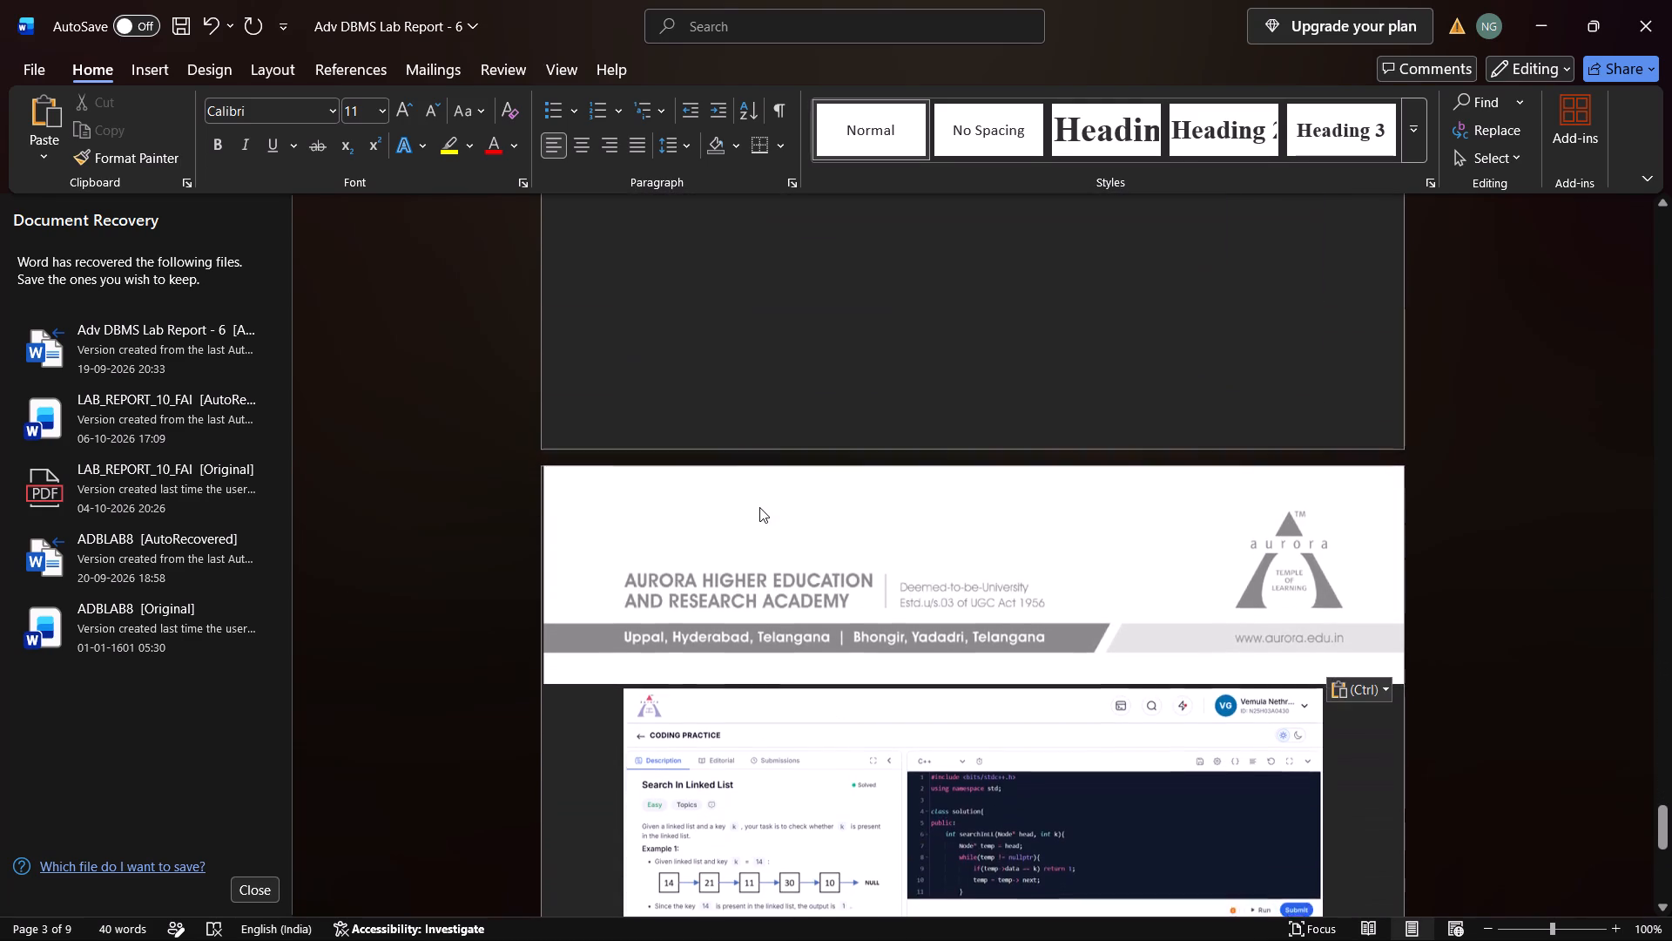
{"action": "scroll", "coordinate": [759, 507], "scroll_direction": "up", "scroll_amount": 6}
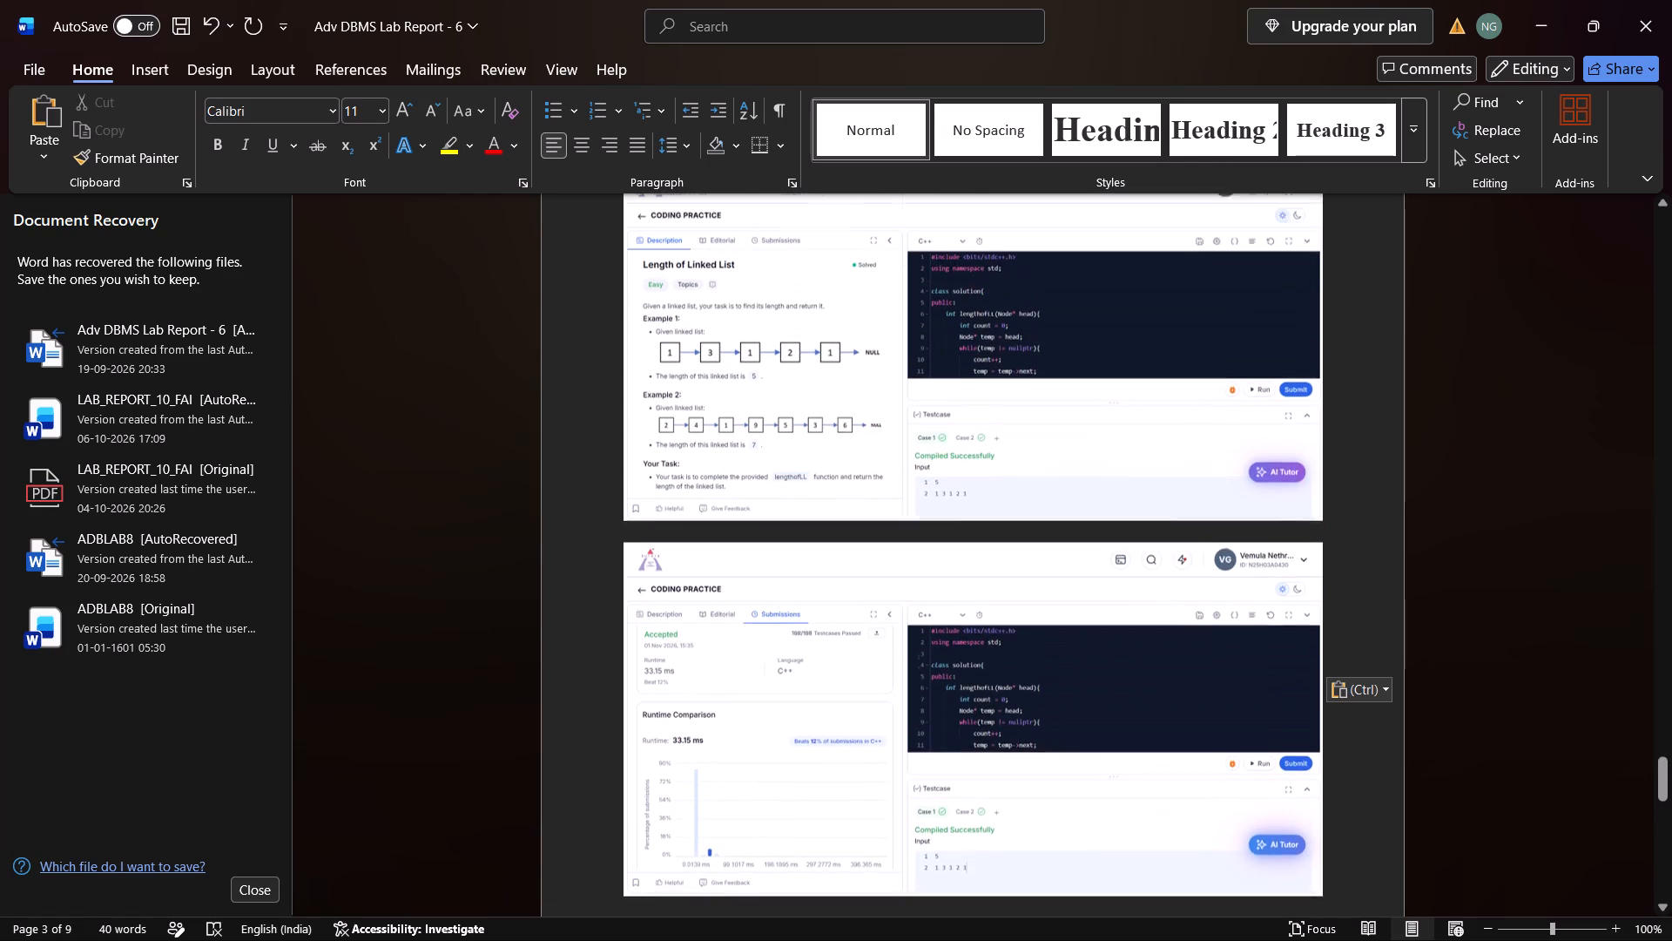
{"action": "scroll", "coordinate": [759, 507], "scroll_direction": "up", "scroll_amount": 1}
{"action": "scroll", "coordinate": [759, 507], "scroll_direction": "down", "scroll_amount": 7}
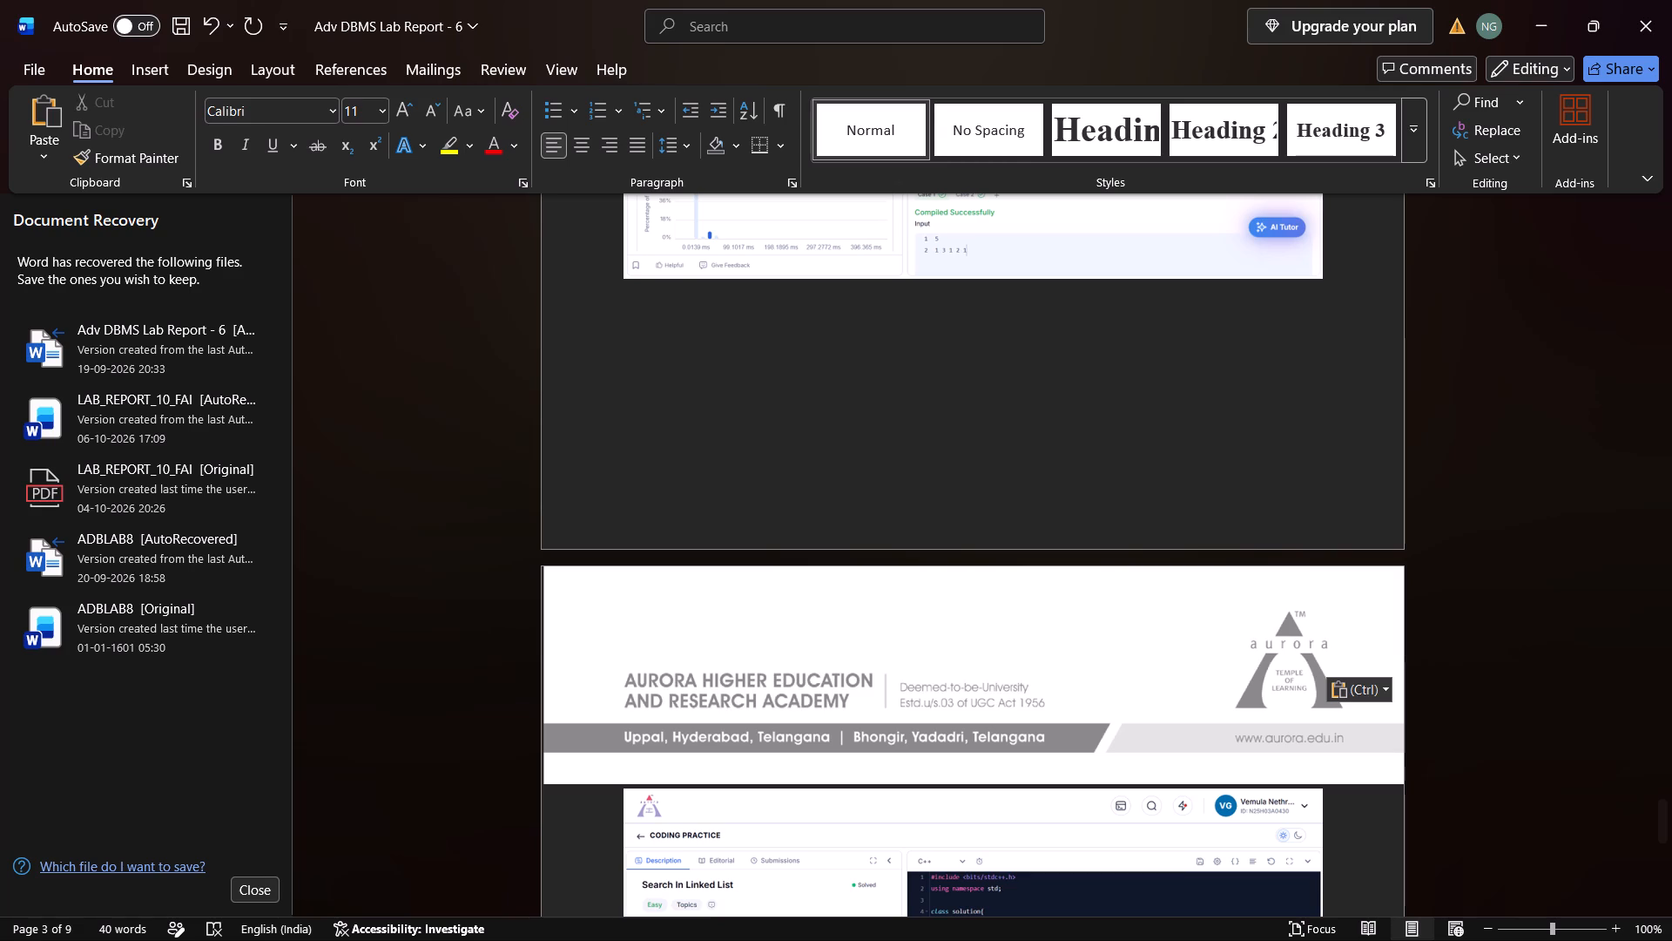
{"action": "scroll", "coordinate": [759, 507], "scroll_direction": "up", "scroll_amount": 3}
{"action": "scroll", "coordinate": [759, 507], "scroll_direction": "down", "scroll_amount": 1}
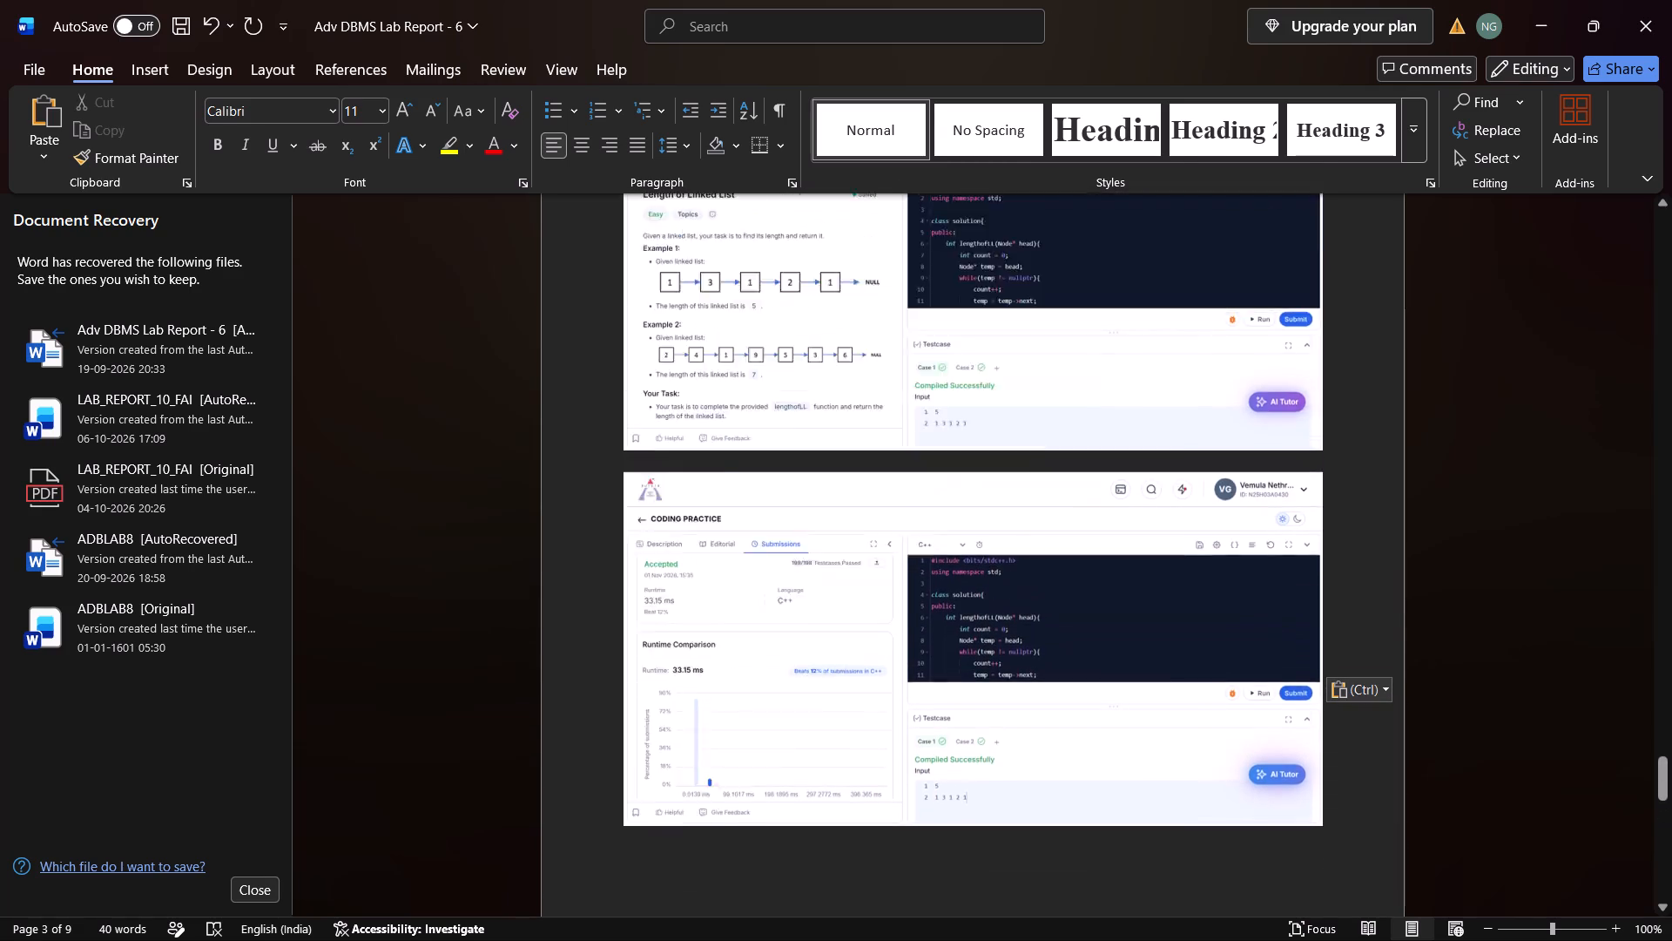
{"action": "scroll", "coordinate": [759, 507], "scroll_direction": "down", "scroll_amount": 1}
Look back through the pages from the Length of Linked List submission to page 4, examining the order of the screenshots.
{"action": "scroll", "coordinate": [759, 507], "scroll_direction": "up", "scroll_amount": 6}
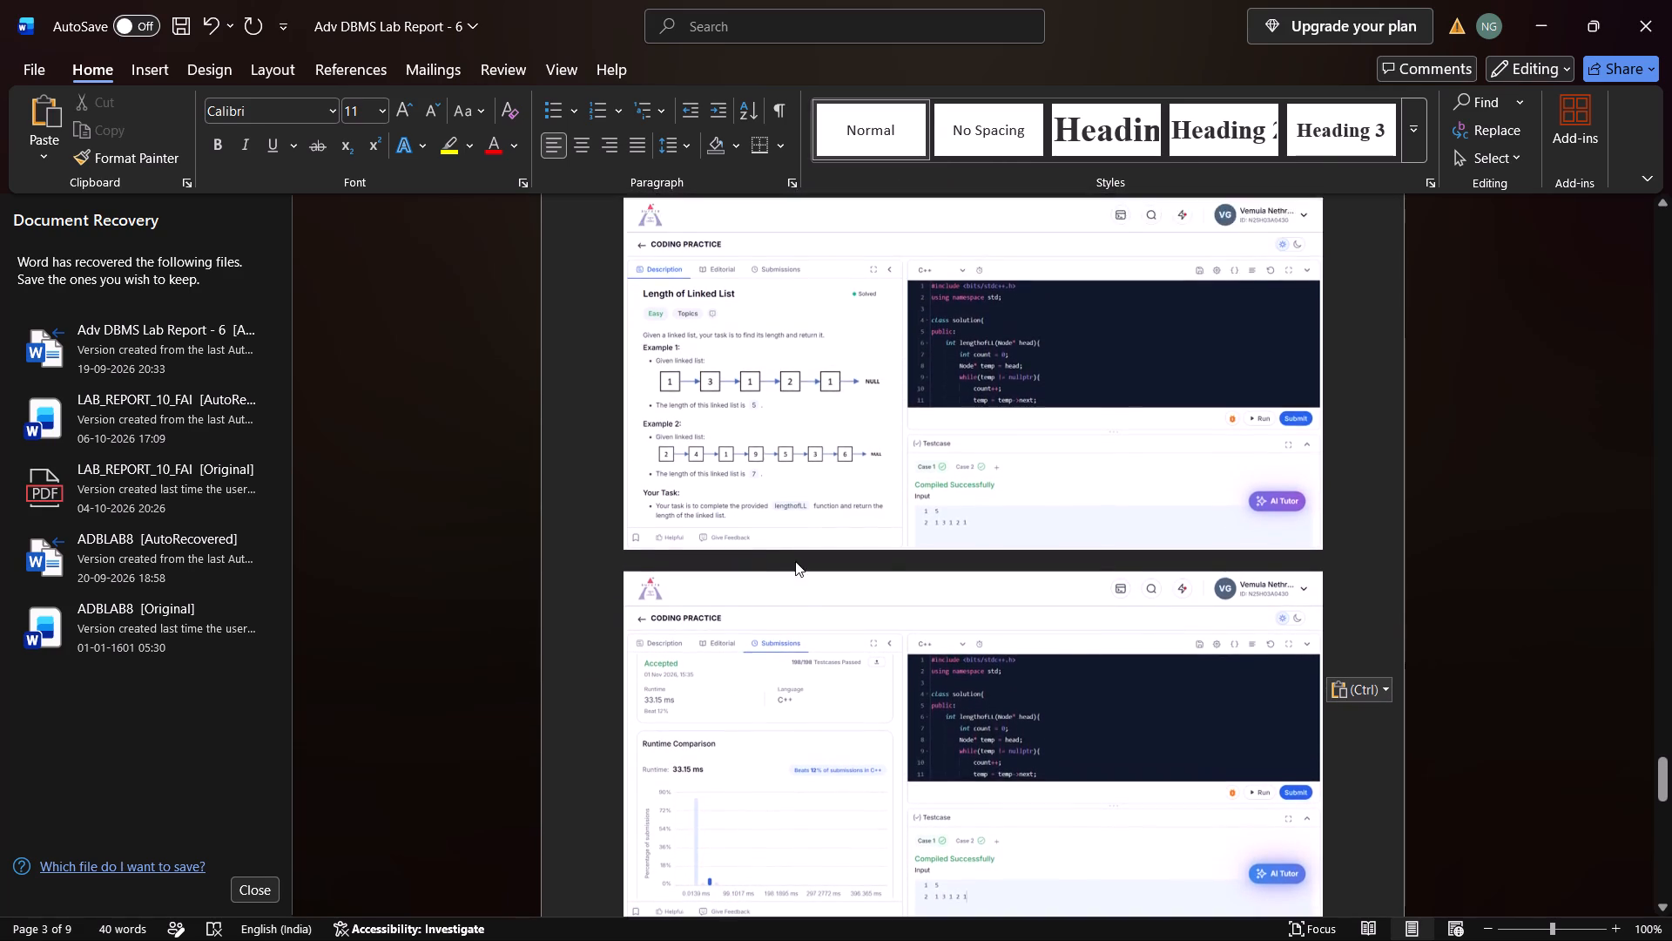
{"action": "scroll", "coordinate": [795, 561], "scroll_direction": "up", "scroll_amount": 16}
{"action": "scroll", "coordinate": [795, 561], "scroll_direction": "up", "scroll_amount": 9}
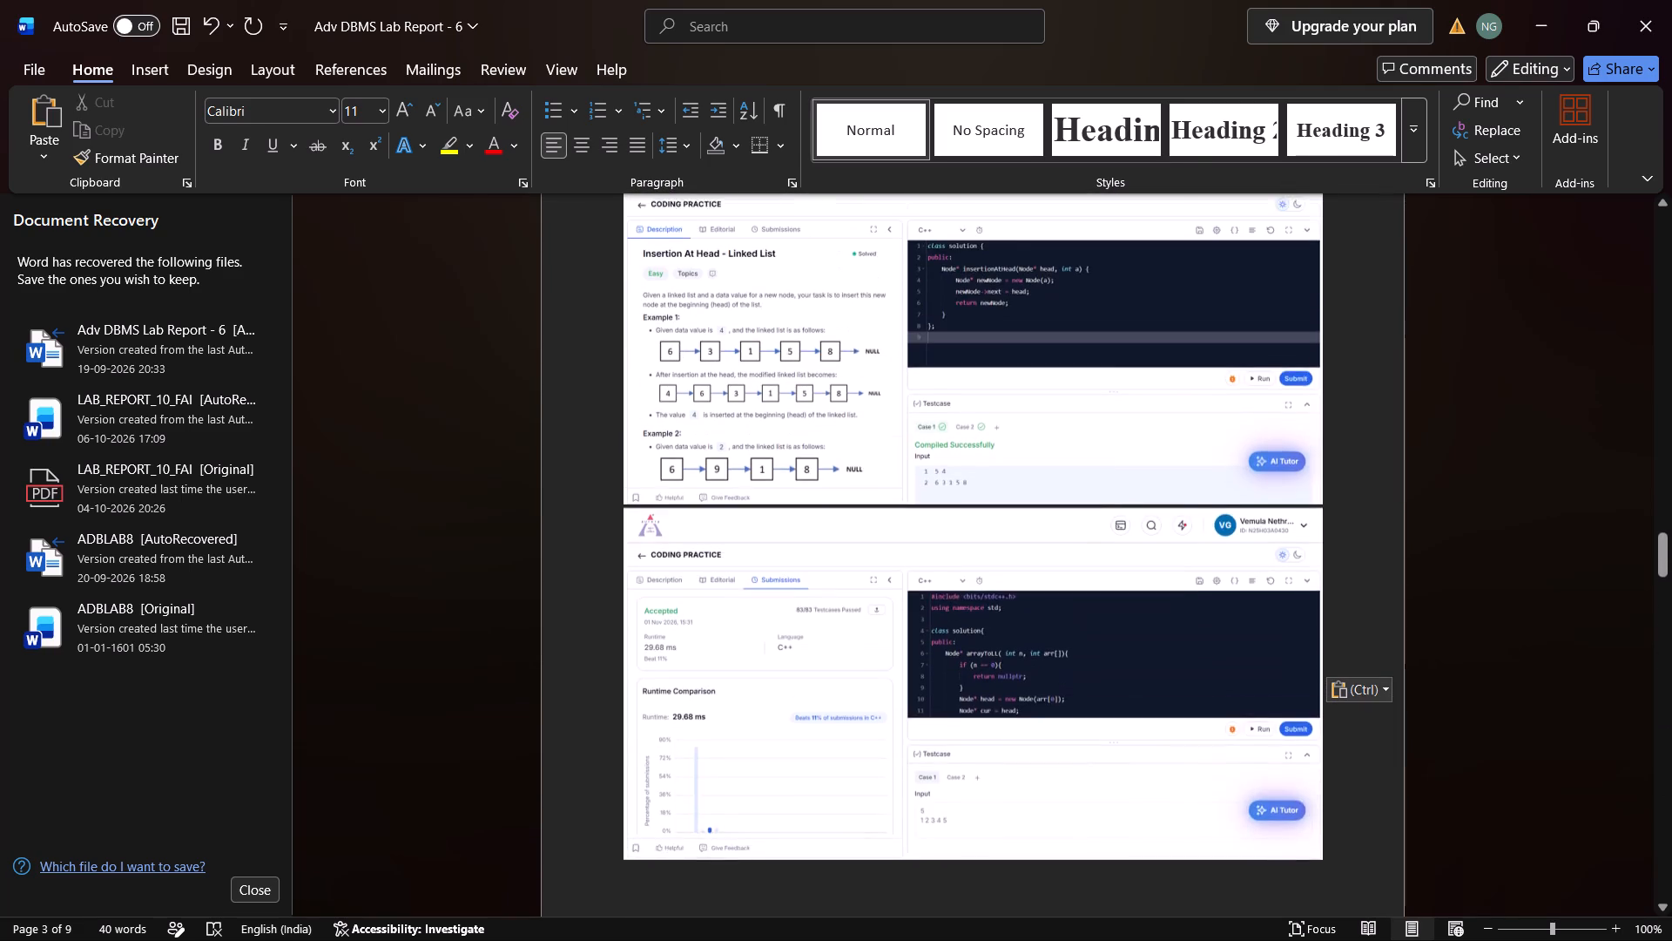
{"action": "scroll", "coordinate": [795, 561], "scroll_direction": "up", "scroll_amount": 9}
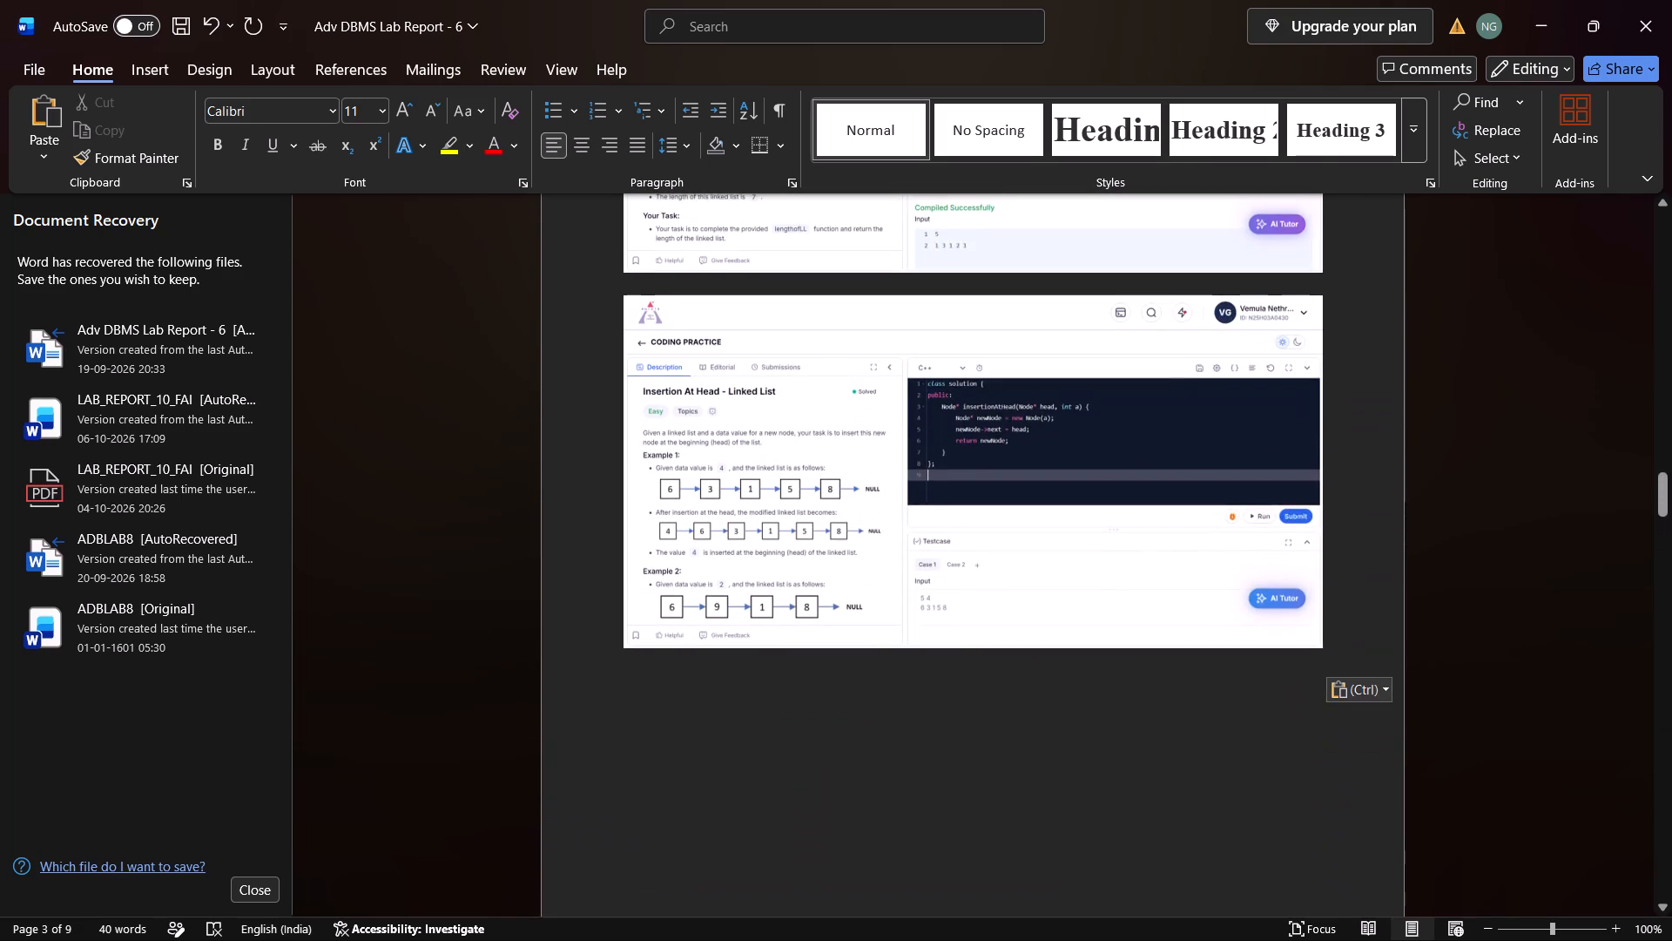
{"action": "scroll", "coordinate": [795, 561], "scroll_direction": "up", "scroll_amount": 3}
{"action": "scroll", "coordinate": [795, 561], "scroll_direction": "down", "scroll_amount": 1}
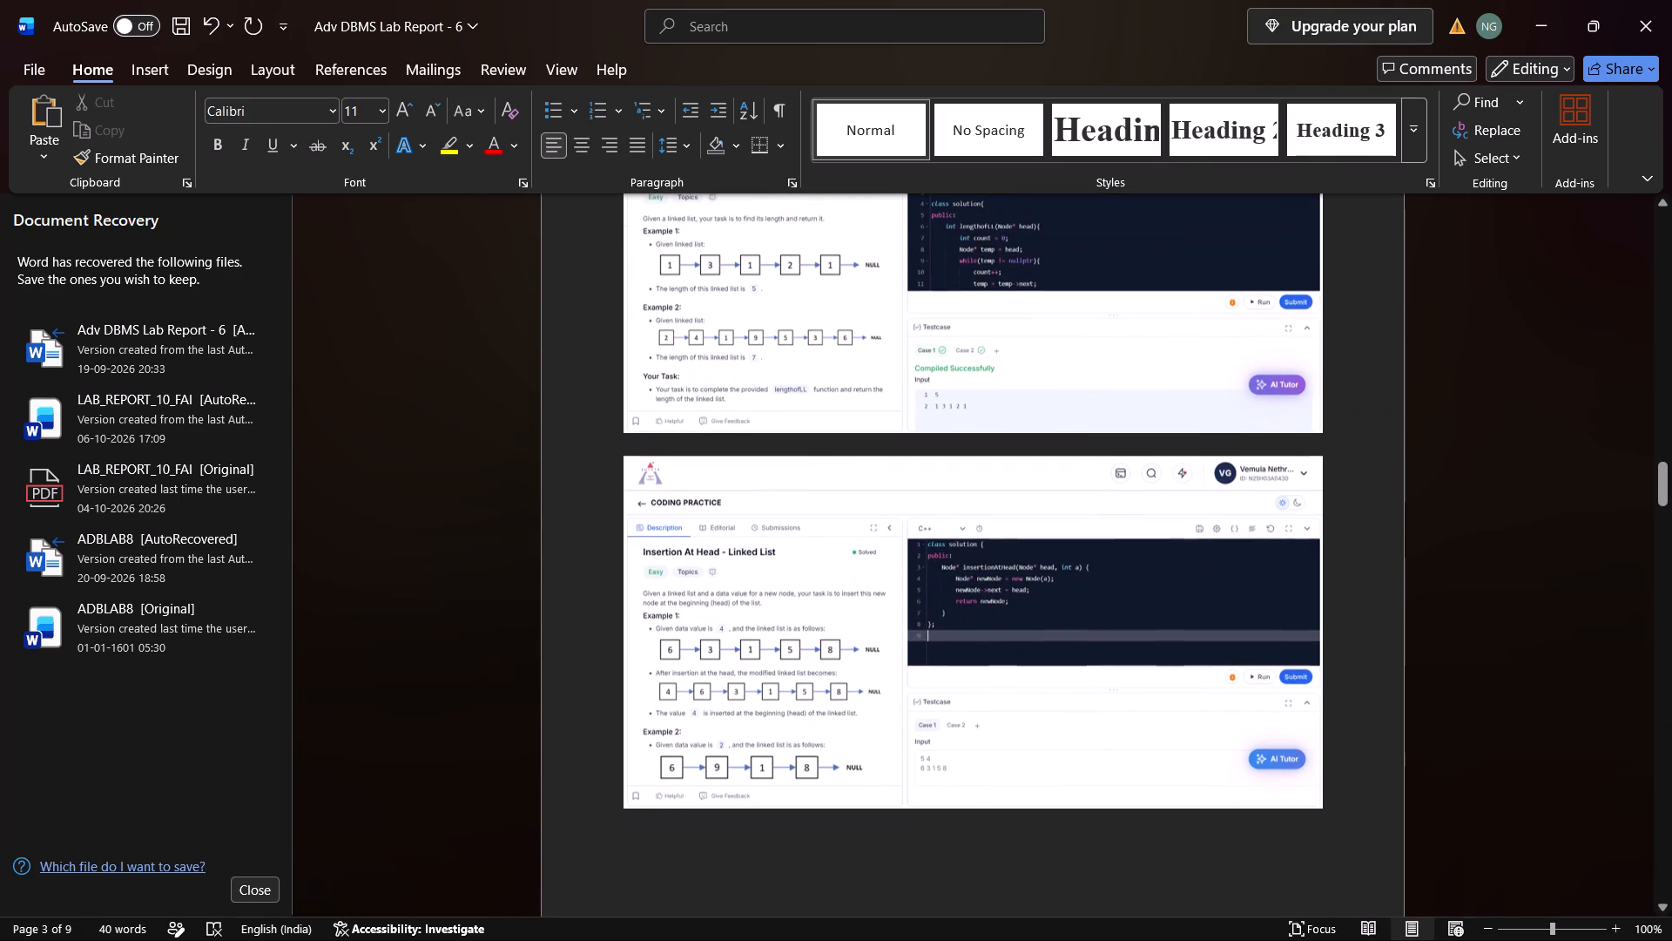
{"action": "scroll", "coordinate": [795, 561], "scroll_direction": "up", "scroll_amount": 1}
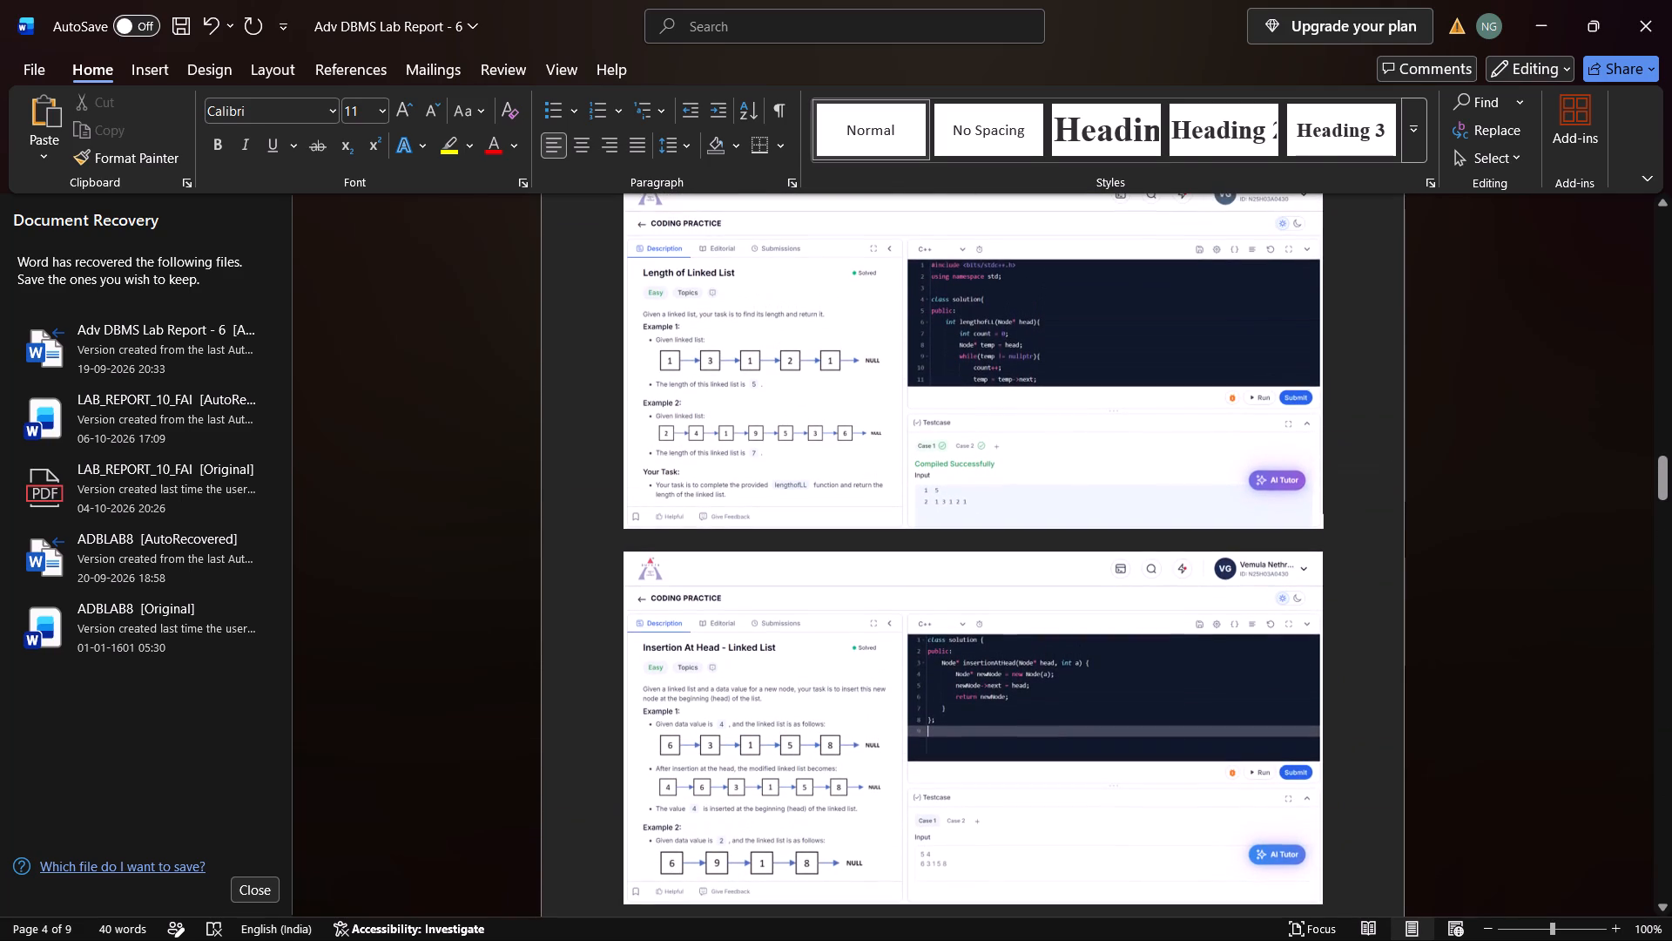
Copy the accepted Length of Linked List submission screenshot from the later pages.
{"action": "scroll", "coordinate": [881, 646], "scroll_direction": "down", "scroll_amount": 14}
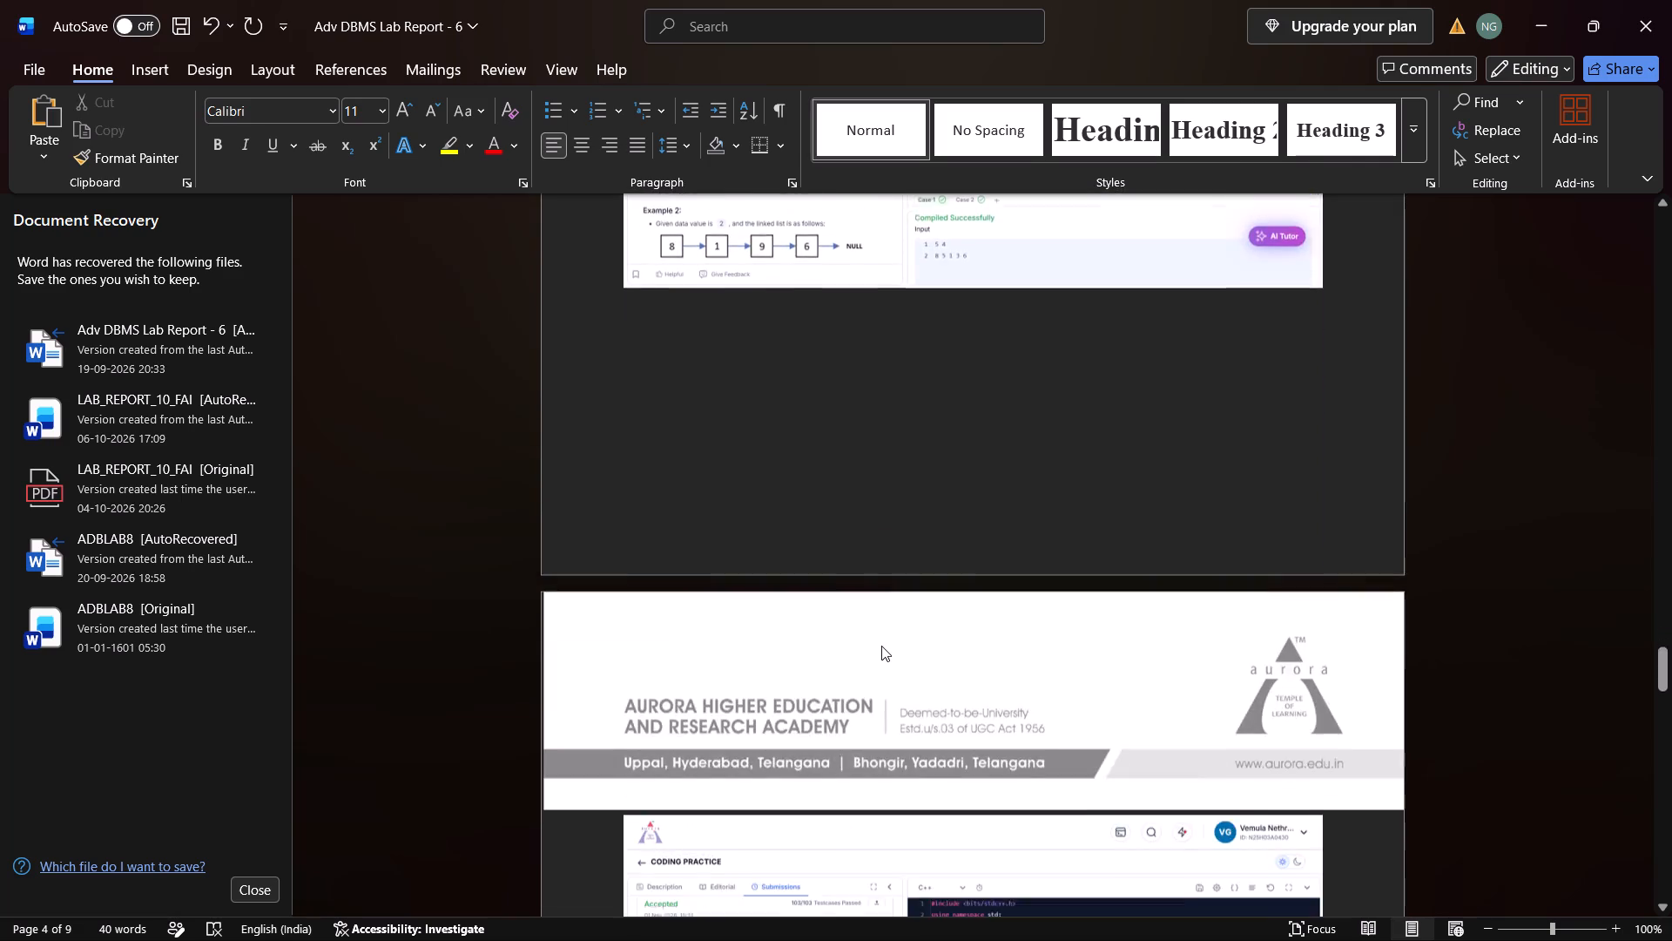
{"action": "scroll", "coordinate": [881, 646], "scroll_direction": "down", "scroll_amount": 14}
{"action": "left_click", "coordinate": [881, 646]}
{"action": "scroll", "coordinate": [881, 646], "scroll_direction": "up", "scroll_amount": 2}
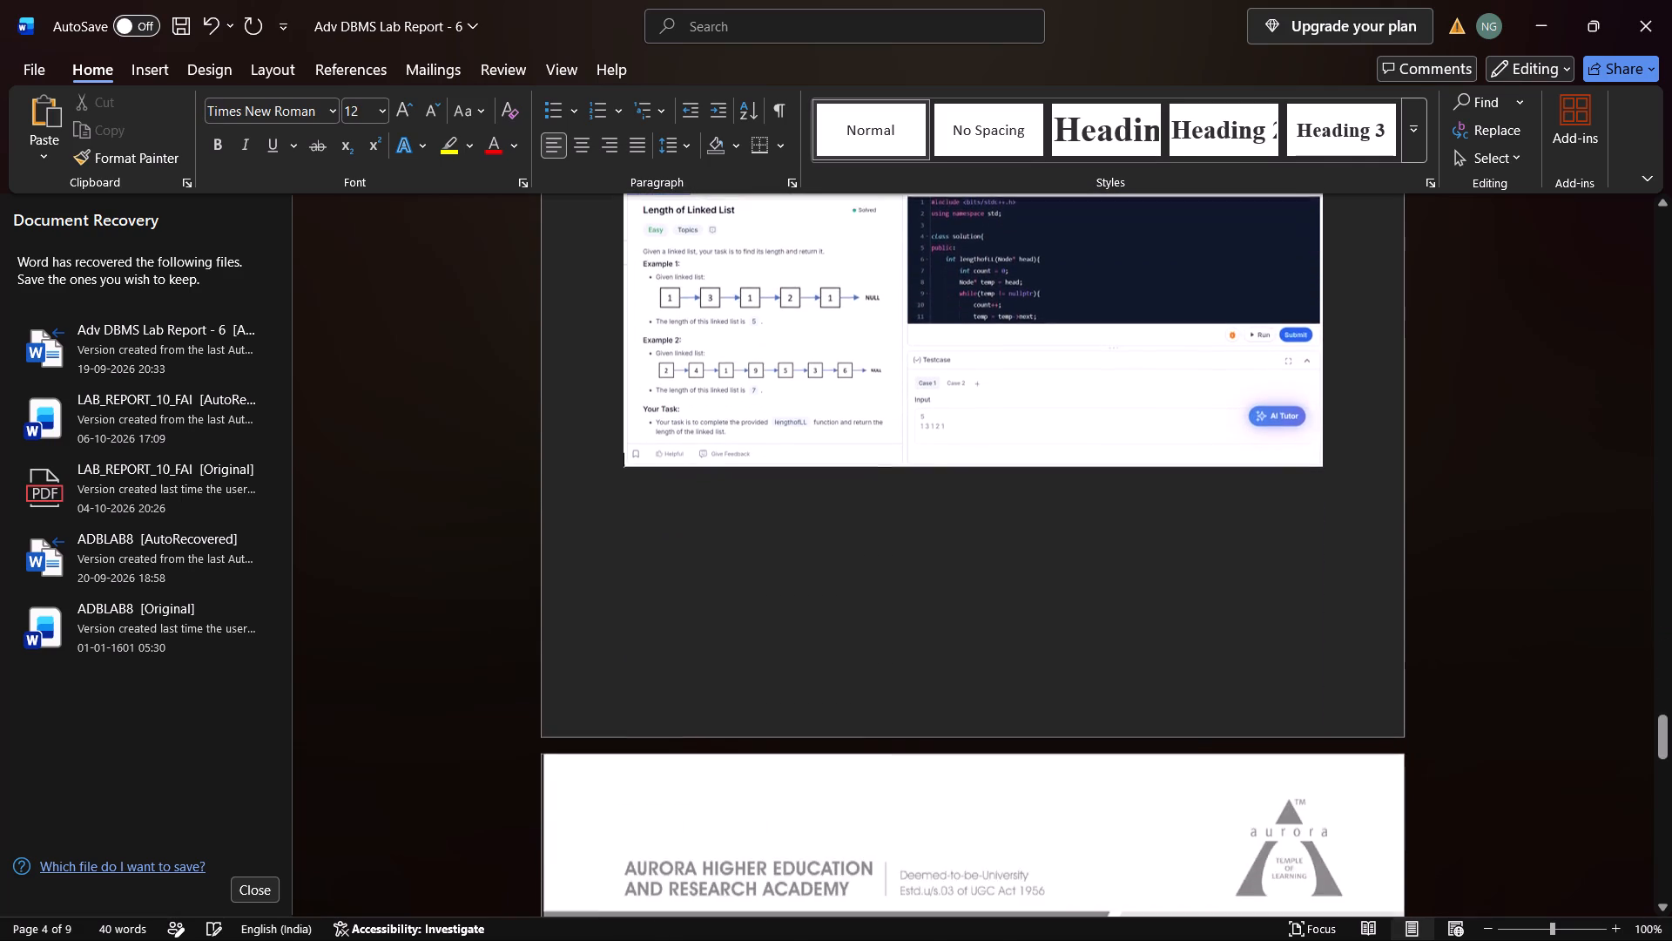
{"action": "scroll", "coordinate": [881, 646], "scroll_direction": "up", "scroll_amount": 4}
{"action": "scroll", "coordinate": [881, 646], "scroll_direction": "down", "scroll_amount": 11}
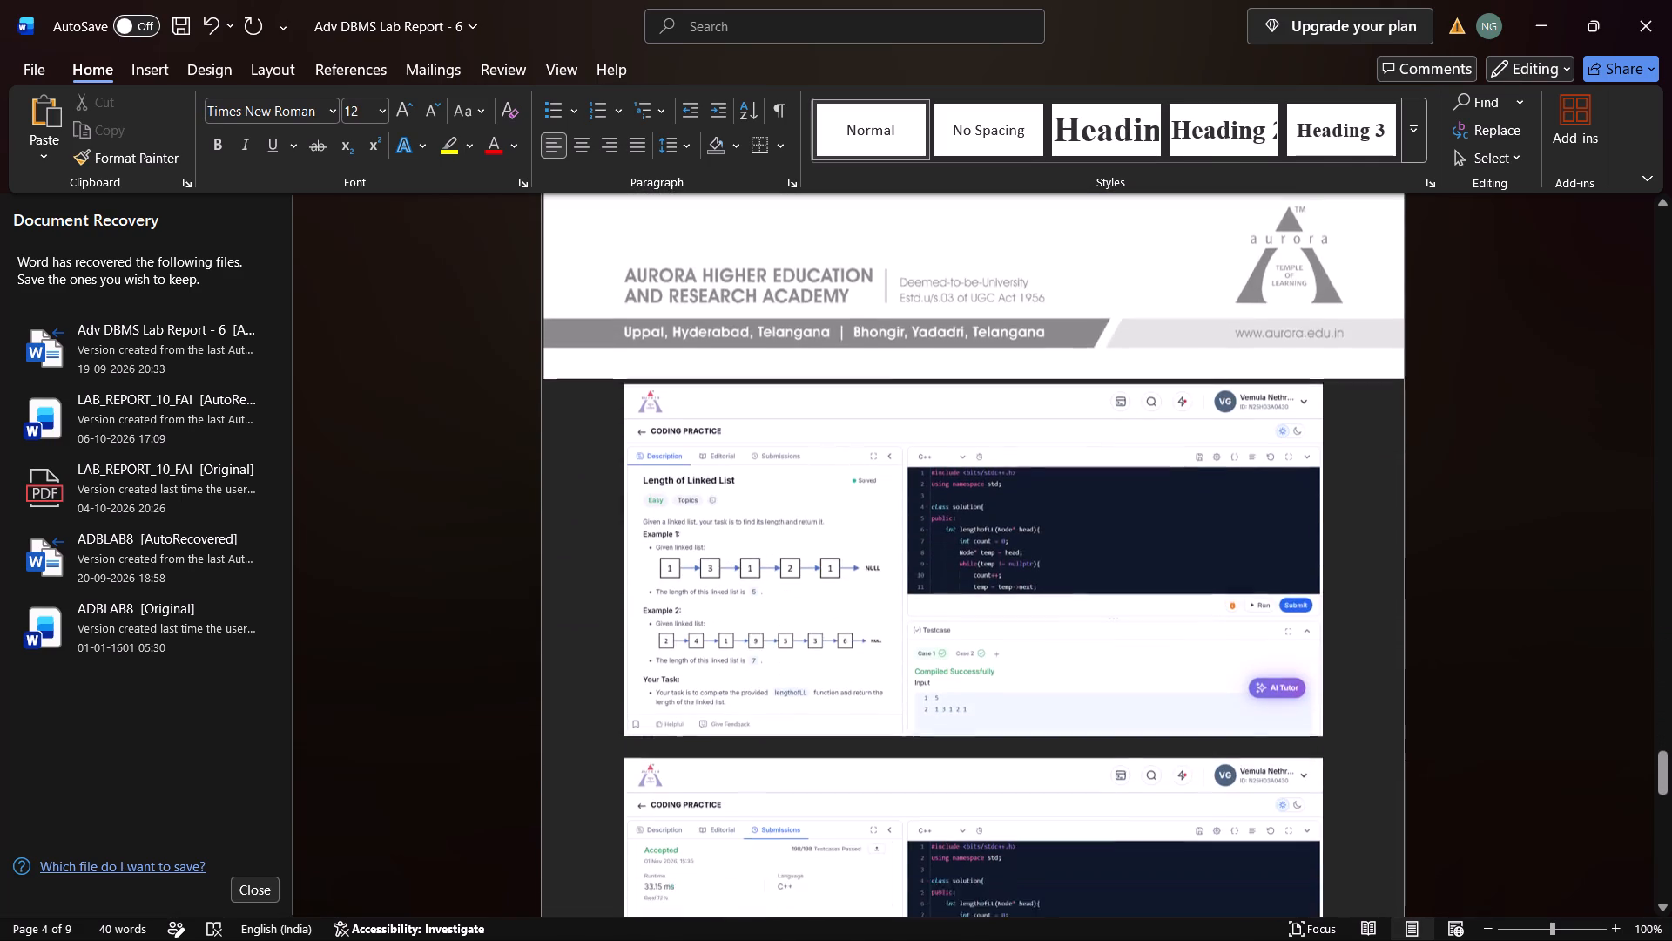
{"action": "scroll", "coordinate": [881, 646], "scroll_direction": "down", "scroll_amount": 2}
{"action": "left_click", "coordinate": [842, 656]}
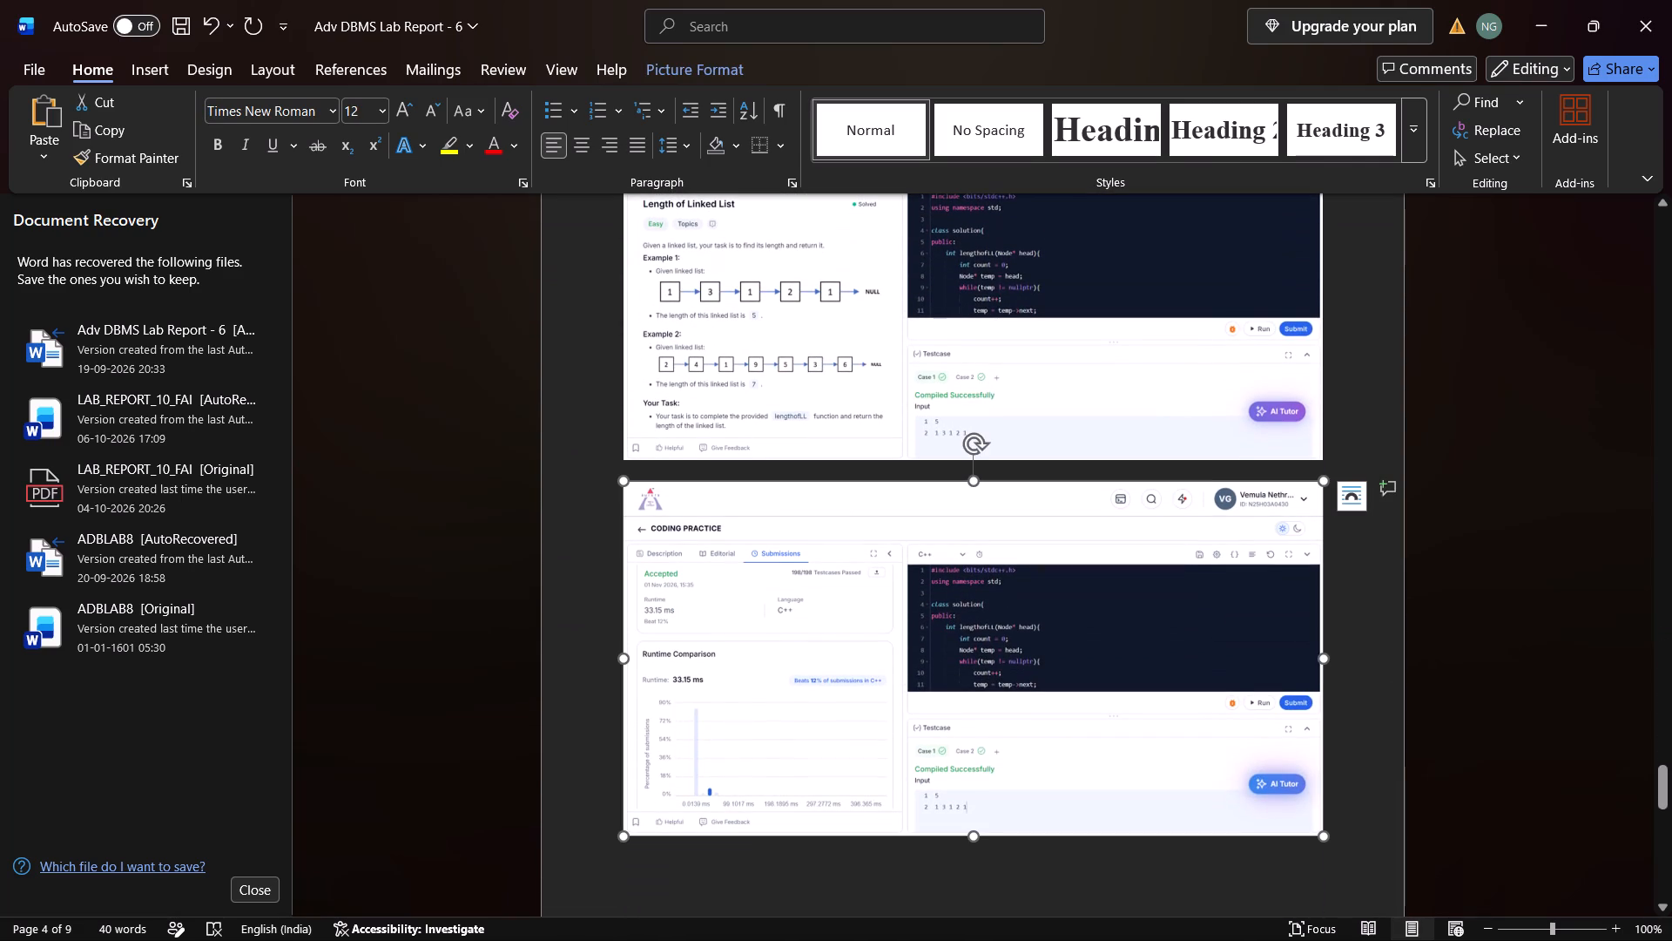
{"action": "right_click", "coordinate": [842, 656]}
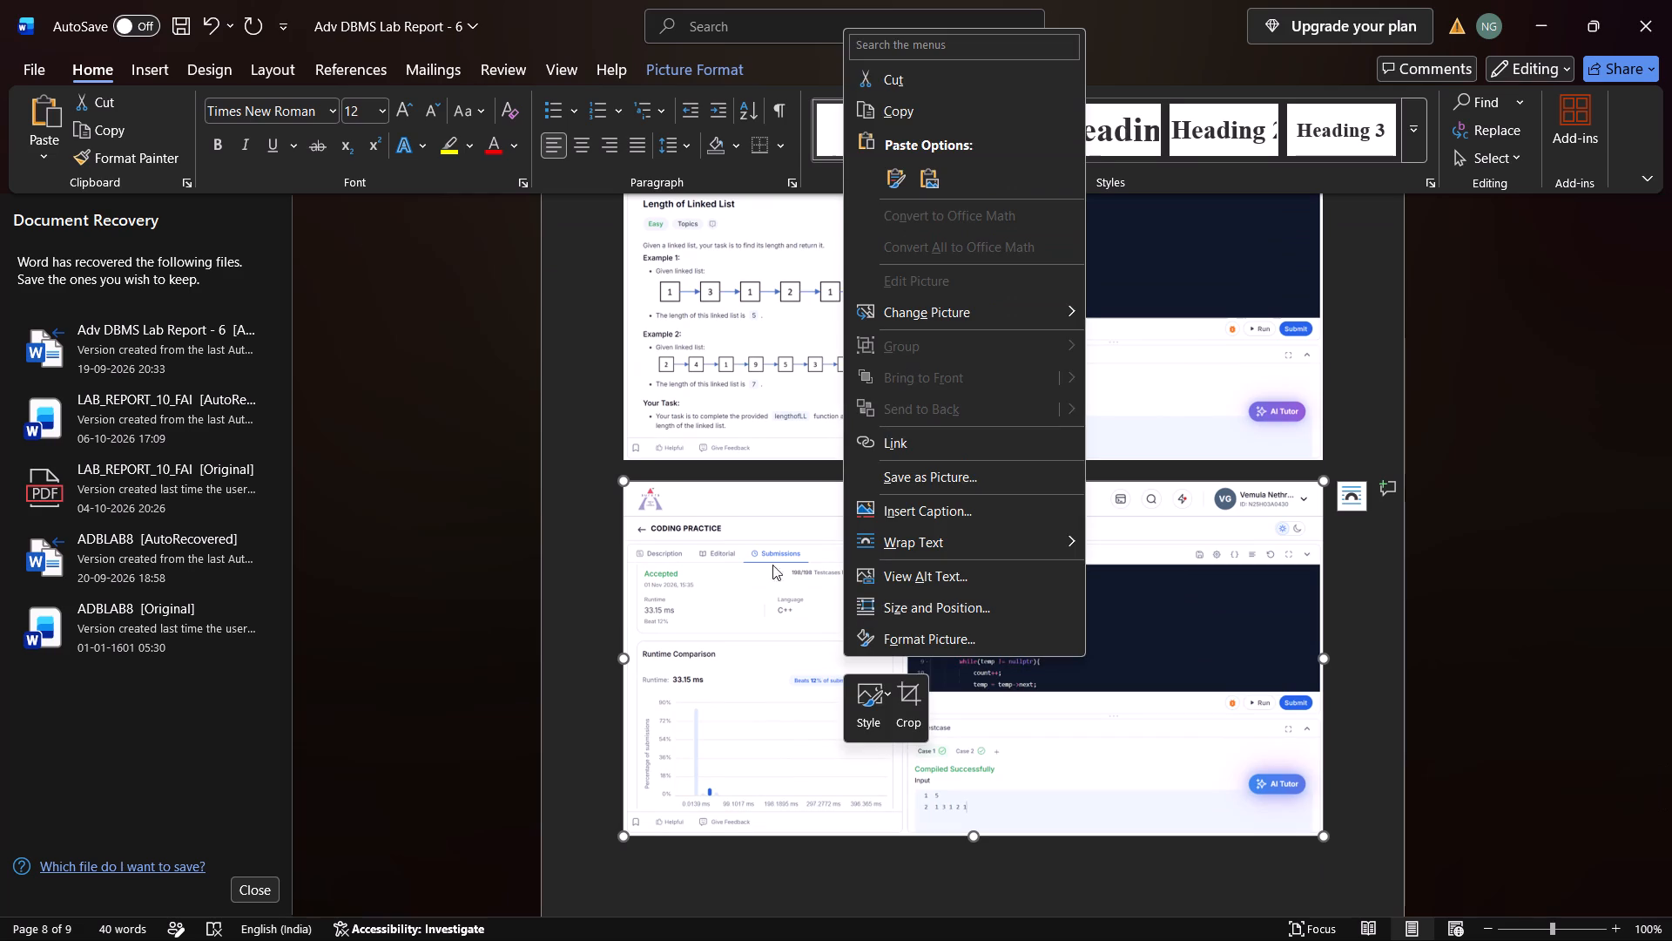
{"action": "left_click", "coordinate": [806, 646]}
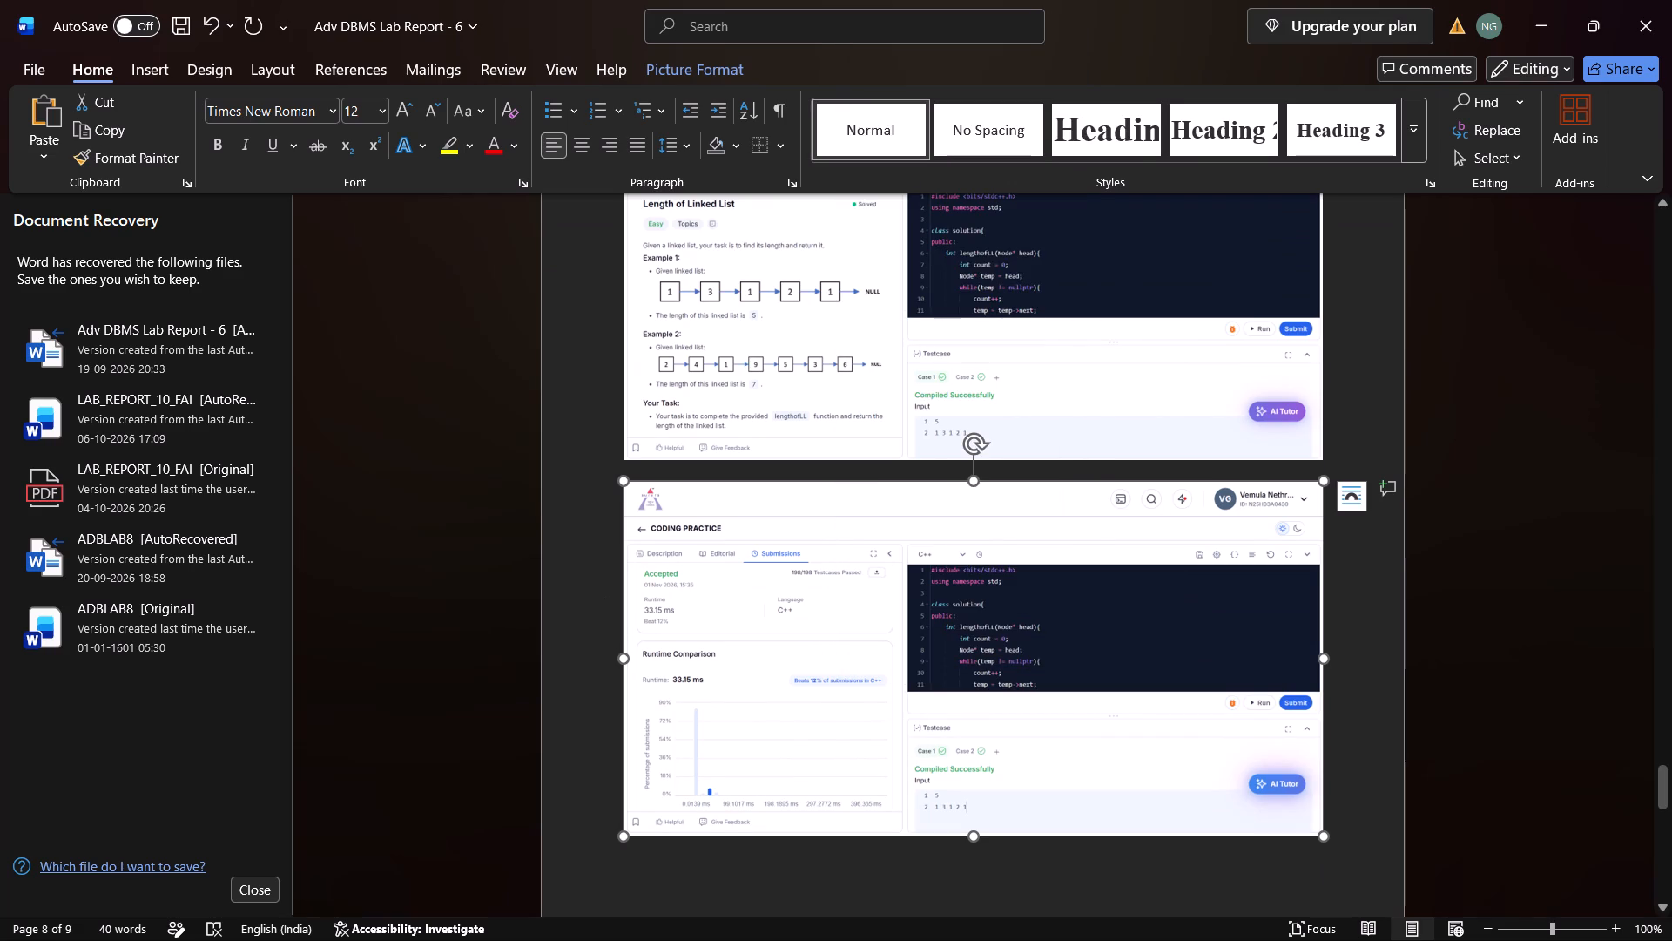
{"action": "key", "text": "ctrl+c"}
{"action": "key", "text": "ctrl+c"}
Paste the copied submission screenshot on a new line beneath the compiled Length of Linked List problem screenshot on page 4, and add a new line after it.
{"action": "scroll", "coordinate": [789, 570], "scroll_direction": "up", "scroll_amount": 1}
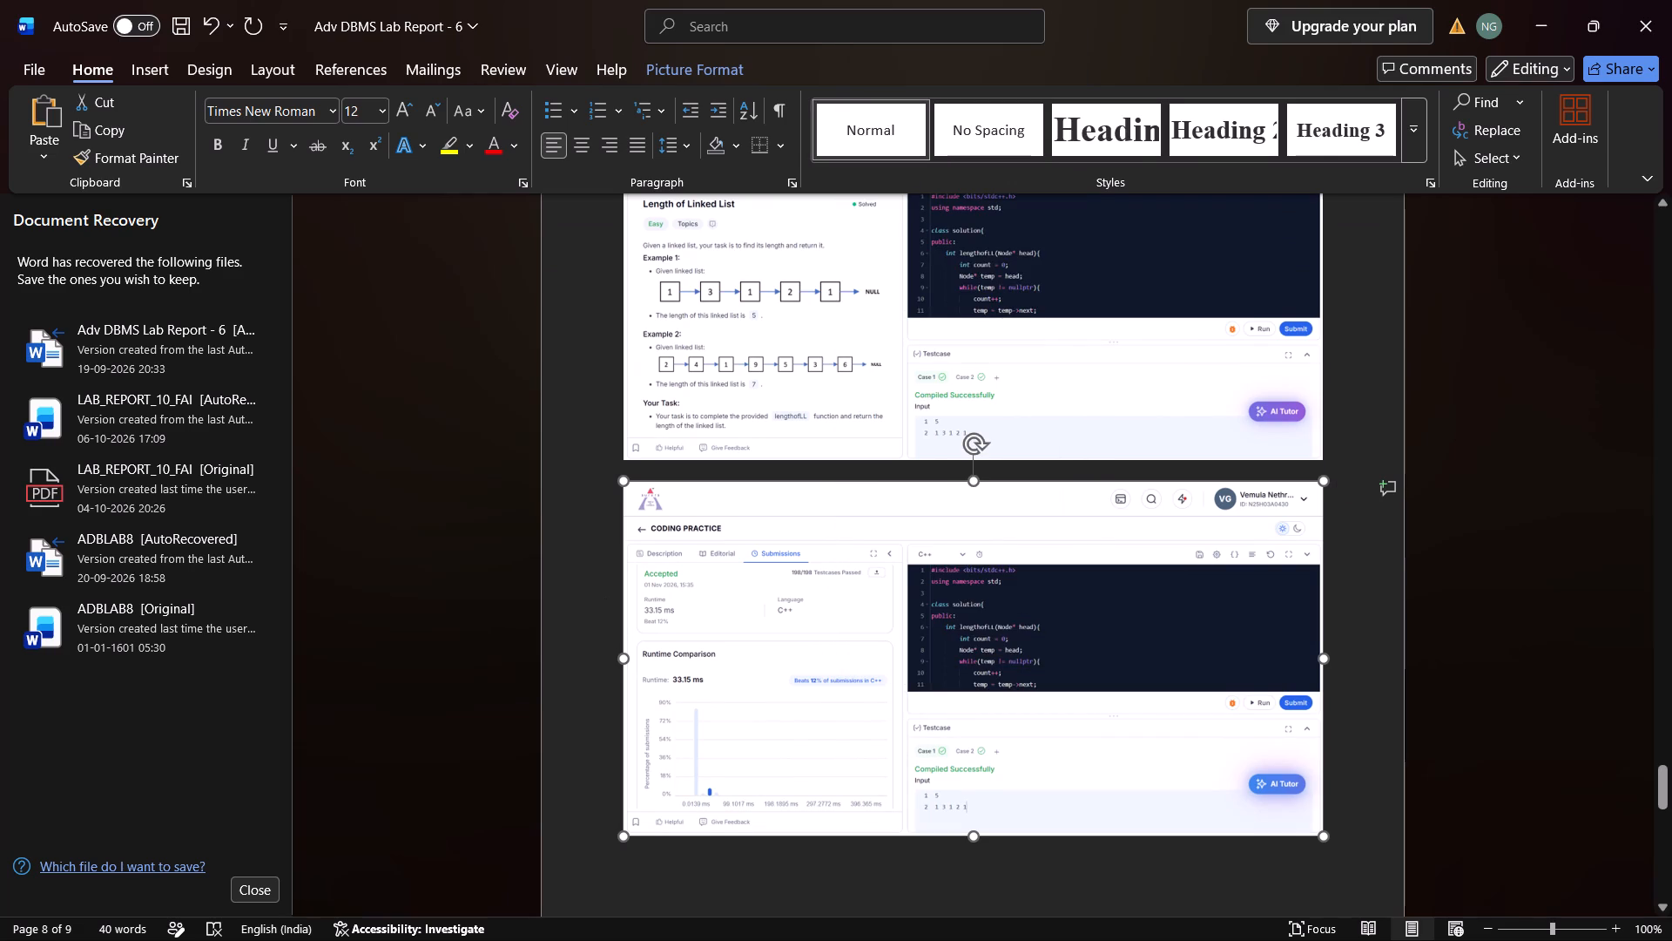
{"action": "scroll", "coordinate": [789, 570], "scroll_direction": "up", "scroll_amount": 17}
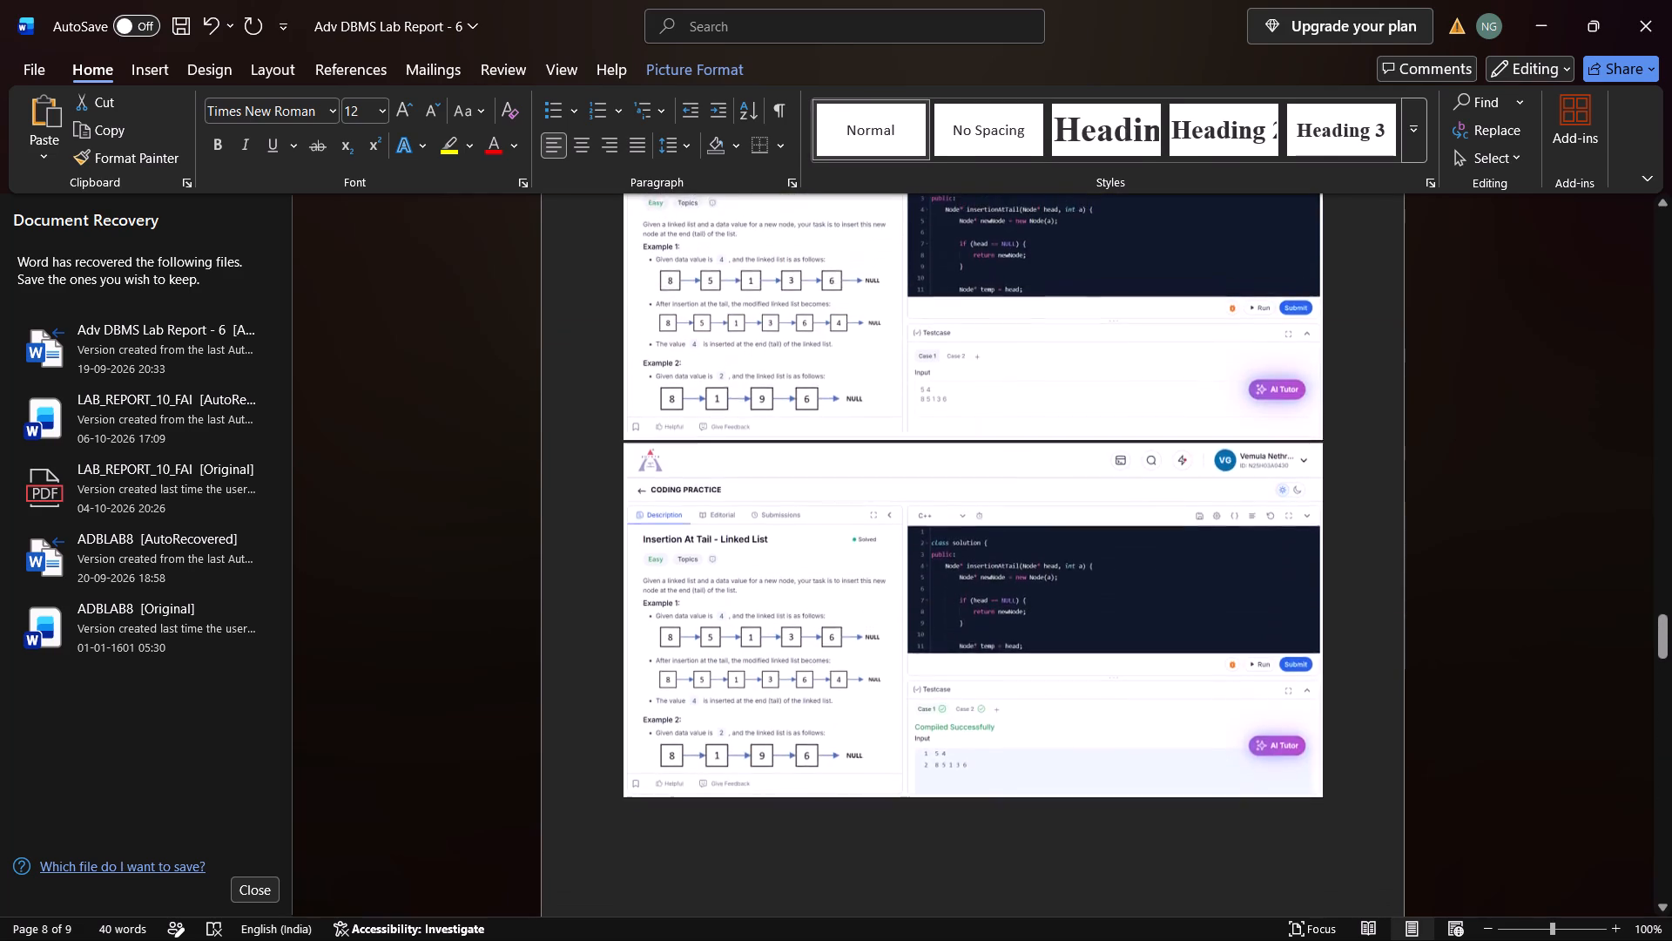
{"action": "scroll", "coordinate": [789, 570], "scroll_direction": "up", "scroll_amount": 13}
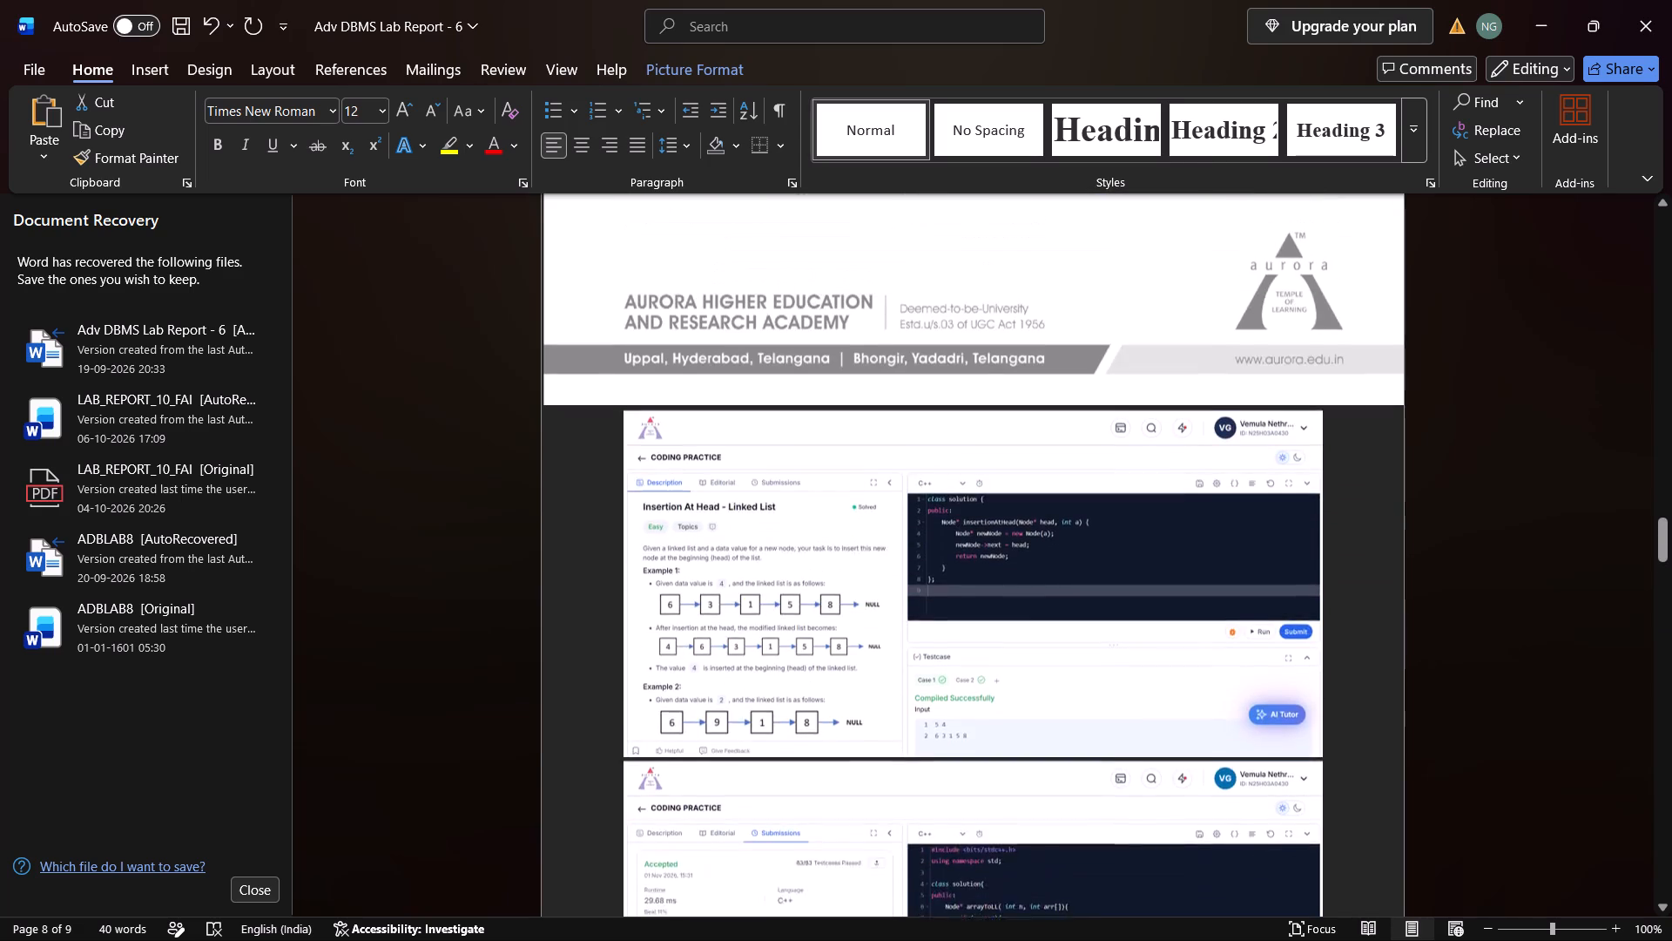
{"action": "scroll", "coordinate": [856, 607], "scroll_direction": "up", "scroll_amount": 4}
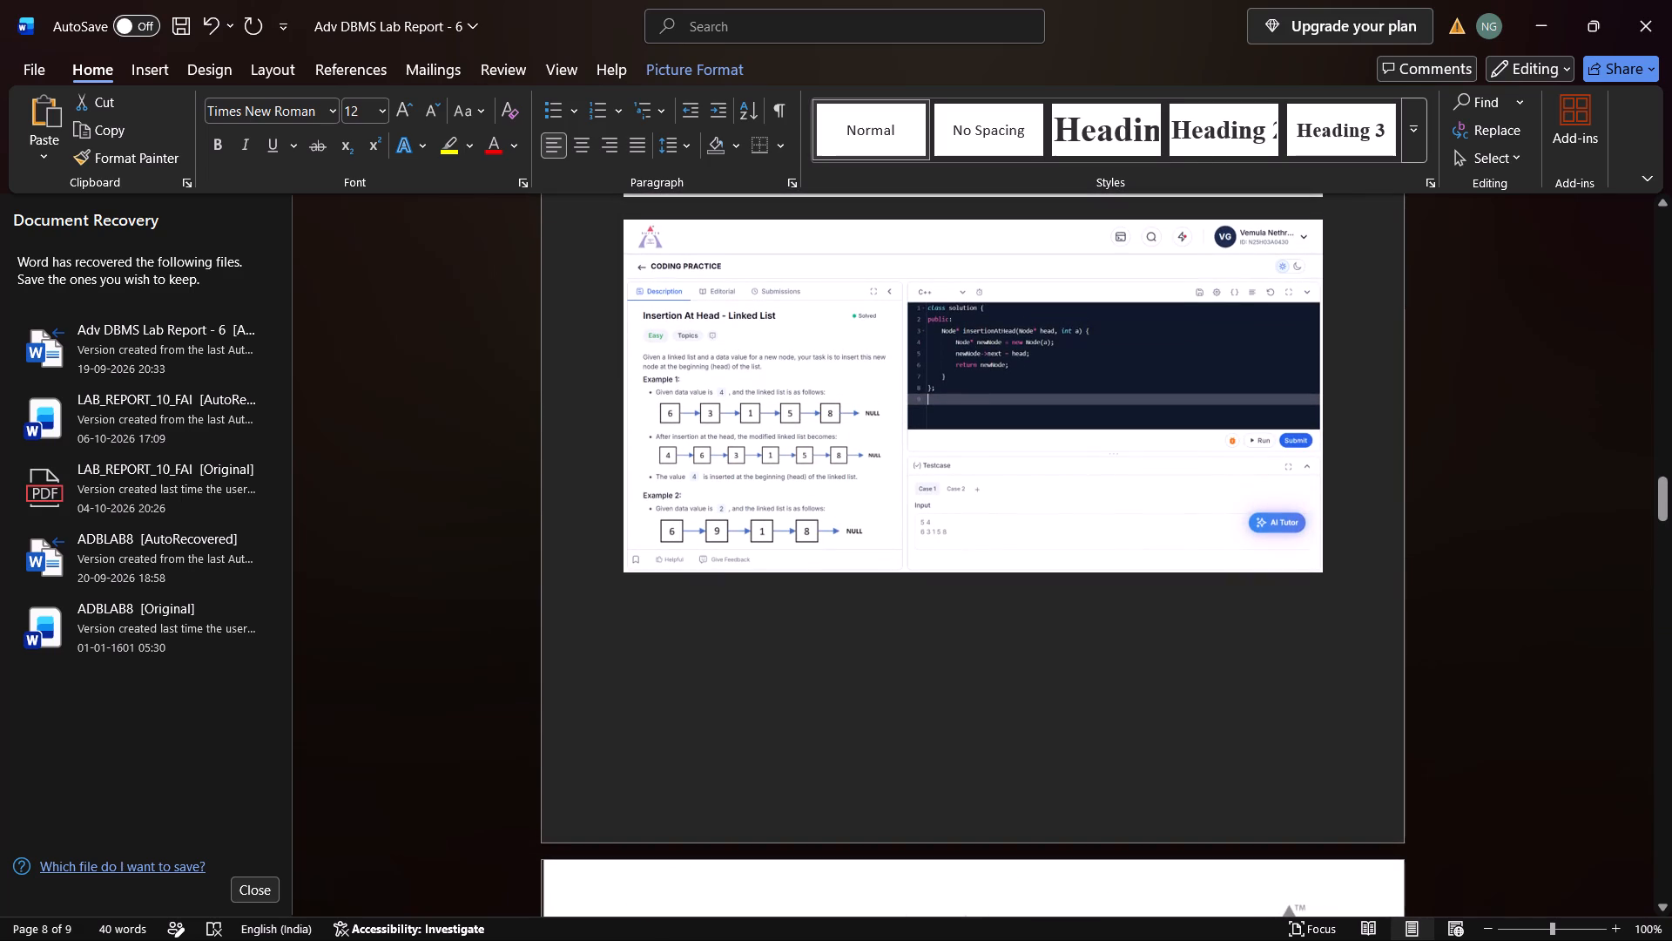
{"action": "left_click", "coordinate": [1346, 554]}
{"action": "scroll", "coordinate": [1346, 554], "scroll_direction": "up", "scroll_amount": 1}
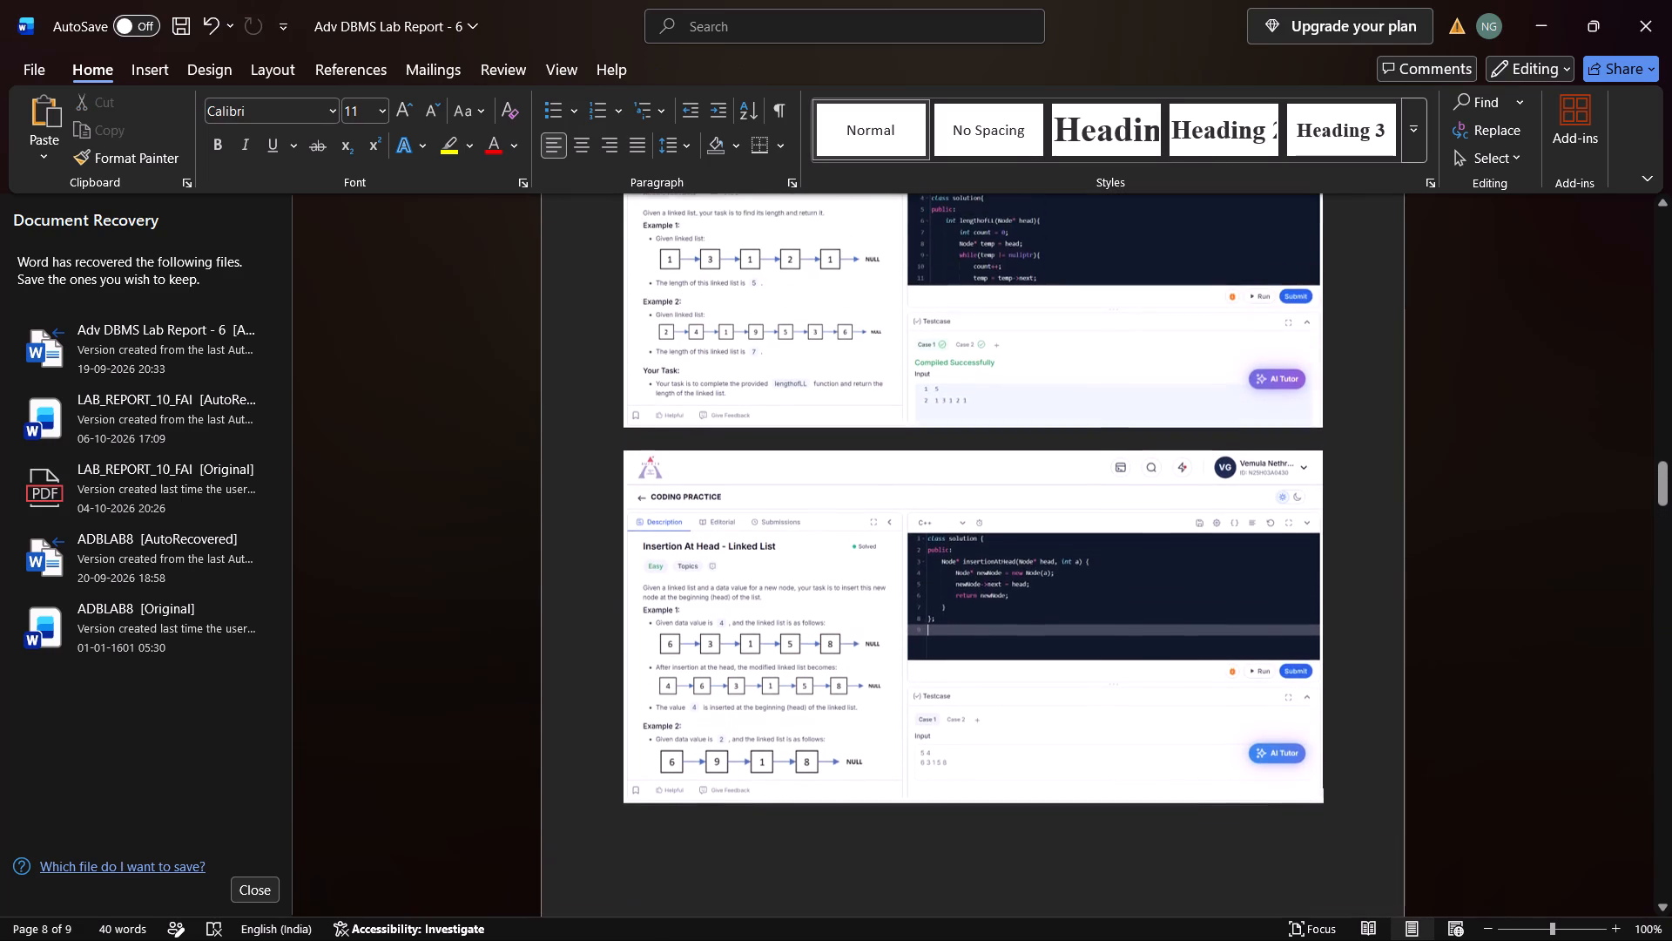
{"action": "scroll", "coordinate": [1346, 554], "scroll_direction": "up", "scroll_amount": 1}
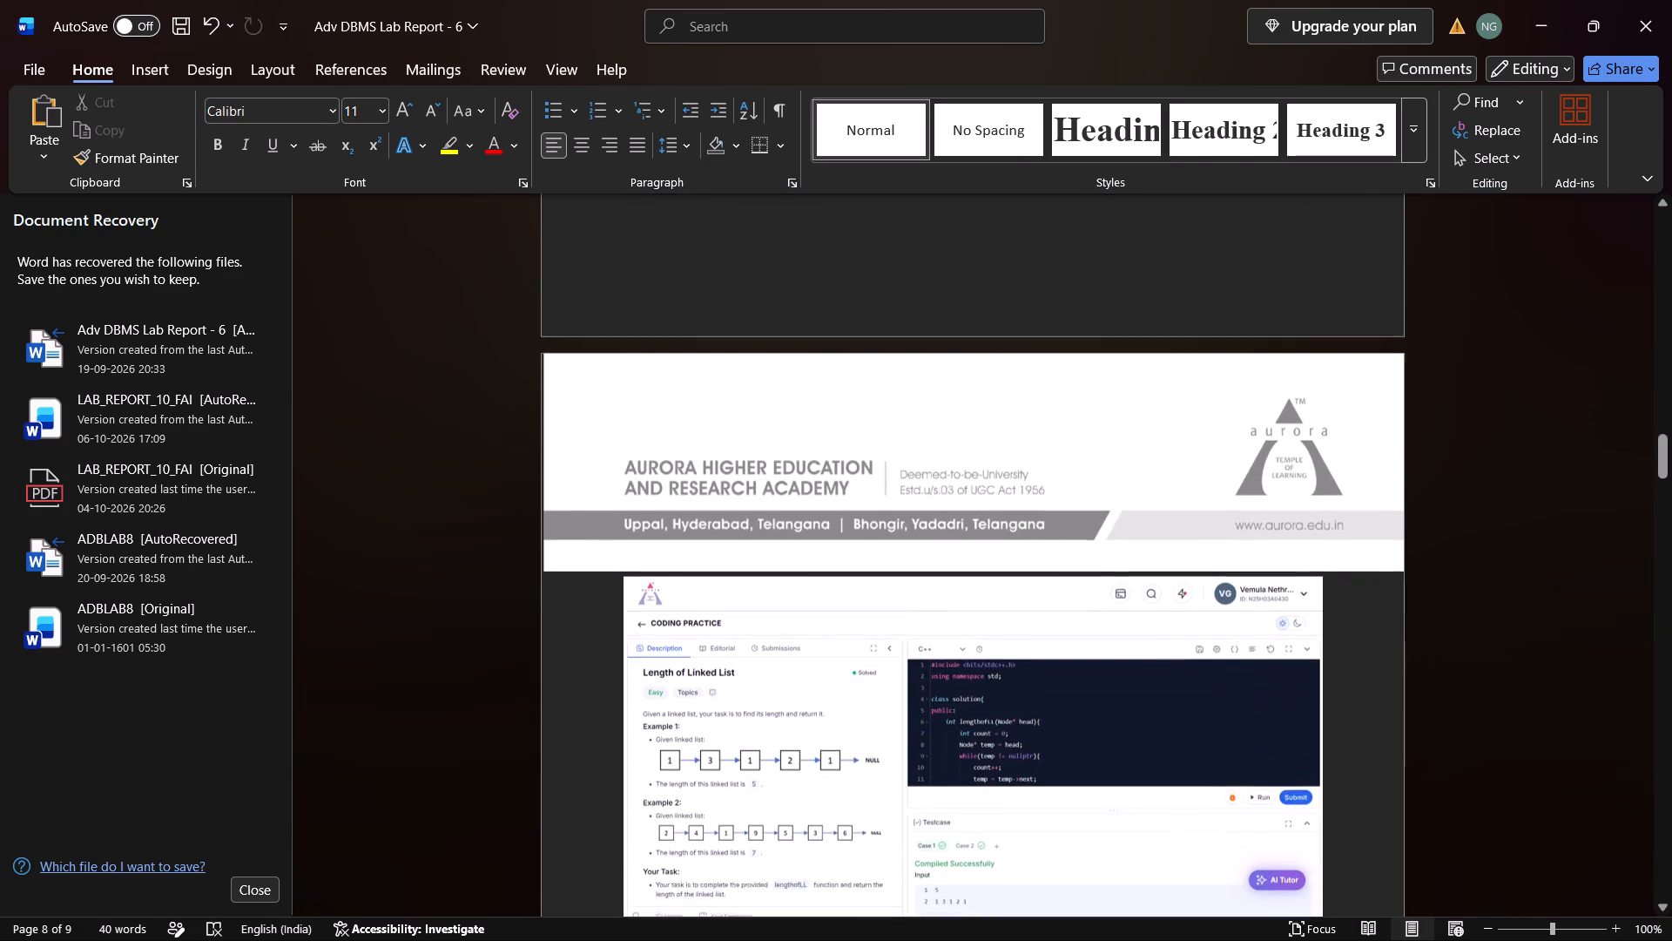
{"action": "left_click", "coordinate": [1376, 823]}
{"action": "key", "text": "Return"}
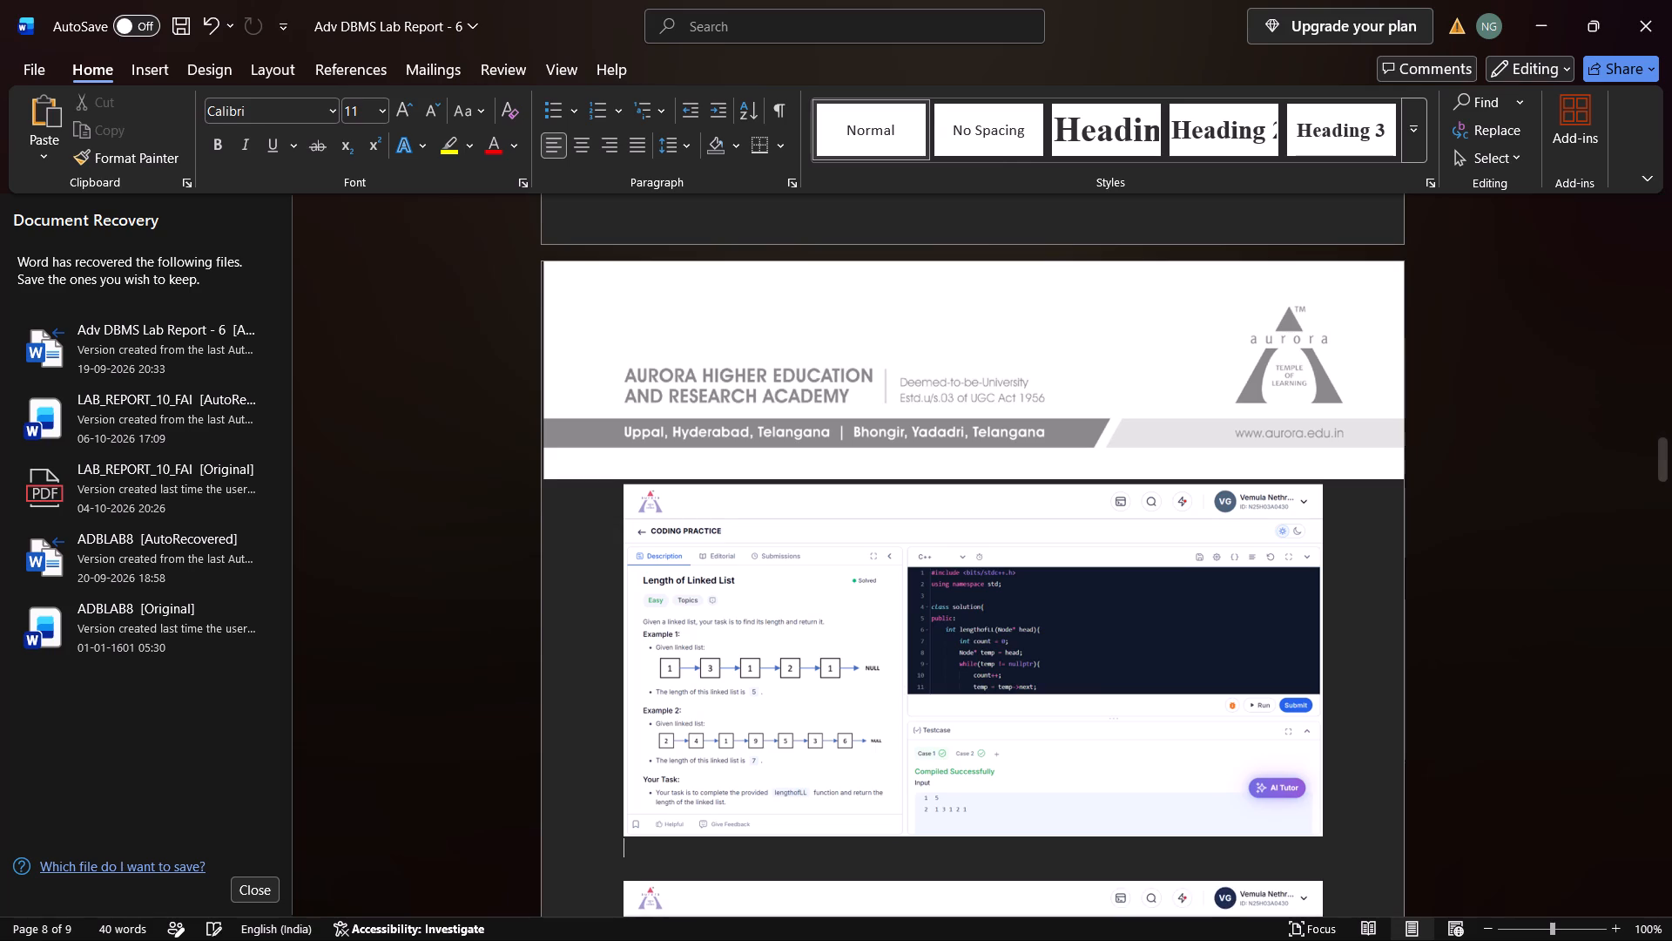
{"action": "scroll", "coordinate": [1124, 740], "scroll_direction": "down", "scroll_amount": 3}
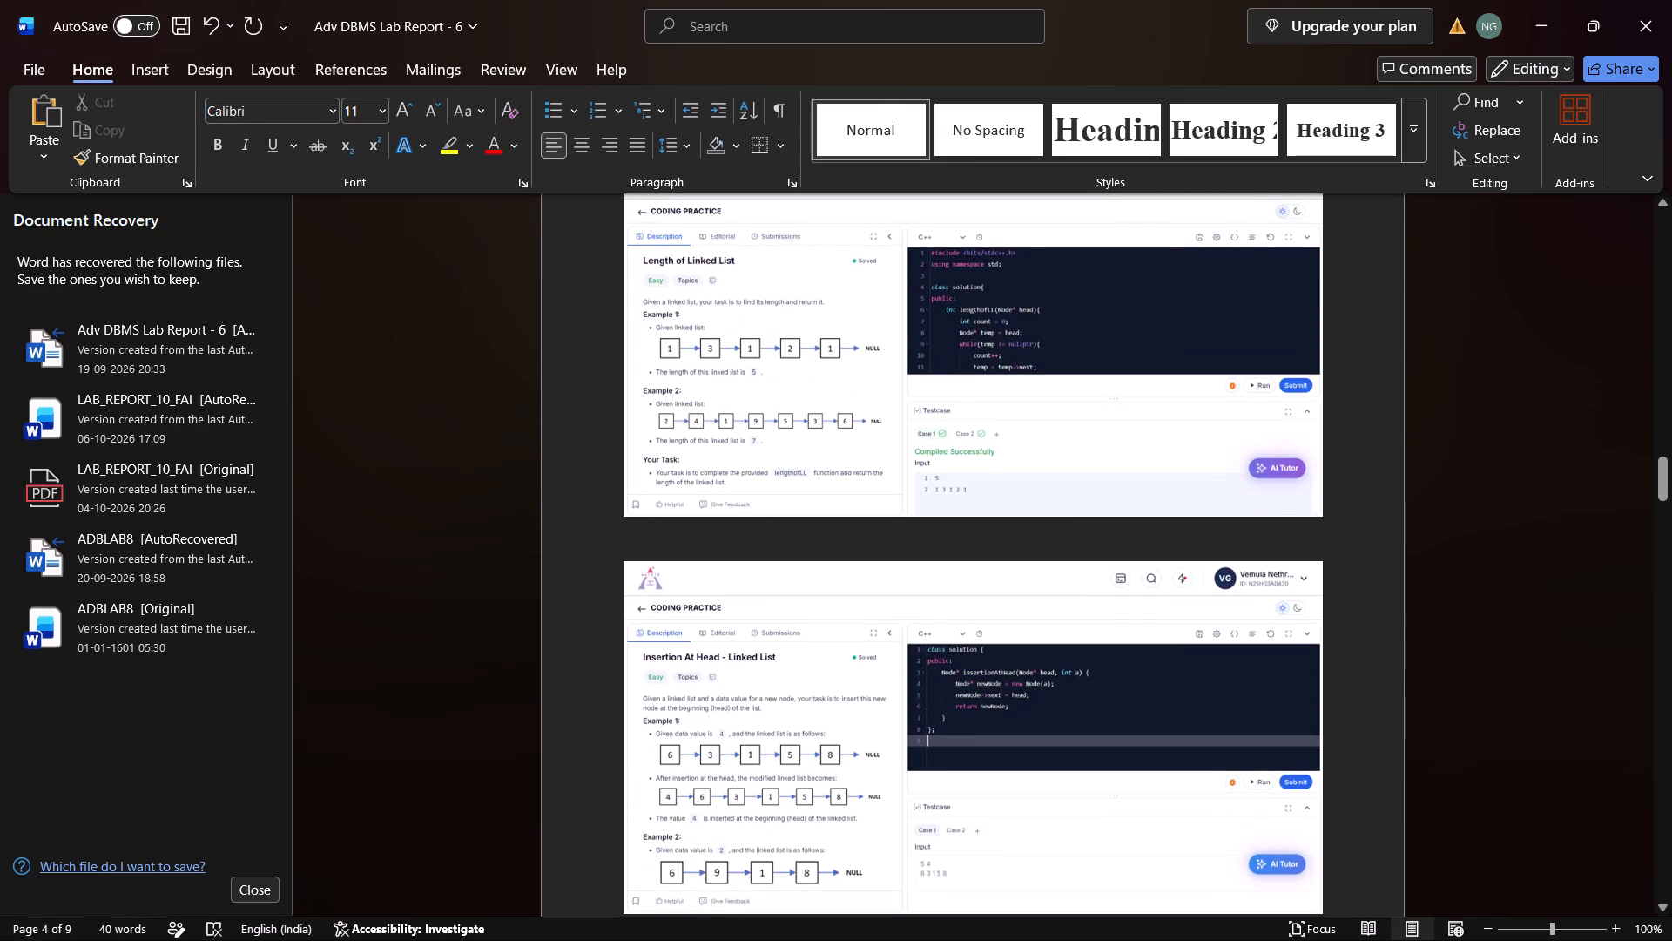
{"action": "right_click", "coordinate": [641, 535]}
{"action": "left_click", "coordinate": [686, 241]}
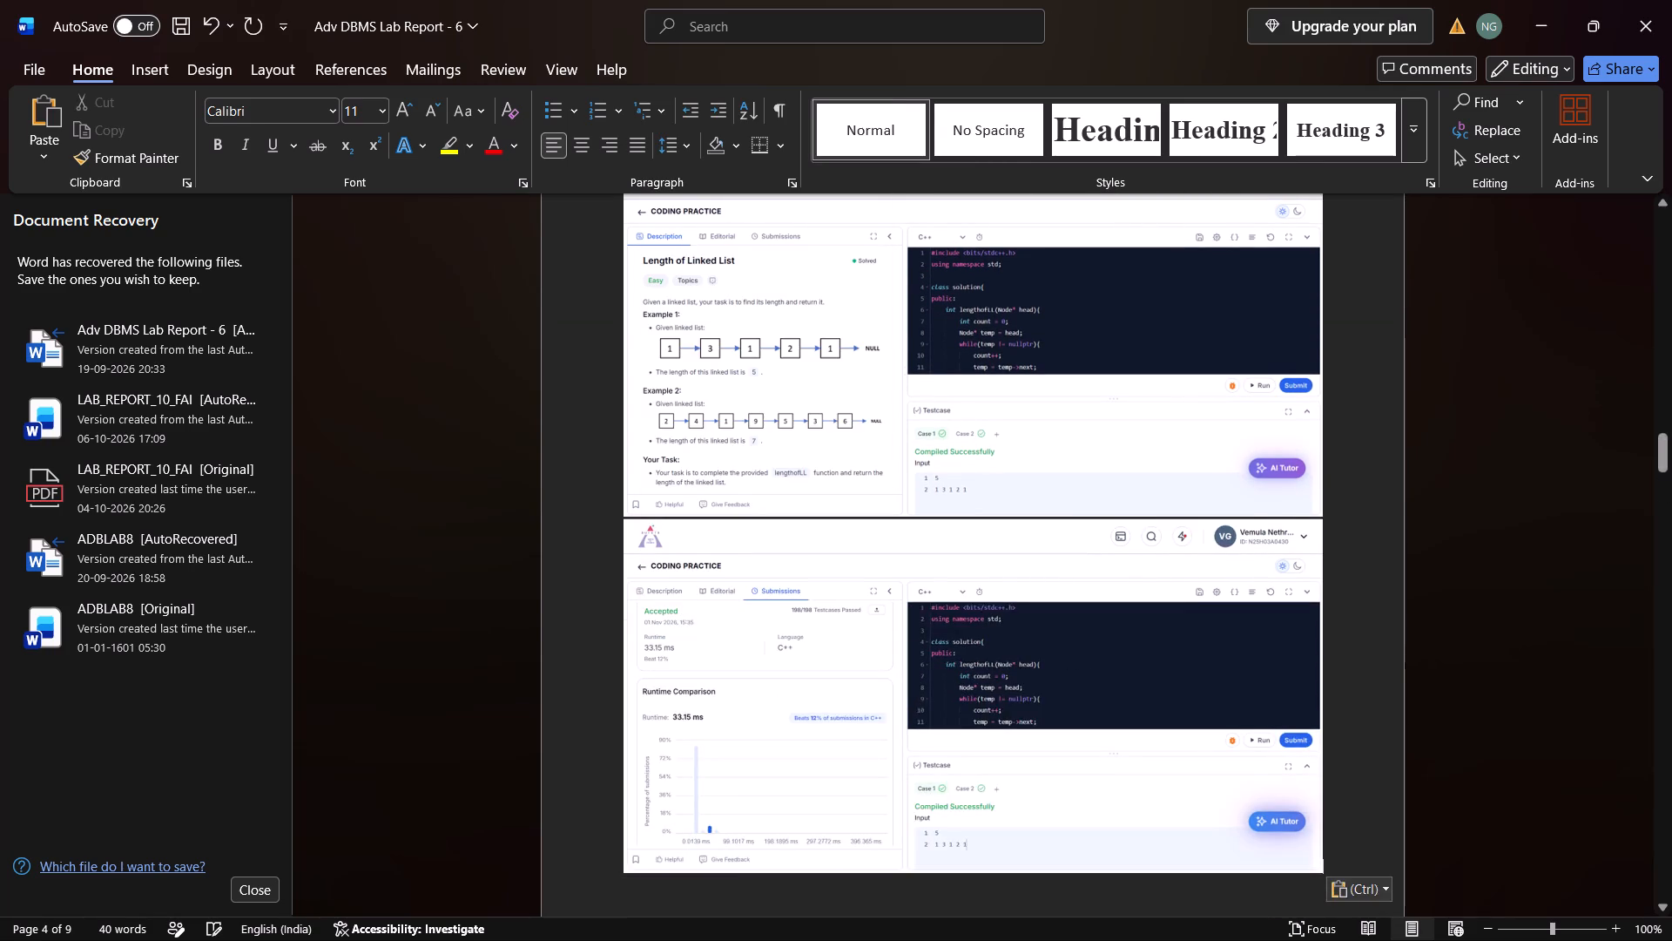
{"action": "scroll", "coordinate": [745, 535], "scroll_direction": "down", "scroll_amount": 3}
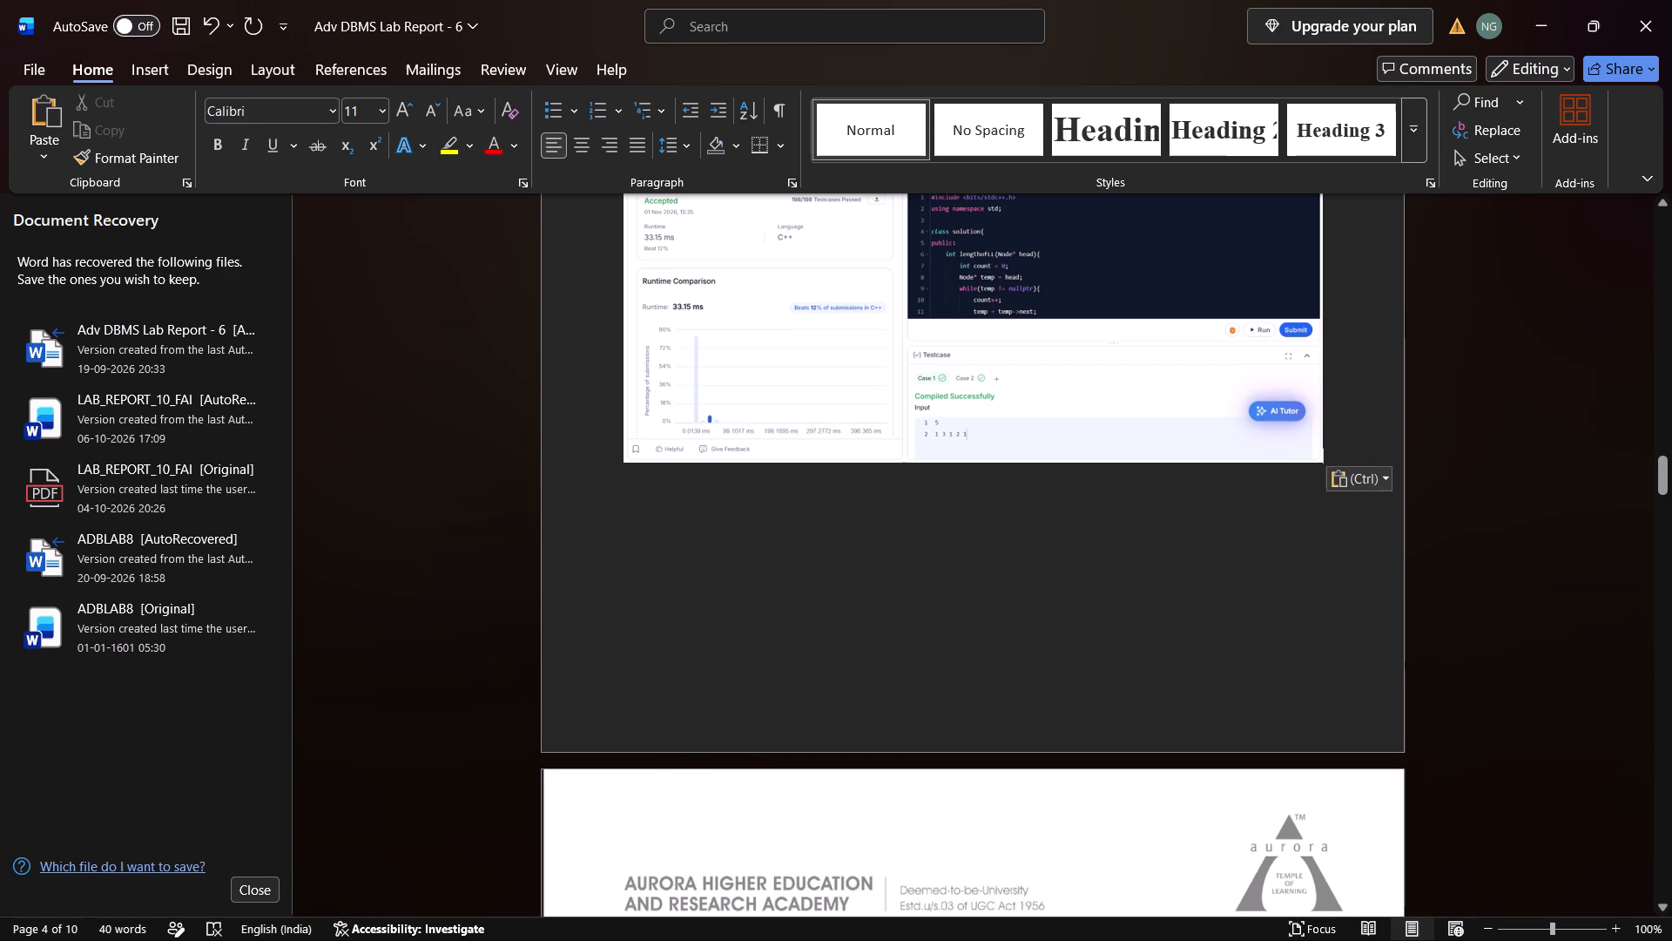
{"action": "scroll", "coordinate": [745, 535], "scroll_direction": "down", "scroll_amount": 1}
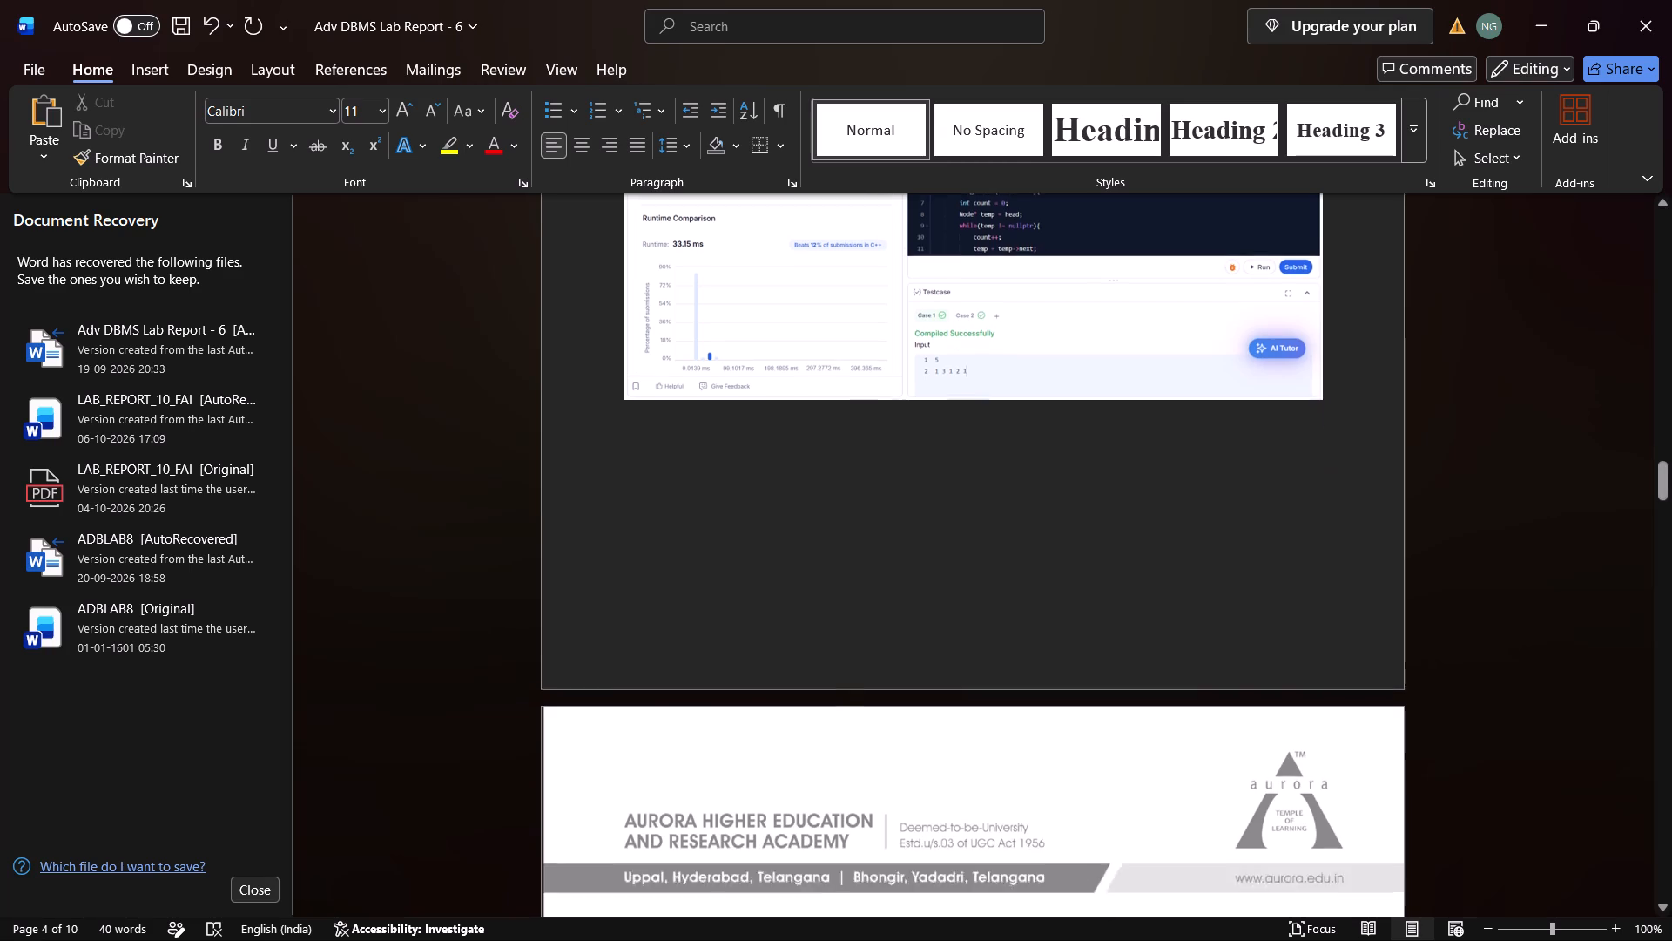
{"action": "scroll", "coordinate": [745, 535], "scroll_direction": "down", "scroll_amount": 1}
{"action": "scroll", "coordinate": [745, 535], "scroll_direction": "up", "scroll_amount": 3}
{"action": "key", "text": "Return"}
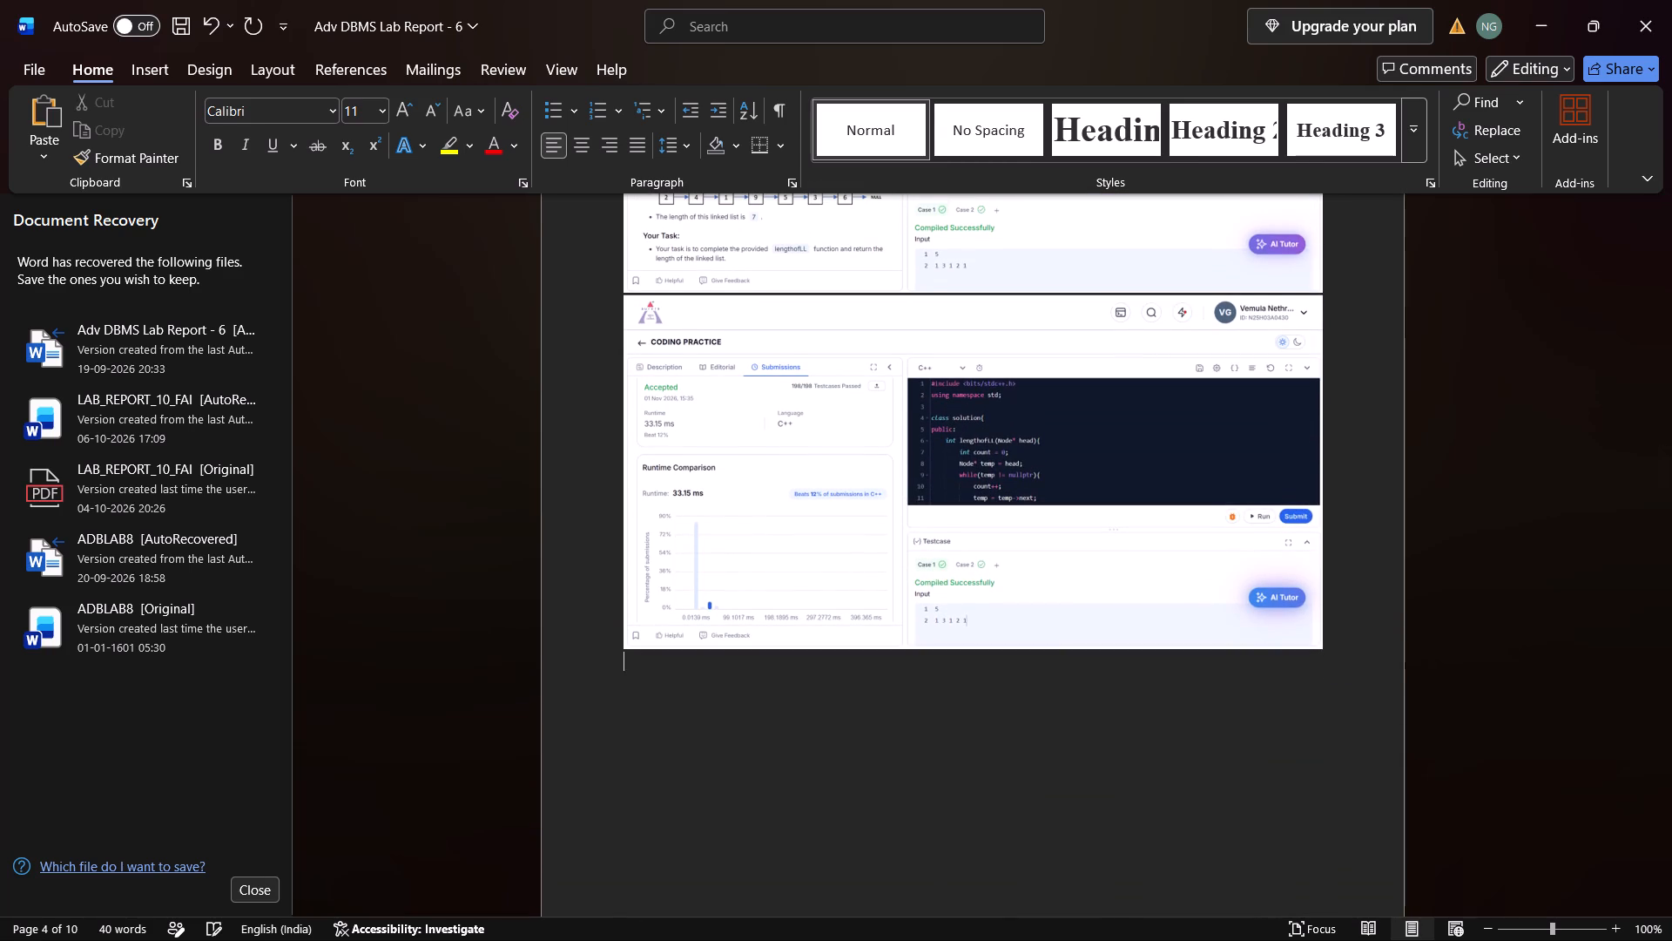
Copy the Search In Linked List problem screenshot showing the Compiled Successfully test case.
{"action": "scroll", "coordinate": [1105, 611], "scroll_direction": "down", "scroll_amount": 17}
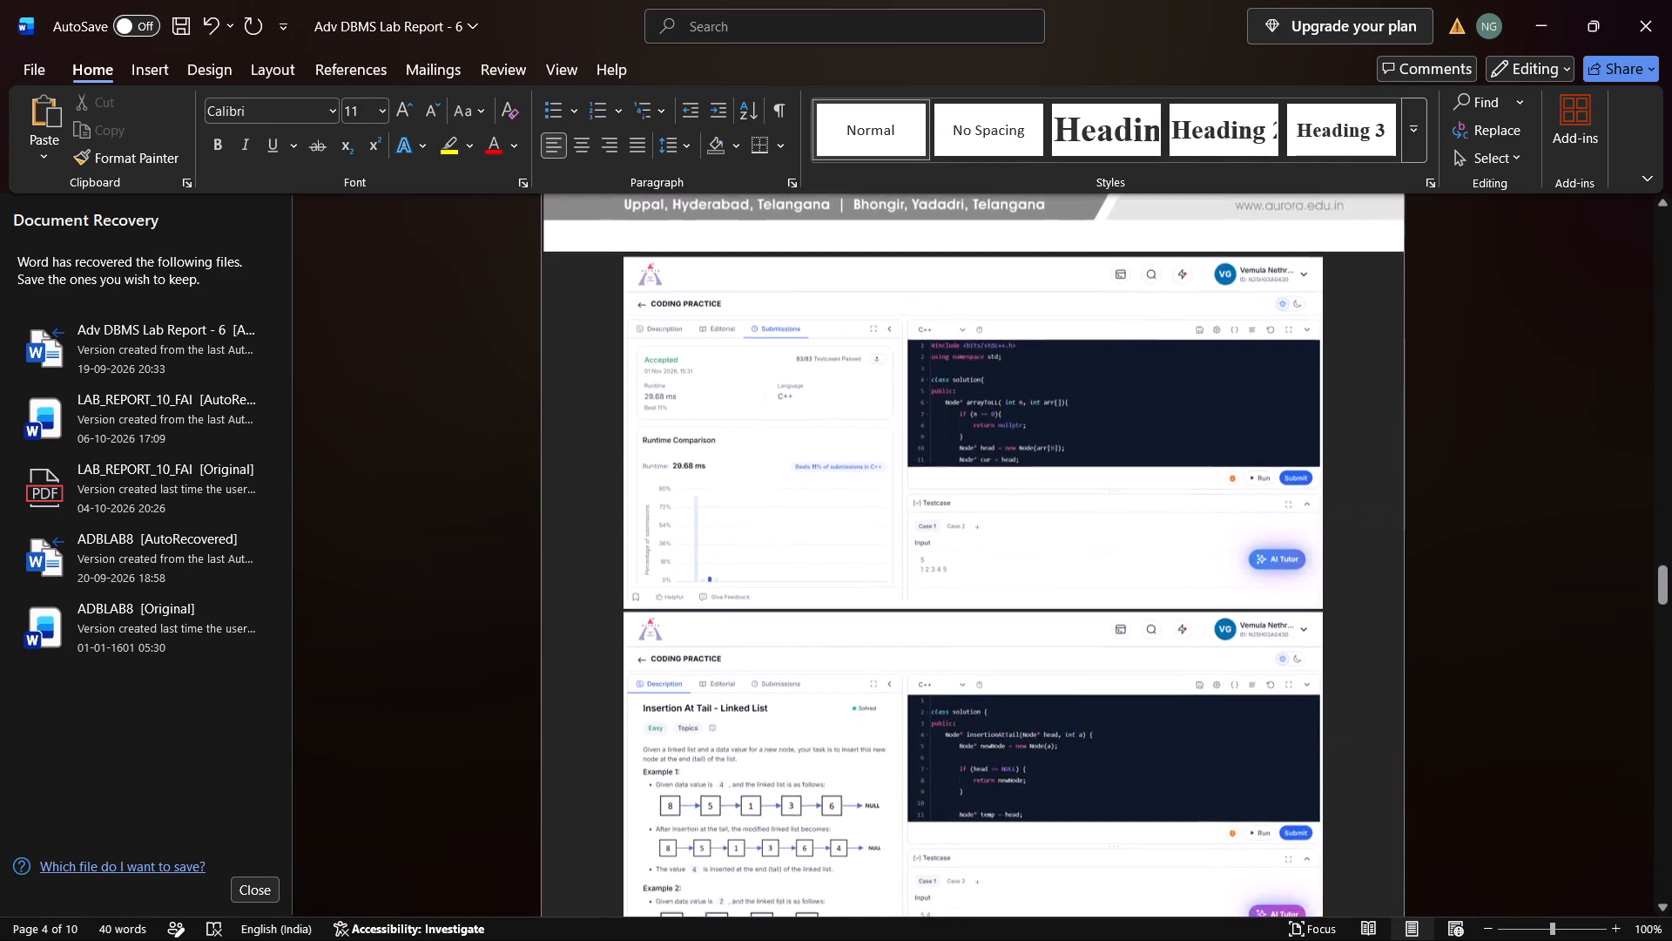
{"action": "scroll", "coordinate": [1105, 611], "scroll_direction": "down", "scroll_amount": 16}
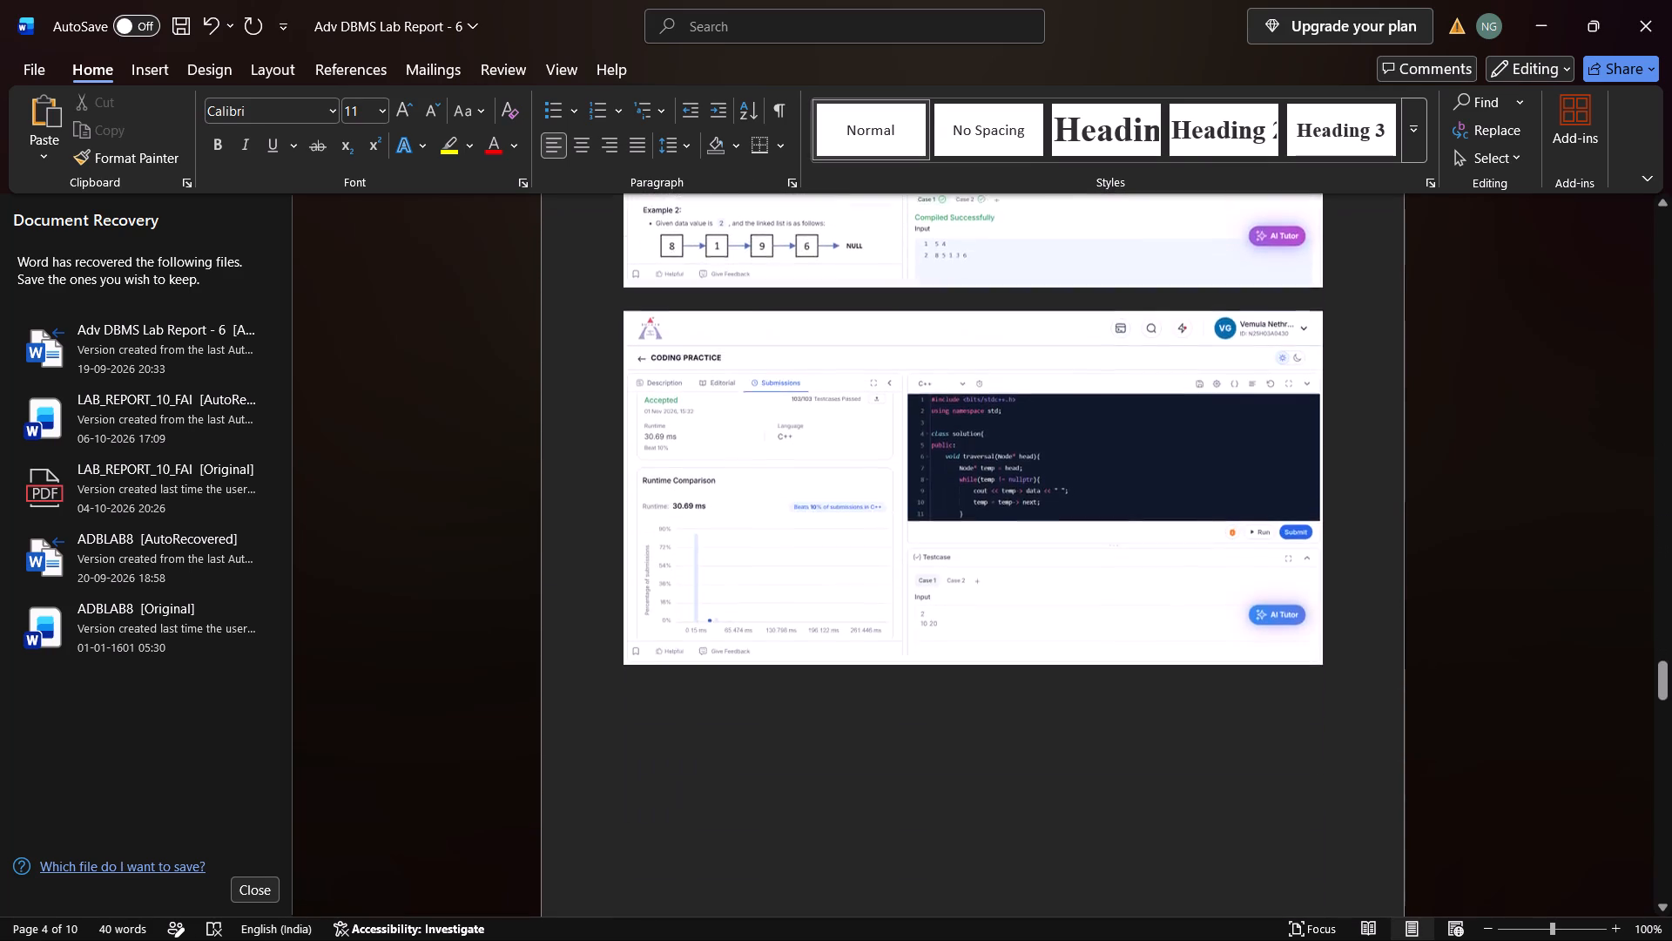
{"action": "scroll", "coordinate": [1105, 611], "scroll_direction": "down", "scroll_amount": 13}
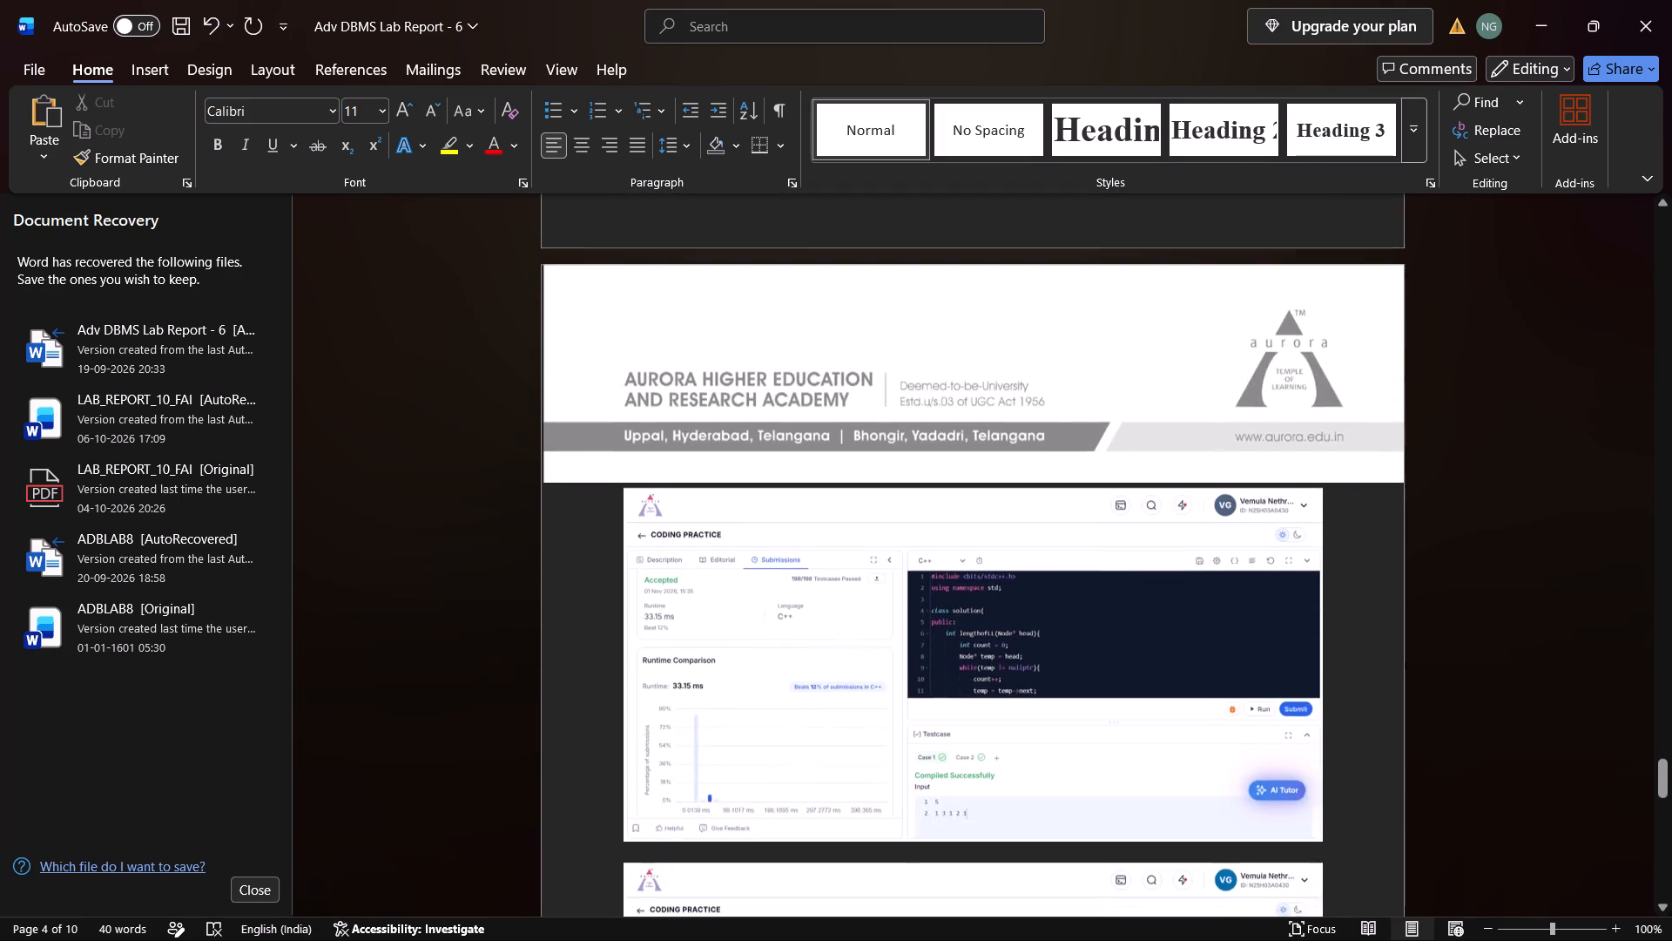
{"action": "scroll", "coordinate": [1105, 611], "scroll_direction": "down", "scroll_amount": 4}
{"action": "scroll", "coordinate": [1105, 611], "scroll_direction": "up", "scroll_amount": 2}
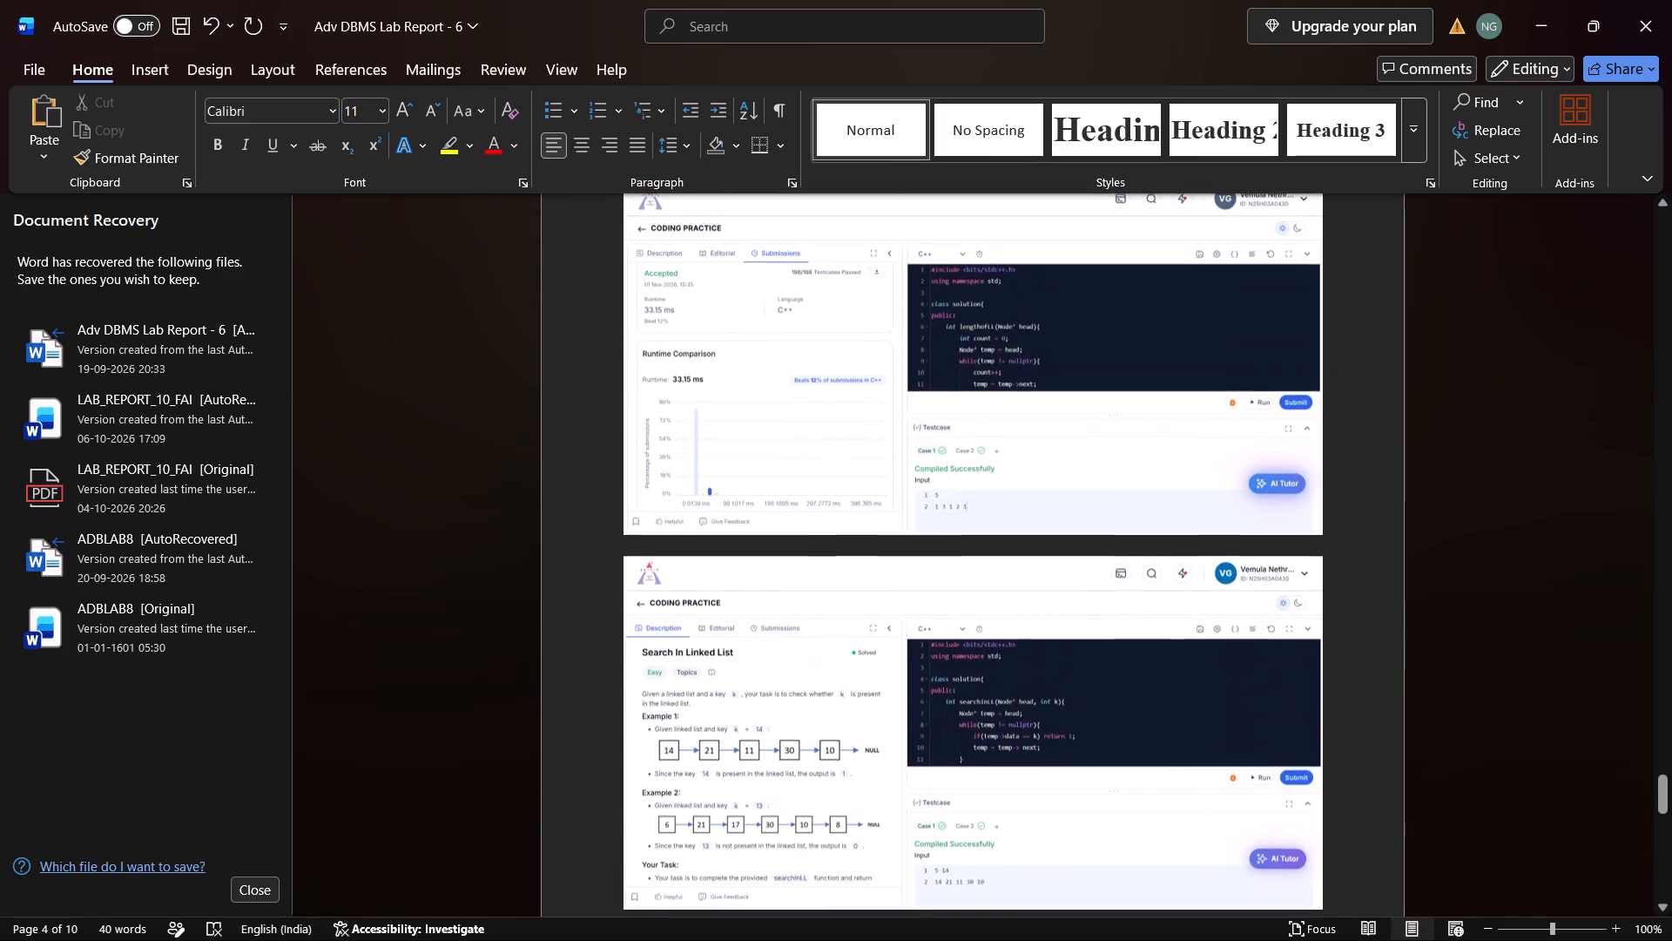
{"action": "scroll", "coordinate": [1105, 611], "scroll_direction": "up", "scroll_amount": 8}
{"action": "scroll", "coordinate": [1105, 611], "scroll_direction": "down", "scroll_amount": 1}
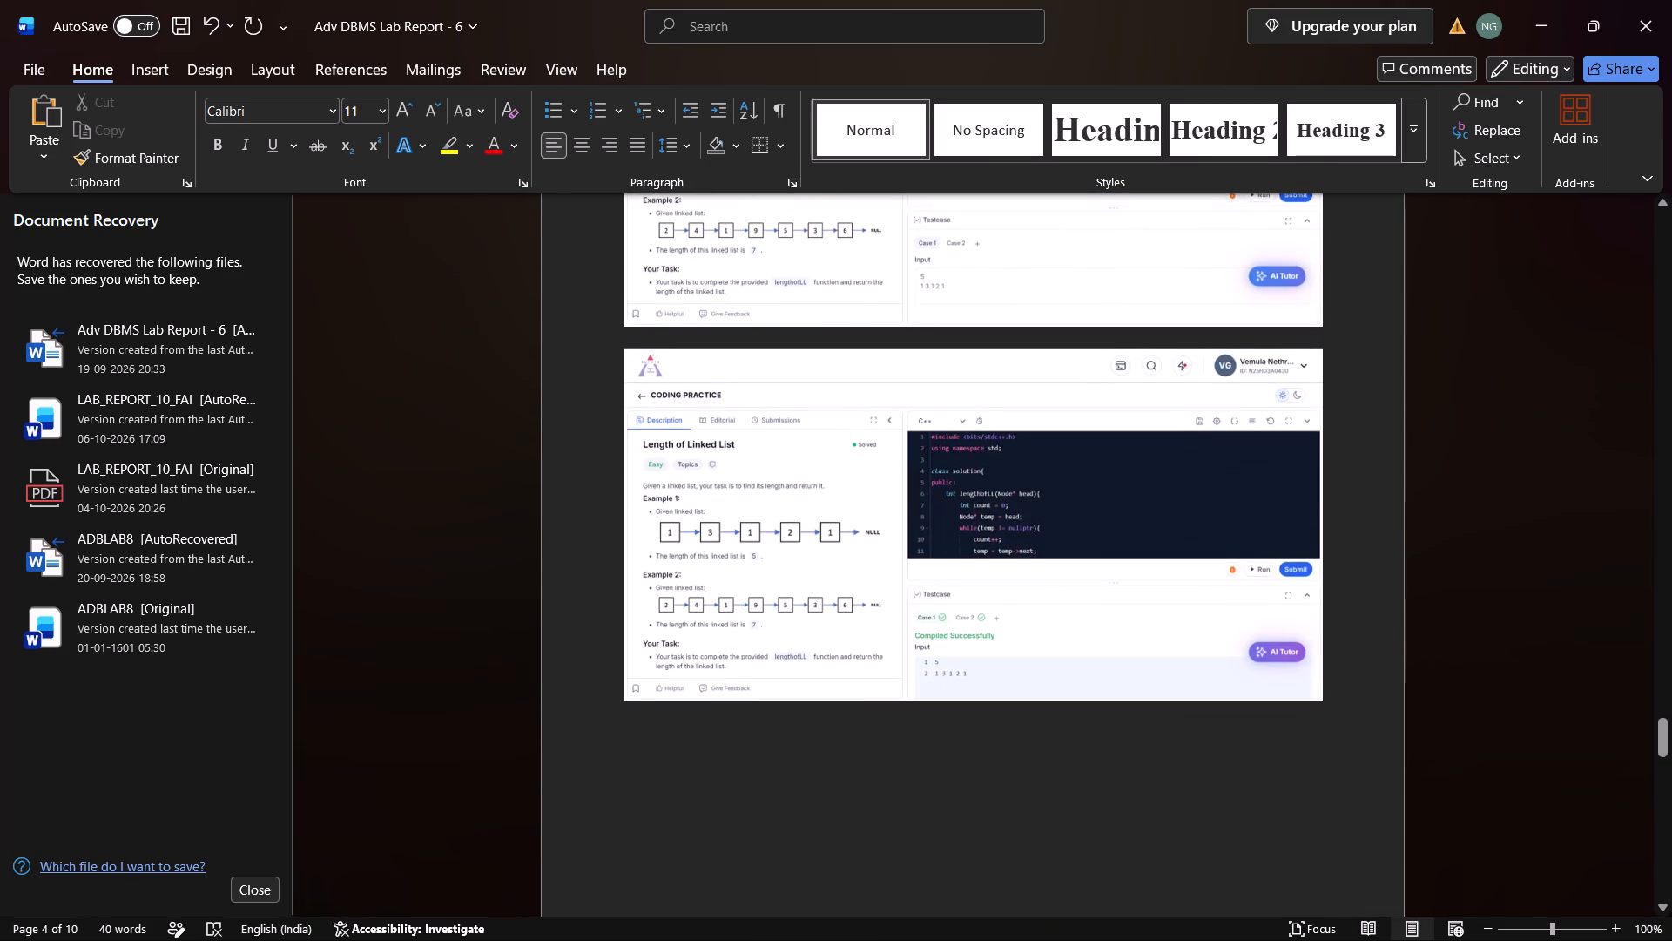
{"action": "scroll", "coordinate": [1105, 611], "scroll_direction": "down", "scroll_amount": 11}
{"action": "left_click", "coordinate": [765, 603]}
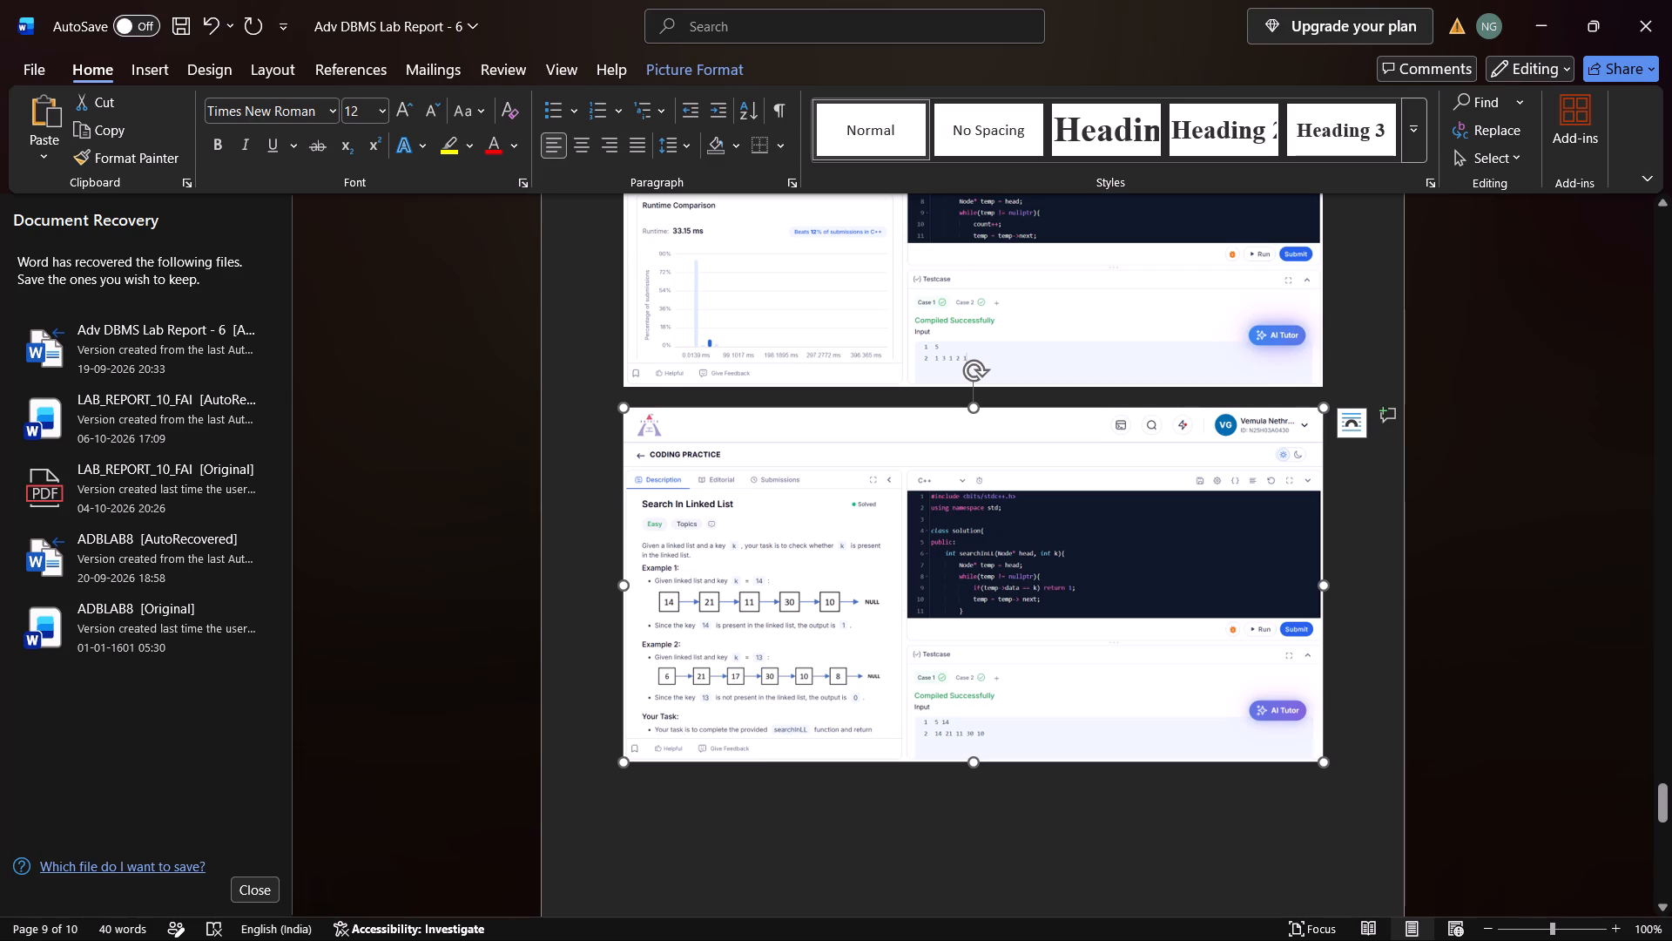
{"action": "key", "text": "ctrl+c"}
Paste the copied Search In Linked List problem screenshot on a new line beneath the accepted Length of Linked List submission on page 4.
{"action": "scroll", "coordinate": [748, 493], "scroll_direction": "up", "scroll_amount": 7}
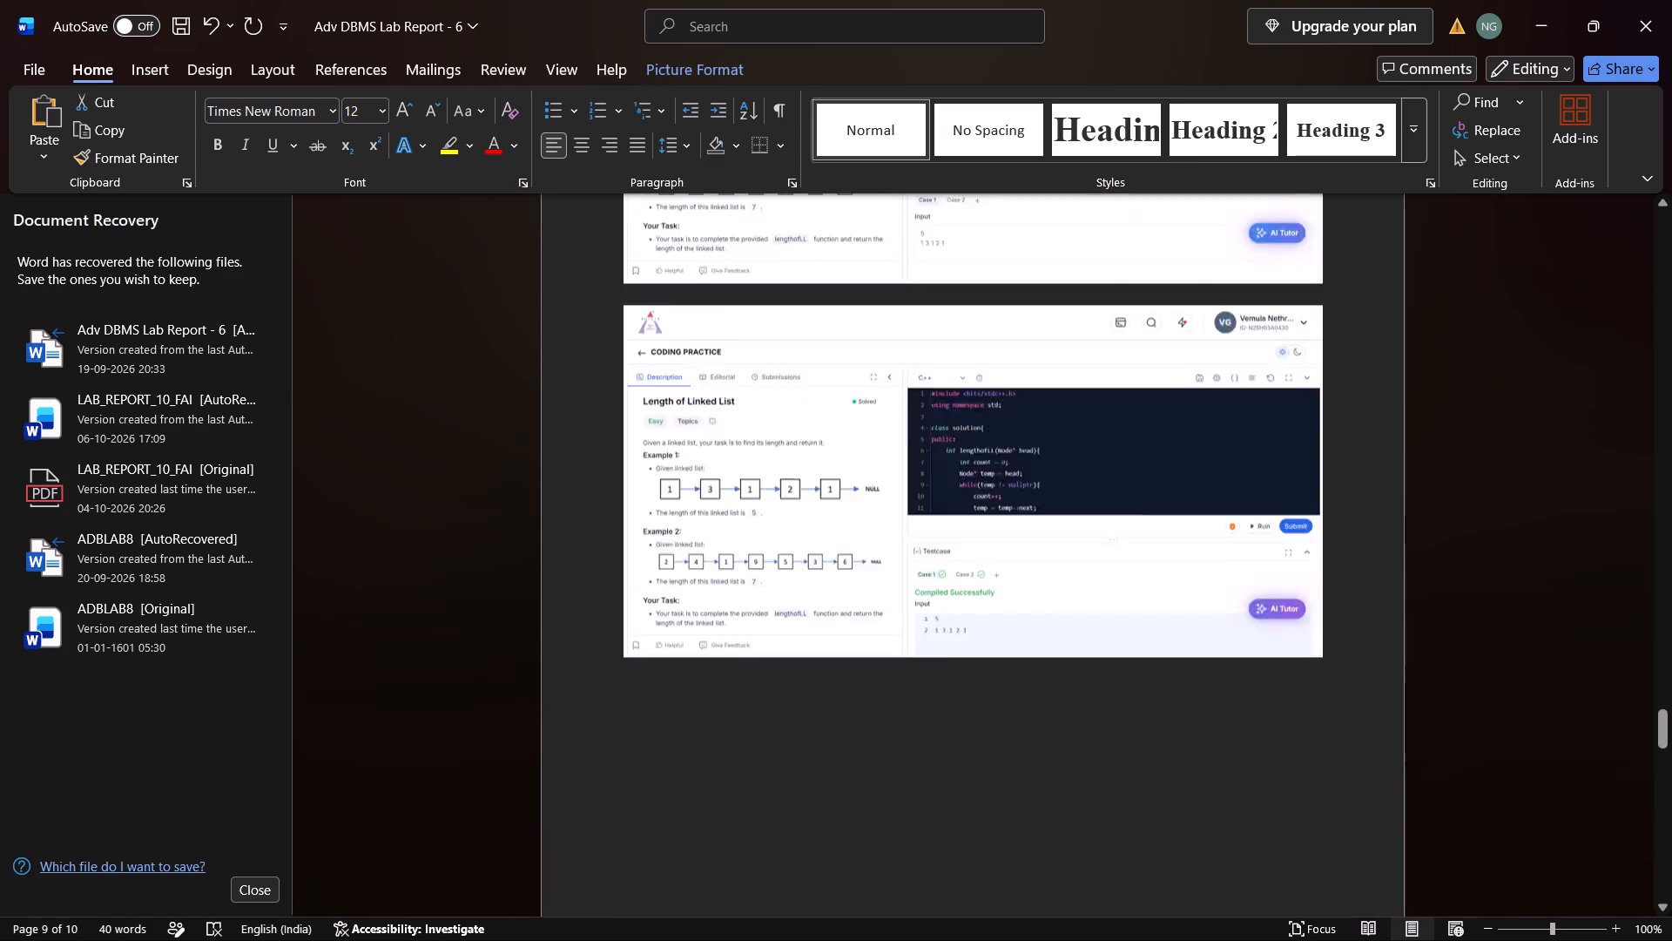
{"action": "scroll", "coordinate": [748, 493], "scroll_direction": "up", "scroll_amount": 19}
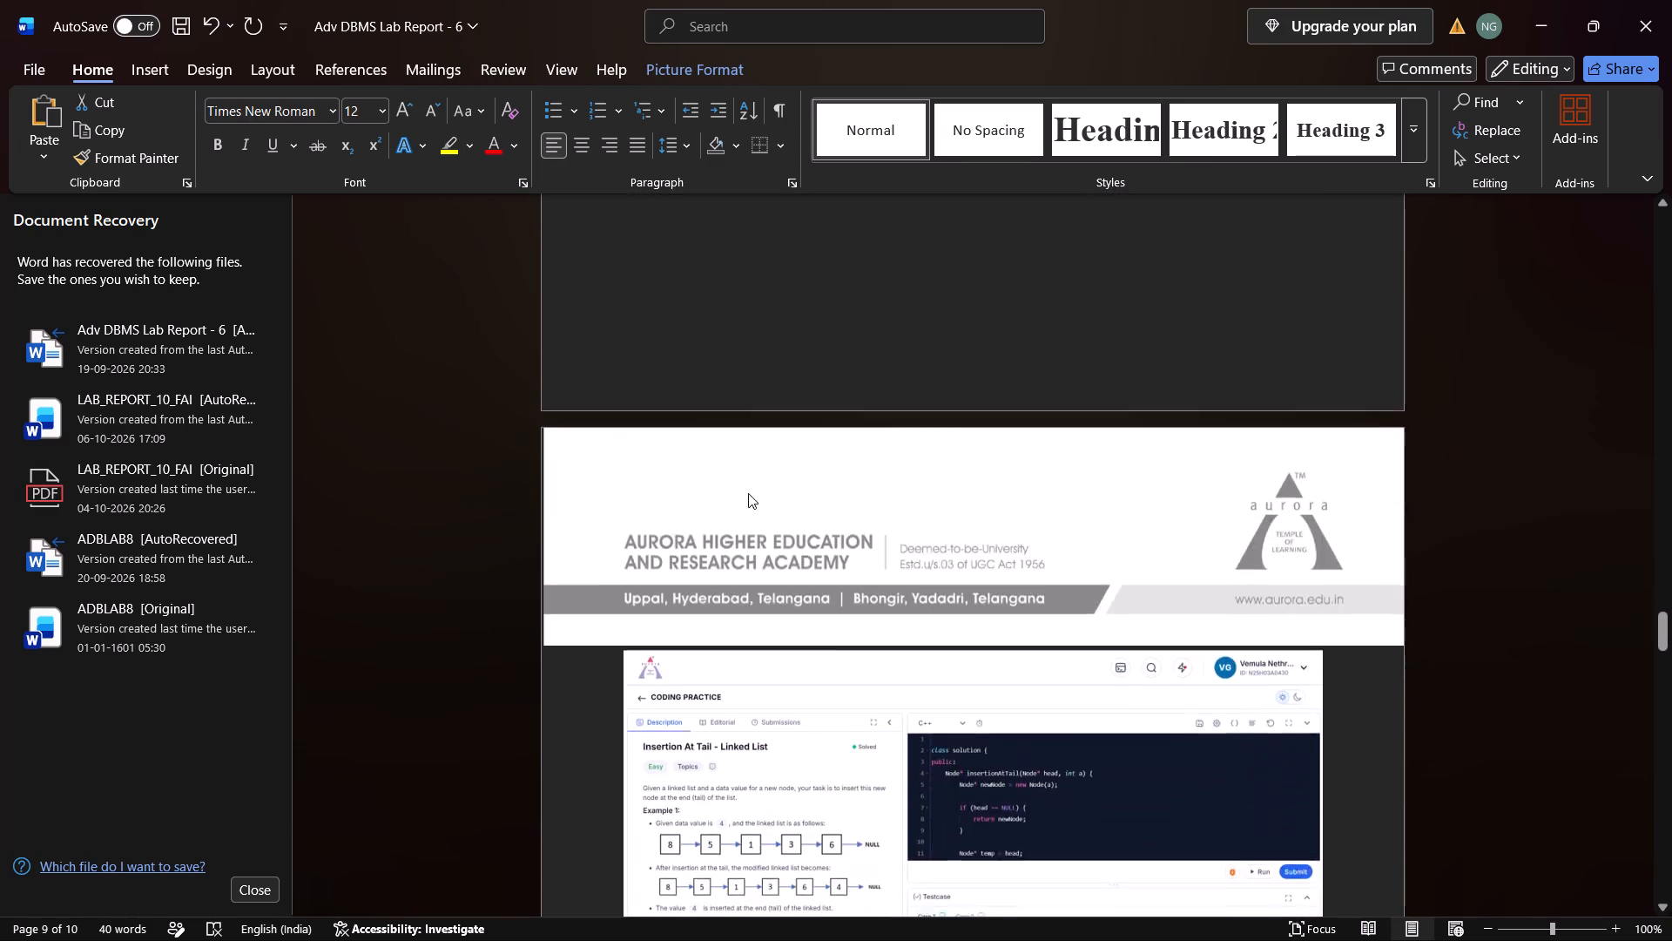
{"action": "scroll", "coordinate": [748, 493], "scroll_direction": "up", "scroll_amount": 10}
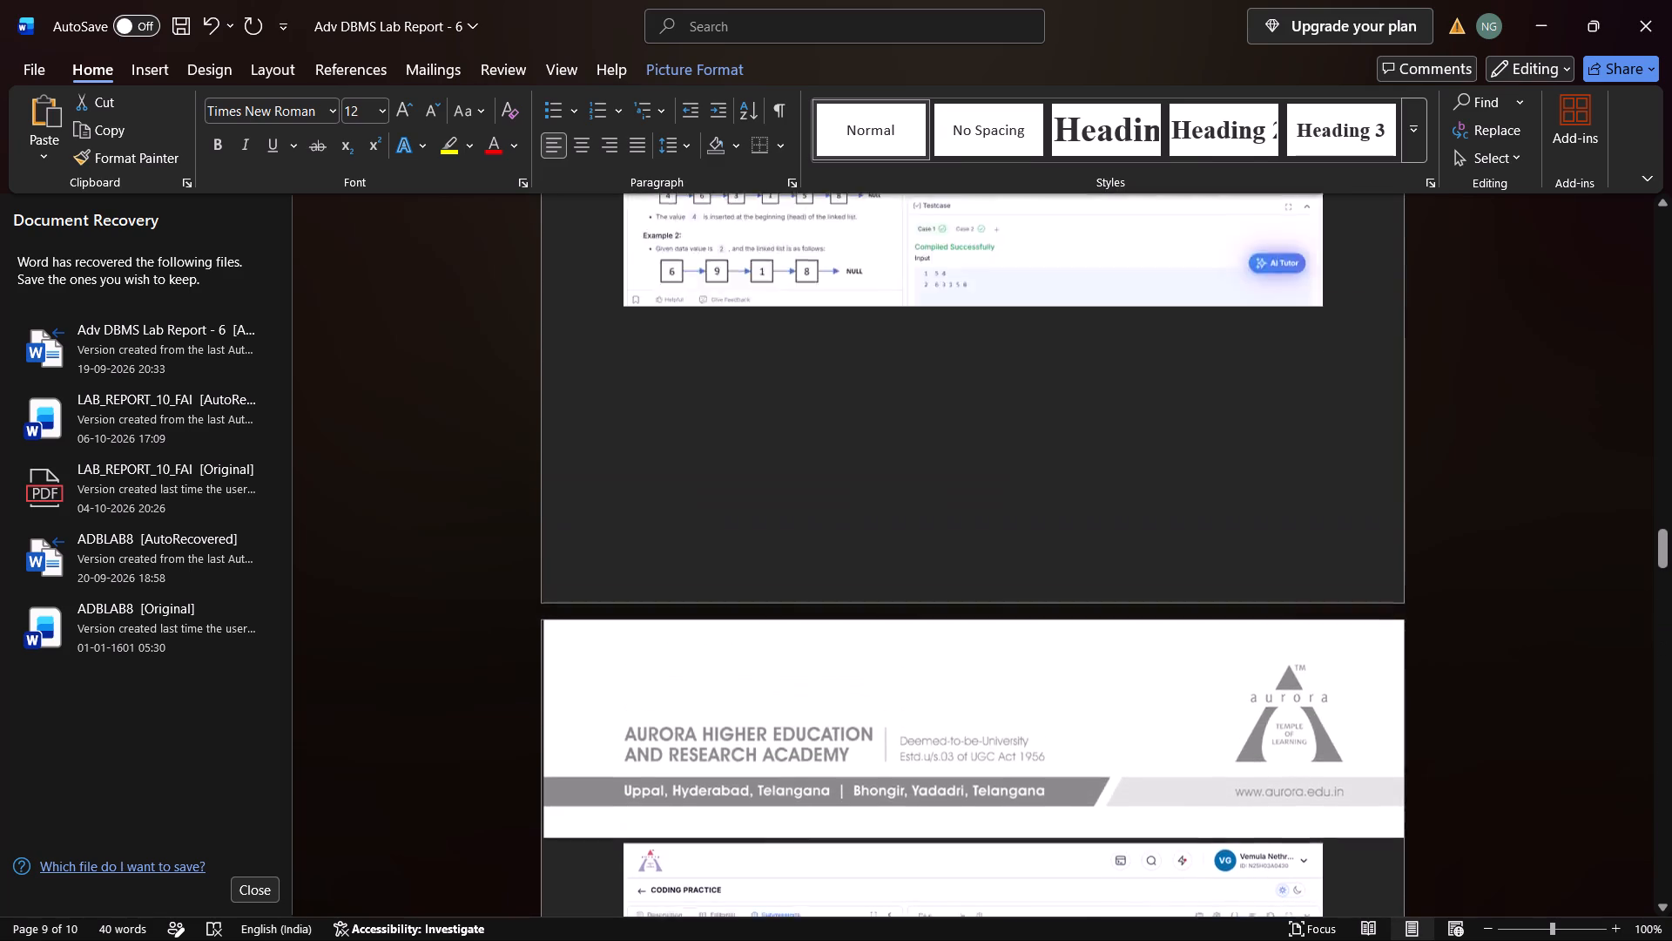
{"action": "scroll", "coordinate": [748, 493], "scroll_direction": "up", "scroll_amount": 2}
{"action": "scroll", "coordinate": [797, 571], "scroll_direction": "up", "scroll_amount": 8}
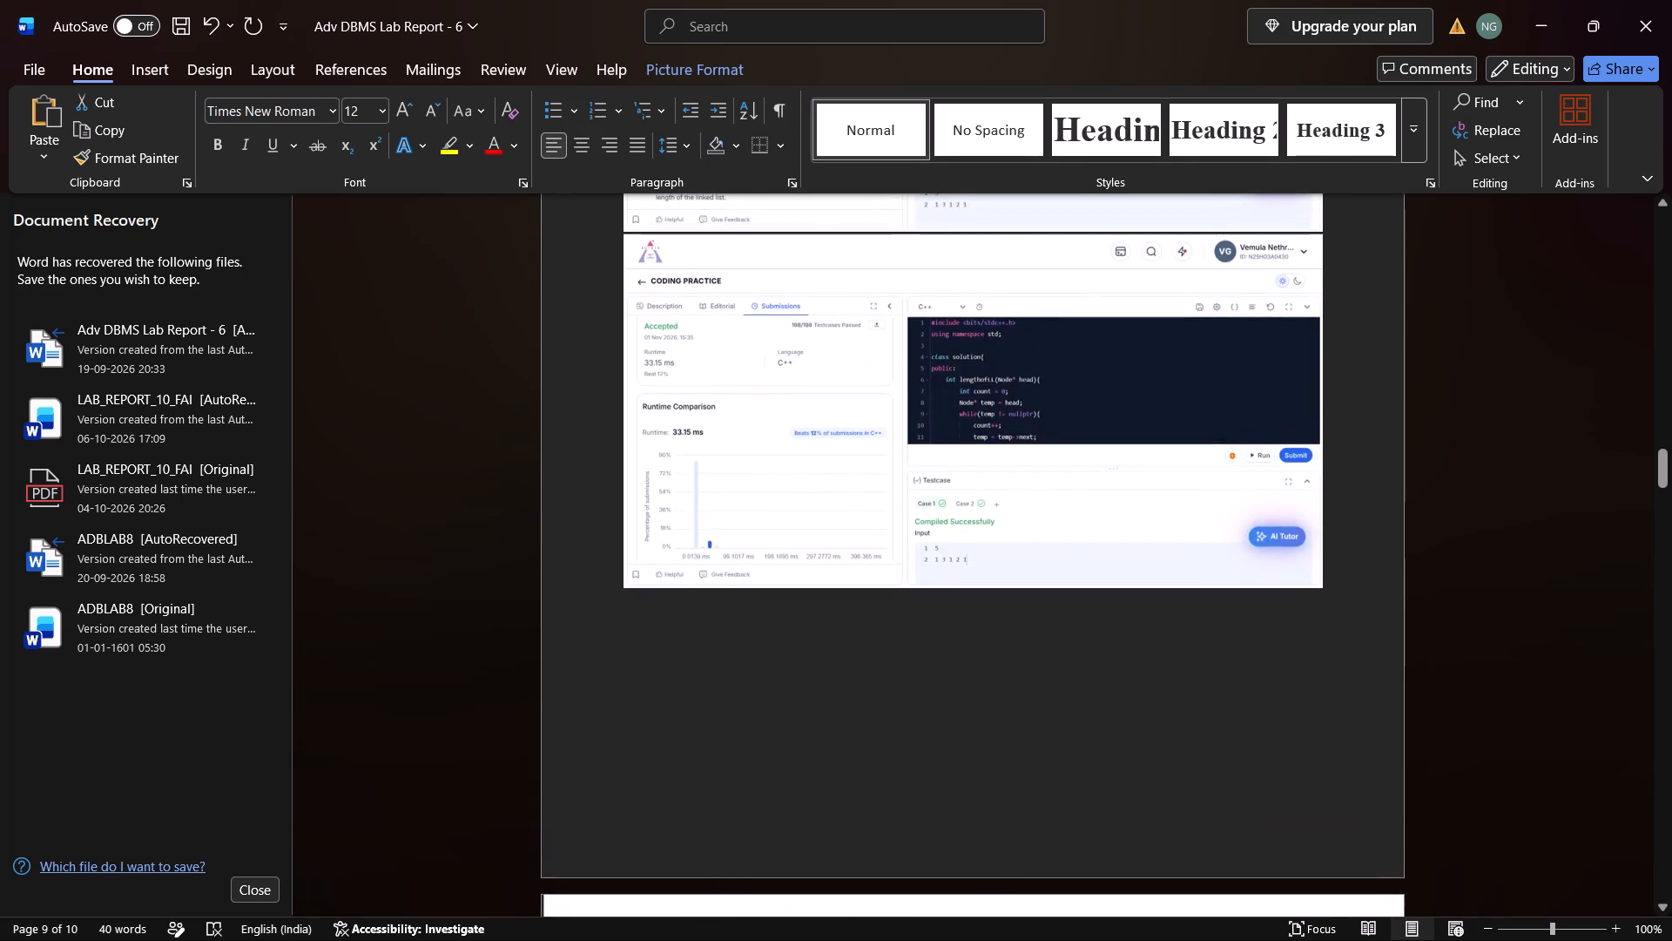
{"action": "left_click", "coordinate": [1361, 668]}
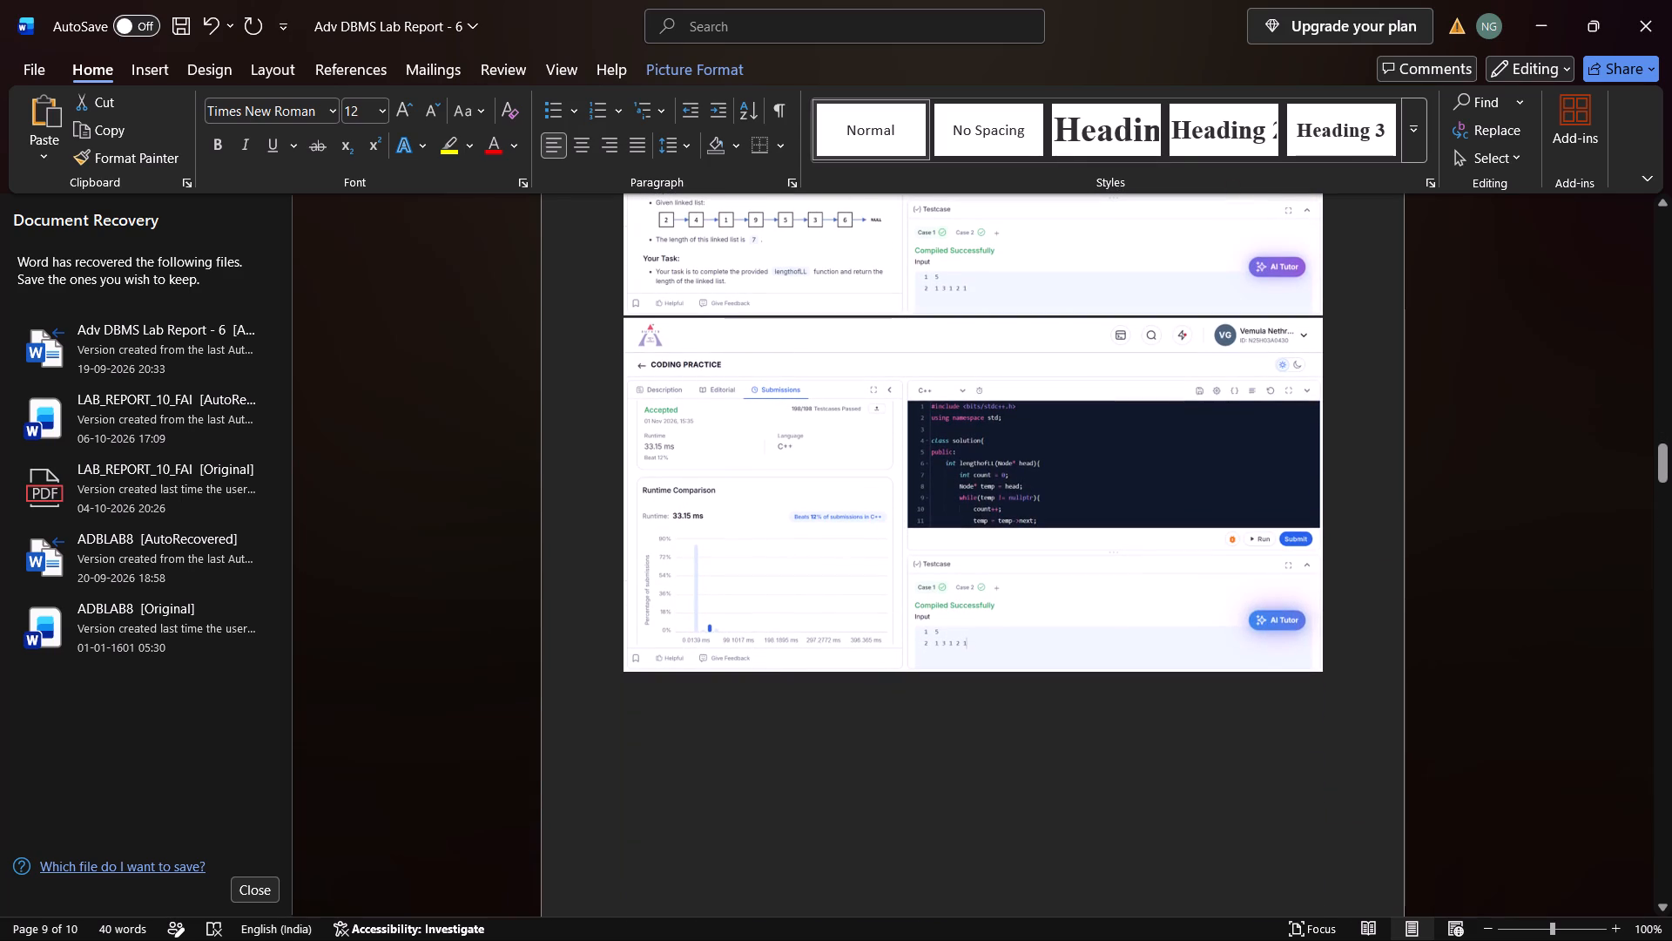
{"action": "key", "text": "Return"}
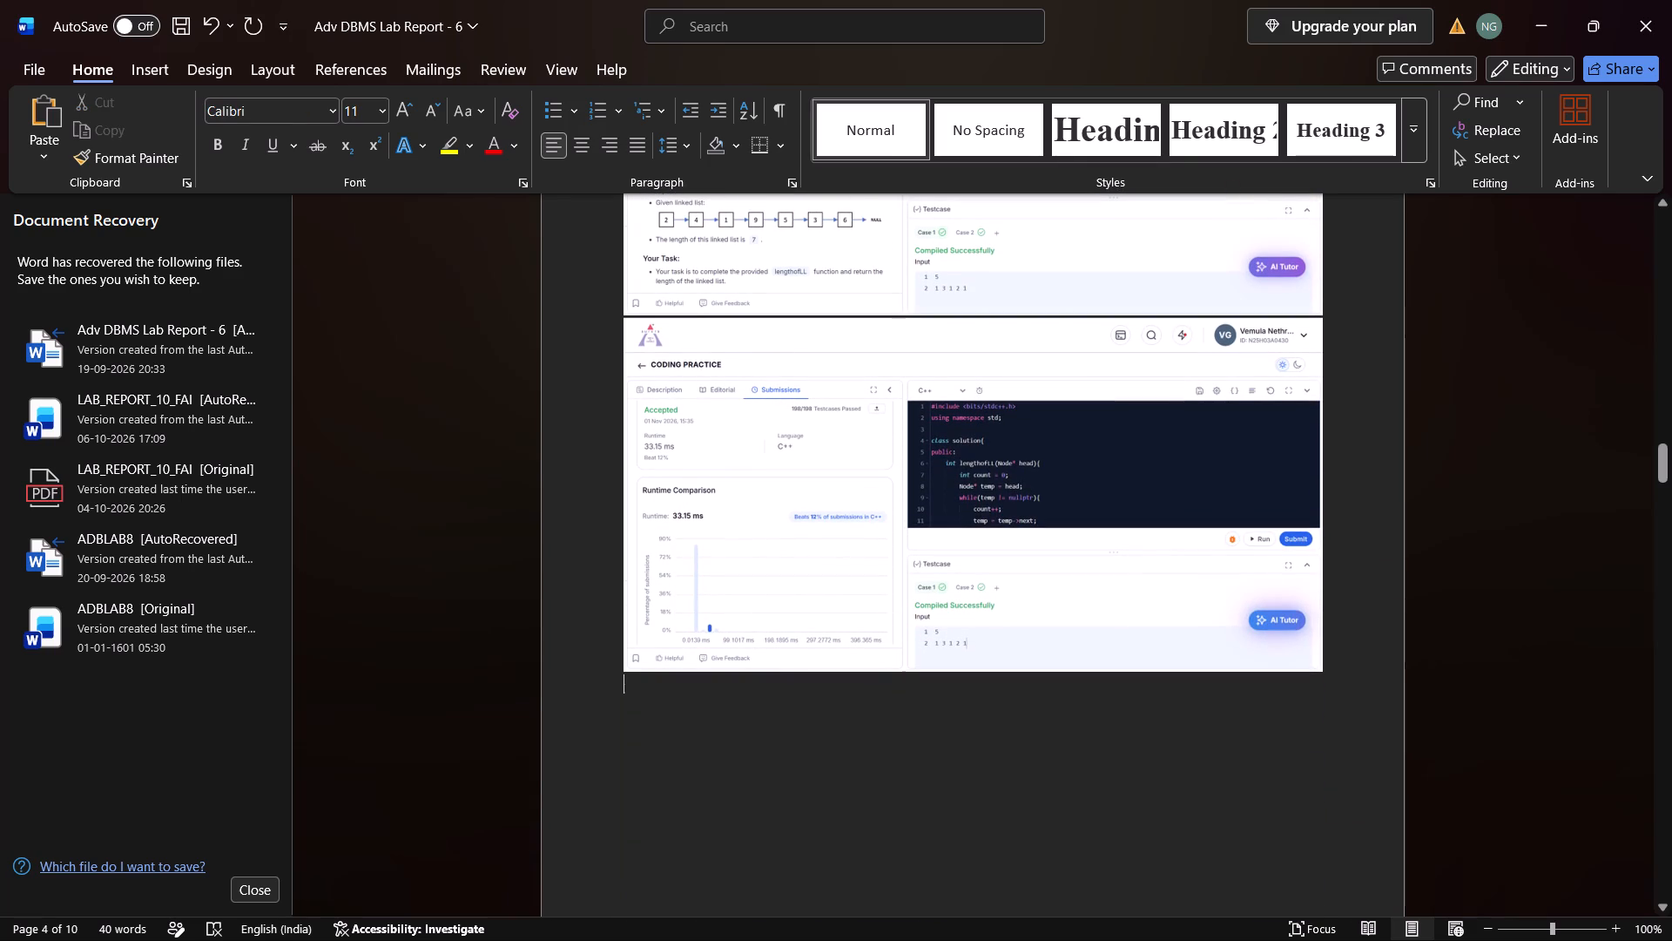
{"action": "right_click", "coordinate": [638, 685]}
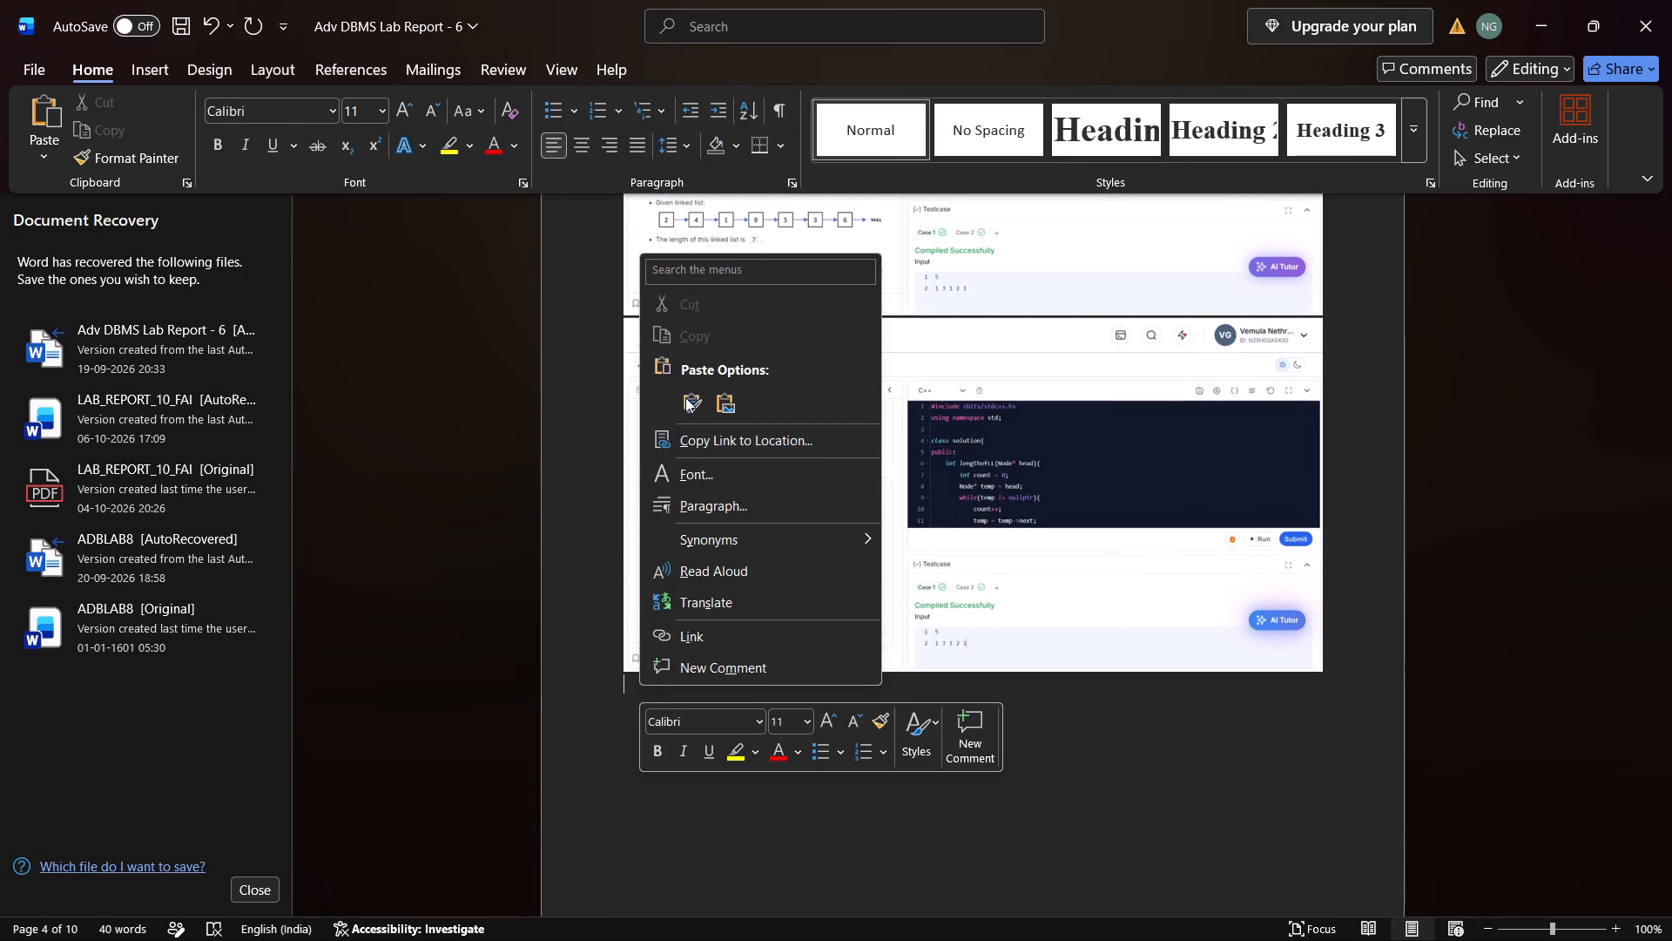
{"action": "left_click", "coordinate": [685, 398]}
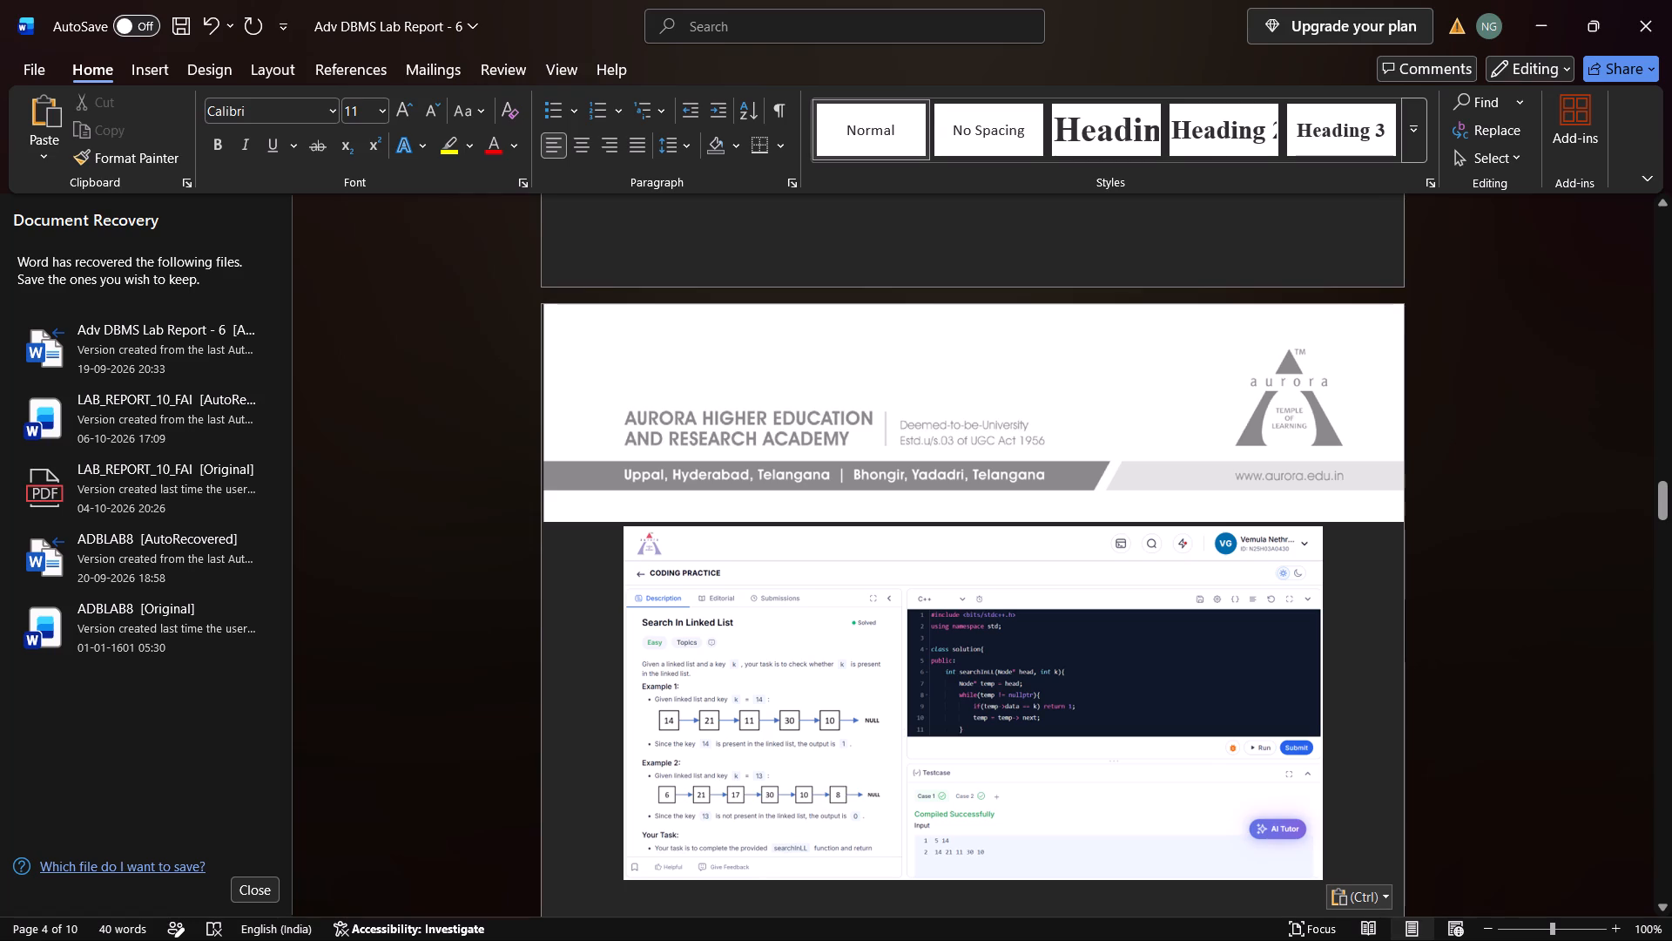
Copy the accepted Search In Linked List submission screenshot from page 10.
{"action": "scroll", "coordinate": [821, 697], "scroll_direction": "down", "scroll_amount": 6}
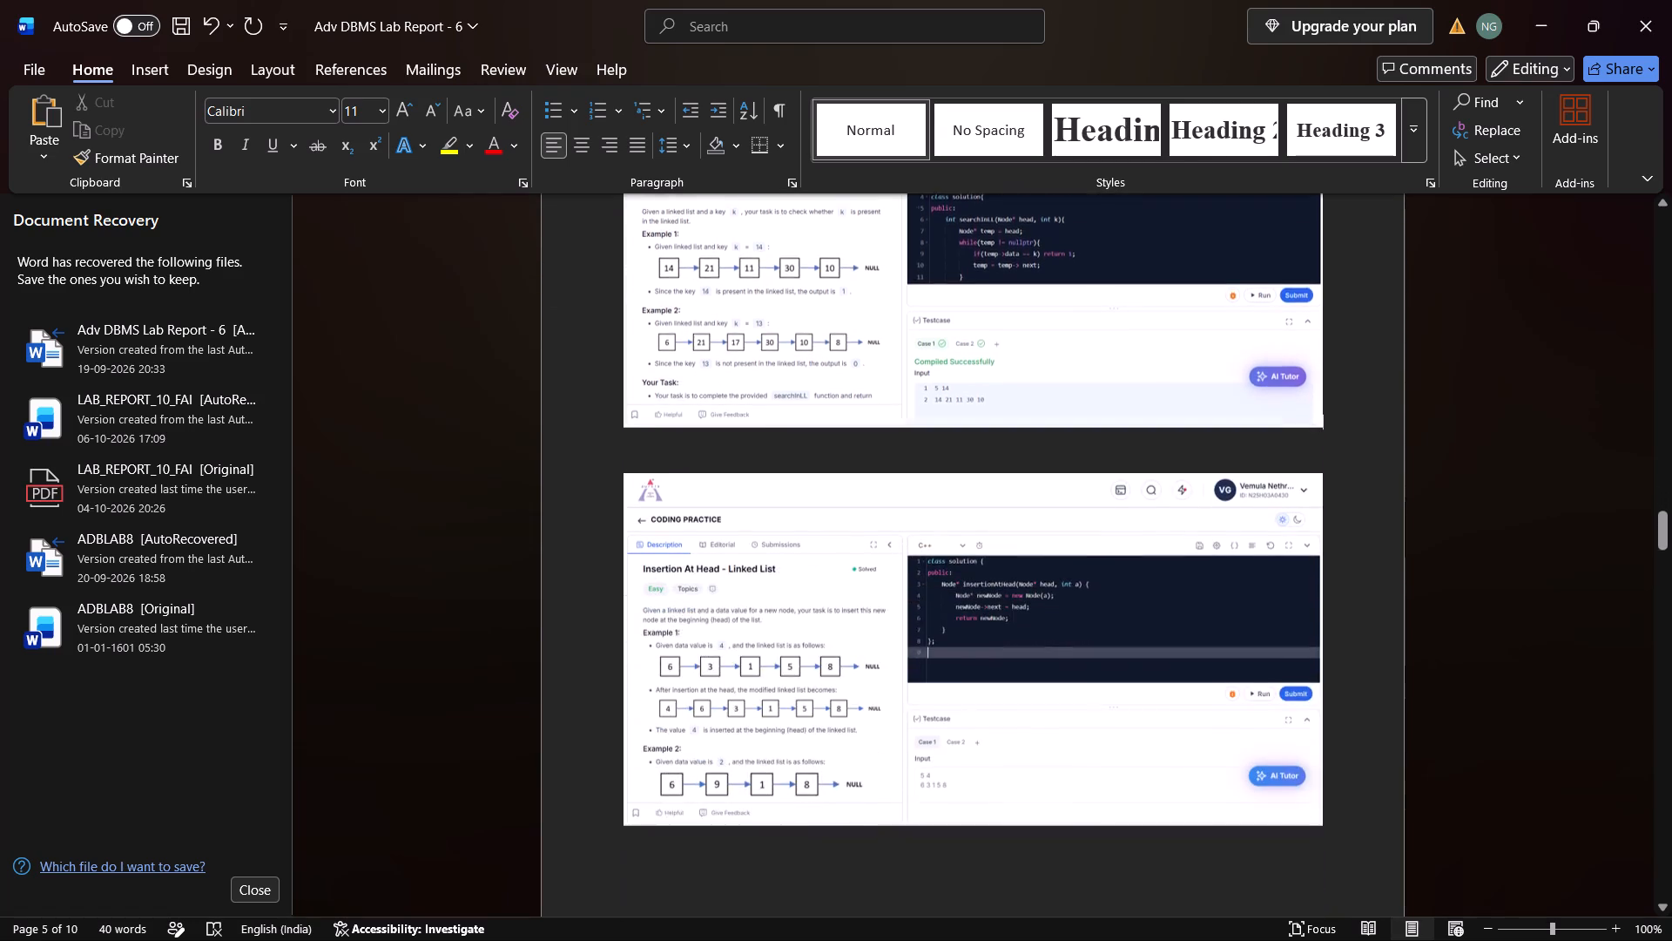
{"action": "scroll", "coordinate": [821, 697], "scroll_direction": "down", "scroll_amount": 7}
{"action": "left_click", "coordinate": [346, 130]}
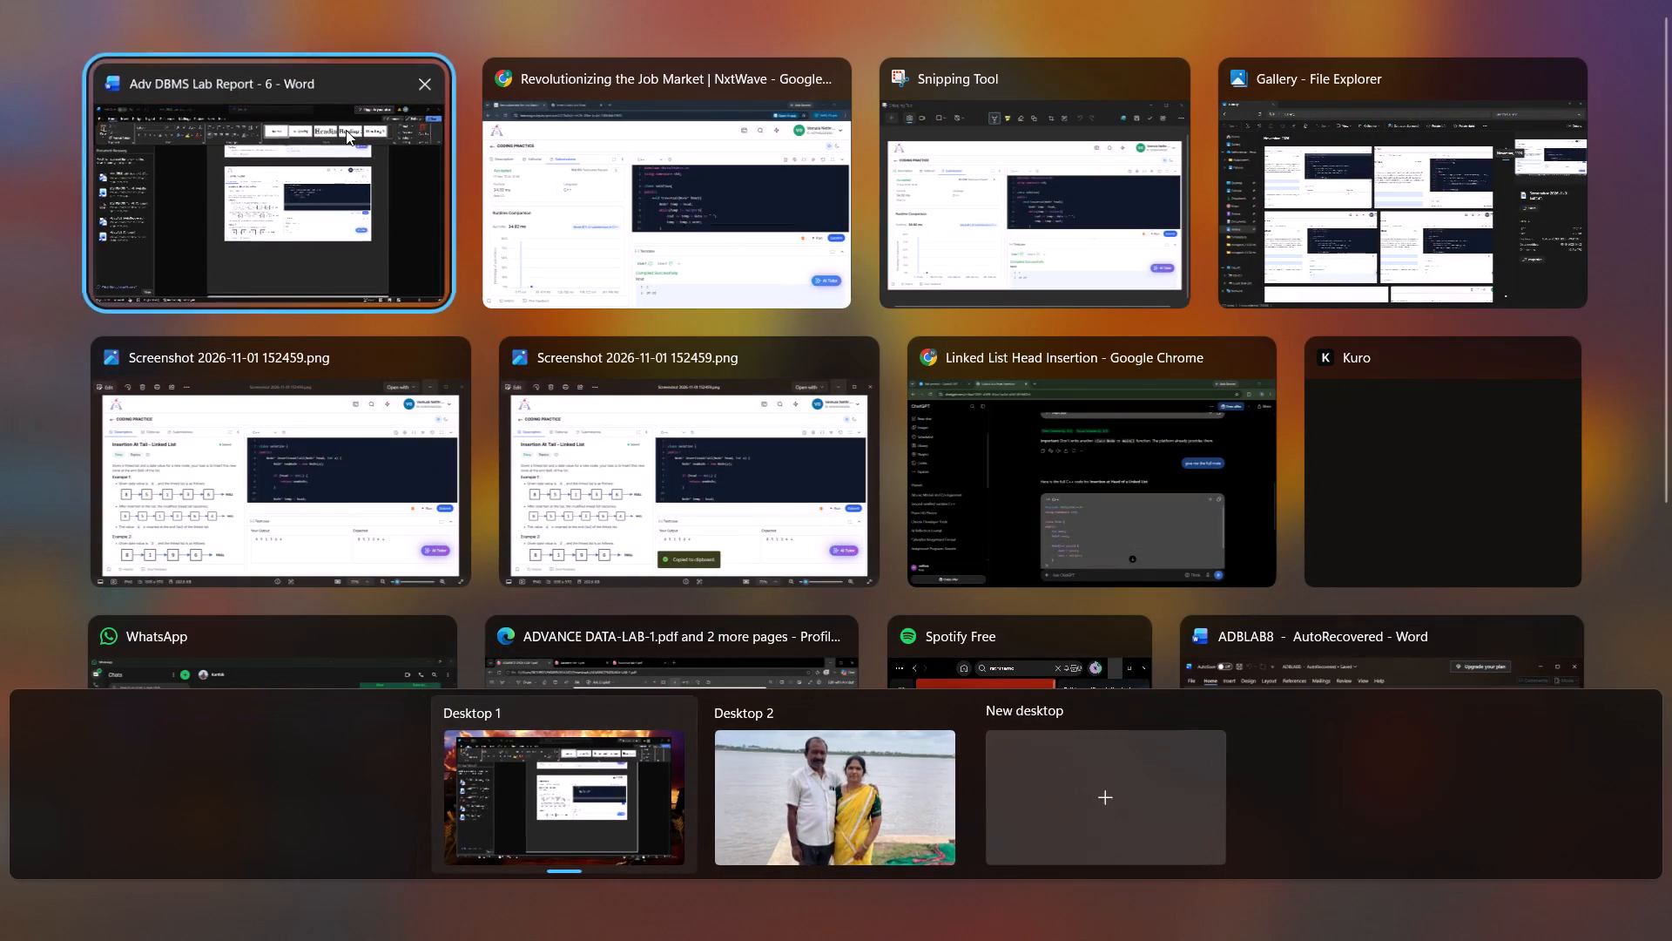
{"action": "scroll", "coordinate": [873, 664], "scroll_direction": "down", "scroll_amount": 10}
{"action": "scroll", "coordinate": [873, 664], "scroll_direction": "up", "scroll_amount": 6}
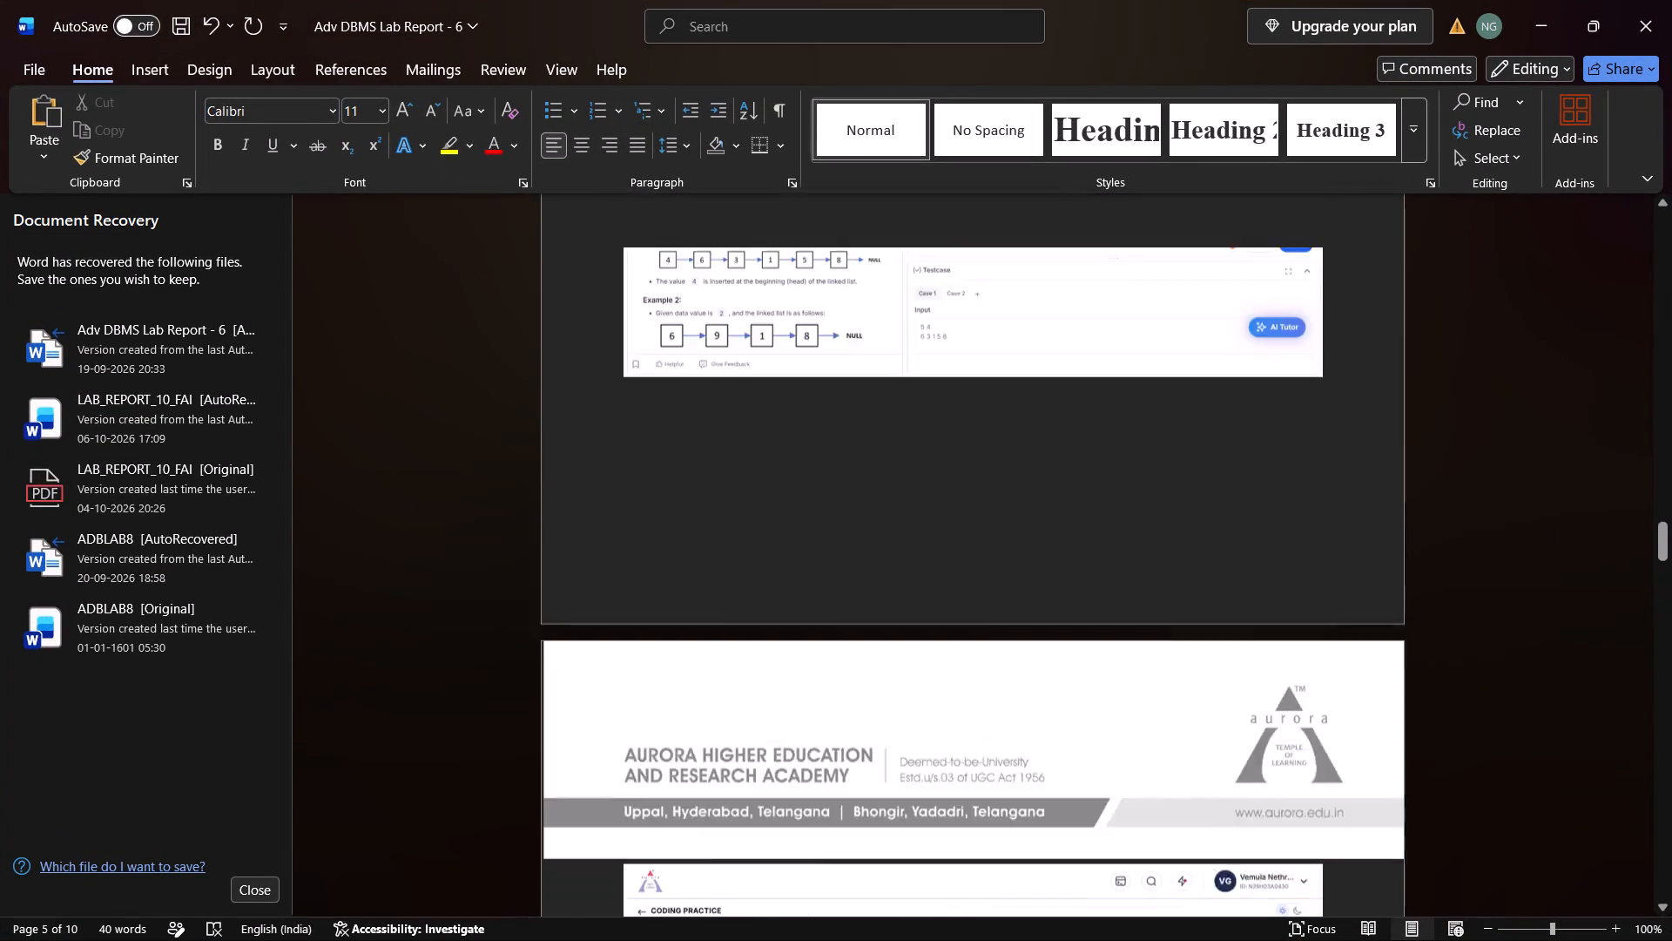
{"action": "scroll", "coordinate": [873, 664], "scroll_direction": "up", "scroll_amount": 4}
{"action": "scroll", "coordinate": [721, 663], "scroll_direction": "up", "scroll_amount": 4}
{"action": "scroll", "coordinate": [721, 663], "scroll_direction": "down", "scroll_amount": 3}
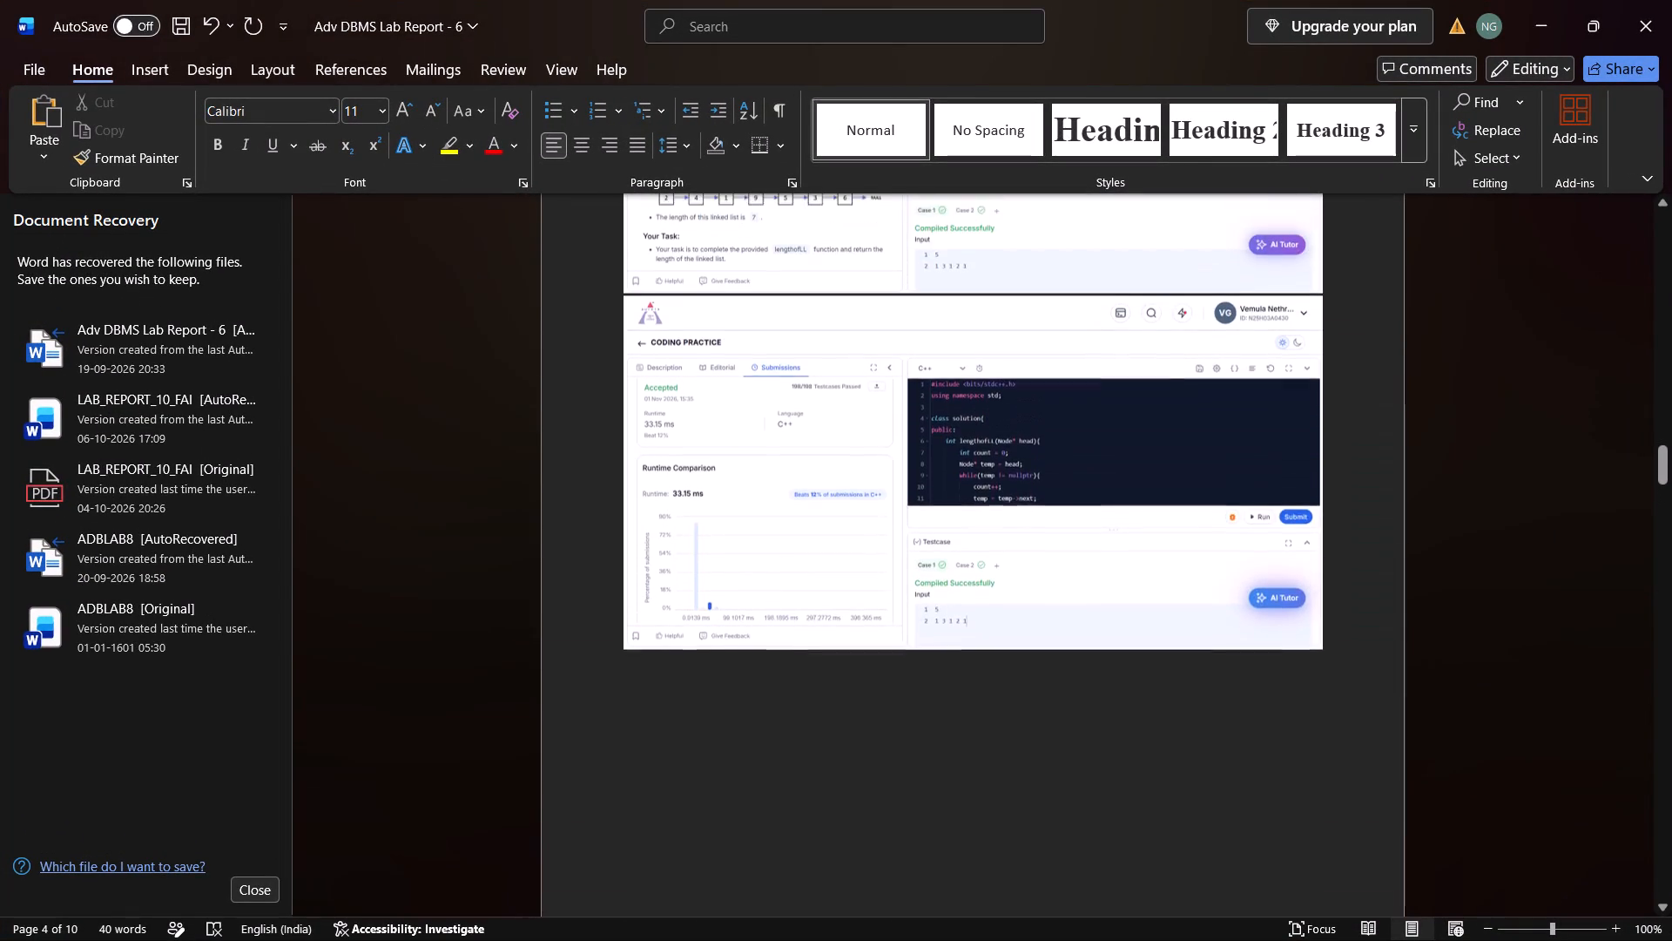
{"action": "scroll", "coordinate": [721, 663], "scroll_direction": "down", "scroll_amount": 14}
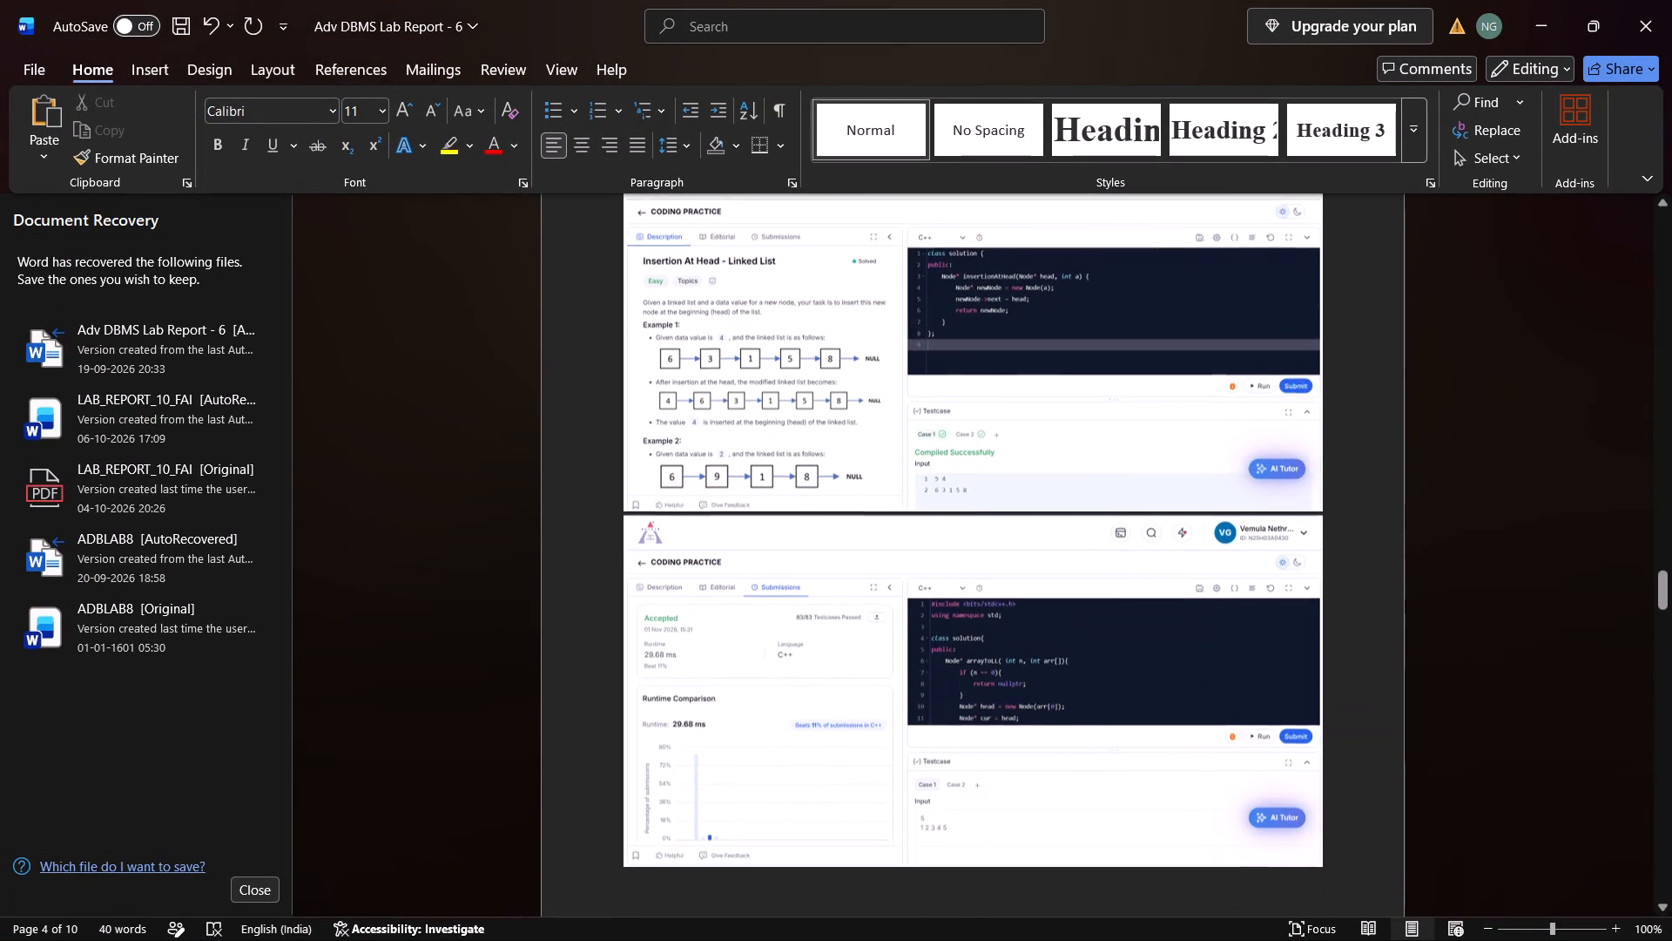
{"action": "scroll", "coordinate": [721, 663], "scroll_direction": "down", "scroll_amount": 13}
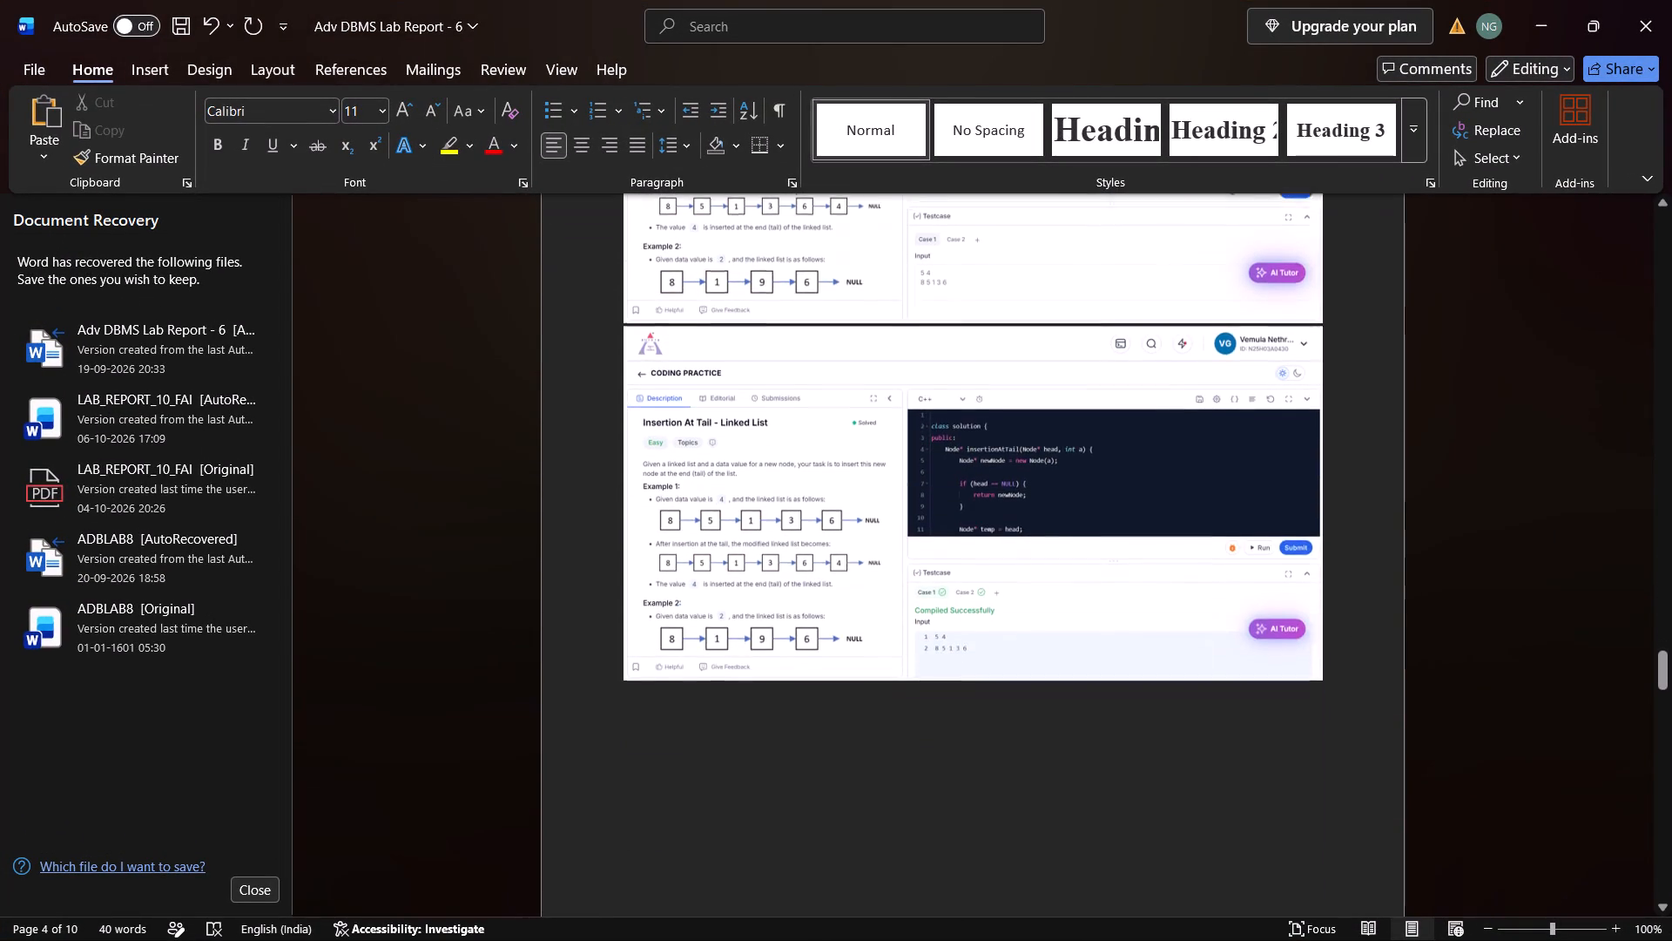
{"action": "scroll", "coordinate": [721, 663], "scroll_direction": "down", "scroll_amount": 10}
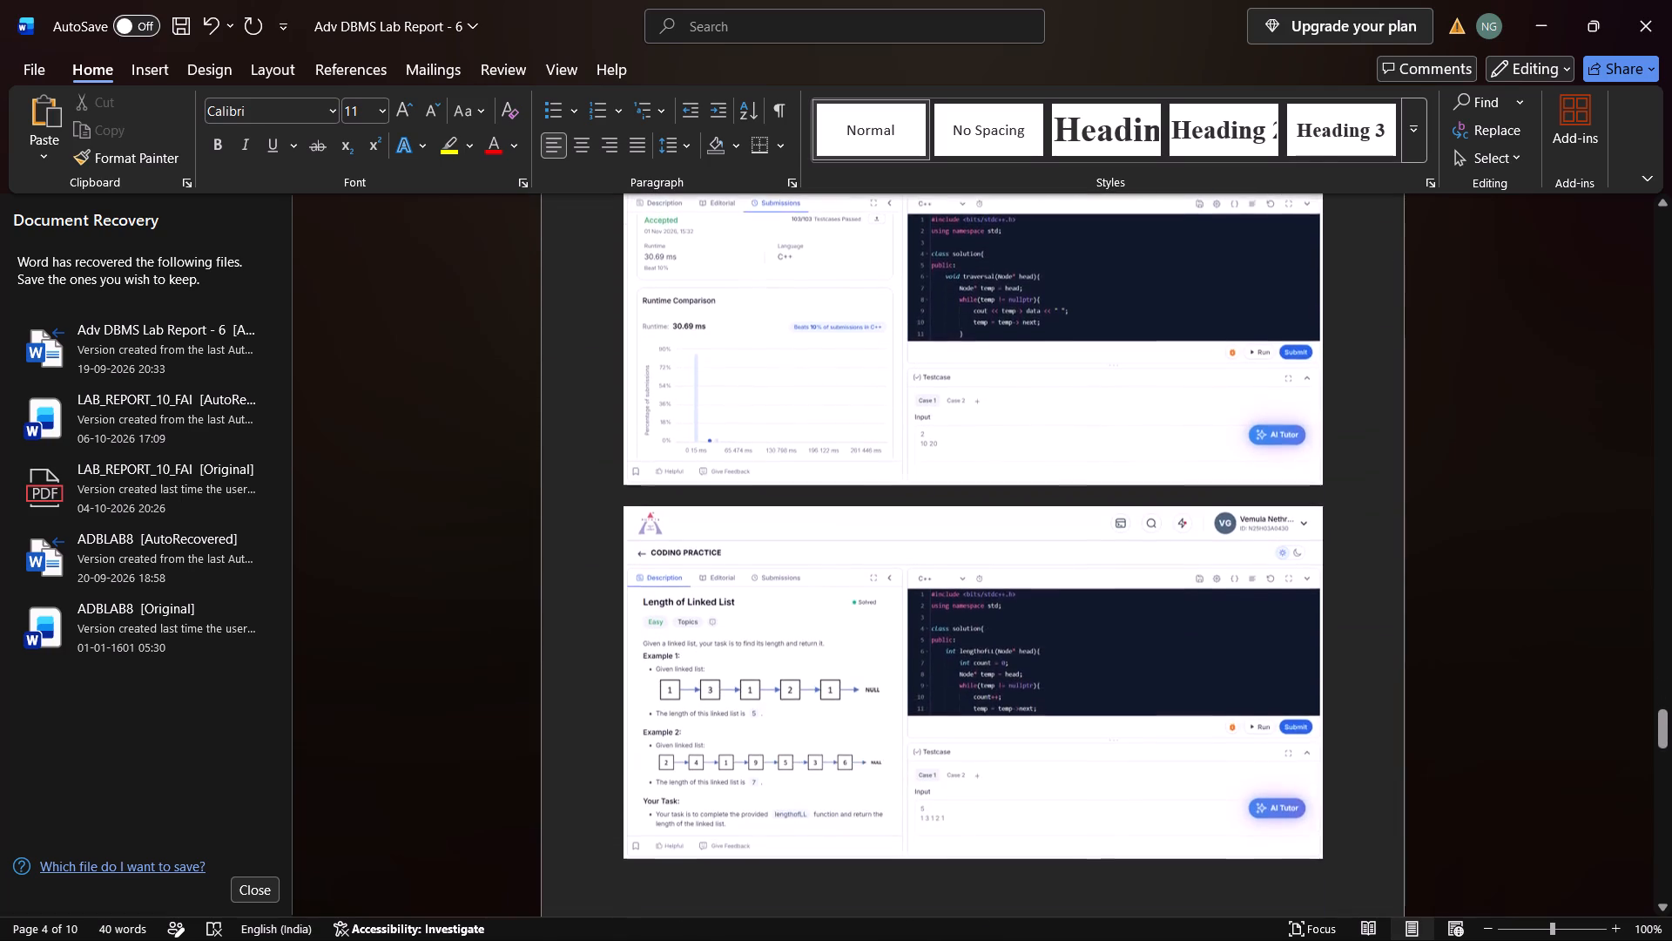
{"action": "scroll", "coordinate": [721, 663], "scroll_direction": "down", "scroll_amount": 11}
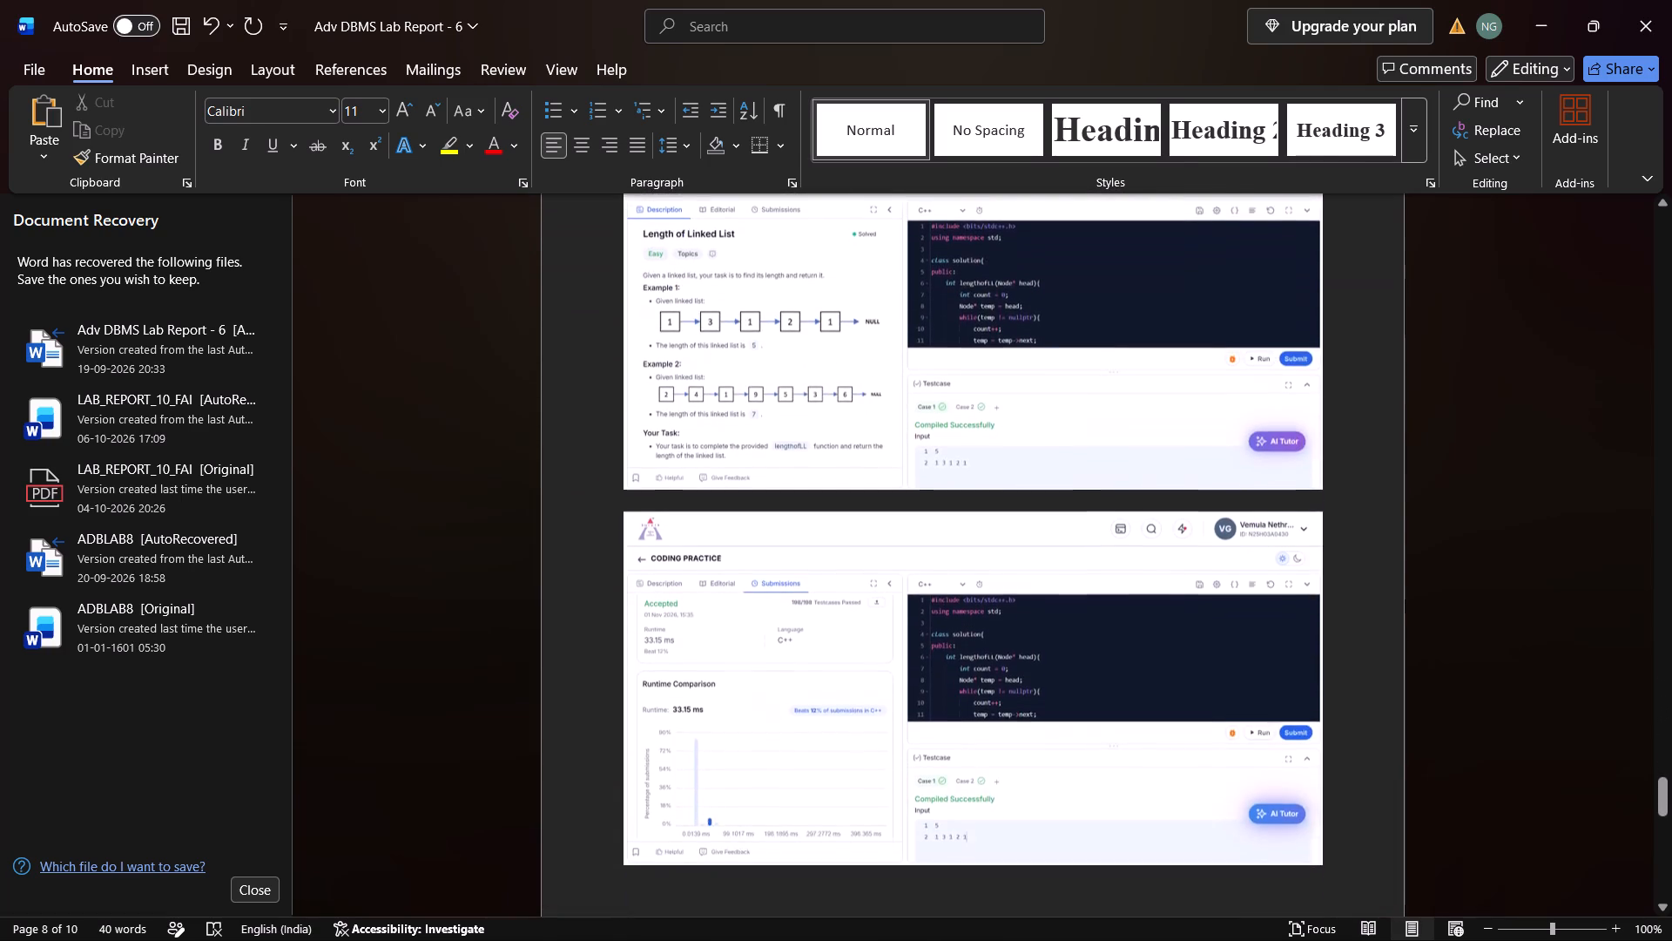
{"action": "scroll", "coordinate": [721, 663], "scroll_direction": "down", "scroll_amount": 8}
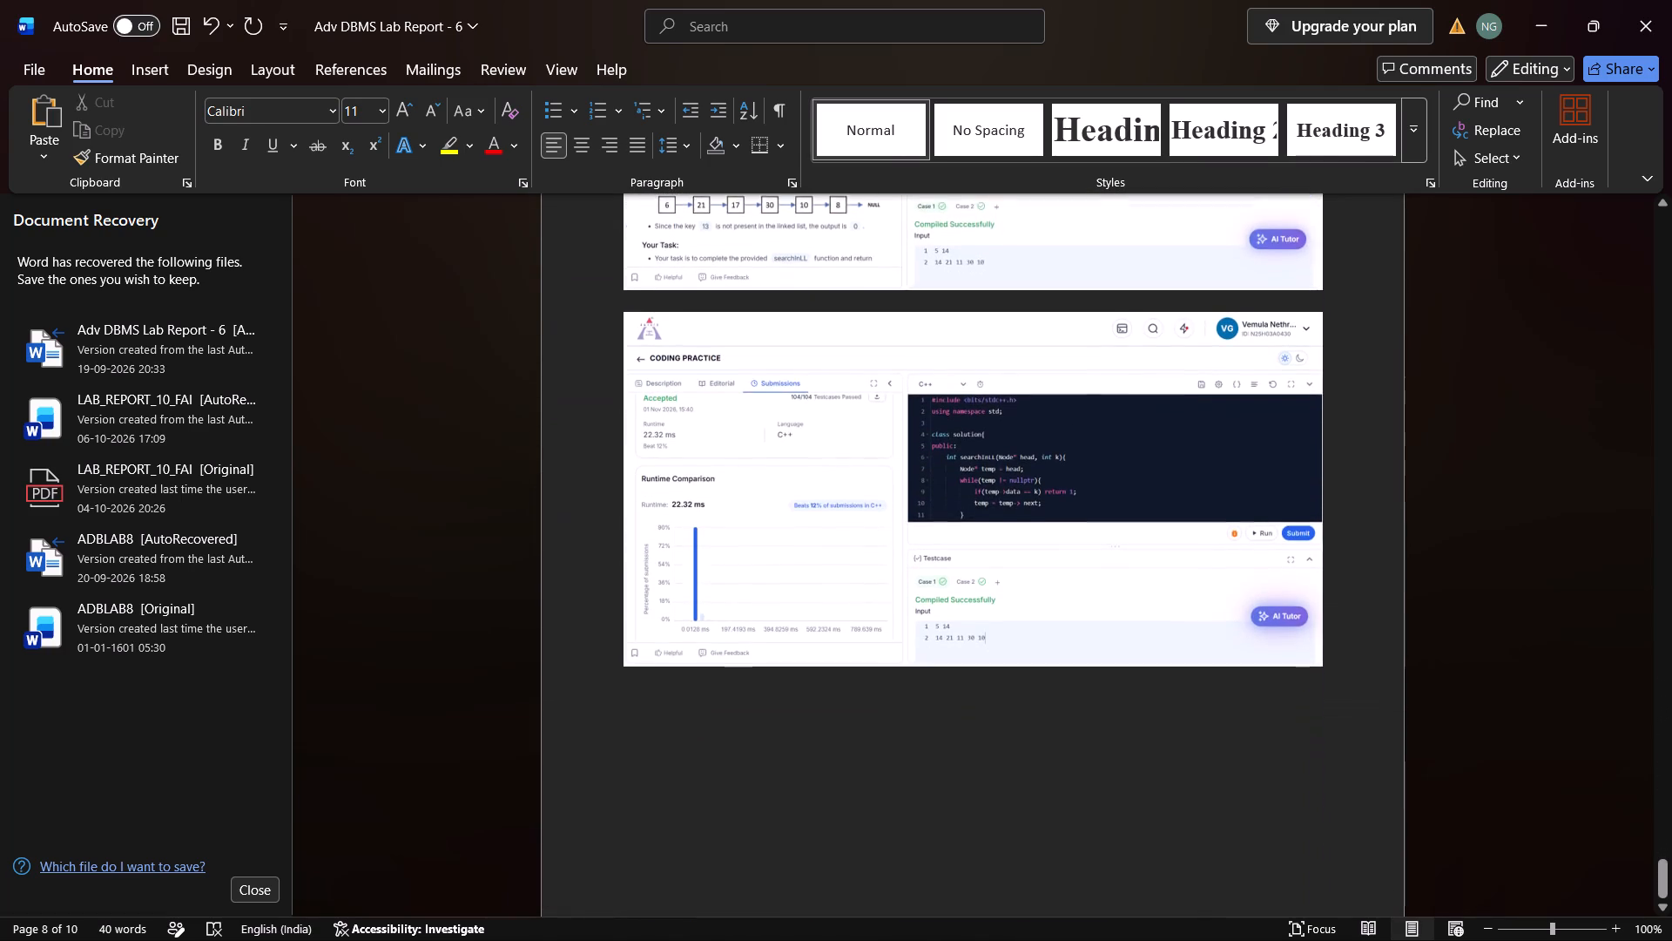
{"action": "left_click", "coordinate": [796, 600]}
{"action": "key", "text": "ctrl+c"}
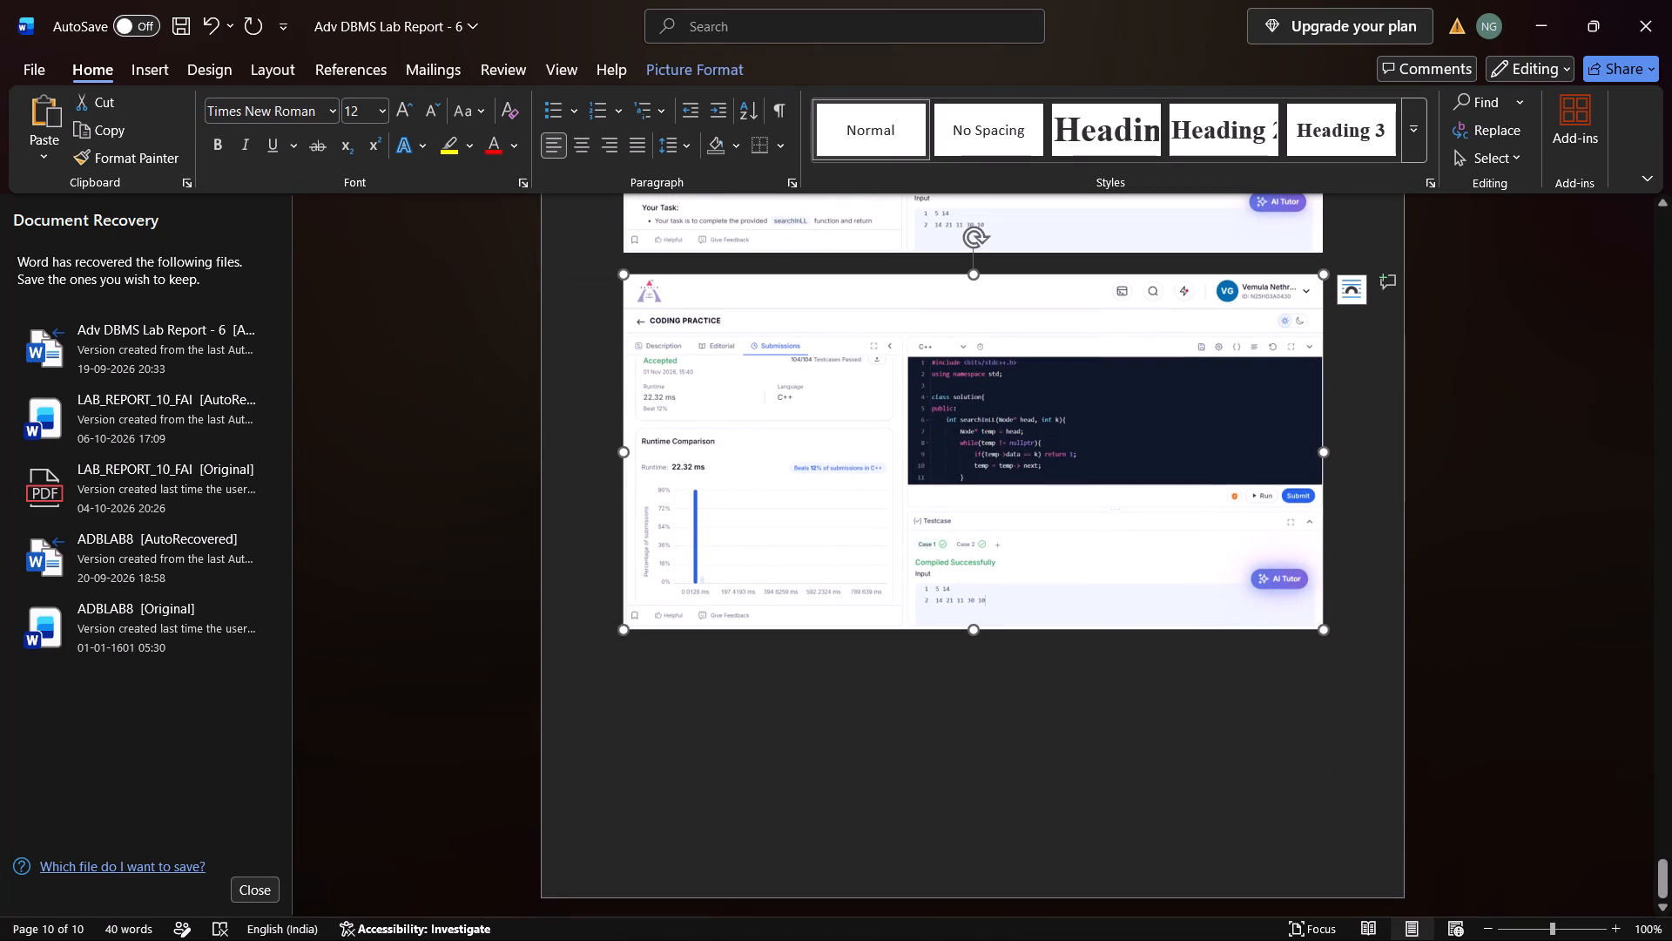
{"action": "key", "text": "ctrl+c"}
Paste the copied submission screenshot on a new line beneath the Search In Linked List problem screenshot on page 5.
{"action": "scroll", "coordinate": [796, 600], "scroll_direction": "down", "scroll_amount": 2}
{"action": "scroll", "coordinate": [796, 600], "scroll_direction": "up", "scroll_amount": 20}
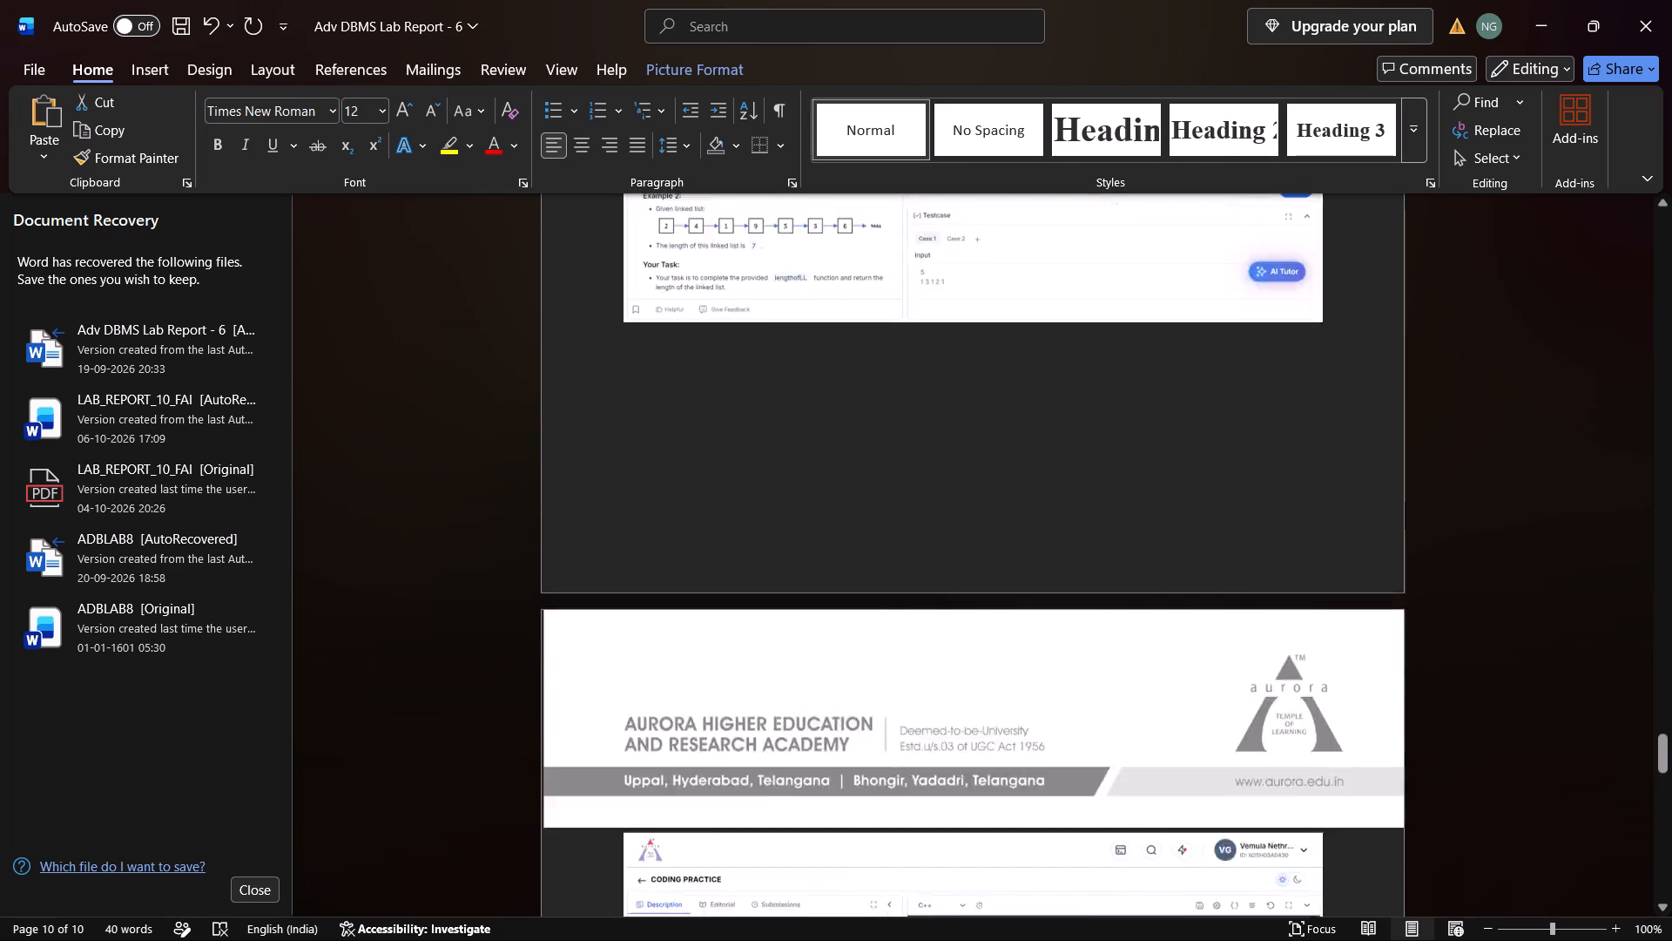
{"action": "scroll", "coordinate": [796, 600], "scroll_direction": "up", "scroll_amount": 12}
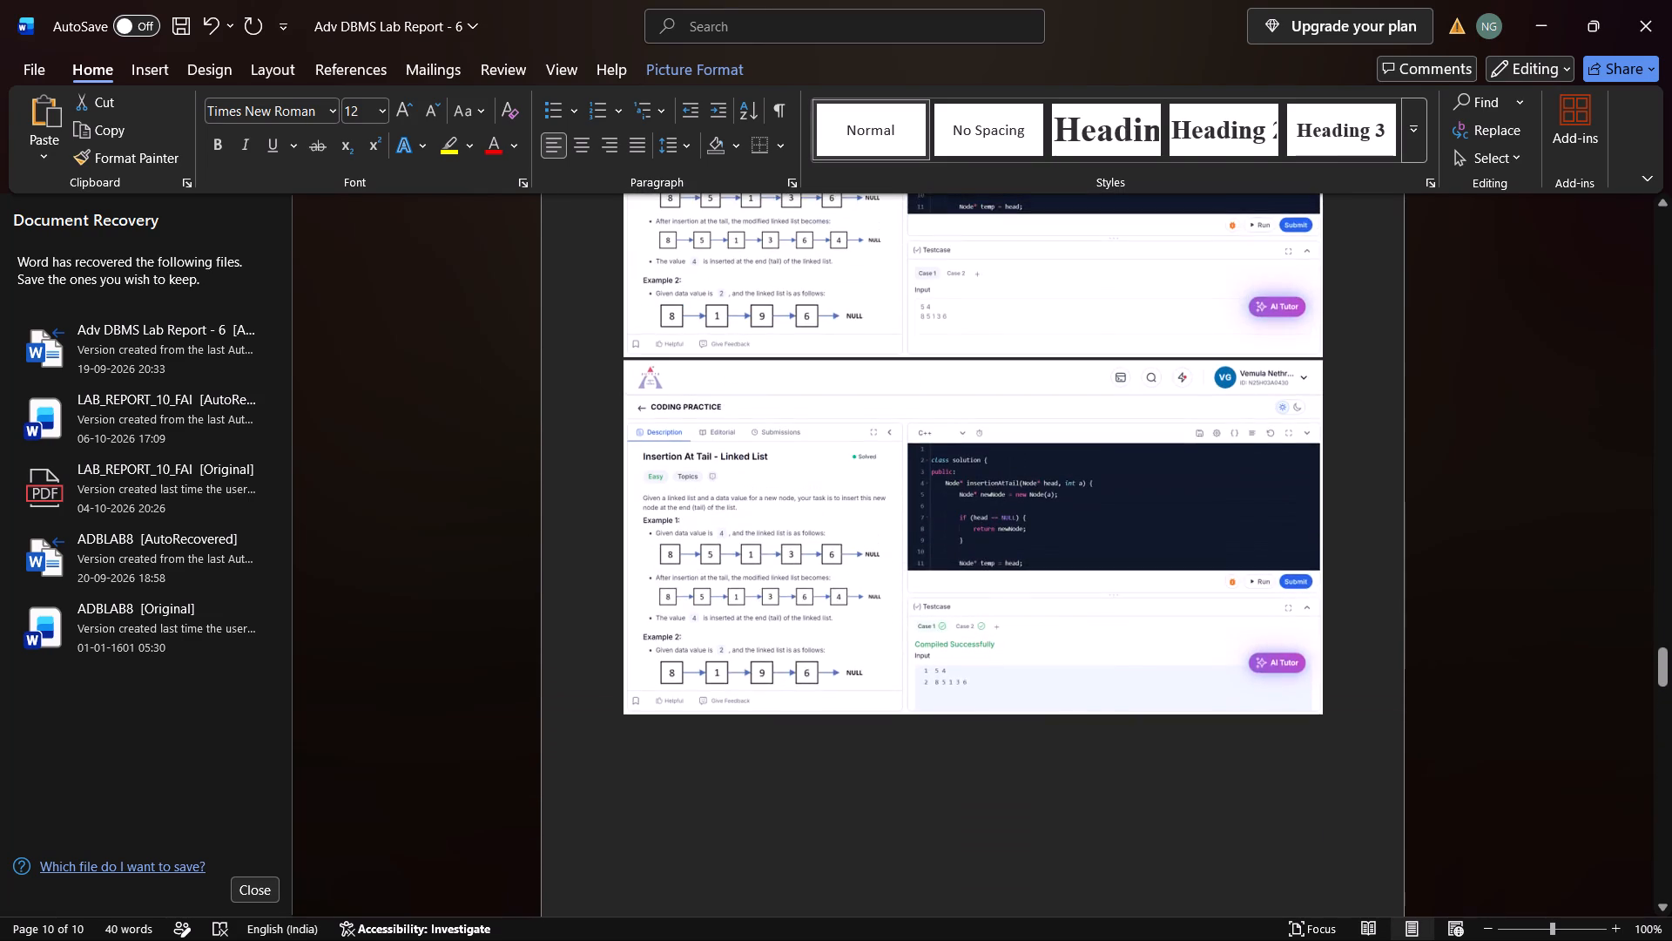
{"action": "scroll", "coordinate": [796, 600], "scroll_direction": "up", "scroll_amount": 14}
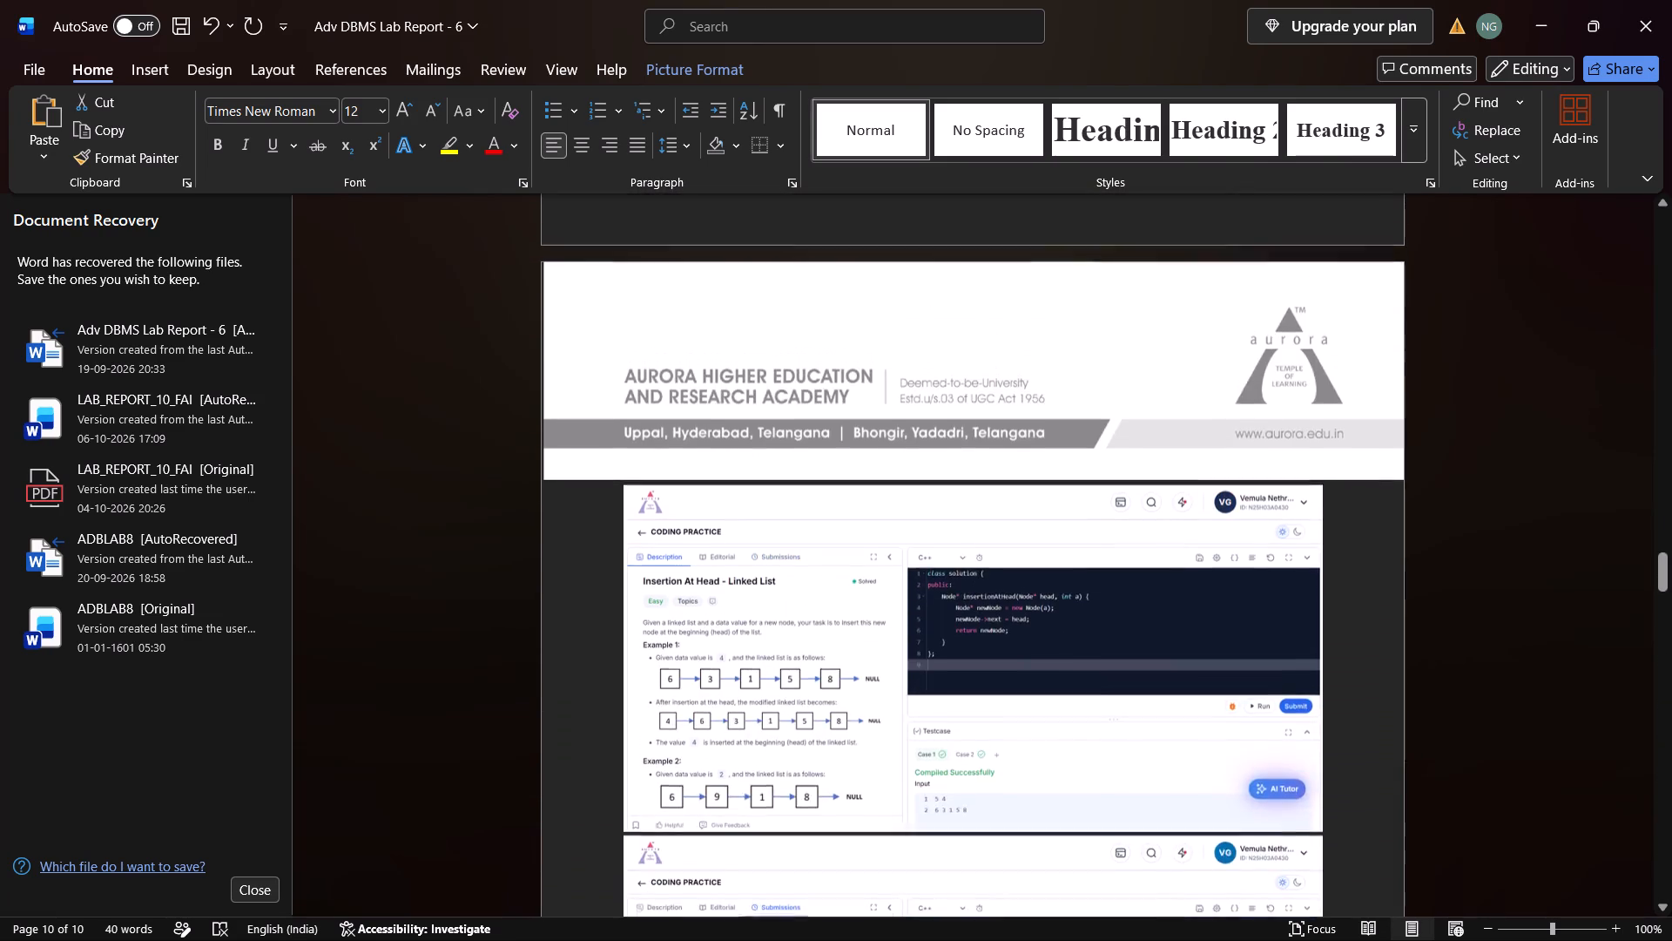
{"action": "scroll", "coordinate": [796, 600], "scroll_direction": "up", "scroll_amount": 3}
{"action": "scroll", "coordinate": [907, 586], "scroll_direction": "up", "scroll_amount": 2}
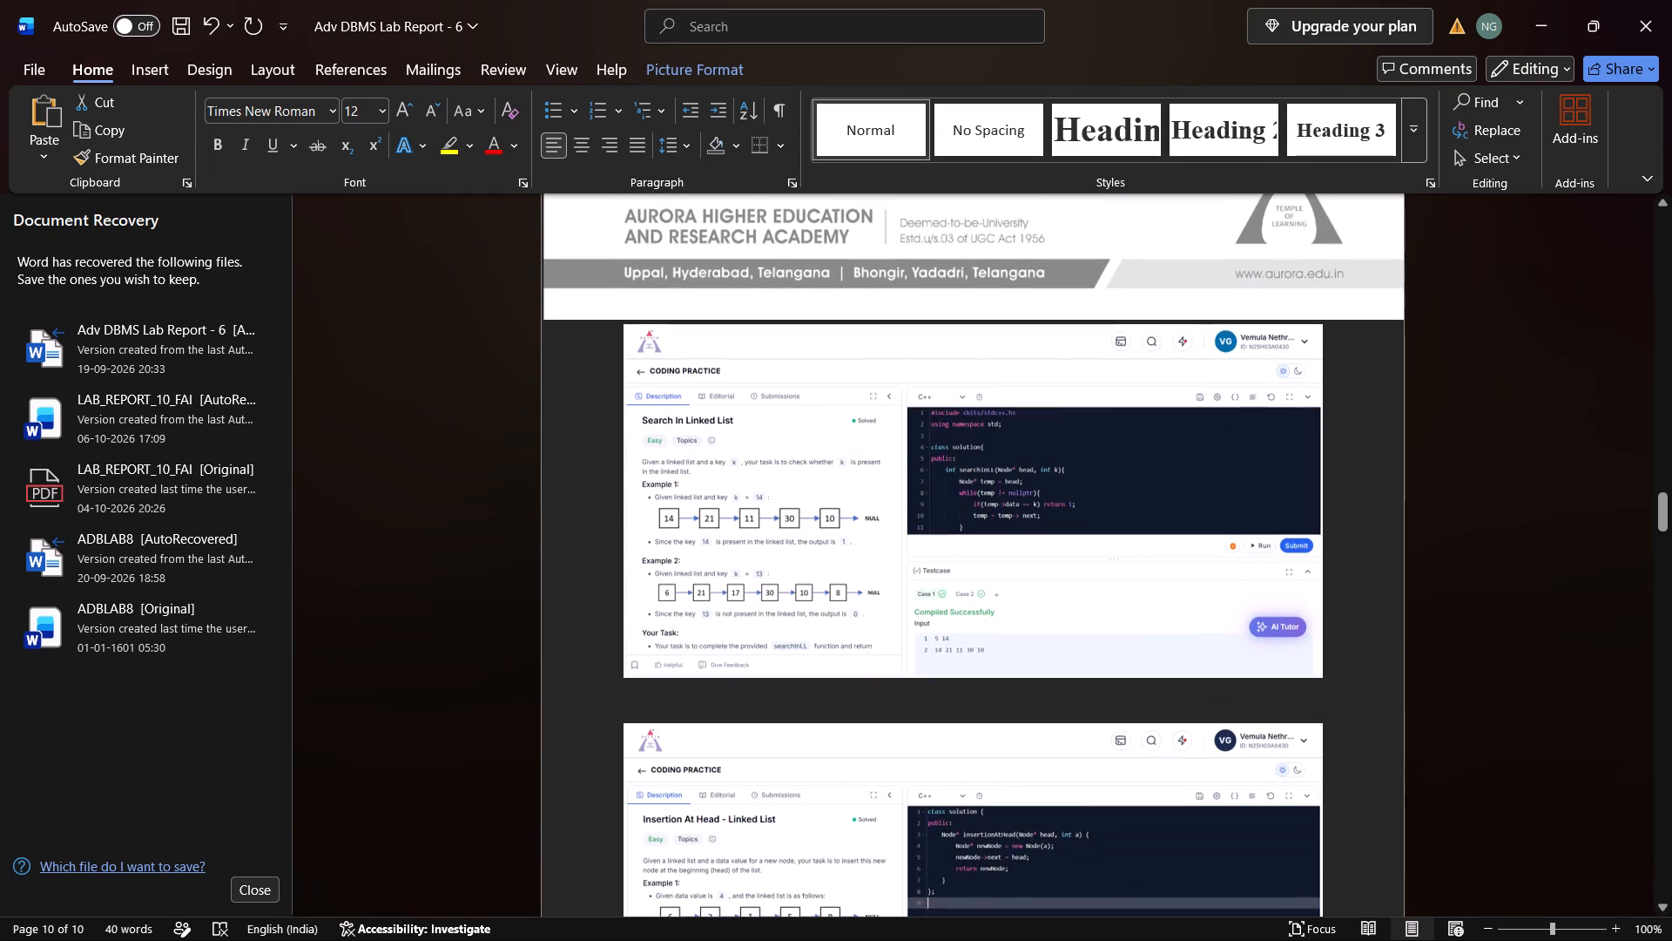
{"action": "left_click", "coordinate": [1336, 679]}
{"action": "key", "text": "Return"}
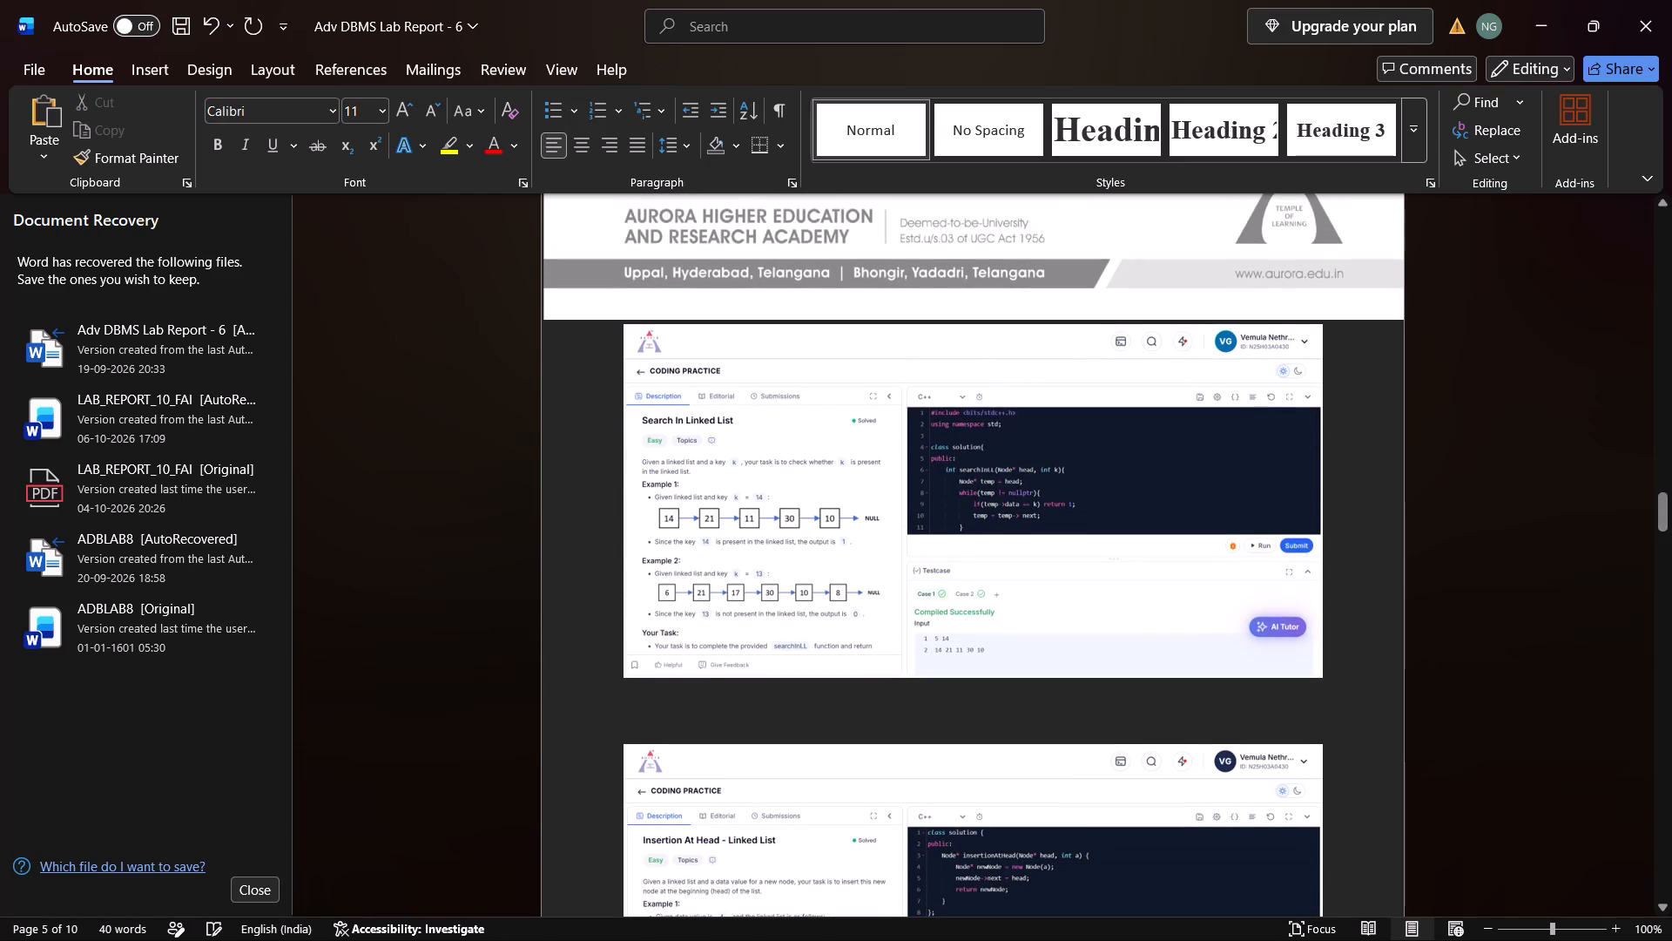
{"action": "left_click", "coordinate": [649, 700]}
{"action": "right_click", "coordinate": [649, 700]}
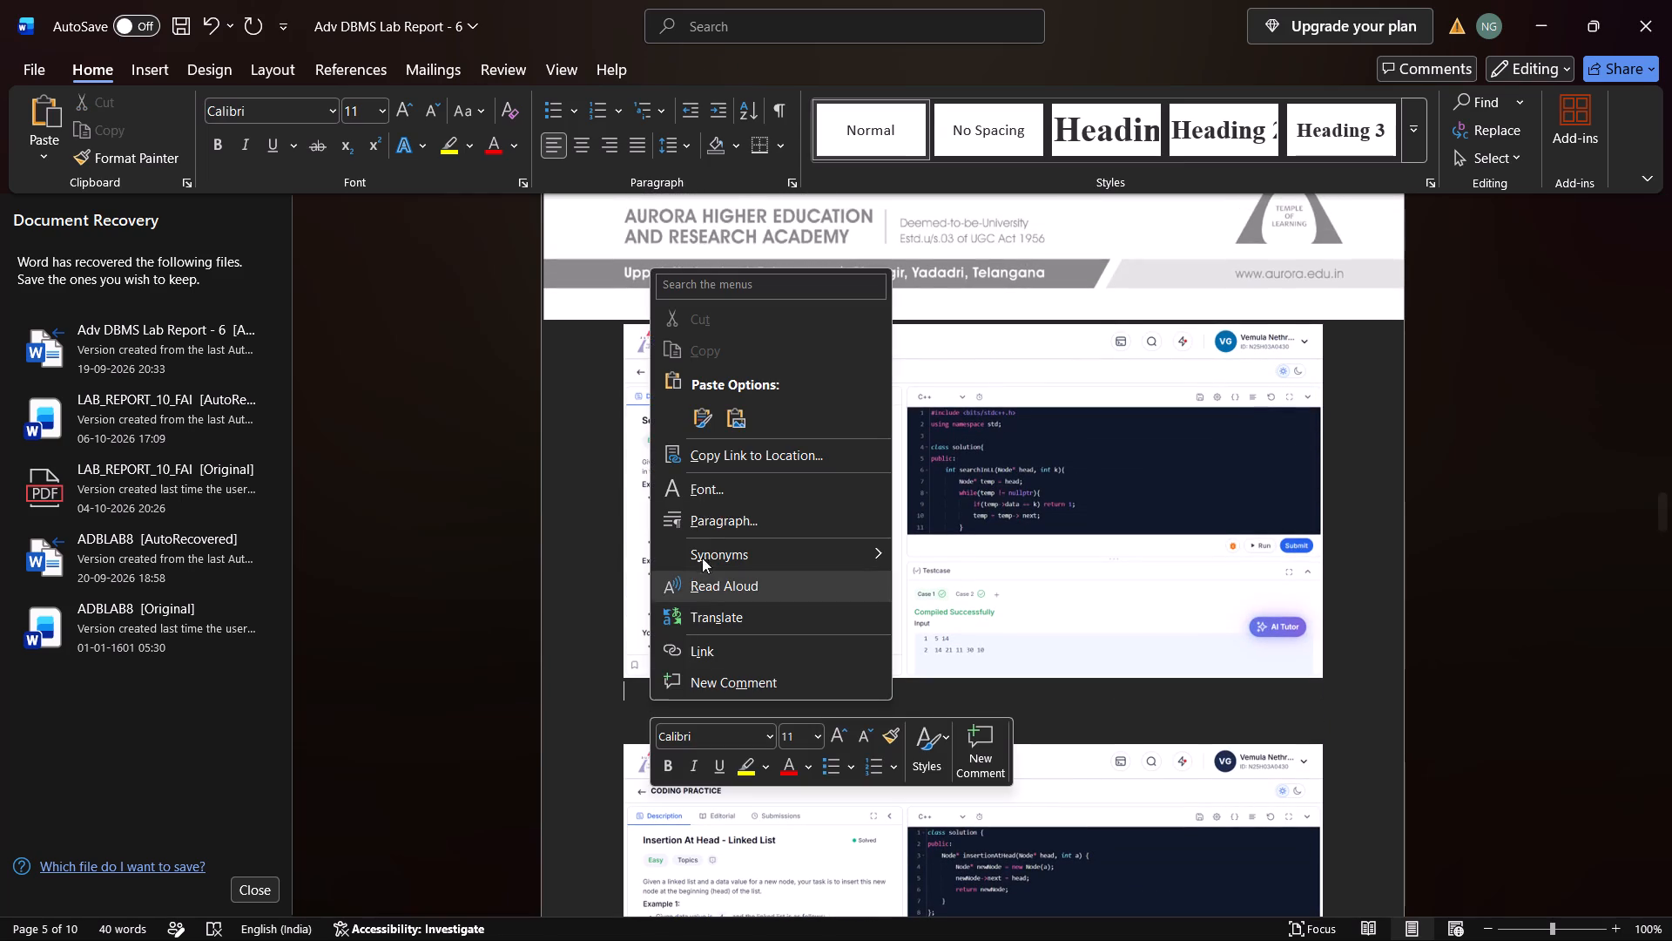
{"action": "left_click", "coordinate": [695, 423]}
Look back through the pages from Search In Linked List to Convert Array To Linked List, examining the order of the problem and submission screenshots.
{"action": "scroll", "coordinate": [757, 506], "scroll_direction": "up", "scroll_amount": 5}
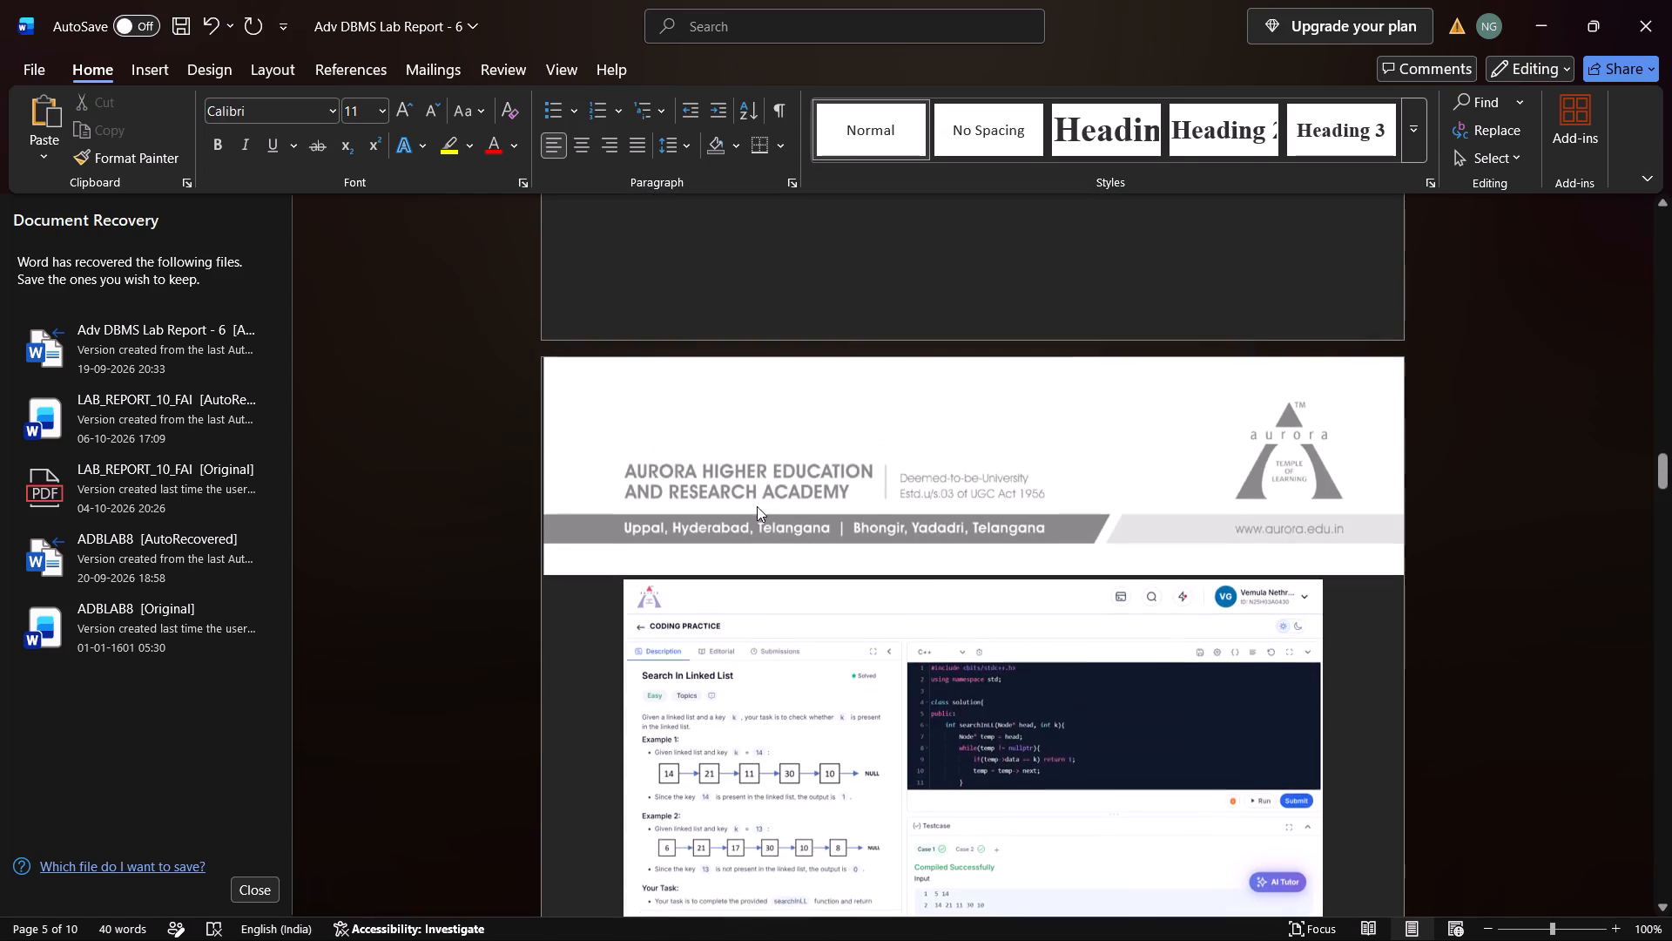
{"action": "scroll", "coordinate": [757, 506], "scroll_direction": "down", "scroll_amount": 2}
{"action": "scroll", "coordinate": [757, 506], "scroll_direction": "up", "scroll_amount": 9}
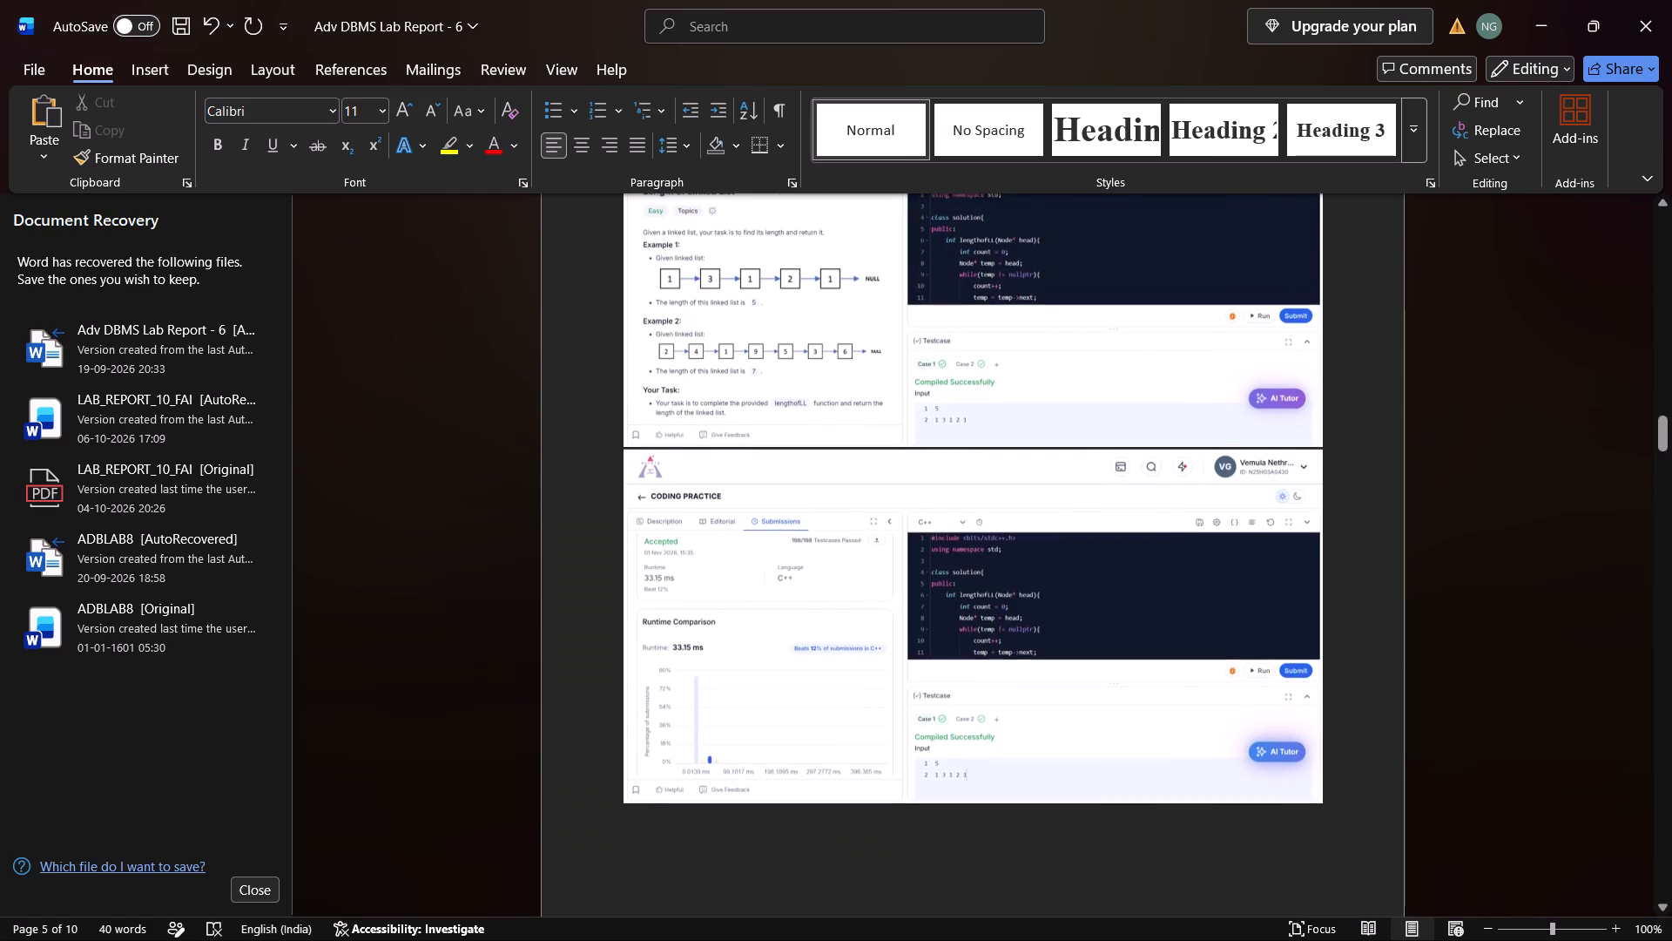
{"action": "scroll", "coordinate": [757, 506], "scroll_direction": "up", "scroll_amount": 2}
{"action": "scroll", "coordinate": [757, 506], "scroll_direction": "down", "scroll_amount": 6}
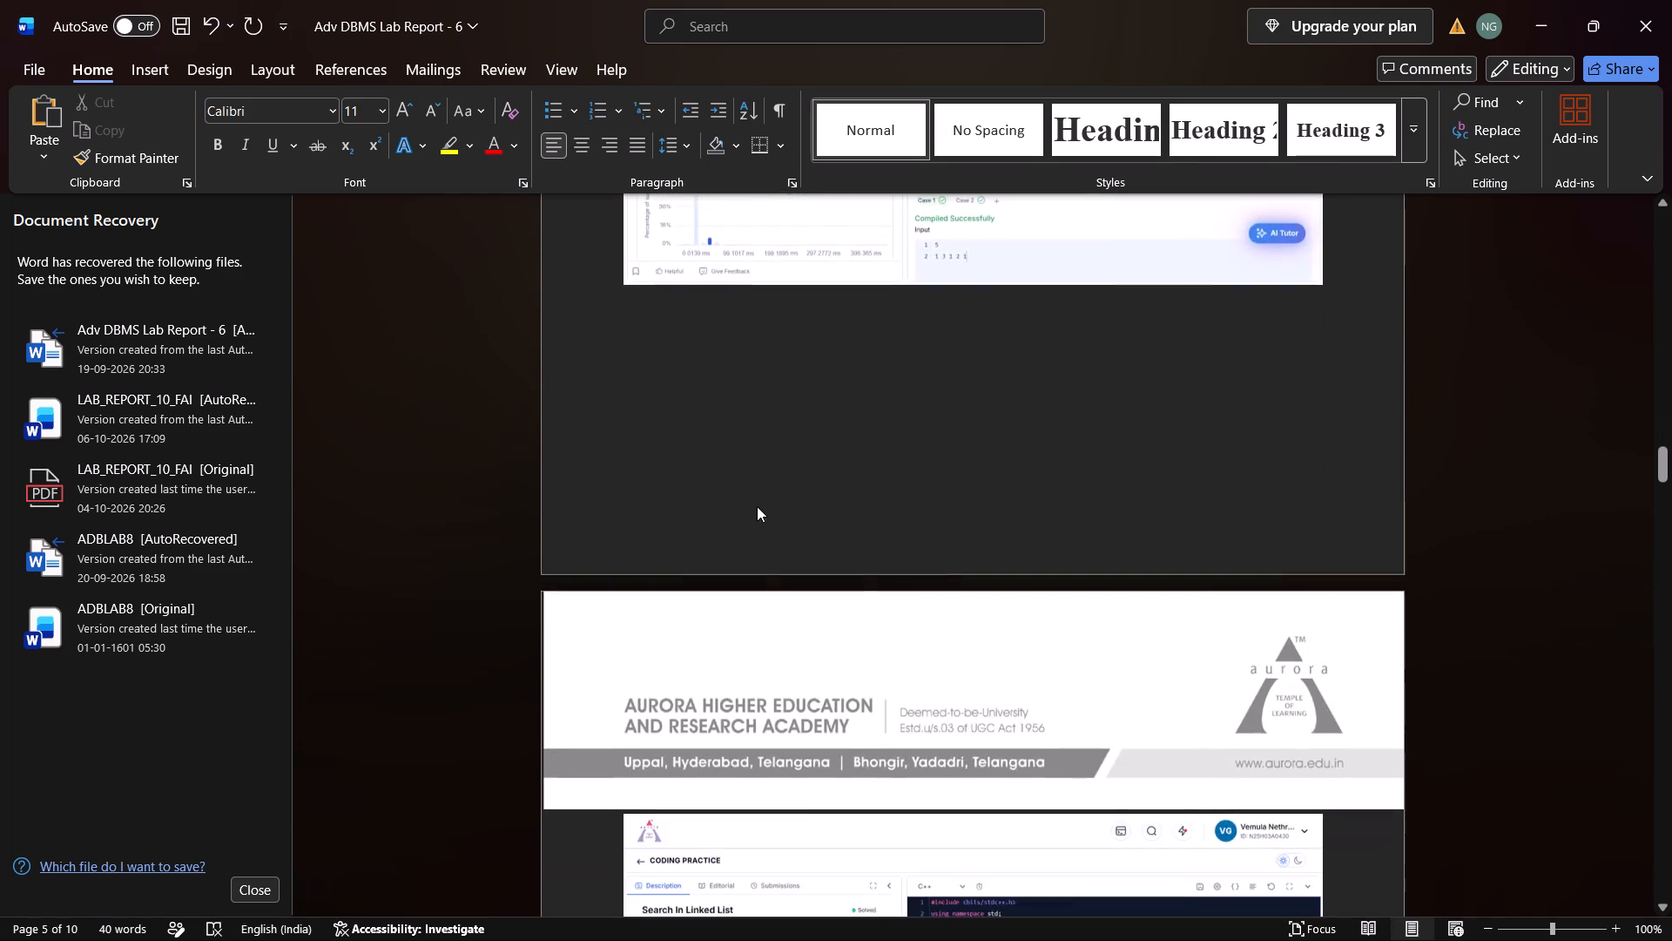
{"action": "scroll", "coordinate": [757, 506], "scroll_direction": "down", "scroll_amount": 1}
{"action": "scroll", "coordinate": [757, 506], "scroll_direction": "up", "scroll_amount": 9}
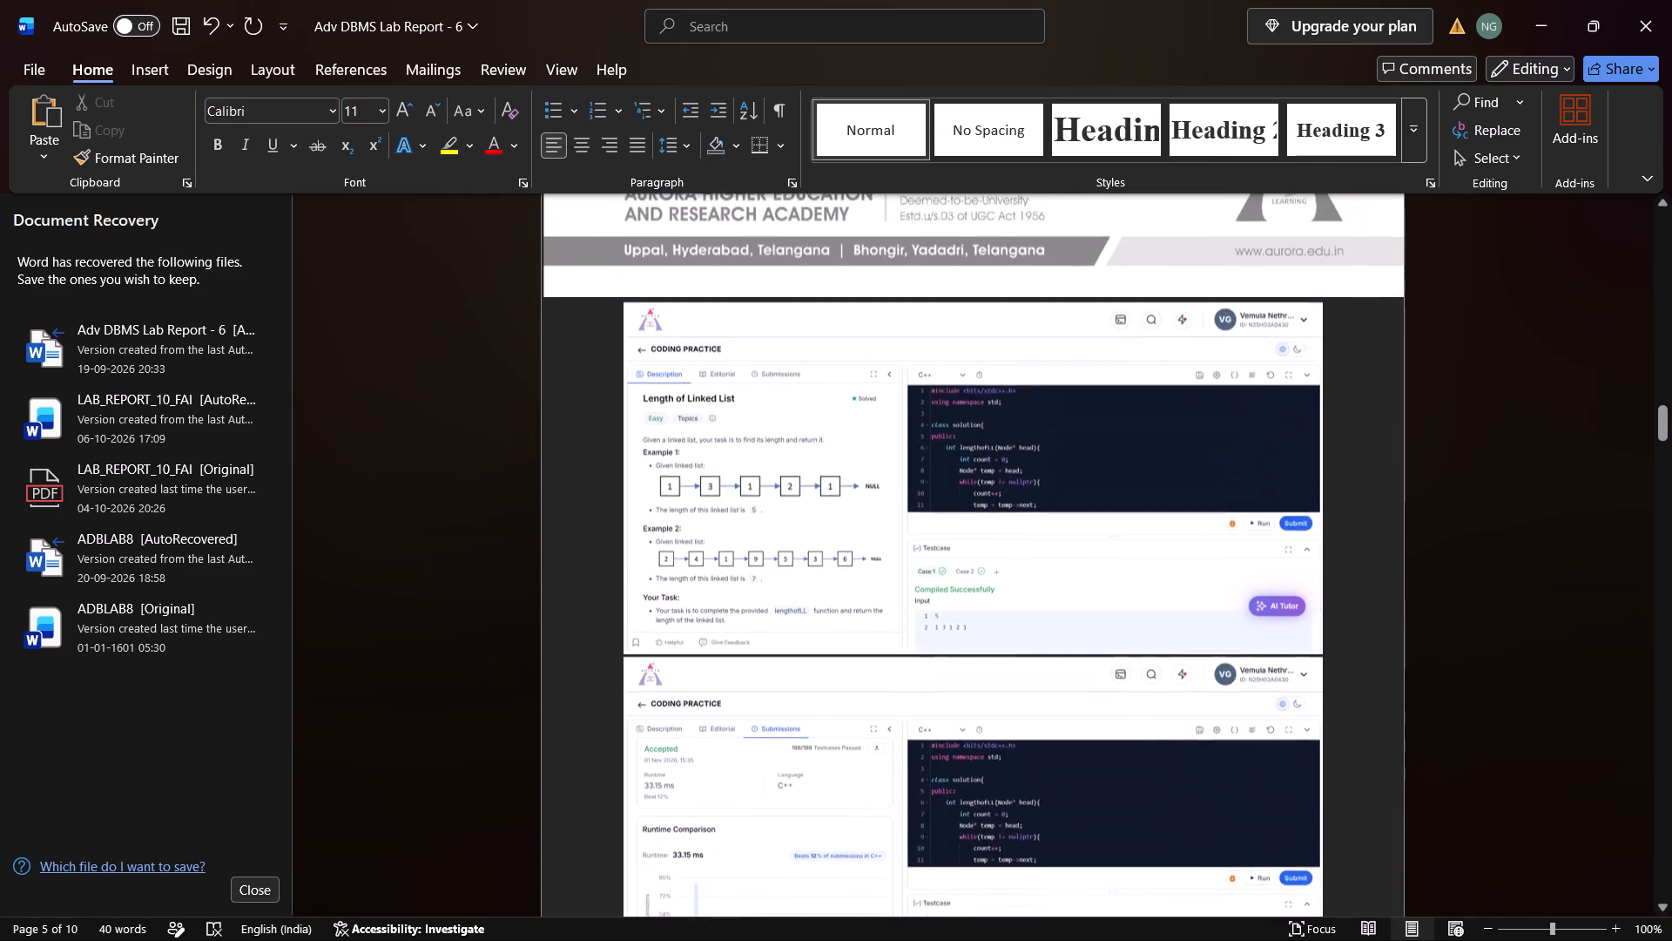
{"action": "scroll", "coordinate": [757, 506], "scroll_direction": "up", "scroll_amount": 9}
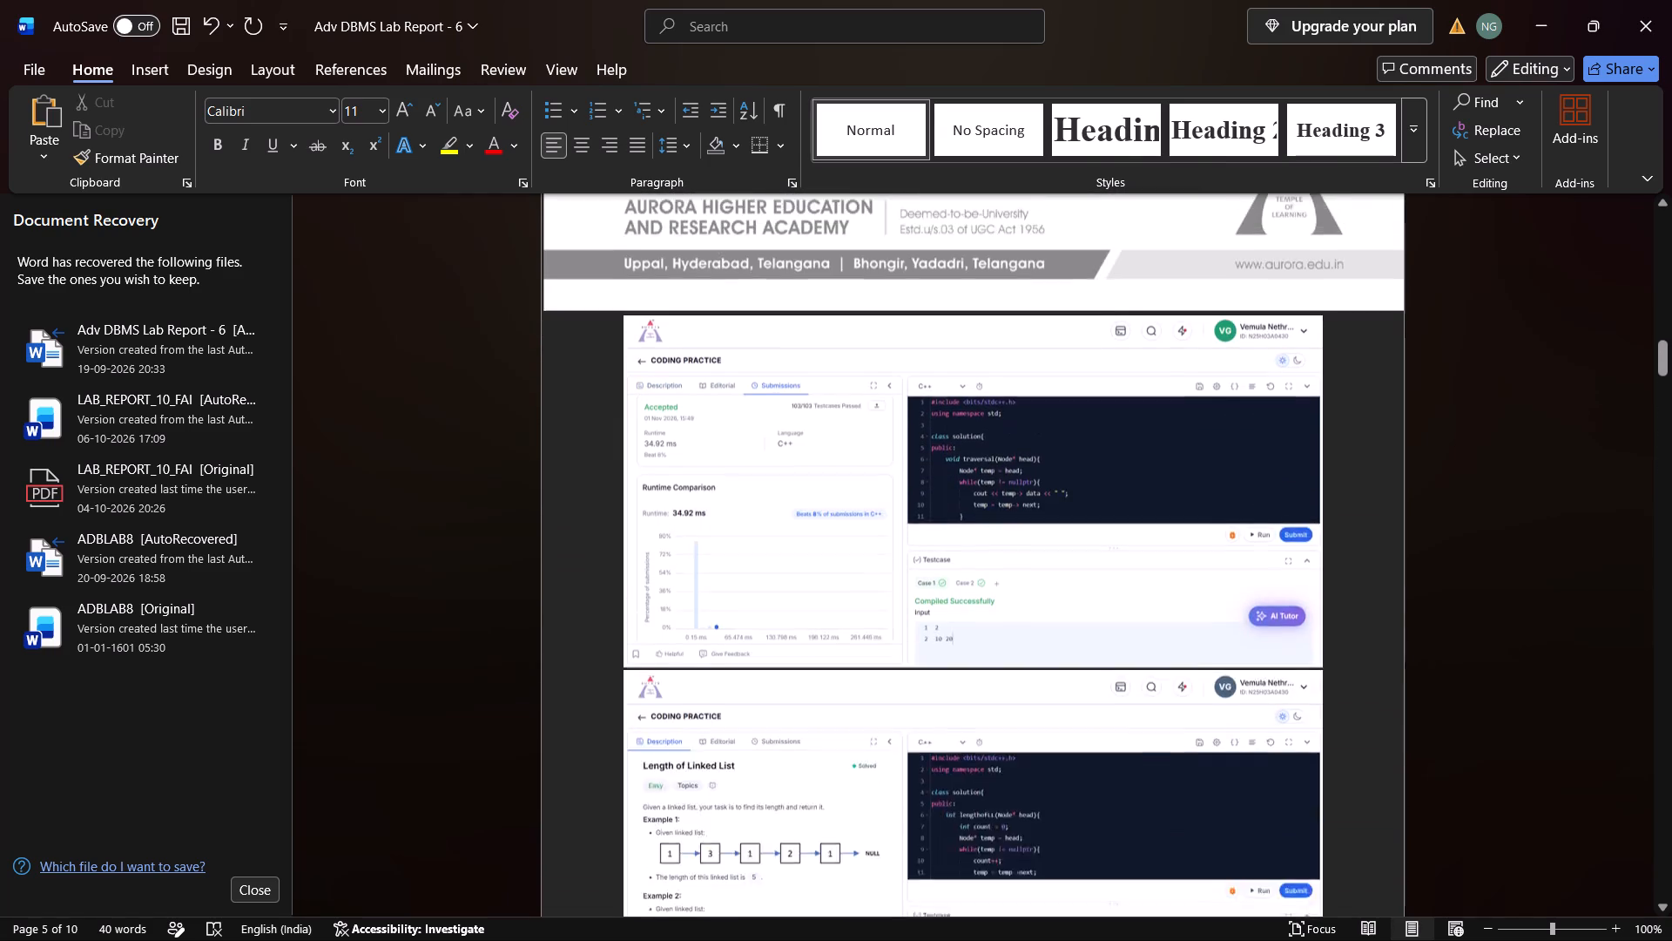
{"action": "scroll", "coordinate": [757, 506], "scroll_direction": "up", "scroll_amount": 10}
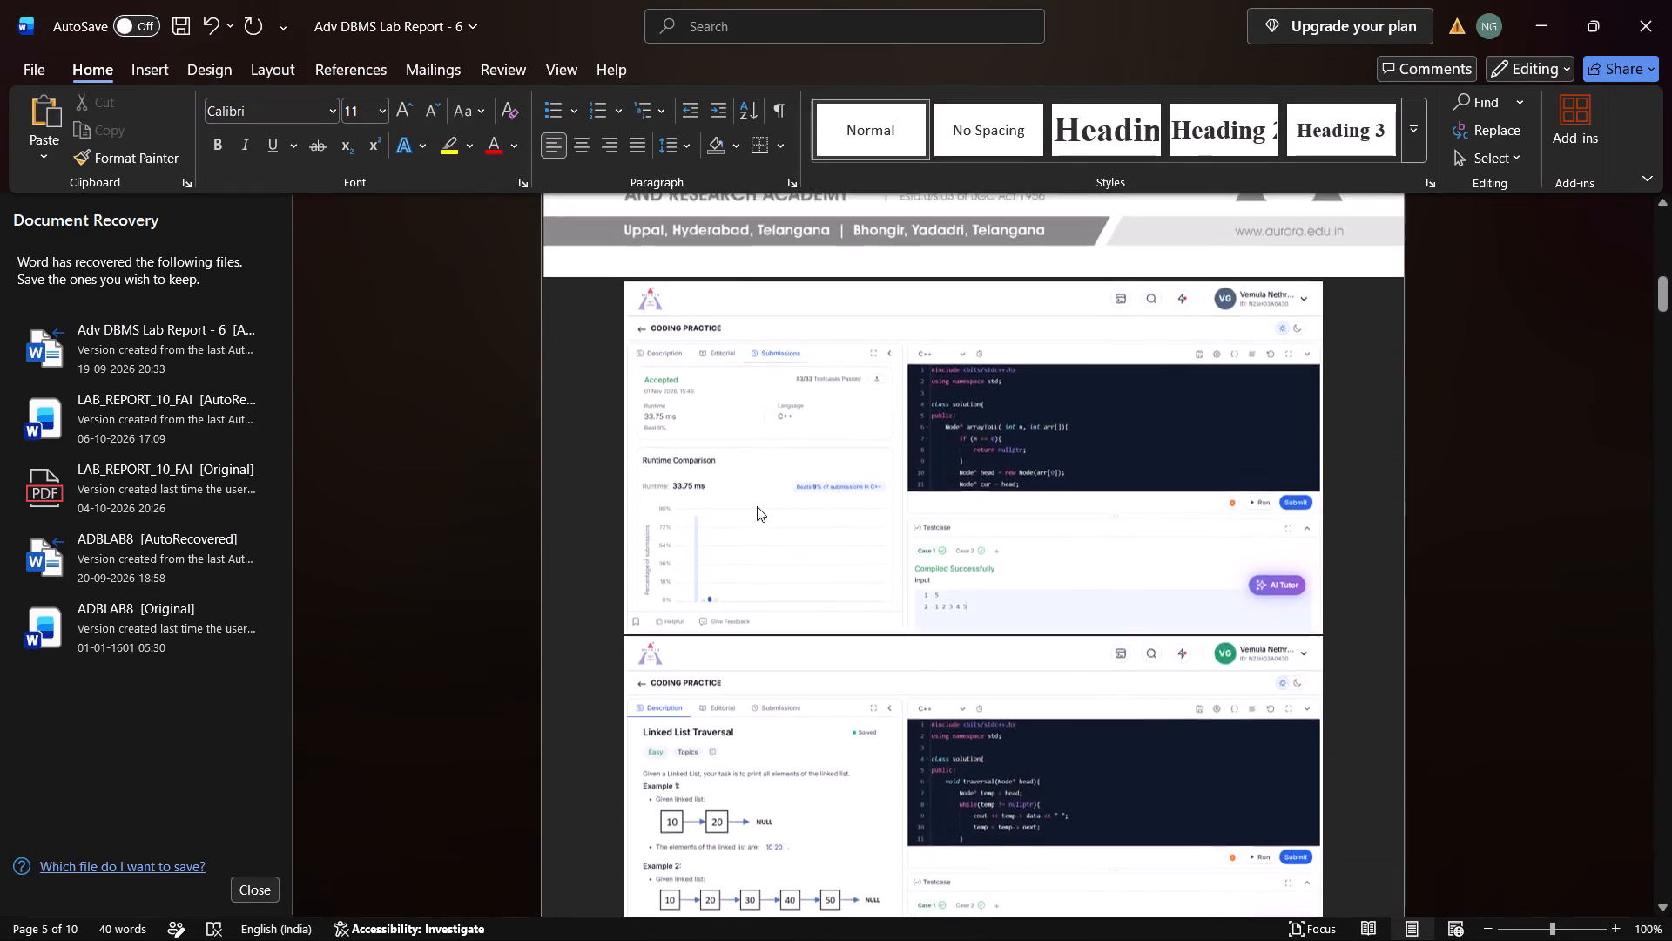
{"action": "scroll", "coordinate": [757, 506], "scroll_direction": "up", "scroll_amount": 6}
{"action": "scroll", "coordinate": [757, 506], "scroll_direction": "down", "scroll_amount": 3}
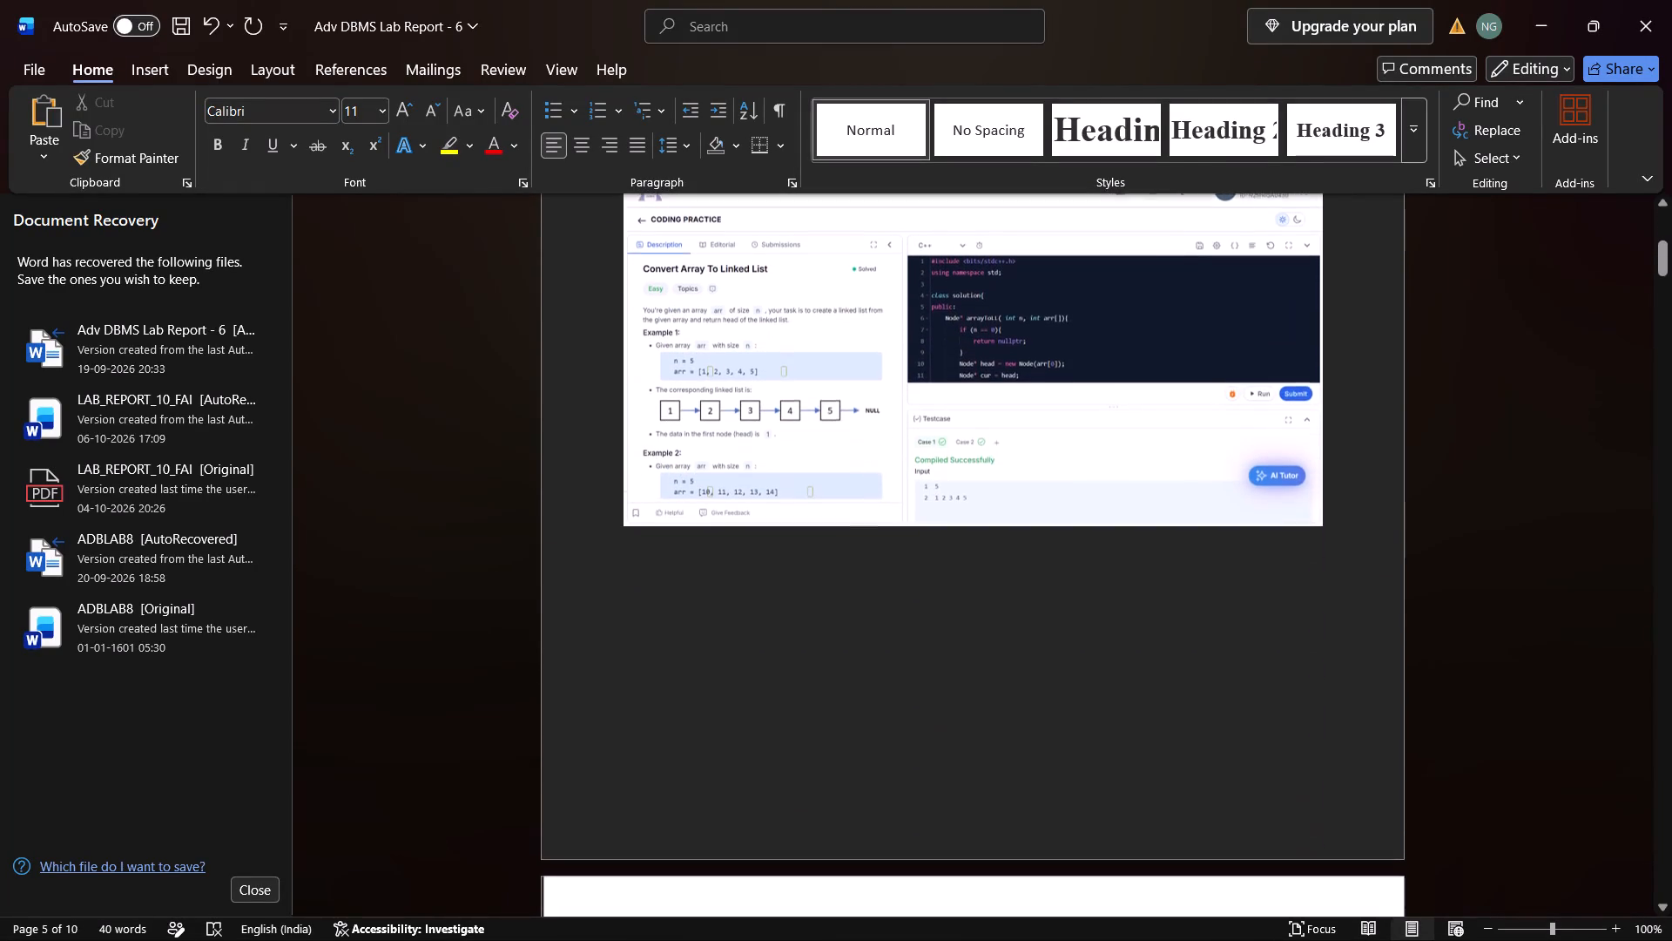
{"action": "scroll", "coordinate": [757, 506], "scroll_direction": "up", "scroll_amount": 1}
{"action": "scroll", "coordinate": [757, 506], "scroll_direction": "down", "scroll_amount": 1}
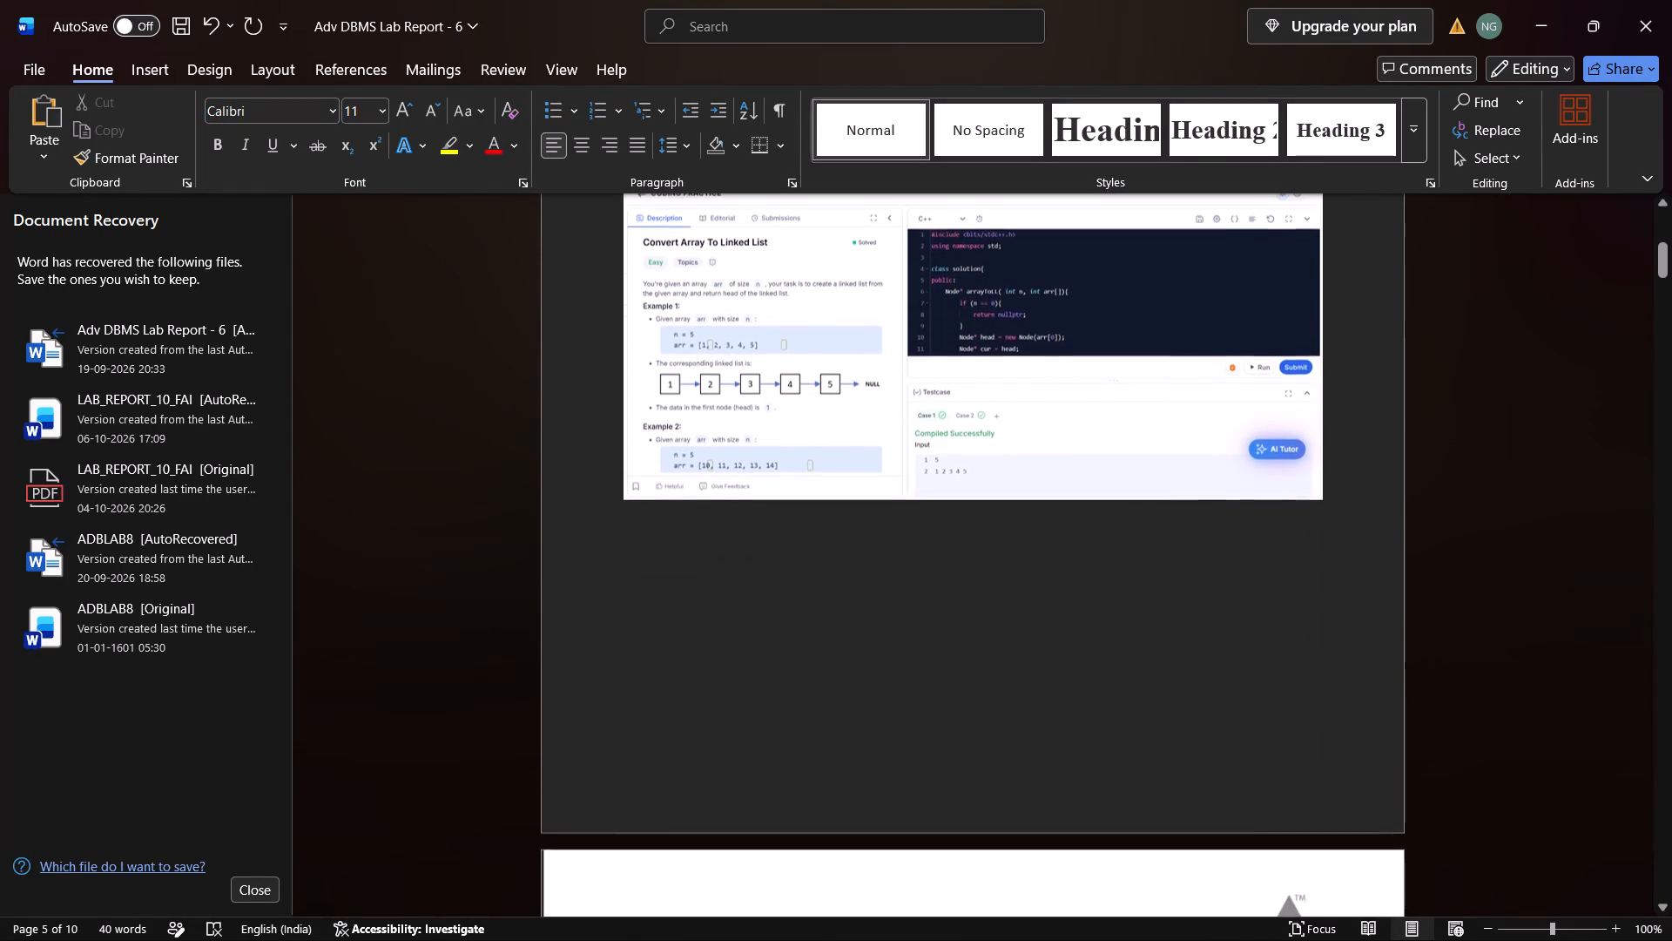
Switch to the coding practice site in Chrome and go back from the linked list traversal submission to the question list.
{"action": "left_click", "coordinate": [698, 234]}
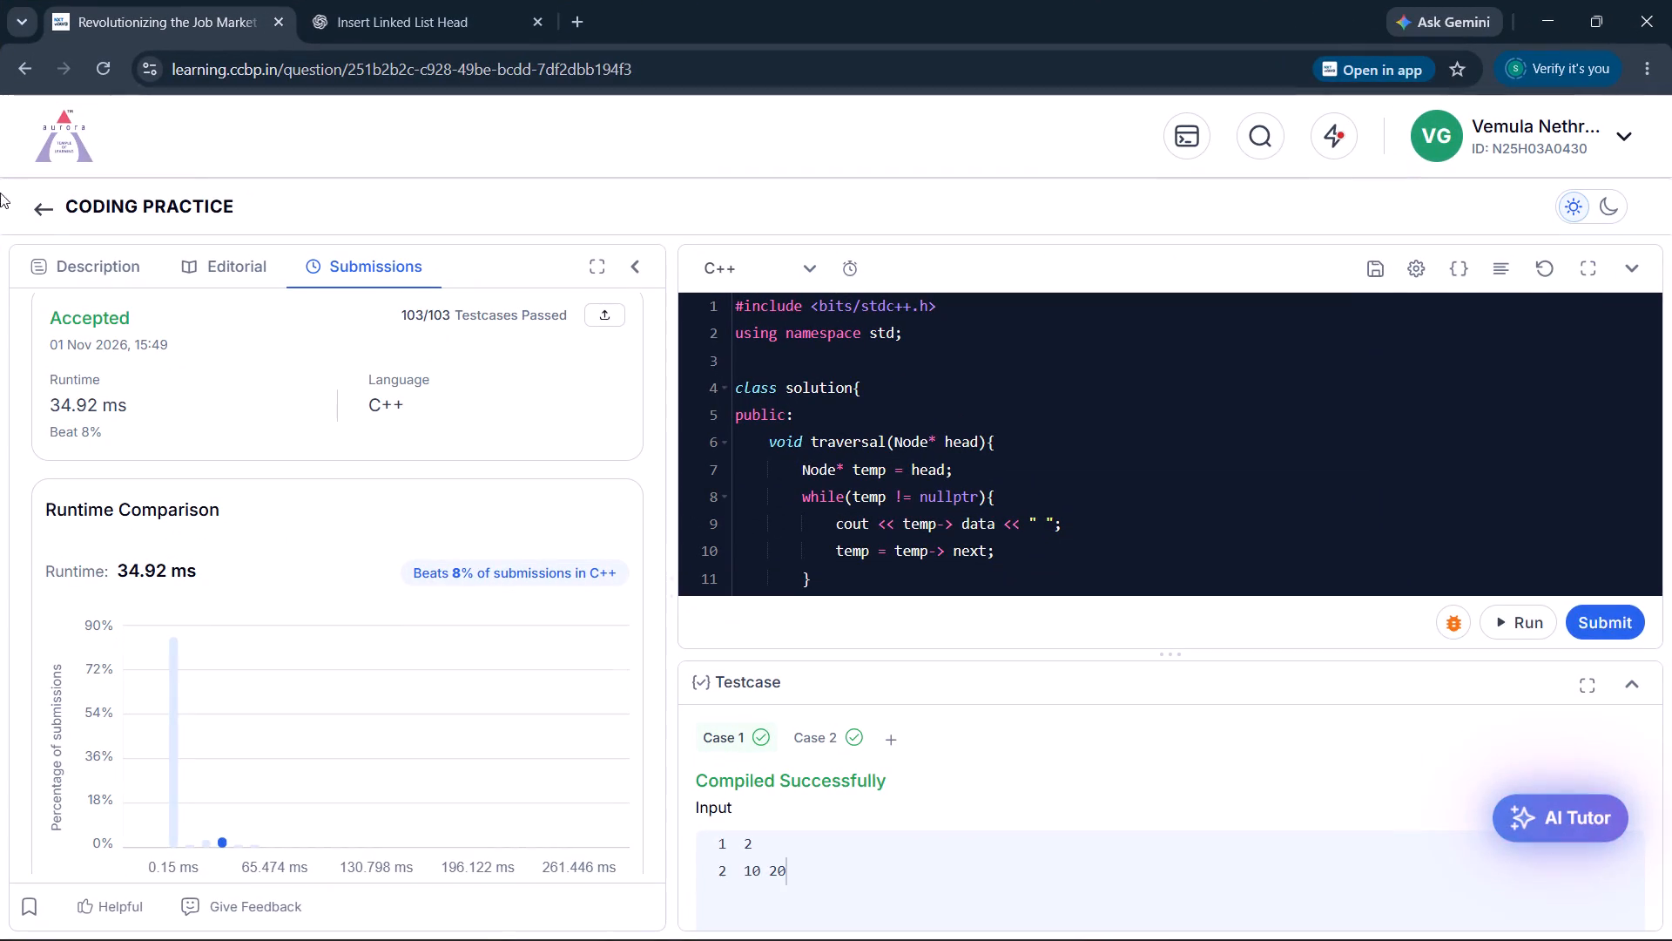
{"action": "left_click", "coordinate": [54, 198]}
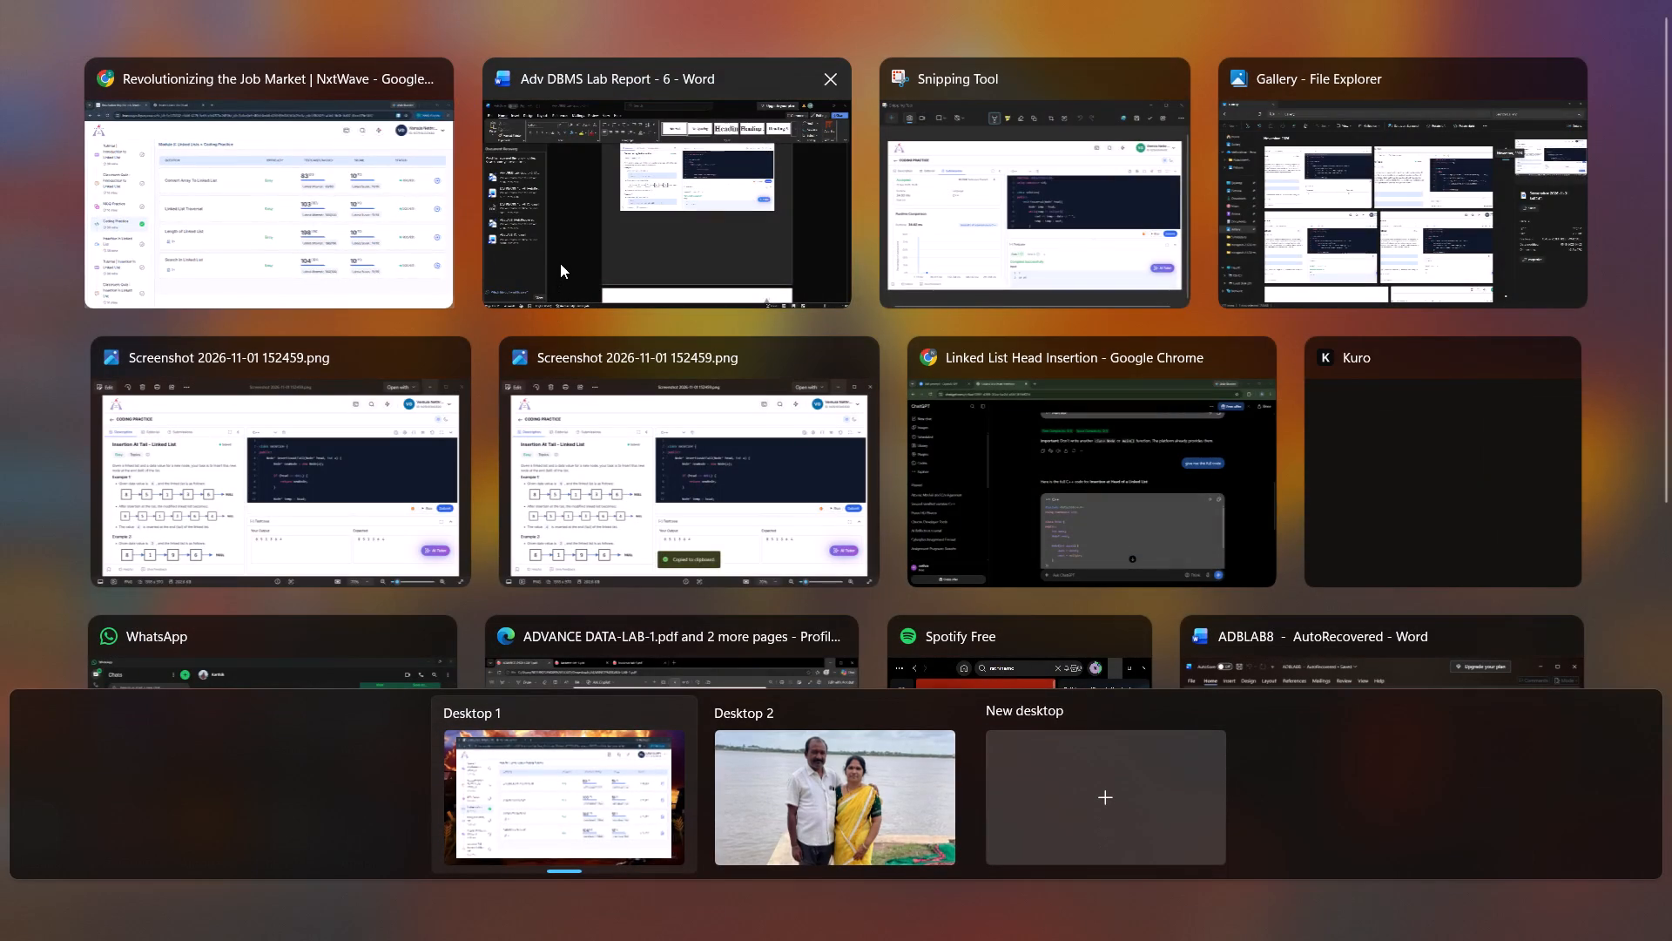
Switch to the Word lab report and examine the screenshot order from Linked List Traversal to Insertion At Tail.
{"action": "left_click", "coordinate": [560, 263]}
{"action": "scroll", "coordinate": [576, 337], "scroll_direction": "down", "scroll_amount": 12}
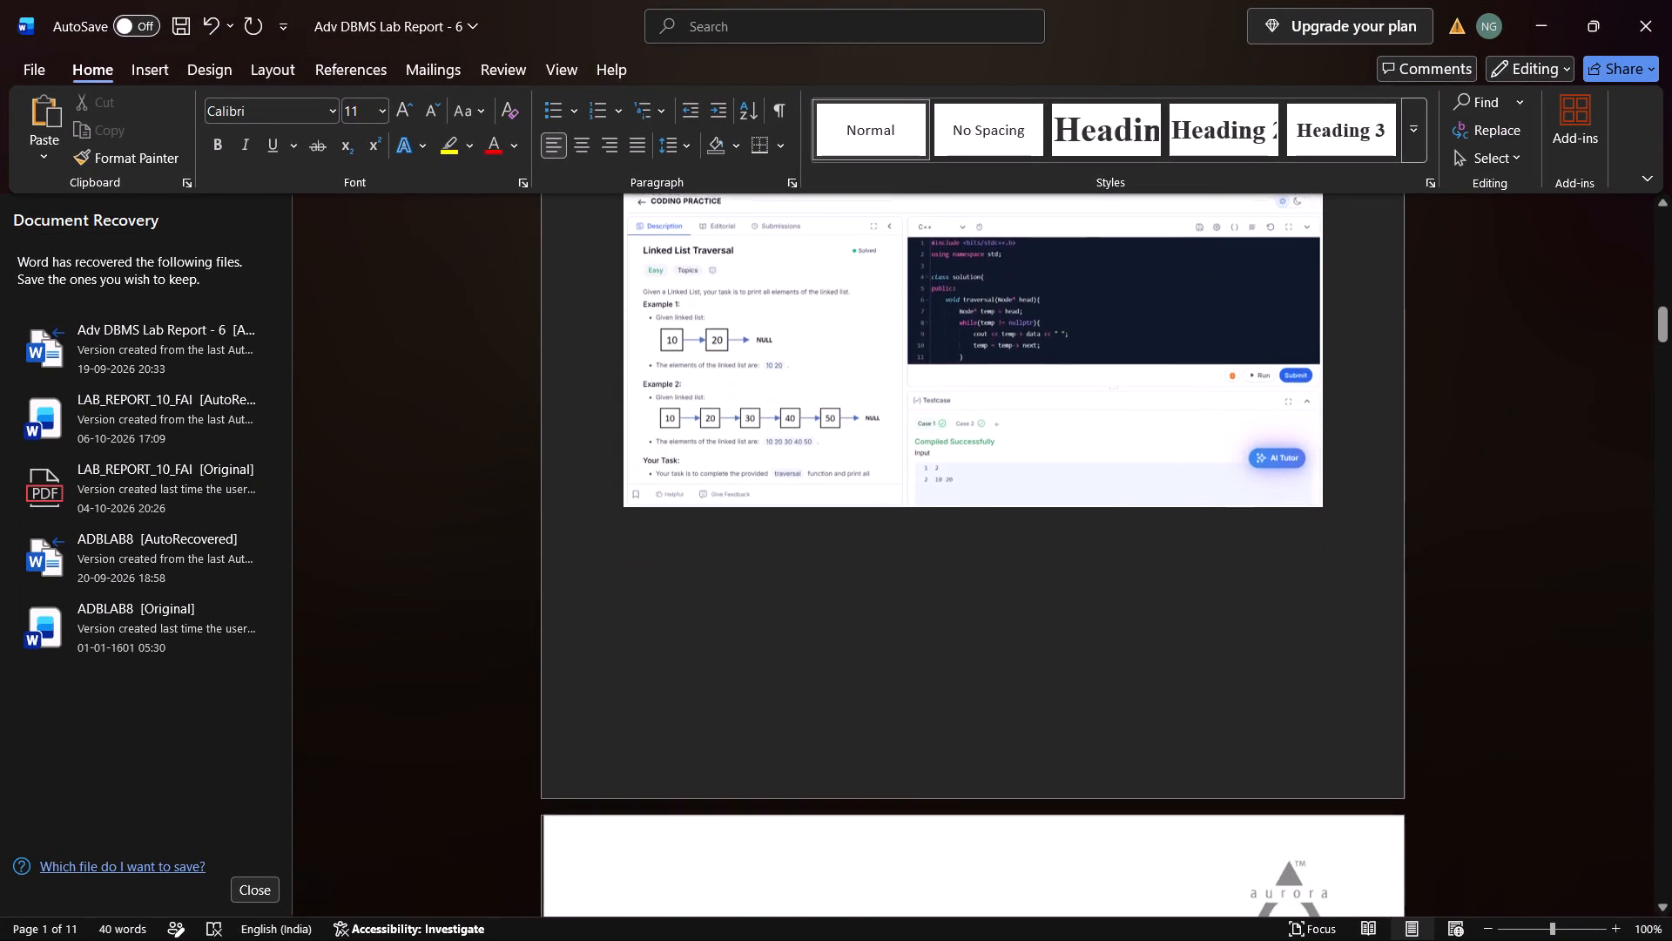
{"action": "scroll", "coordinate": [576, 337], "scroll_direction": "down", "scroll_amount": 10}
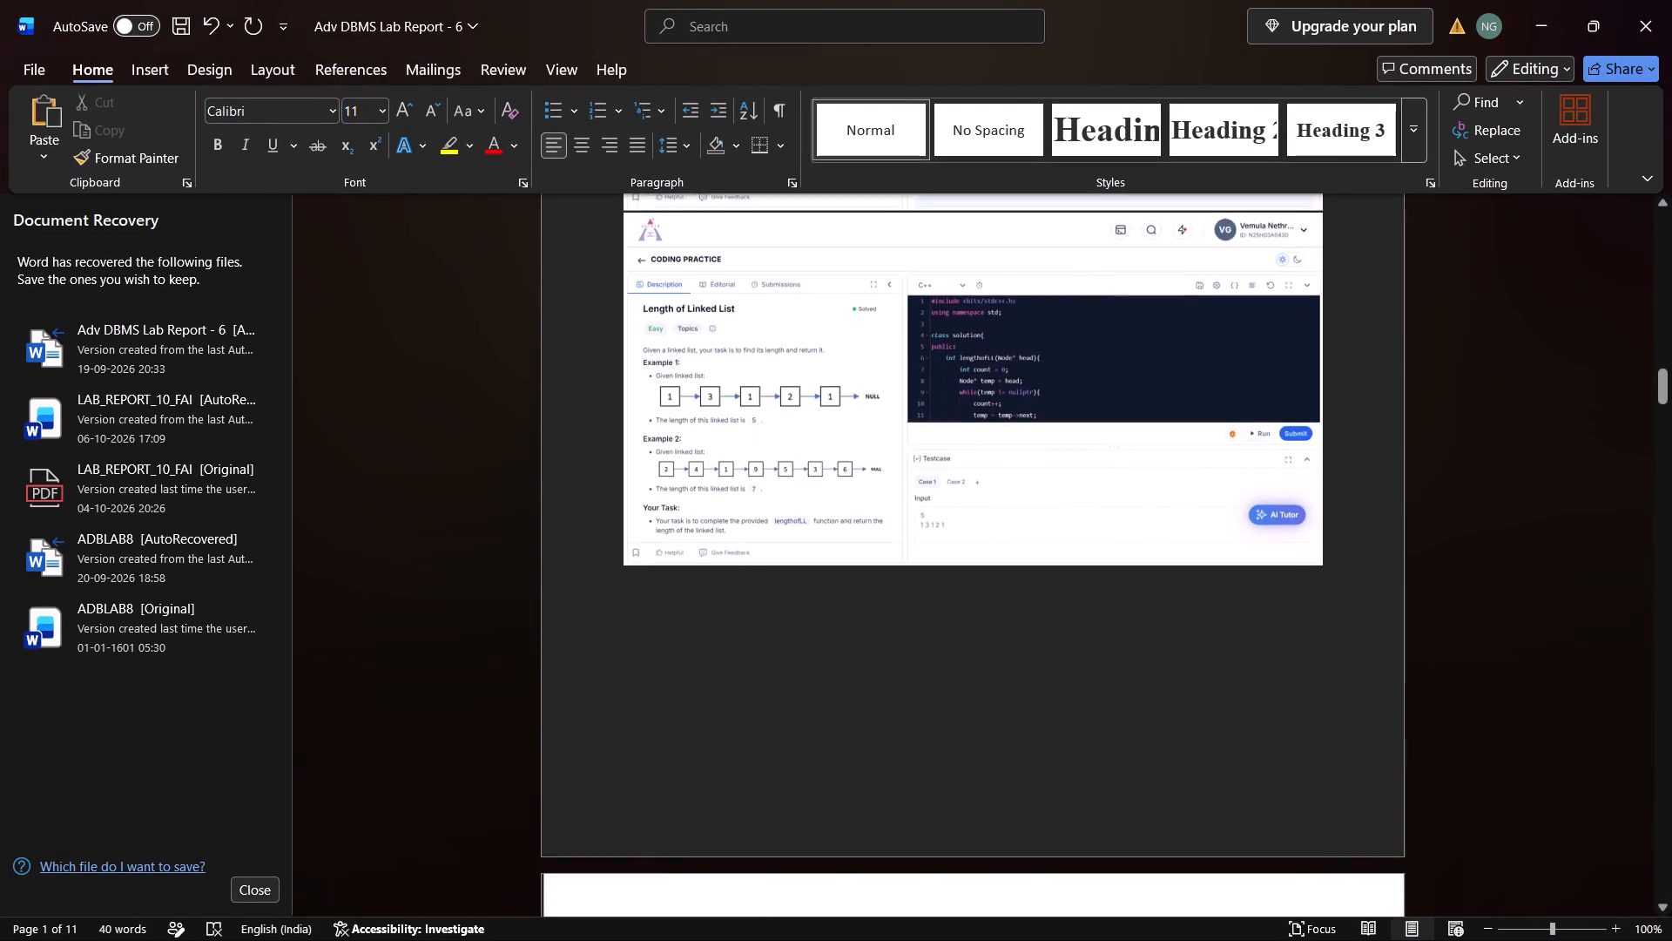
{"action": "scroll", "coordinate": [576, 337], "scroll_direction": "down", "scroll_amount": 10}
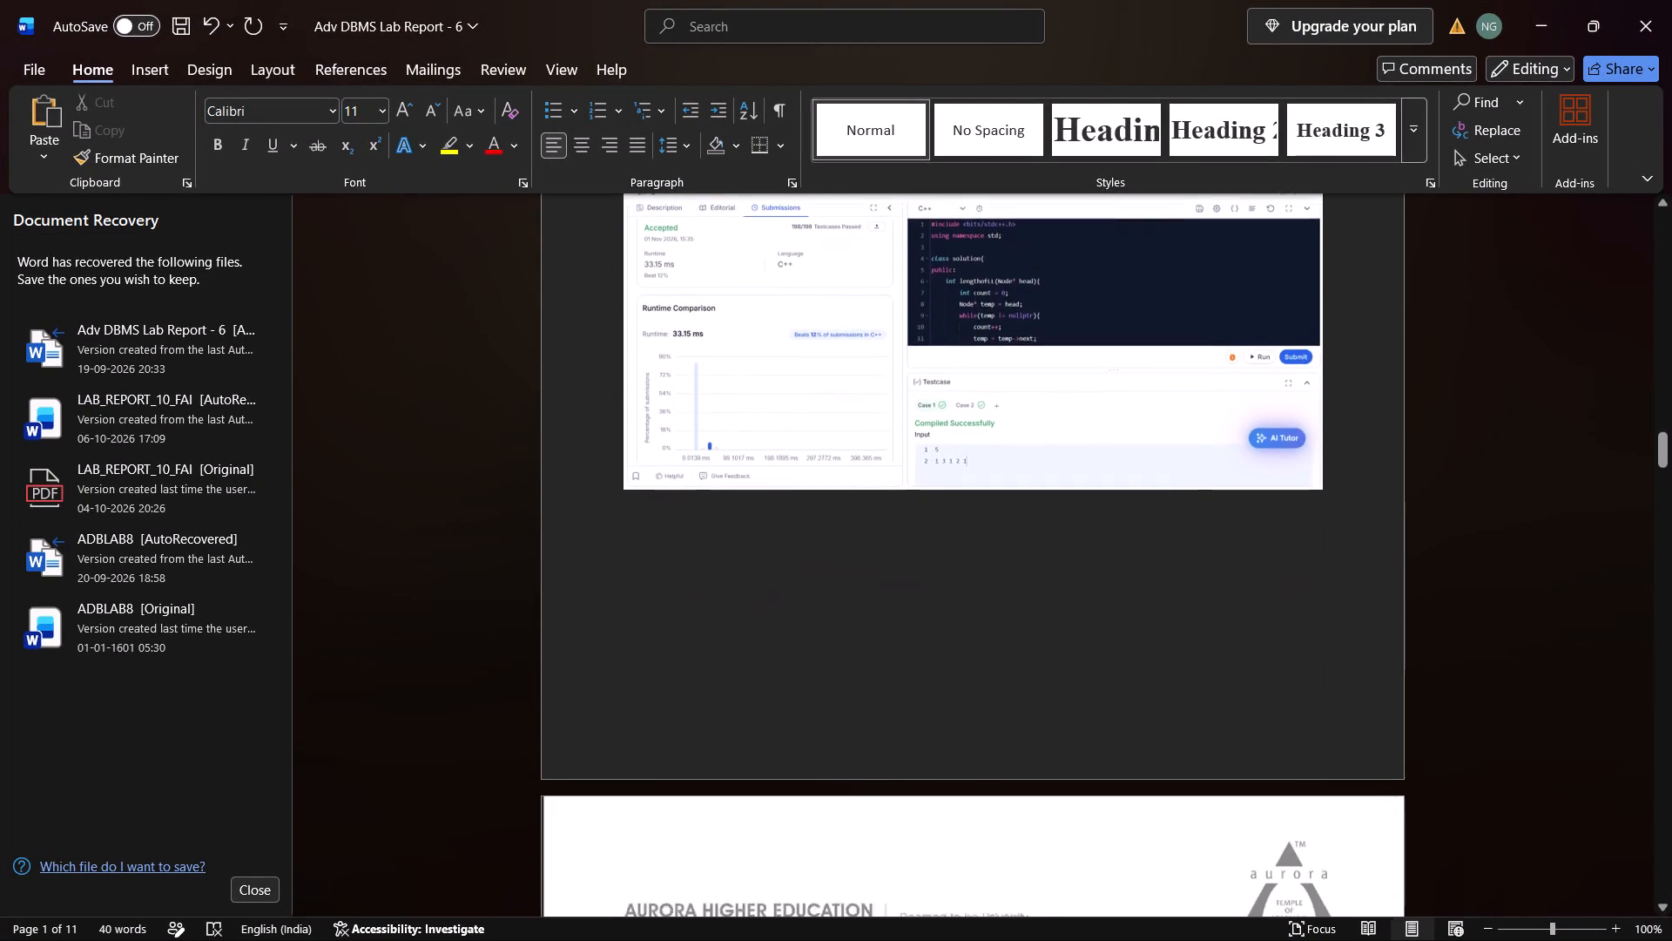
{"action": "scroll", "coordinate": [576, 337], "scroll_direction": "down", "scroll_amount": 9}
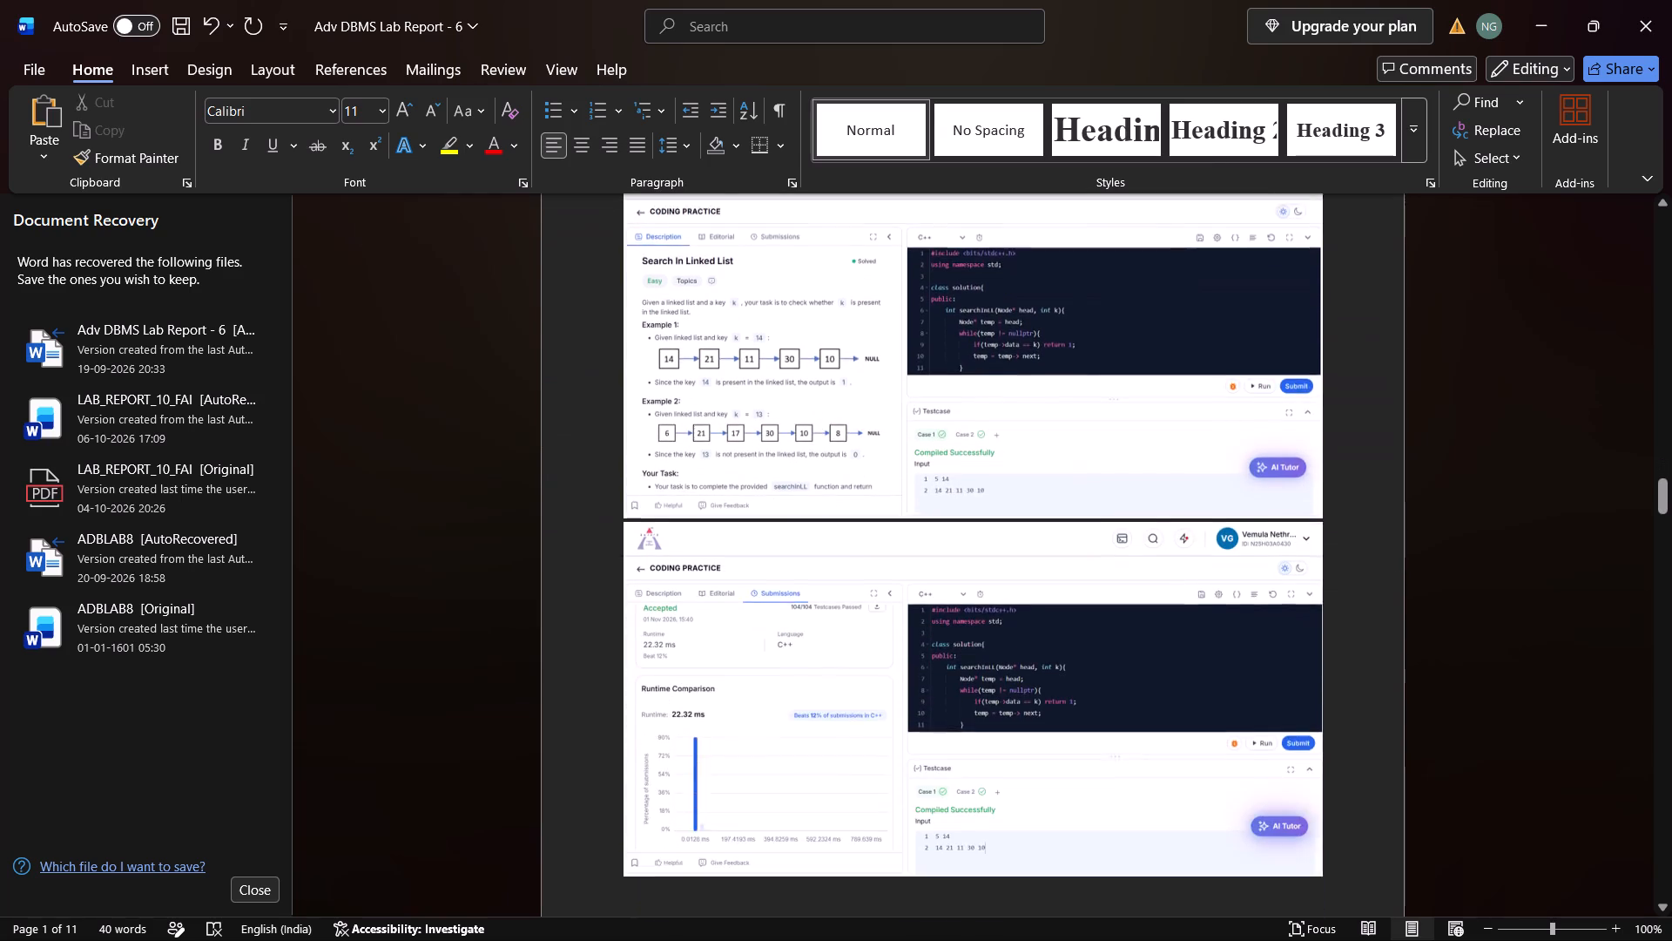
{"action": "scroll", "coordinate": [576, 337], "scroll_direction": "down", "scroll_amount": 8}
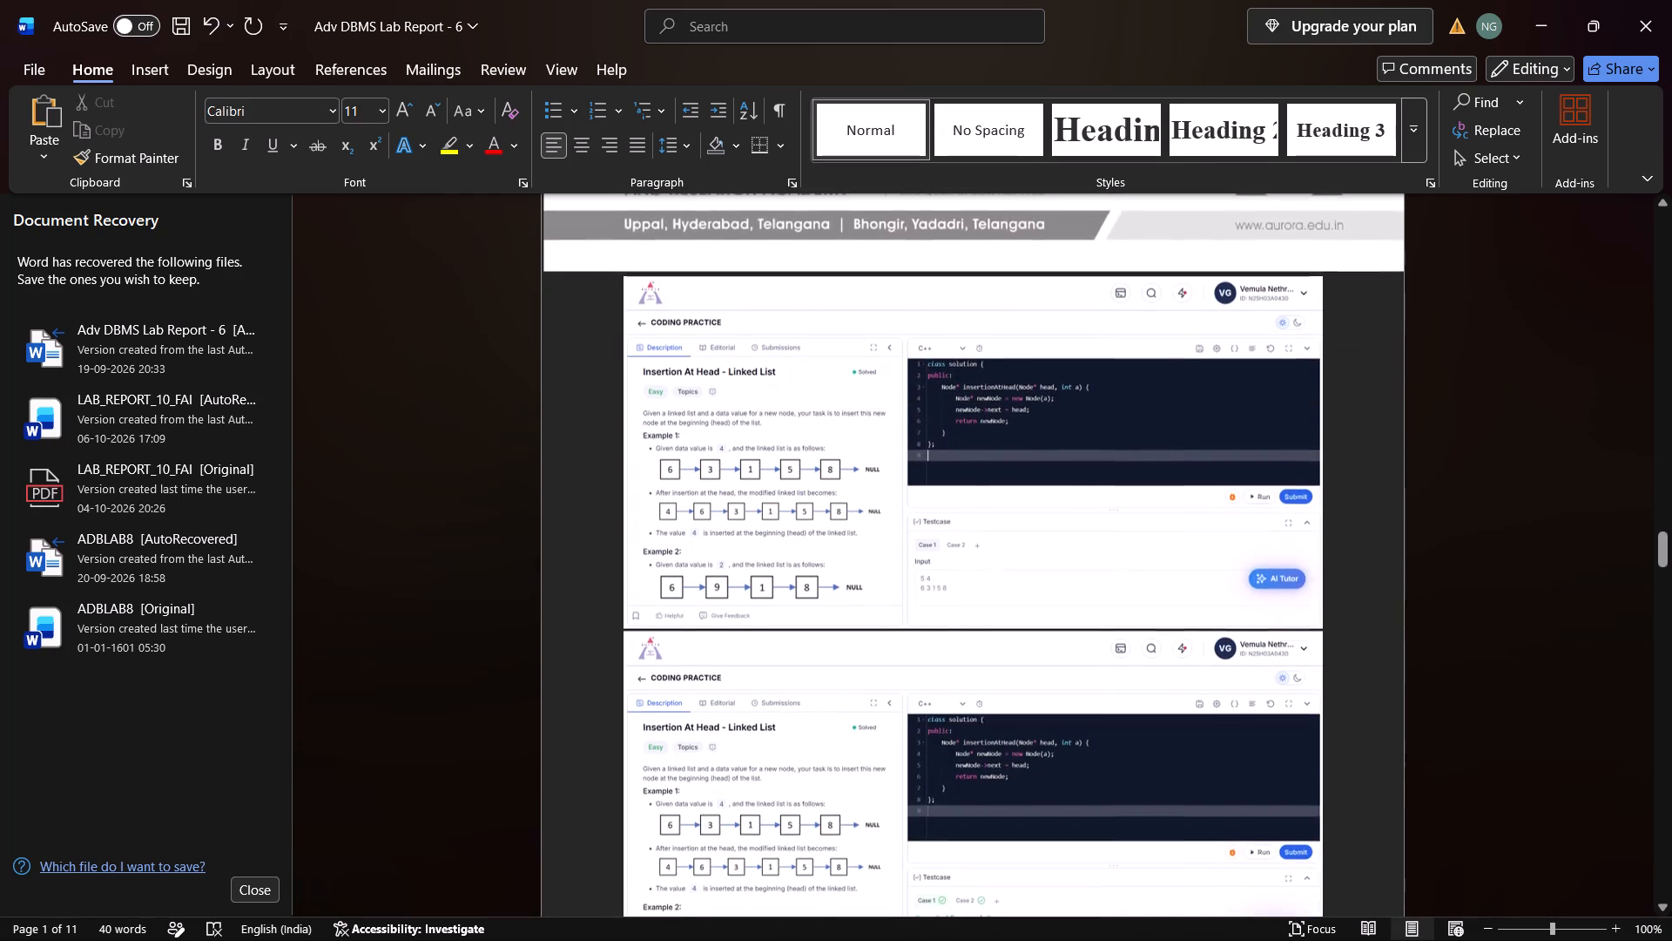
{"action": "scroll", "coordinate": [576, 337], "scroll_direction": "down", "scroll_amount": 8}
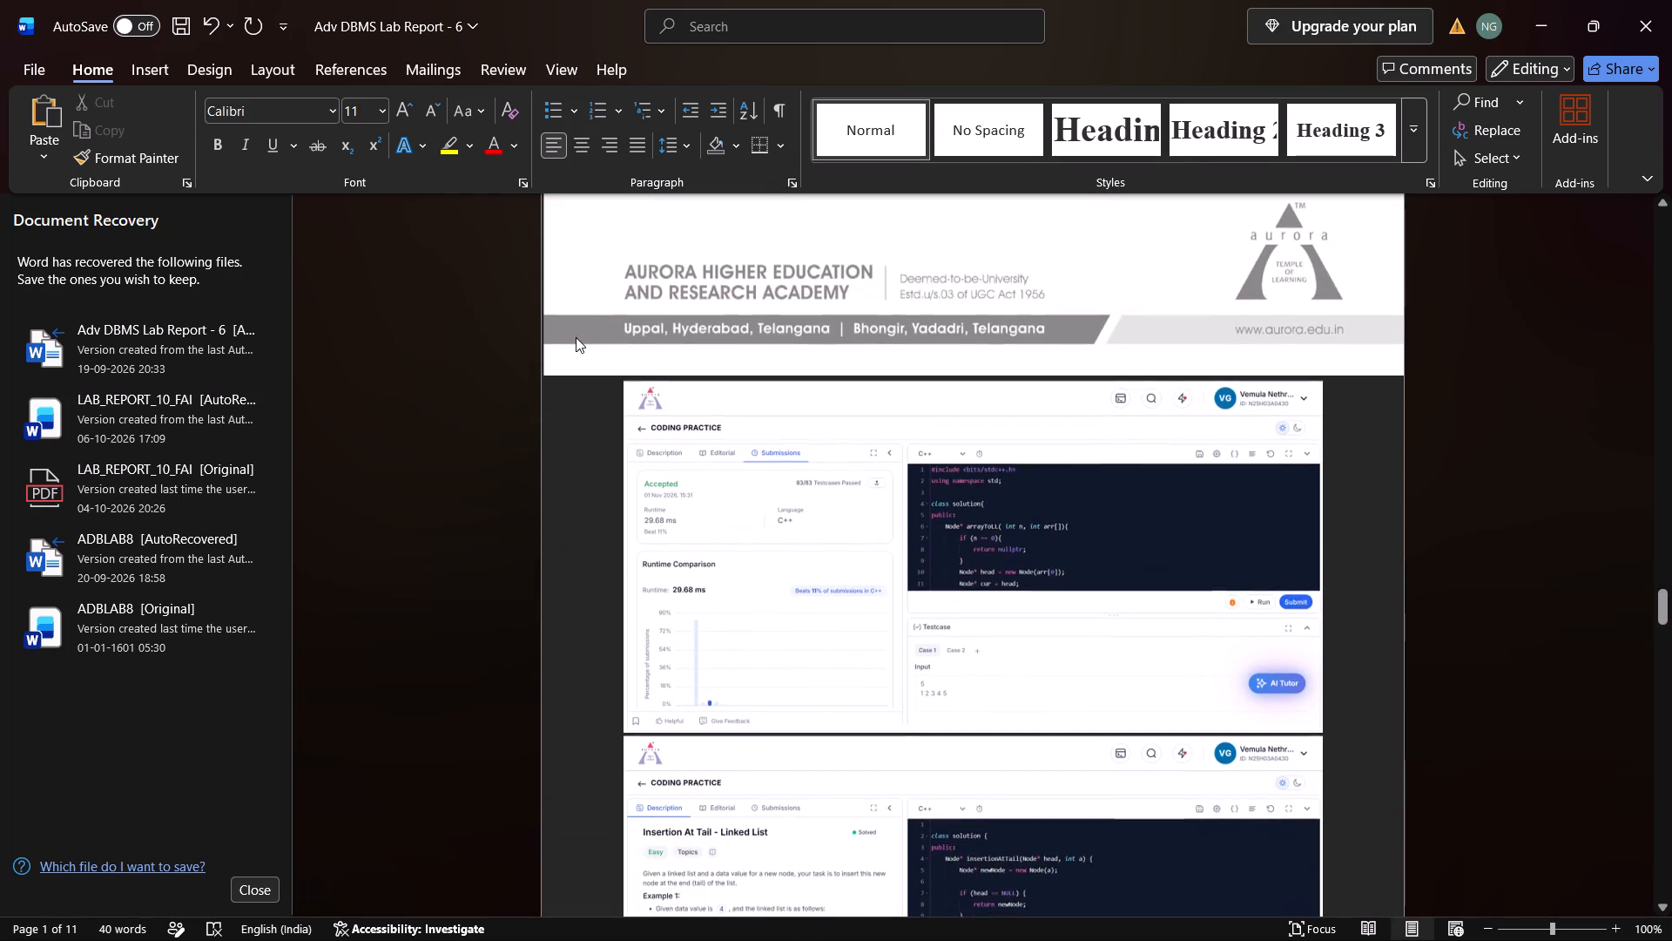
{"action": "scroll", "coordinate": [576, 337], "scroll_direction": "down", "scroll_amount": 1}
{"action": "scroll", "coordinate": [576, 337], "scroll_direction": "up", "scroll_amount": 9}
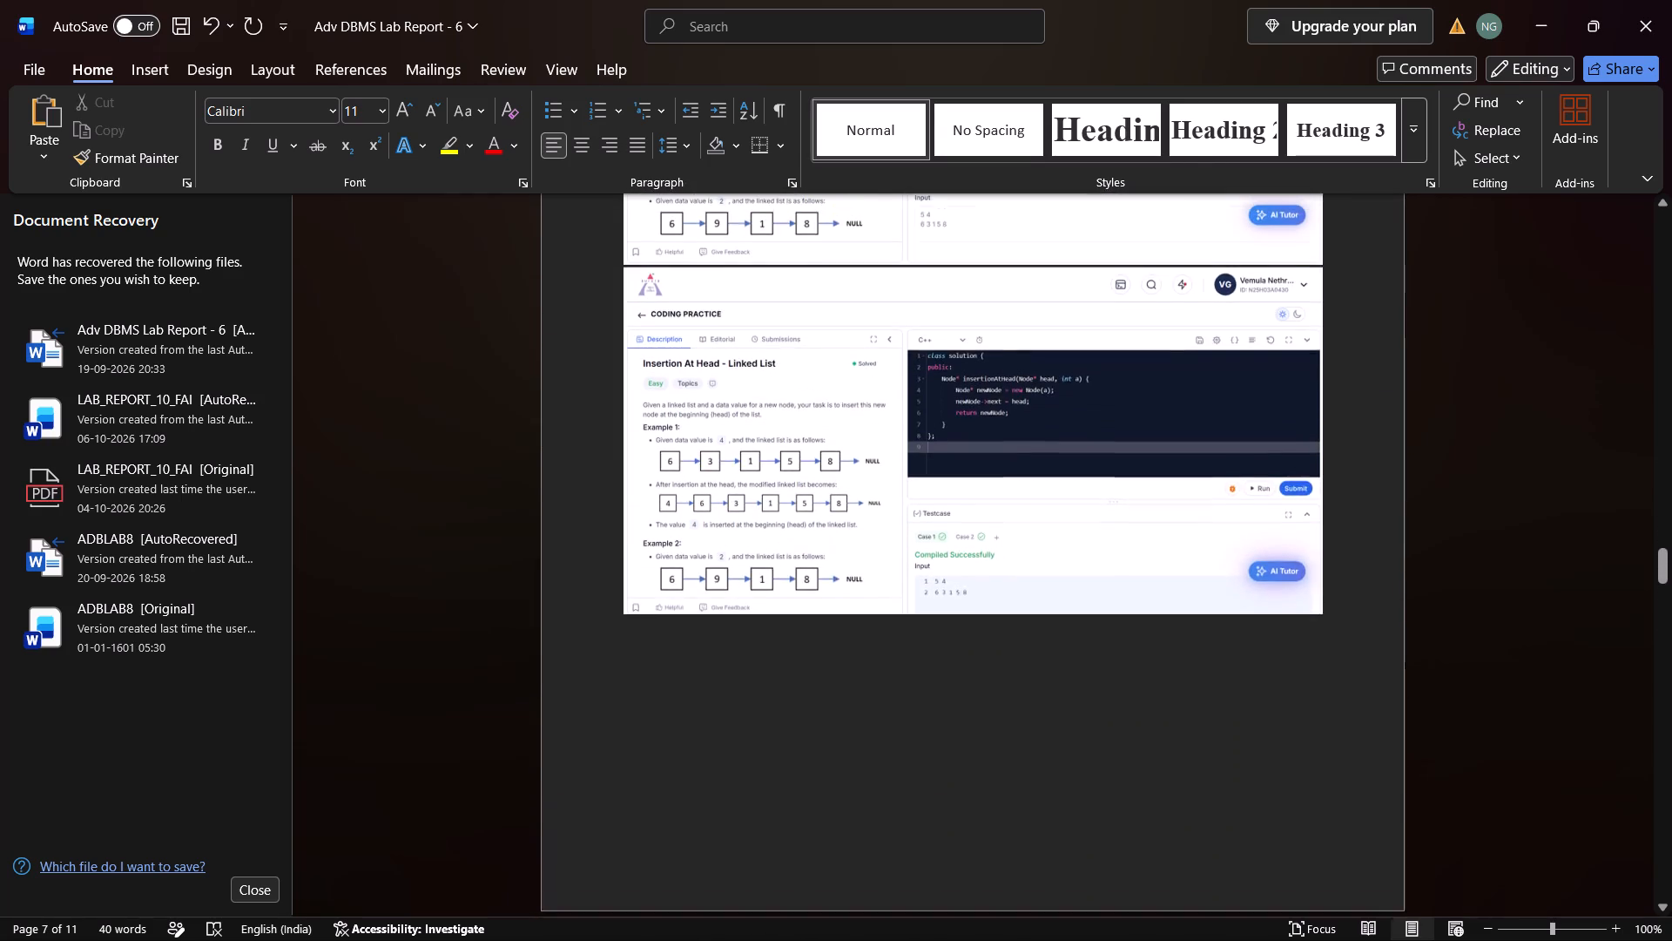
{"action": "scroll", "coordinate": [576, 337], "scroll_direction": "up", "scroll_amount": 2}
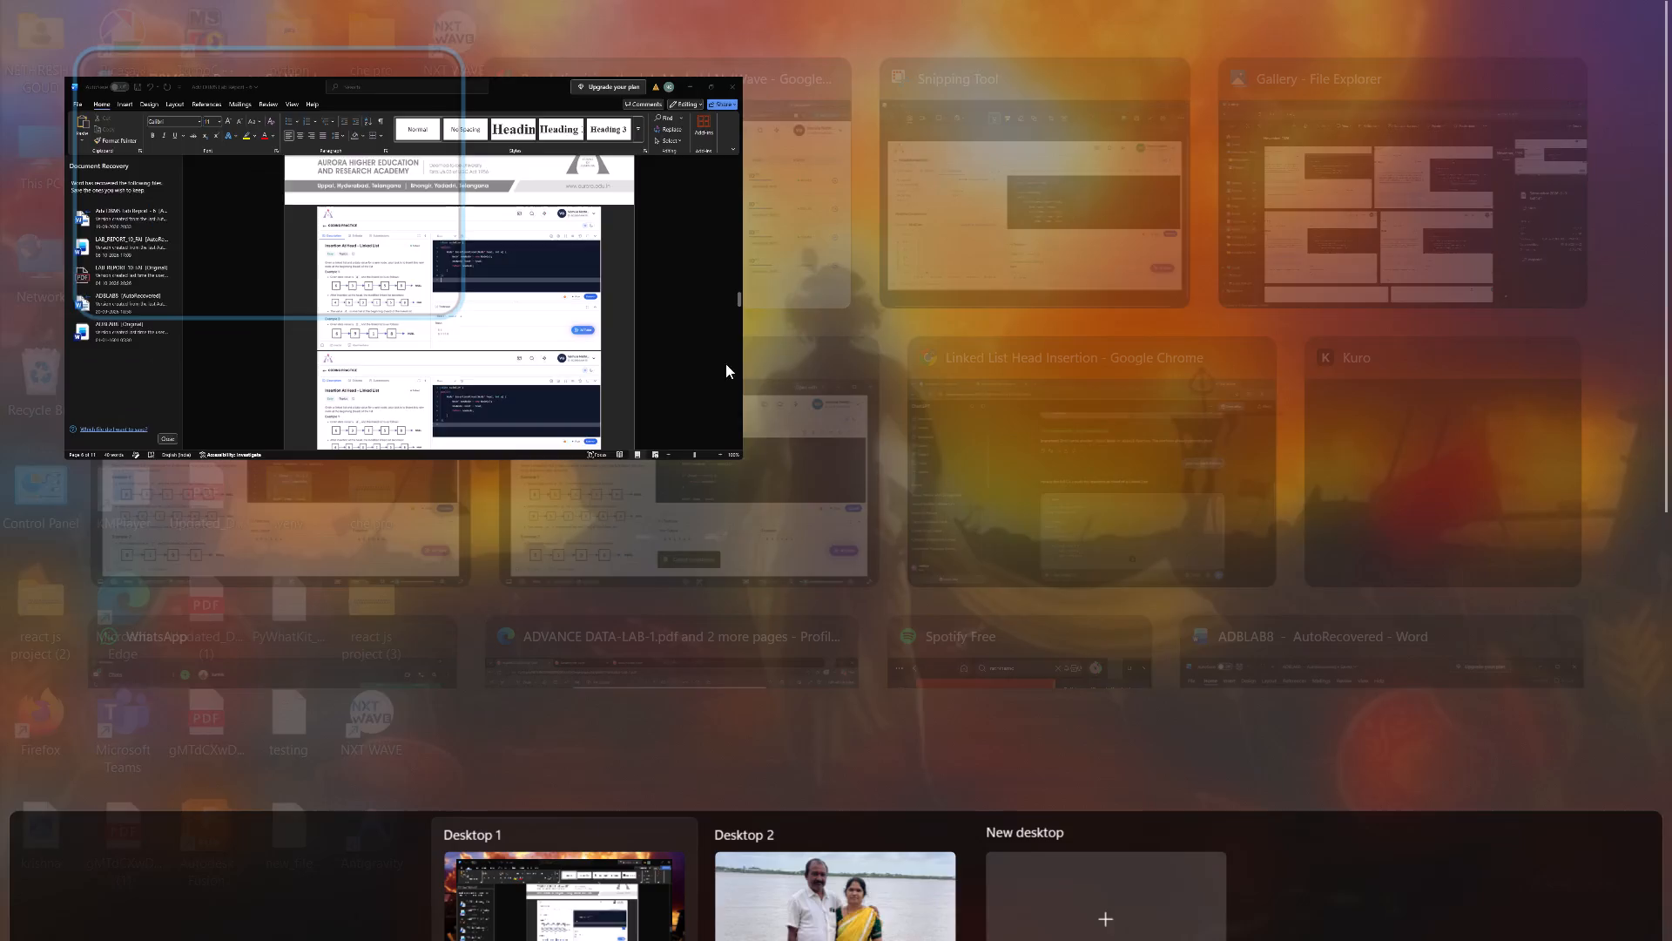
Switch to the coding practice site in Chrome and open the Coding Practice question list of the Insertion in Linked List section.
{"action": "left_click", "coordinate": [657, 229]}
{"action": "scroll", "coordinate": [195, 829], "scroll_direction": "down", "scroll_amount": 3}
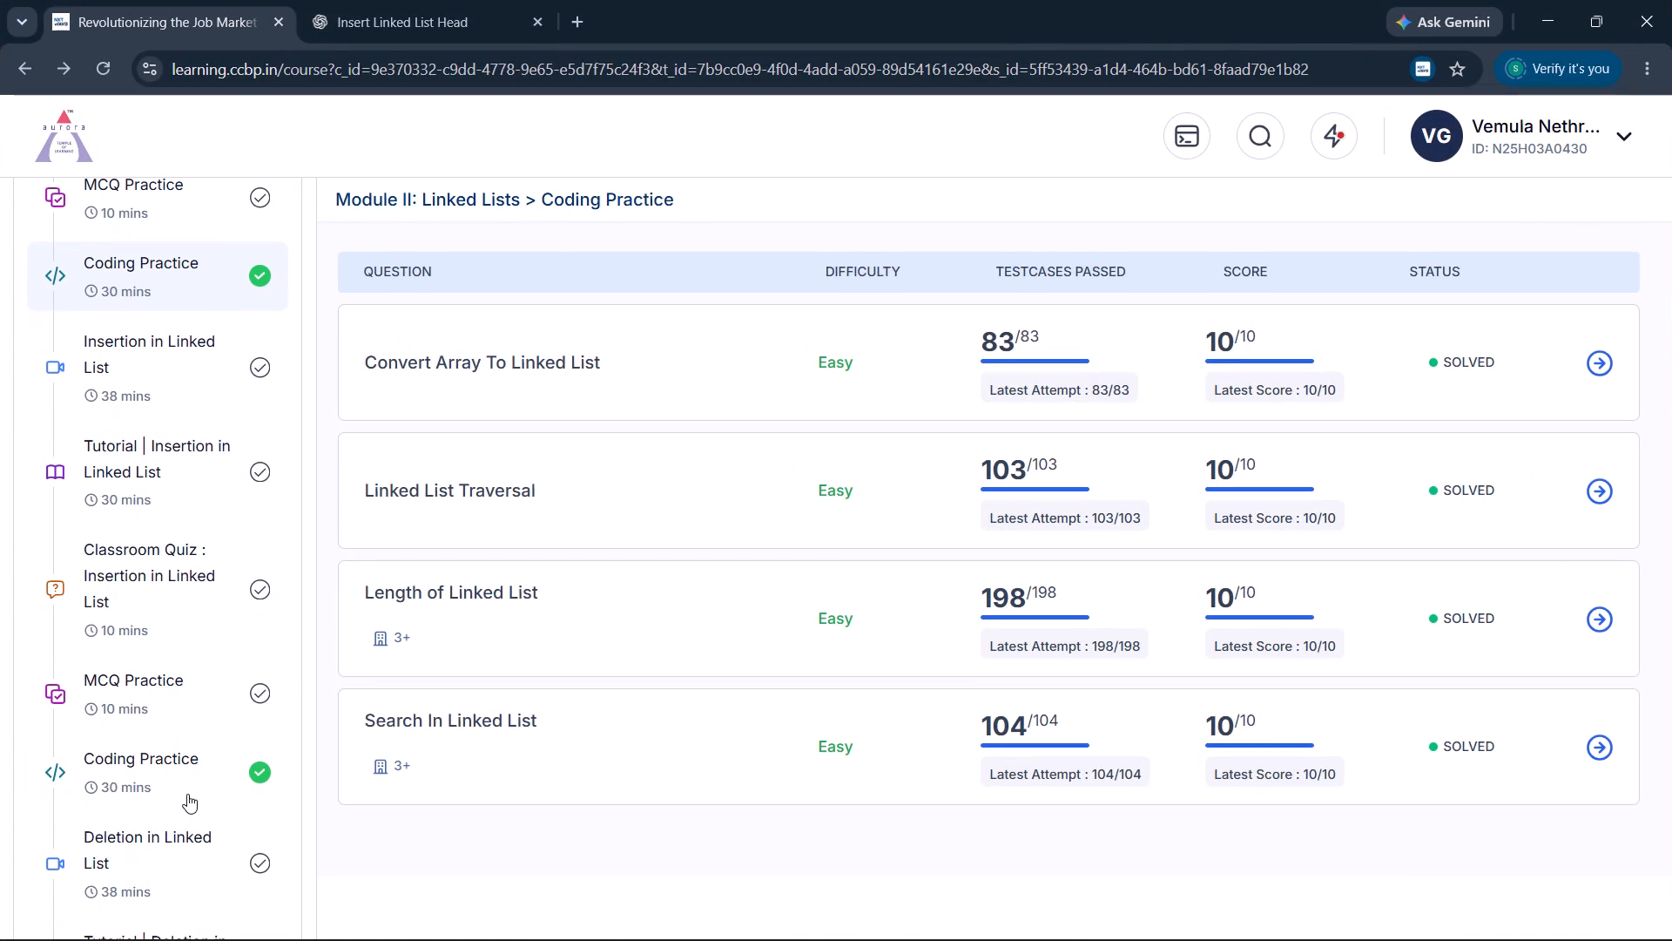
{"action": "left_click", "coordinate": [187, 794]}
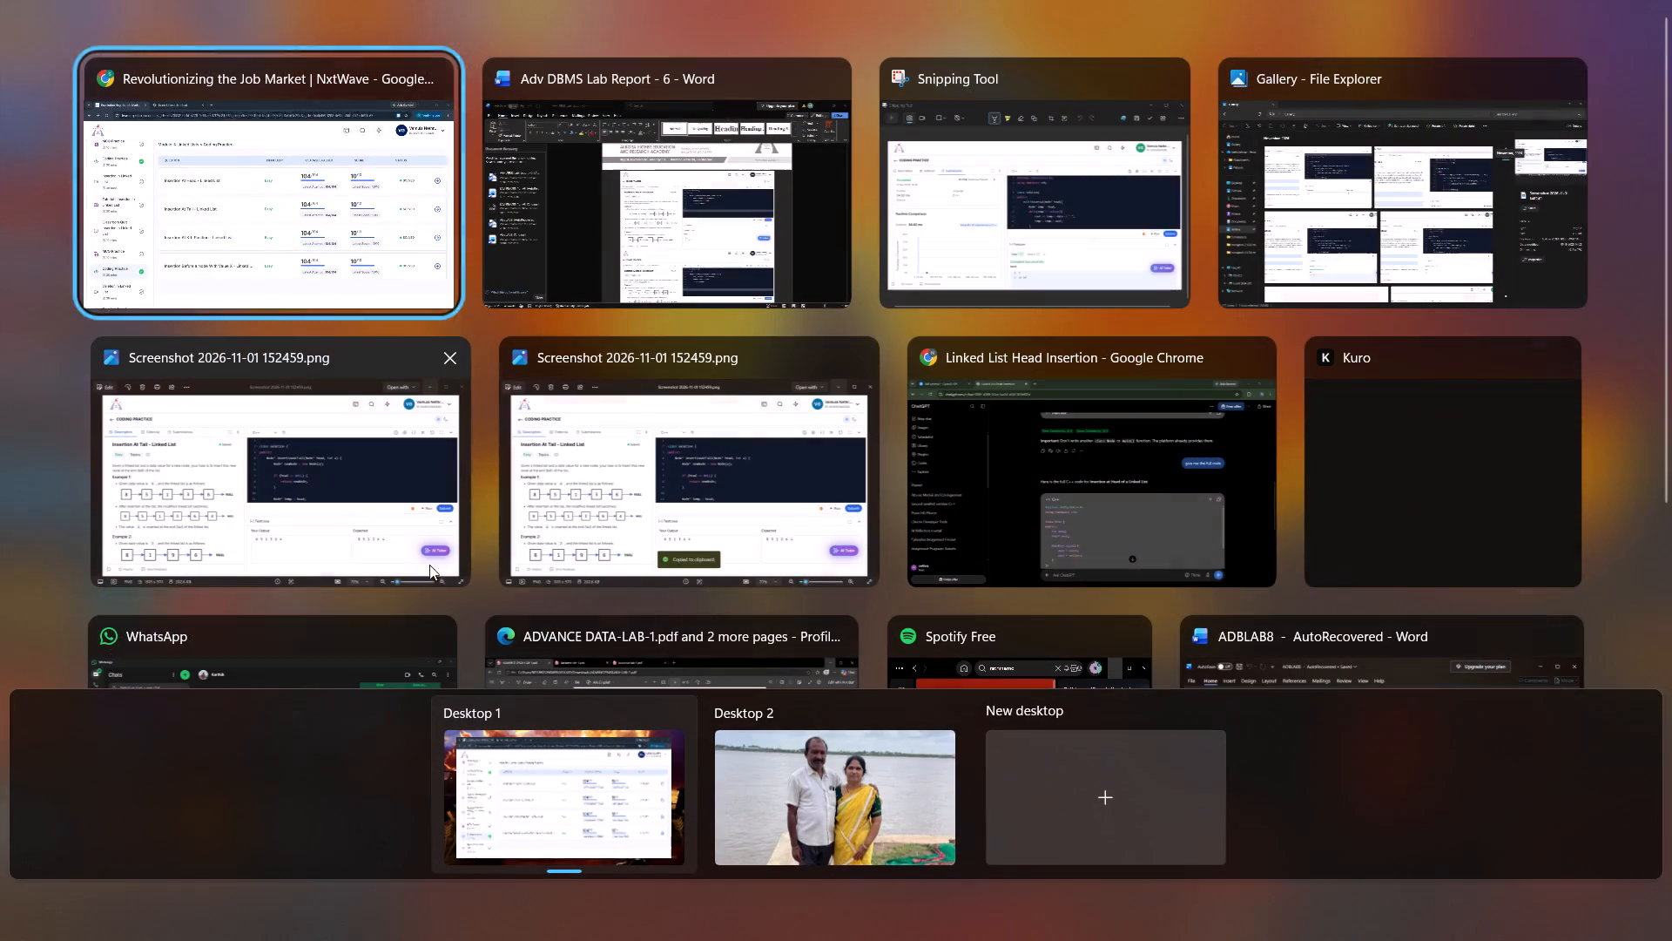
Return to the Word report and examine the Insertion At Head and Insertion At Tail pages and the screenshots following them.
{"action": "left_click", "coordinate": [837, 240]}
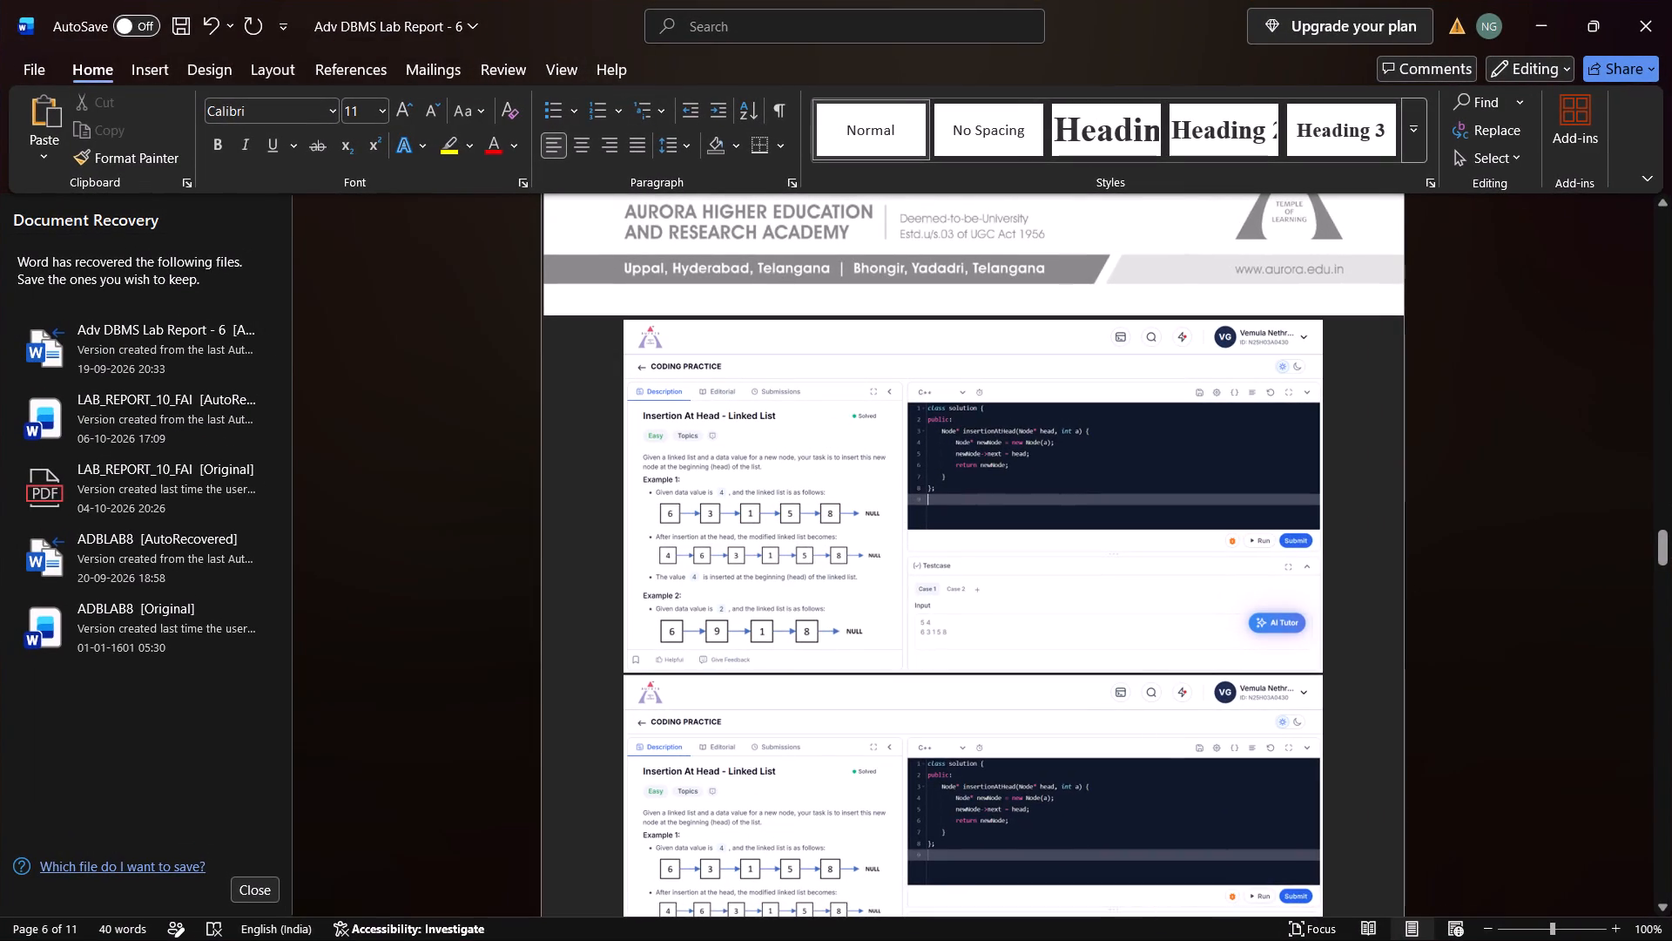
{"action": "scroll", "coordinate": [688, 498], "scroll_direction": "down", "scroll_amount": 10}
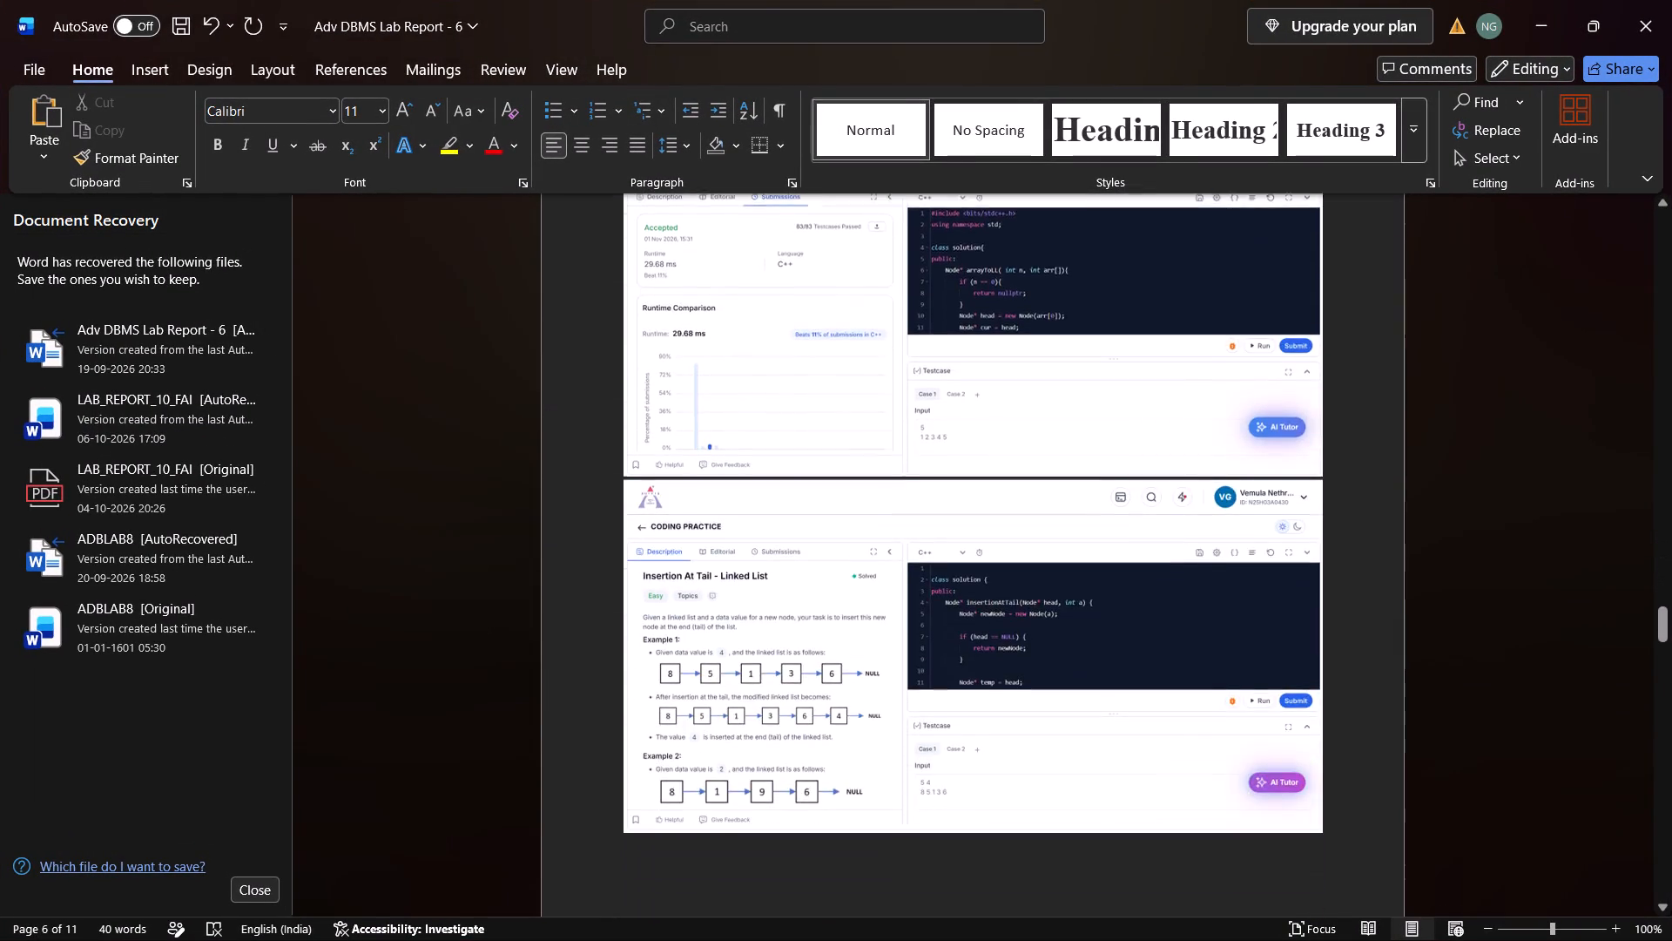
{"action": "scroll", "coordinate": [688, 498], "scroll_direction": "down", "scroll_amount": 1}
{"action": "scroll", "coordinate": [688, 498], "scroll_direction": "up", "scroll_amount": 1}
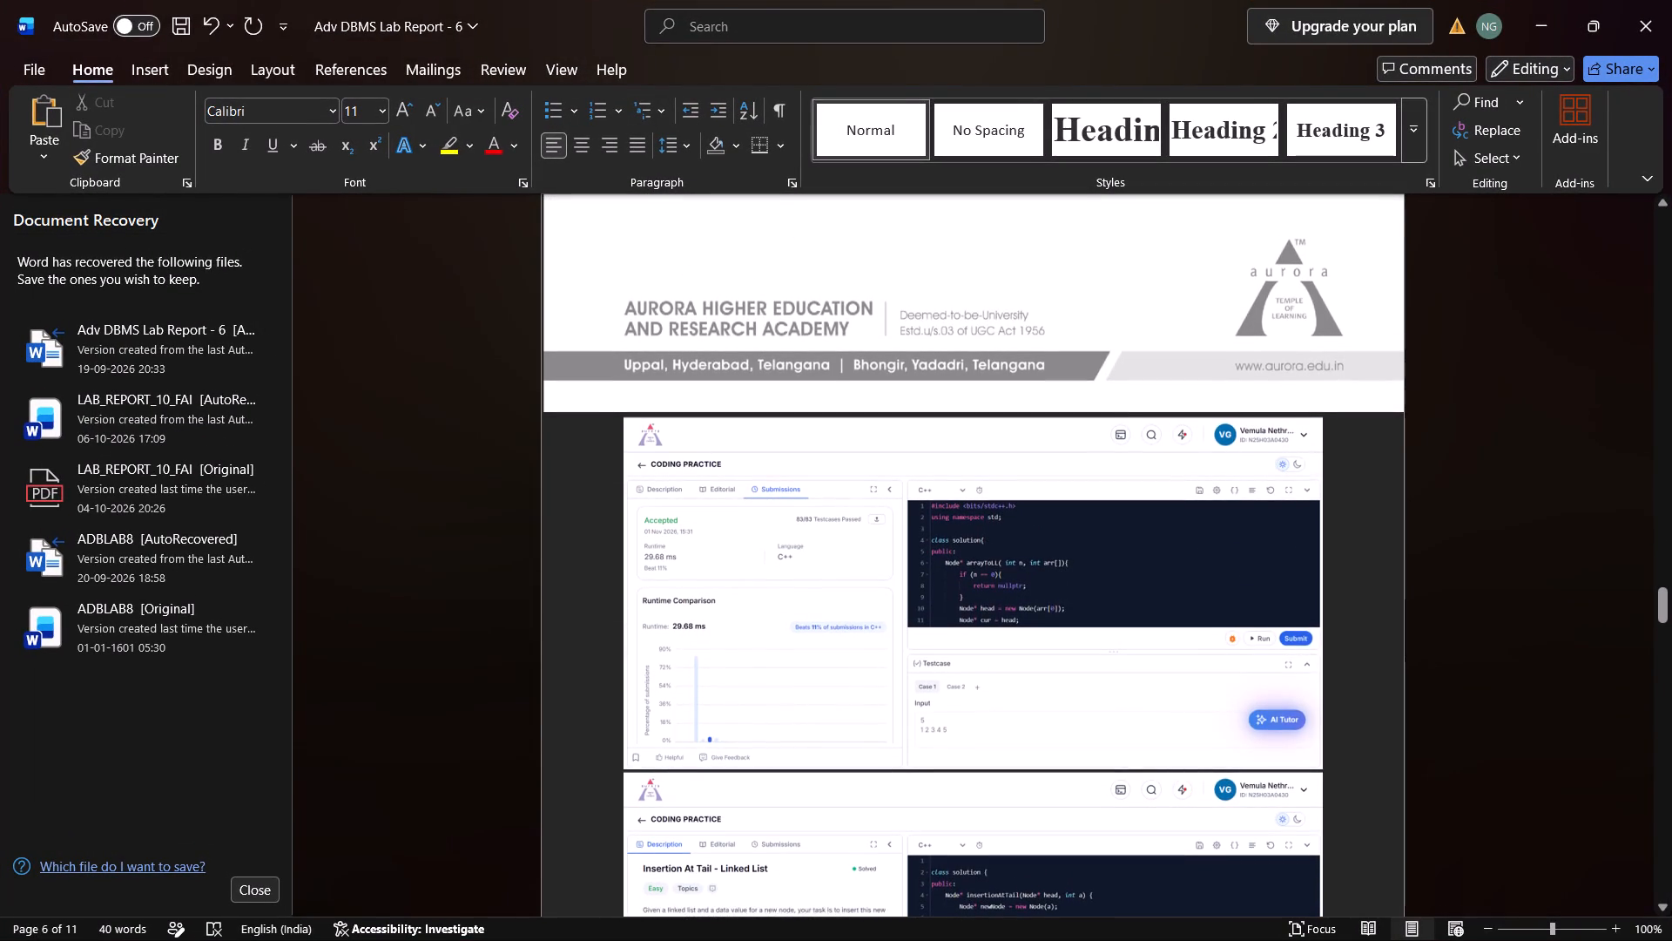
{"action": "scroll", "coordinate": [688, 498], "scroll_direction": "up", "scroll_amount": 2}
{"action": "scroll", "coordinate": [688, 498], "scroll_direction": "down", "scroll_amount": 4}
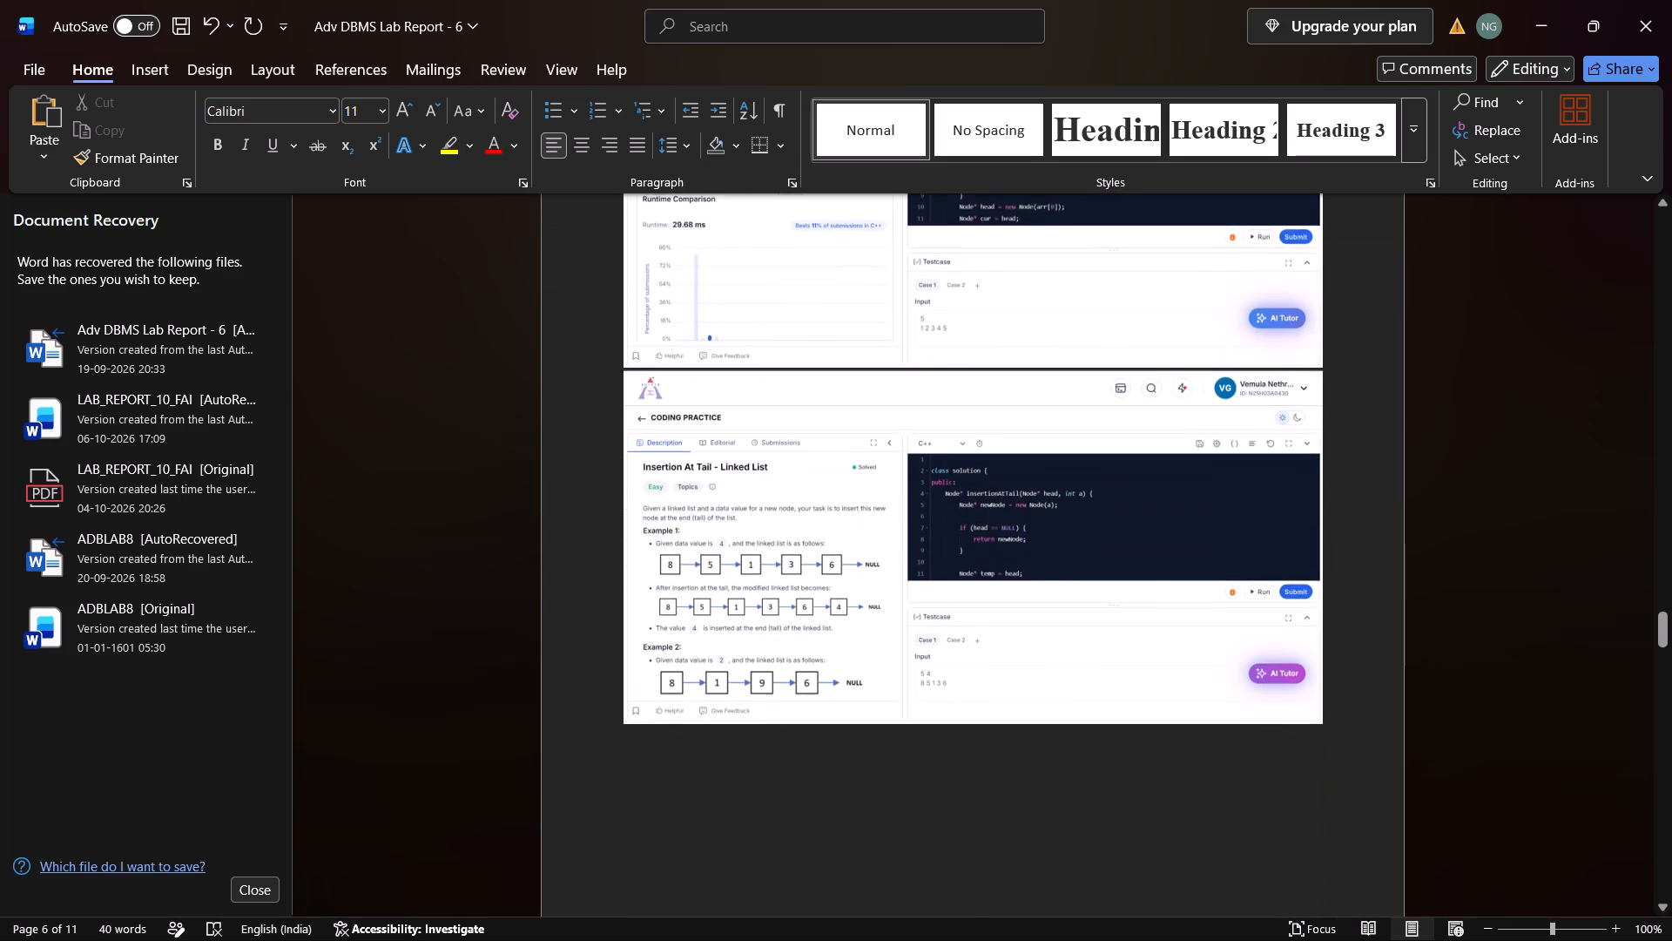
{"action": "scroll", "coordinate": [688, 498], "scroll_direction": "down", "scroll_amount": 9}
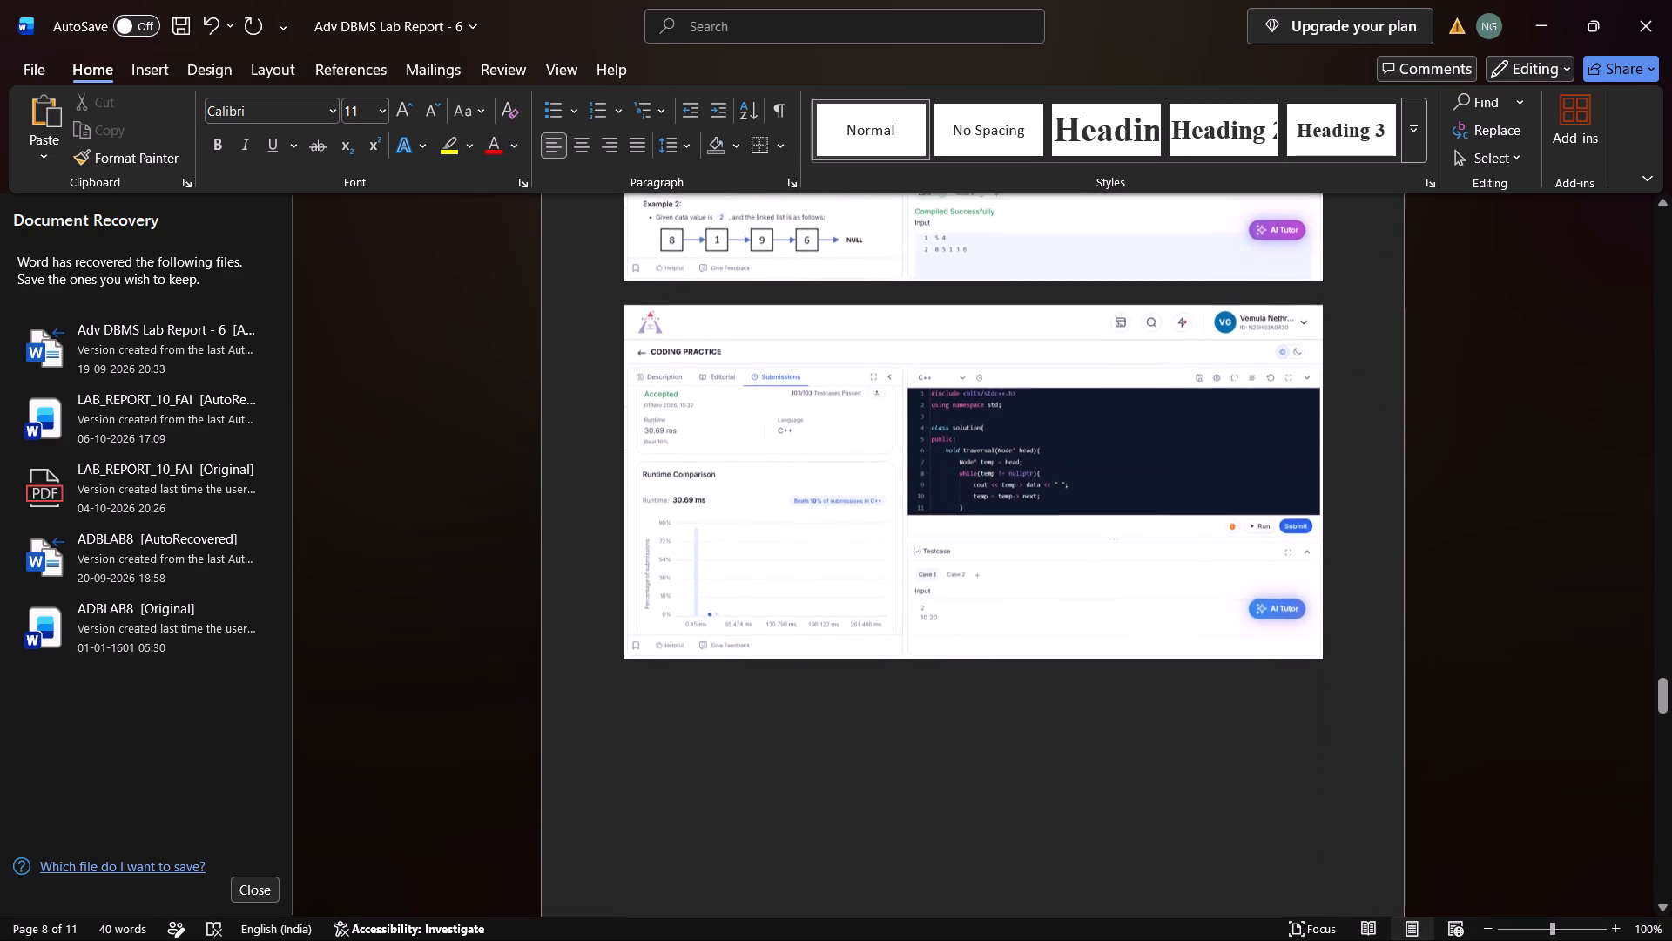
Delete the two leftover Length of Linked List problem screenshots on page 9.
{"action": "scroll", "coordinate": [688, 498], "scroll_direction": "down", "scroll_amount": 5}
{"action": "left_click", "coordinate": [861, 593]}
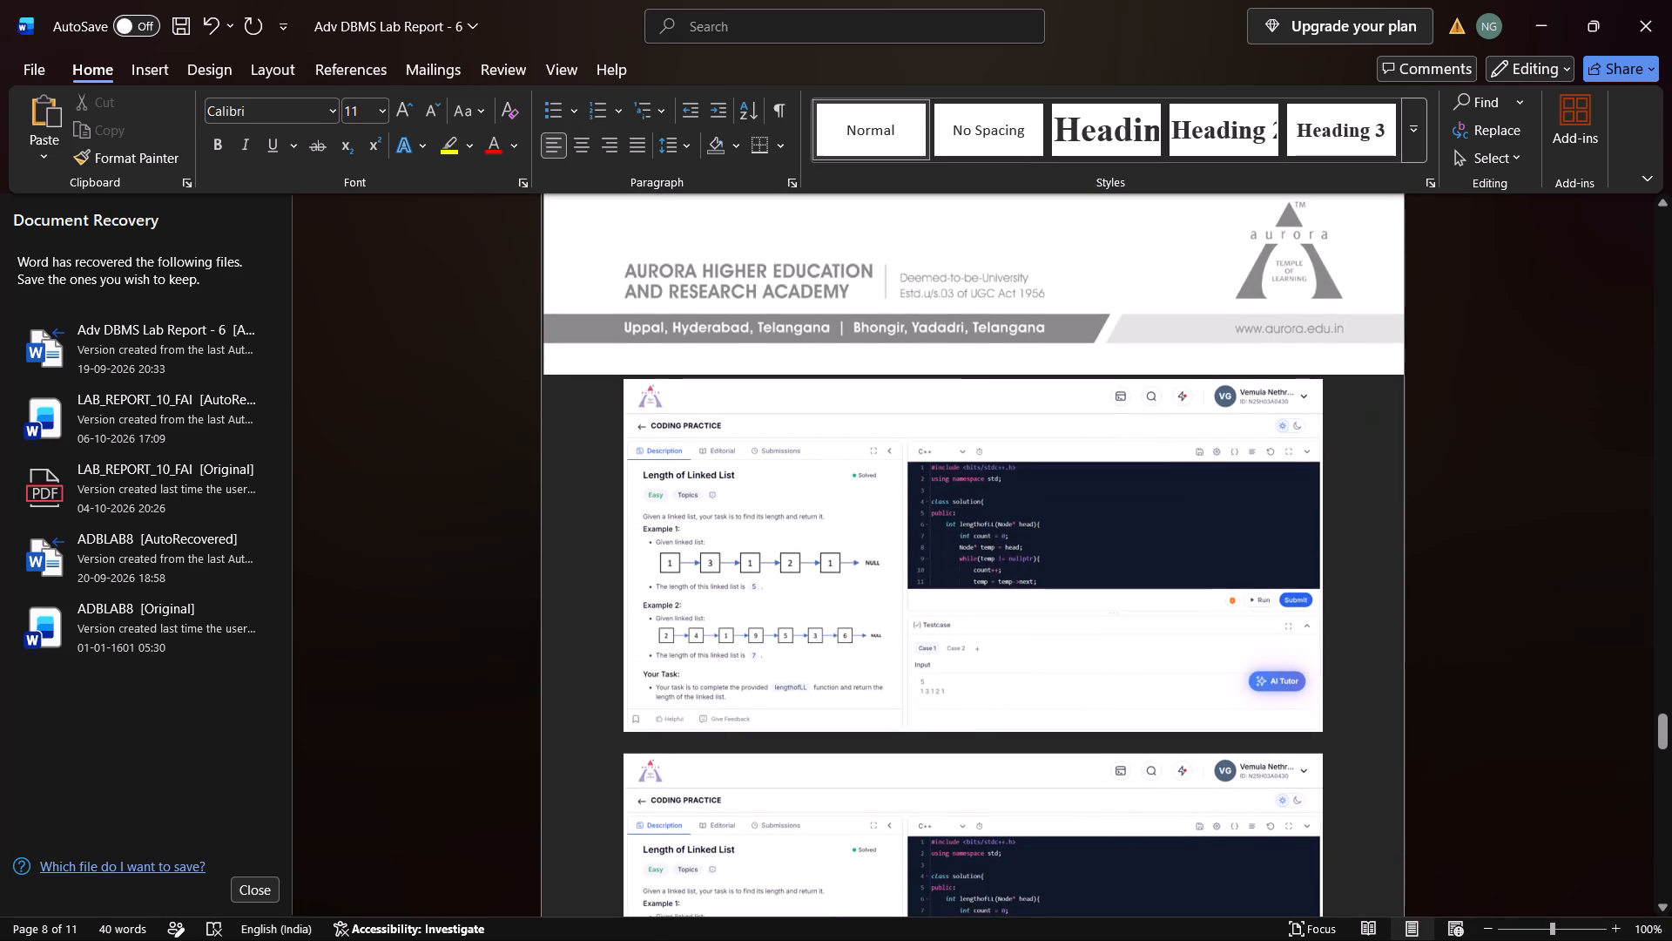
{"action": "key", "text": "BackSpace"}
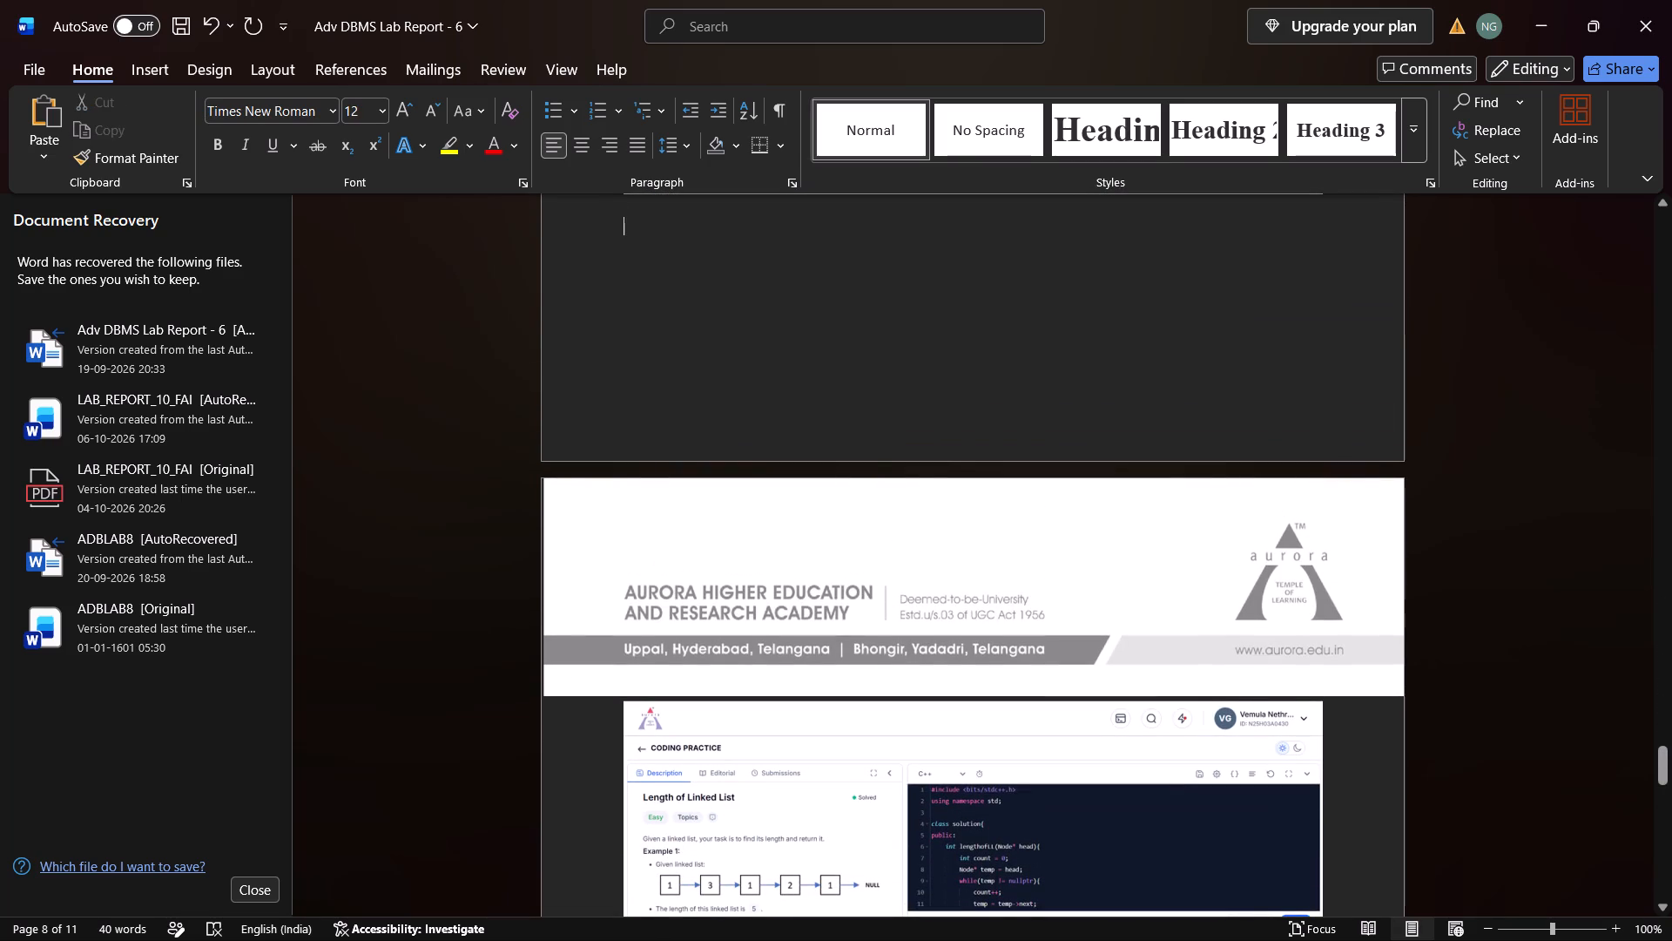
{"action": "left_click", "coordinate": [743, 840]}
{"action": "key", "text": "BackSpace"}
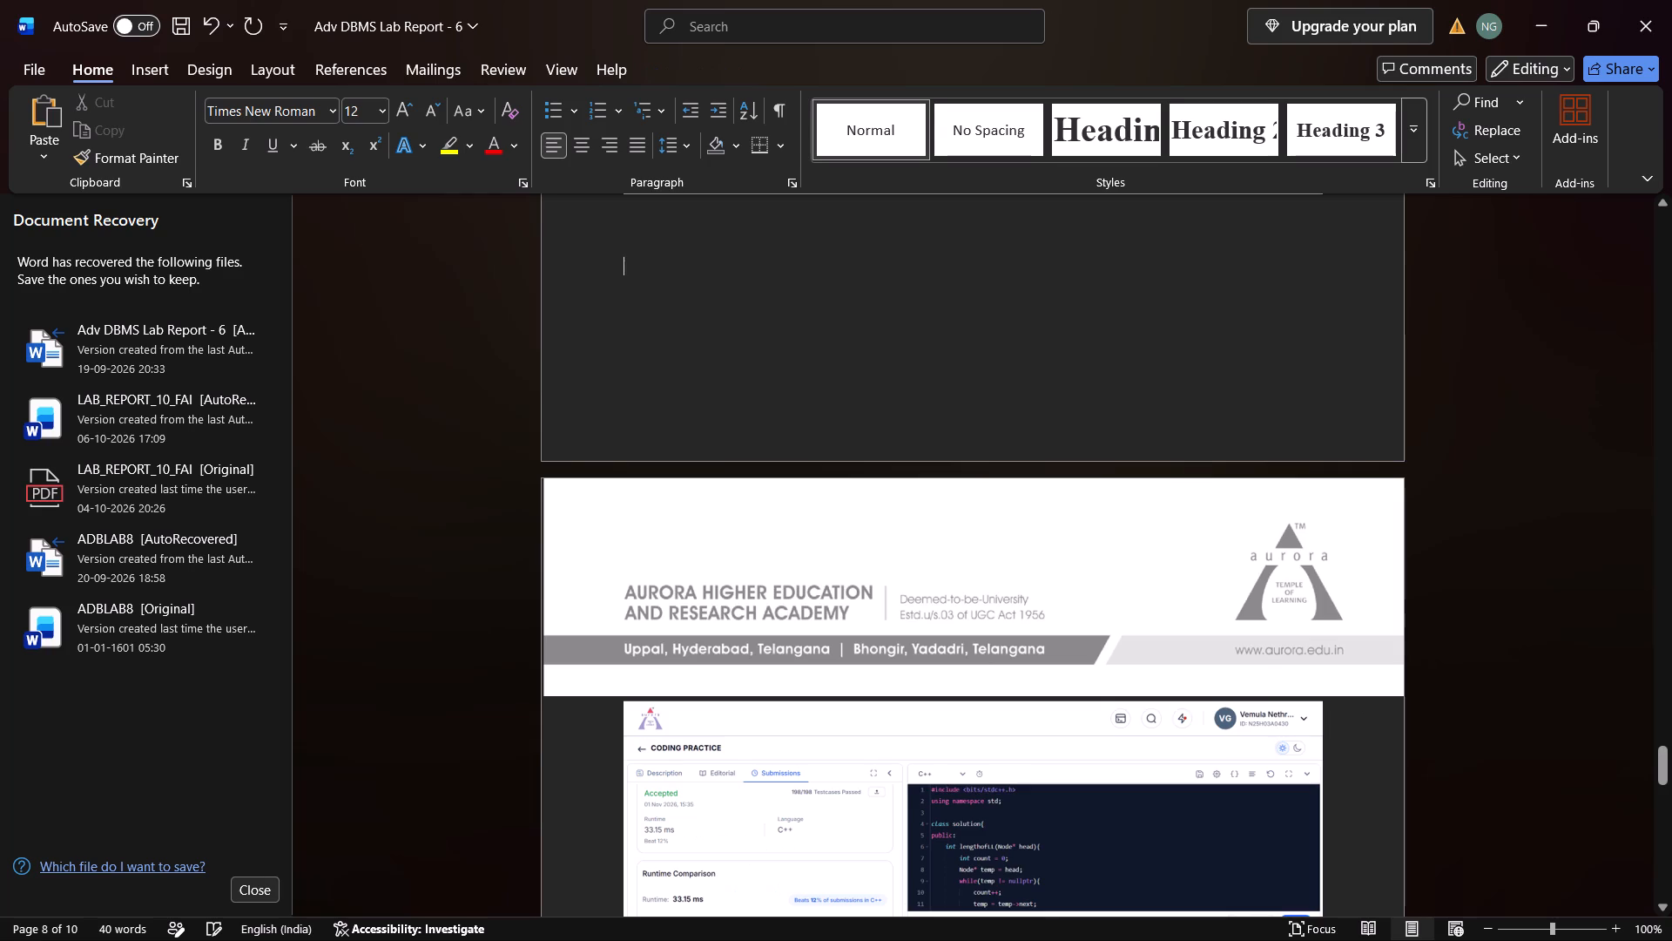
Delete the leftover Length of Linked List submission, the problem screenshot beneath it, and the Search In Linked List submission at the document's end.
{"action": "scroll", "coordinate": [742, 732], "scroll_direction": "up", "scroll_amount": 5}
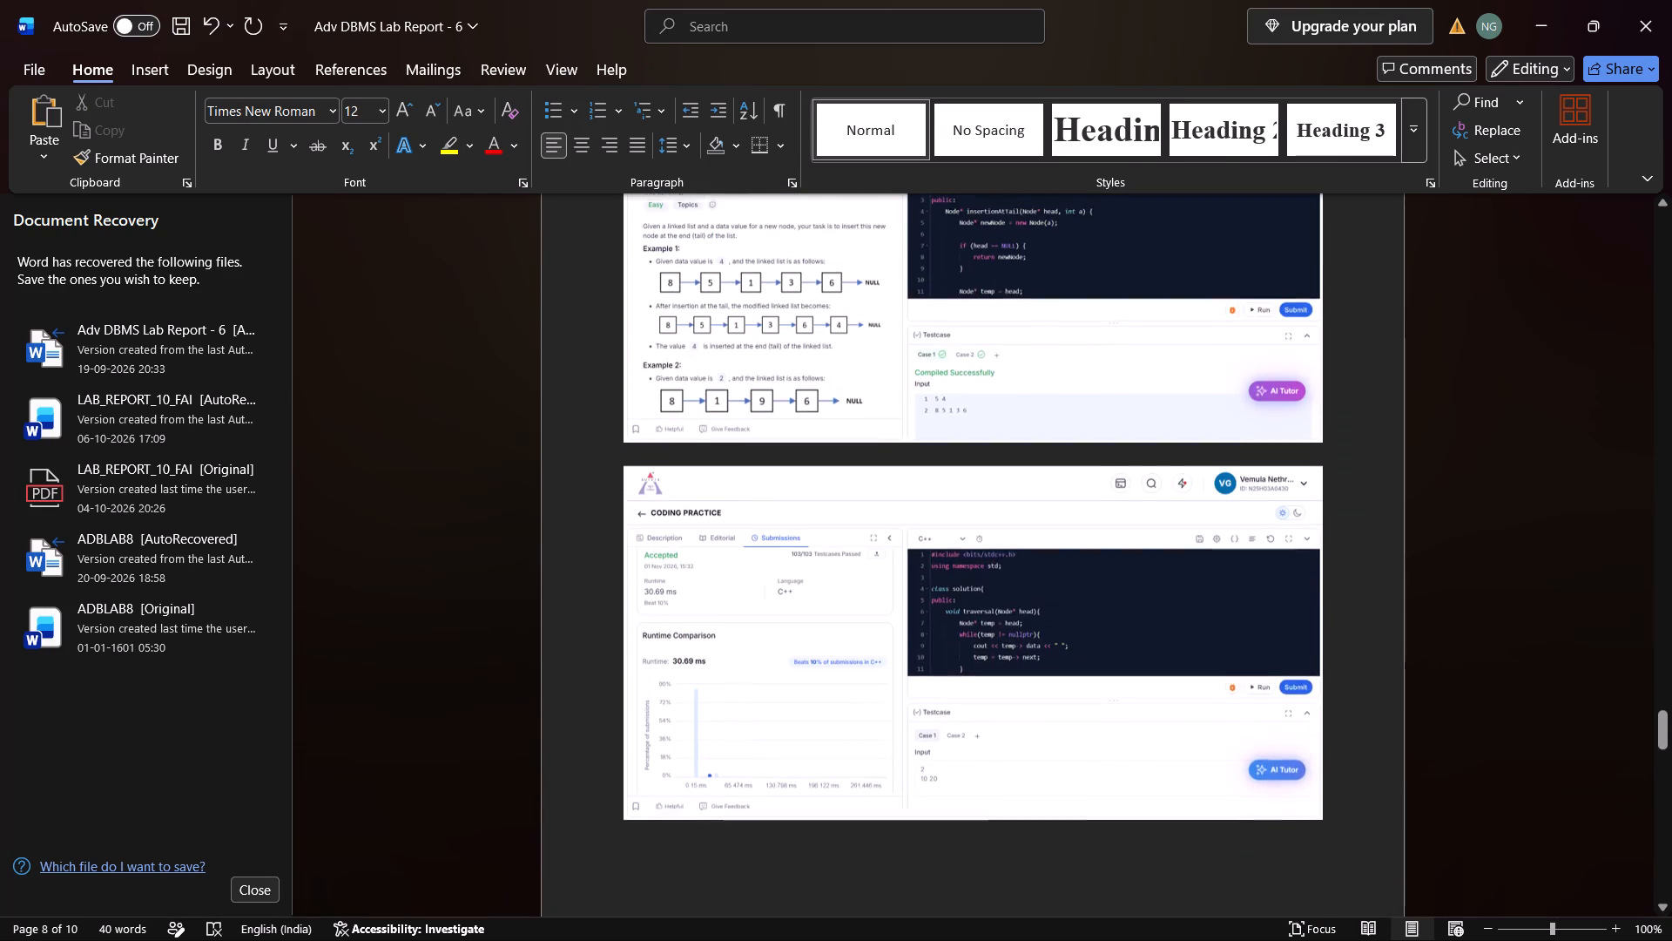
{"action": "scroll", "coordinate": [742, 732], "scroll_direction": "up", "scroll_amount": 1}
{"action": "scroll", "coordinate": [742, 732], "scroll_direction": "down", "scroll_amount": 9}
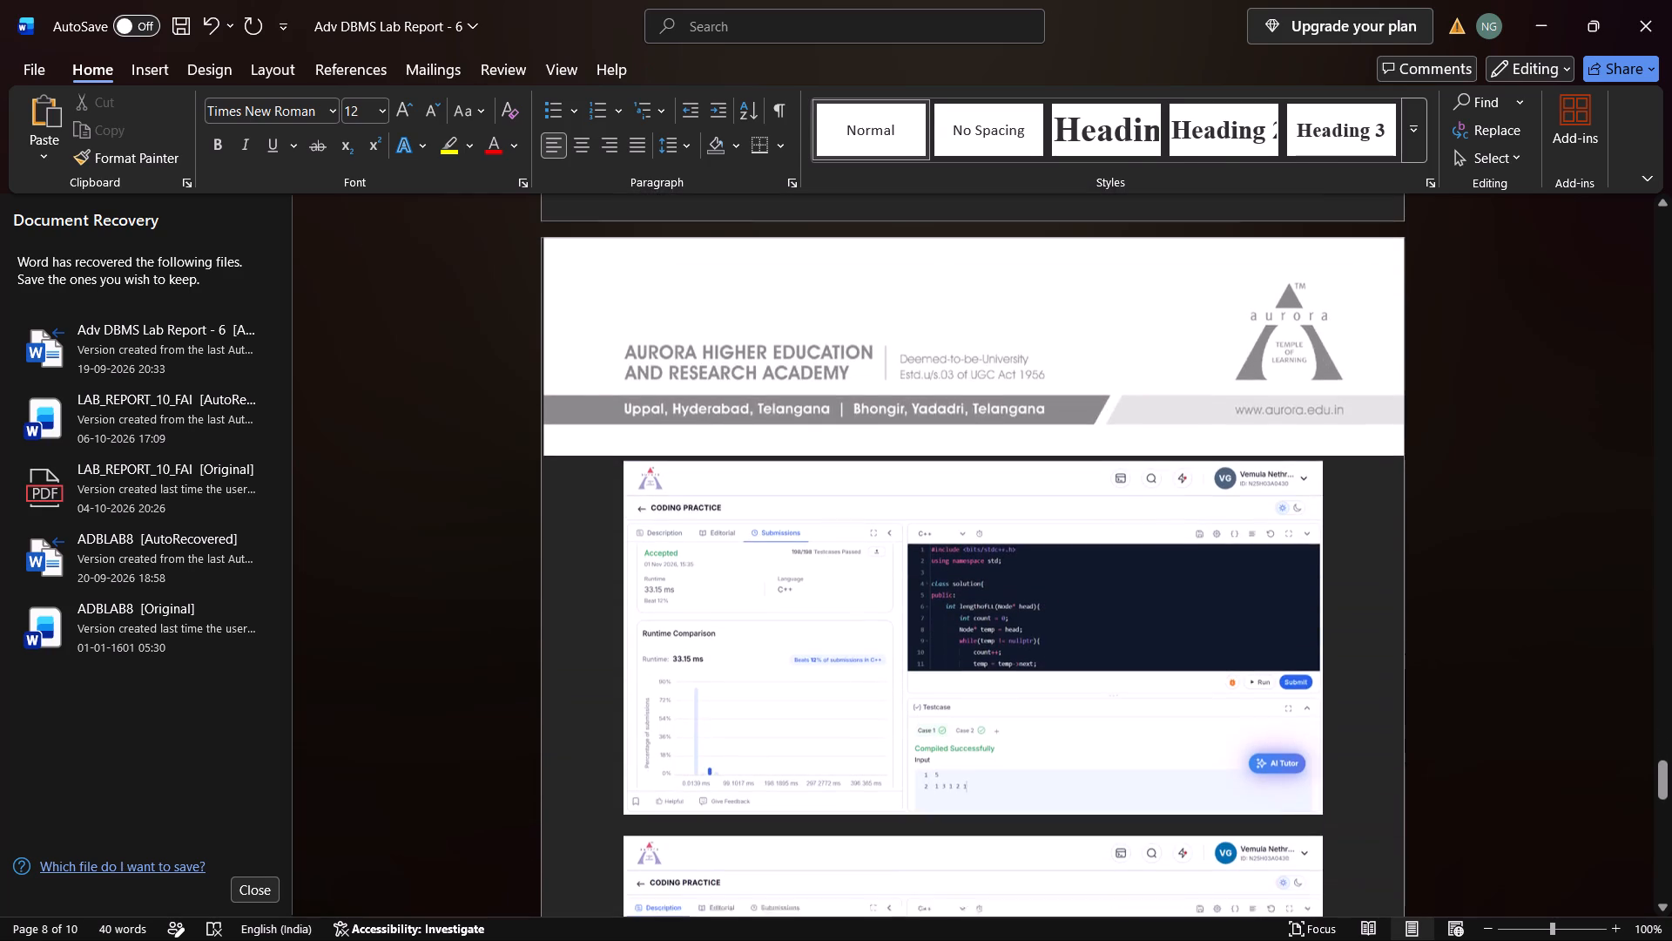
{"action": "left_click", "coordinate": [922, 556]}
{"action": "key", "text": "BackSpace"}
{"action": "scroll", "coordinate": [775, 727], "scroll_direction": "down", "scroll_amount": 2}
{"action": "left_click", "coordinate": [843, 626]}
{"action": "key", "text": "BackSpace"}
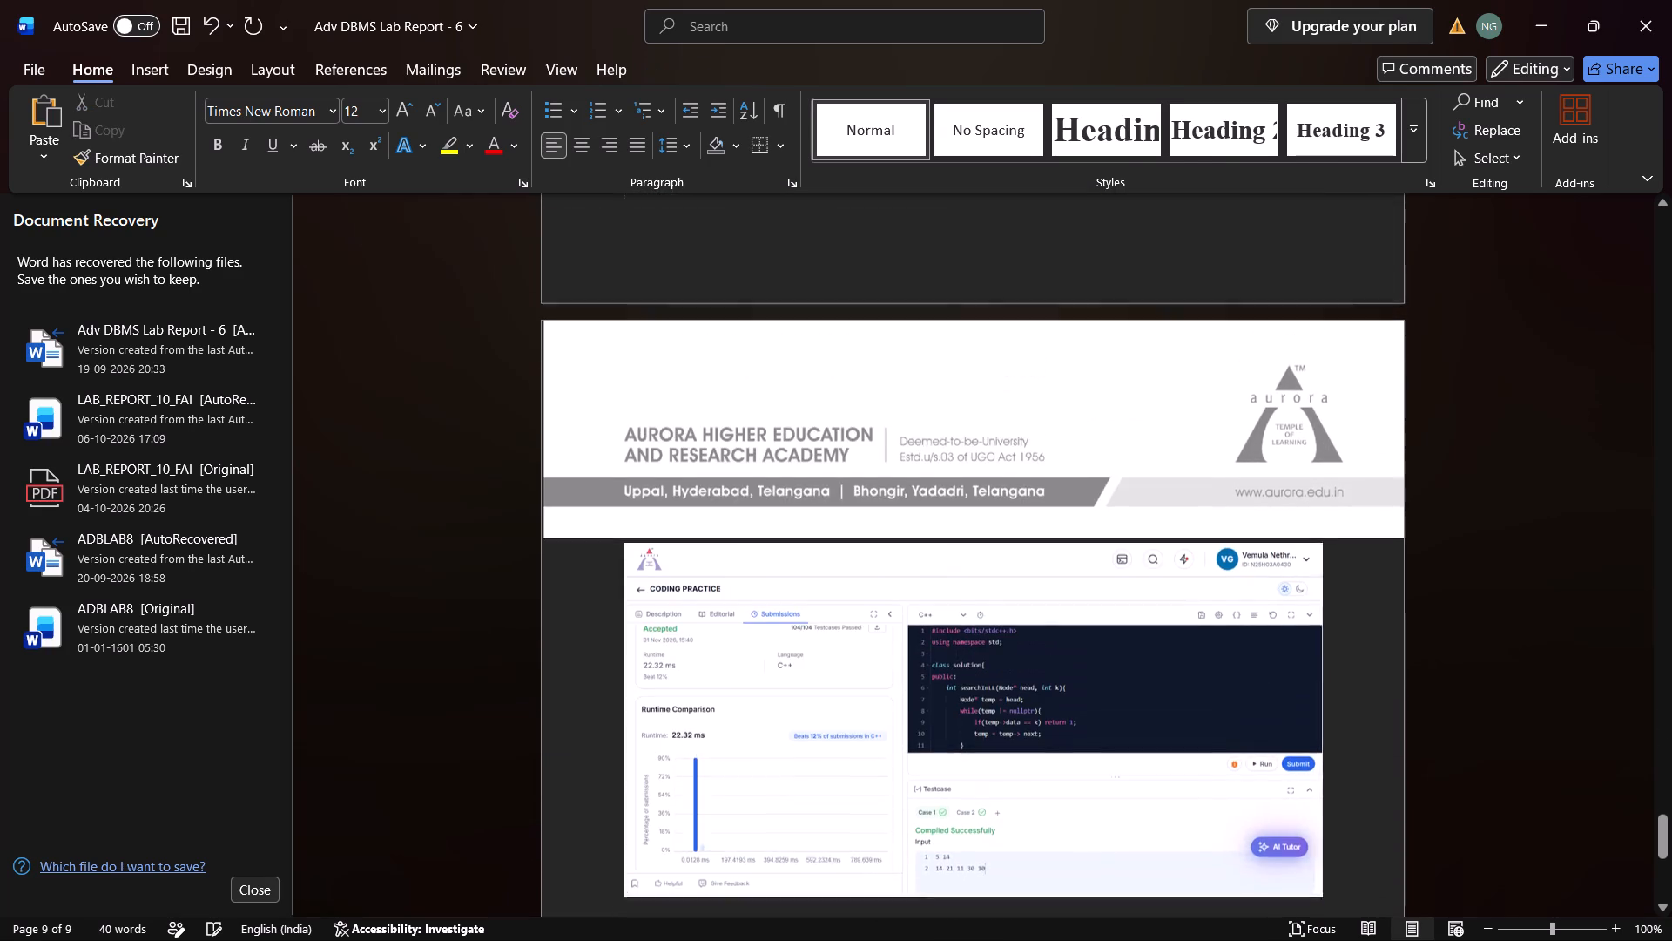
{"action": "scroll", "coordinate": [843, 626], "scroll_direction": "down", "scroll_amount": 2}
{"action": "left_click", "coordinate": [838, 549]}
{"action": "key", "text": "BackSpace"}
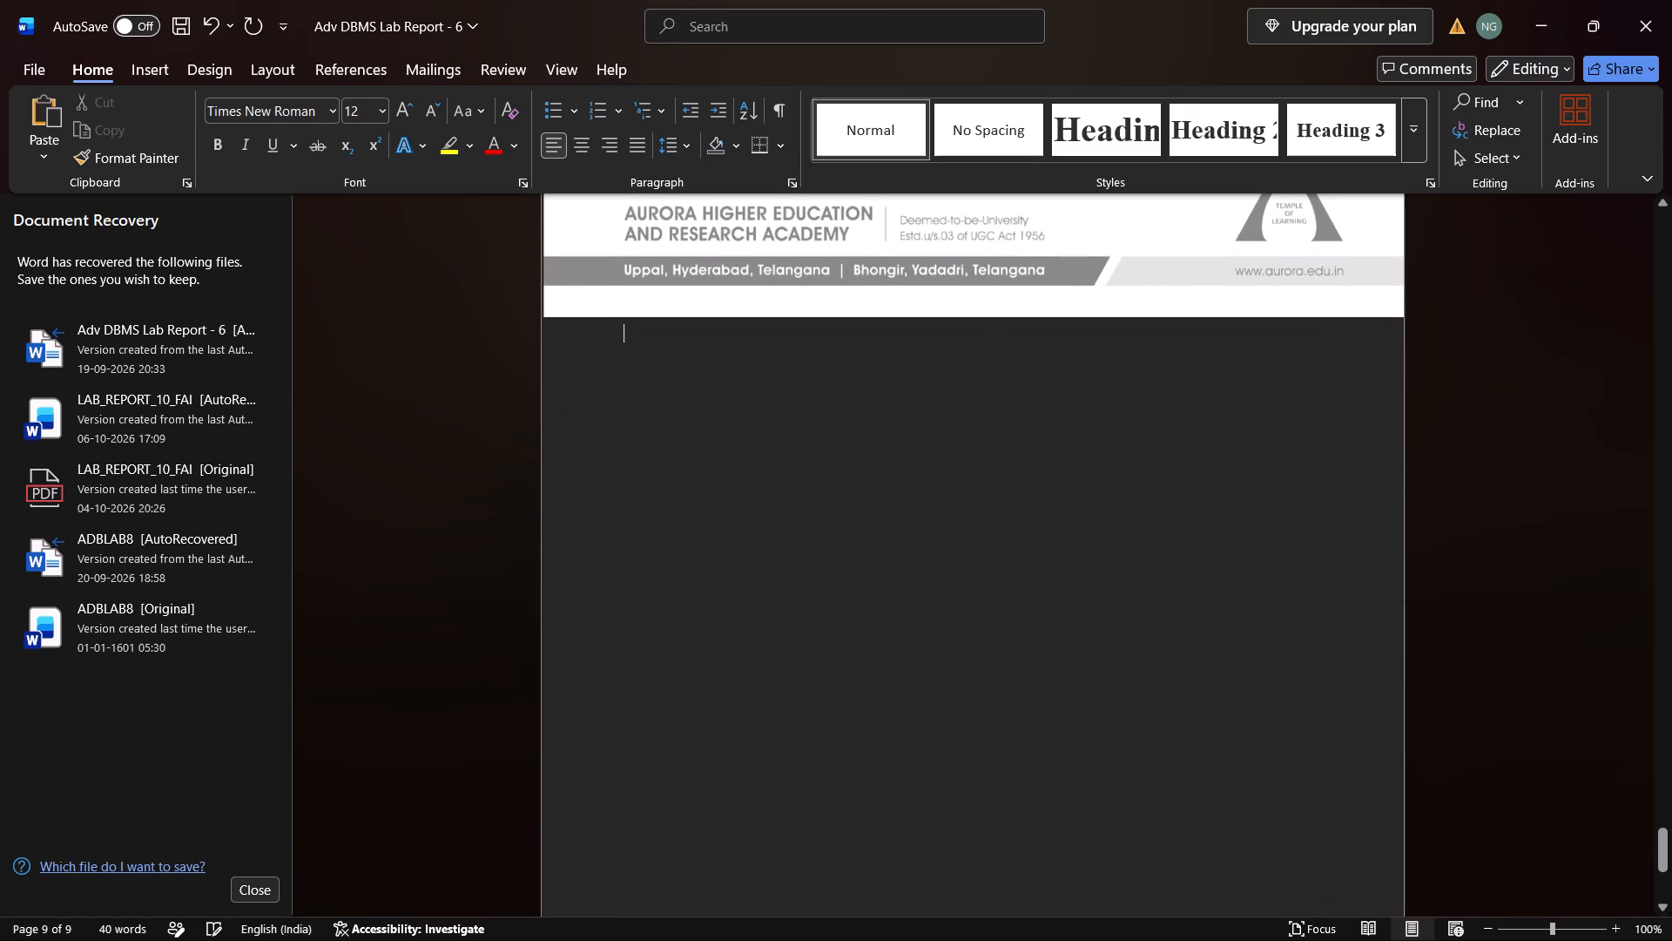
{"action": "scroll", "coordinate": [792, 492], "scroll_direction": "up", "scroll_amount": 2}
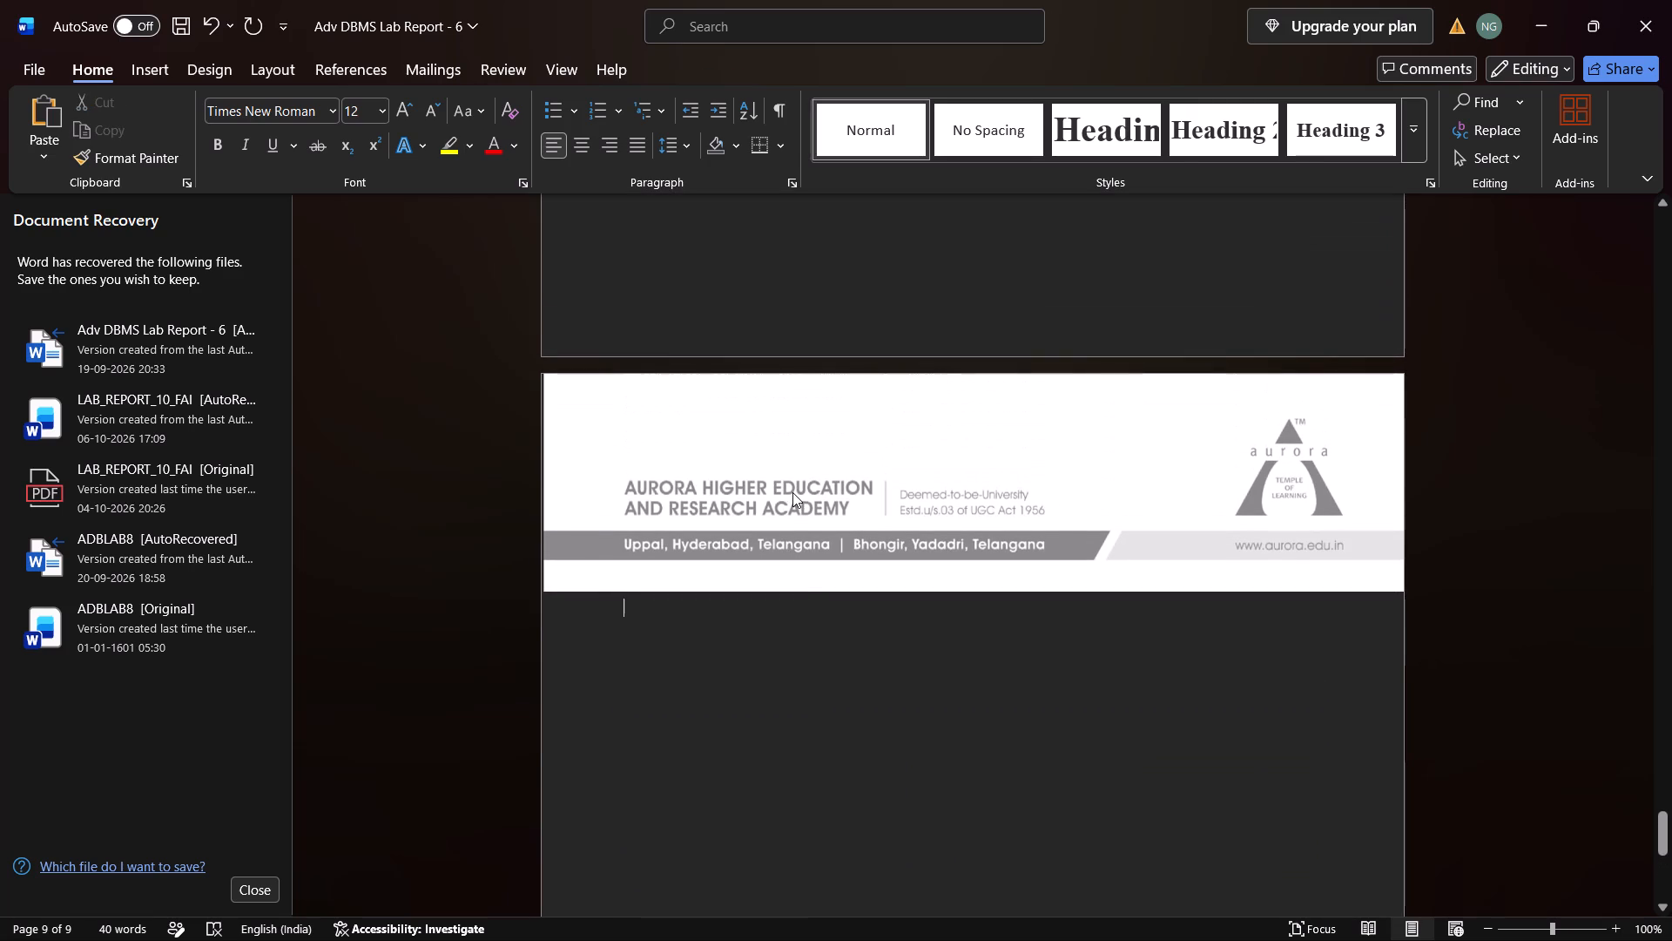
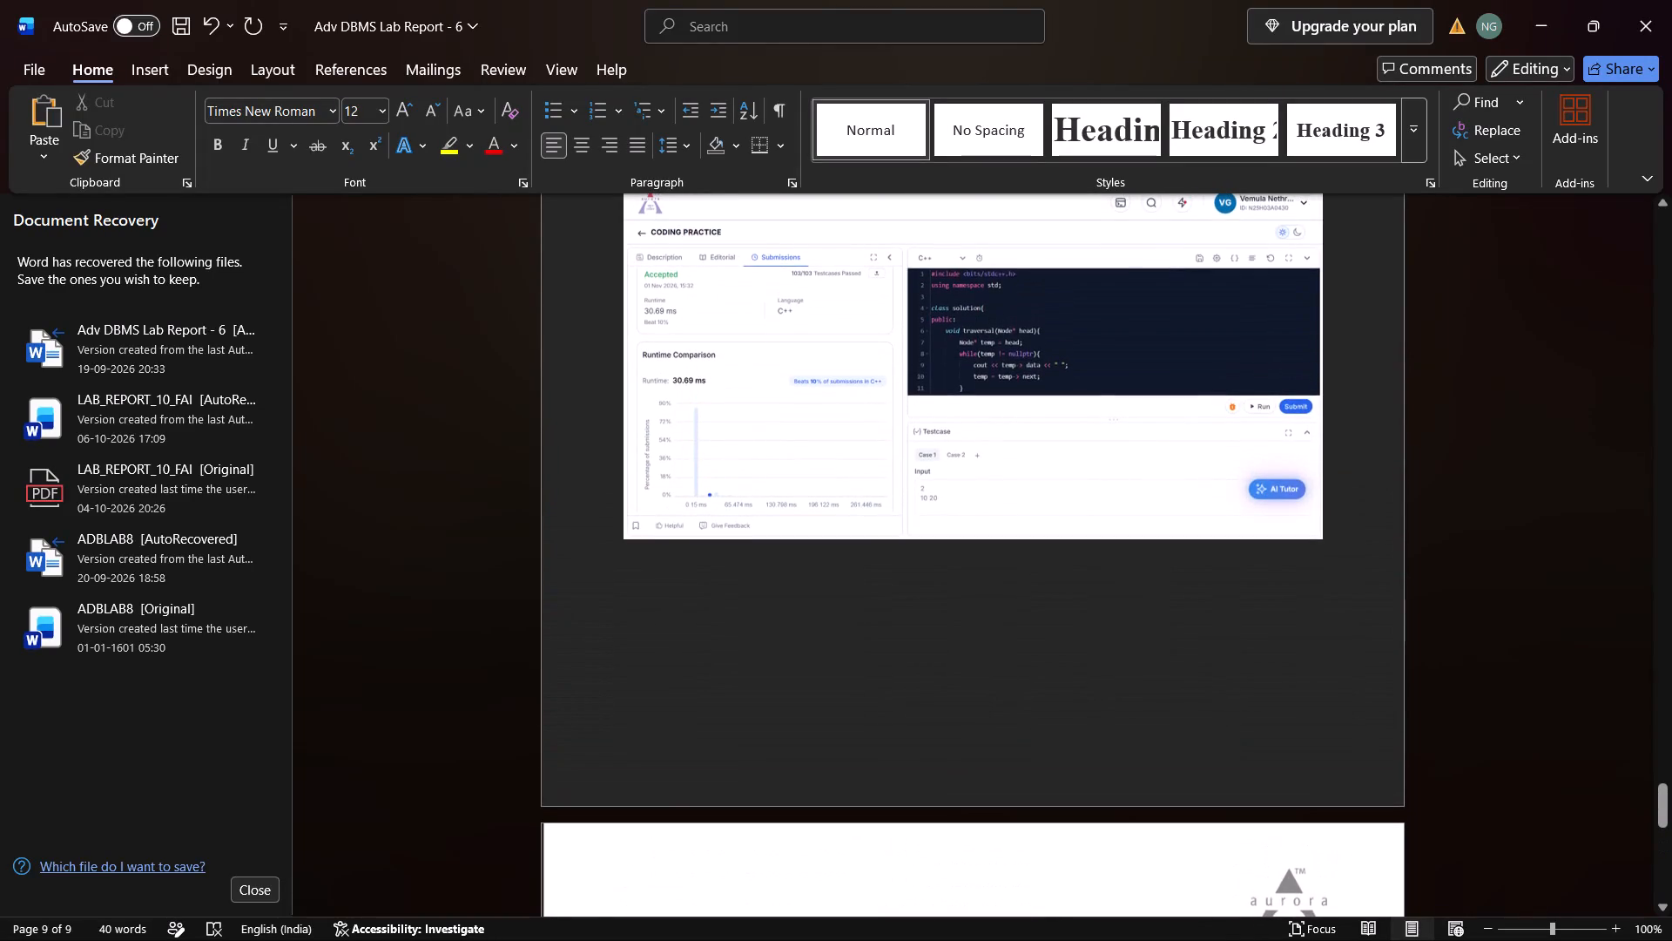
Examine the Insertion At Head and Insertion At Tail problem and submission screenshots on the report's closing pages.
{"action": "scroll", "coordinate": [890, 319], "scroll_direction": "up", "scroll_amount": 7}
{"action": "scroll", "coordinate": [890, 319], "scroll_direction": "down", "scroll_amount": 2}
{"action": "scroll", "coordinate": [890, 319], "scroll_direction": "up", "scroll_amount": 1}
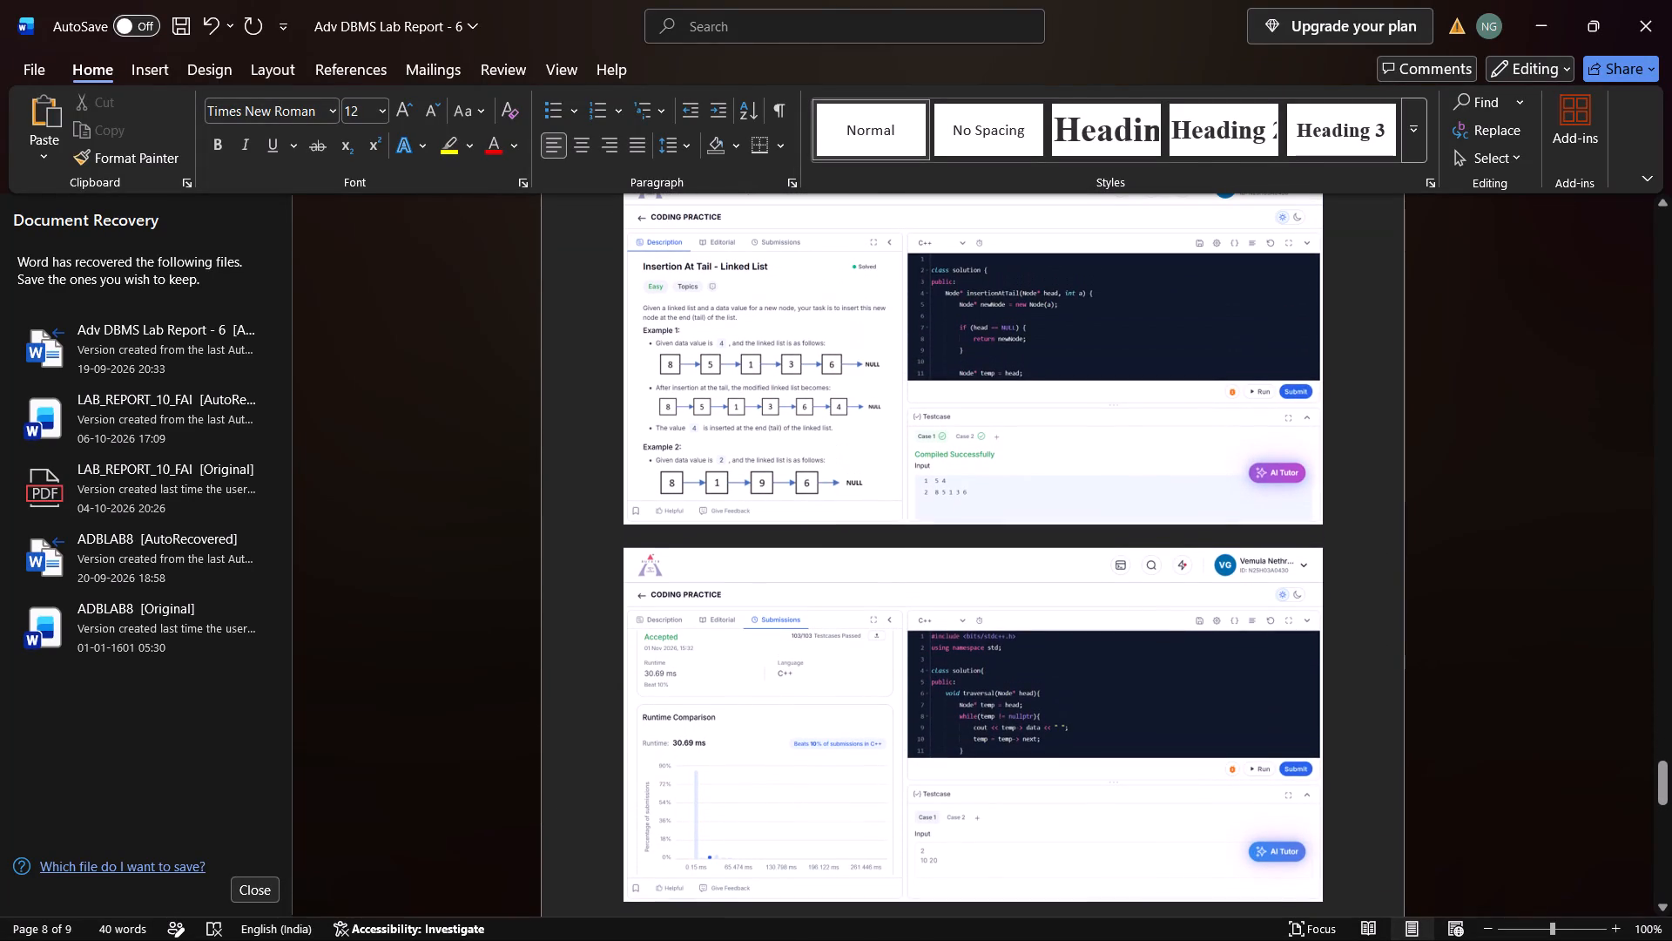
{"action": "scroll", "coordinate": [890, 319], "scroll_direction": "up", "scroll_amount": 1}
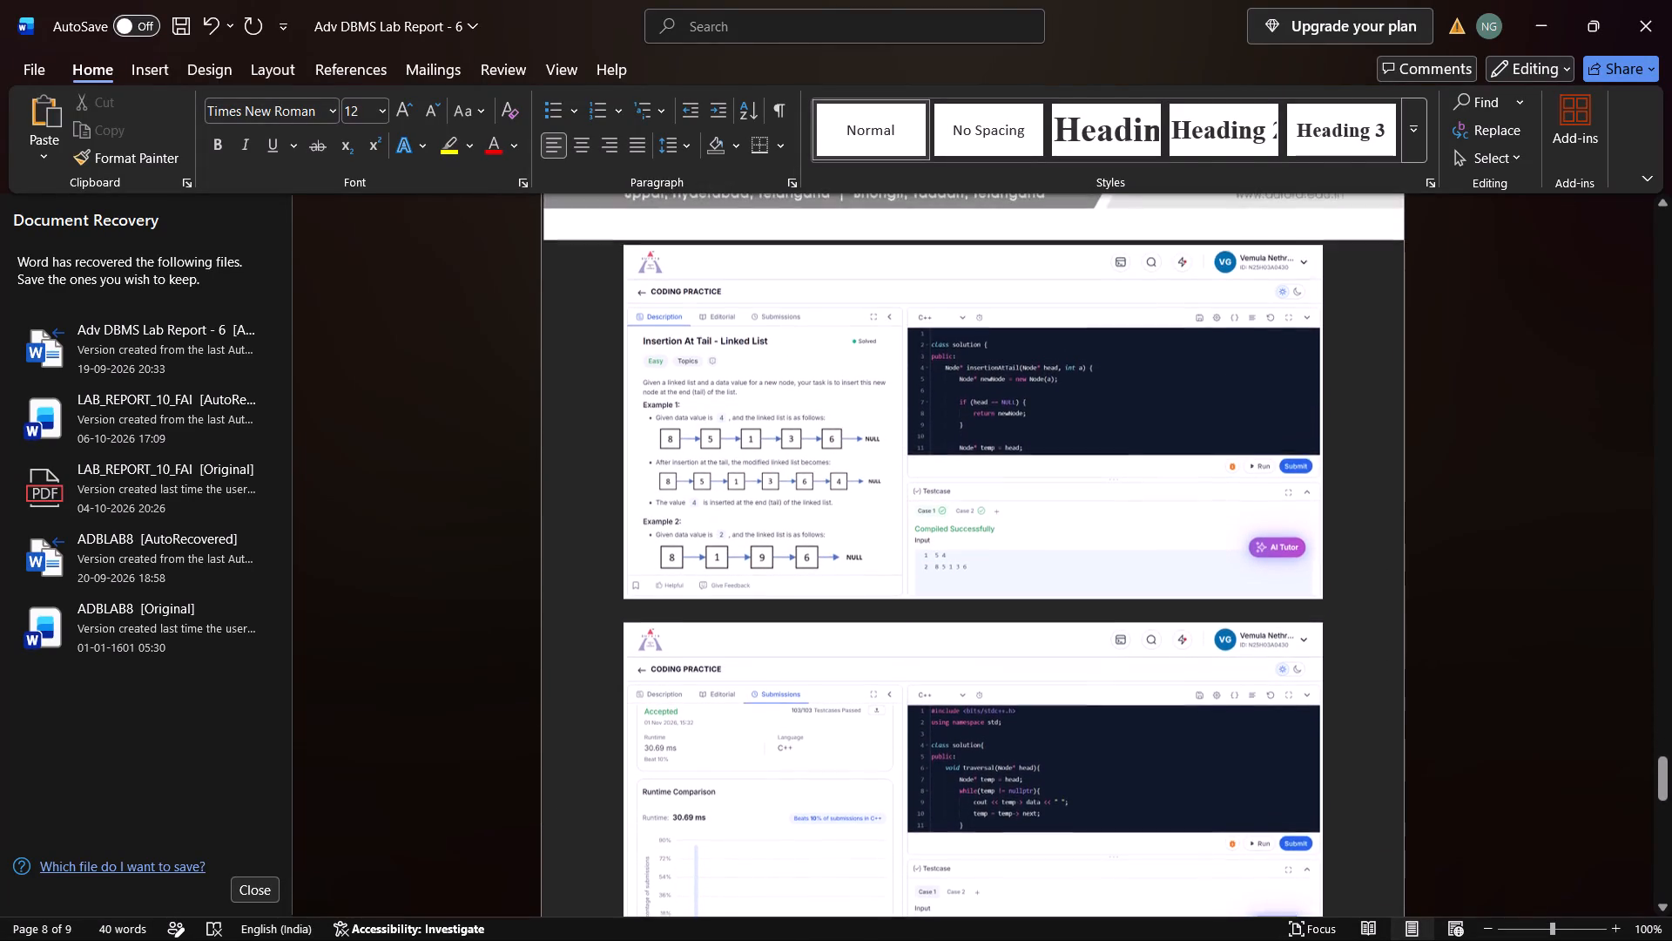
{"action": "scroll", "coordinate": [890, 319], "scroll_direction": "down", "scroll_amount": 2}
{"action": "scroll", "coordinate": [890, 319], "scroll_direction": "up", "scroll_amount": 4}
{"action": "scroll", "coordinate": [890, 319], "scroll_direction": "down", "scroll_amount": 2}
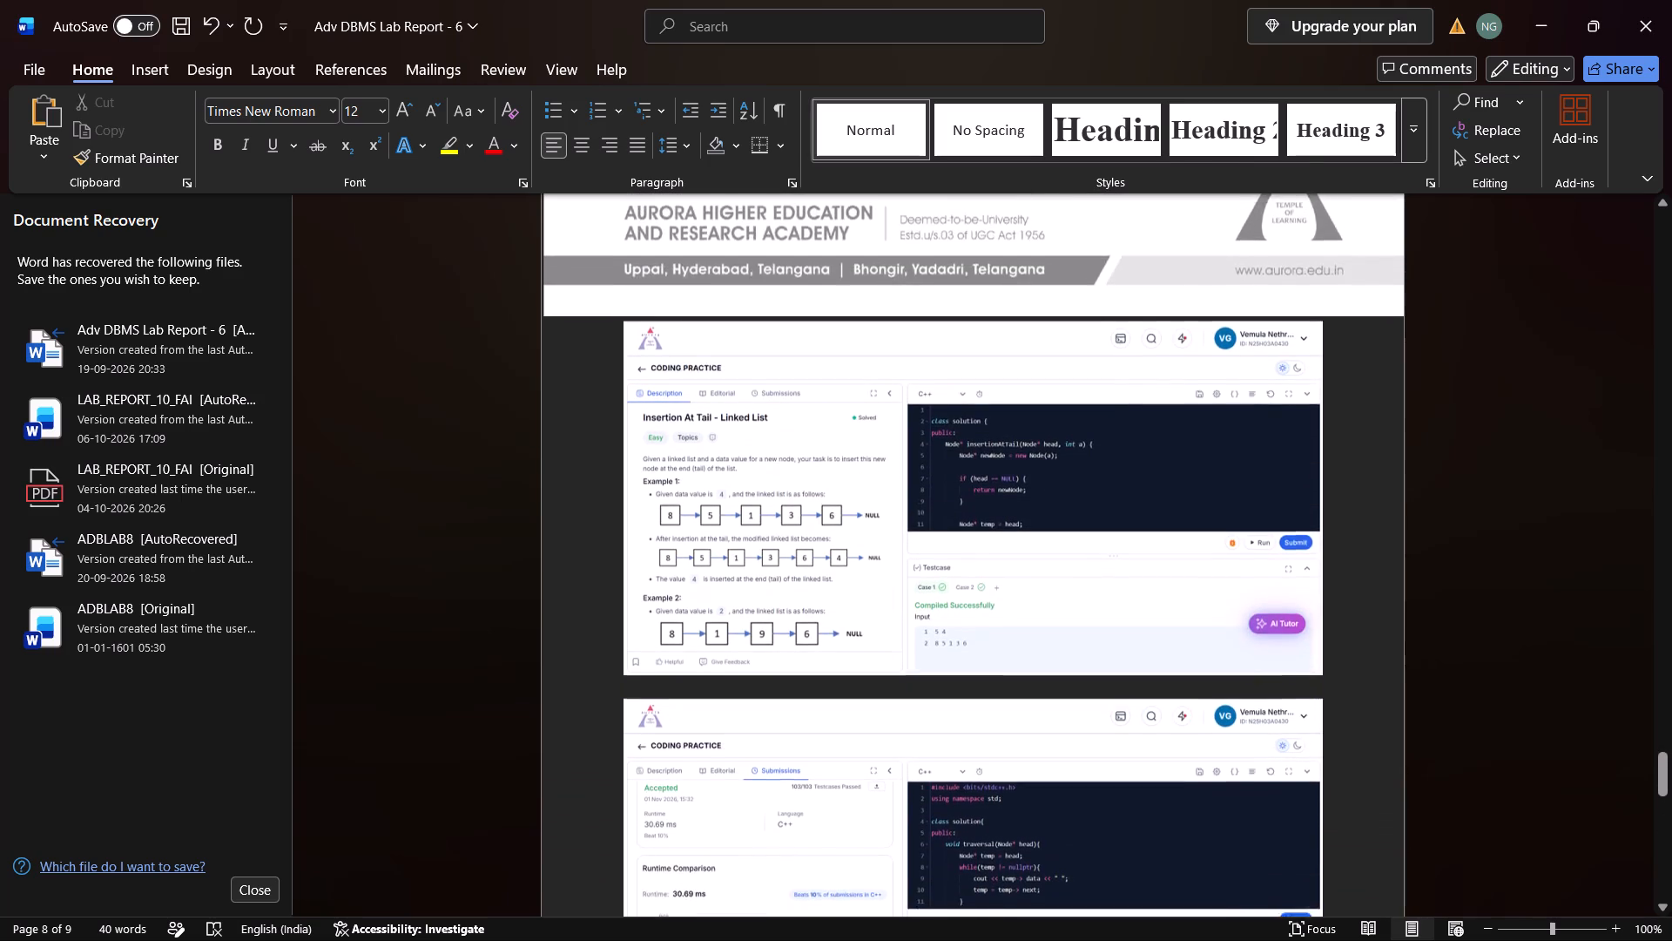
{"action": "scroll", "coordinate": [890, 319], "scroll_direction": "down", "scroll_amount": 7}
{"action": "scroll", "coordinate": [890, 319], "scroll_direction": "up", "scroll_amount": 5}
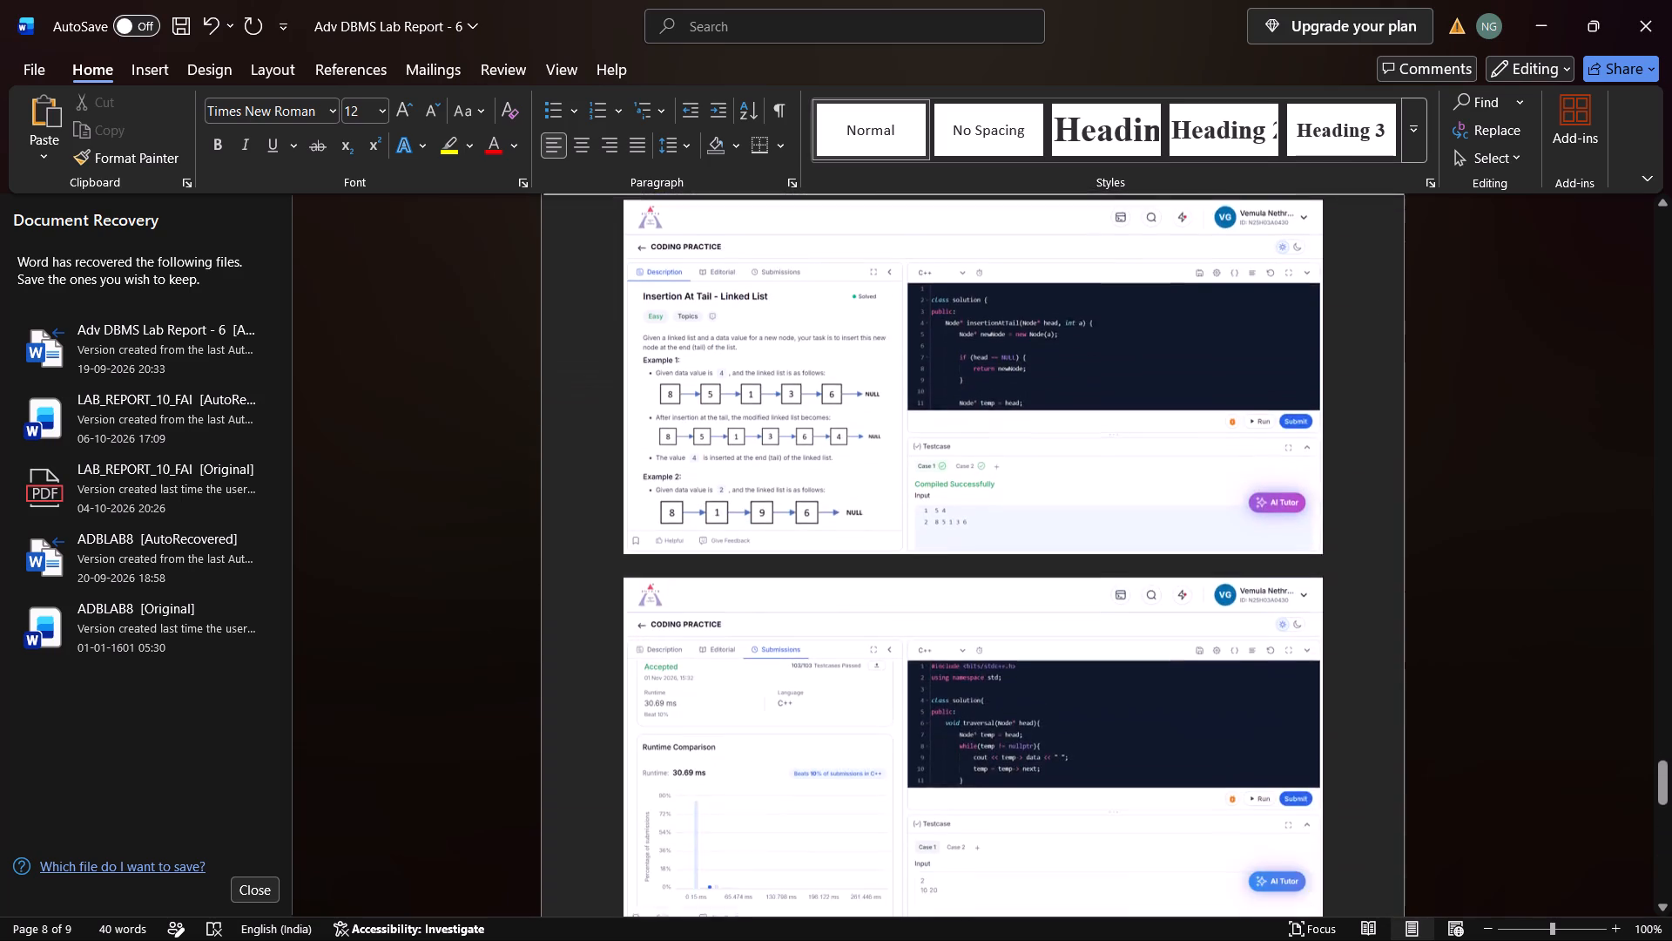
{"action": "scroll", "coordinate": [890, 319], "scroll_direction": "up", "scroll_amount": 15}
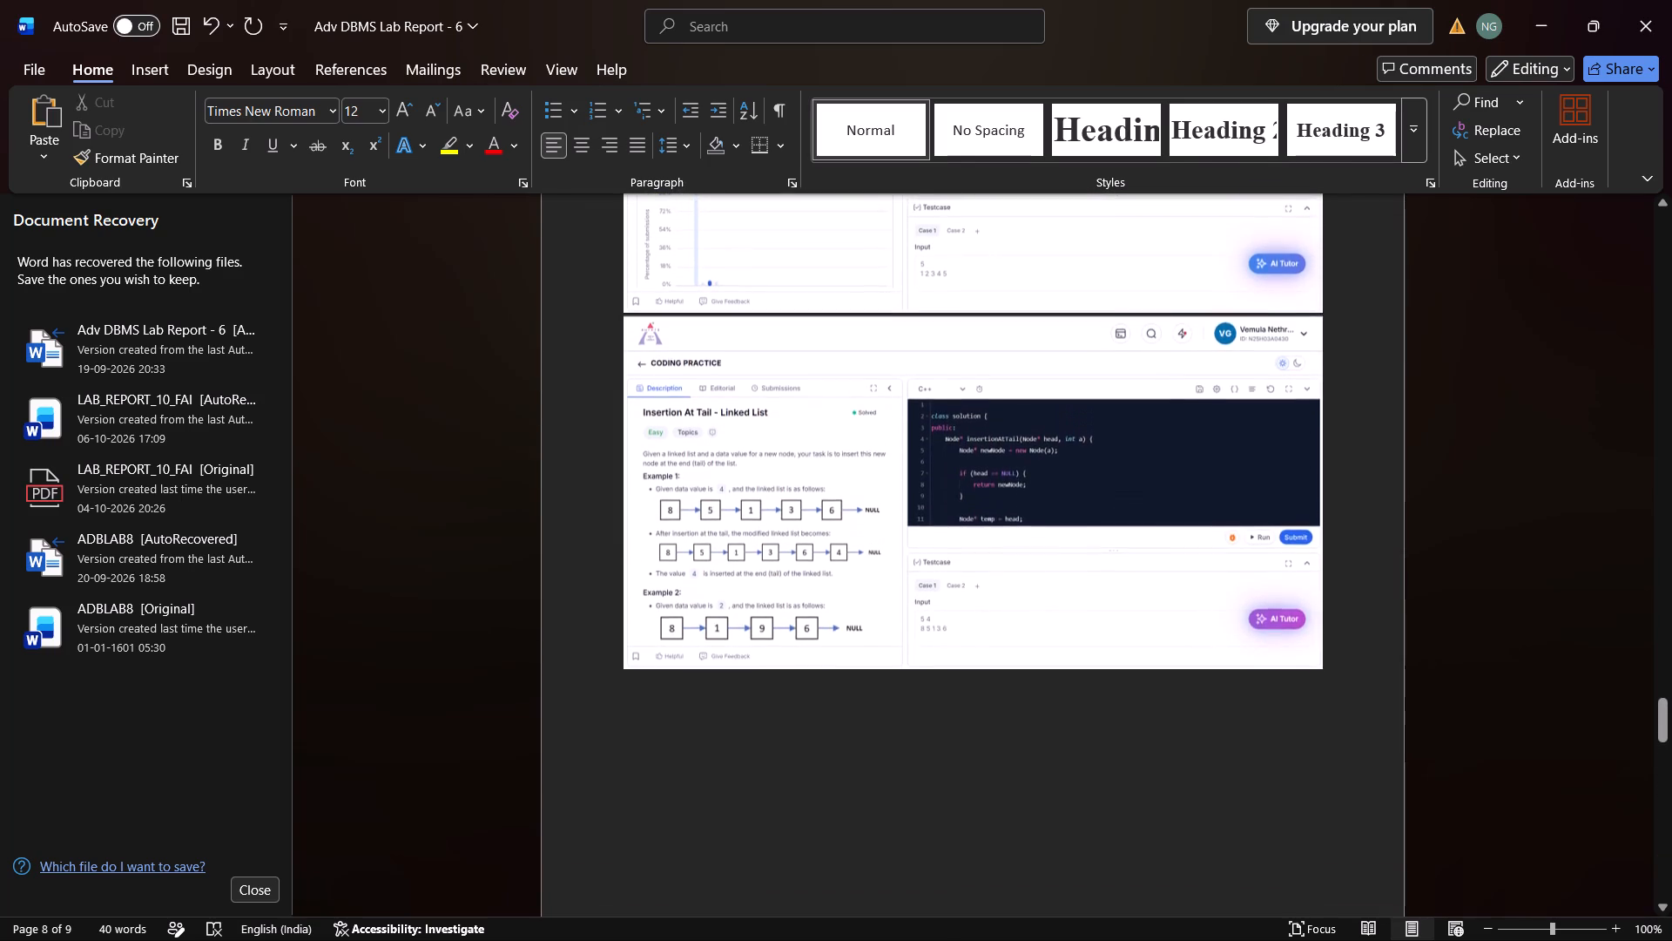
{"action": "scroll", "coordinate": [890, 319], "scroll_direction": "up", "scroll_amount": 7}
{"action": "scroll", "coordinate": [890, 319], "scroll_direction": "down", "scroll_amount": 5}
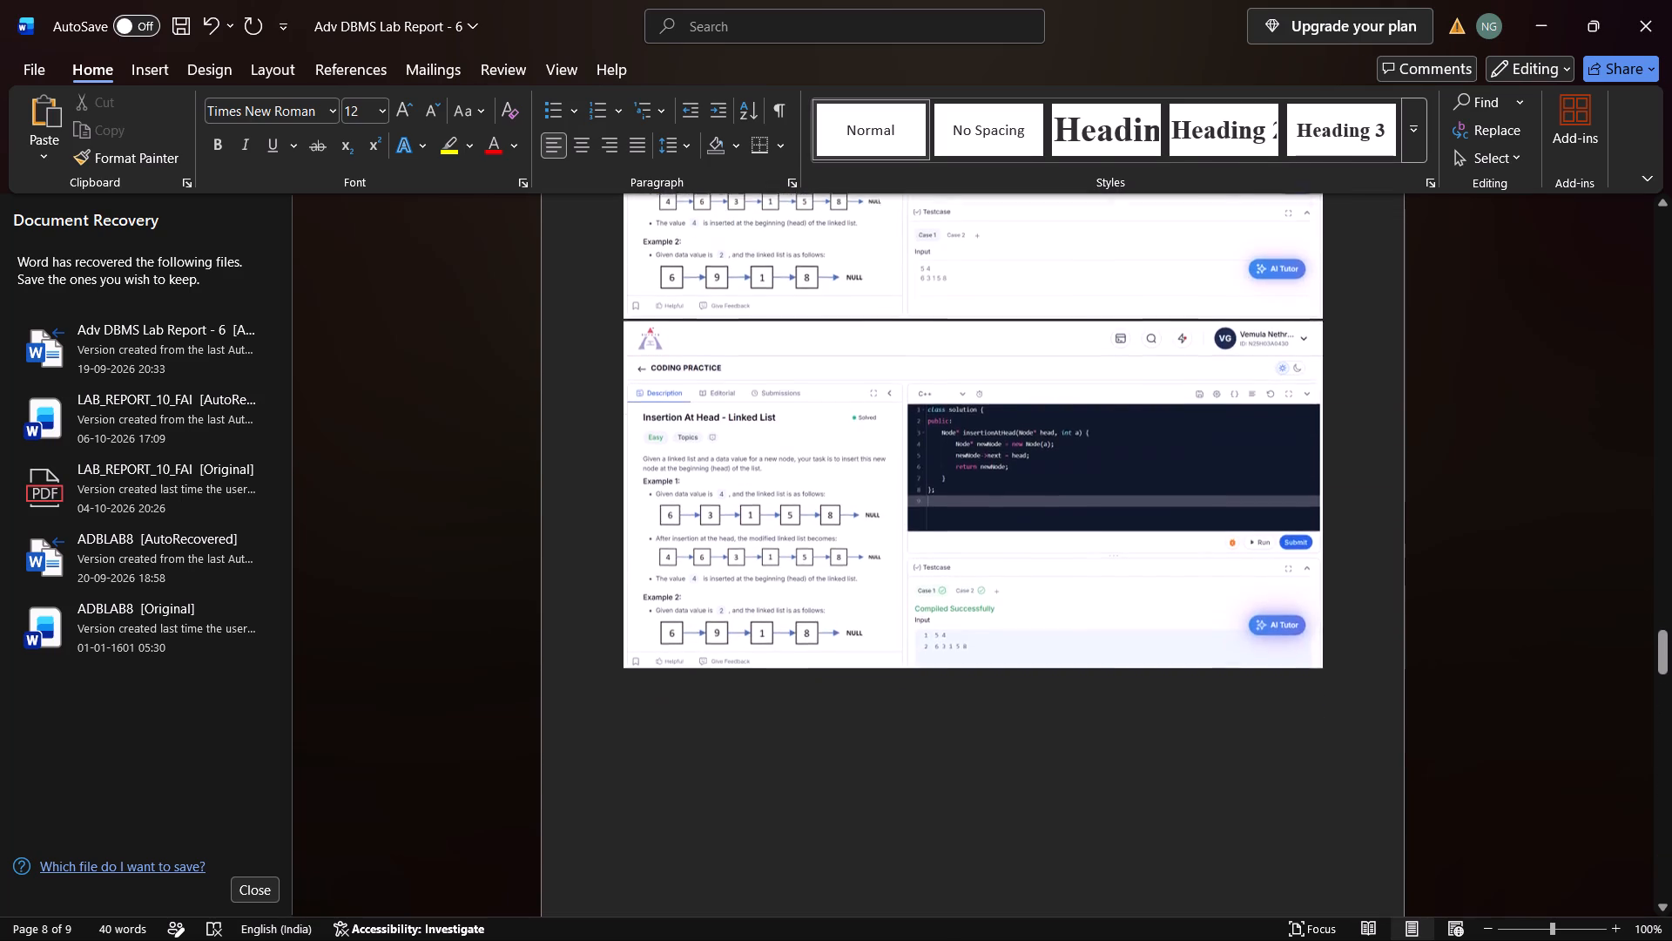
{"action": "scroll", "coordinate": [890, 319], "scroll_direction": "down", "scroll_amount": 12}
{"action": "scroll", "coordinate": [890, 319], "scroll_direction": "up", "scroll_amount": 1}
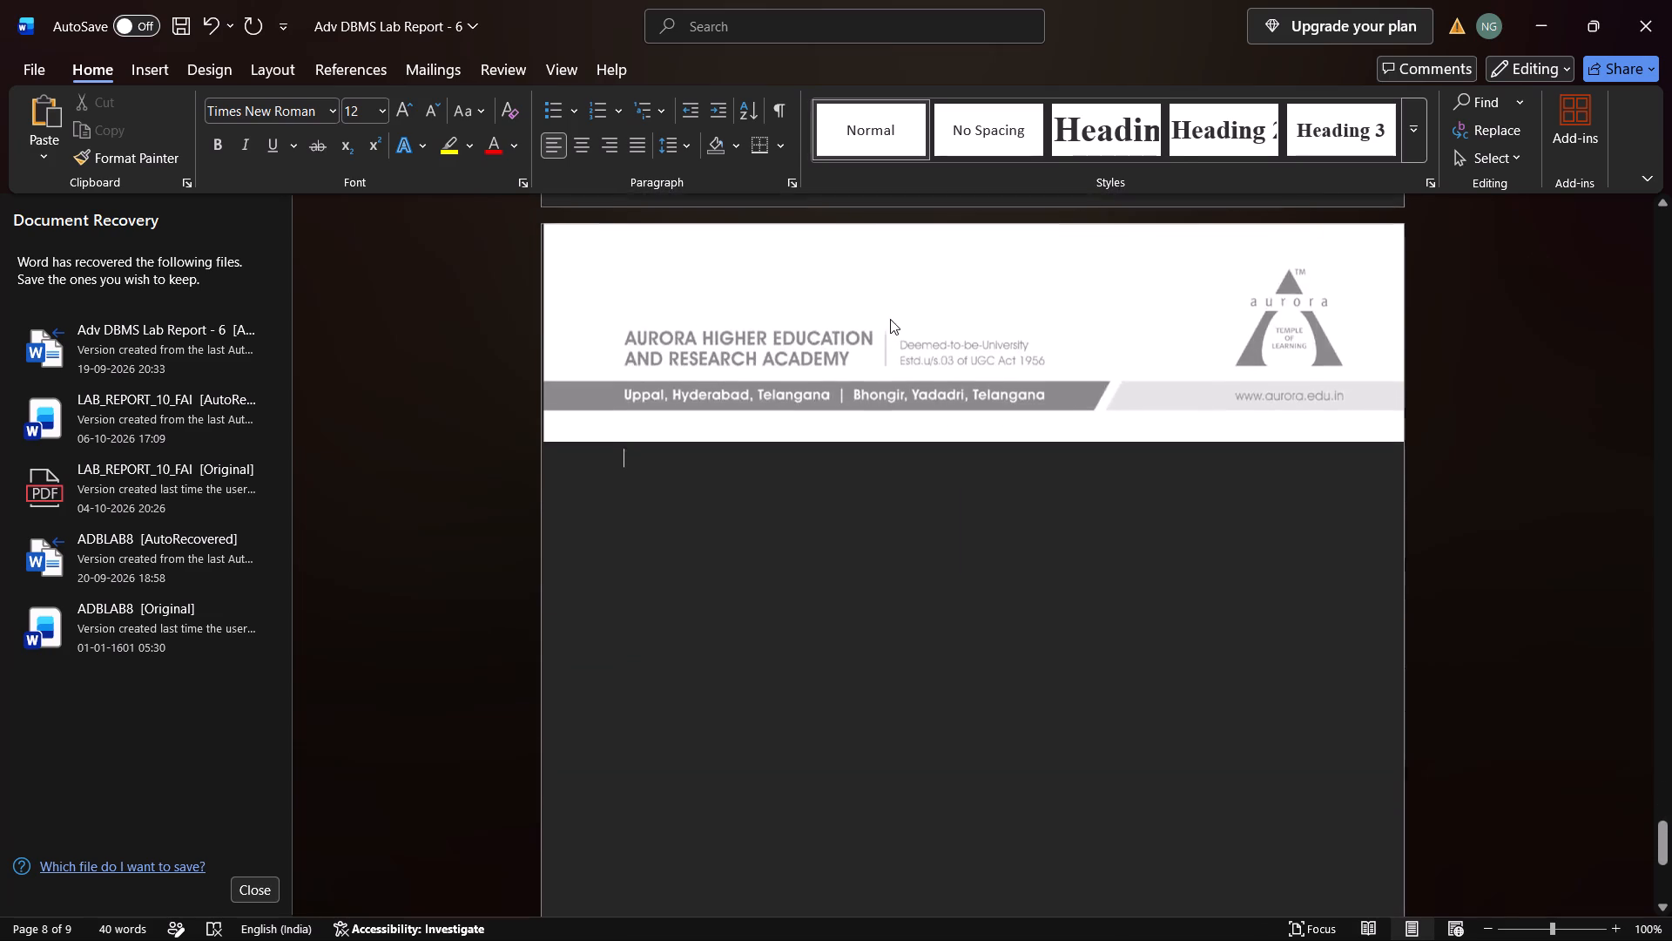
{"action": "scroll", "coordinate": [890, 319], "scroll_direction": "up", "scroll_amount": 6}
{"action": "scroll", "coordinate": [890, 319], "scroll_direction": "down", "scroll_amount": 3}
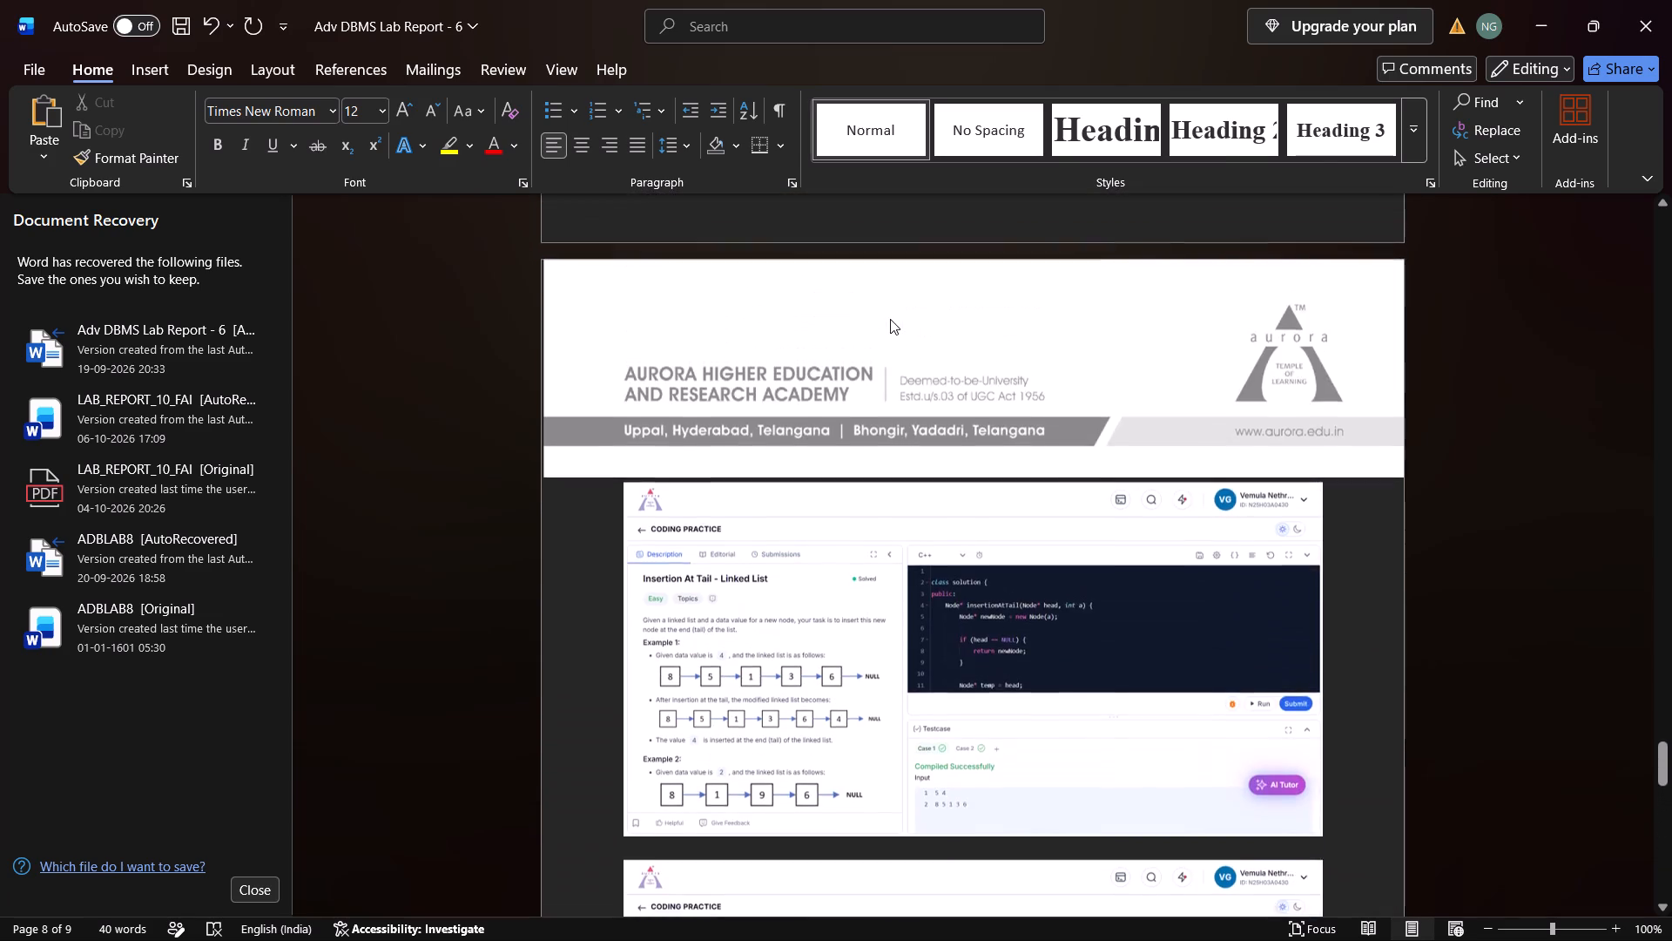
{"action": "scroll", "coordinate": [890, 319], "scroll_direction": "down", "scroll_amount": 7}
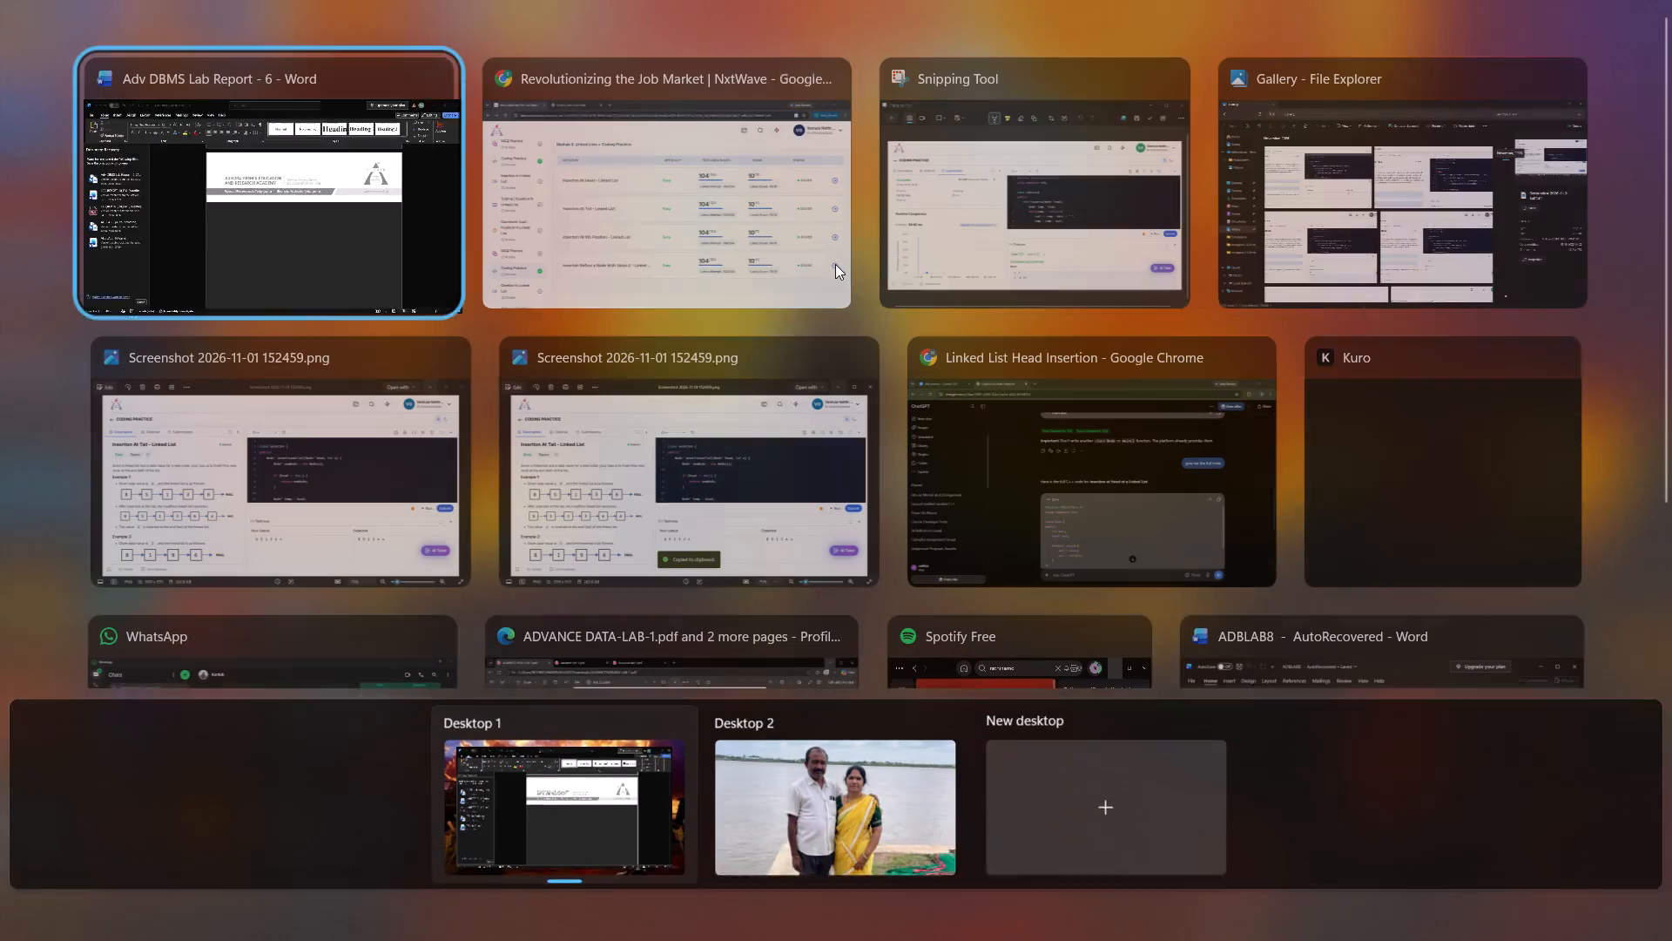
Switch to the coding practice site in Chrome, open Insertion At Kth Position - Linked List, and run its C++ code.
{"action": "left_click", "coordinate": [692, 133]}
{"action": "left_click", "coordinate": [590, 673]}
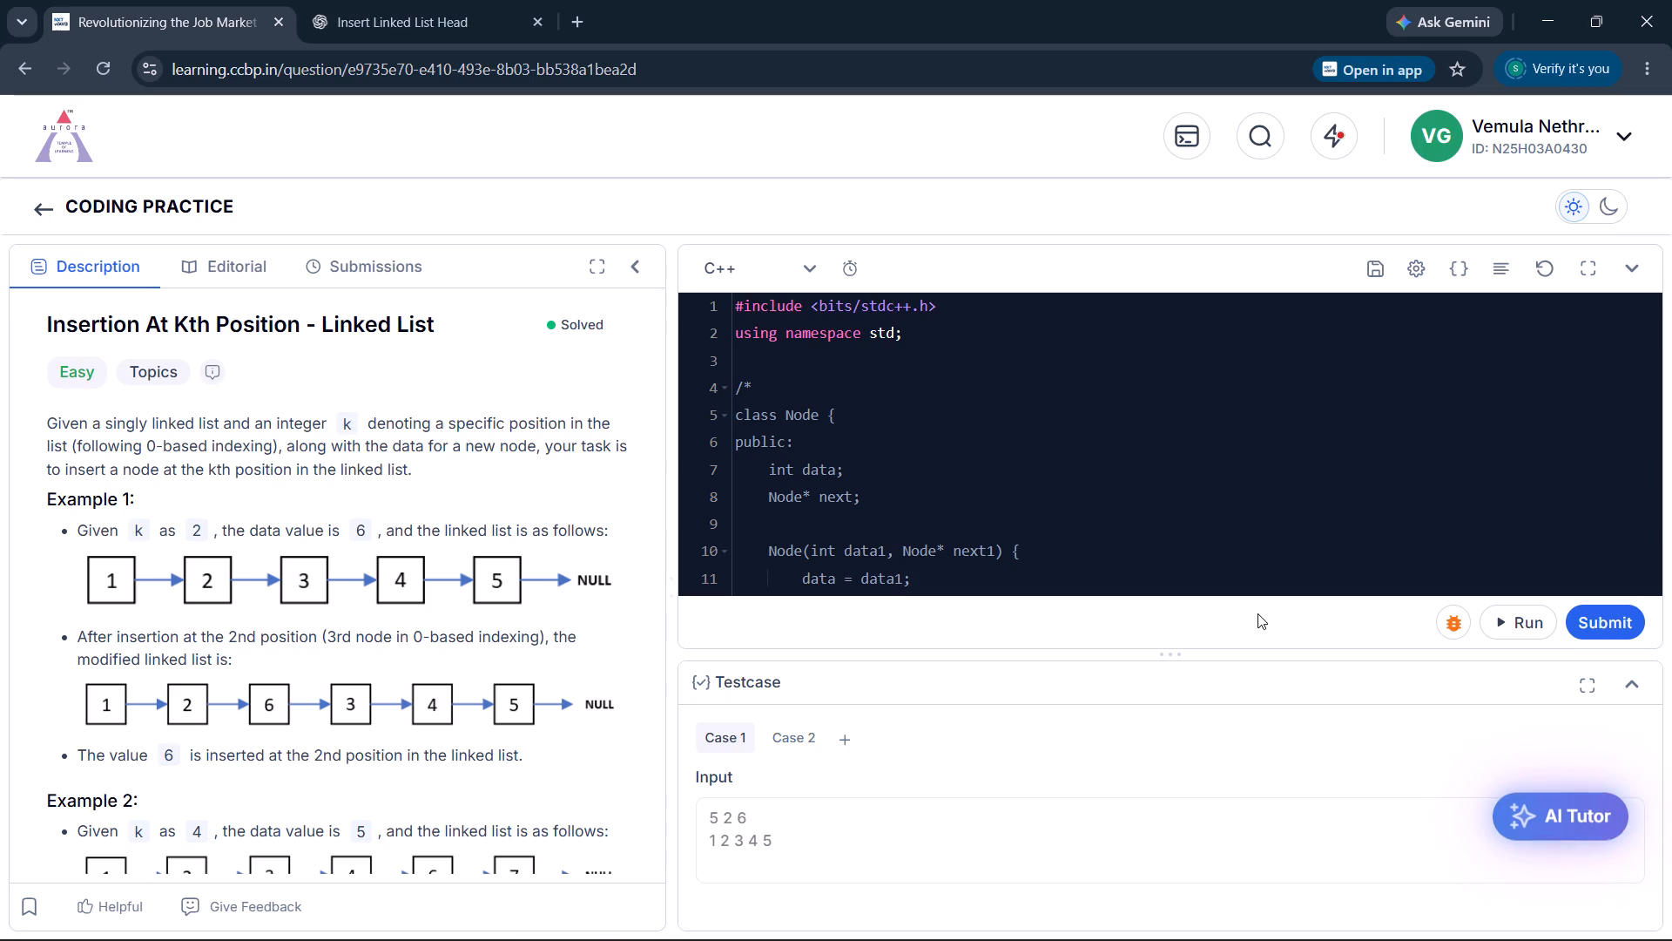
{"action": "left_click", "coordinate": [1524, 614]}
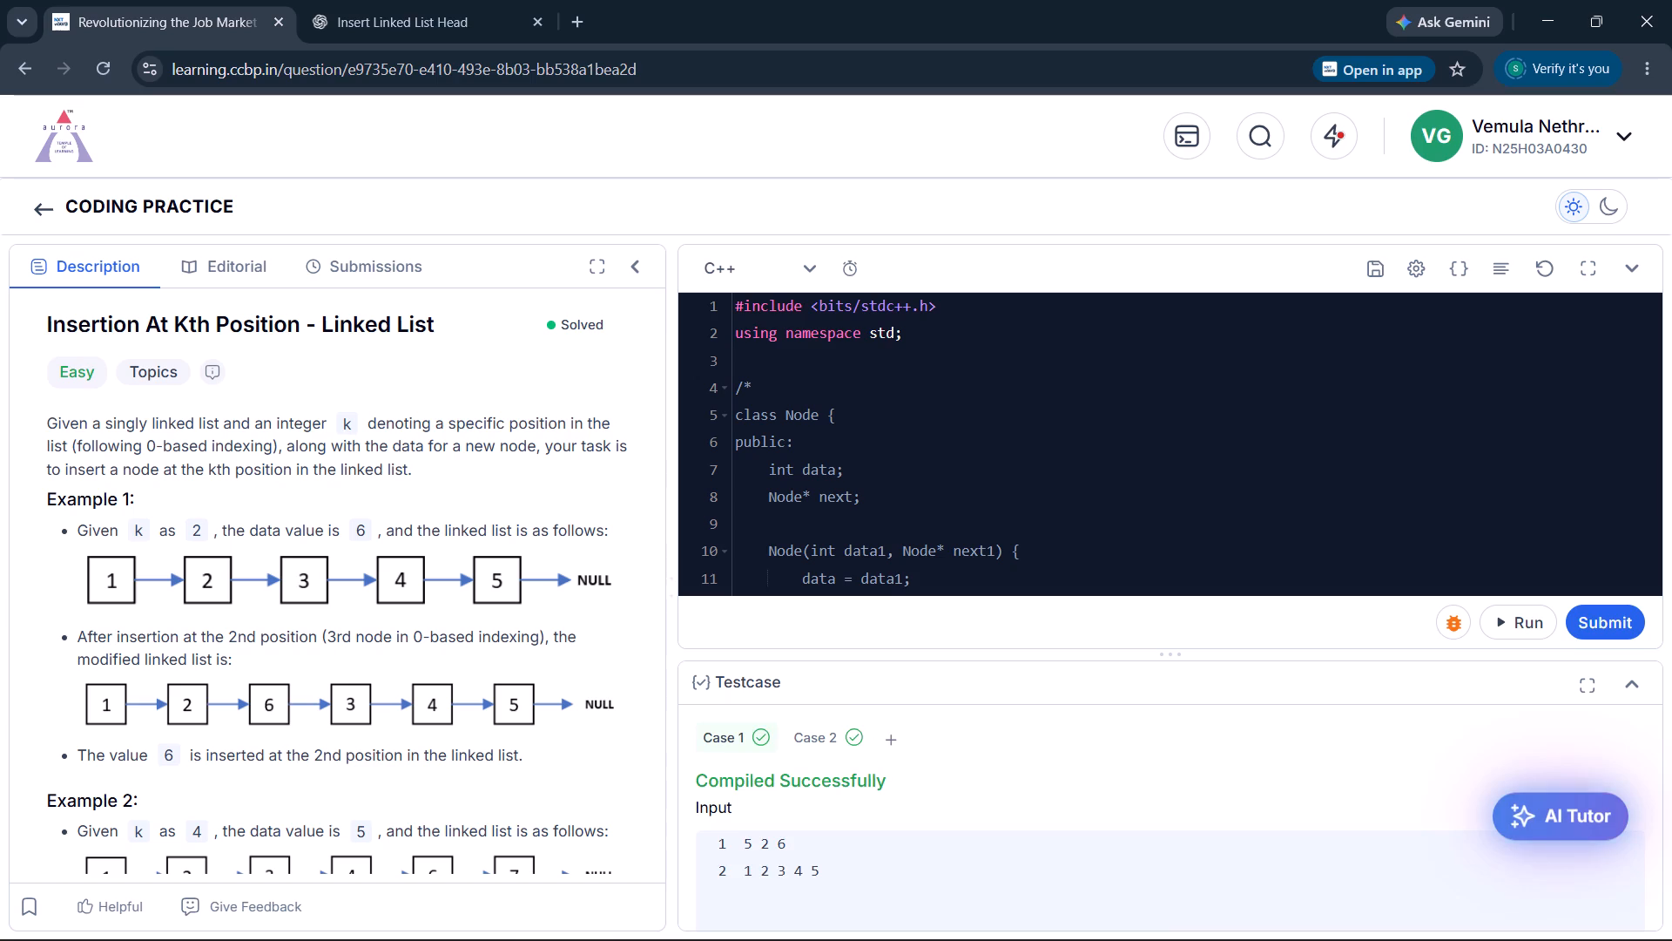
Capture the Insertion At Kth Position description, code and test case area with Snipping Tool and copy the screenshot.
{"action": "scroll", "coordinate": [874, 778], "scroll_direction": "down", "scroll_amount": 6}
{"action": "scroll", "coordinate": [874, 778], "scroll_direction": "up", "scroll_amount": 3}
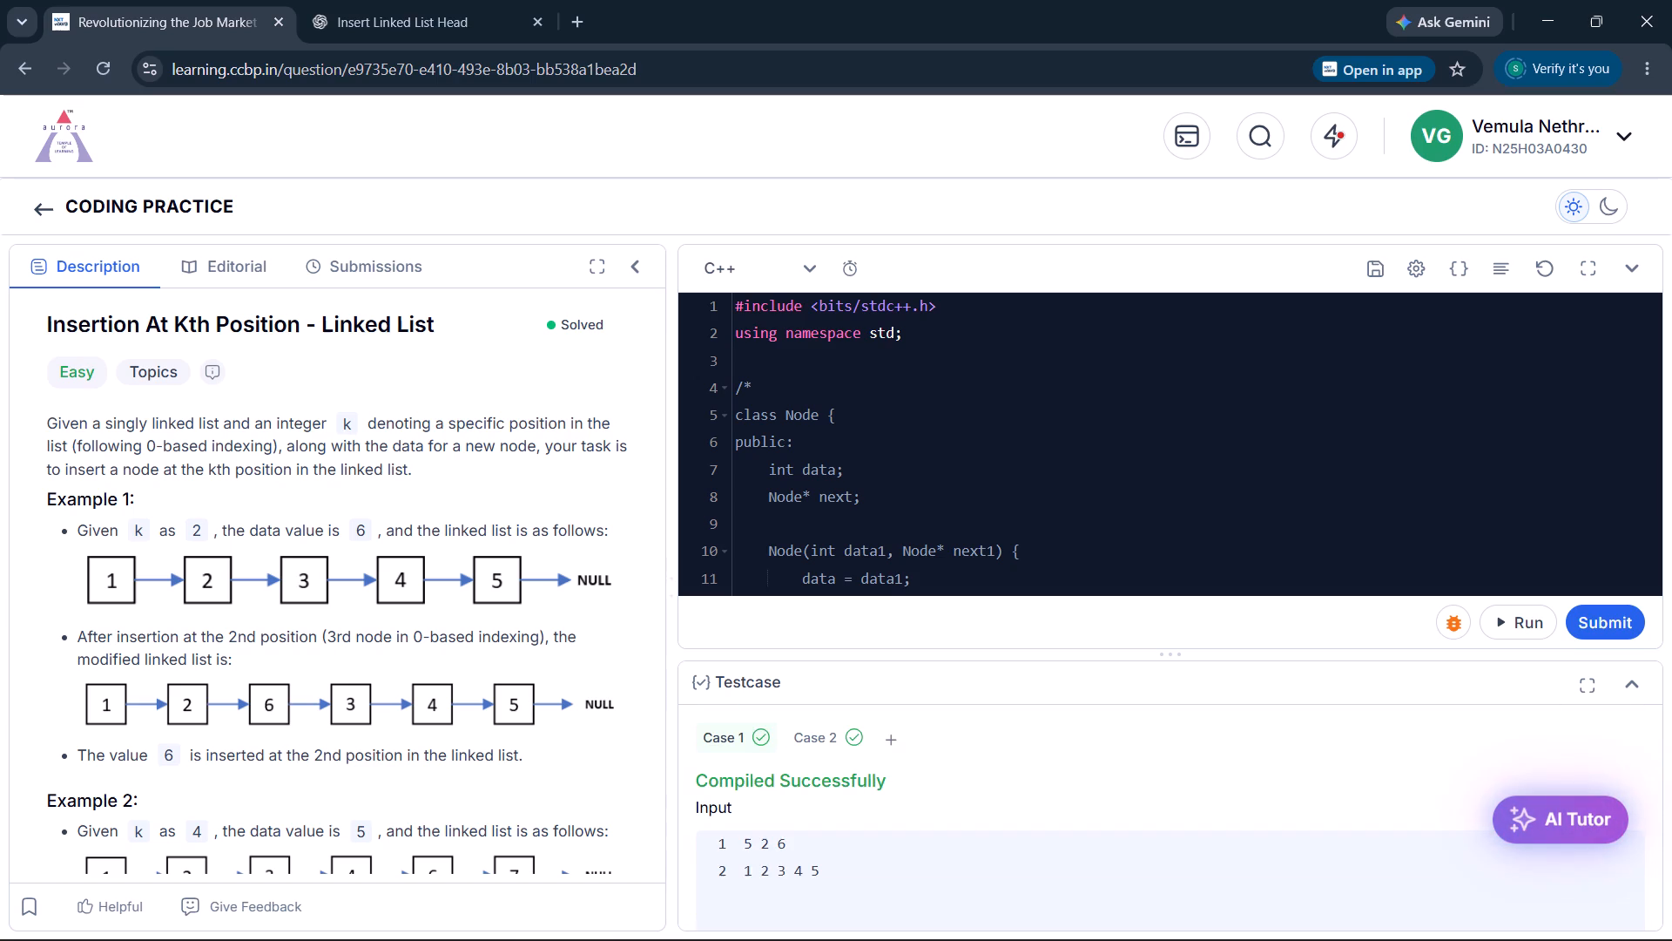
{"action": "scroll", "coordinate": [428, 729], "scroll_direction": "down", "scroll_amount": 1}
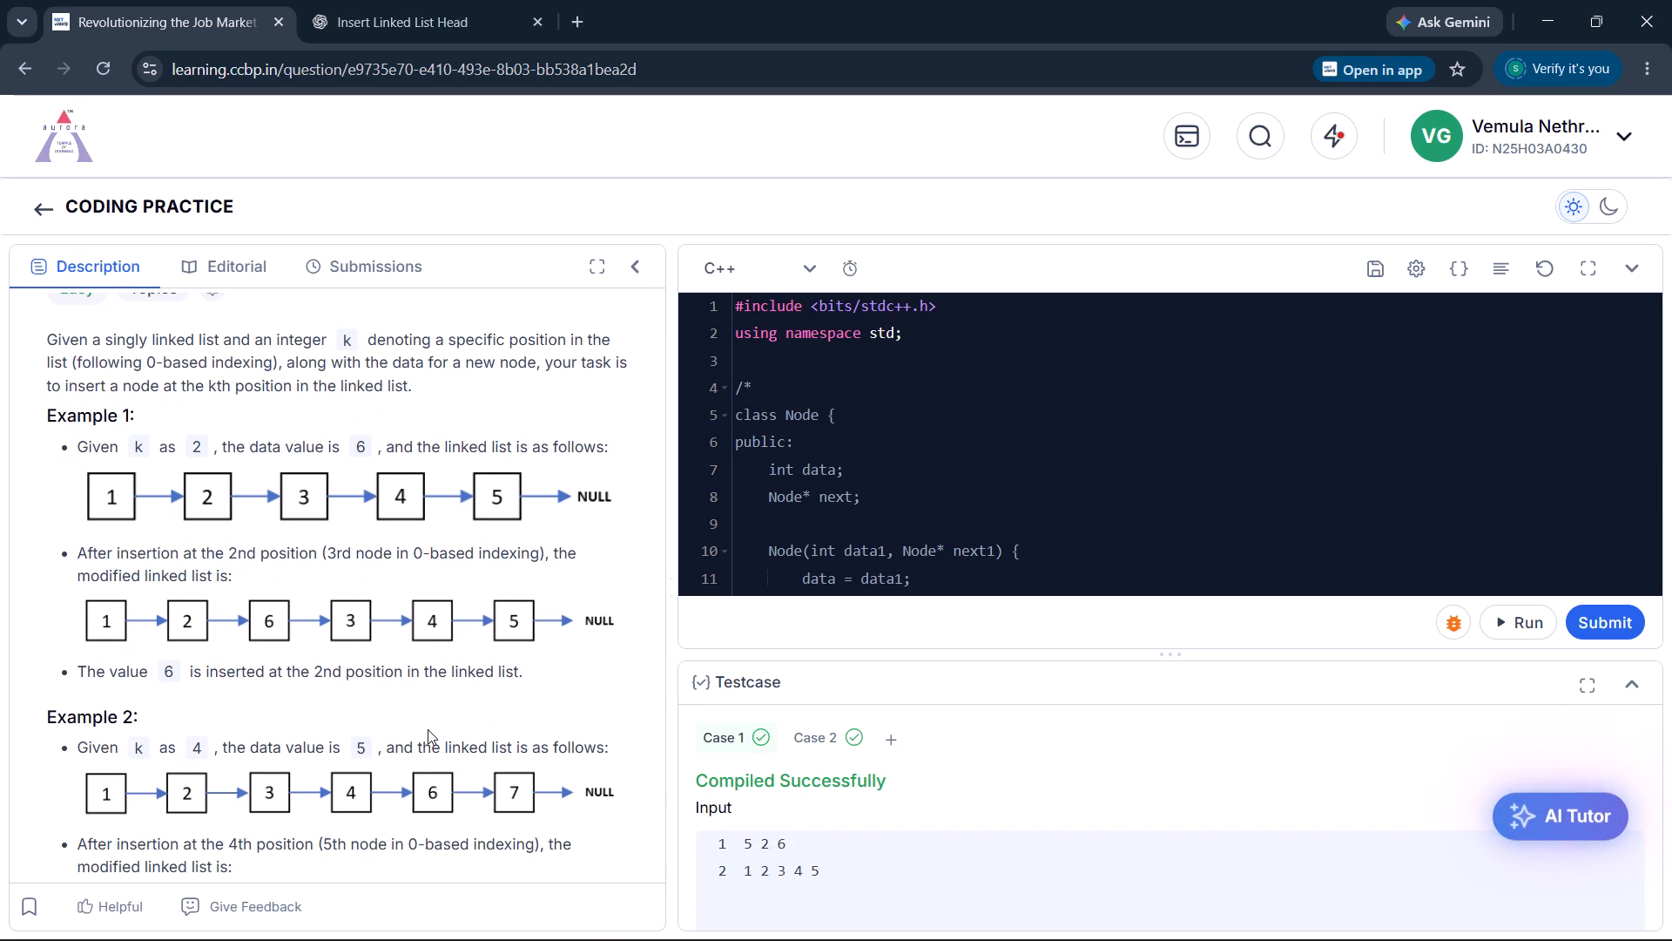
{"action": "key", "text": "Print"}
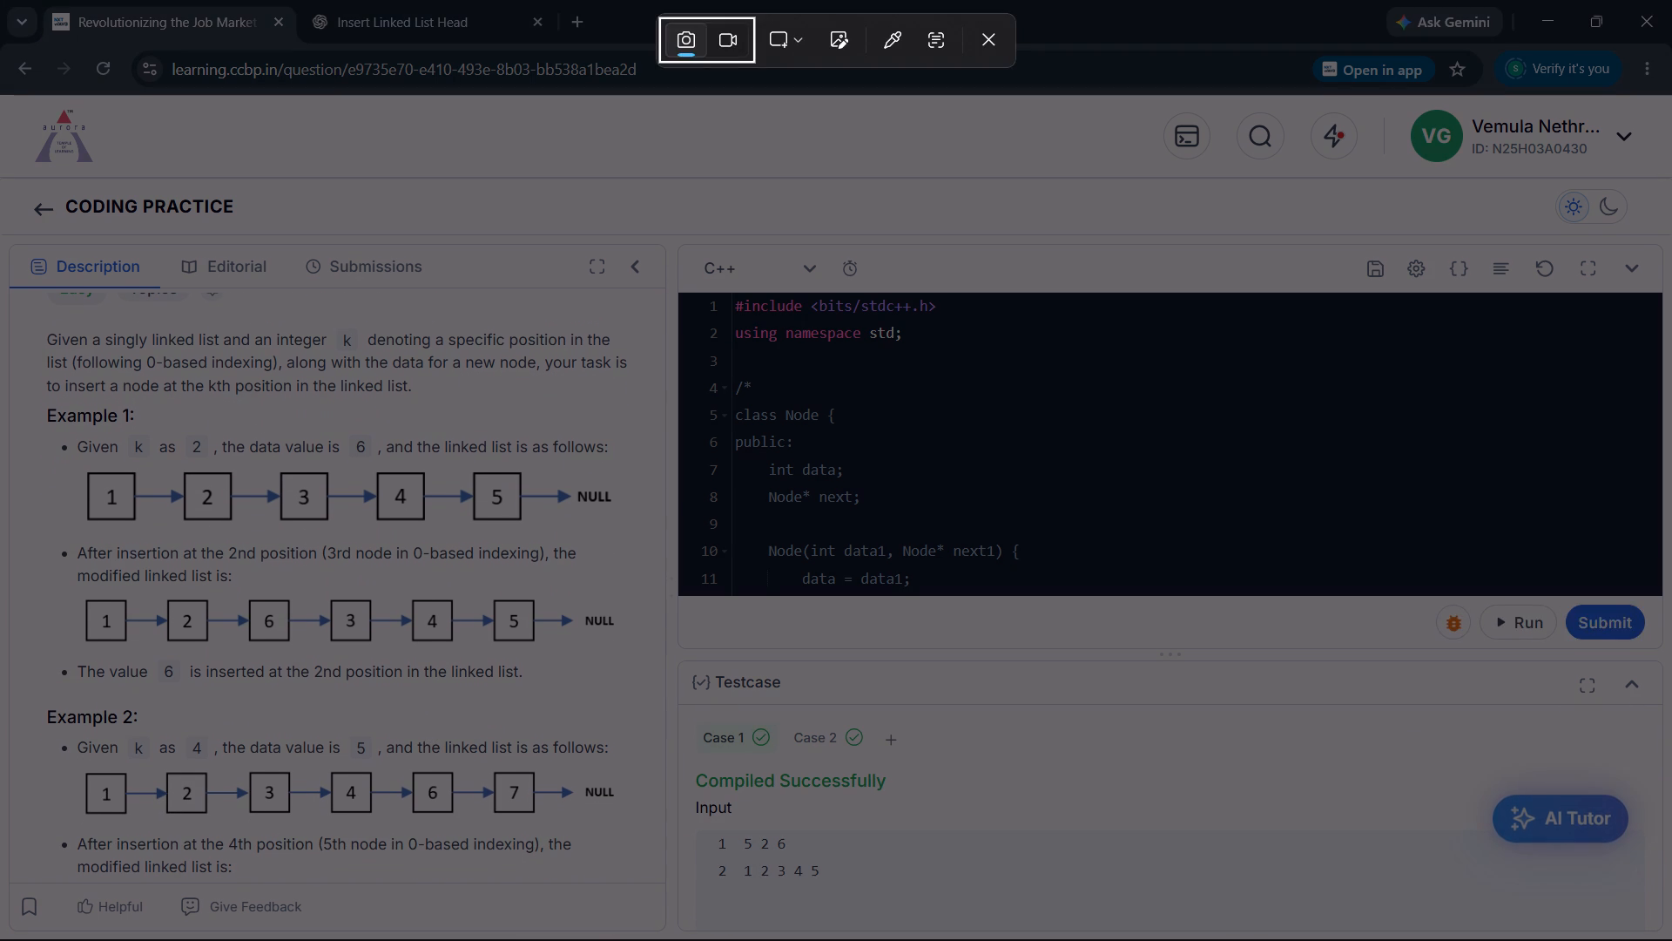
{"action": "left_click_drag", "start_coordinate": [0, 93], "coordinate": [1671, 835]}
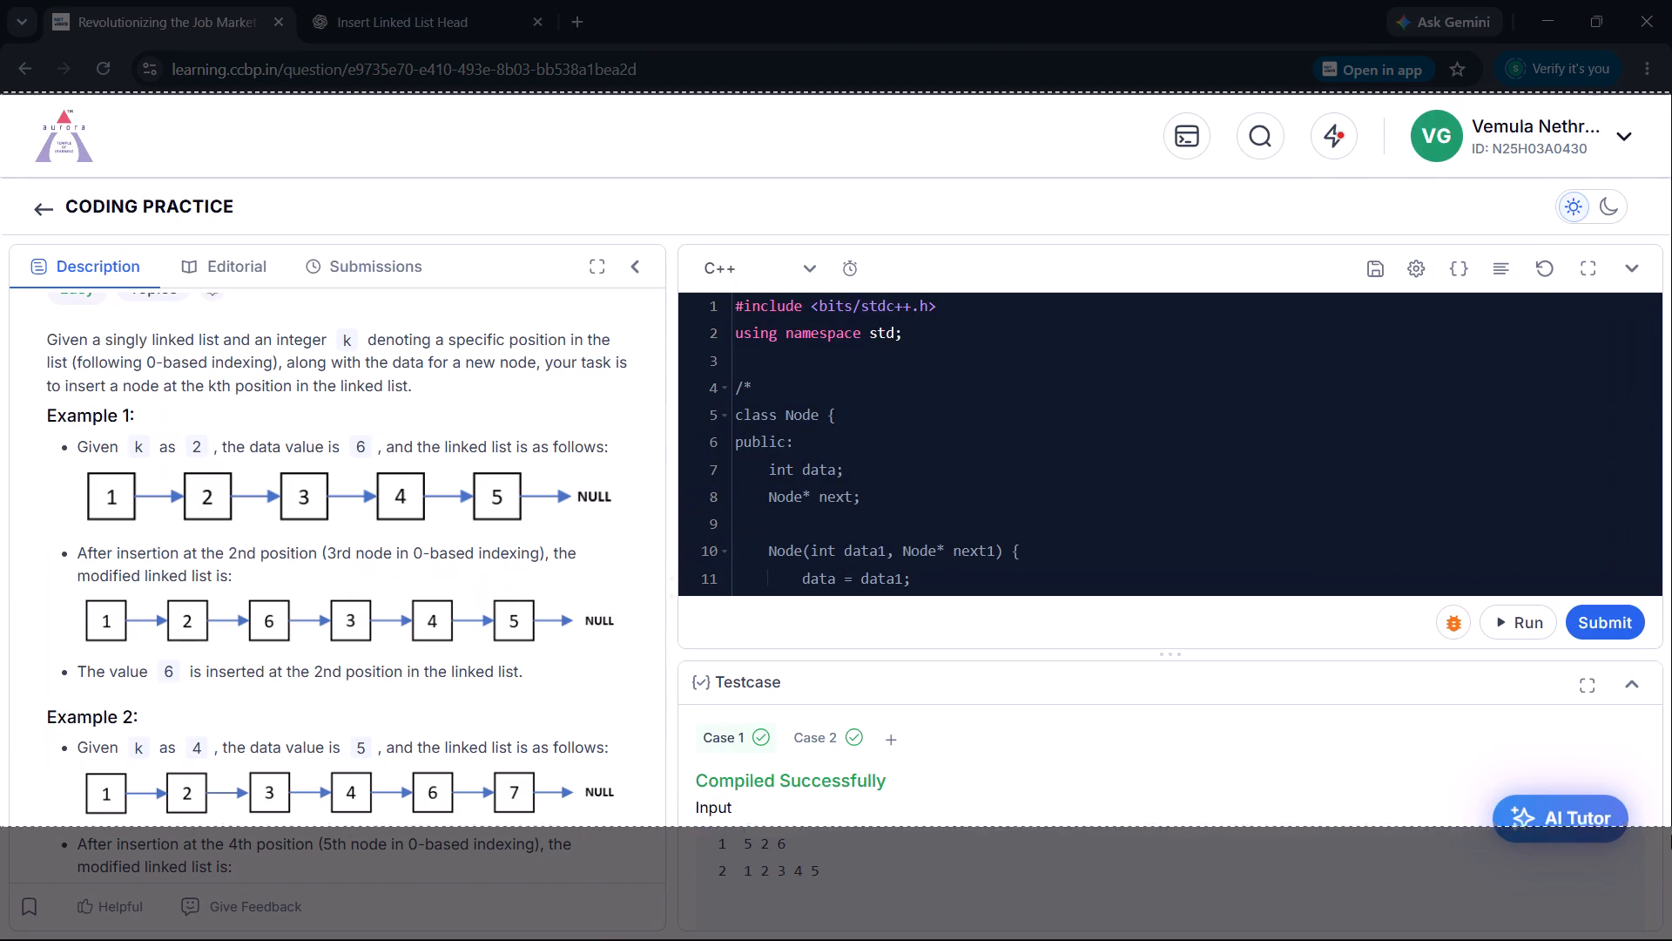
{"action": "left_click_drag", "start_coordinate": [1671, 835], "coordinate": [1671, 940]}
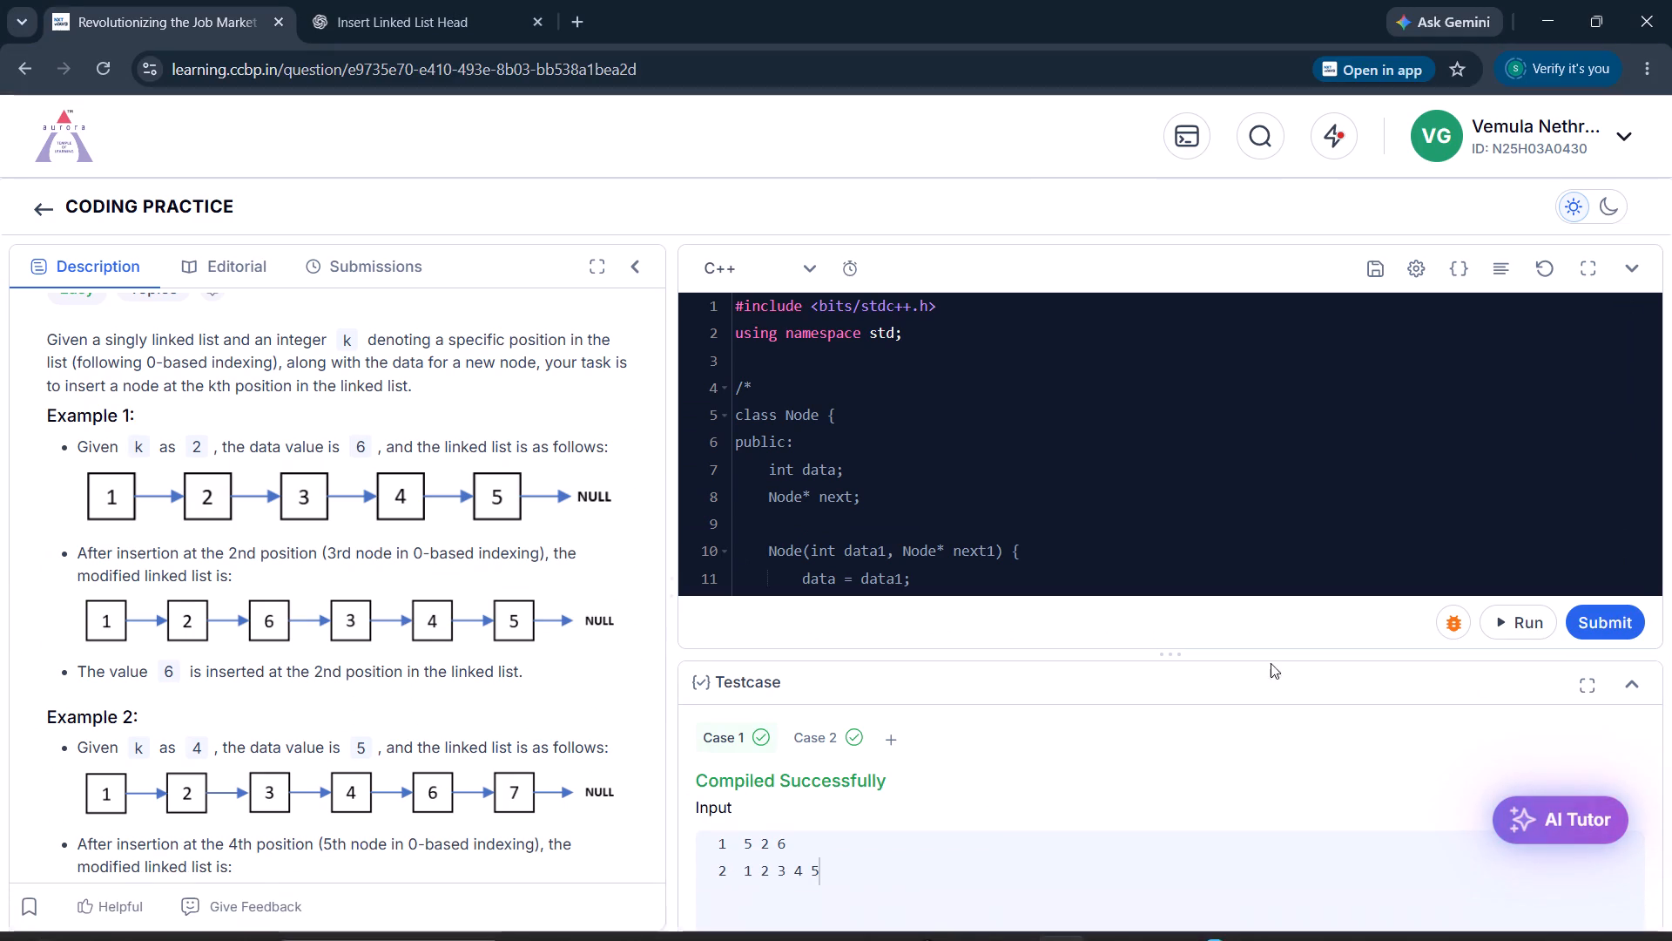
{"action": "left_click", "coordinate": [1468, 702]}
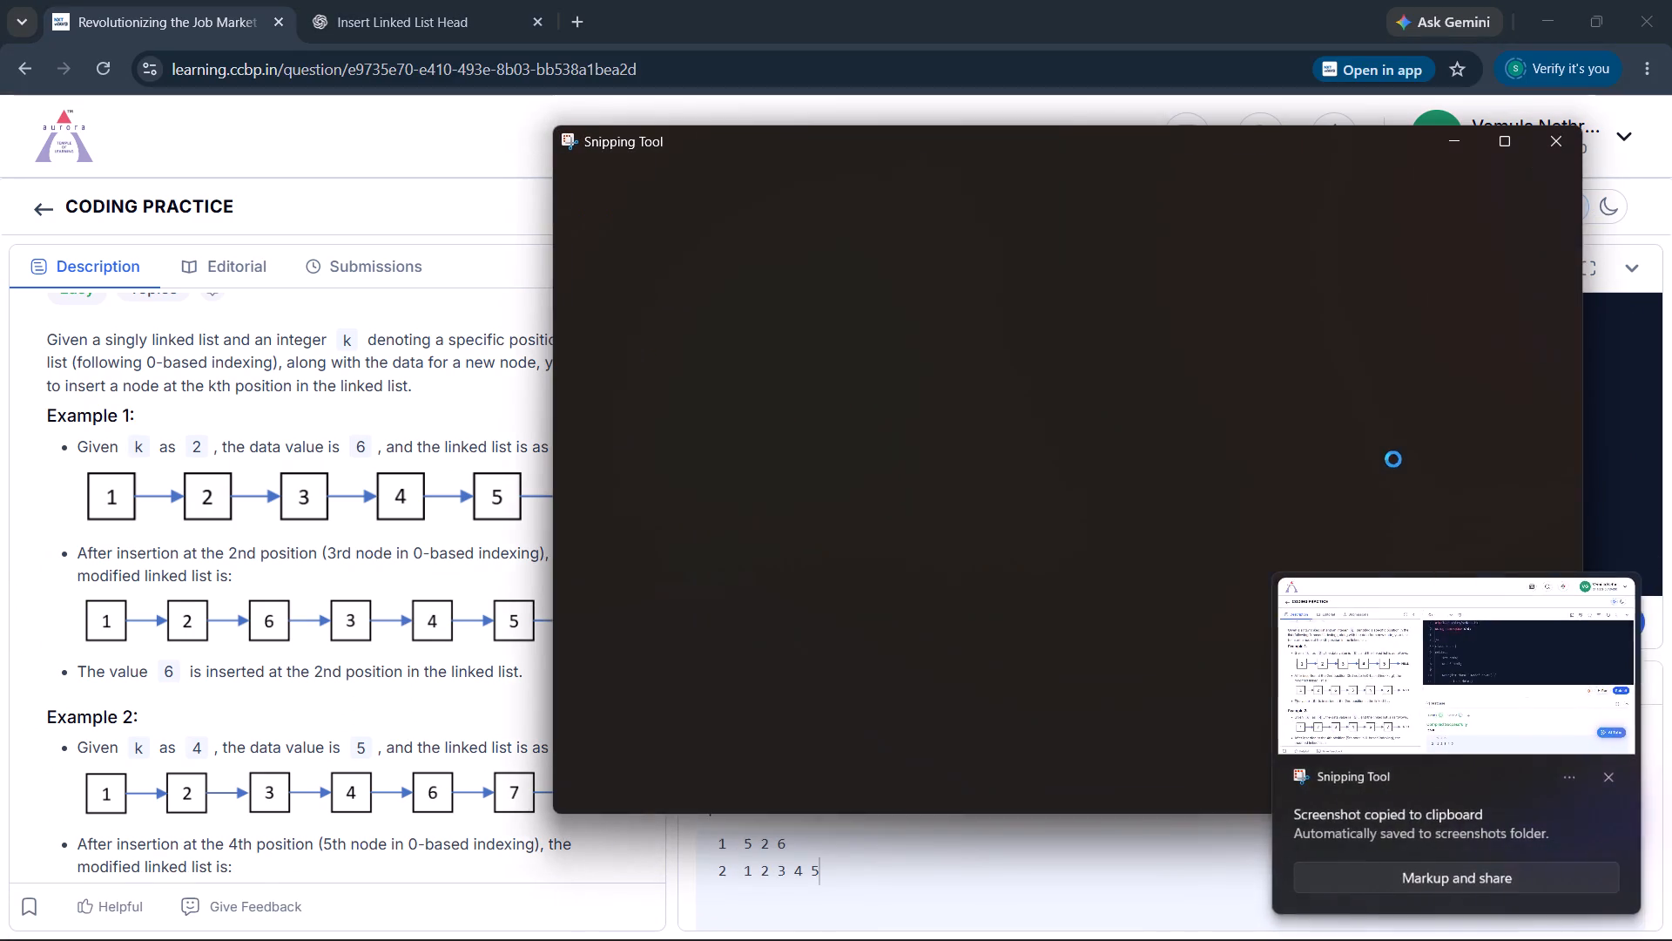
{"action": "left_click", "coordinate": [1453, 187]}
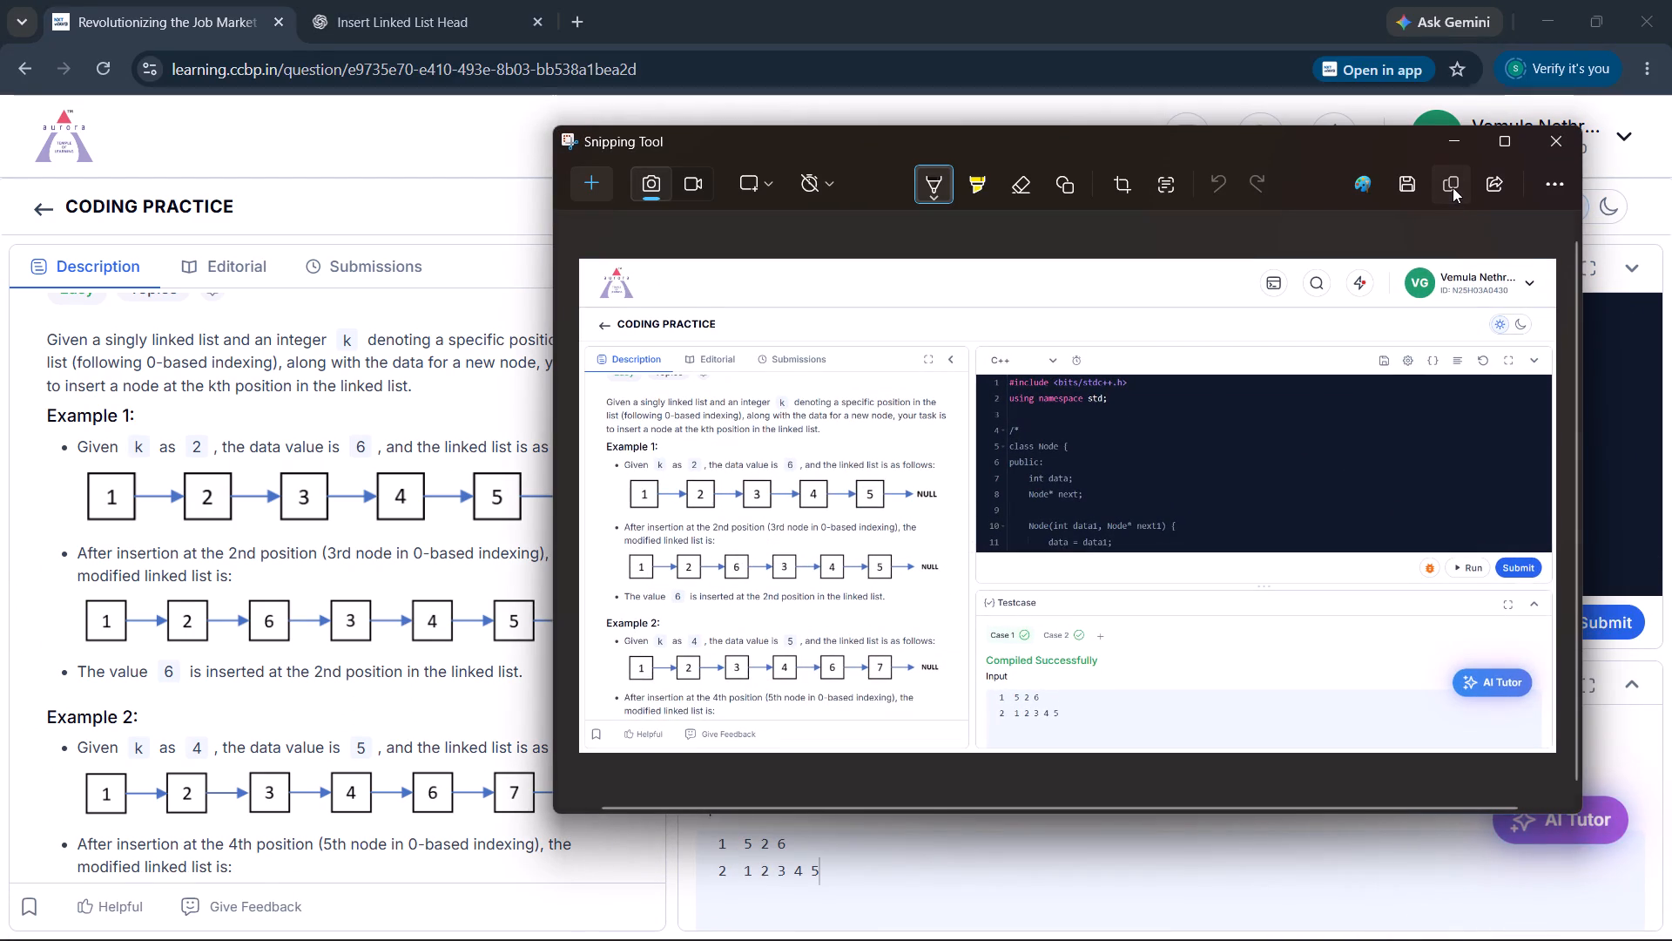
{"action": "left_click", "coordinate": [1455, 152]}
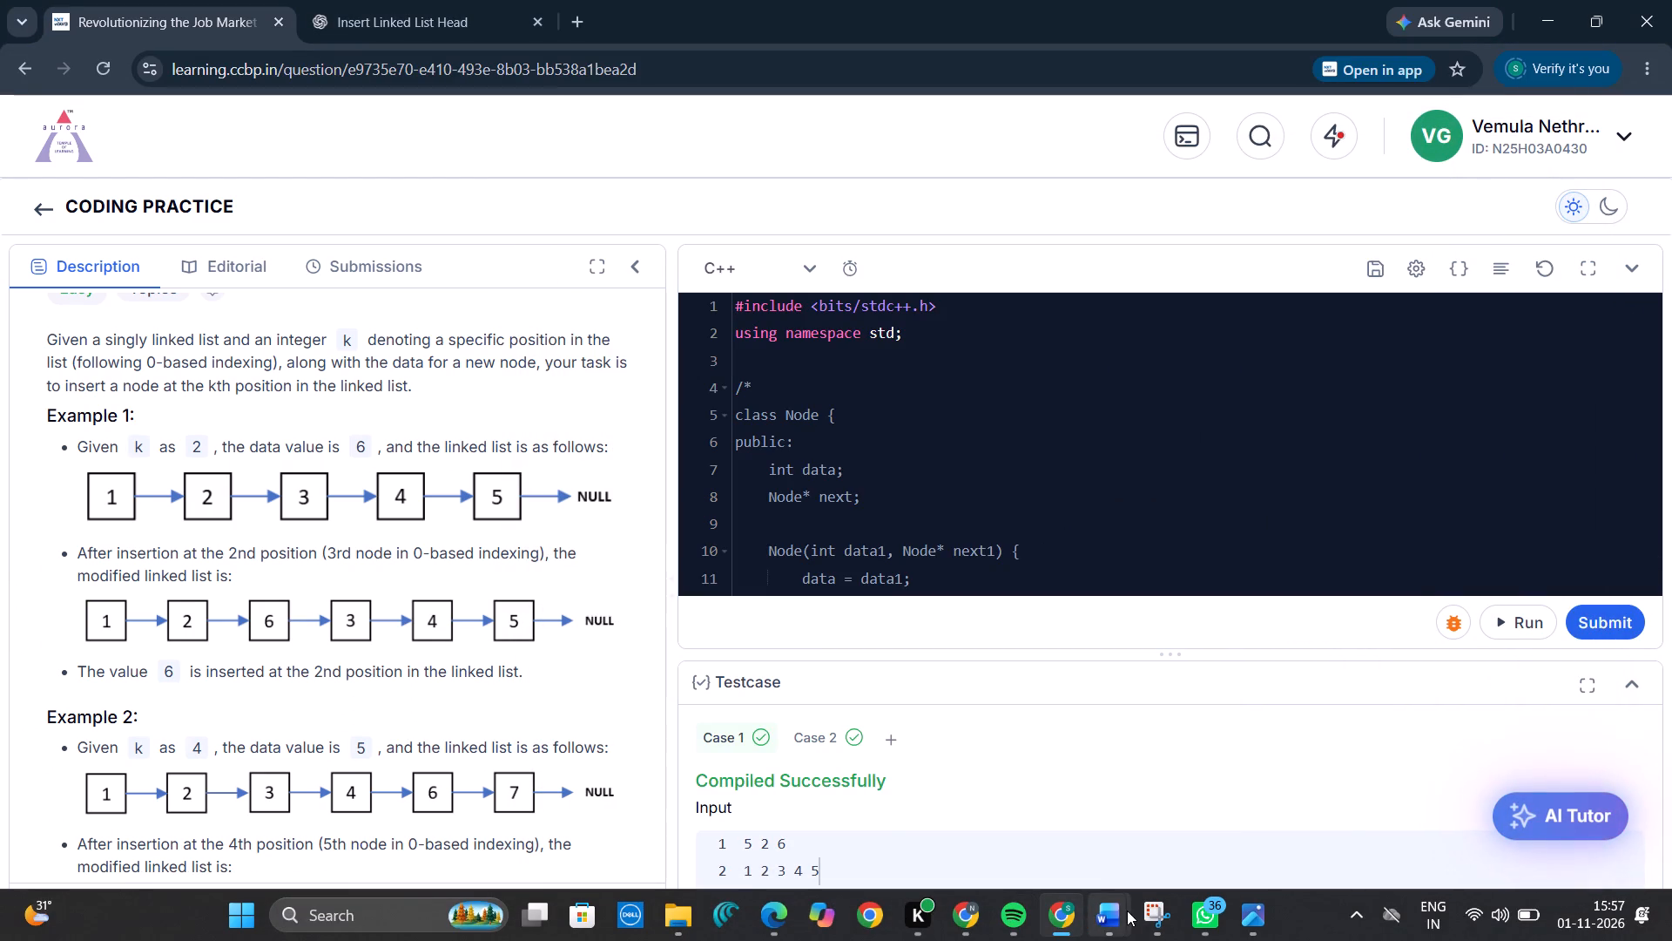
Switch to the Word report, paste the Kth Position problem screenshot on the empty page 9, and add a new line below it.
{"action": "left_click", "coordinate": [1027, 835]}
{"action": "scroll", "coordinate": [699, 480], "scroll_direction": "up", "scroll_amount": 3}
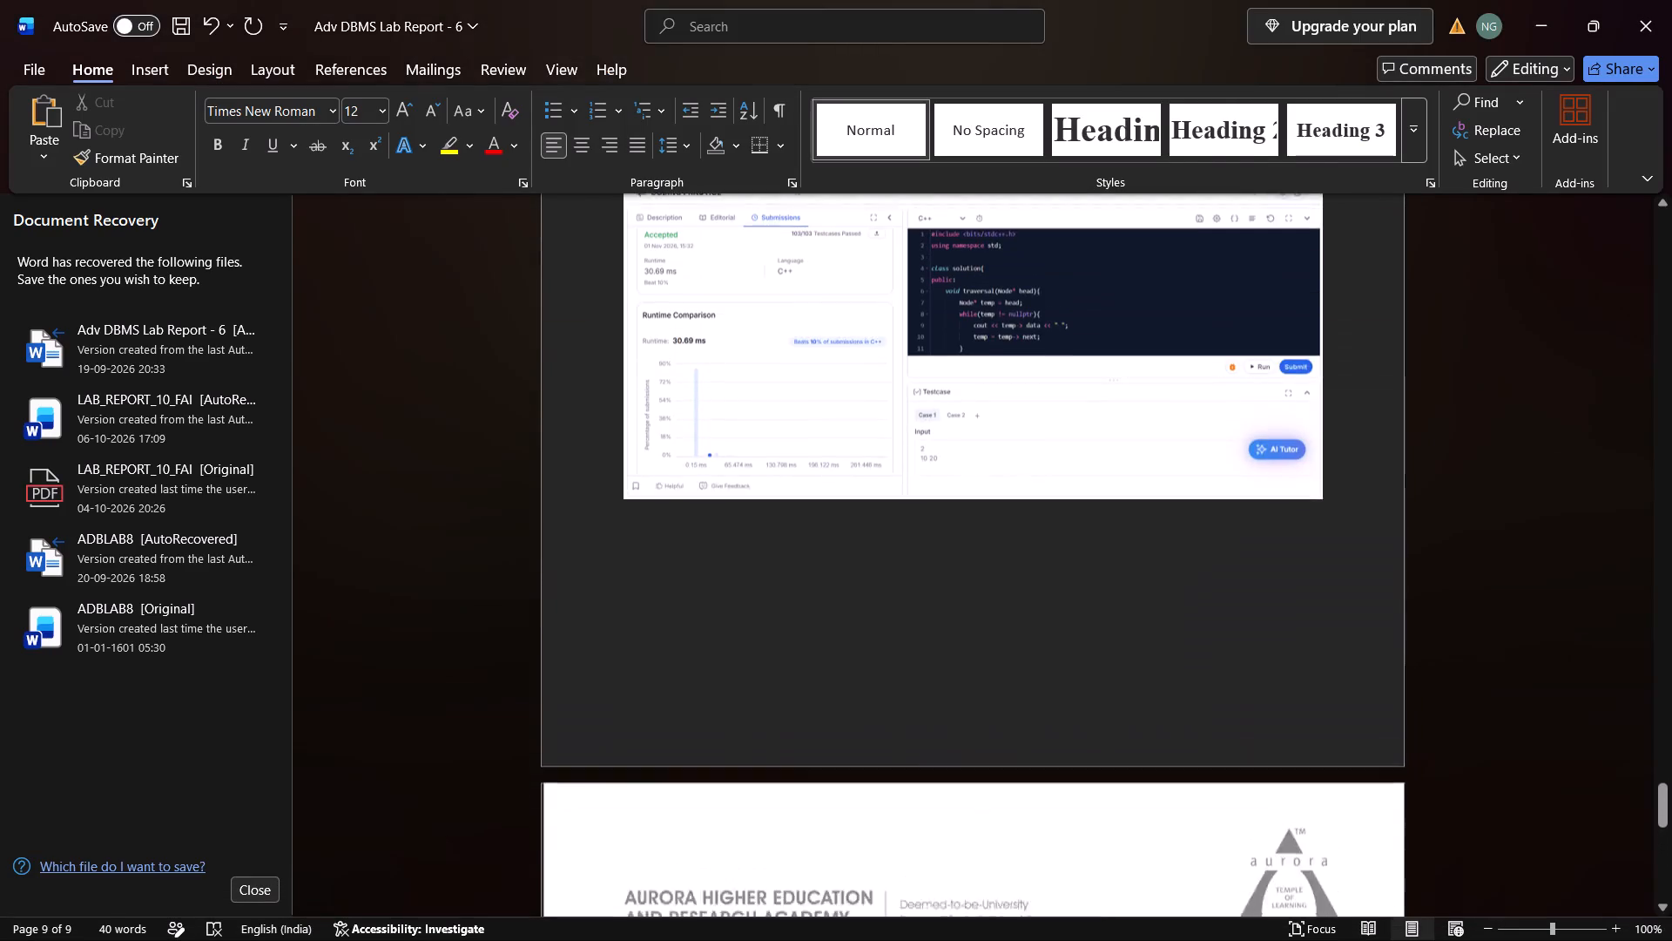
{"action": "scroll", "coordinate": [699, 480], "scroll_direction": "up", "scroll_amount": 5}
{"action": "scroll", "coordinate": [699, 480], "scroll_direction": "down", "scroll_amount": 5}
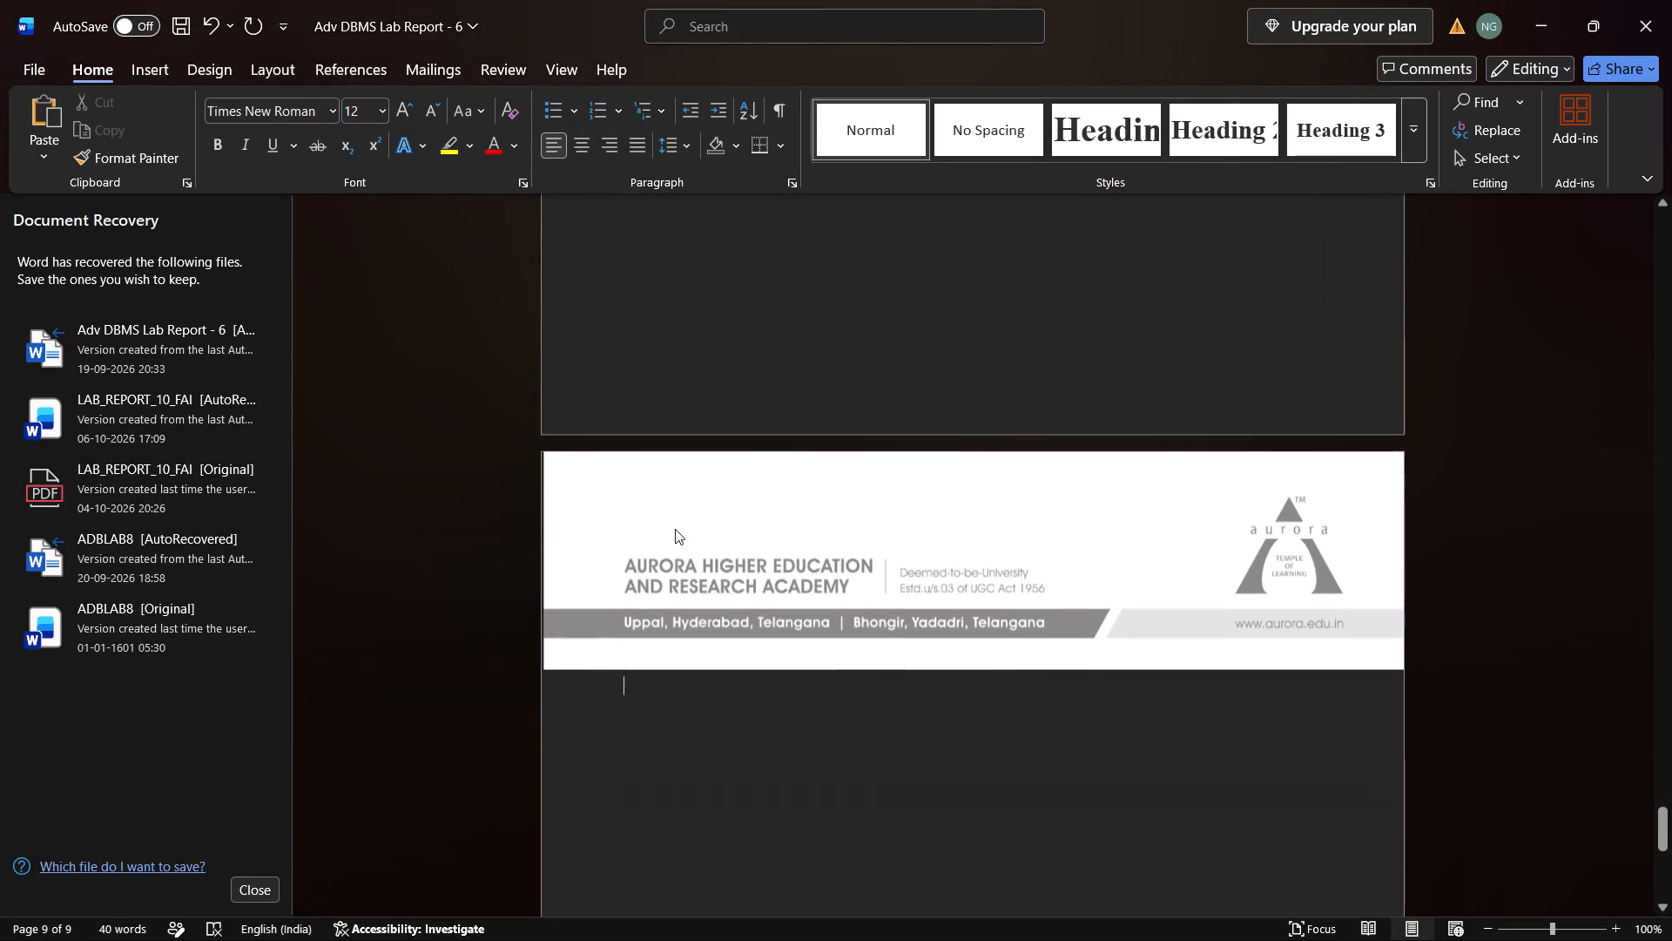
{"action": "right_click", "coordinate": [645, 680]}
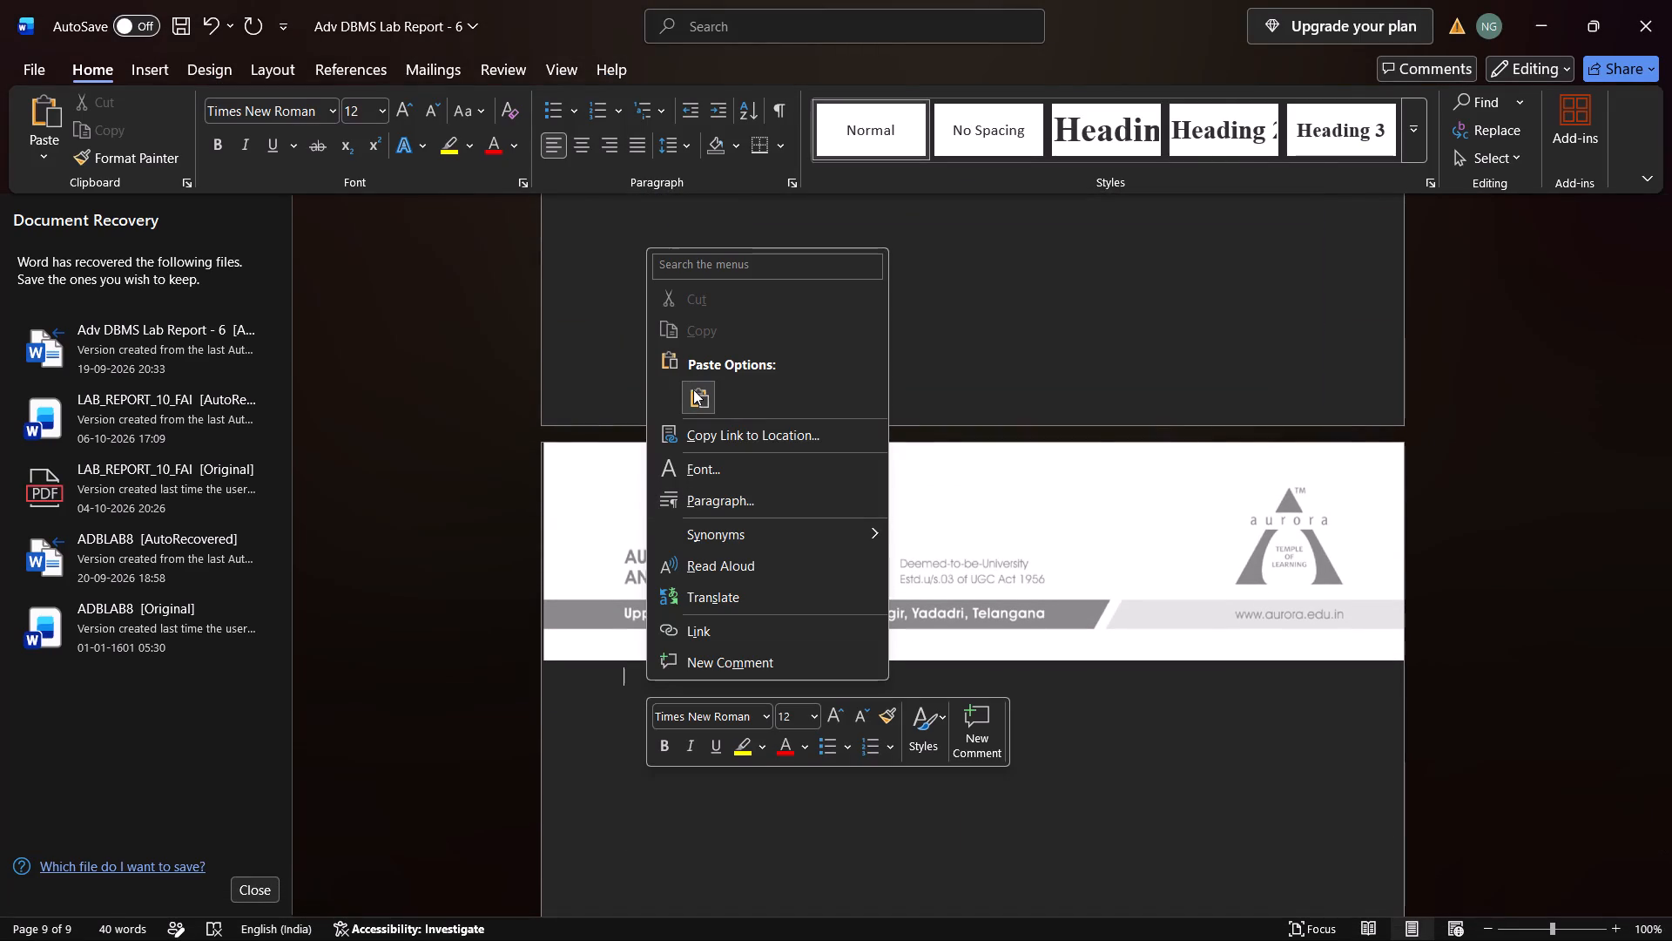
{"action": "left_click", "coordinate": [693, 389]}
{"action": "scroll", "coordinate": [772, 553], "scroll_direction": "down", "scroll_amount": 3}
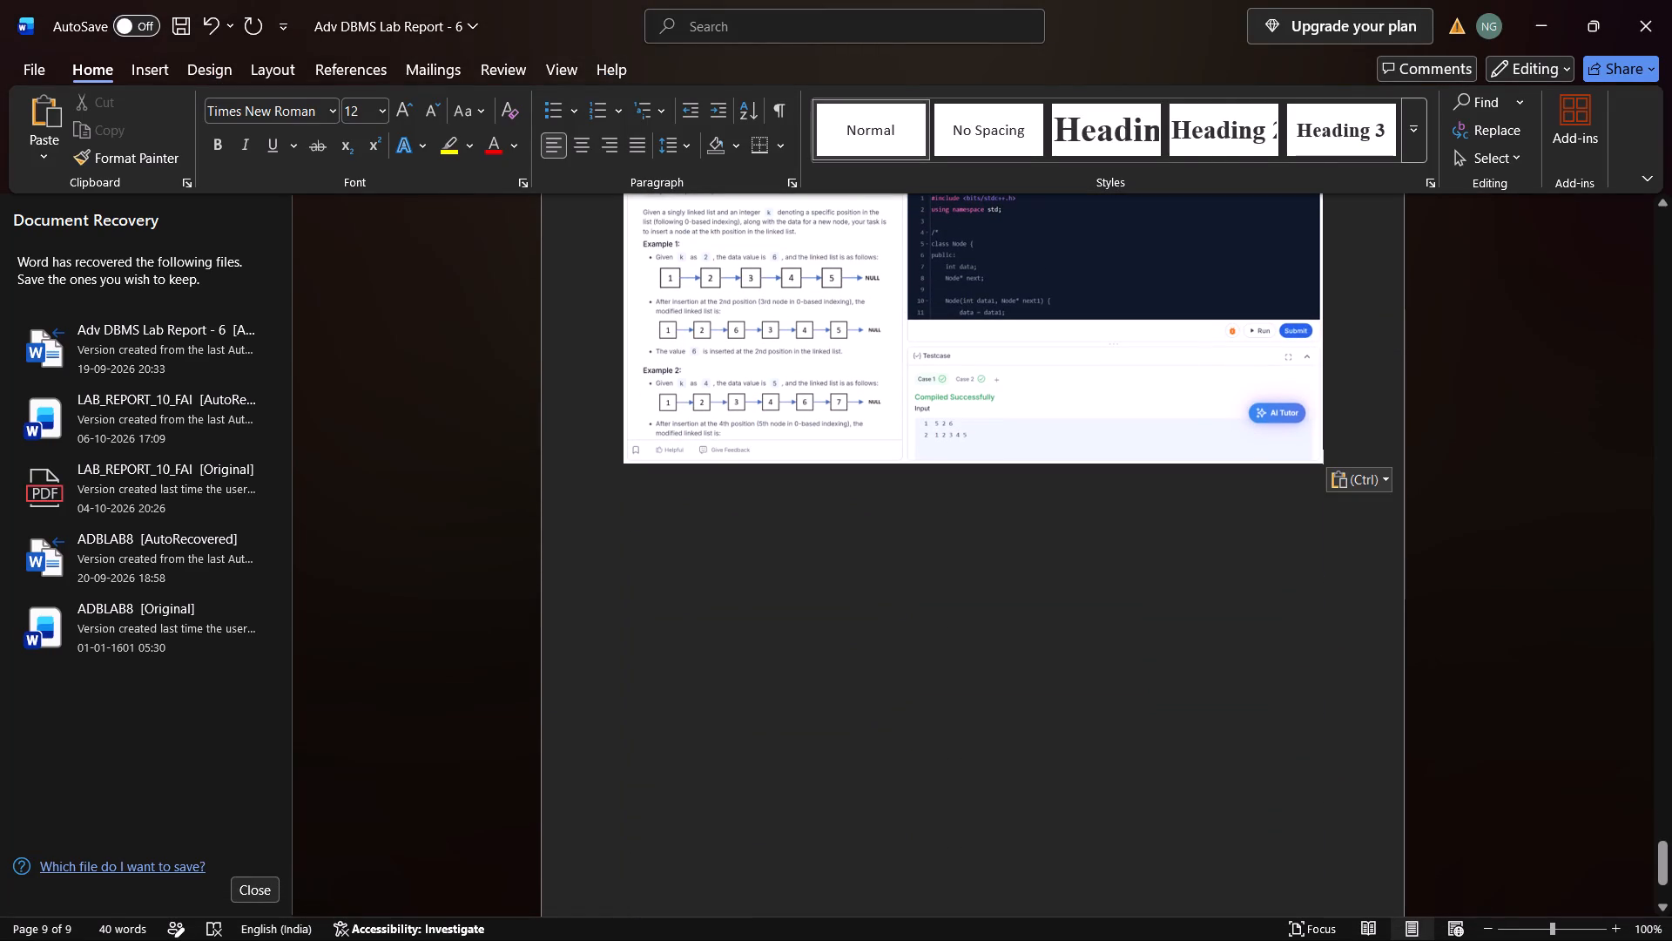
{"action": "key", "text": "Return"}
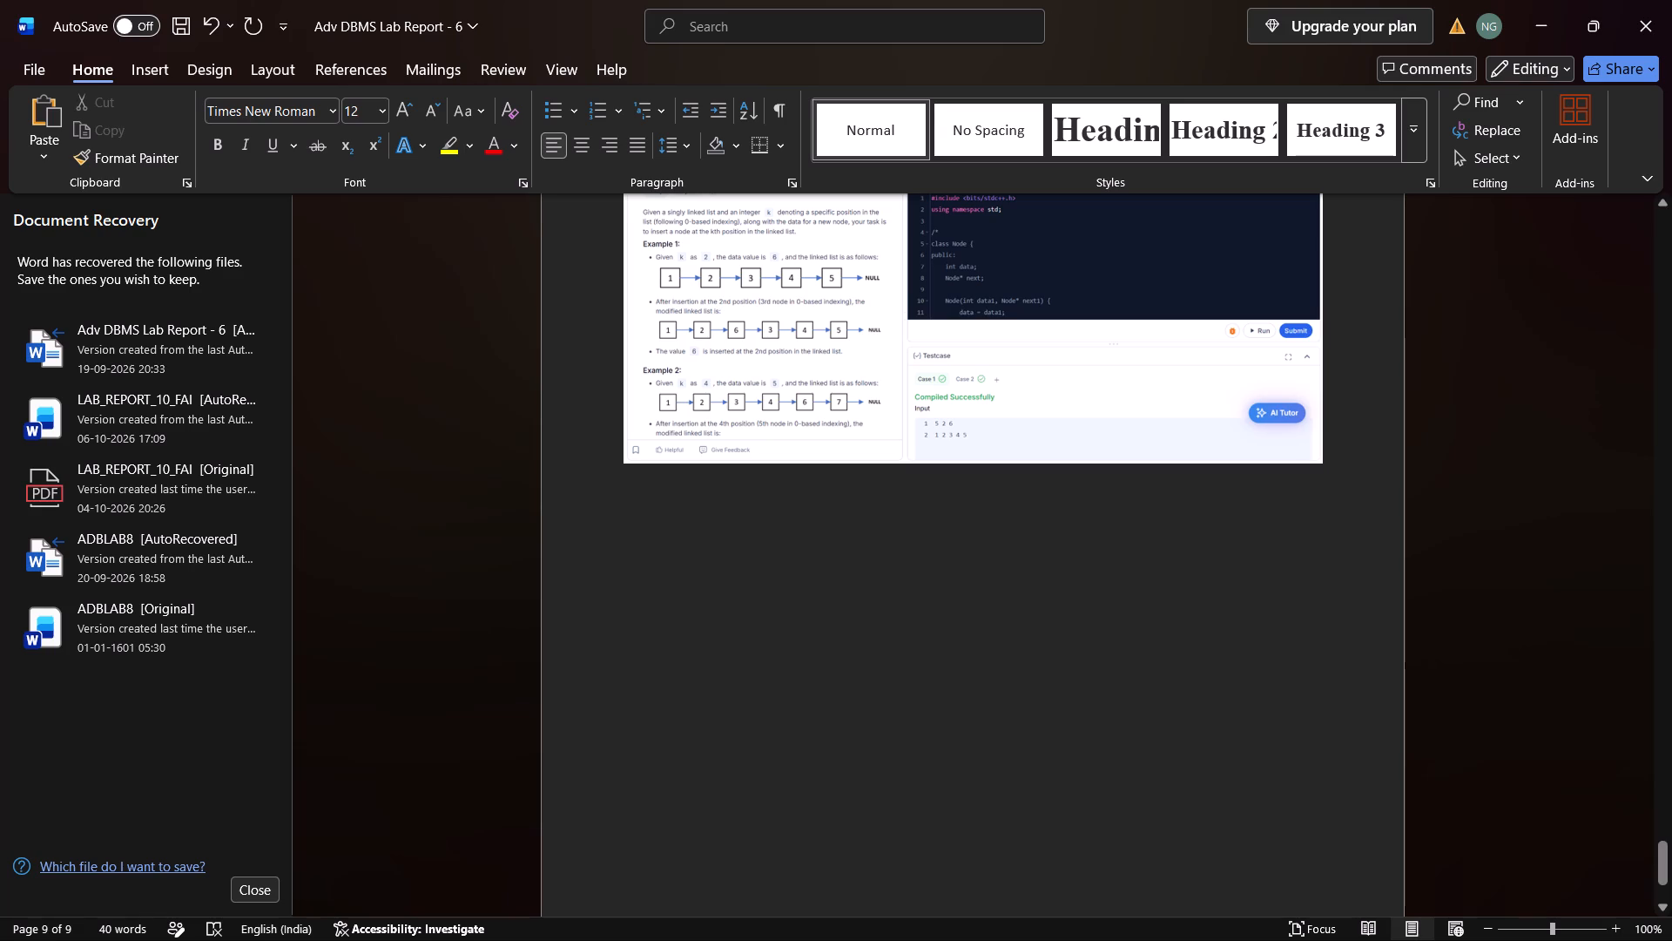
{"action": "scroll", "coordinate": [797, 488], "scroll_direction": "up", "scroll_amount": 1}
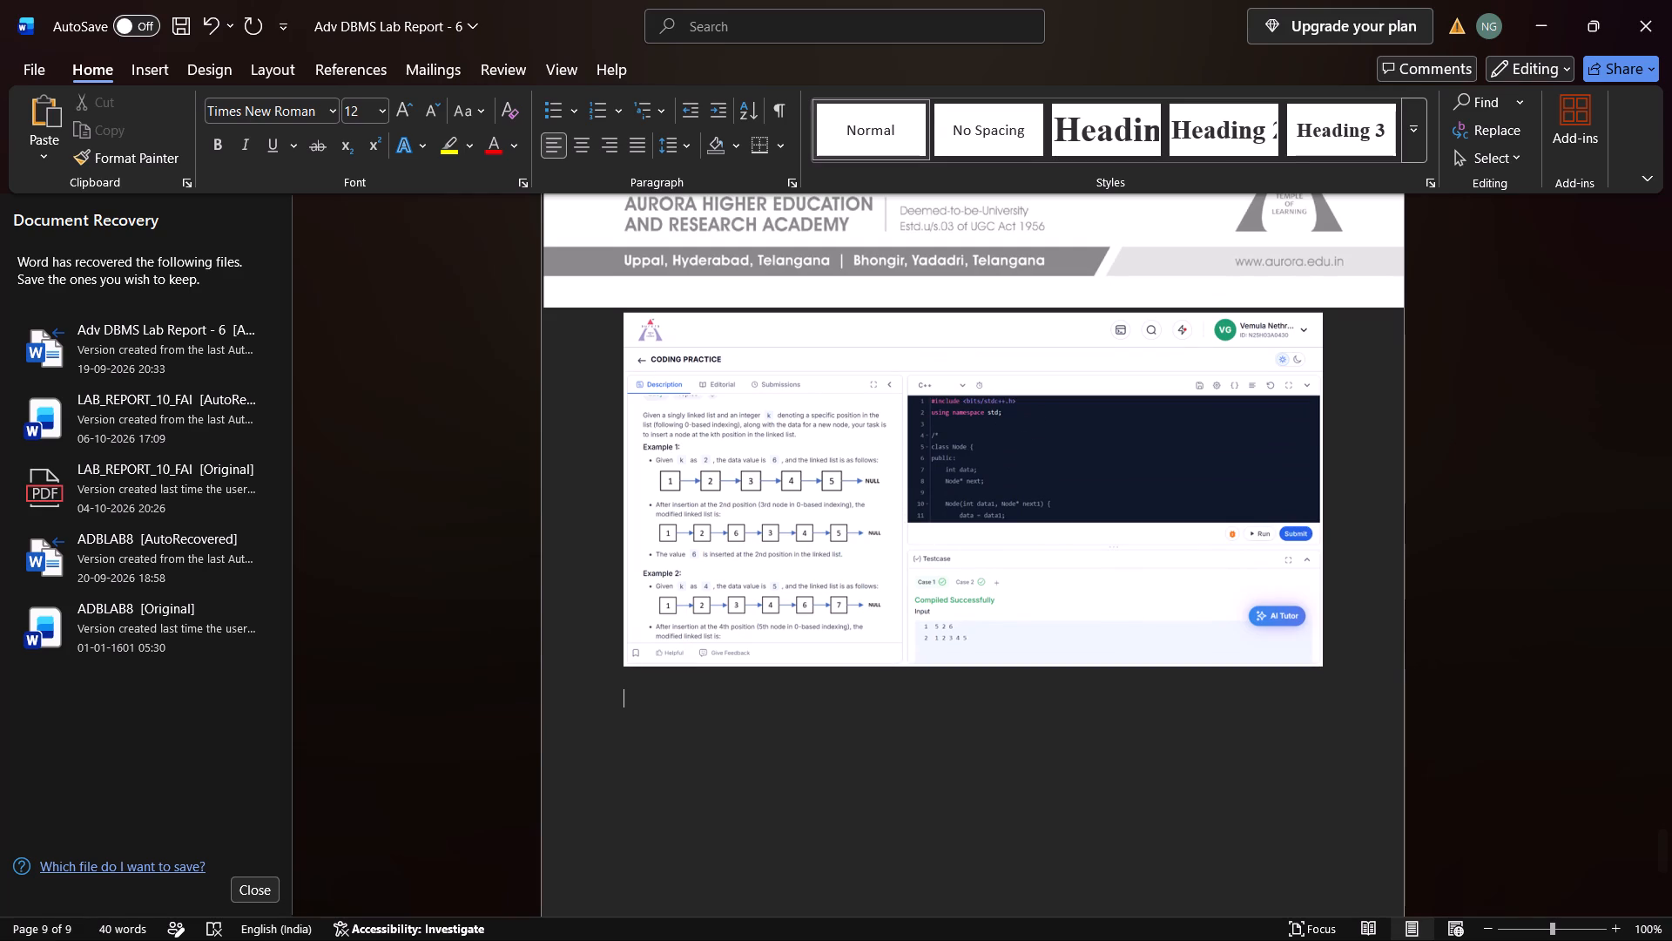
Return to the coding practice site in Chrome and submit the Insertion At Kth Position solution.
{"action": "left_click", "coordinate": [582, 152]}
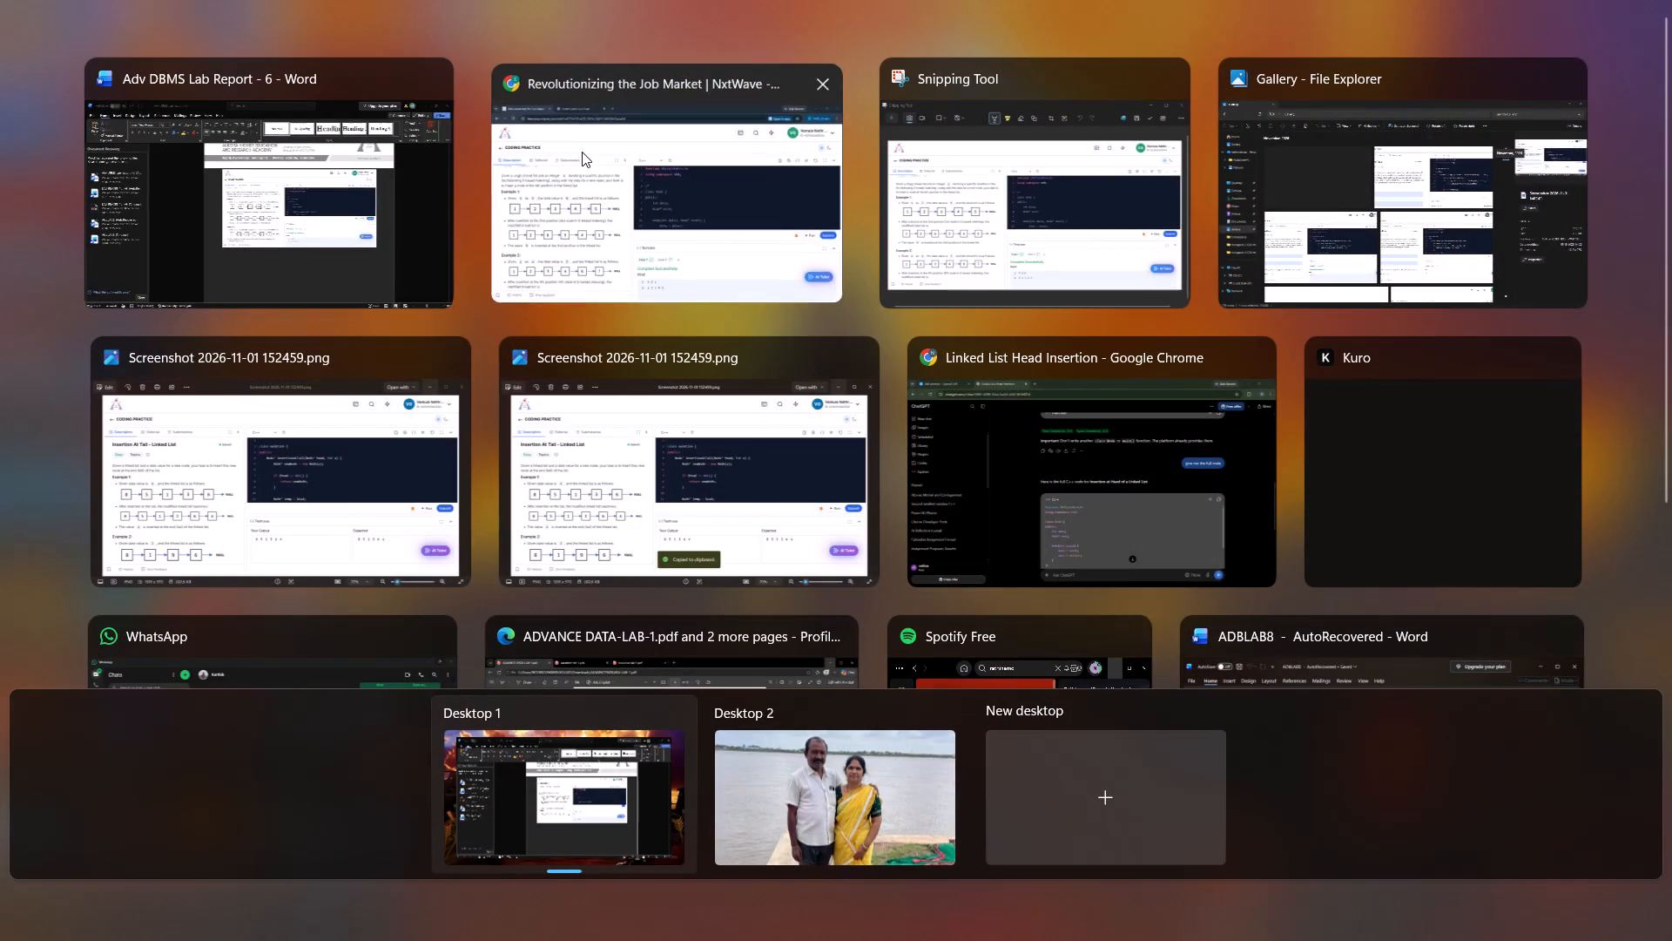
{"action": "left_click_drag", "start_coordinate": [1593, 604], "coordinate": [1593, 618]}
{"action": "left_click", "coordinate": [1593, 618]}
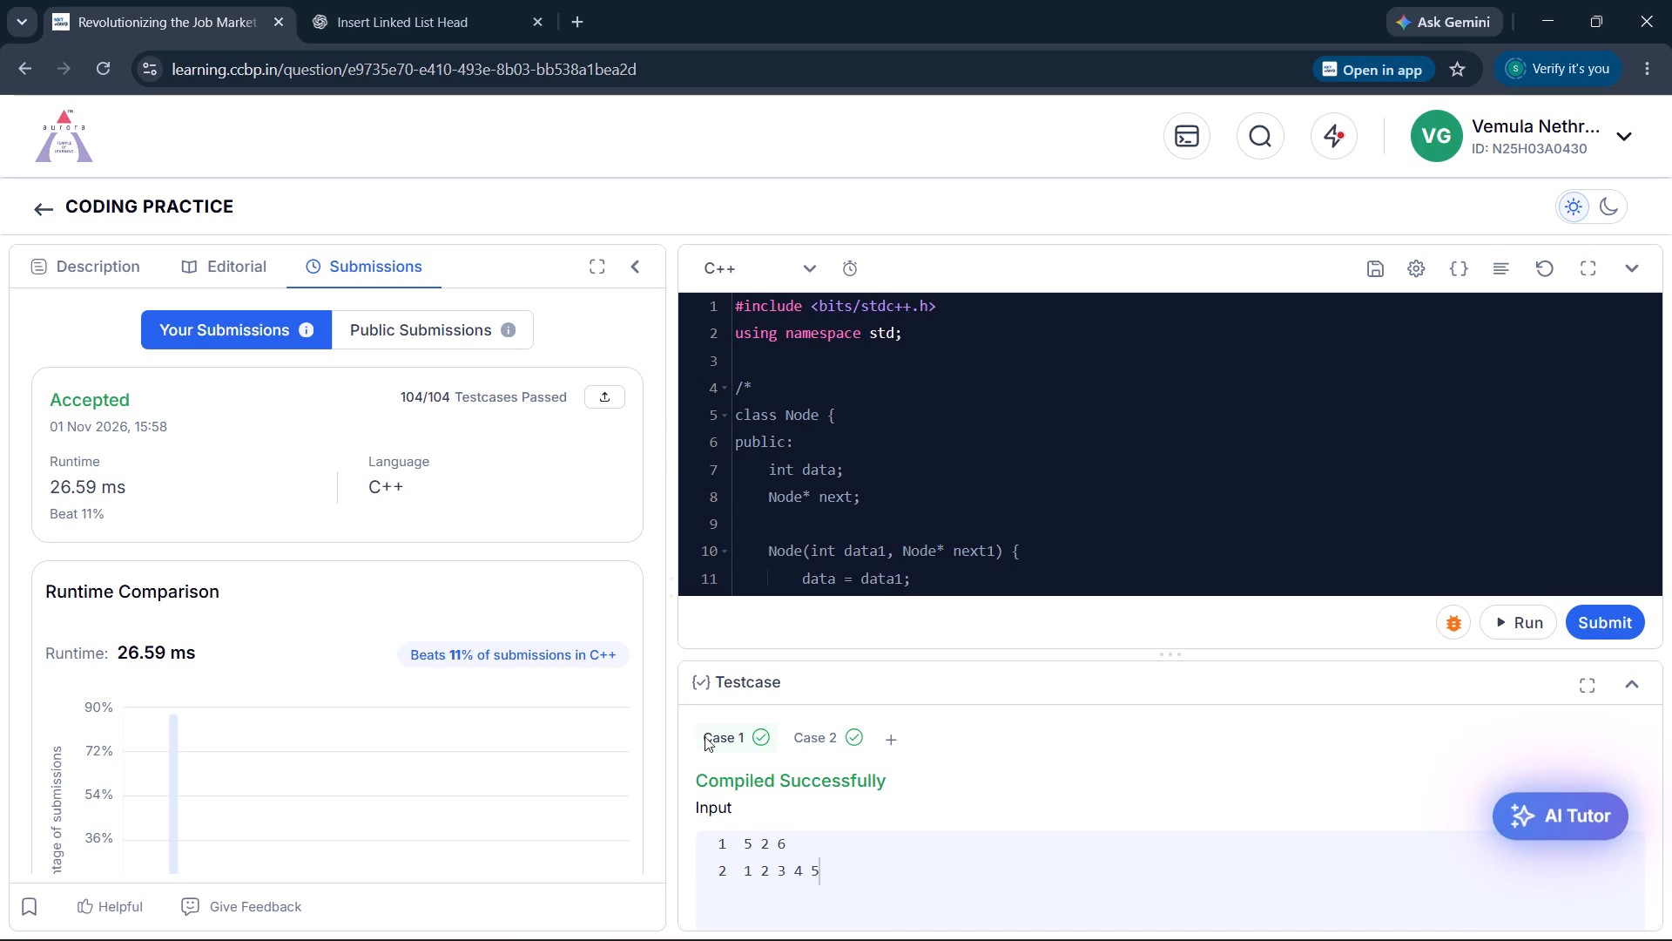
Capture the Kth Position submission result with its runtime comparison chart in Snipping Tool and copy the screenshot.
{"action": "scroll", "coordinate": [542, 625], "scroll_direction": "down", "scroll_amount": 1}
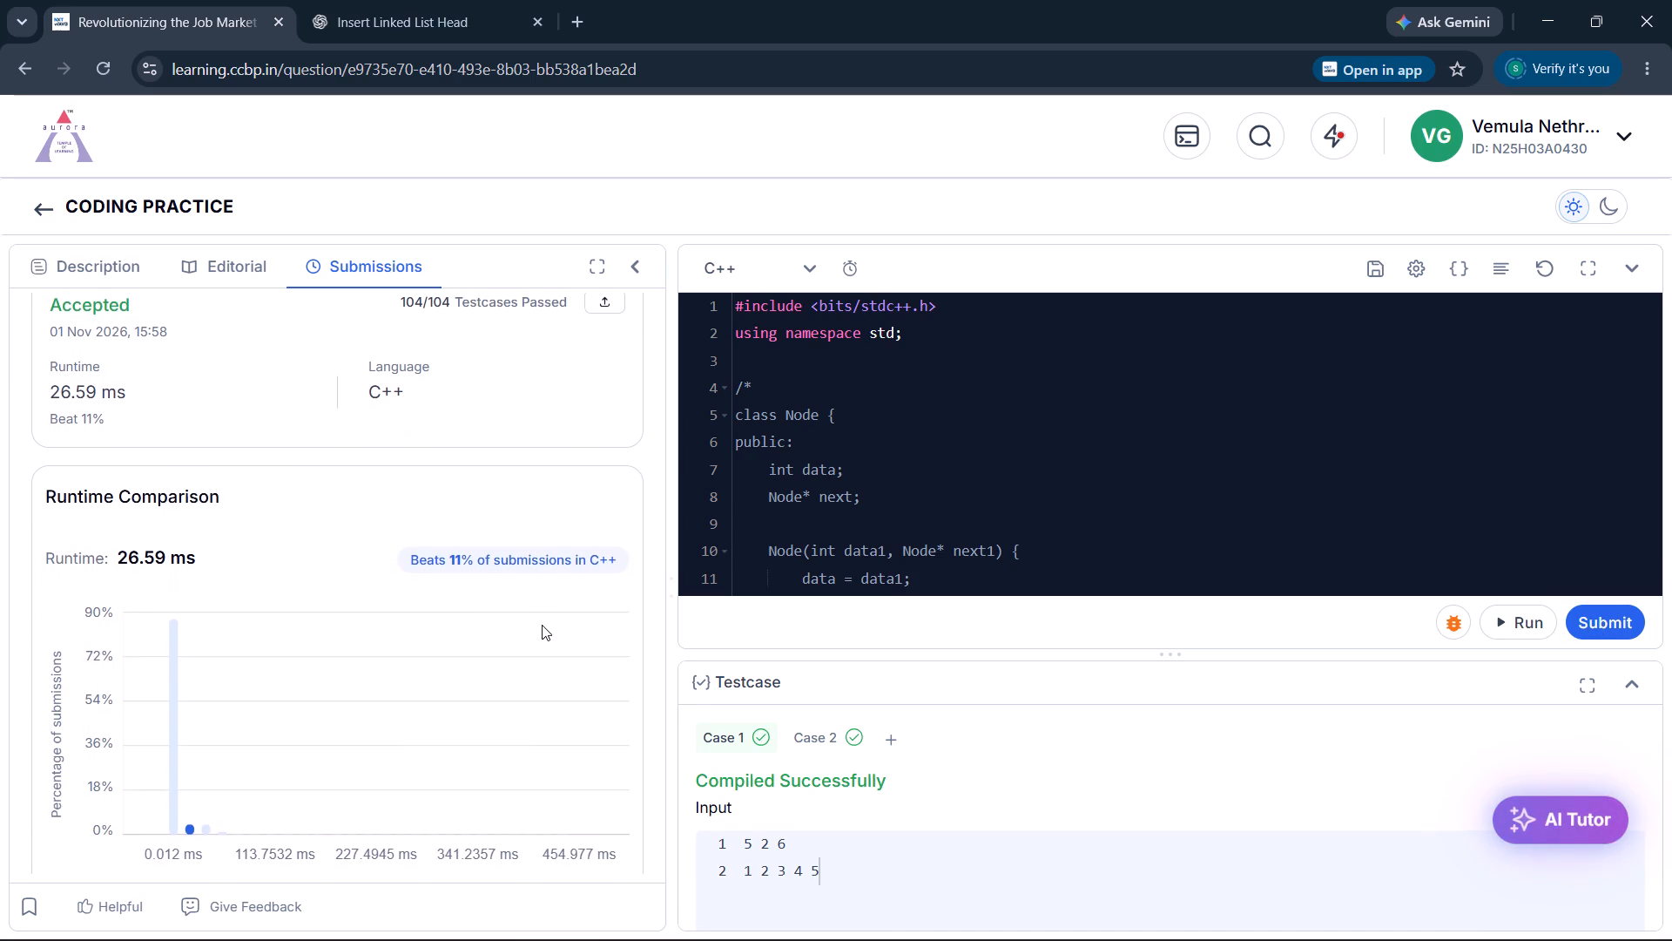
{"action": "key", "text": "Print"}
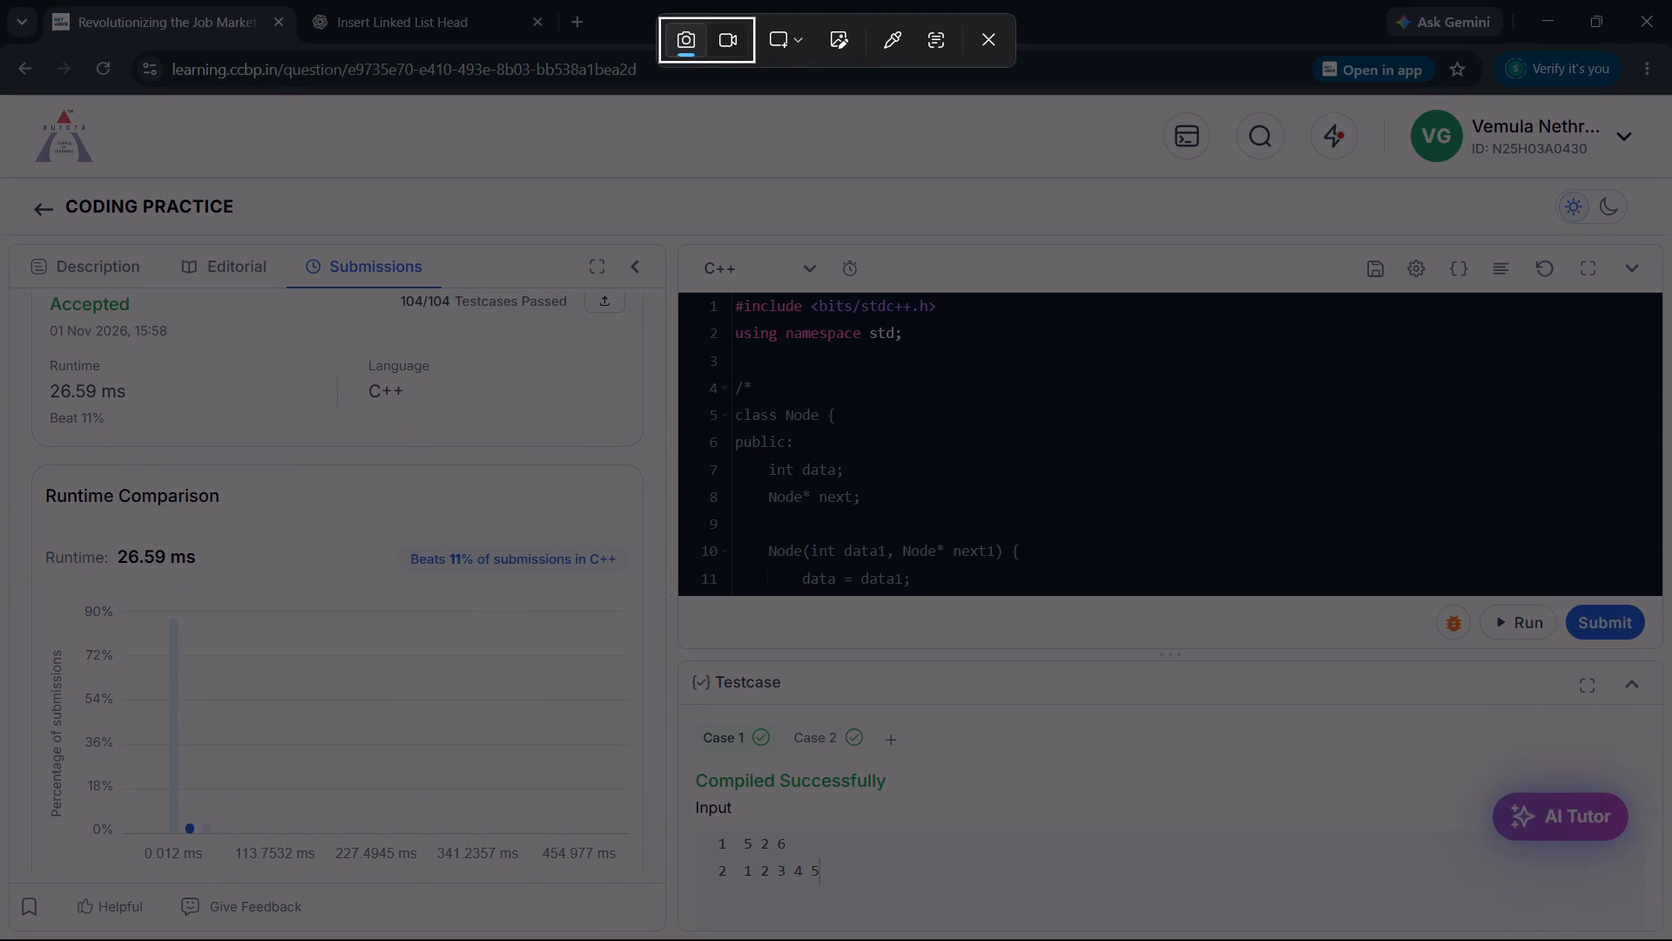
{"action": "left_click_drag", "start_coordinate": [0, 96], "coordinate": [1337, 464]}
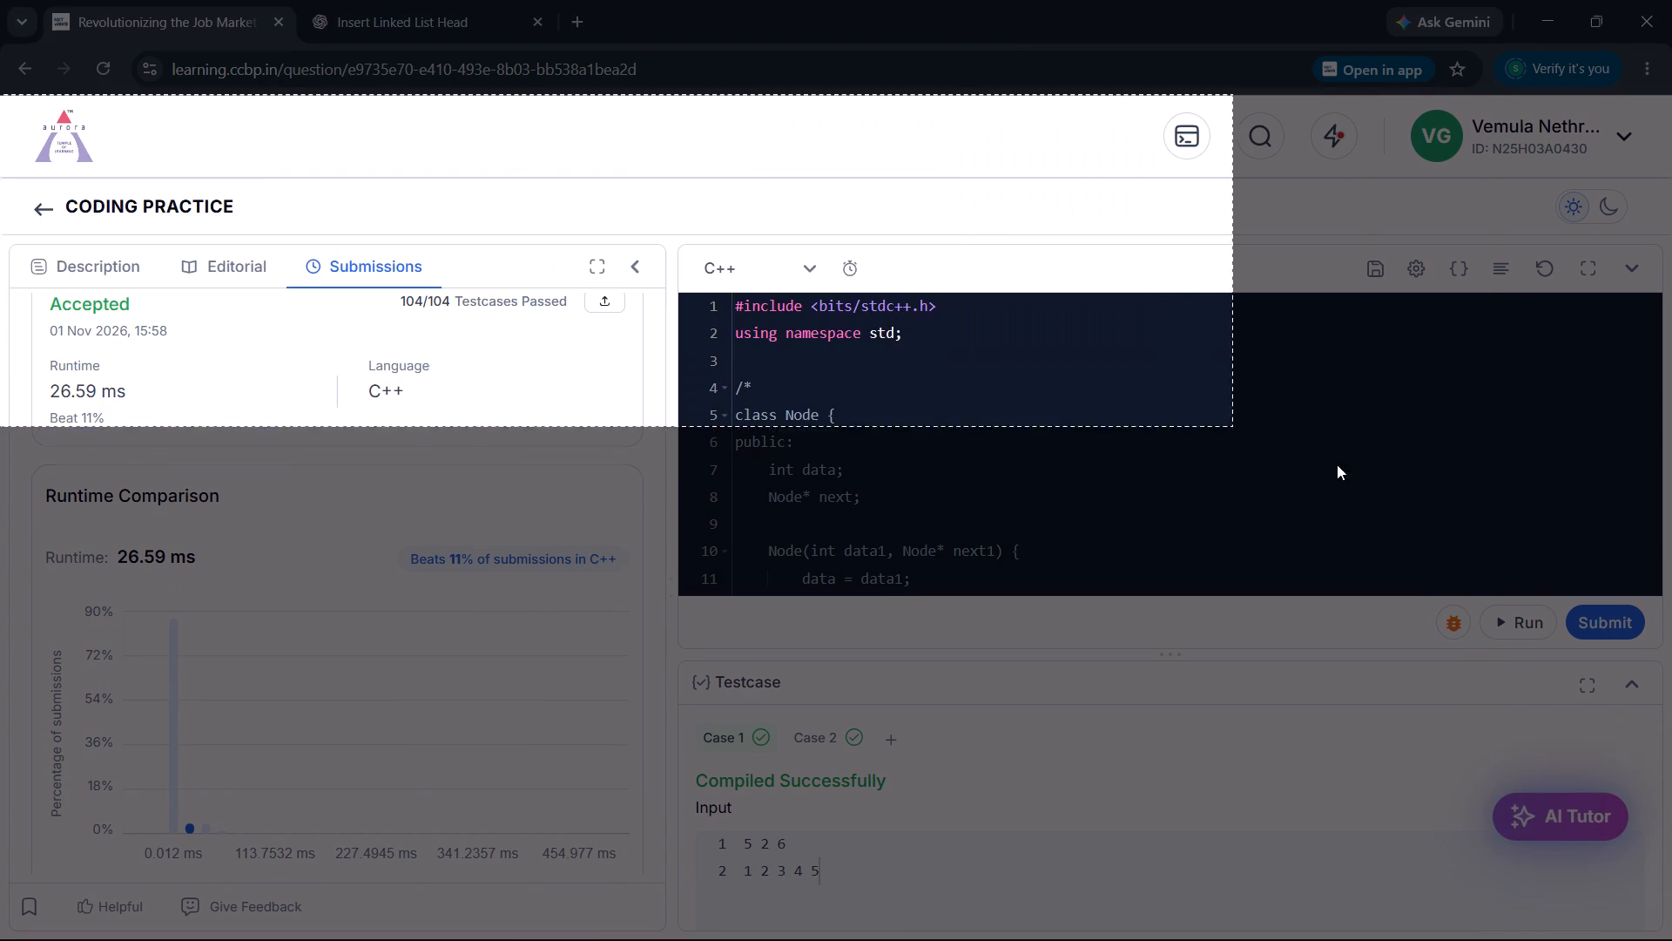
{"action": "left_click_drag", "start_coordinate": [1337, 464], "coordinate": [1671, 940]}
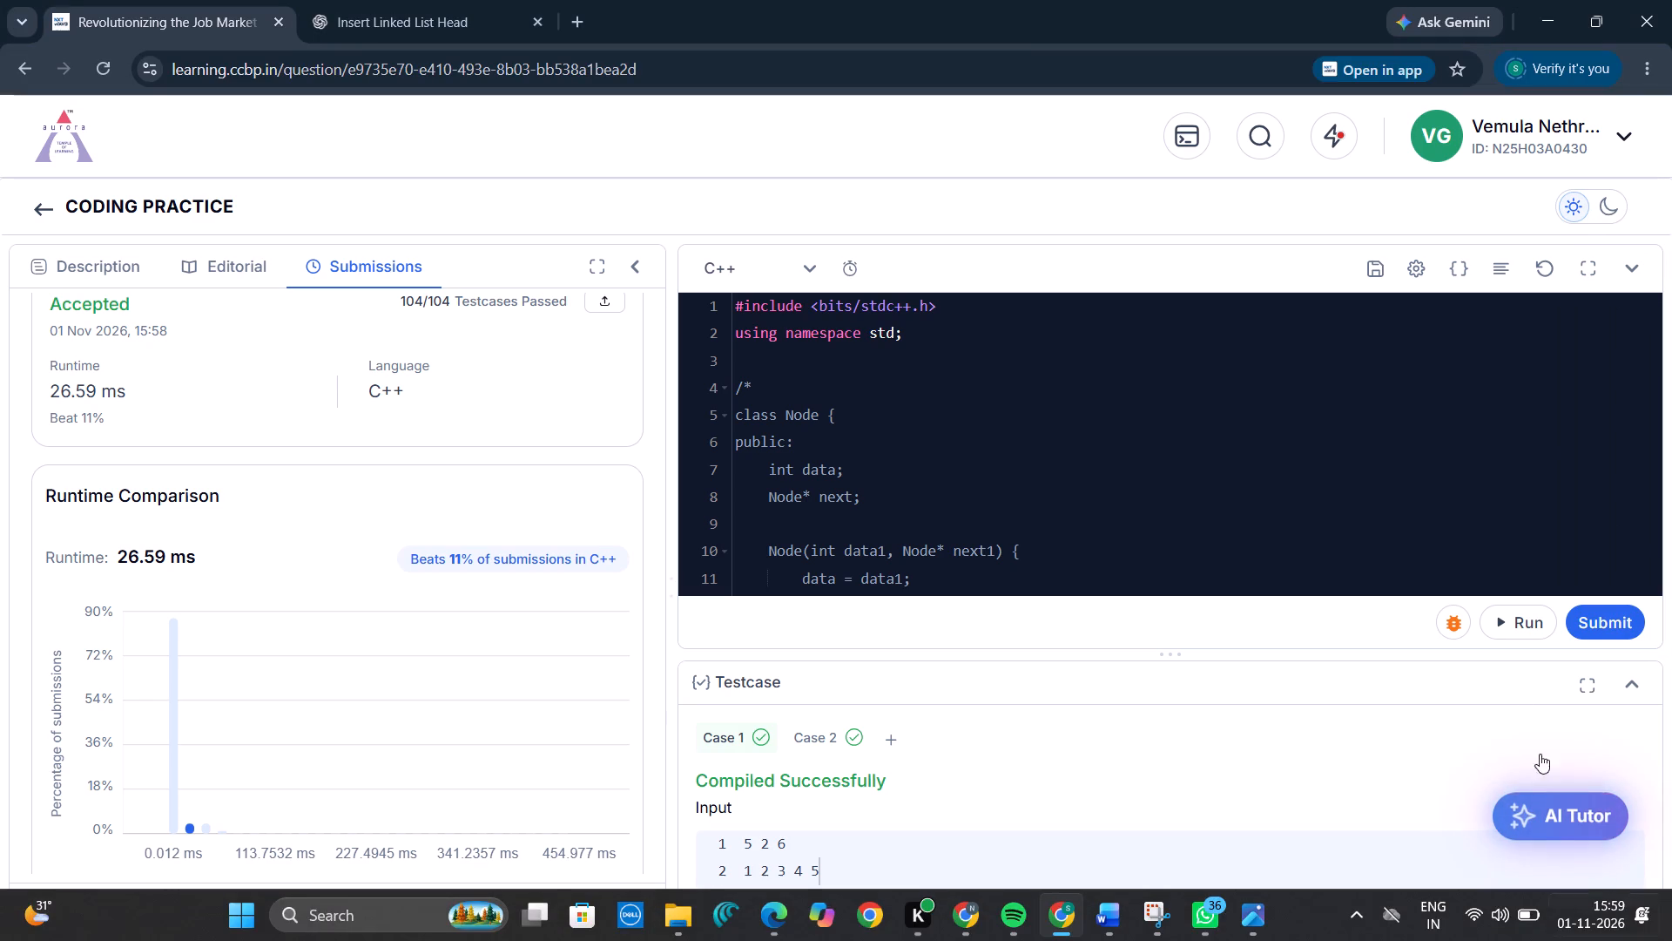
{"action": "left_click", "coordinate": [1582, 702]}
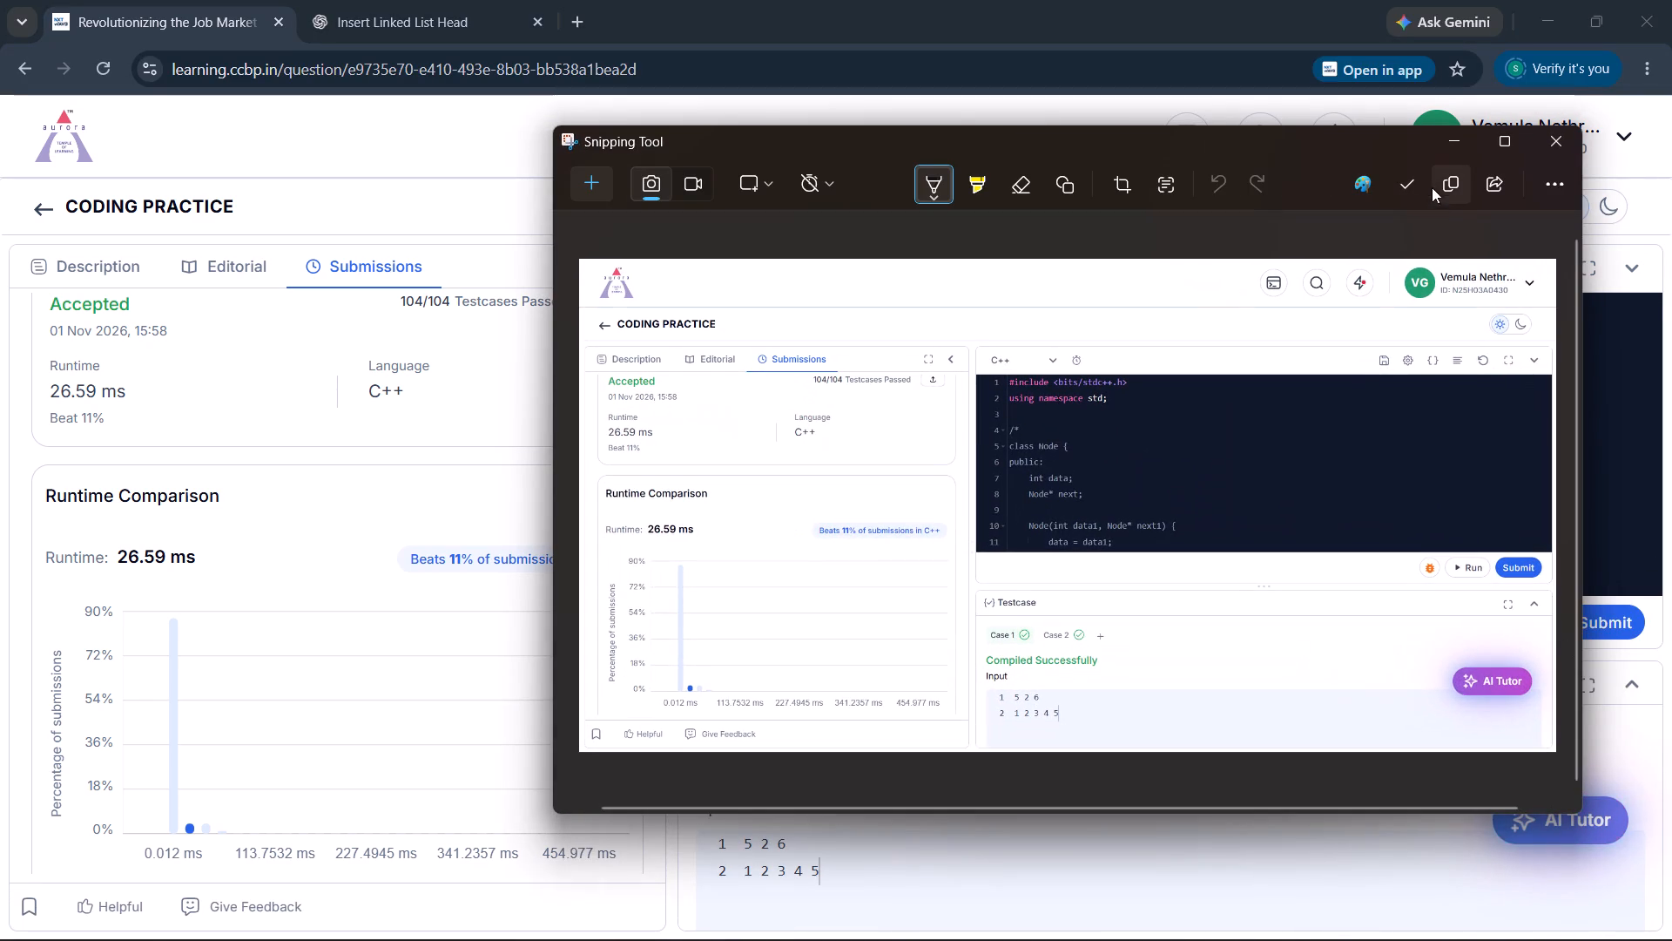
{"action": "left_click", "coordinate": [1432, 182]}
{"action": "left_click", "coordinate": [1442, 151]}
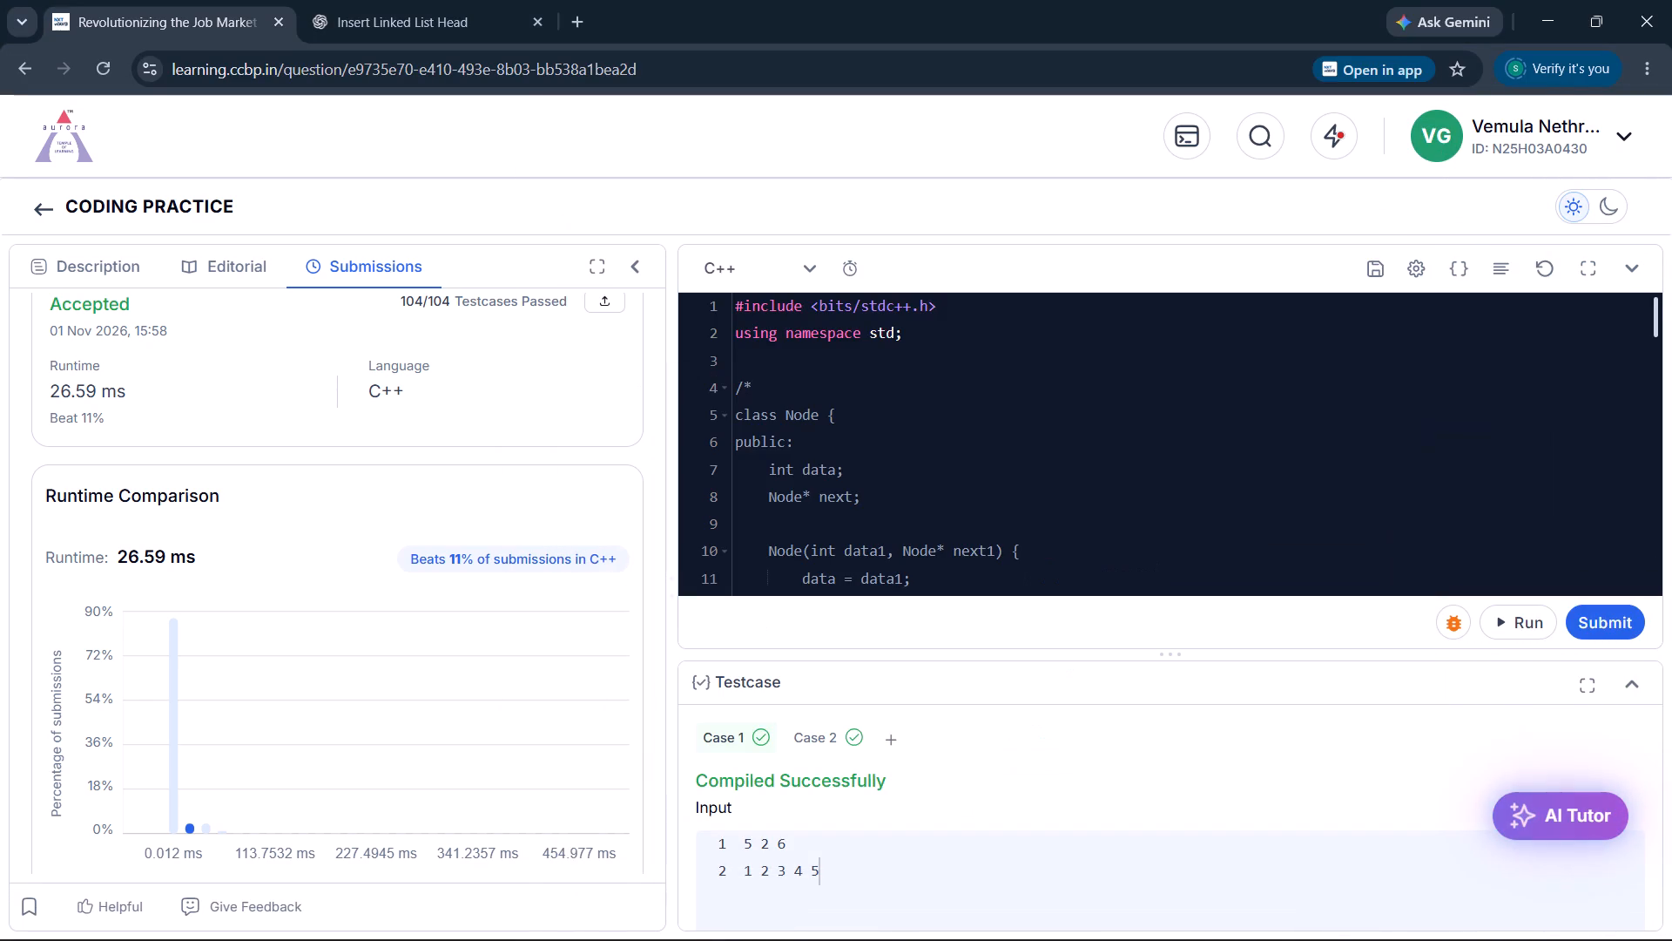
Switch to the Word report, paste the Kth Position submission screenshot below the problem screenshot on page 9, and add a new line after it.
{"action": "left_click", "coordinate": [1015, 247]}
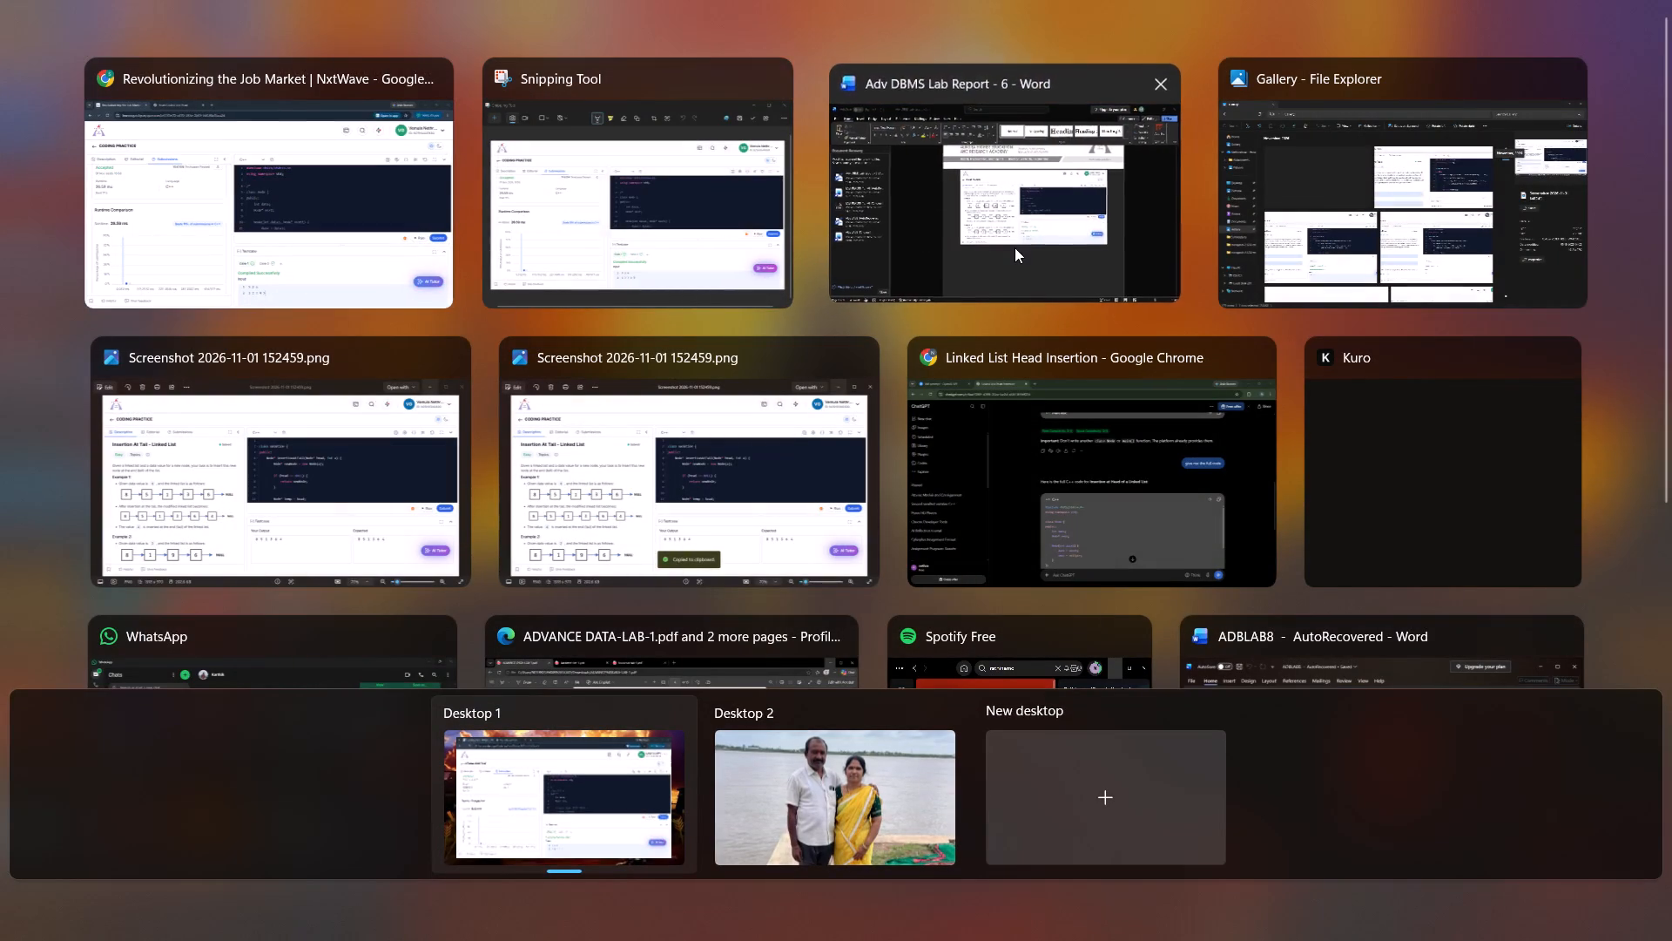
{"action": "right_click", "coordinate": [634, 714]}
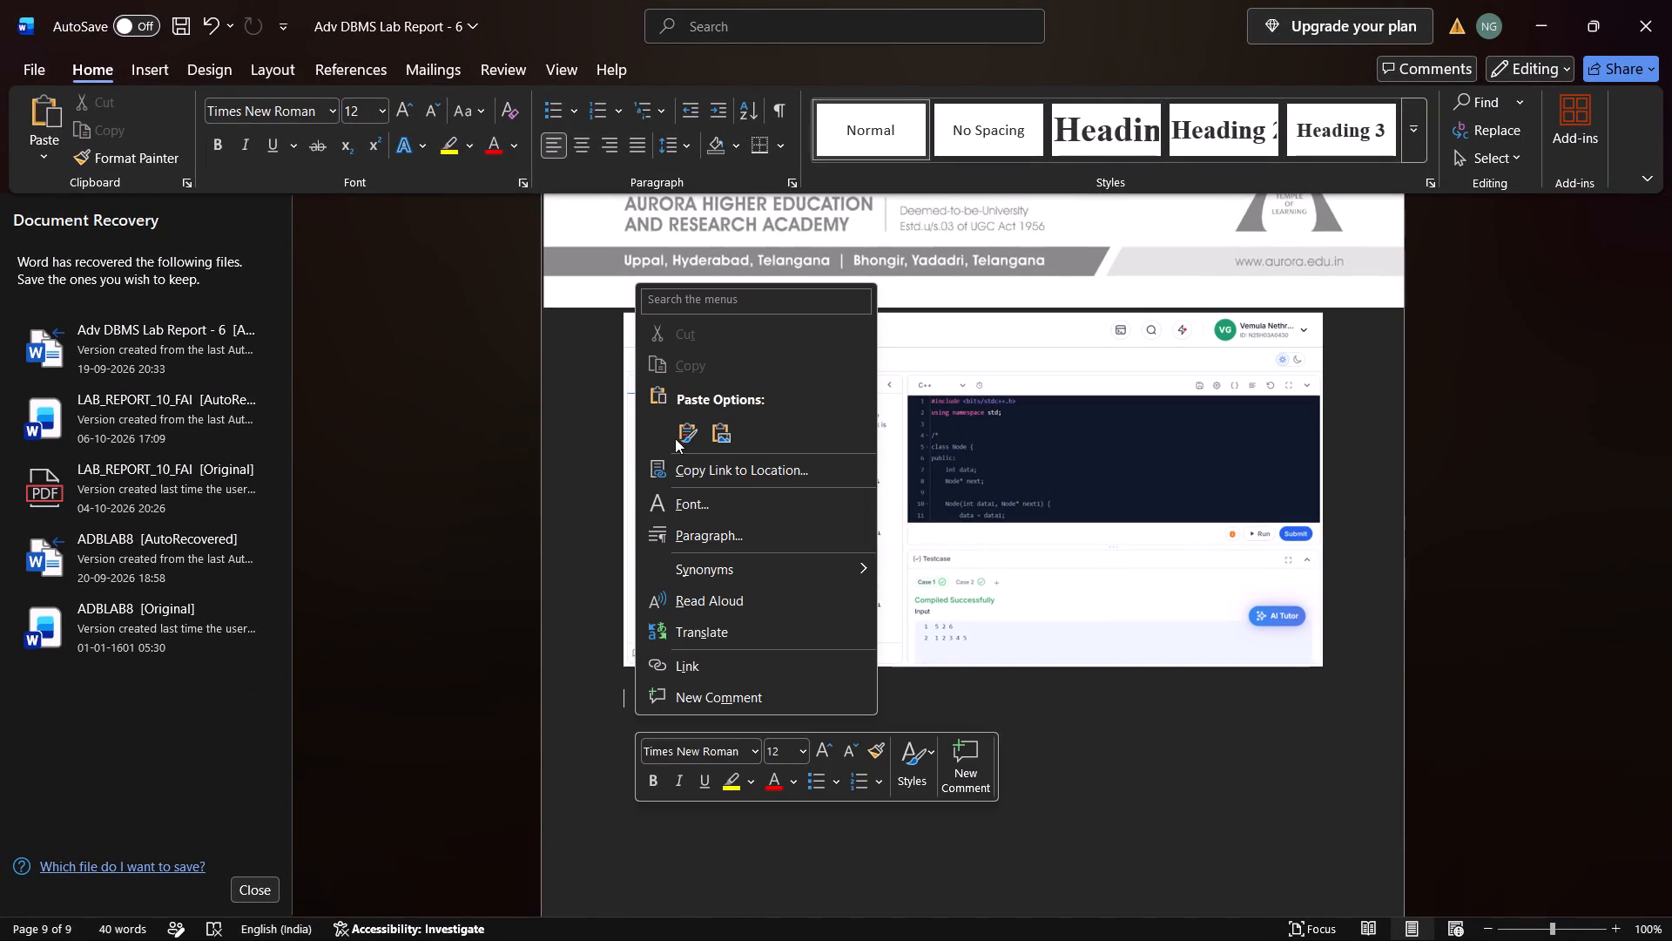
{"action": "left_click", "coordinate": [677, 422]}
{"action": "scroll", "coordinate": [821, 545], "scroll_direction": "down", "scroll_amount": 1}
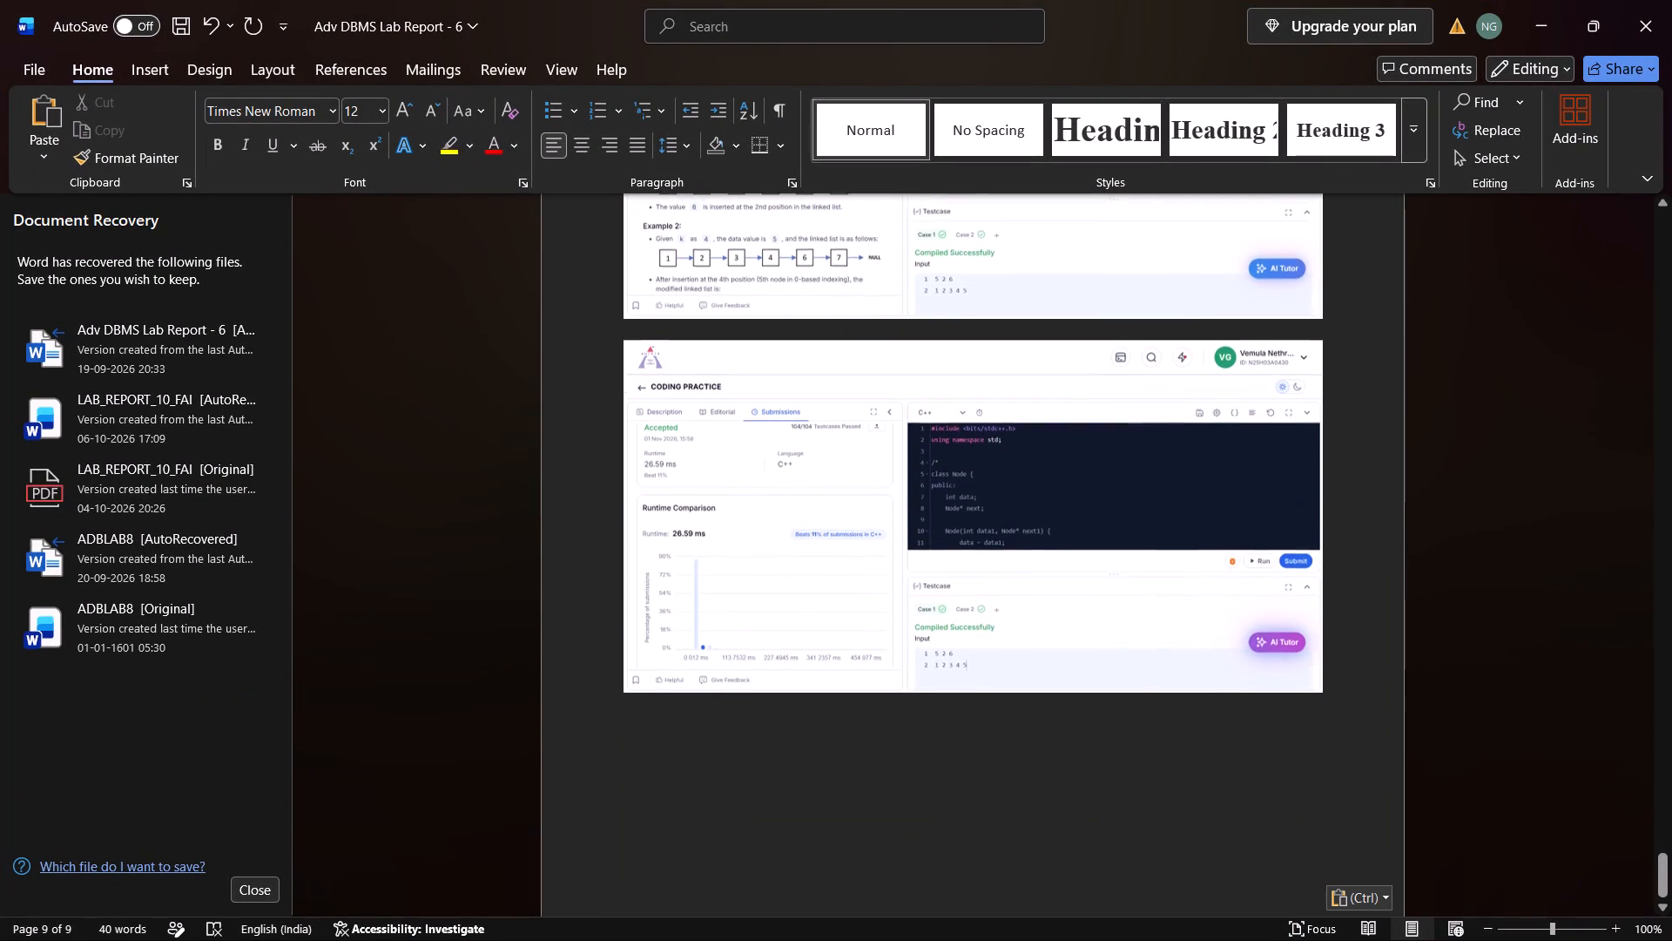
{"action": "scroll", "coordinate": [821, 545], "scroll_direction": "down", "scroll_amount": 1}
{"action": "scroll", "coordinate": [1087, 618], "scroll_direction": "up", "scroll_amount": 2}
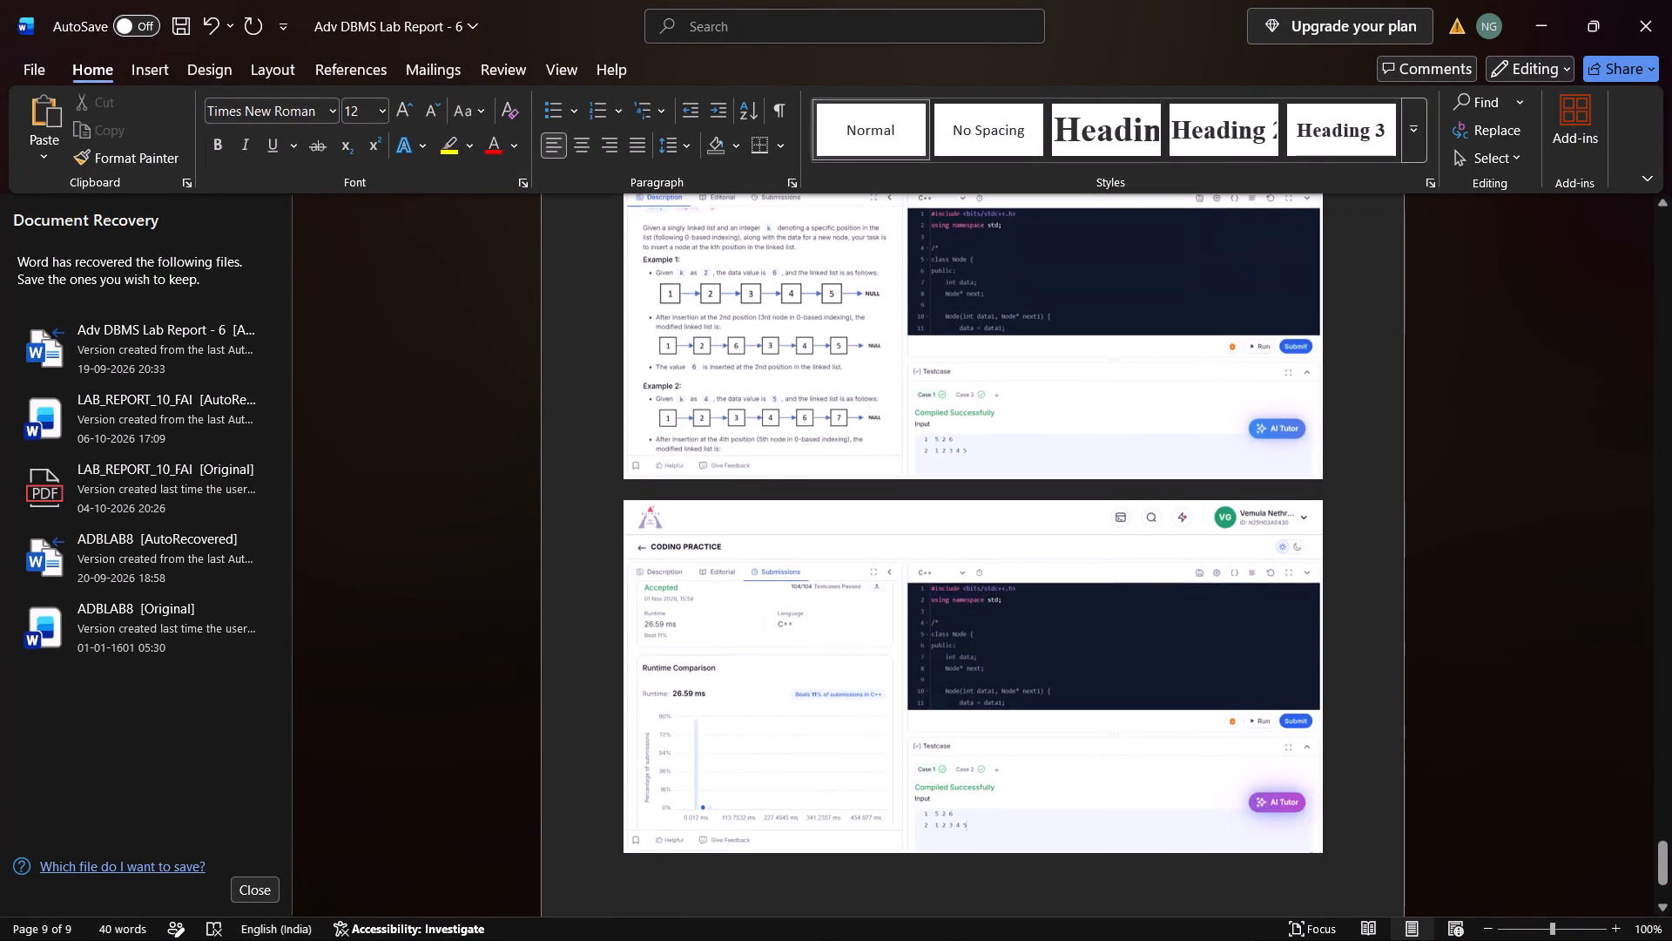
{"action": "scroll", "coordinate": [1087, 618], "scroll_direction": "up", "scroll_amount": 1}
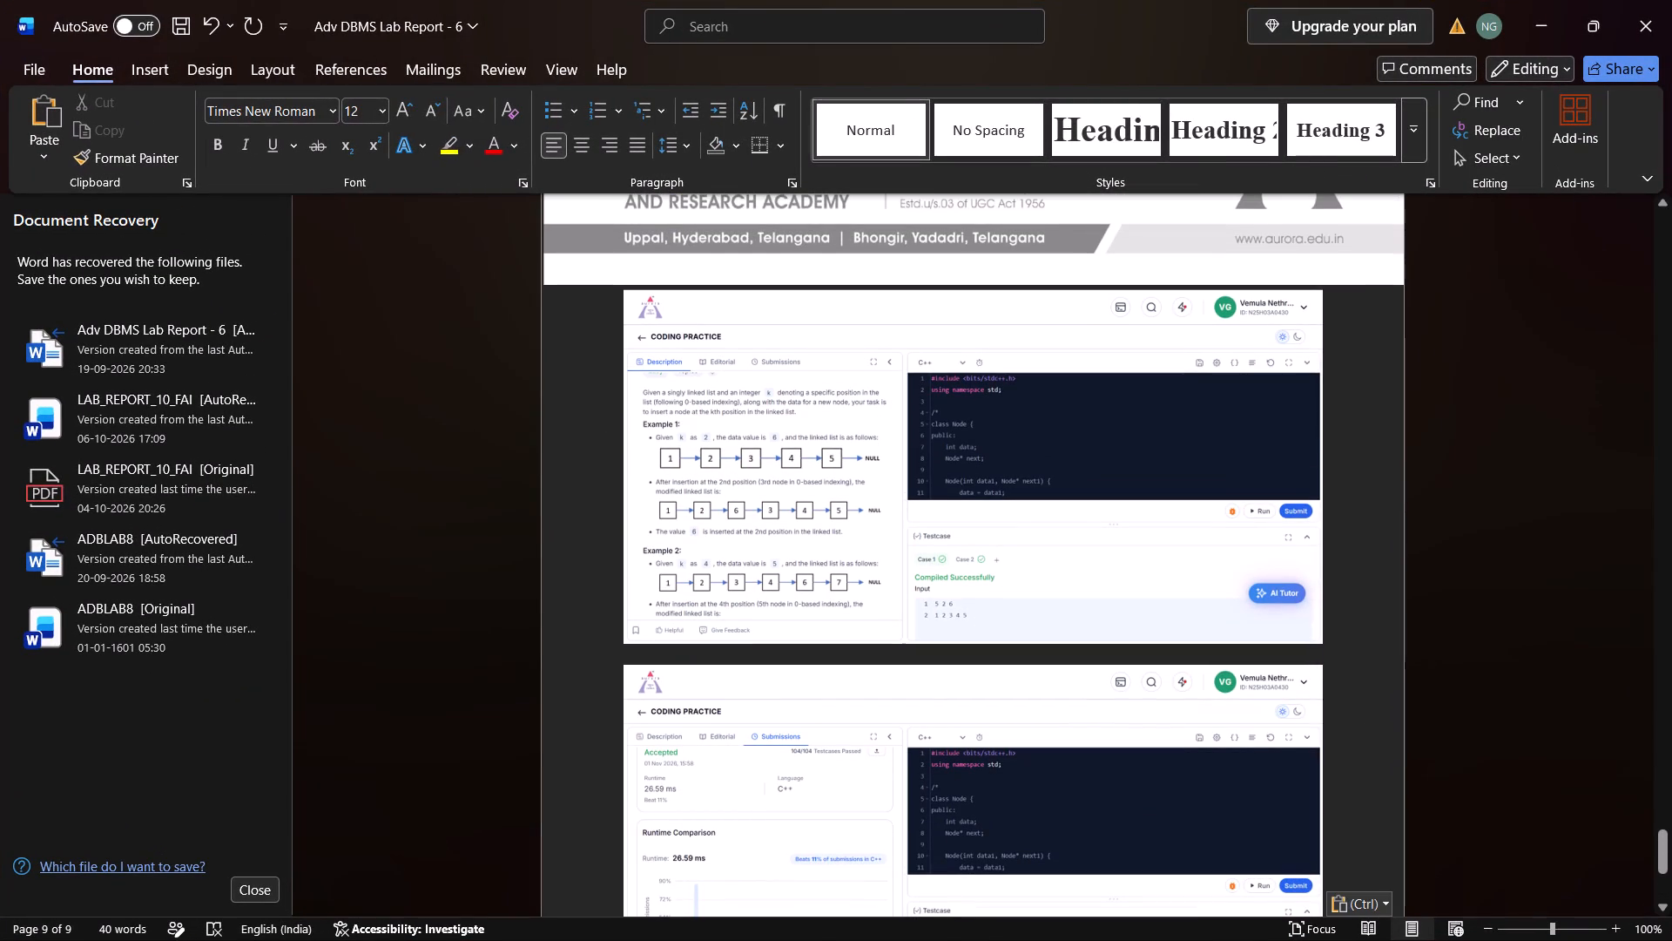
{"action": "scroll", "coordinate": [925, 619], "scroll_direction": "down", "scroll_amount": 2}
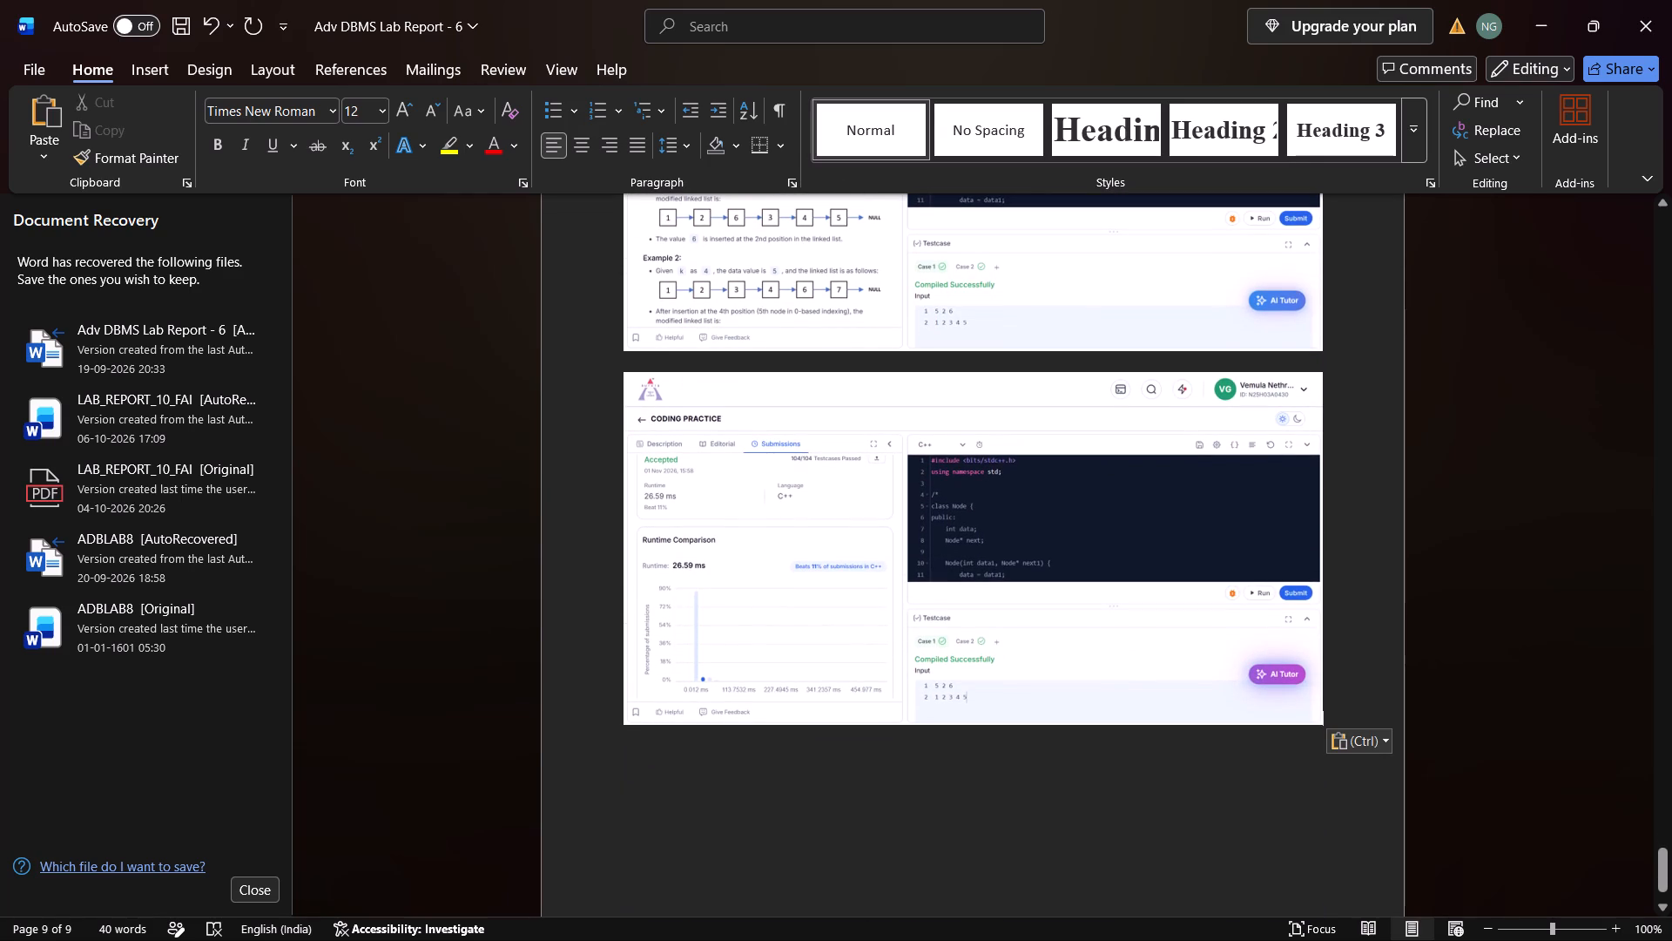
{"action": "left_click", "coordinate": [1353, 726]}
{"action": "key", "text": "Return"}
{"action": "scroll", "coordinate": [1061, 663], "scroll_direction": "up", "scroll_amount": 1}
{"action": "scroll", "coordinate": [1061, 663], "scroll_direction": "right", "scroll_amount": 1}
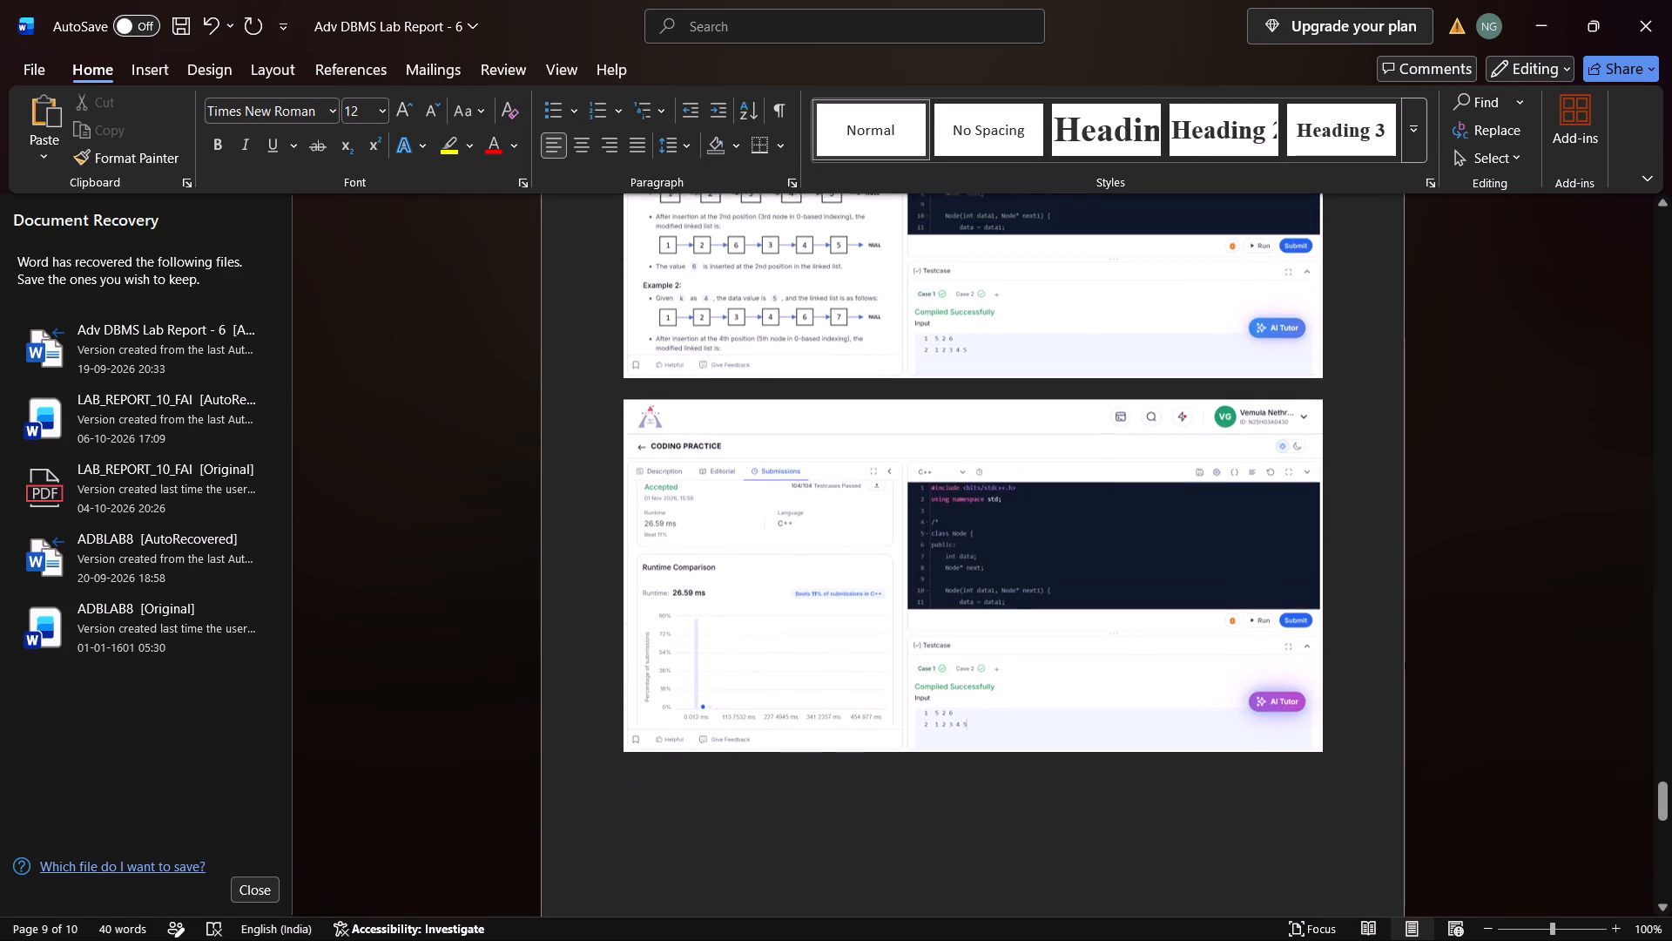
{"action": "scroll", "coordinate": [1061, 663], "scroll_direction": "right", "scroll_amount": 1}
{"action": "scroll", "coordinate": [1061, 663], "scroll_direction": "down", "scroll_amount": 1}
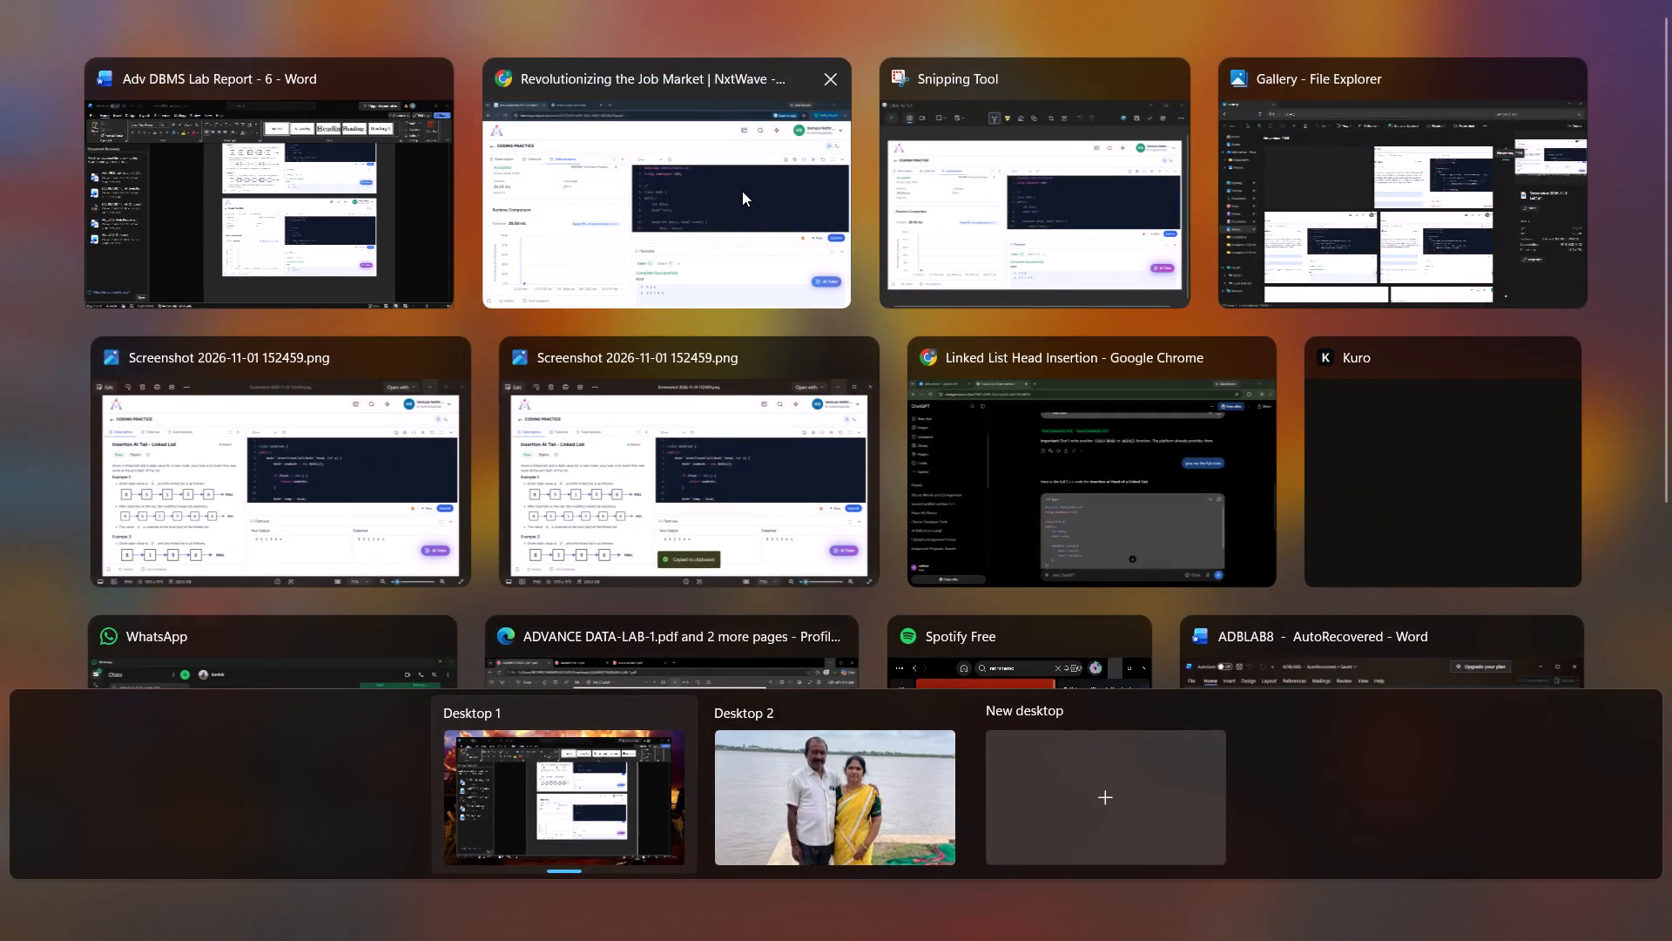
Return to the coding practice site in Chrome, open Insertion Before a Node With Value X - Linked List, and run its solution.
{"action": "left_click", "coordinate": [742, 191]}
{"action": "left_click", "coordinate": [44, 201]}
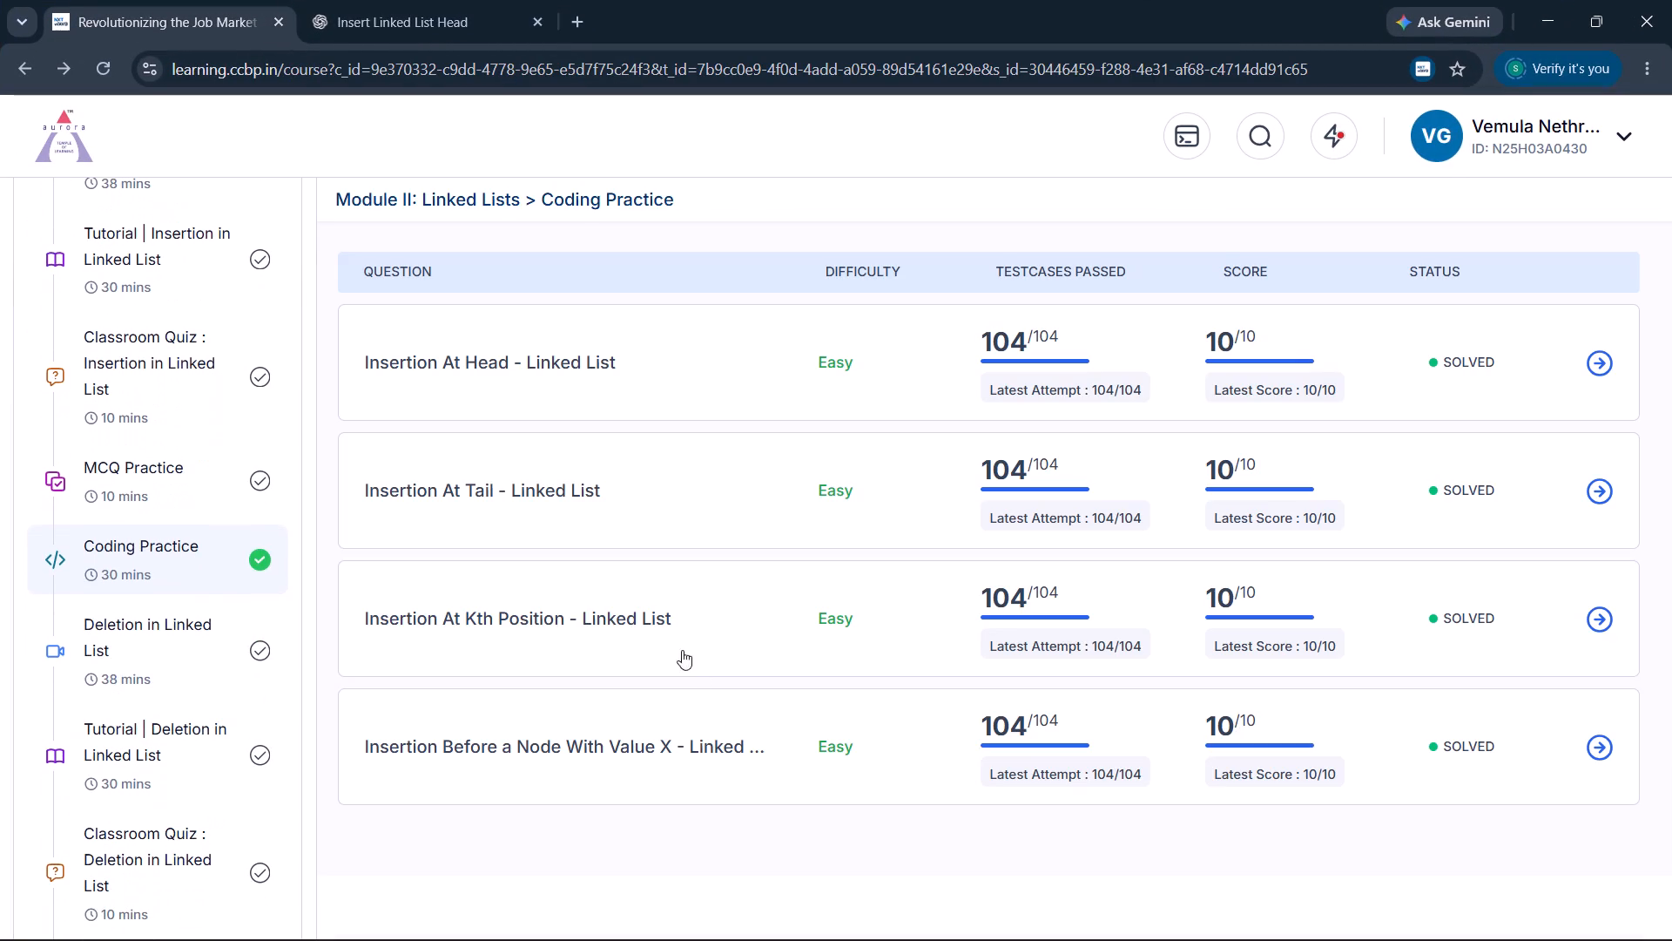
{"action": "left_click", "coordinate": [683, 626]}
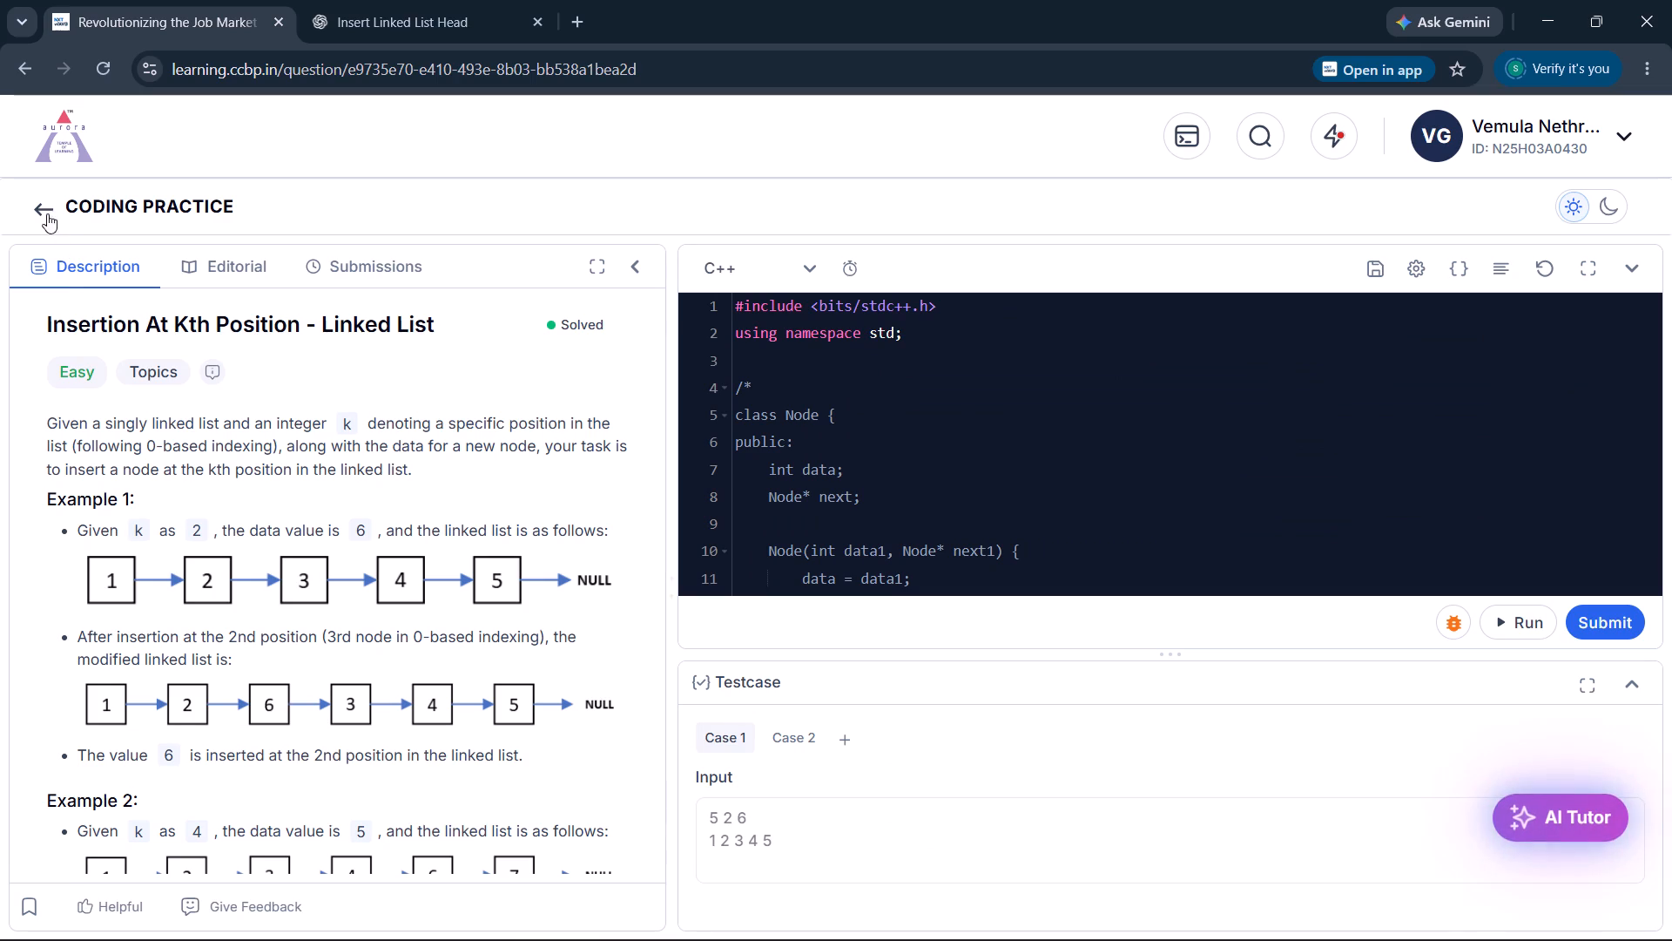
{"action": "left_click", "coordinate": [45, 208]}
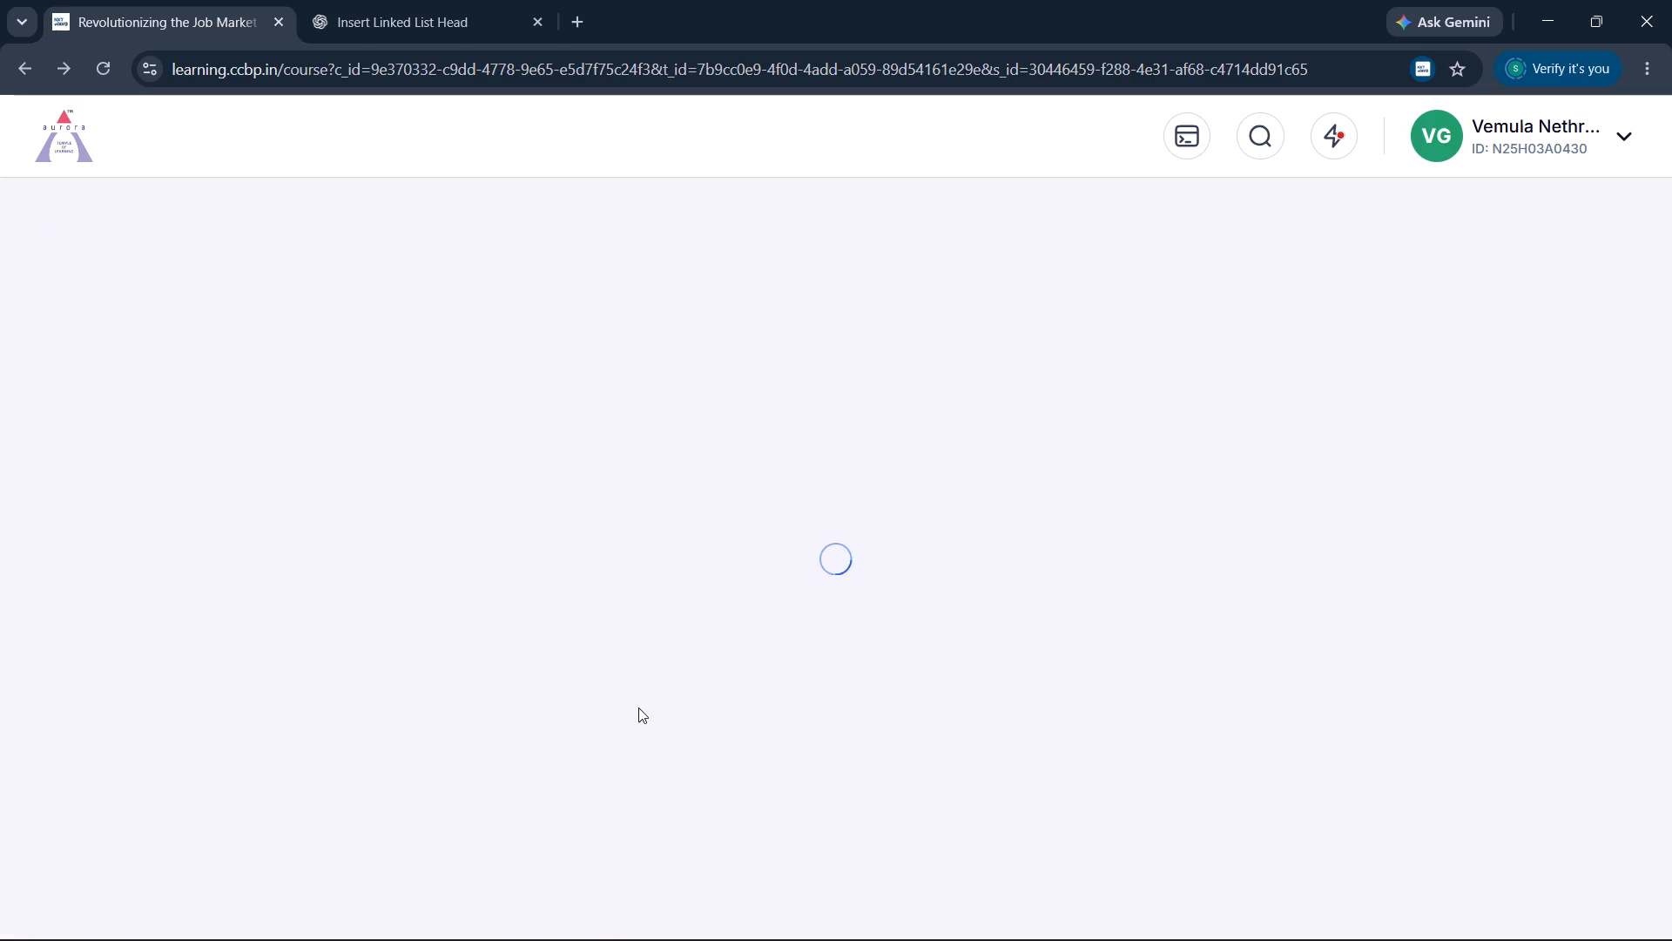
{"action": "scroll", "coordinate": [800, 705], "scroll_direction": "down", "scroll_amount": 1}
{"action": "left_click", "coordinate": [562, 787]}
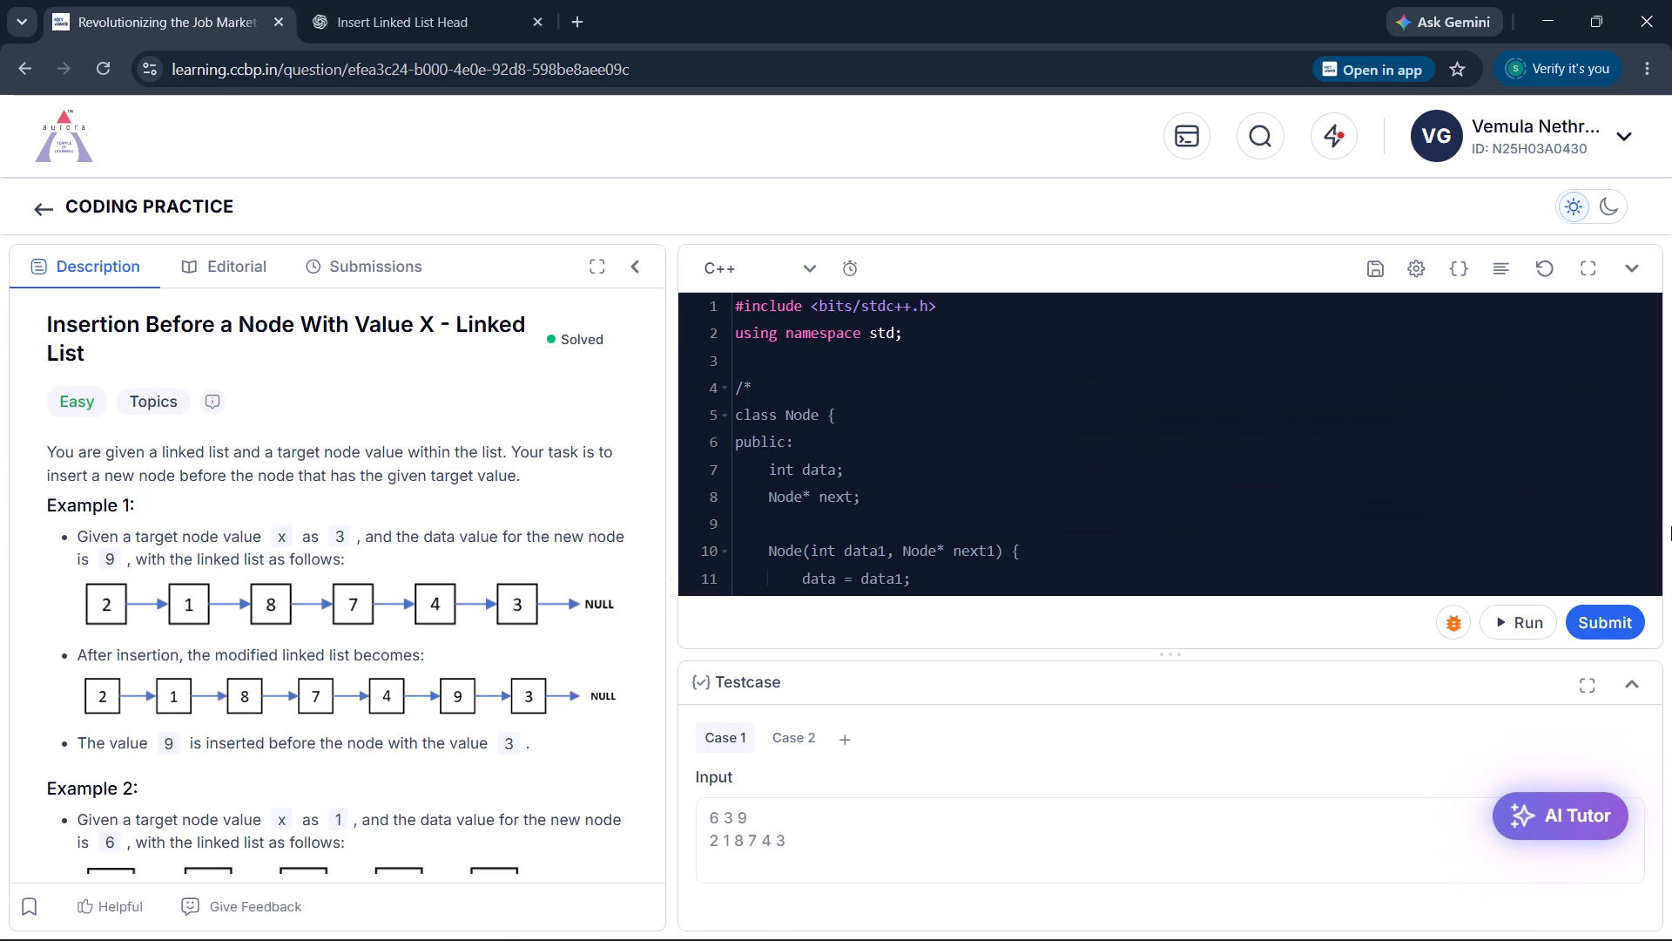
{"action": "left_click", "coordinate": [1509, 618]}
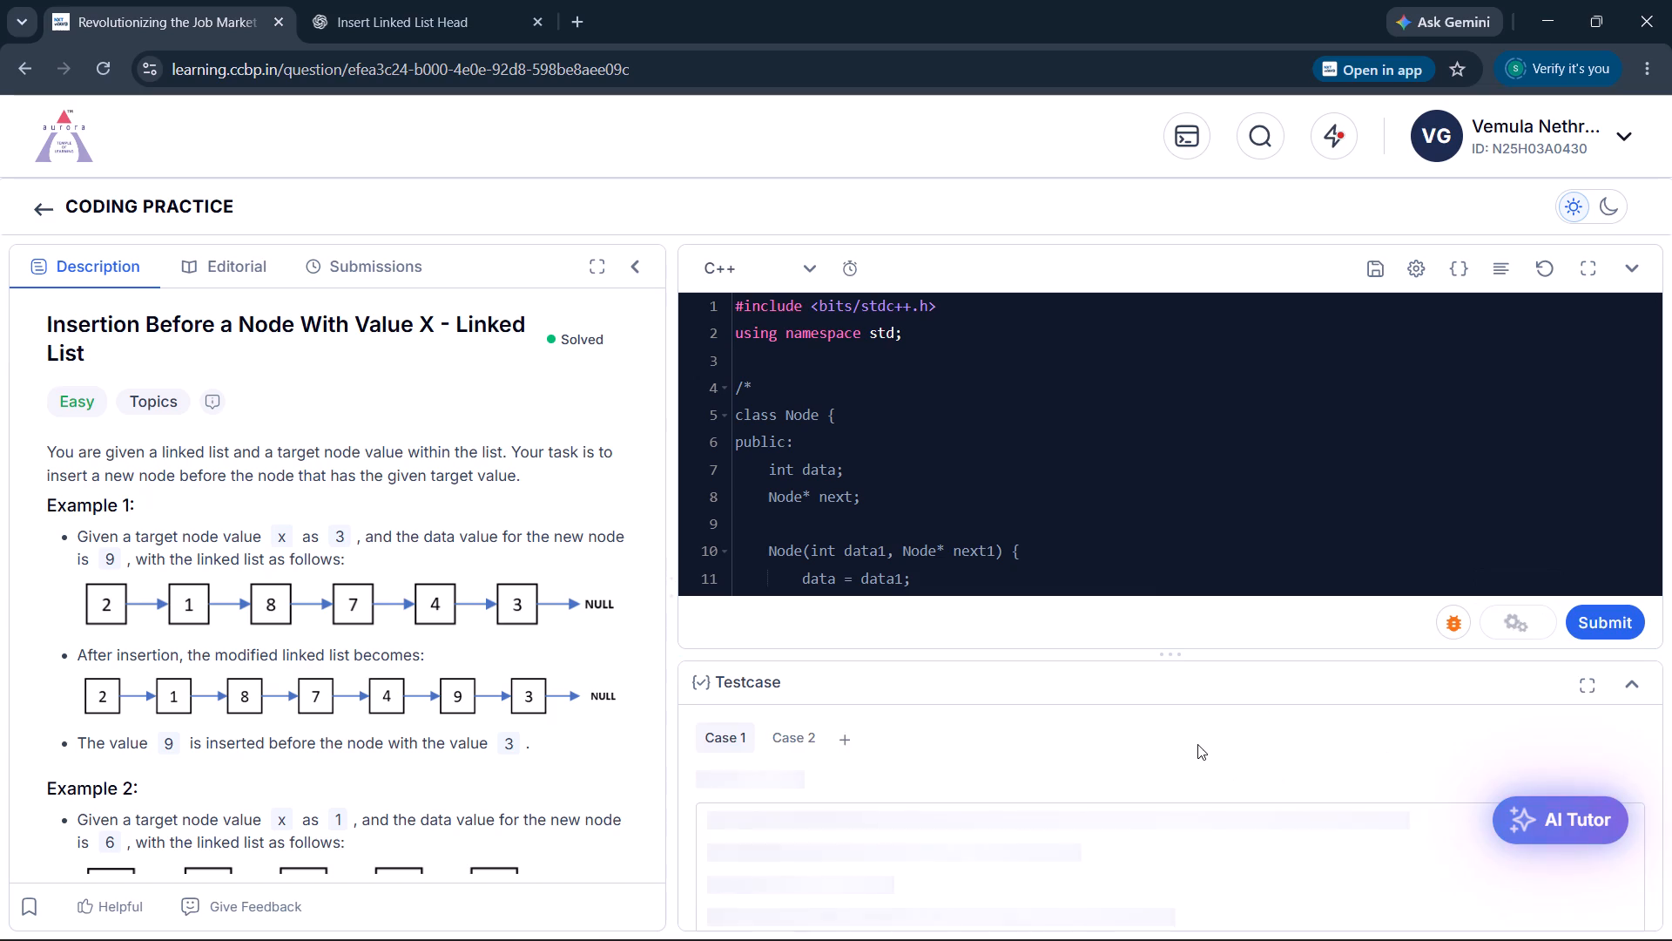
Capture the Insertion Before a Node With Value X description, code and test case area with Snipping Tool and copy the screenshot.
{"action": "scroll", "coordinate": [812, 732], "scroll_direction": "down", "scroll_amount": 1}
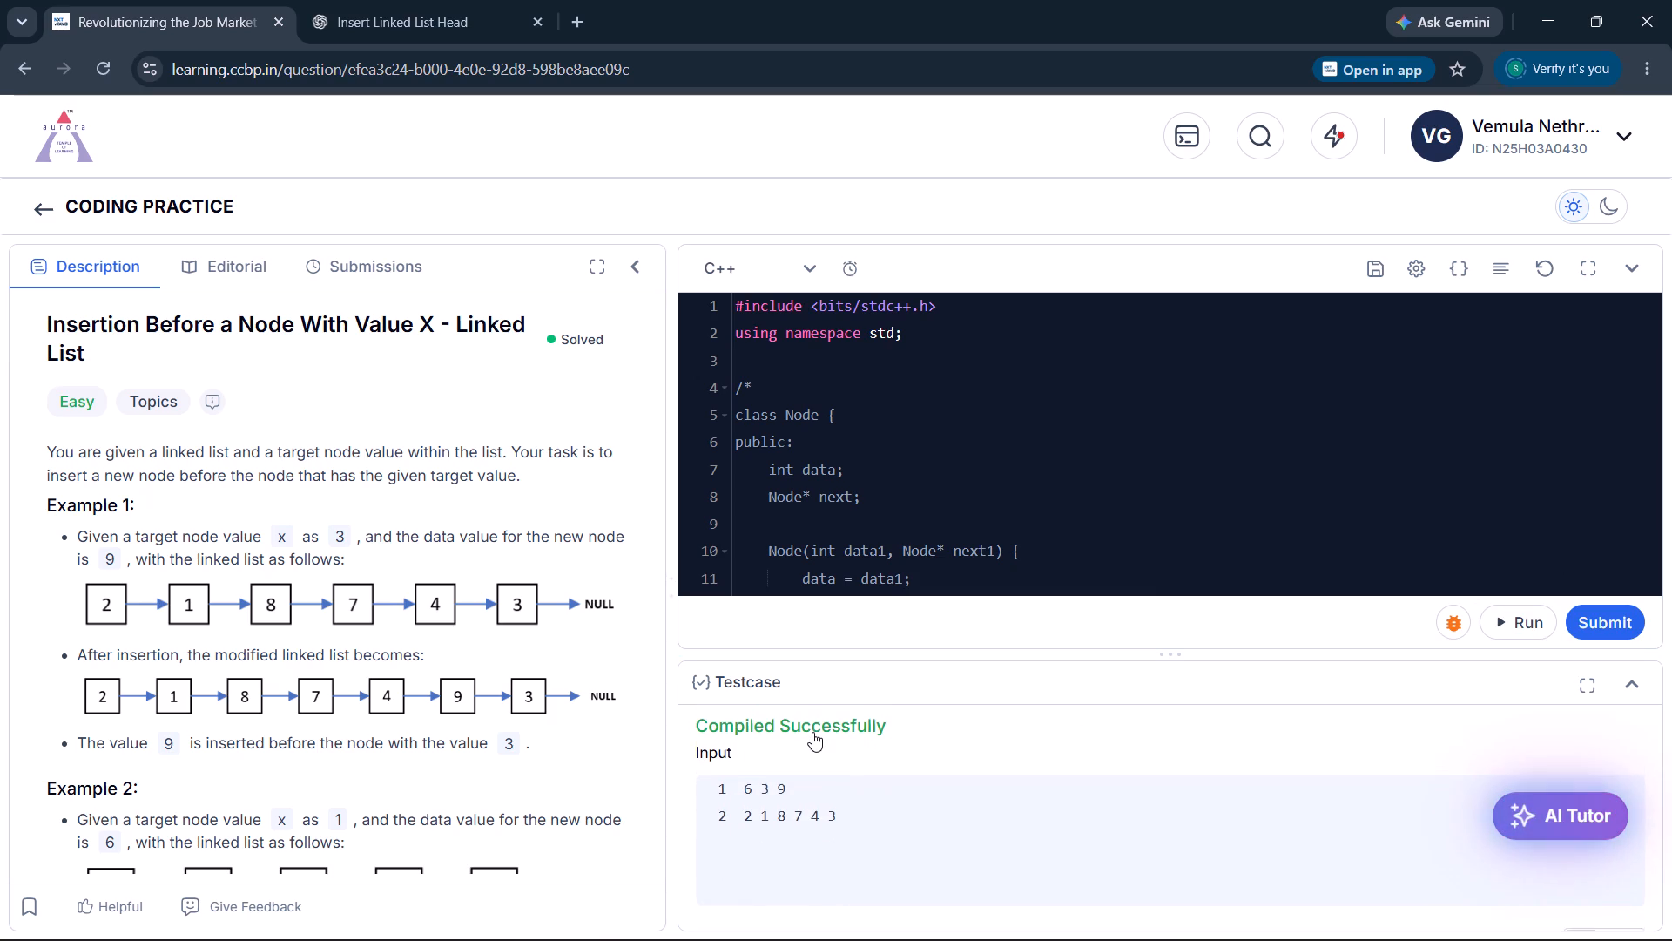
{"action": "scroll", "coordinate": [812, 732], "scroll_direction": "down", "scroll_amount": 1}
{"action": "key", "text": "Print"}
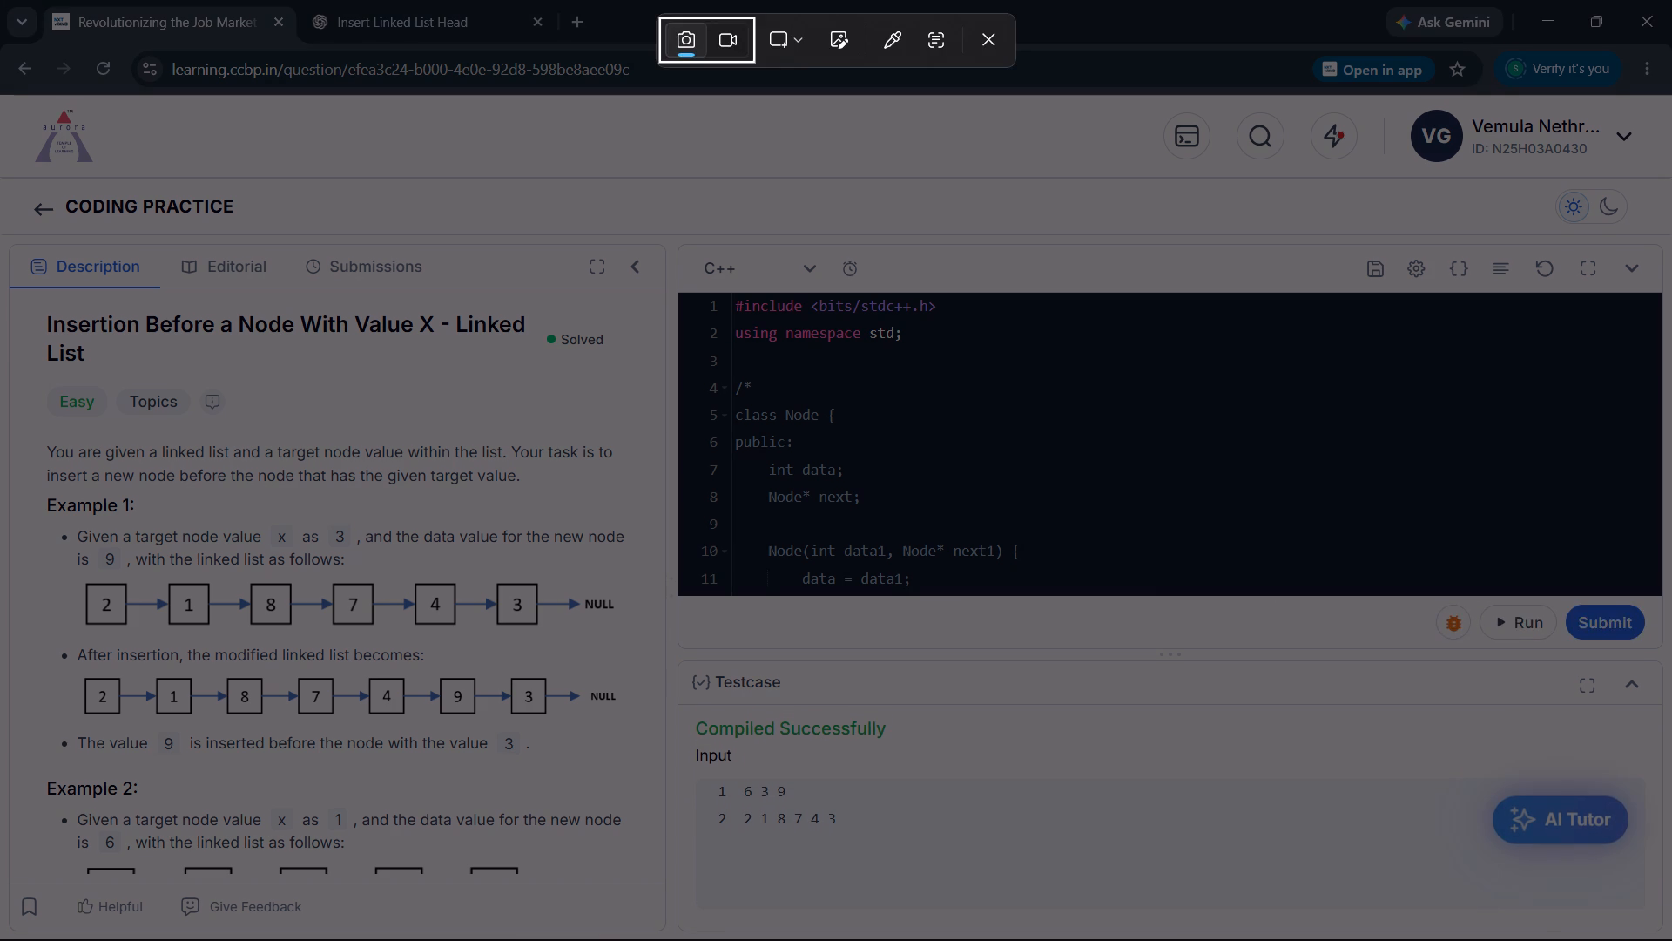
{"action": "left_click_drag", "start_coordinate": [0, 97], "coordinate": [1495, 795]}
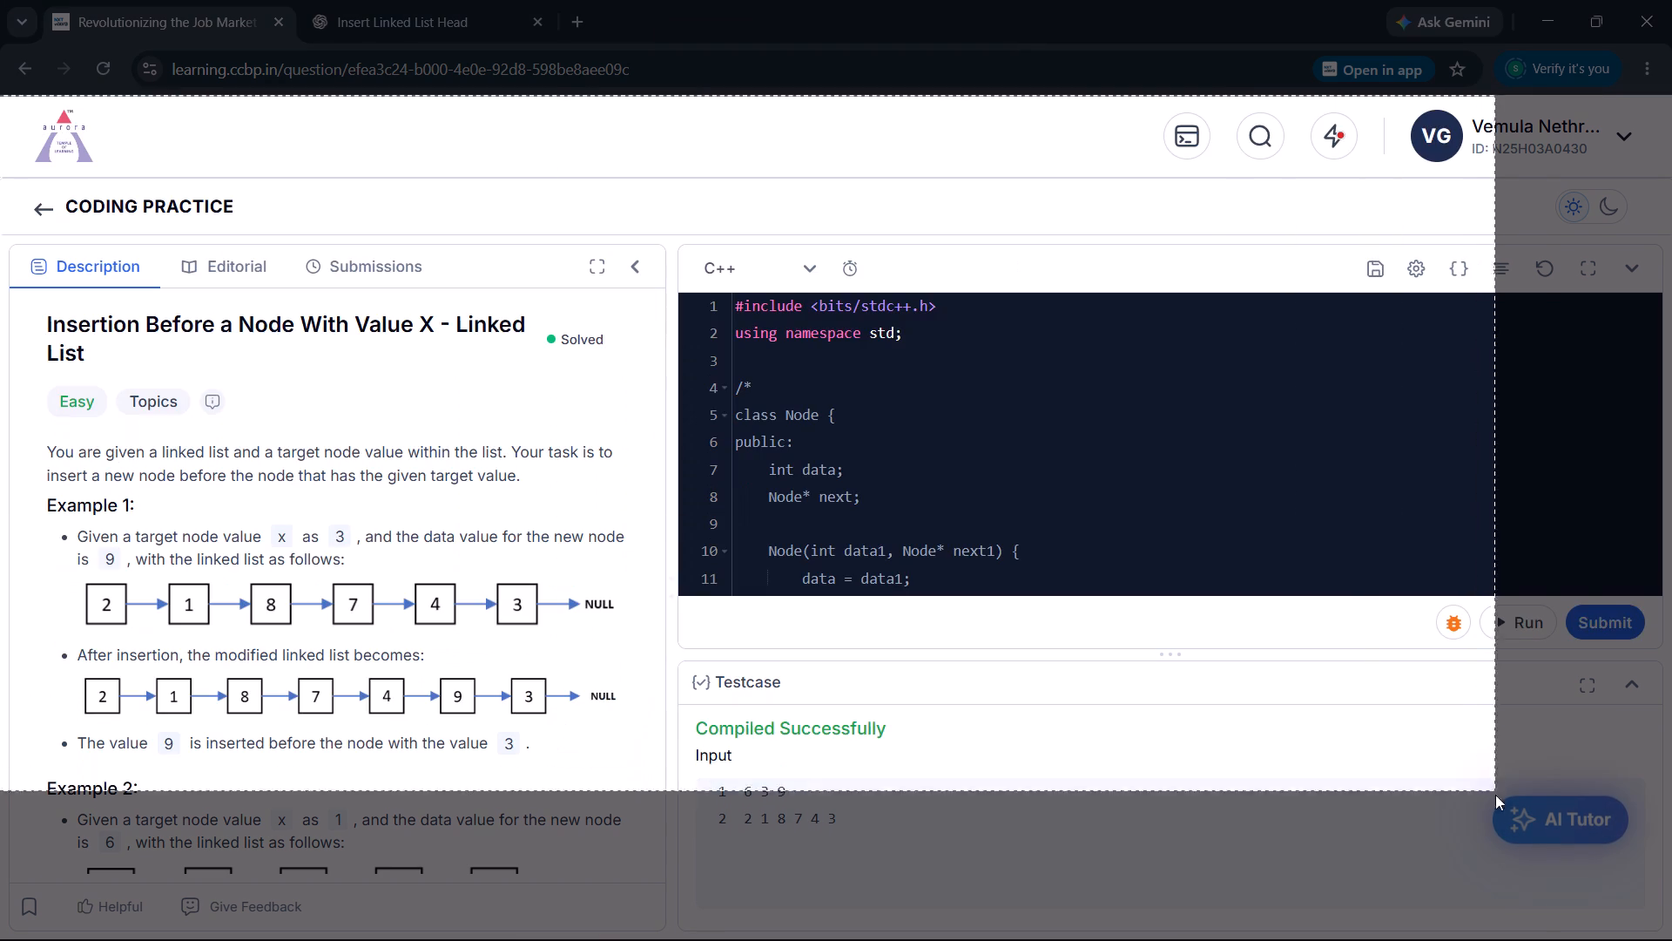
{"action": "left_click_drag", "start_coordinate": [1495, 795], "coordinate": [1671, 940]}
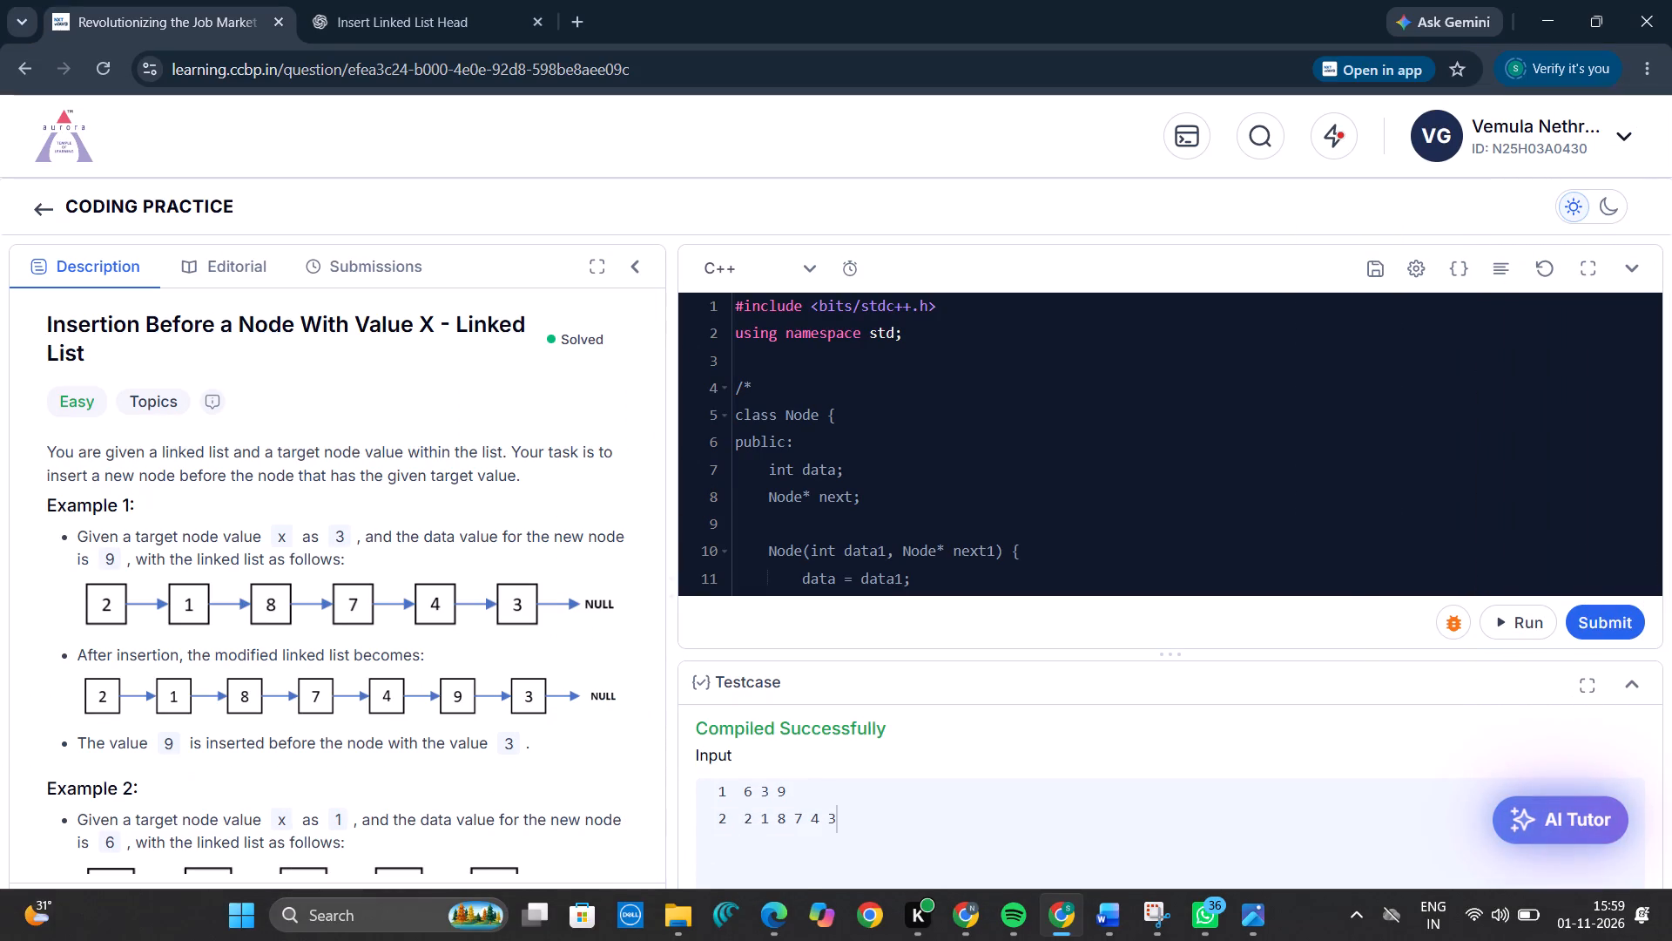
{"action": "left_click", "coordinate": [1540, 715]}
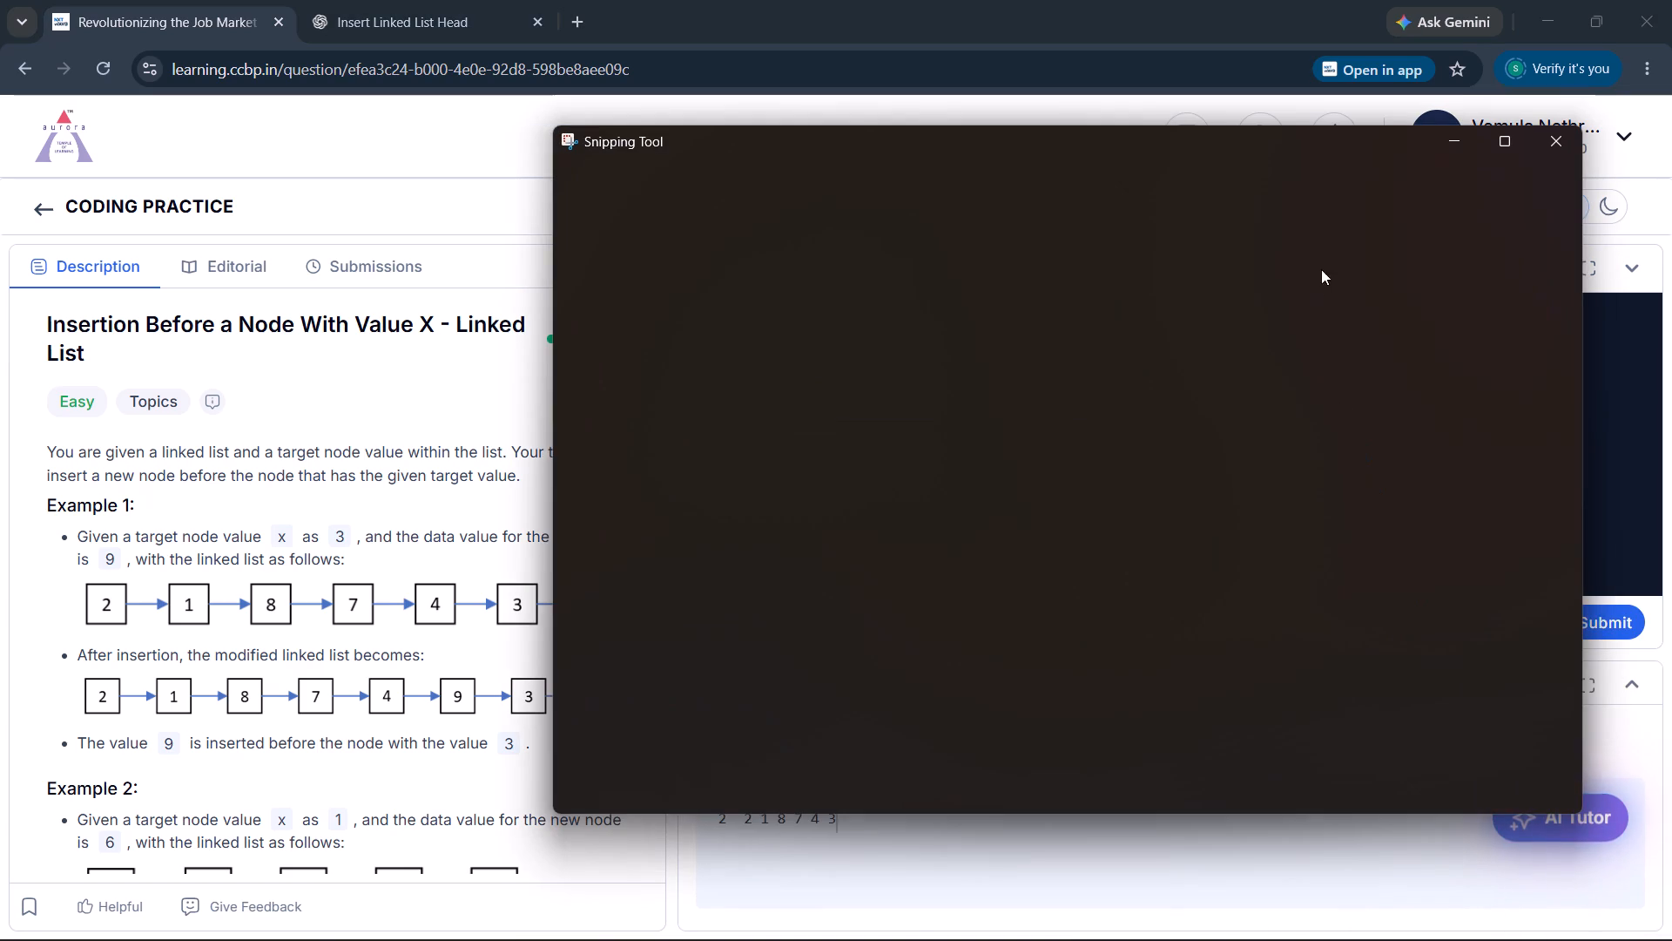
{"action": "left_click", "coordinate": [1440, 188]}
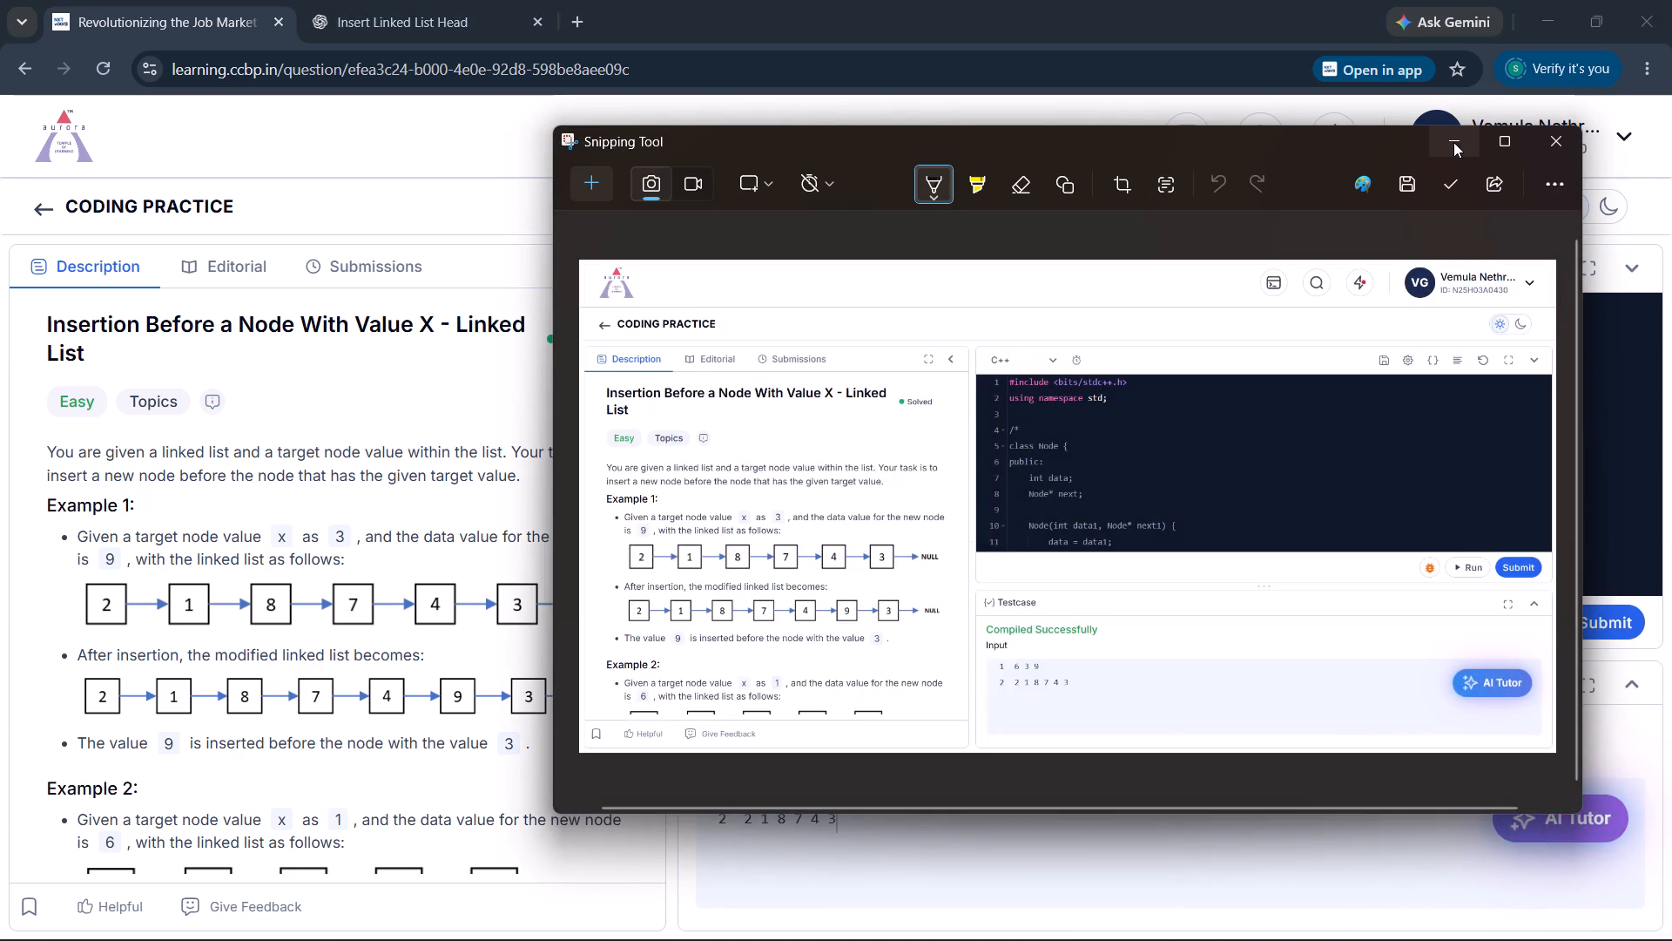
{"action": "left_click", "coordinate": [1453, 142]}
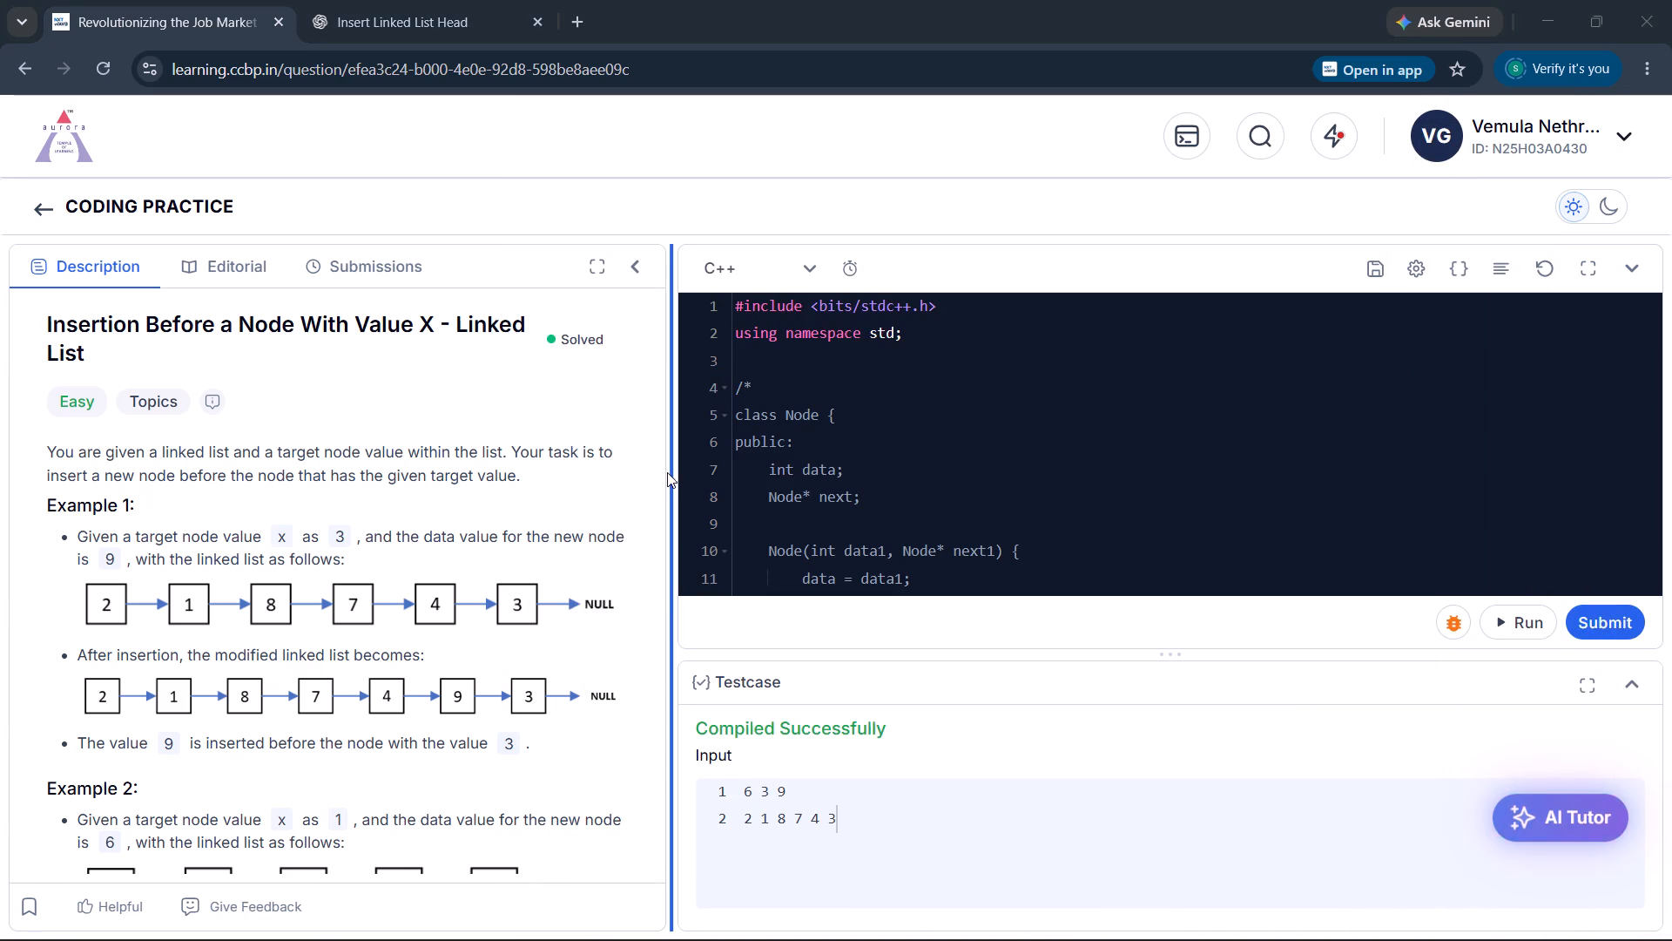
Switch to the Word report, paste the Node With Value X problem screenshot after the Kth Position screenshots, and add a new line below it.
{"action": "left_click", "coordinate": [992, 172]}
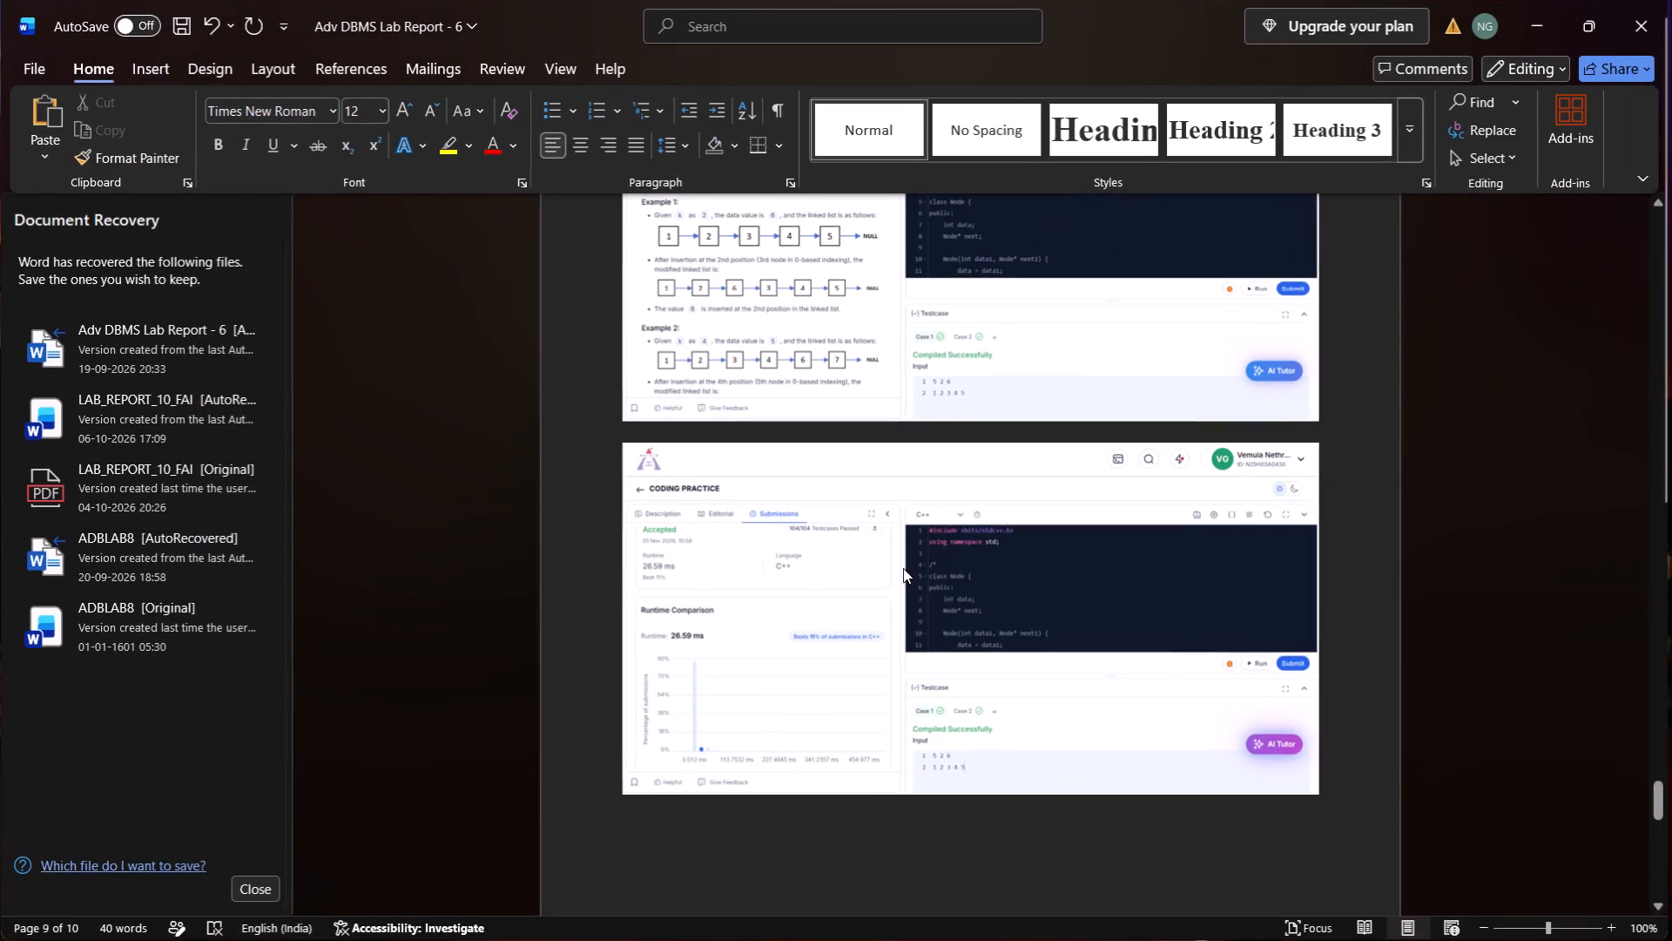
{"action": "right_click", "coordinate": [657, 823]}
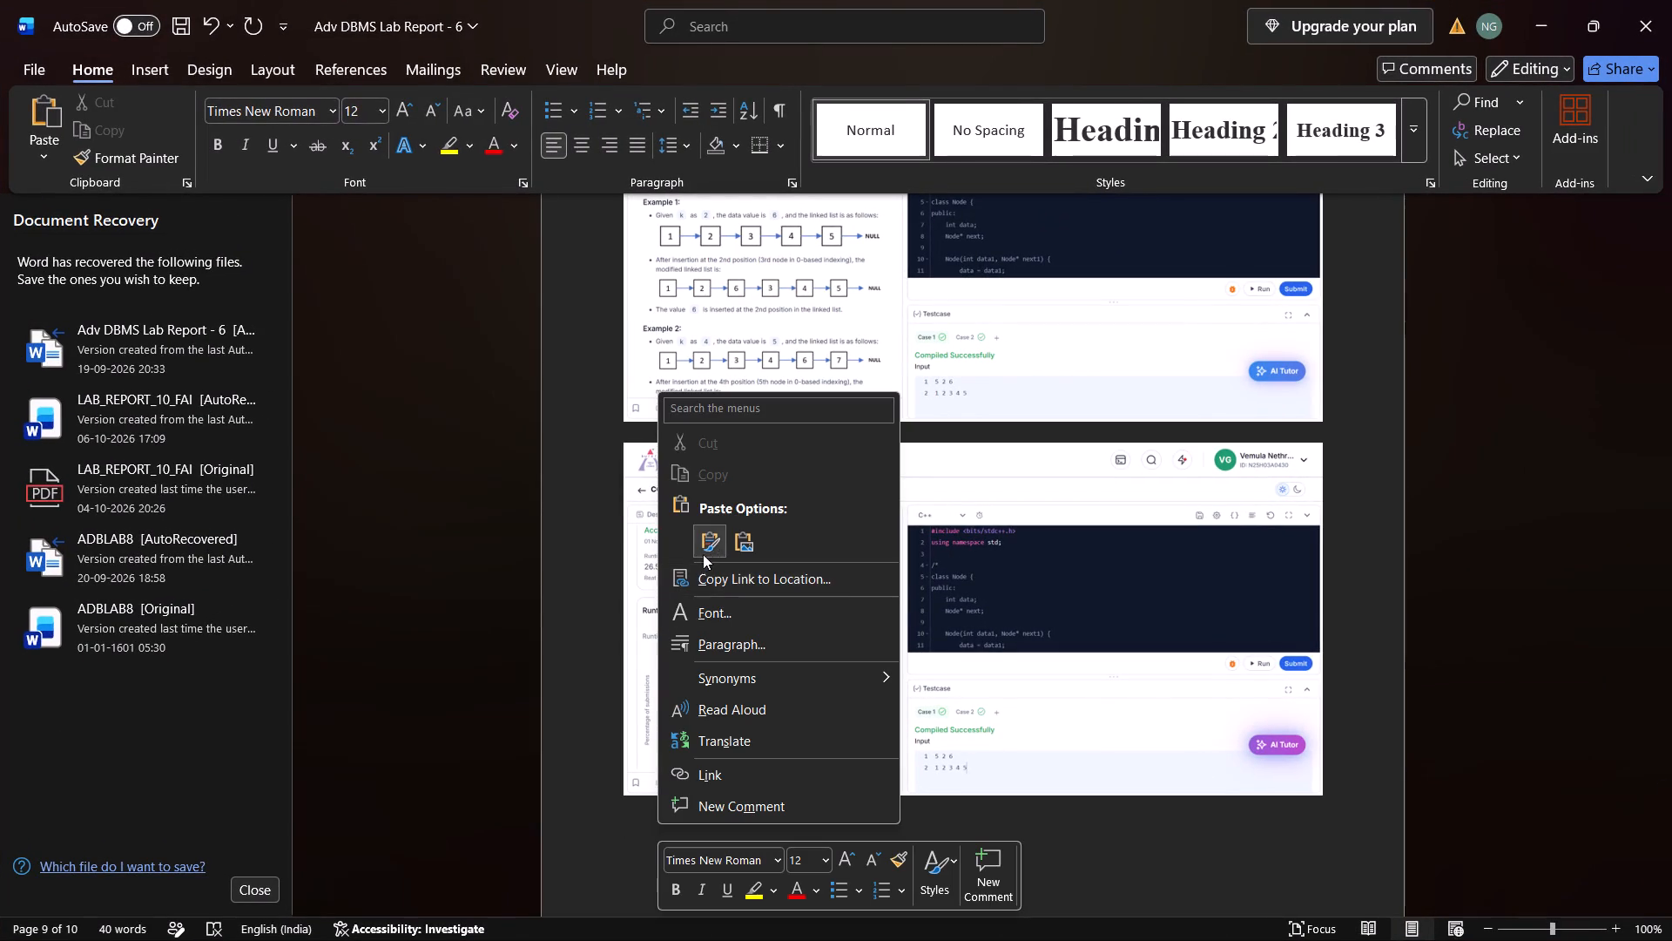
{"action": "left_click", "coordinate": [713, 529]}
{"action": "scroll", "coordinate": [763, 662], "scroll_direction": "down", "scroll_amount": 1}
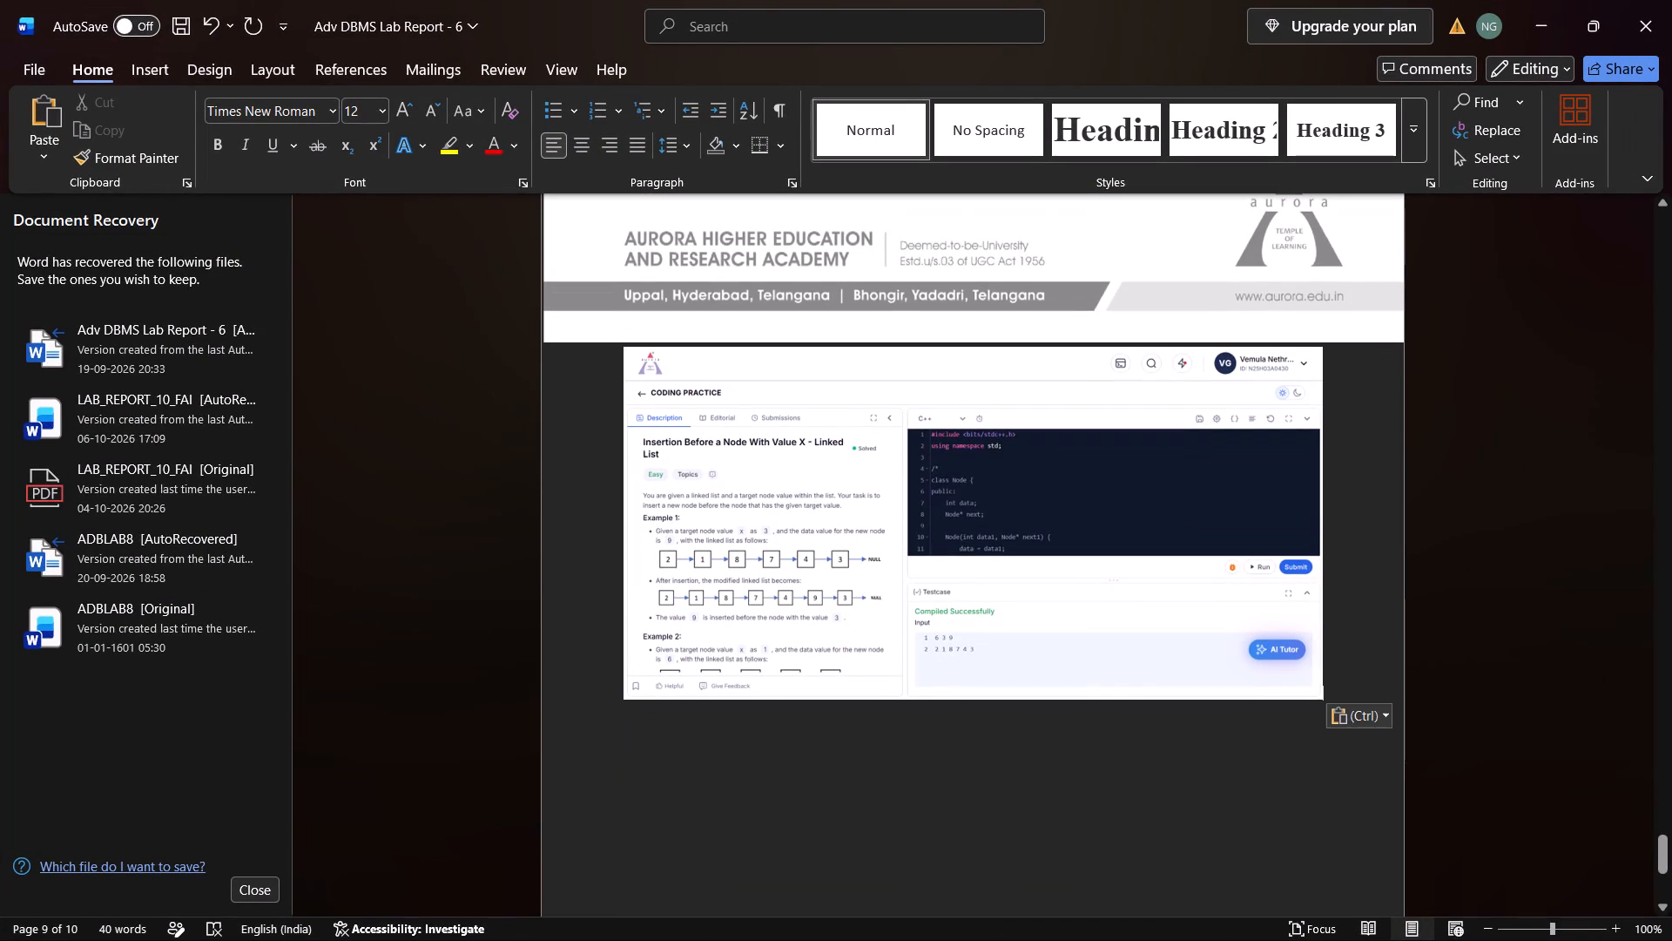
{"action": "key", "text": "Return"}
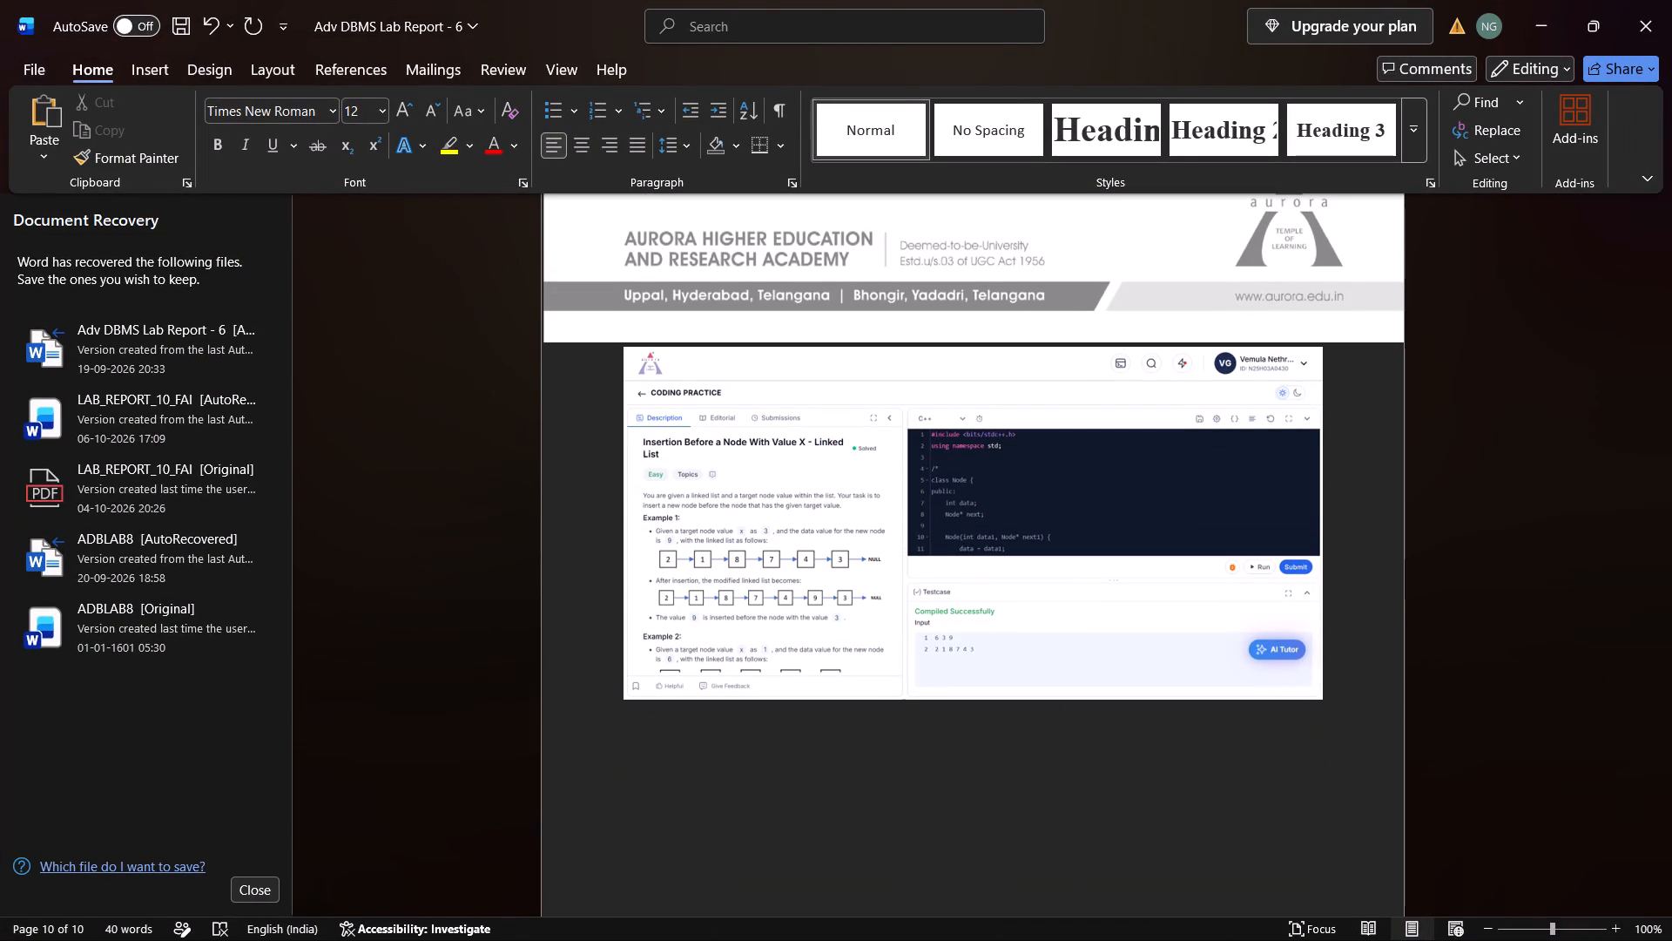
Return to the coding practice site in Chrome and submit the Insertion Before a Node With Value X solution.
{"action": "left_click", "coordinate": [742, 249]}
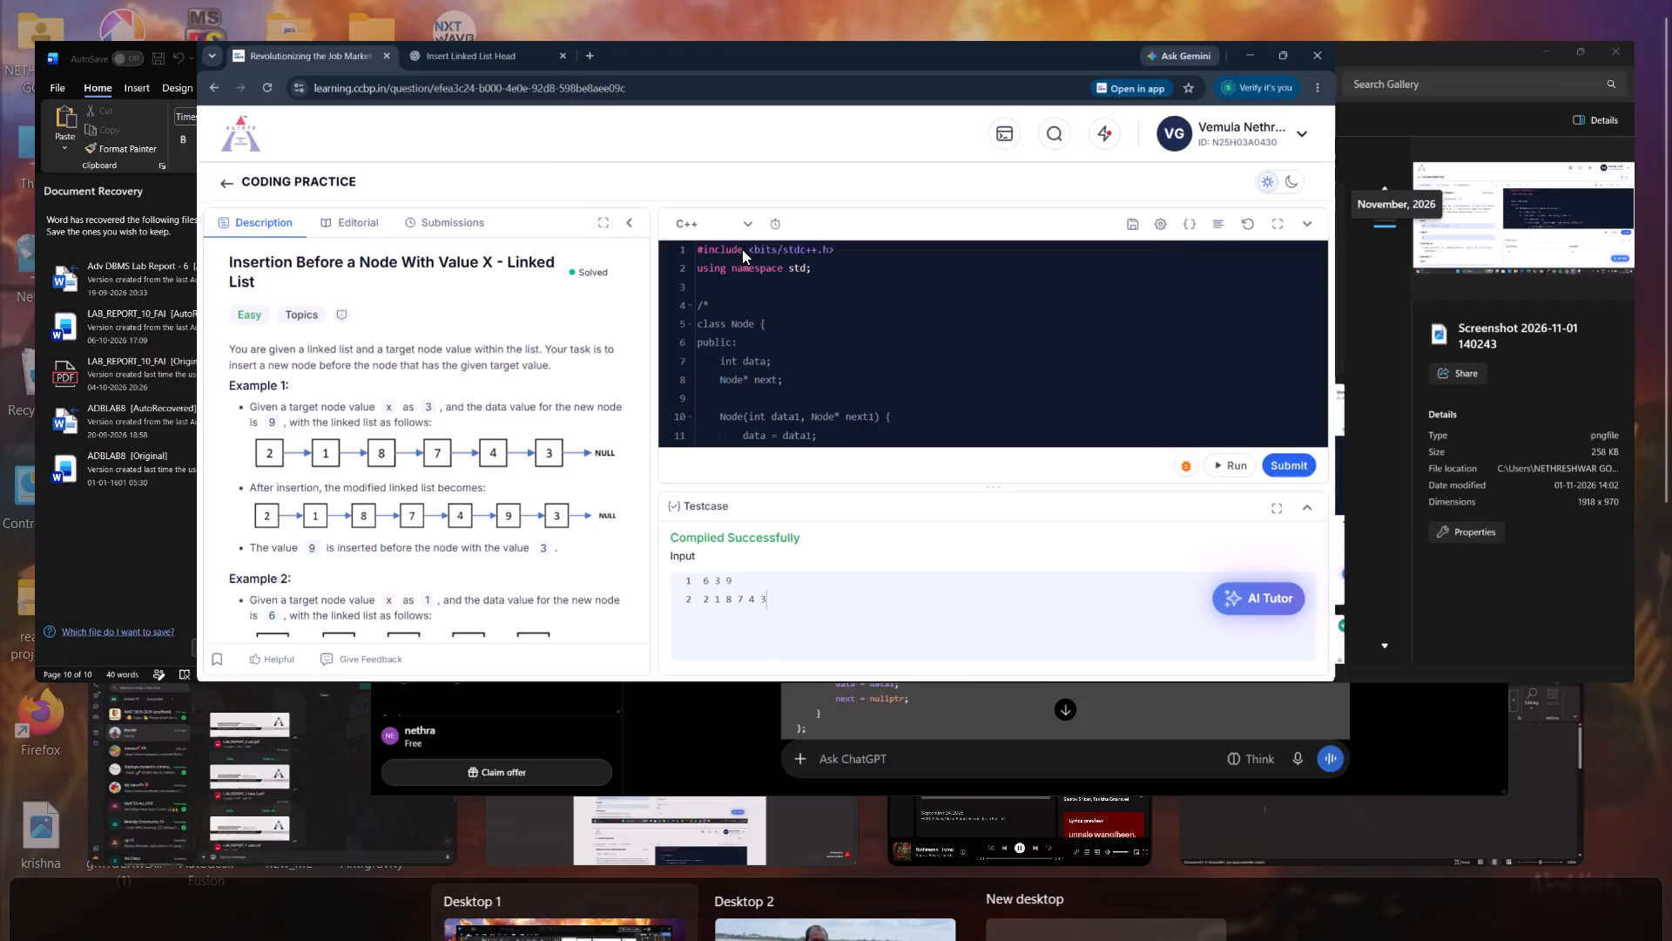
{"action": "left_click", "coordinate": [1615, 617]}
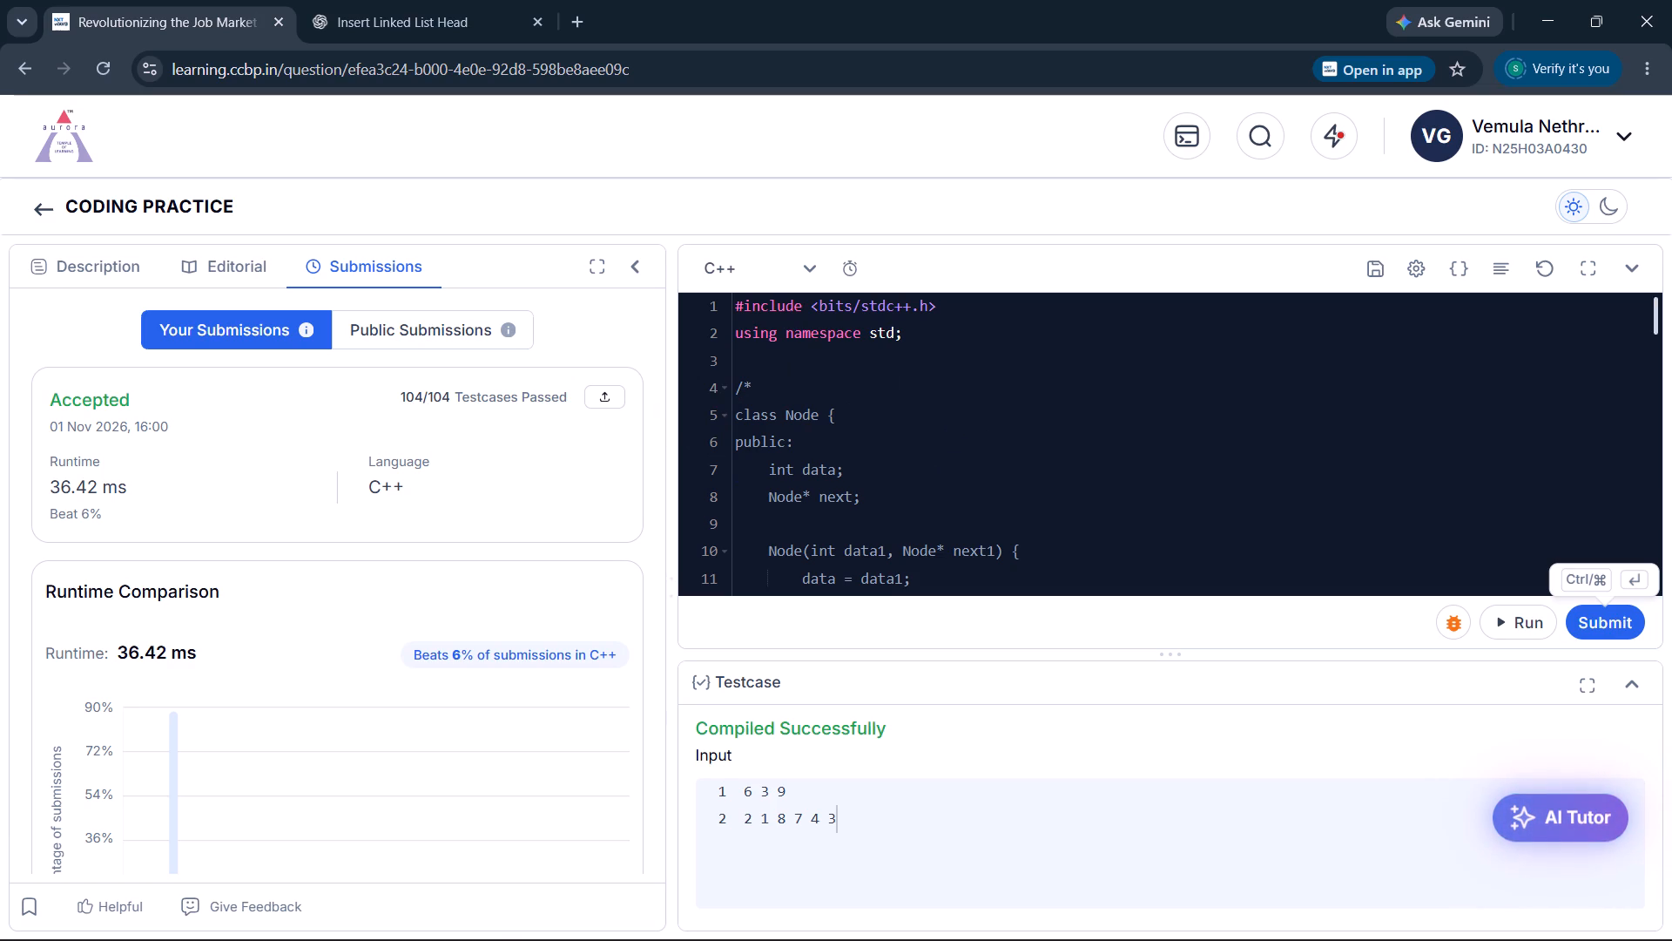
Capture the Node With Value X submission result with its runtime comparison chart in Snipping Tool and copy the screenshot.
{"action": "scroll", "coordinate": [461, 576], "scroll_direction": "down", "scroll_amount": 1}
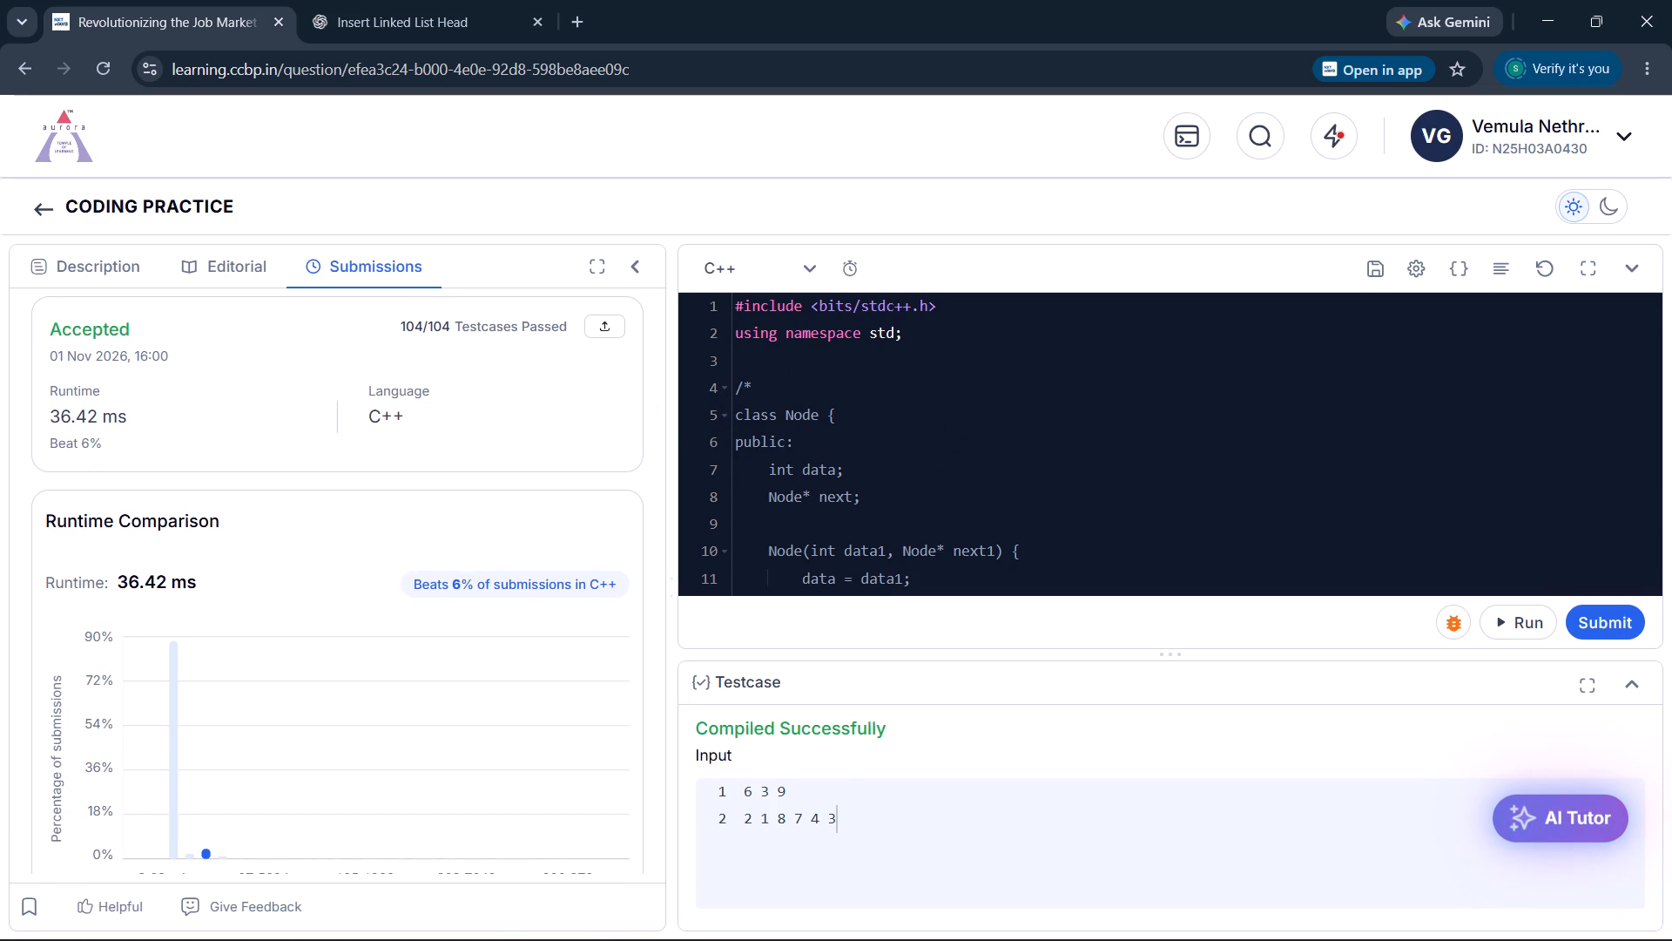
{"action": "key", "text": "Print"}
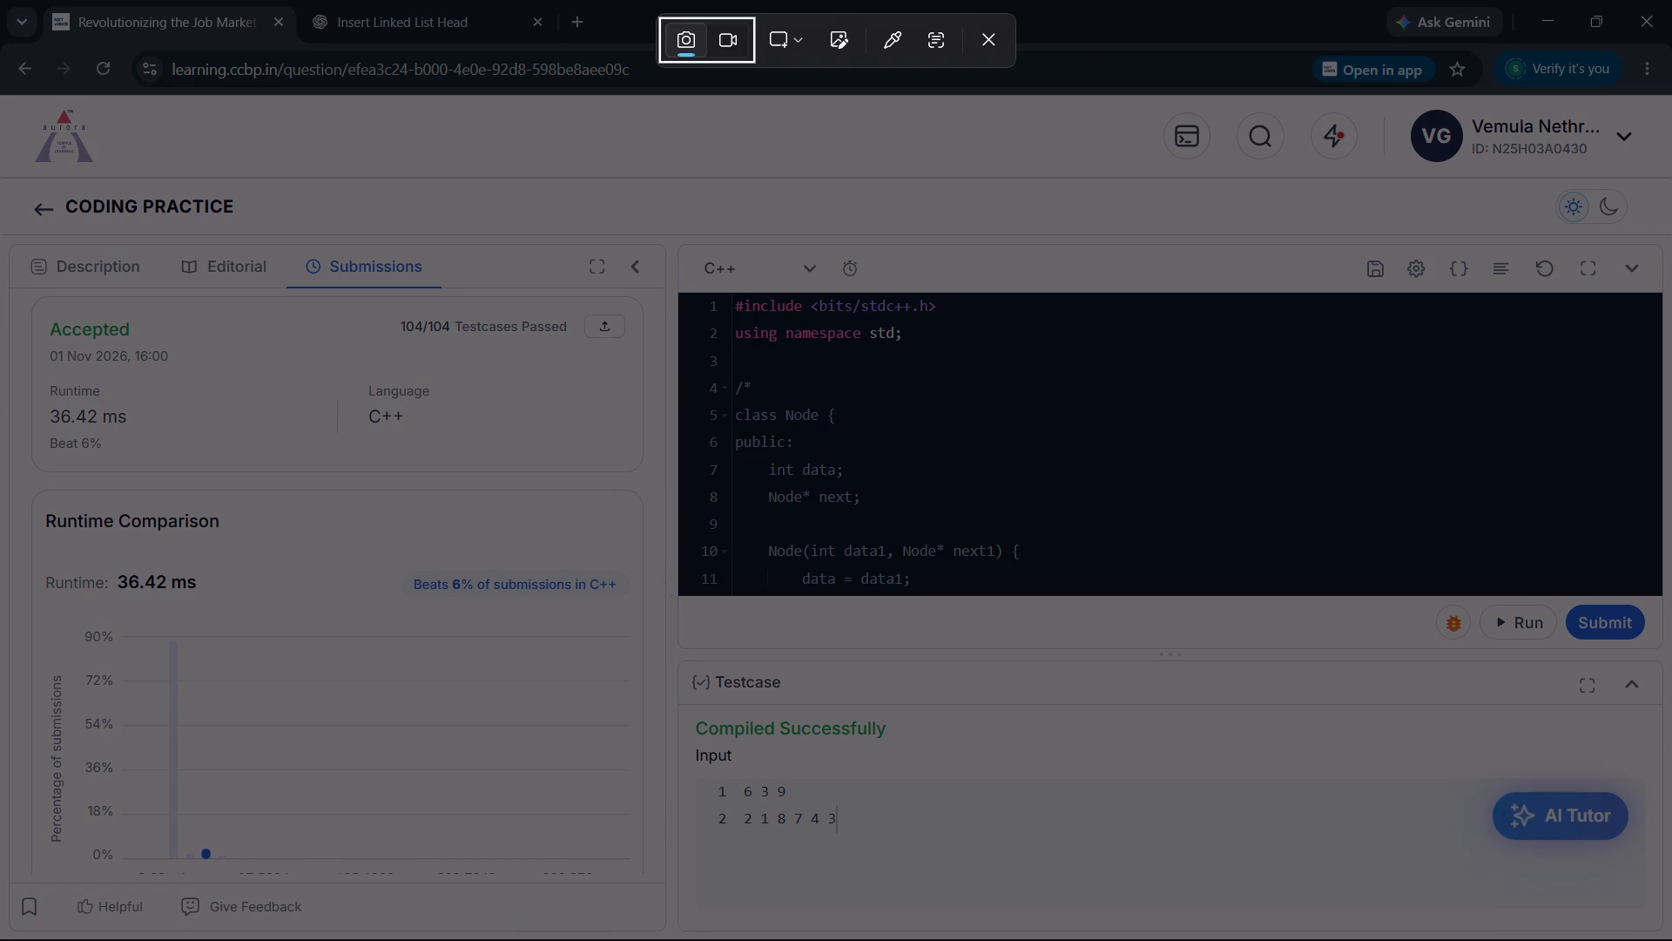
{"action": "left_click_drag", "start_coordinate": [0, 96], "coordinate": [1666, 940]}
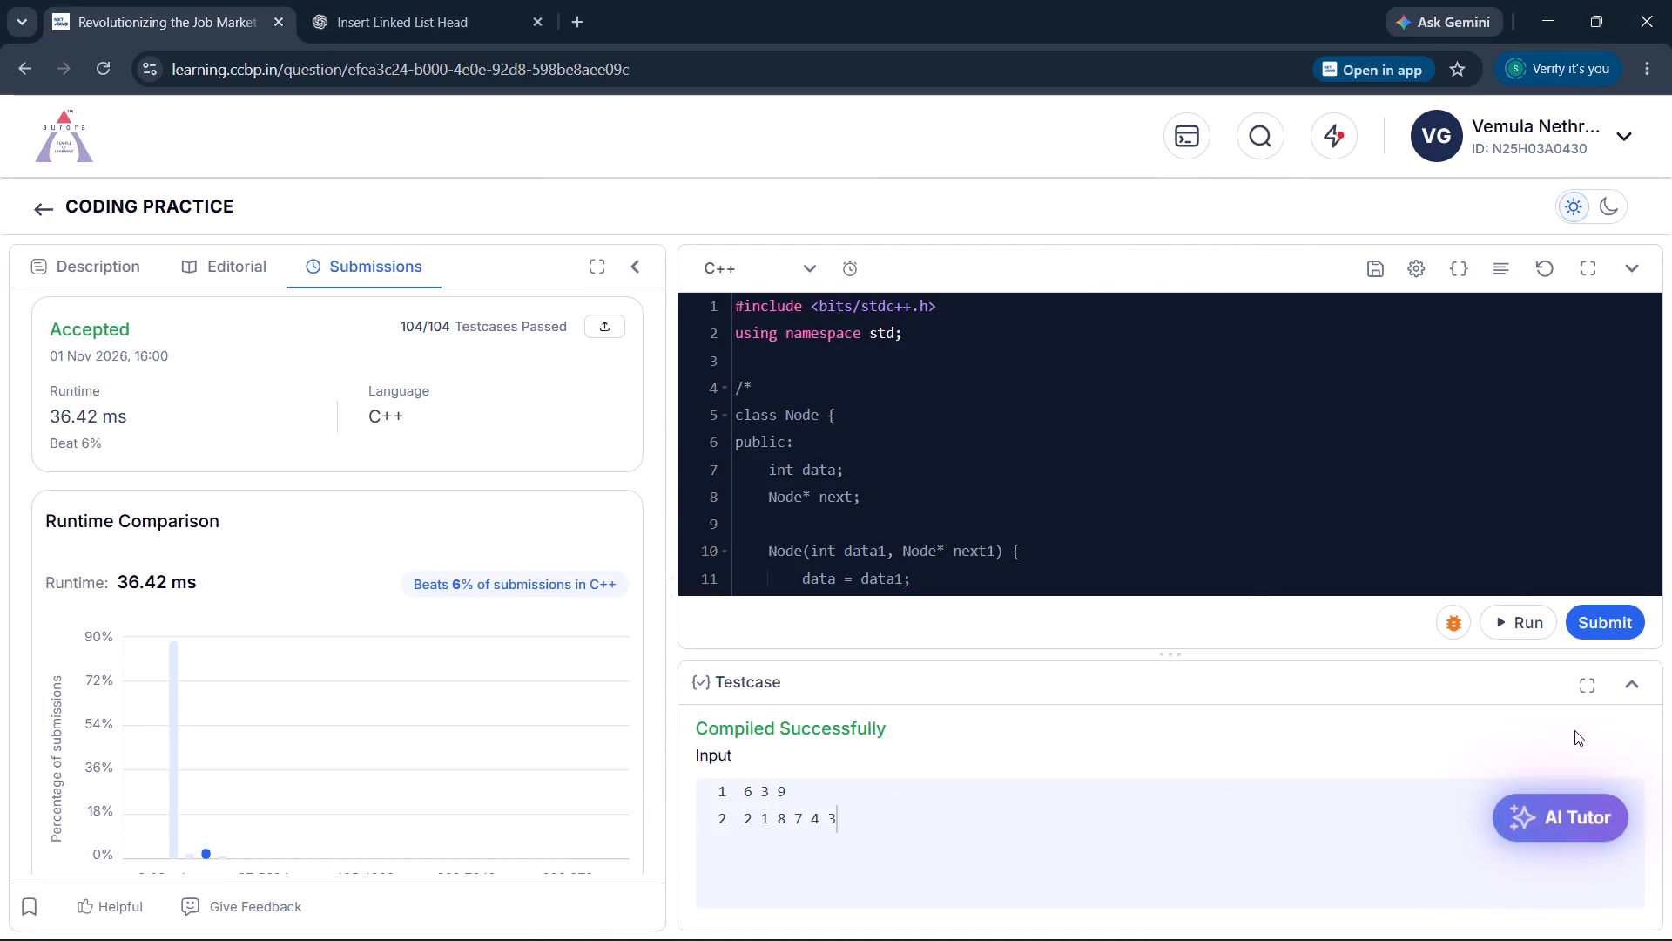
{"action": "left_click", "coordinate": [1494, 706]}
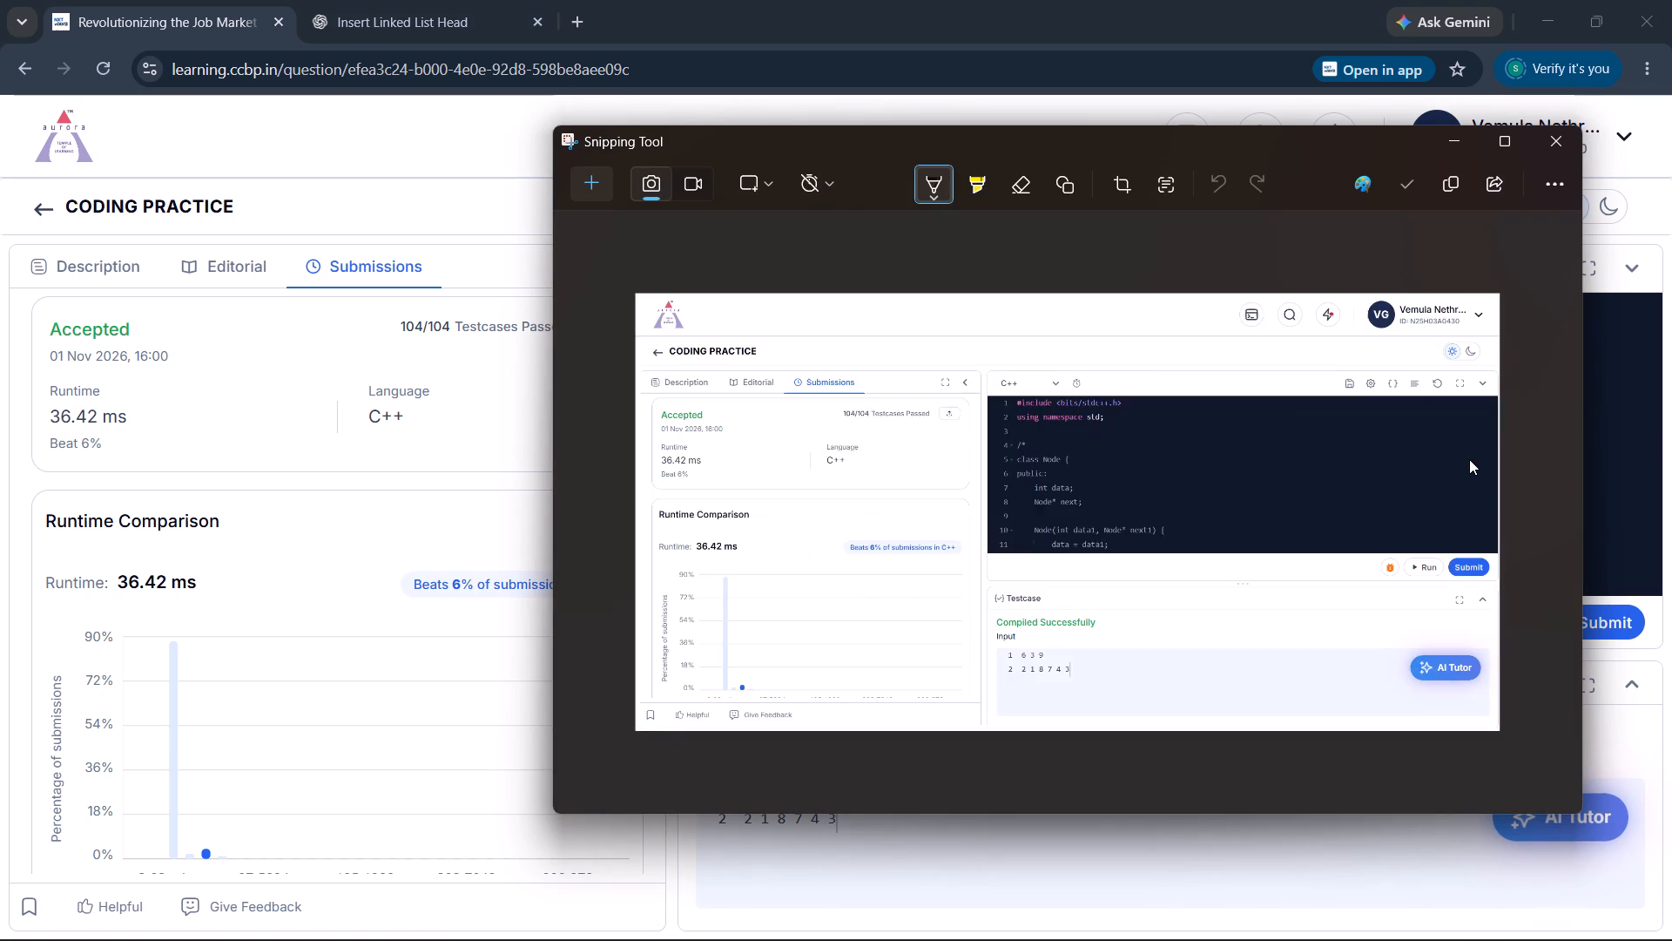
{"action": "left_click", "coordinate": [1449, 183]}
{"action": "left_click", "coordinate": [1451, 156]}
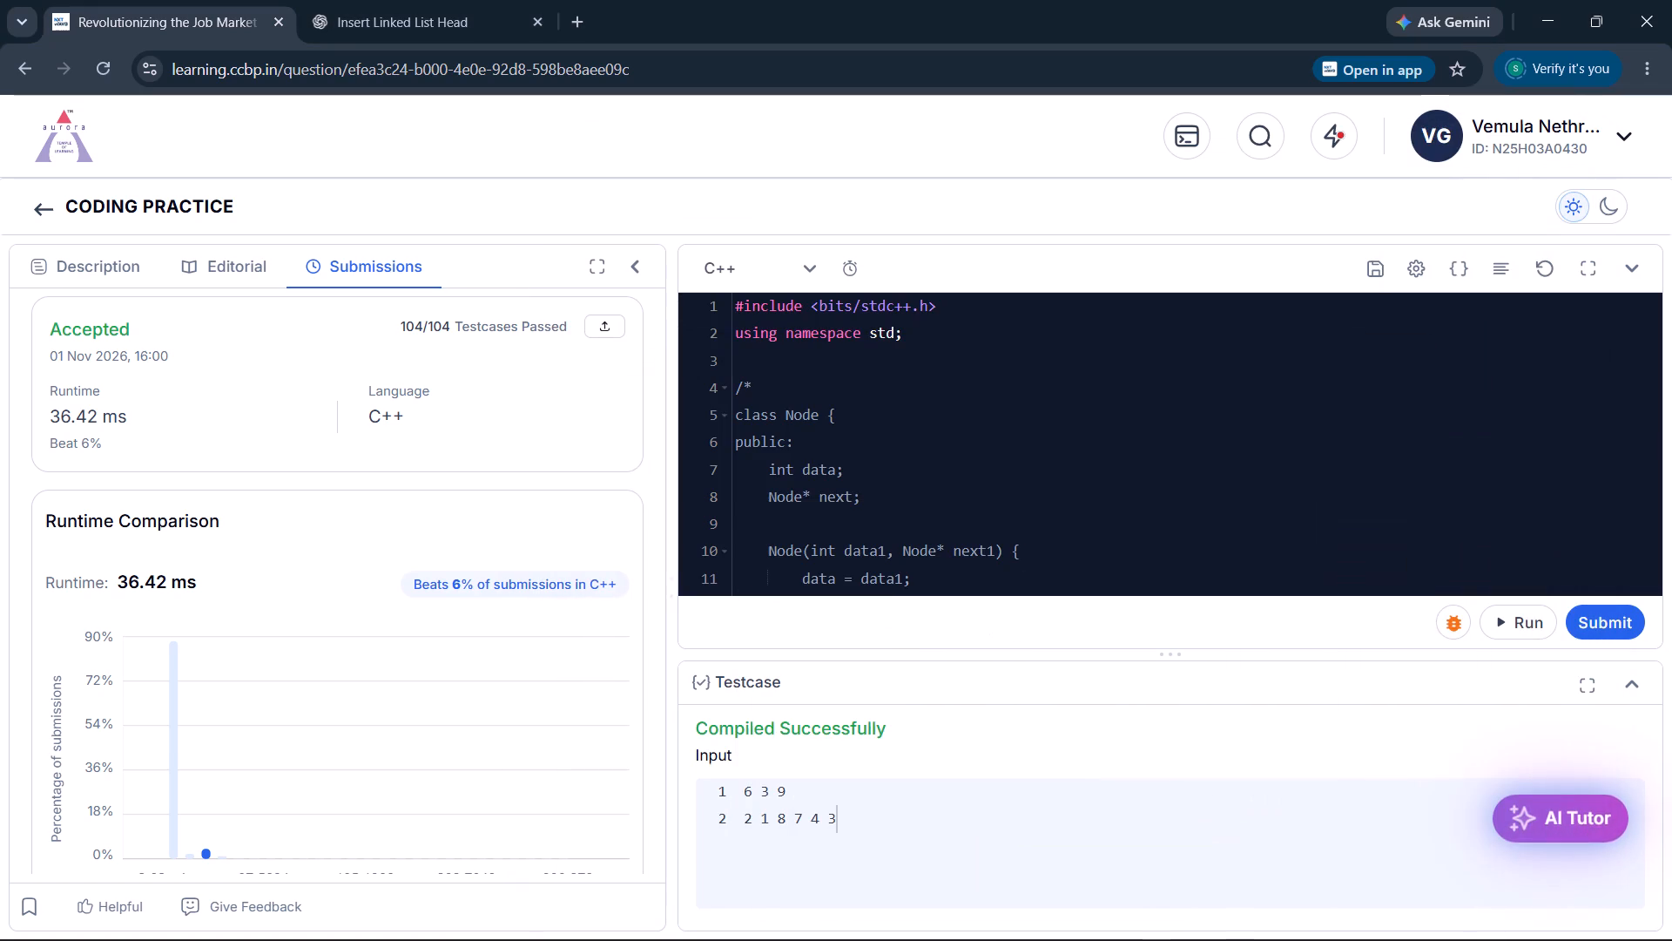
Switch to the Word report, paste the Node With Value X submission screenshot under its problem screenshot on page 10, and add a new line.
{"action": "left_click", "coordinate": [1029, 796]}
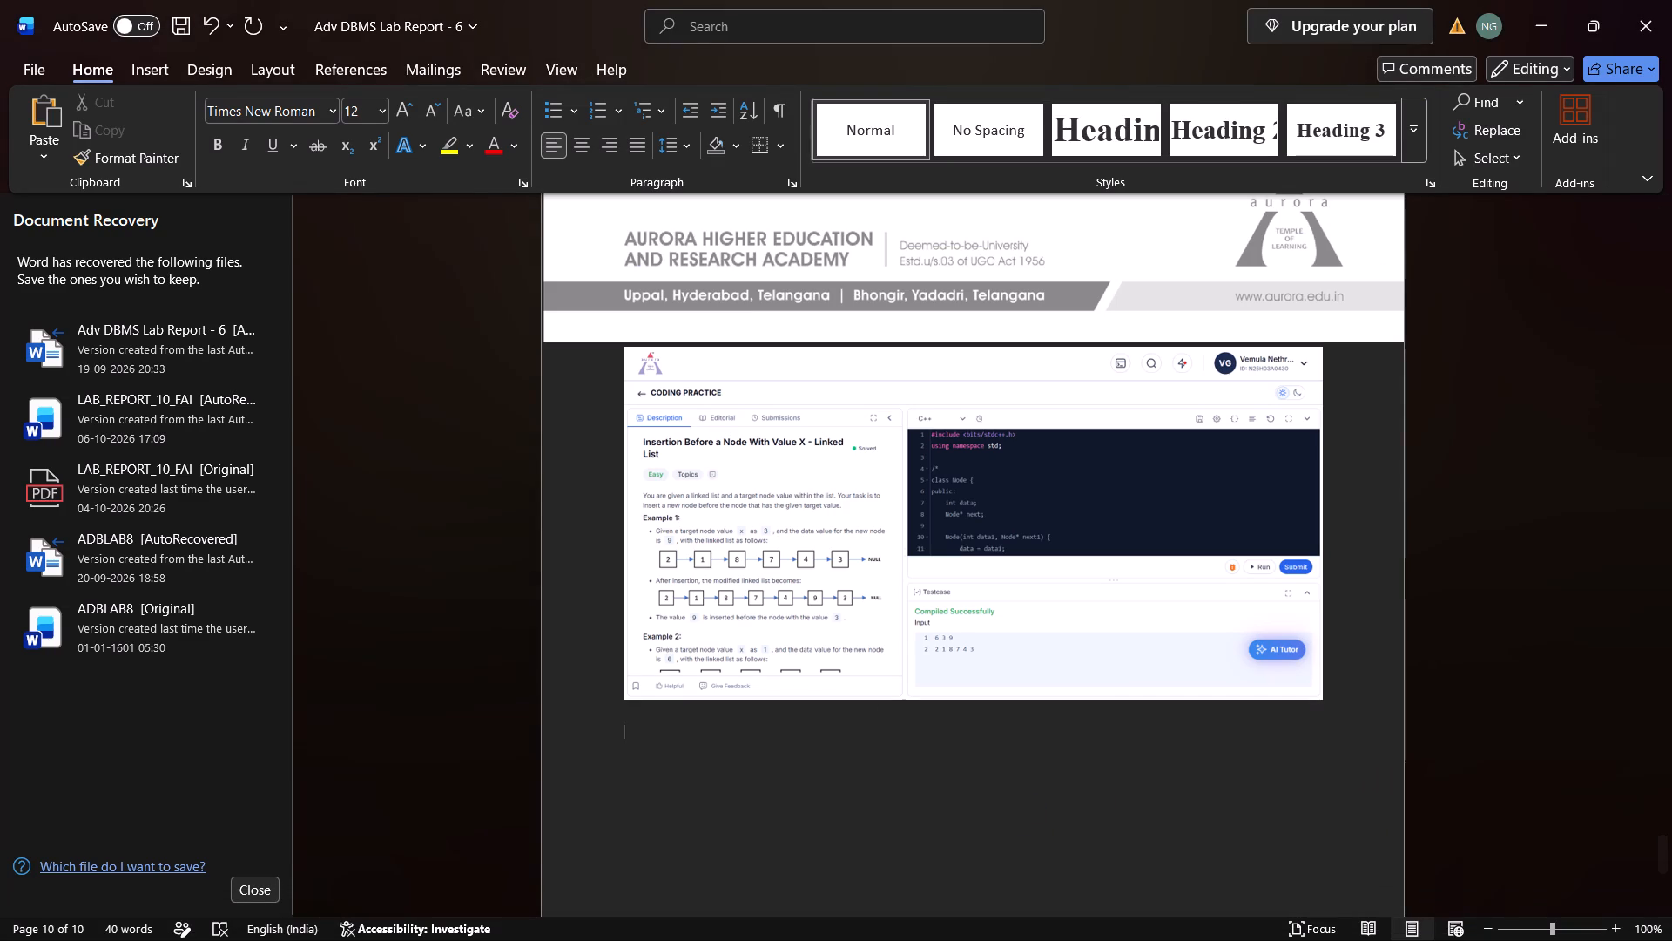
{"action": "right_click", "coordinate": [647, 726]}
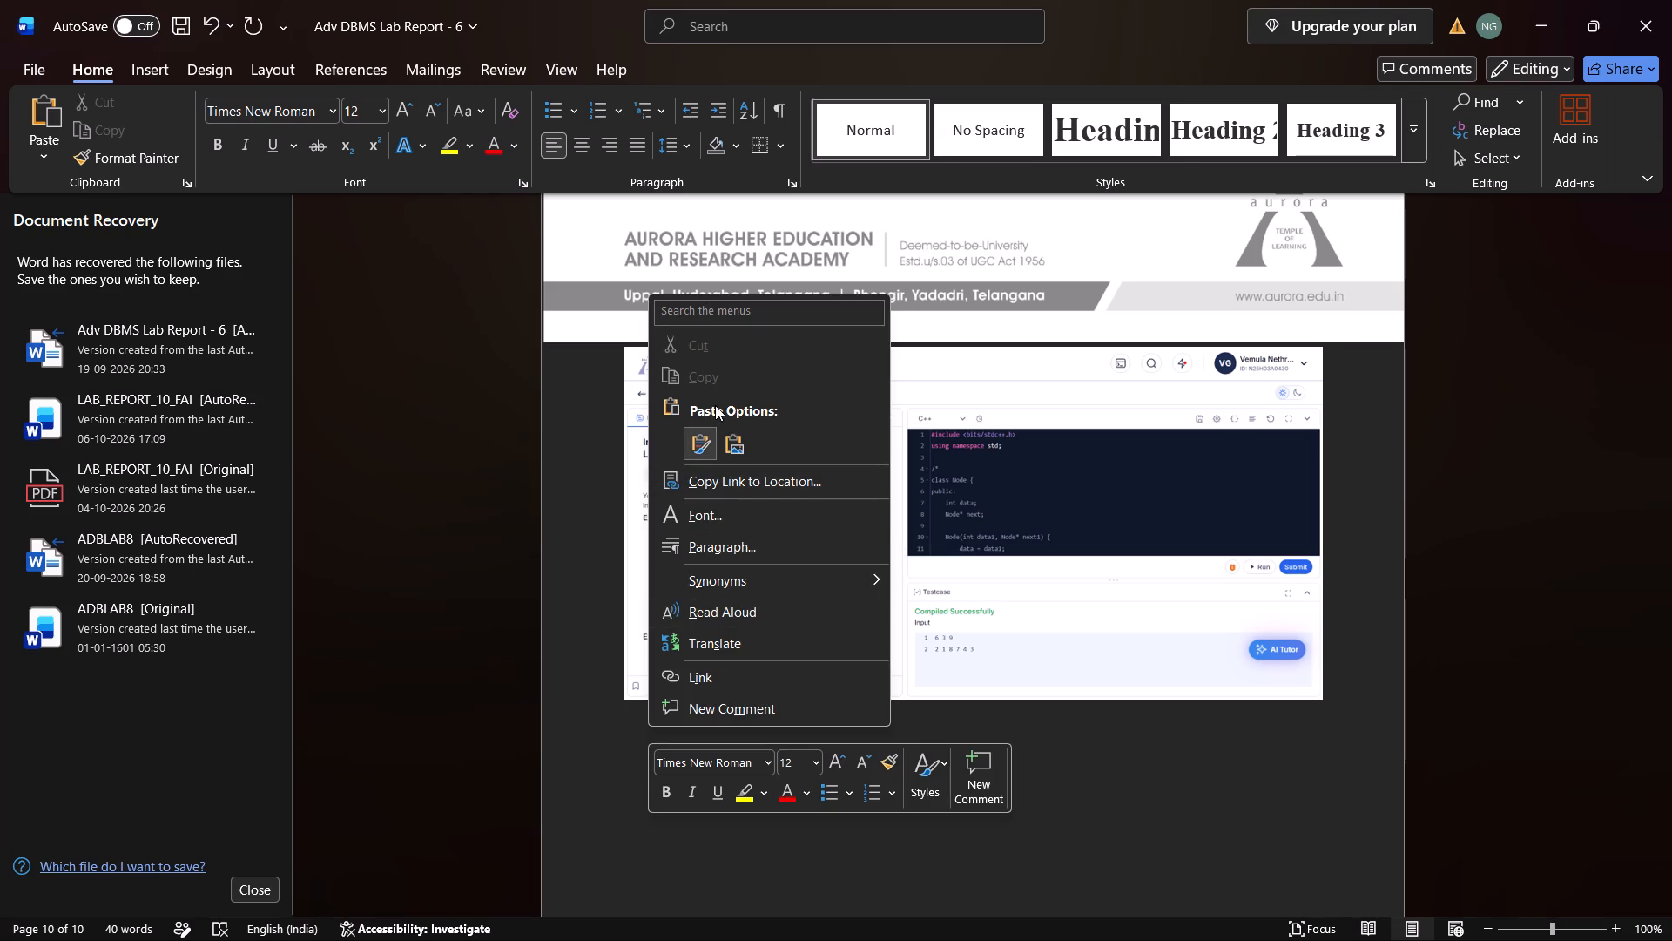
{"action": "left_click", "coordinate": [693, 445]}
{"action": "scroll", "coordinate": [734, 612], "scroll_direction": "down", "scroll_amount": 2}
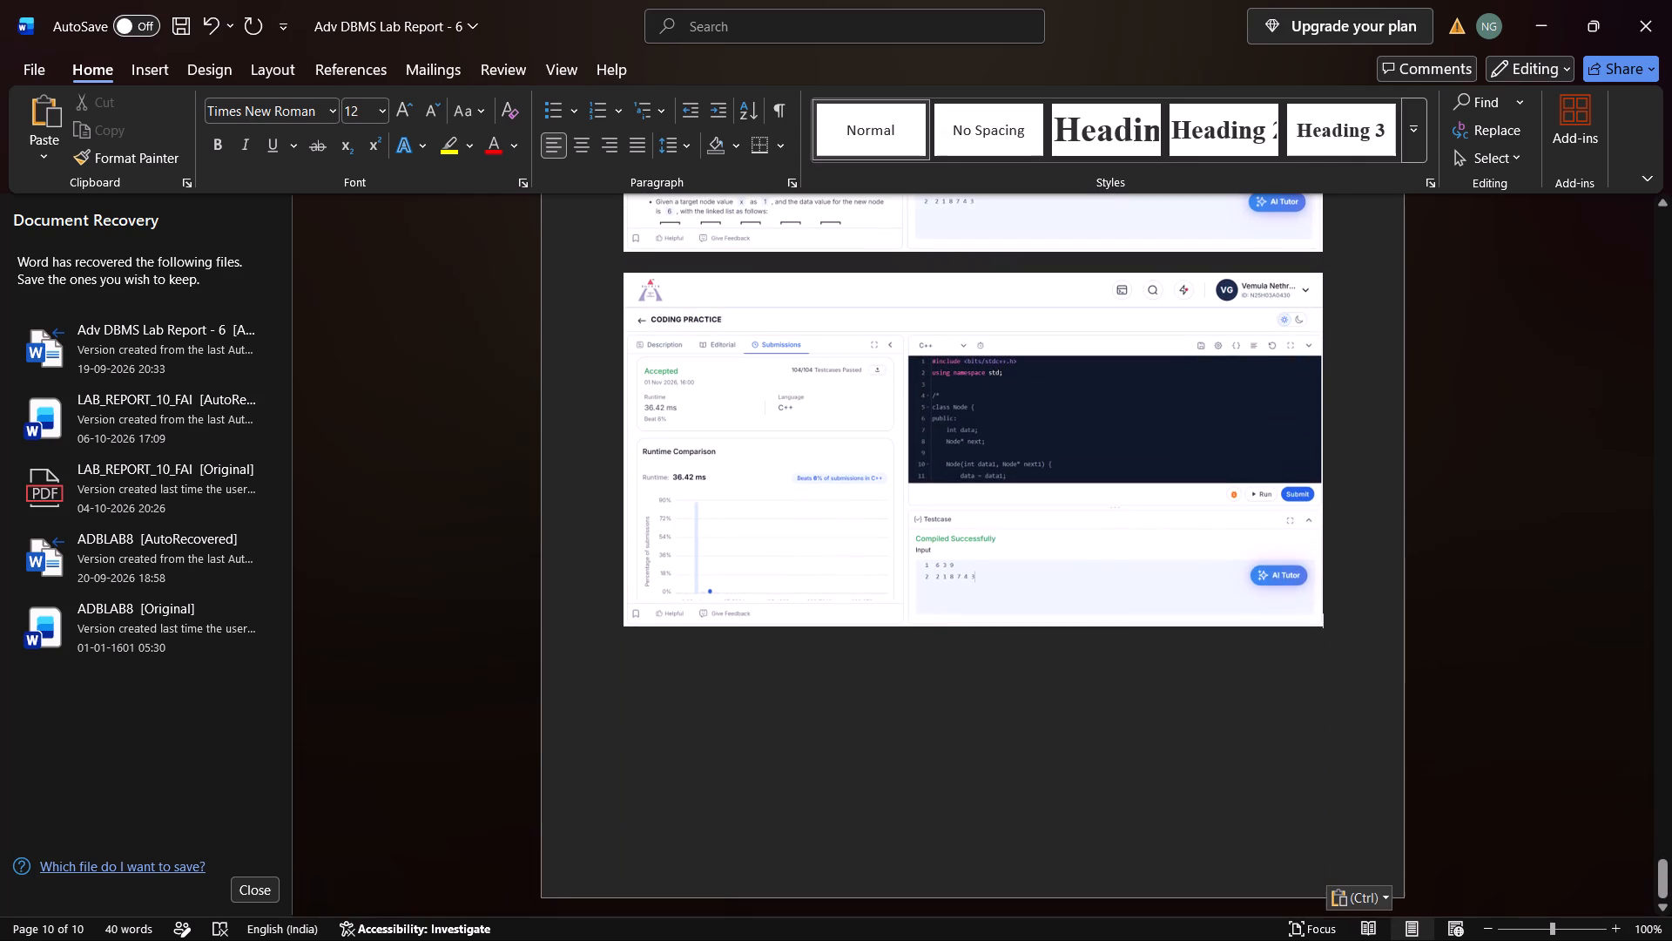
{"action": "scroll", "coordinate": [738, 589], "scroll_direction": "down", "scroll_amount": 1}
{"action": "key", "text": "Return"}
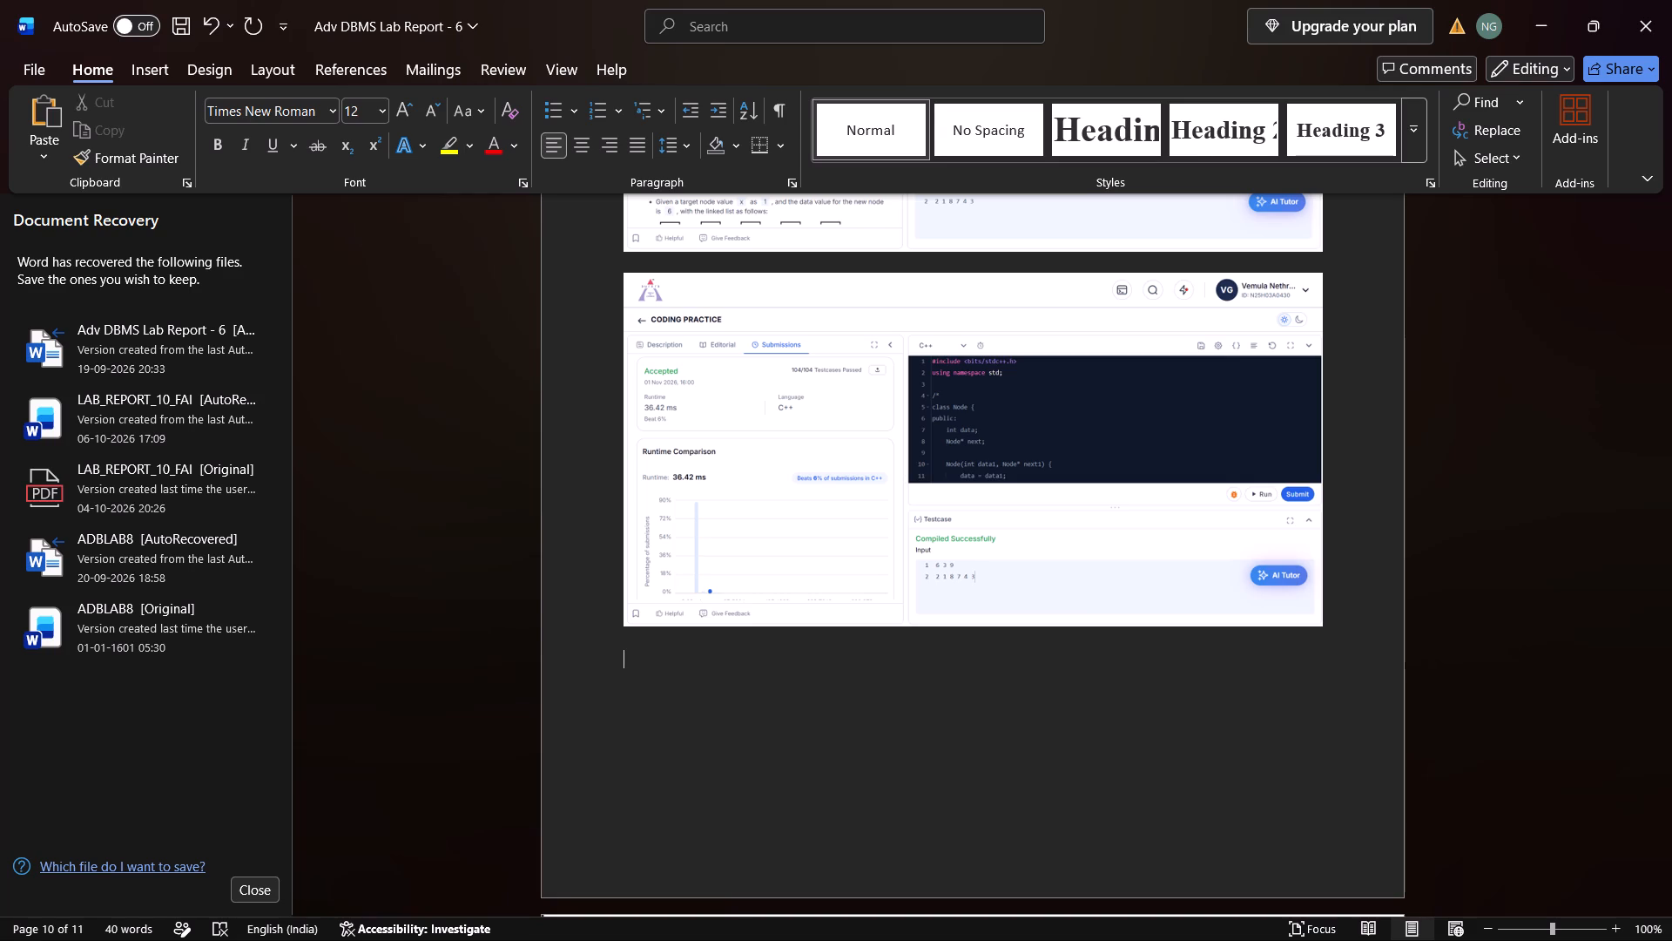
{"action": "scroll", "coordinate": [1187, 239], "scroll_direction": "up", "scroll_amount": 2}
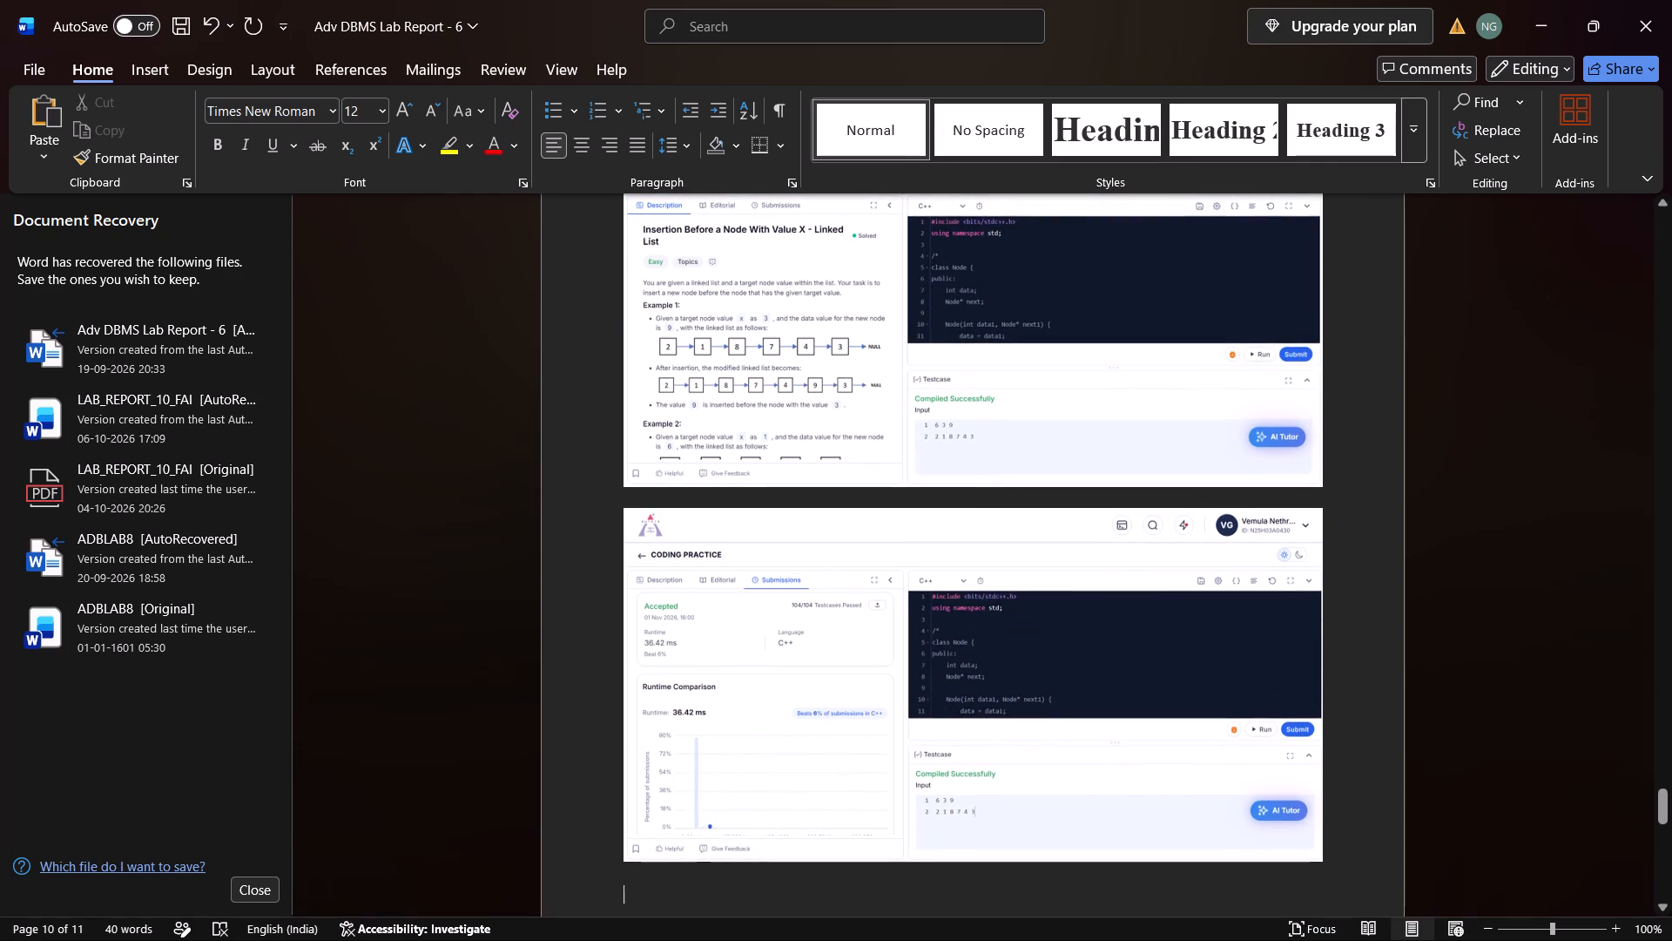
Return to Chrome and leave the Insertion Before a Node With Value X problem for the coding practice question list.
{"action": "left_click", "coordinate": [685, 165]}
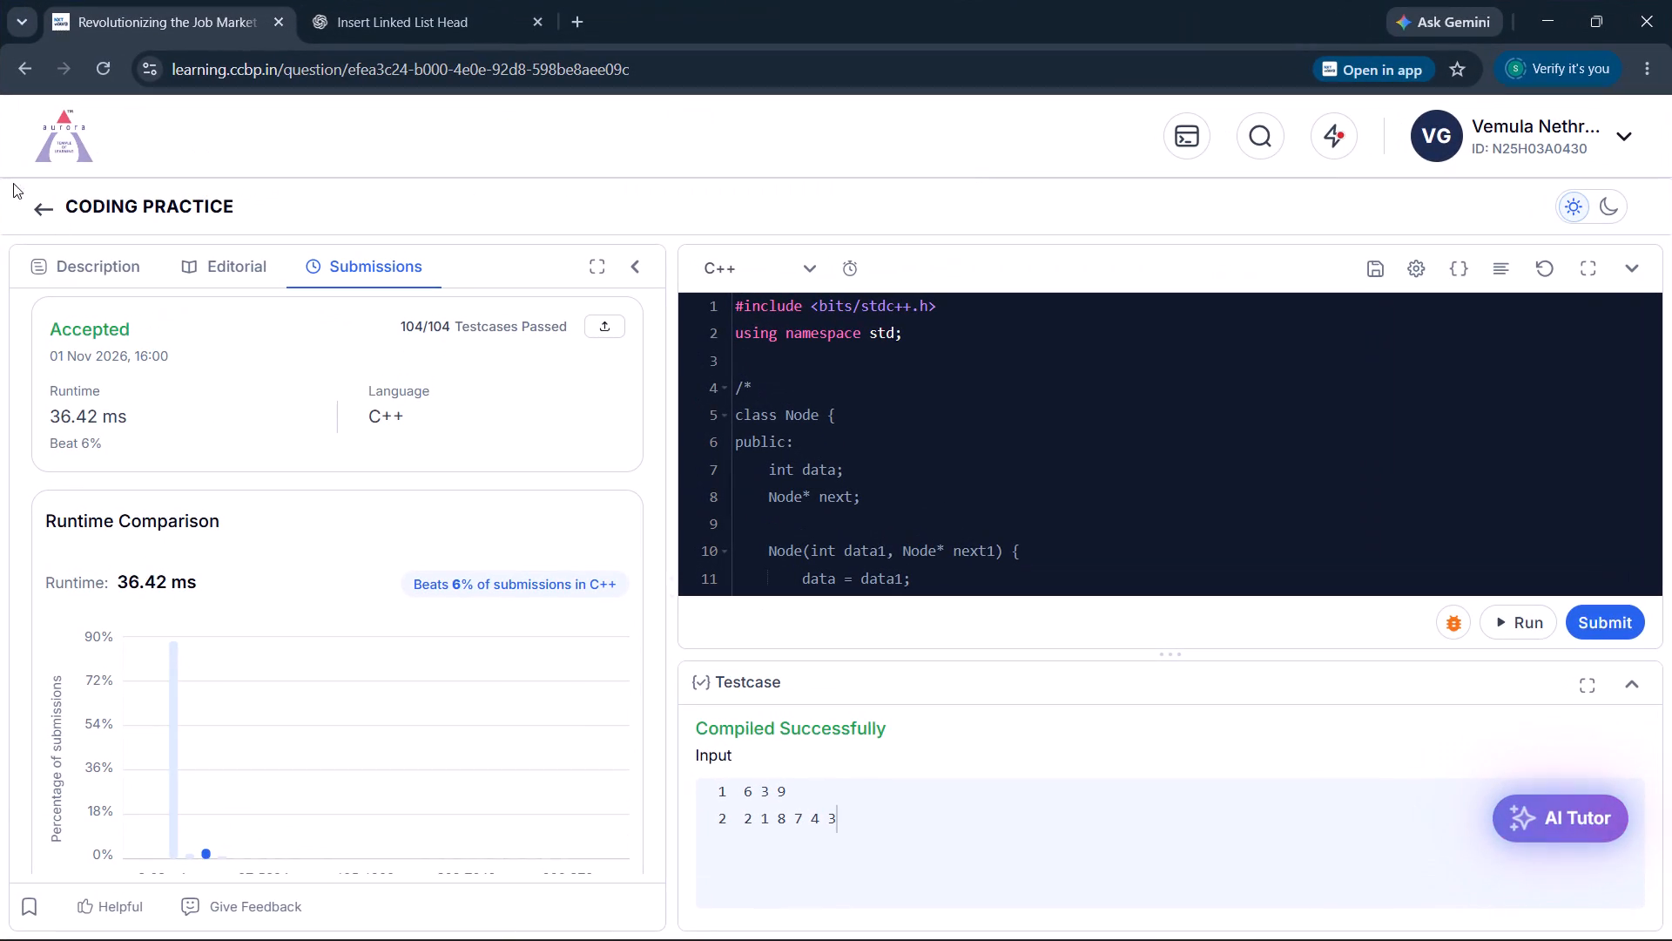
{"action": "left_click", "coordinate": [96, 254]}
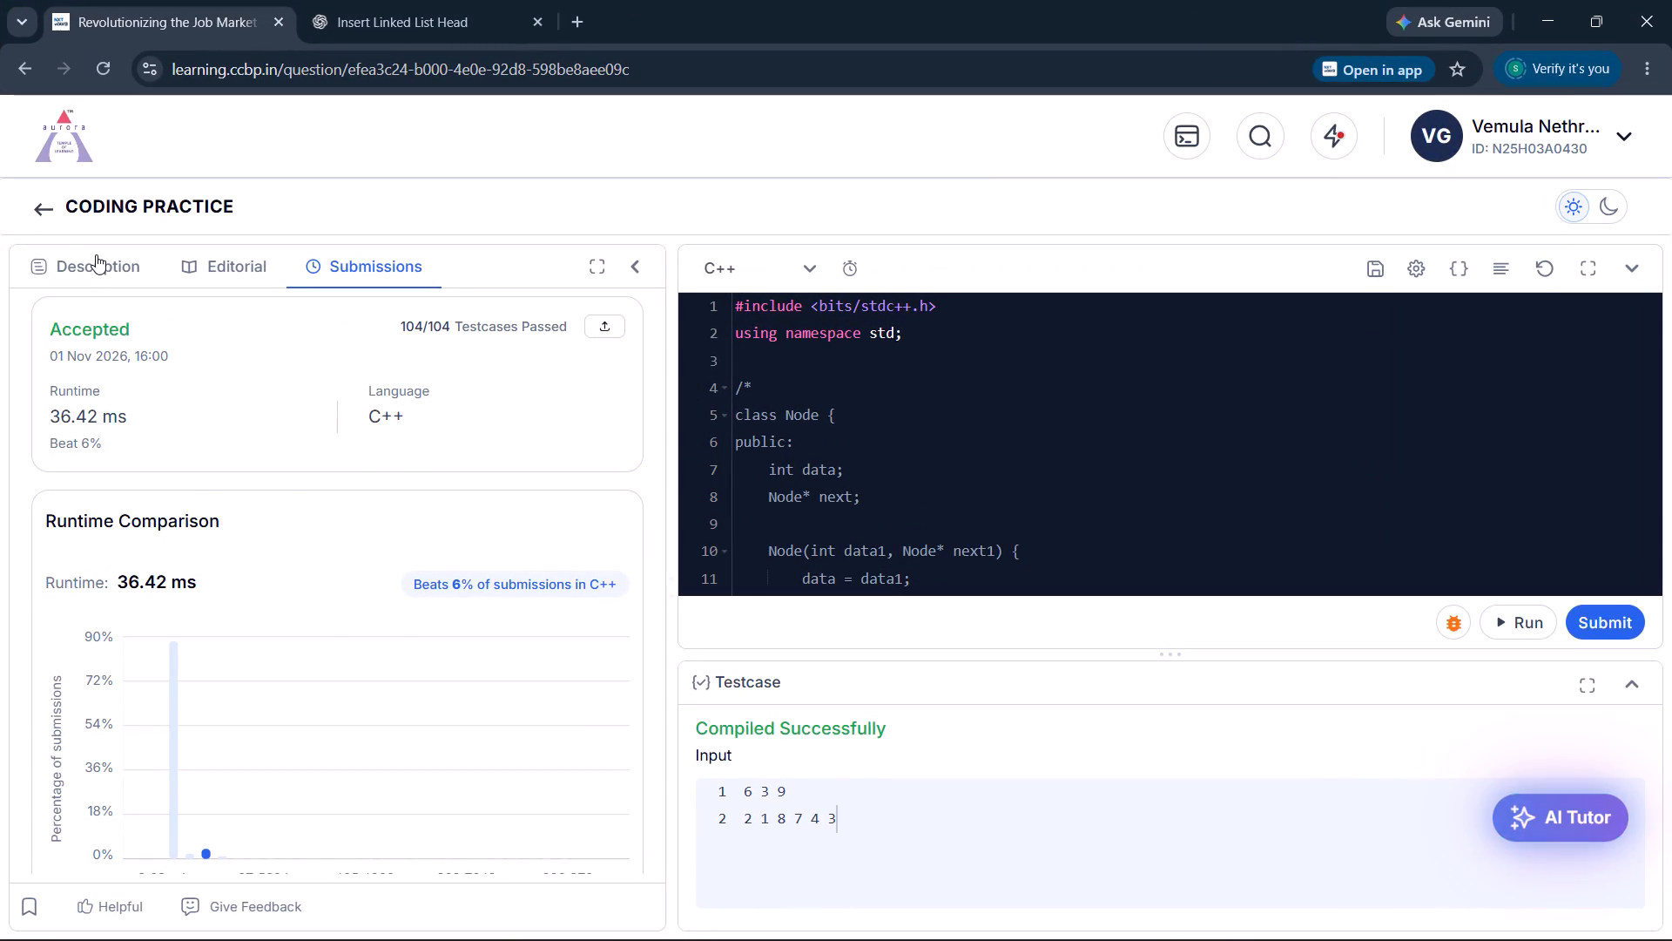
{"action": "scroll", "coordinate": [259, 500], "scroll_direction": "up", "scroll_amount": 7}
{"action": "left_click", "coordinate": [38, 206]}
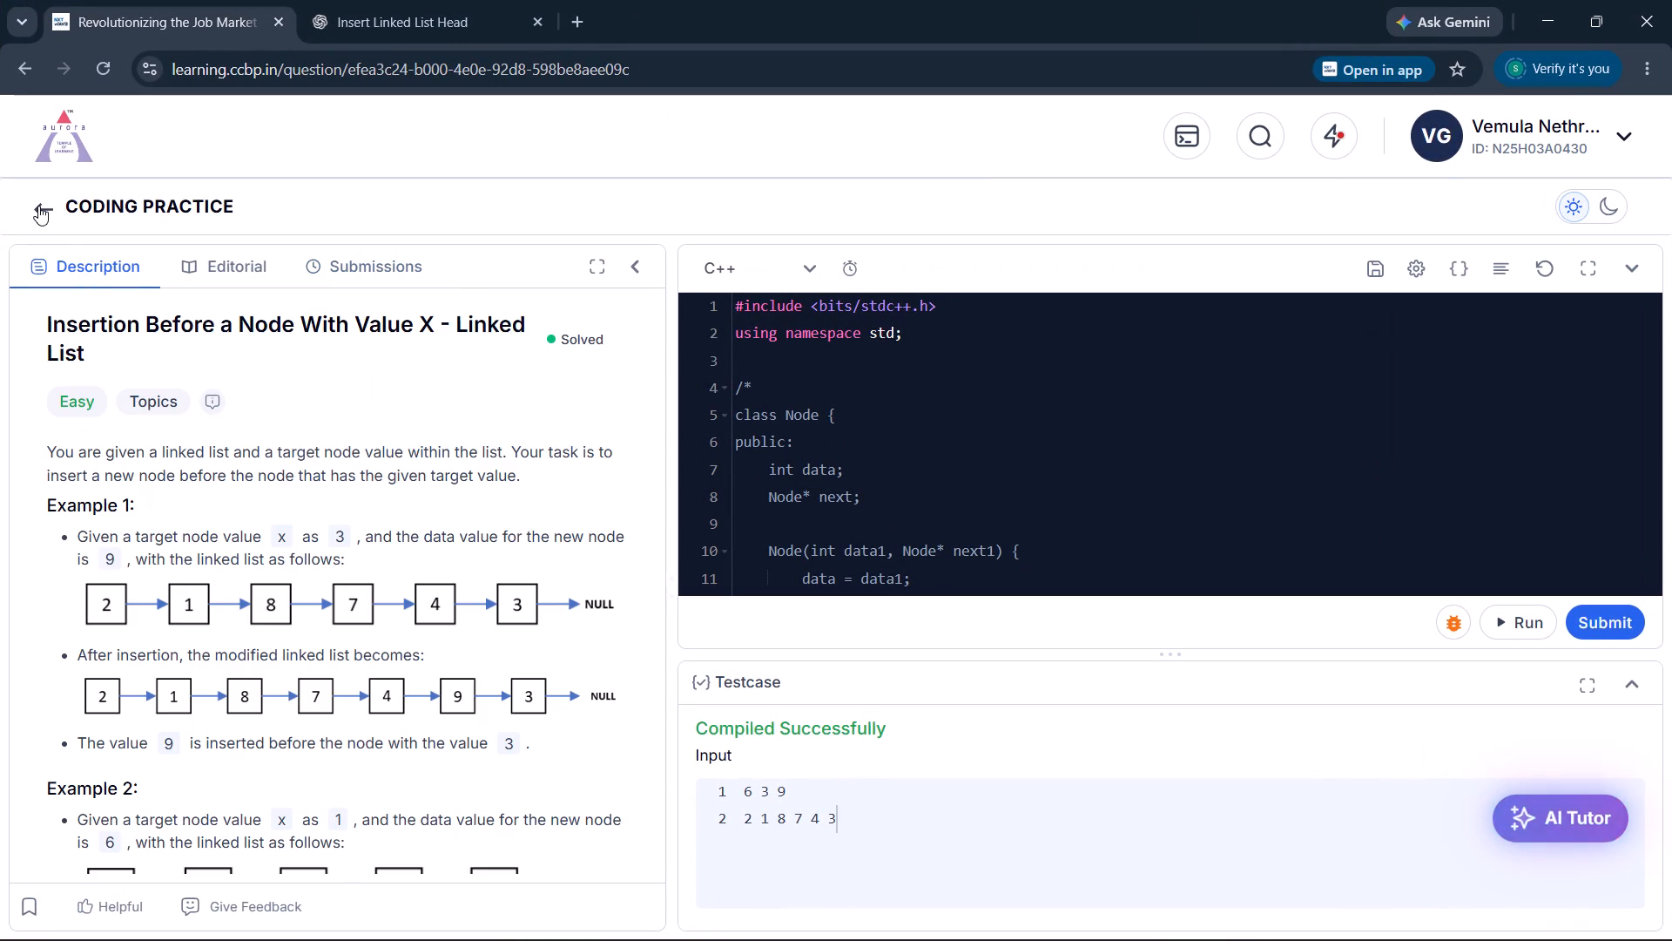
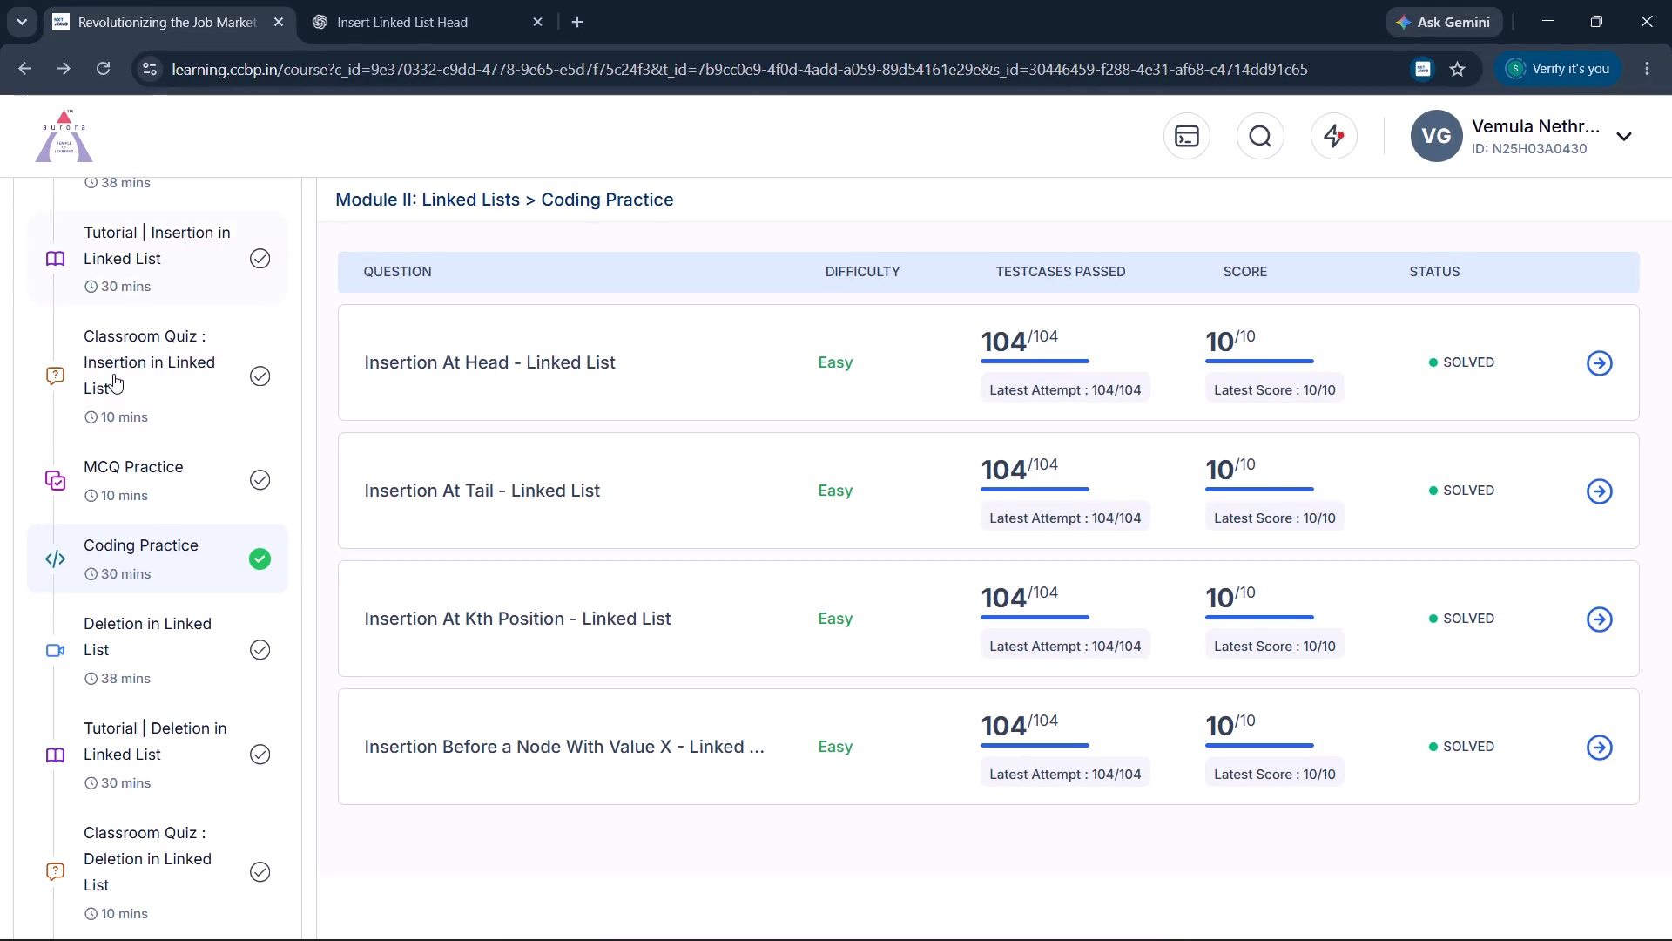
Open the Delete Head of the Linked List problem from the deletion section's Coding Practice and run its existing C++ code.
{"action": "scroll", "coordinate": [163, 533], "scroll_direction": "down", "scroll_amount": 3}
{"action": "left_click", "coordinate": [179, 696]}
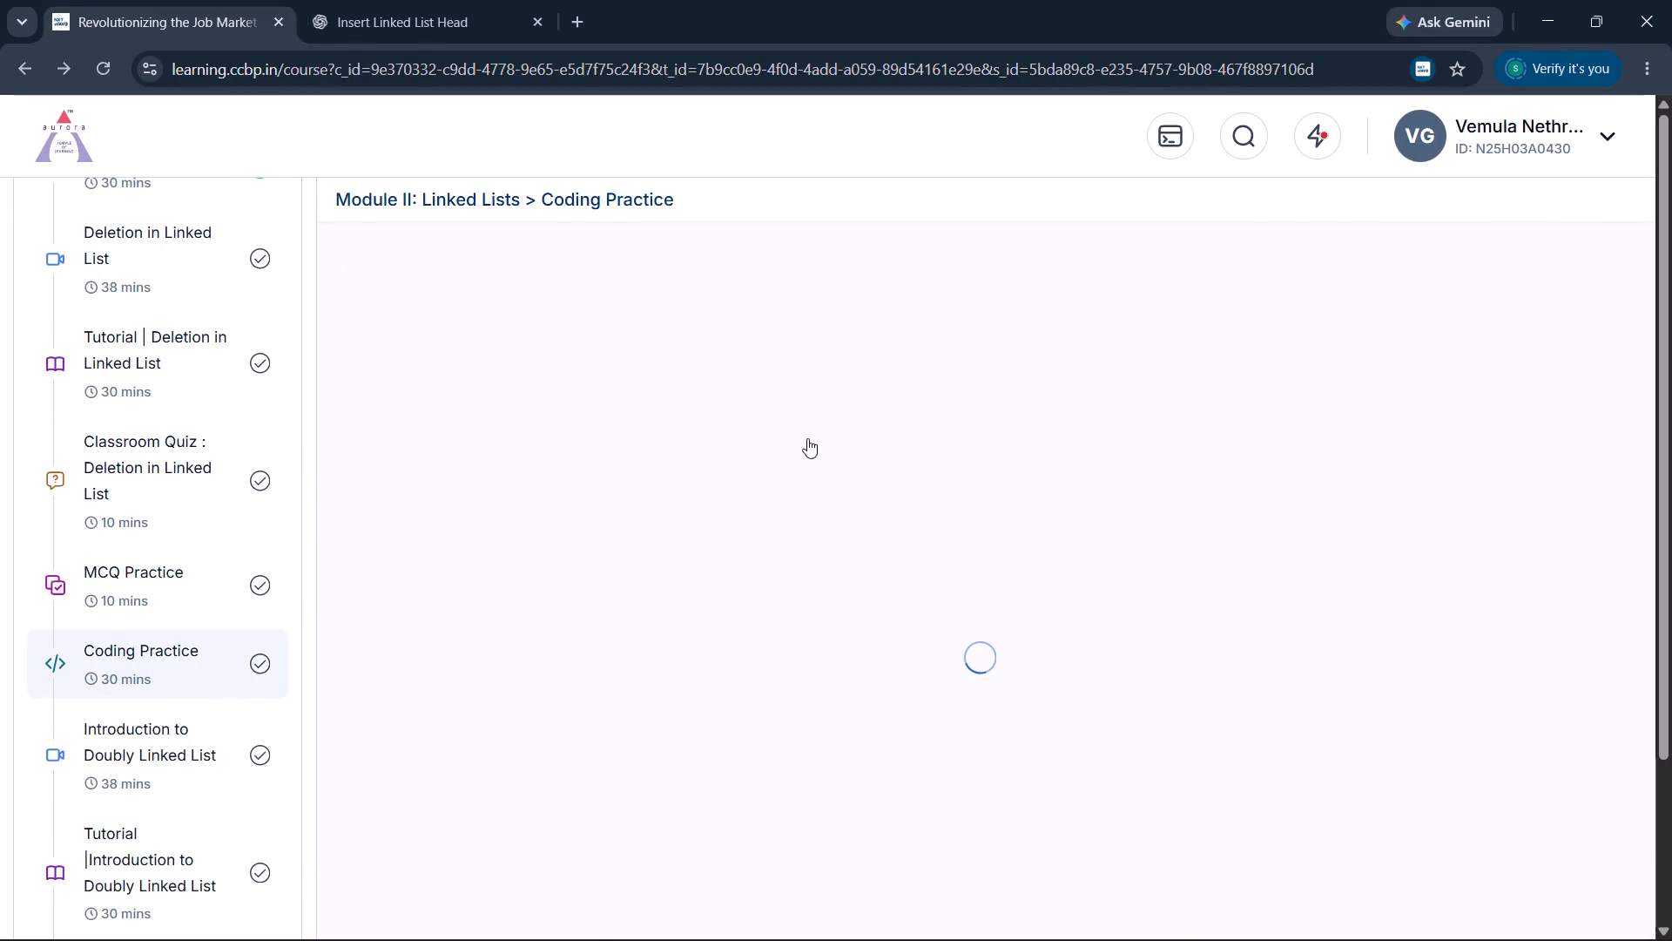
{"action": "left_click", "coordinate": [791, 309]}
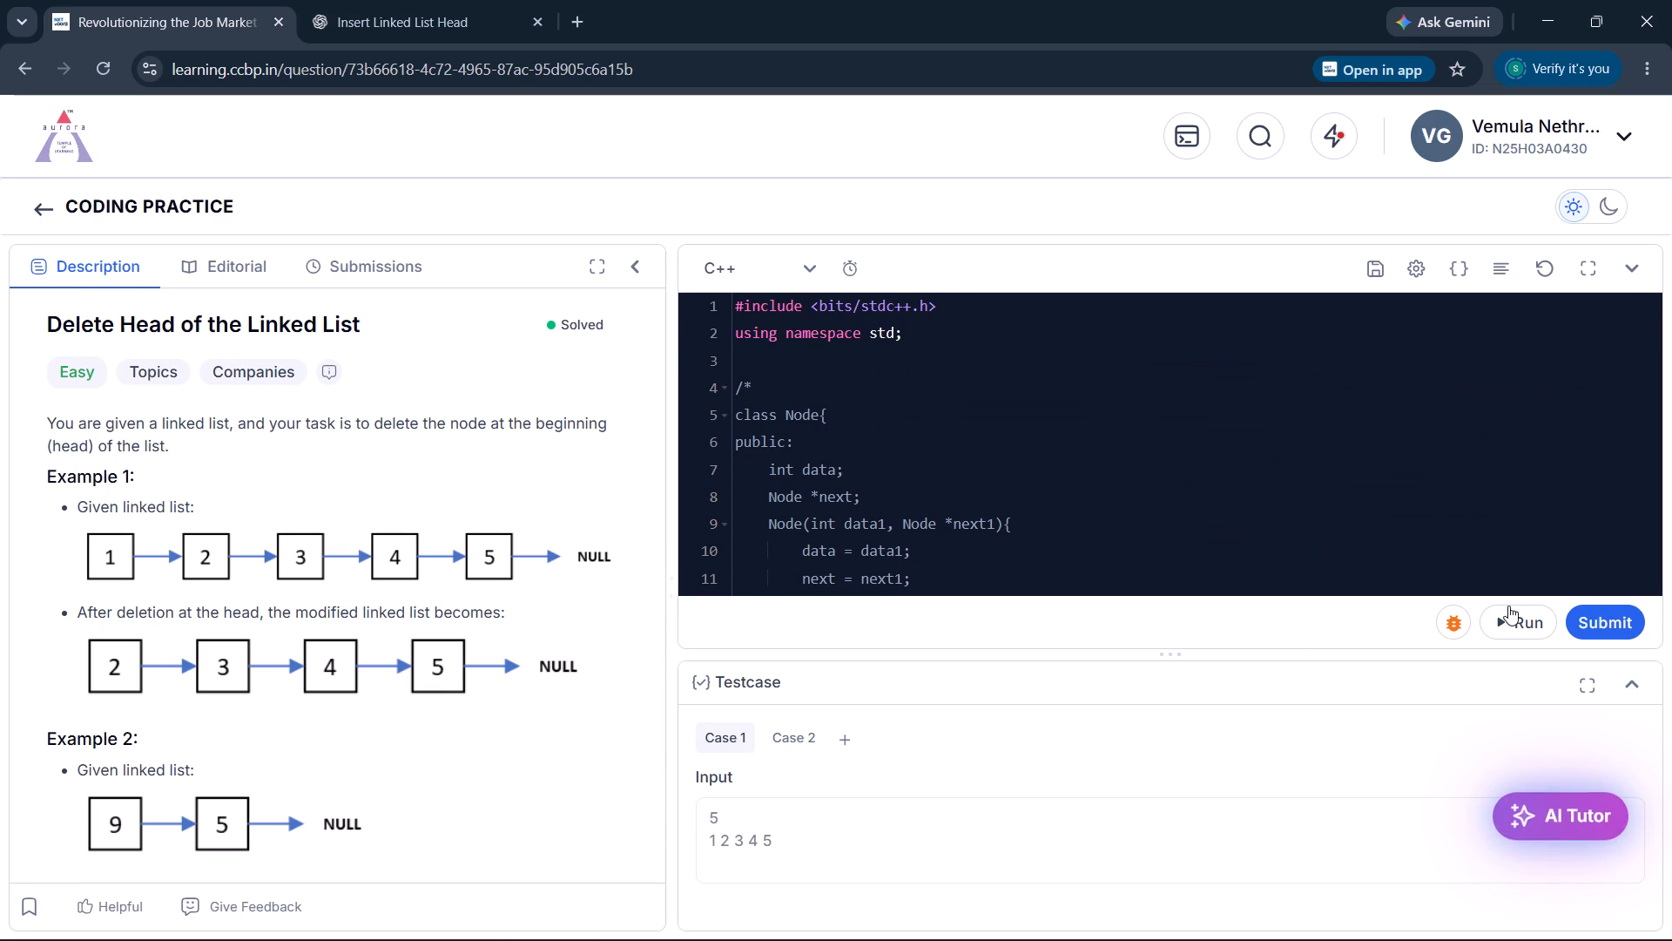
{"action": "left_click", "coordinate": [1508, 606]}
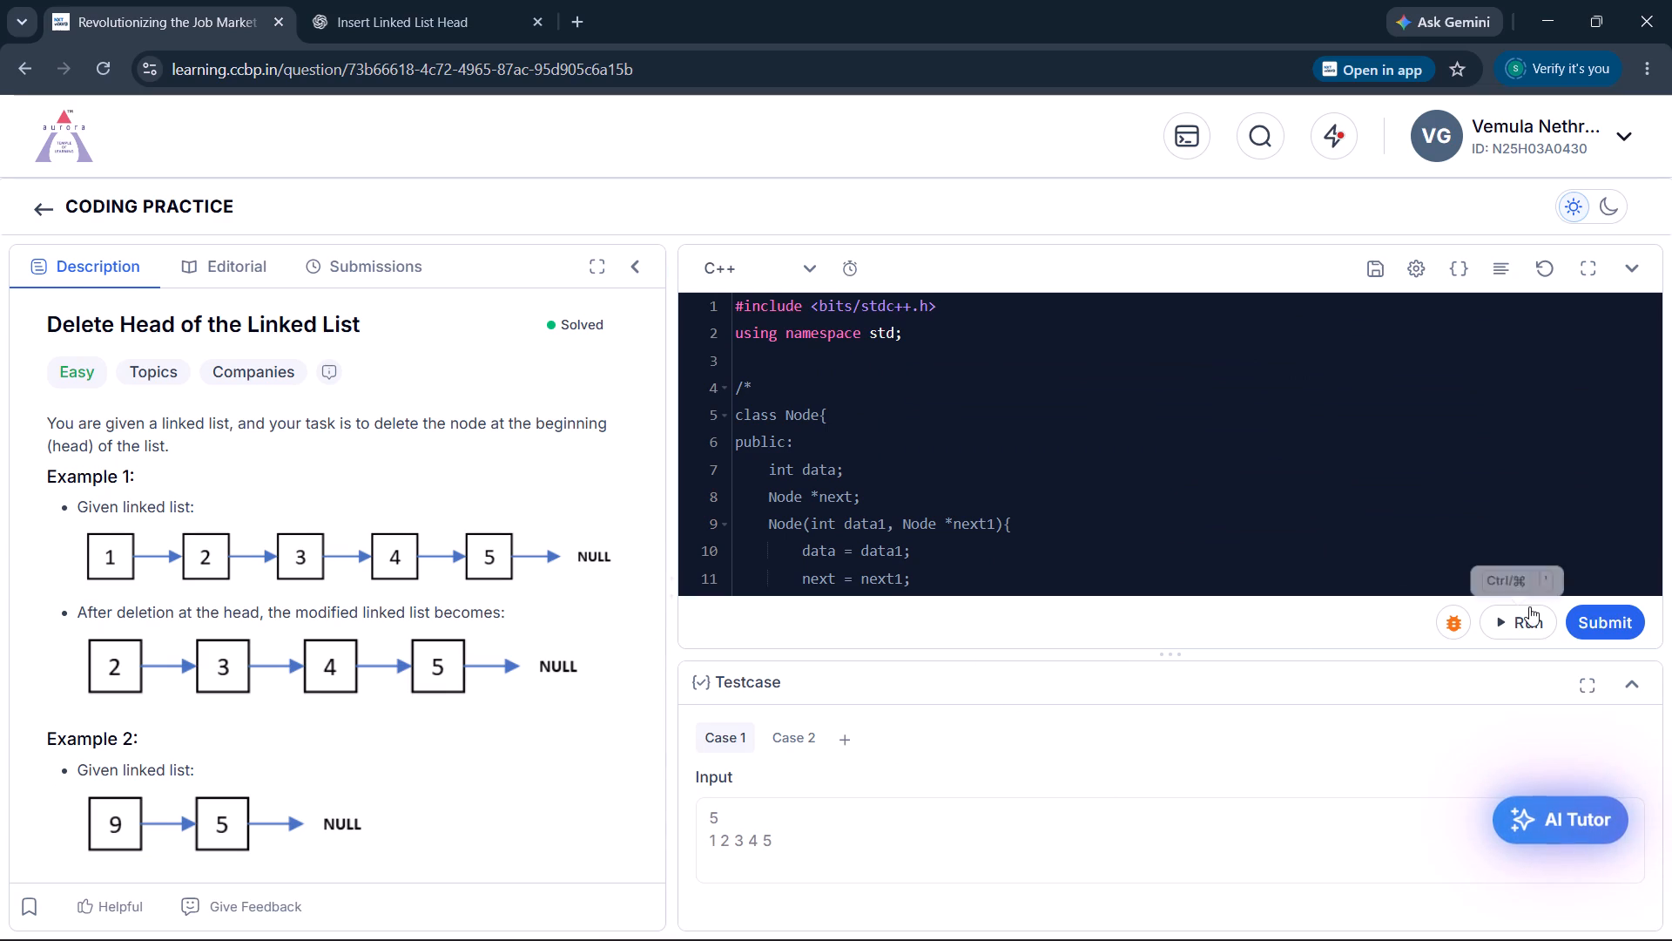
{"action": "left_click", "coordinate": [1529, 606]}
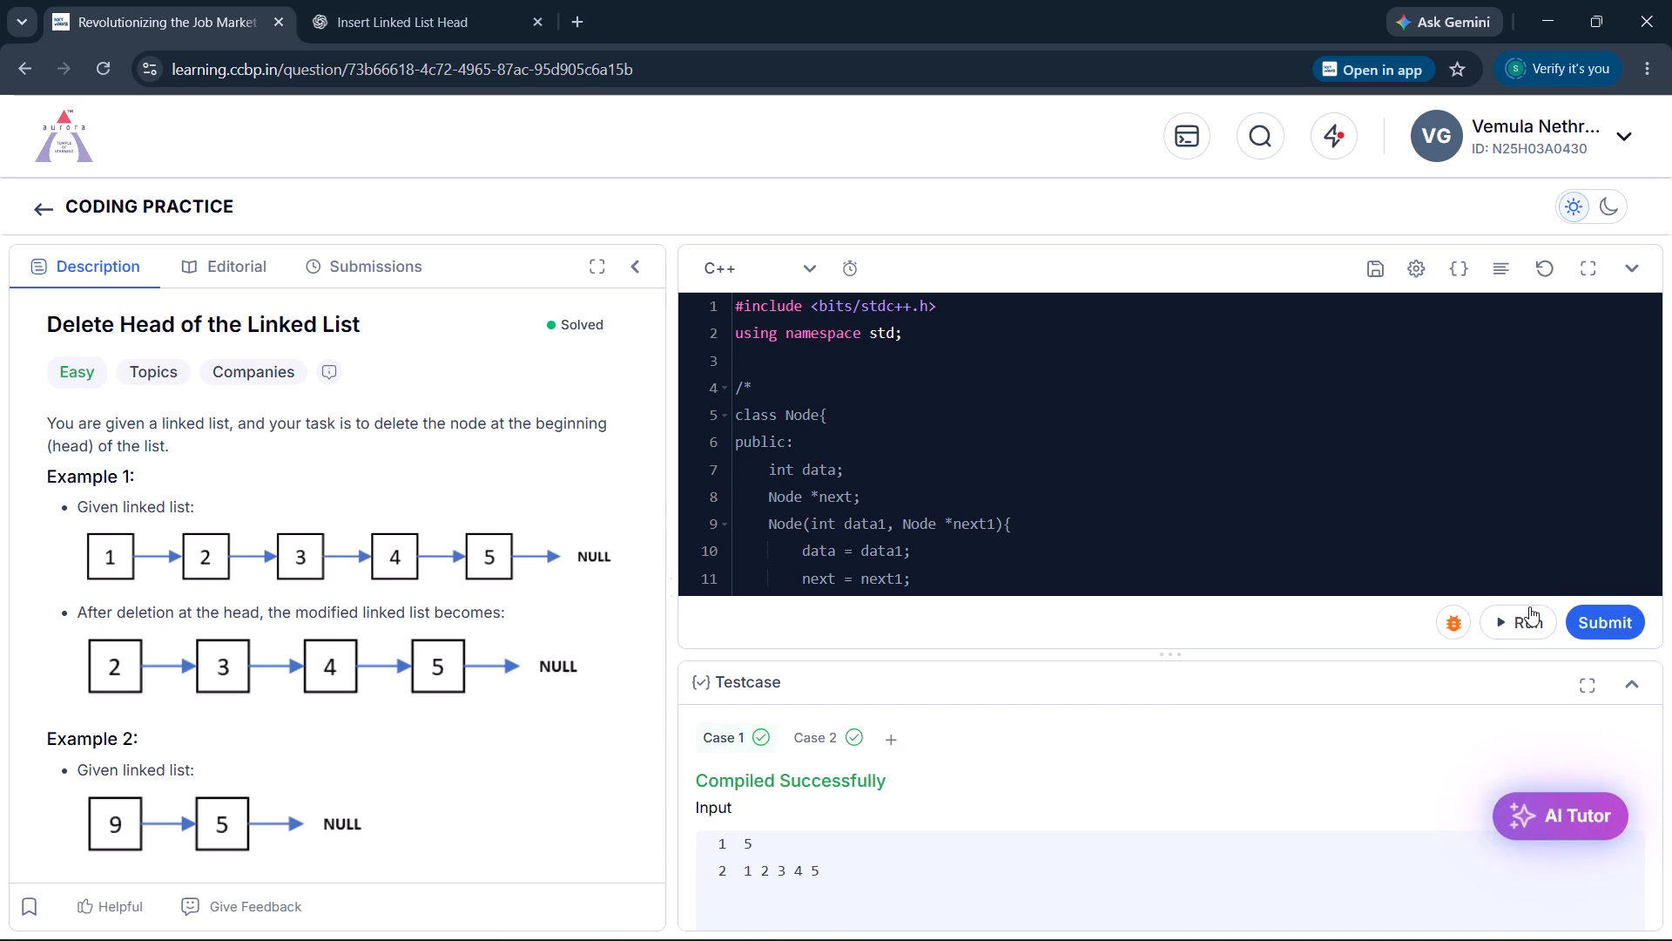
Capture the Delete Head of the Linked List problem page with its run result in Snipping Tool and copy the screenshot.
{"action": "key", "text": "Print"}
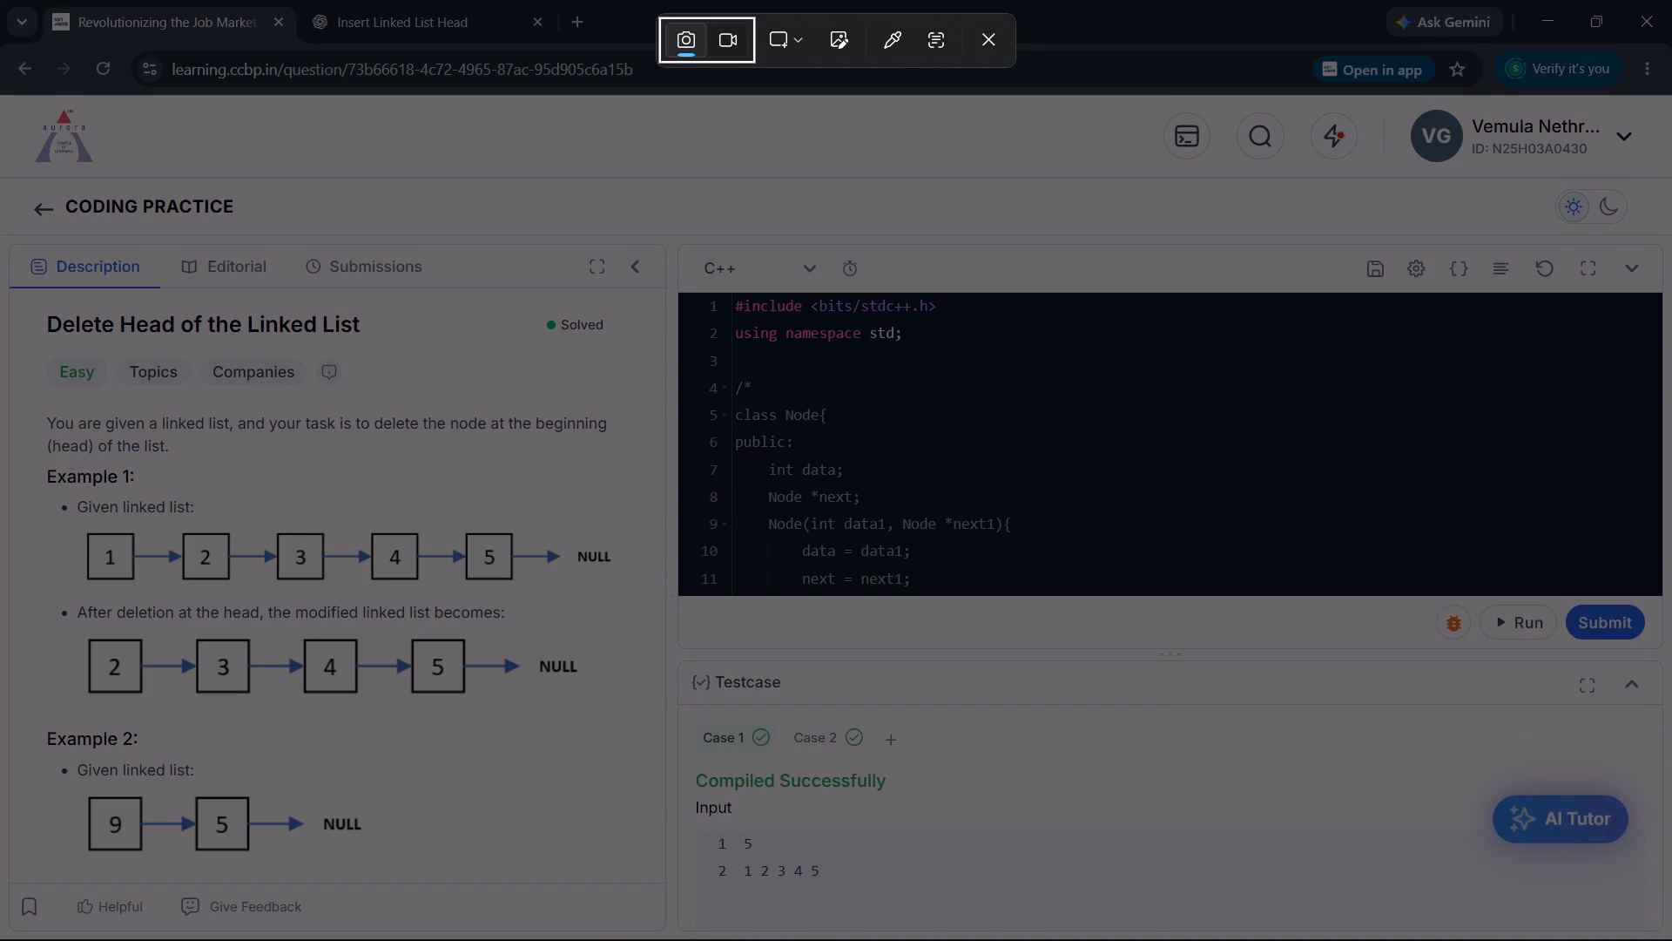
{"action": "left_click_drag", "start_coordinate": [0, 97], "coordinate": [1671, 589]}
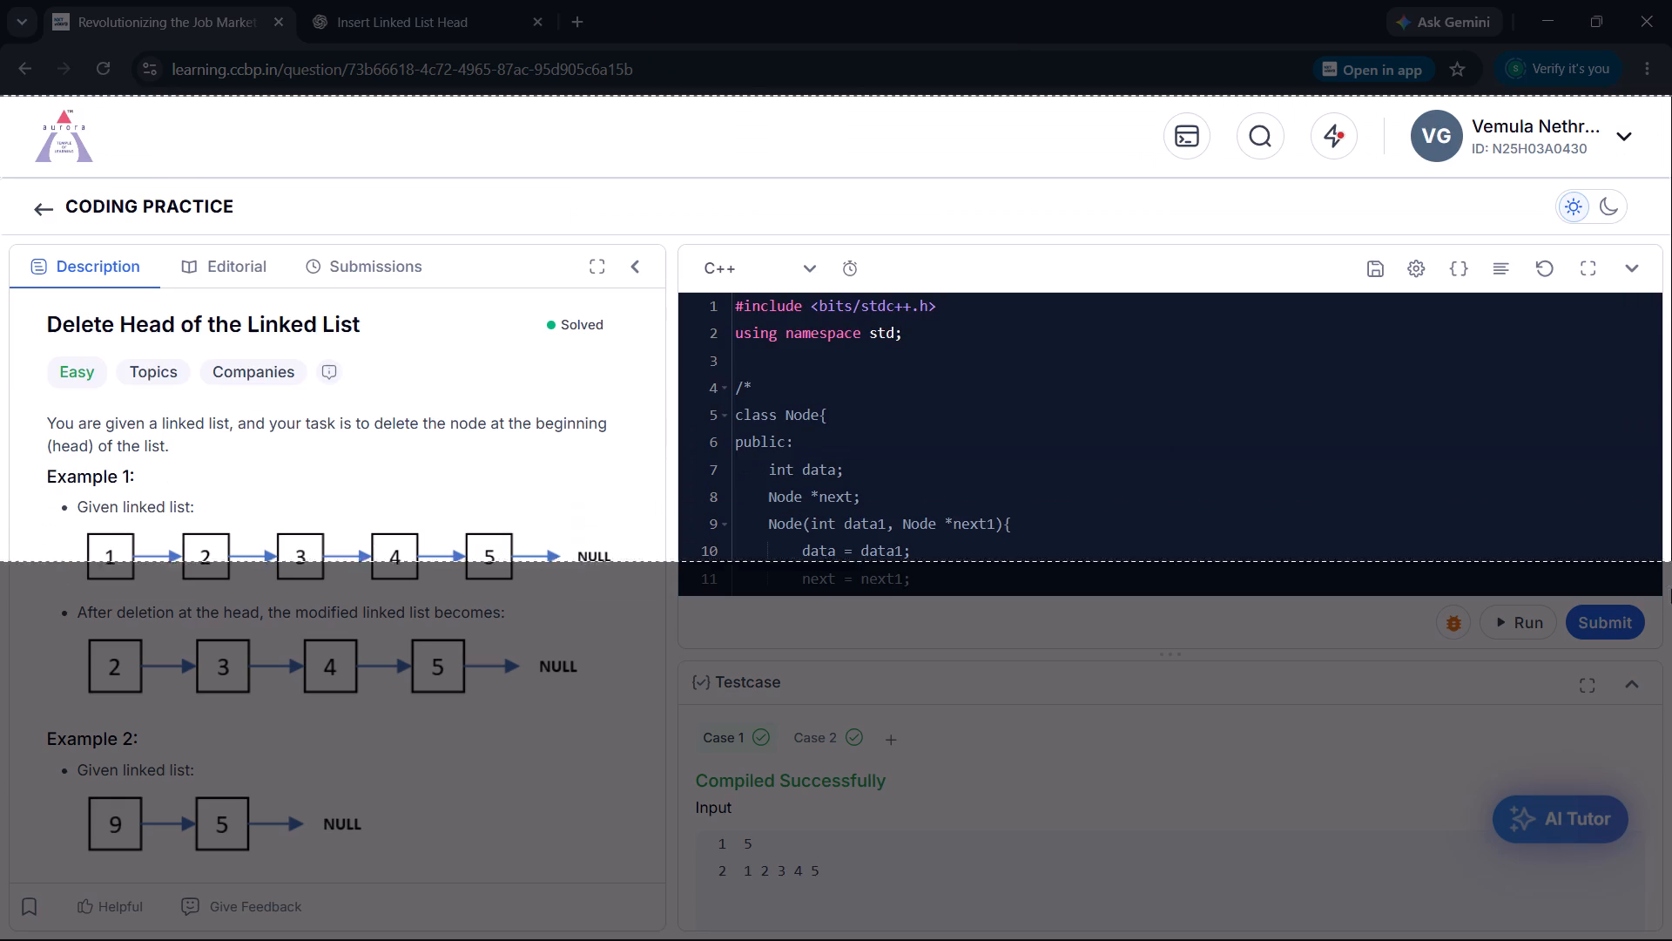
{"action": "left_click_drag", "start_coordinate": [1671, 589], "coordinate": [1671, 940]}
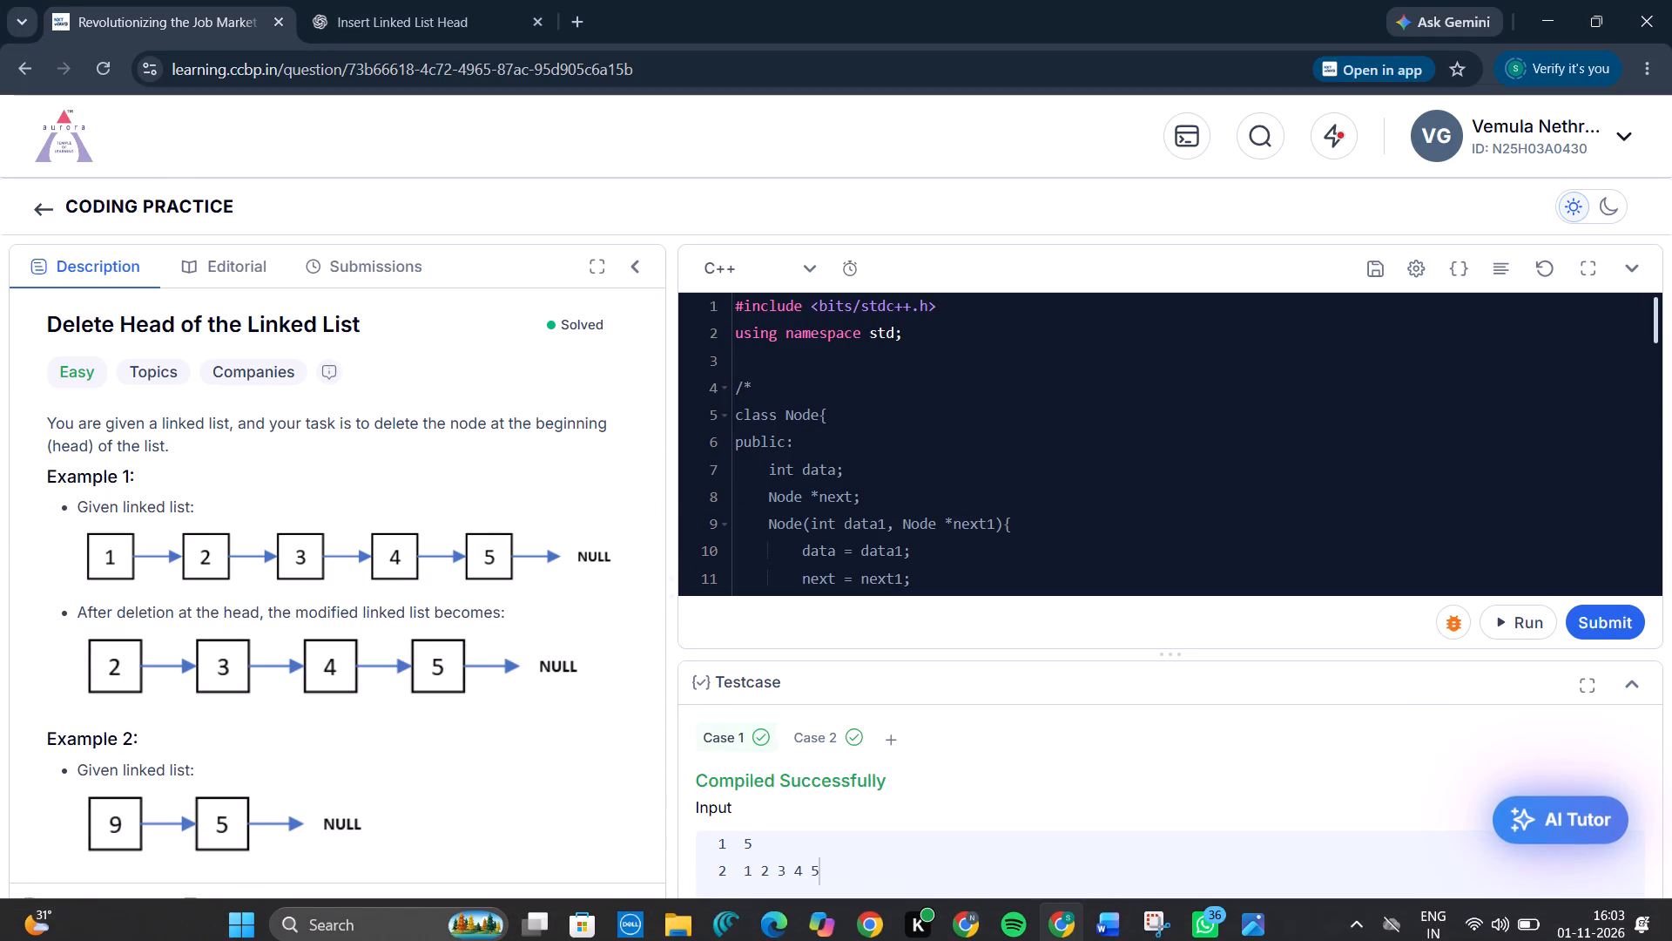
{"action": "left_click", "coordinate": [1378, 645]}
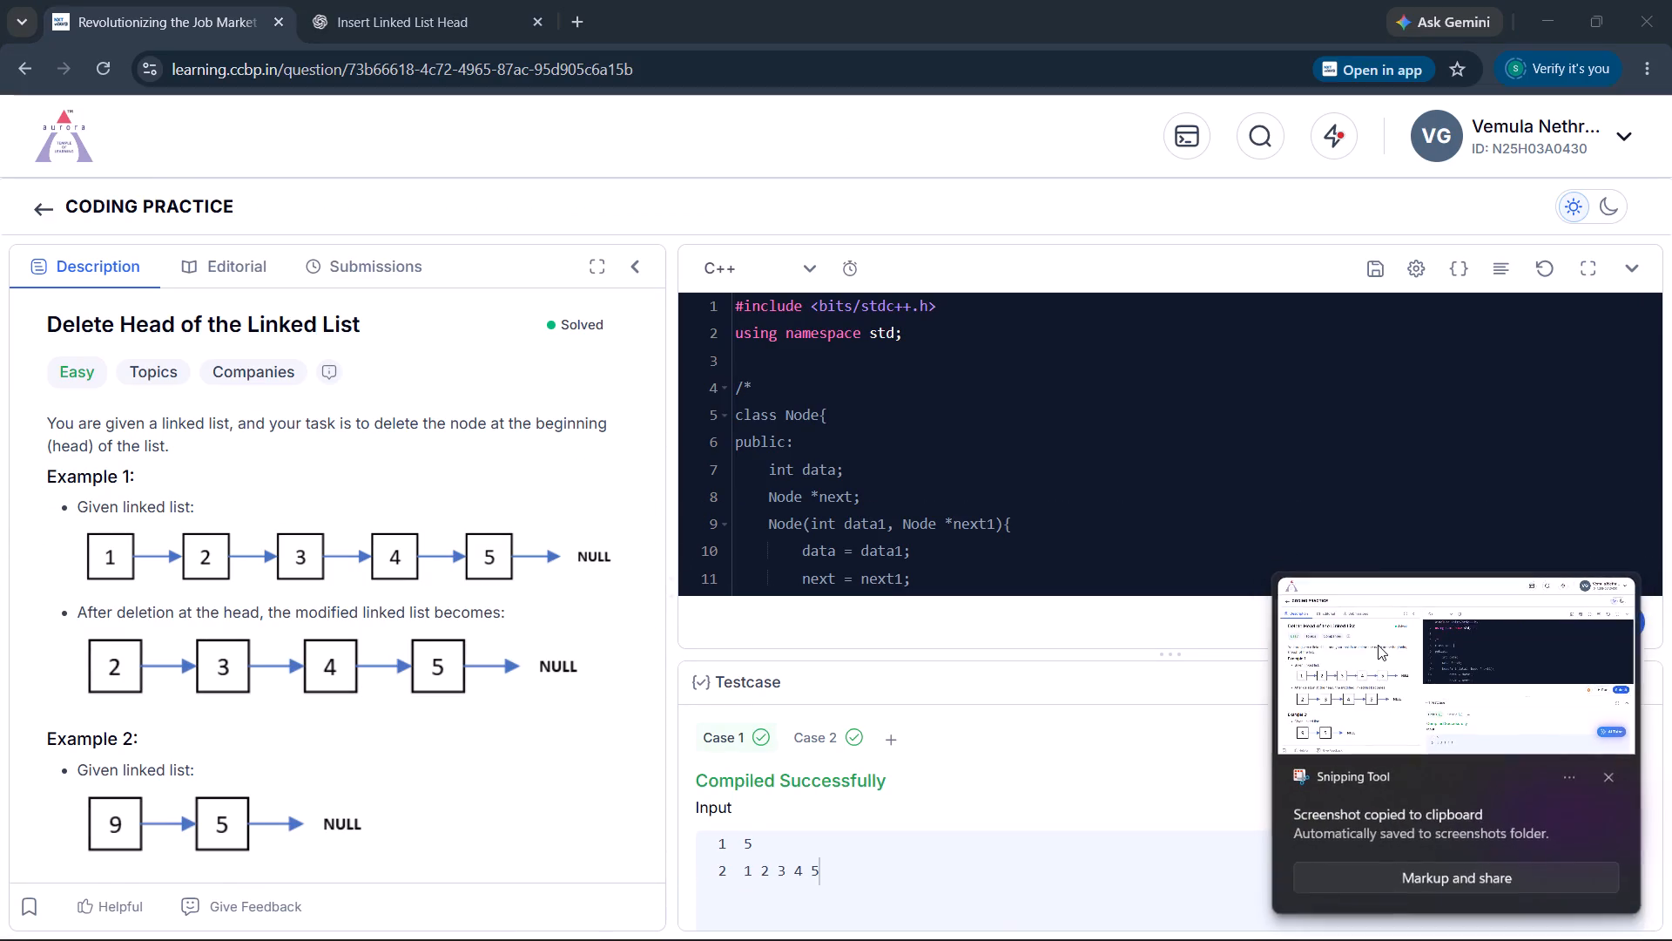
{"action": "left_click", "coordinate": [1445, 184]}
{"action": "left_click", "coordinate": [1442, 124]}
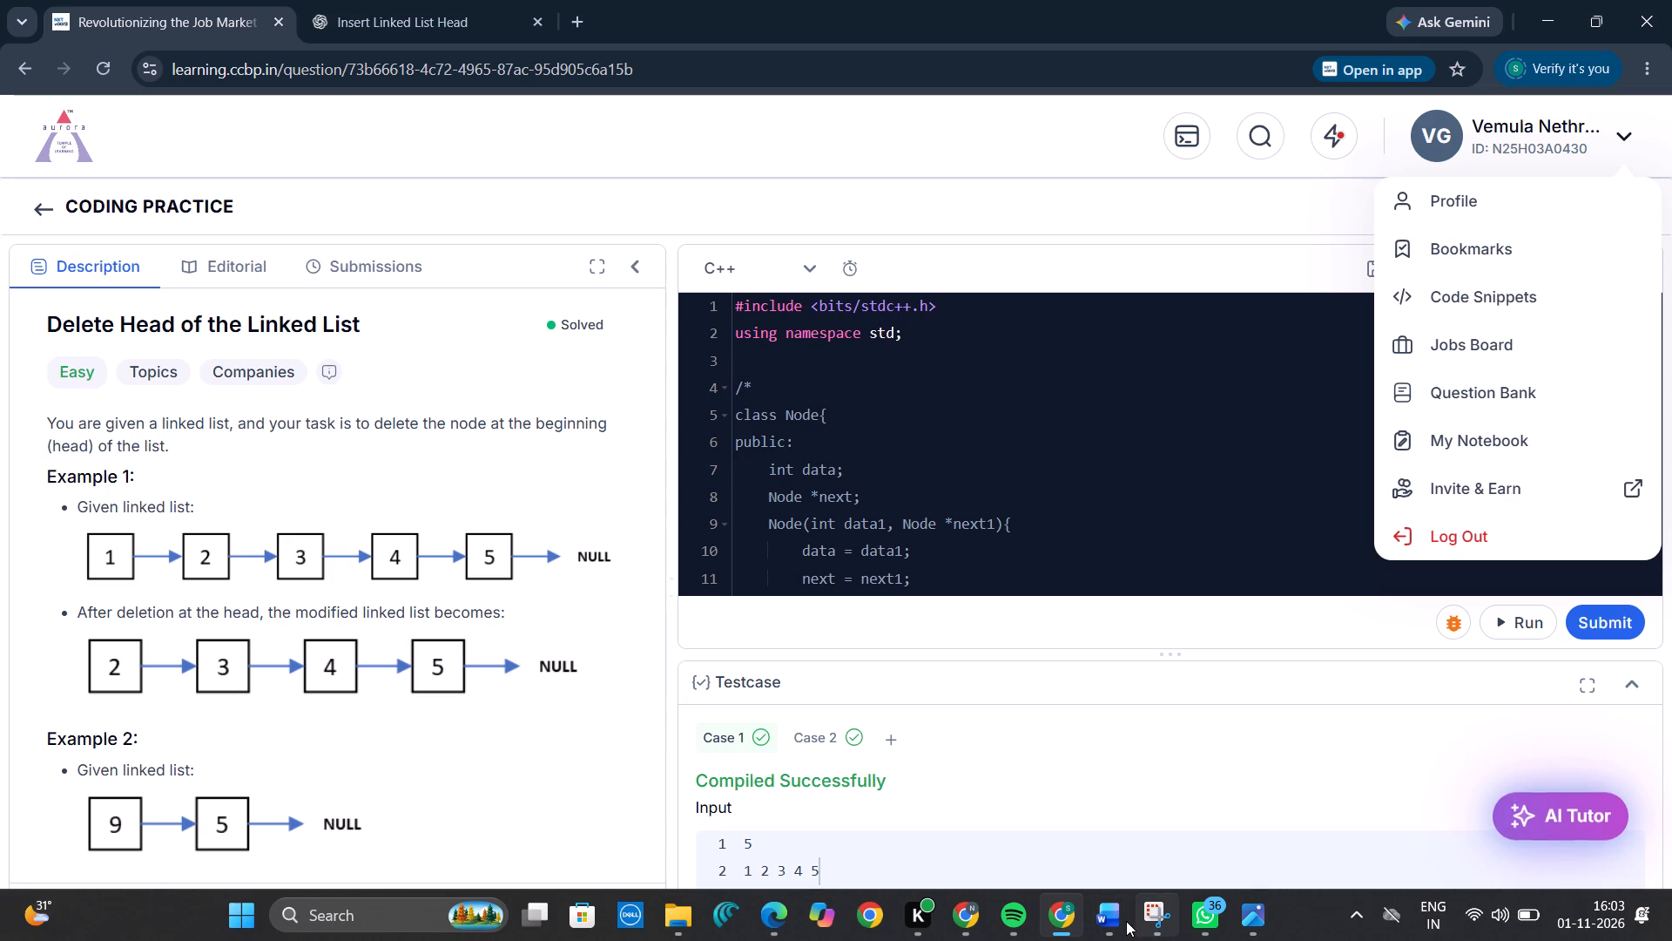
Switch to the Word report and paste the Delete Head of the Linked List problem screenshot at the top of page 11.
{"action": "left_click", "coordinate": [1090, 825]}
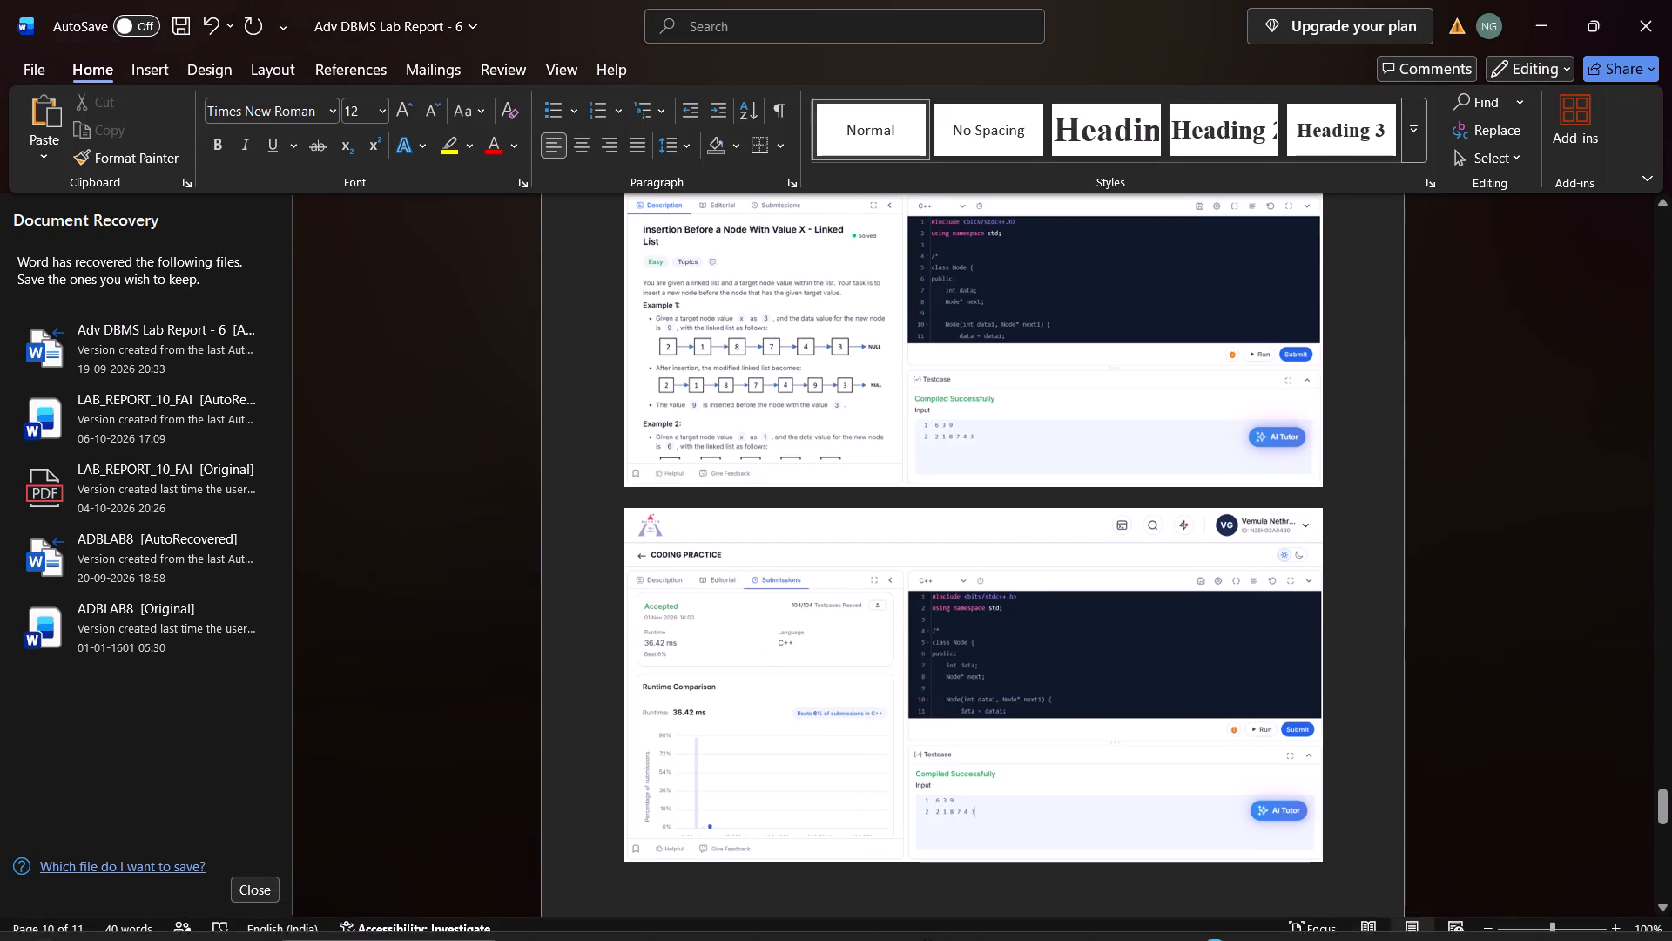
{"action": "scroll", "coordinate": [910, 795], "scroll_direction": "down", "scroll_amount": 2}
{"action": "scroll", "coordinate": [672, 769], "scroll_direction": "down", "scroll_amount": 4}
{"action": "scroll", "coordinate": [672, 769], "scroll_direction": "up", "scroll_amount": 1}
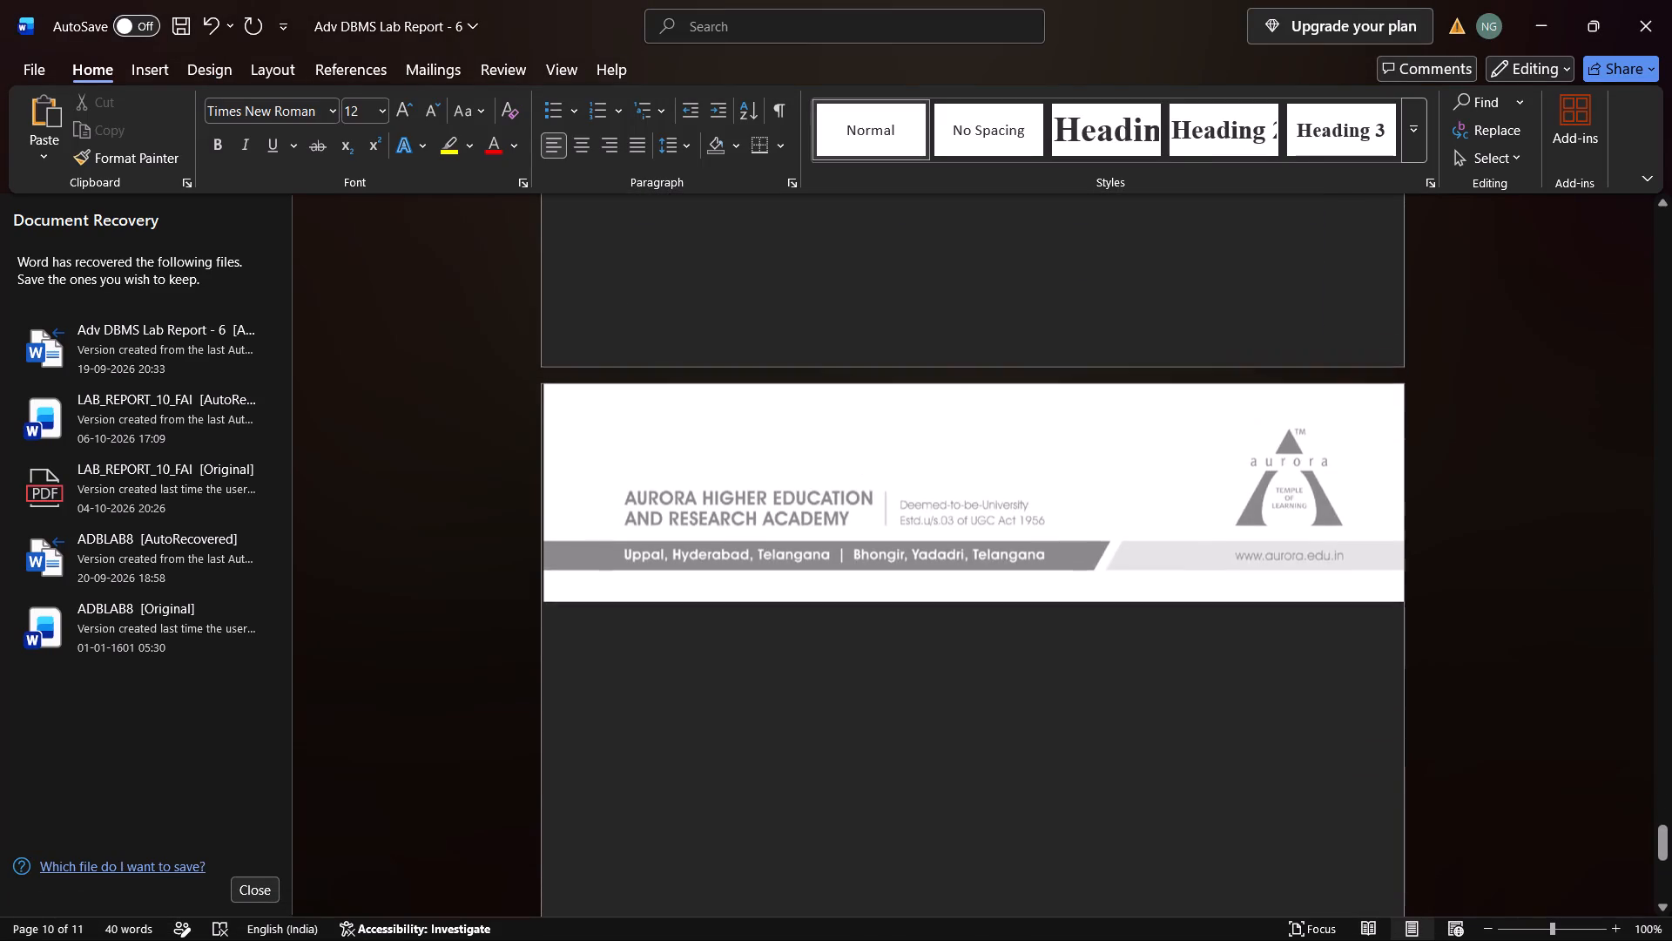
{"action": "scroll", "coordinate": [672, 769], "scroll_direction": "up", "scroll_amount": 1}
{"action": "scroll", "coordinate": [729, 627], "scroll_direction": "down", "scroll_amount": 2}
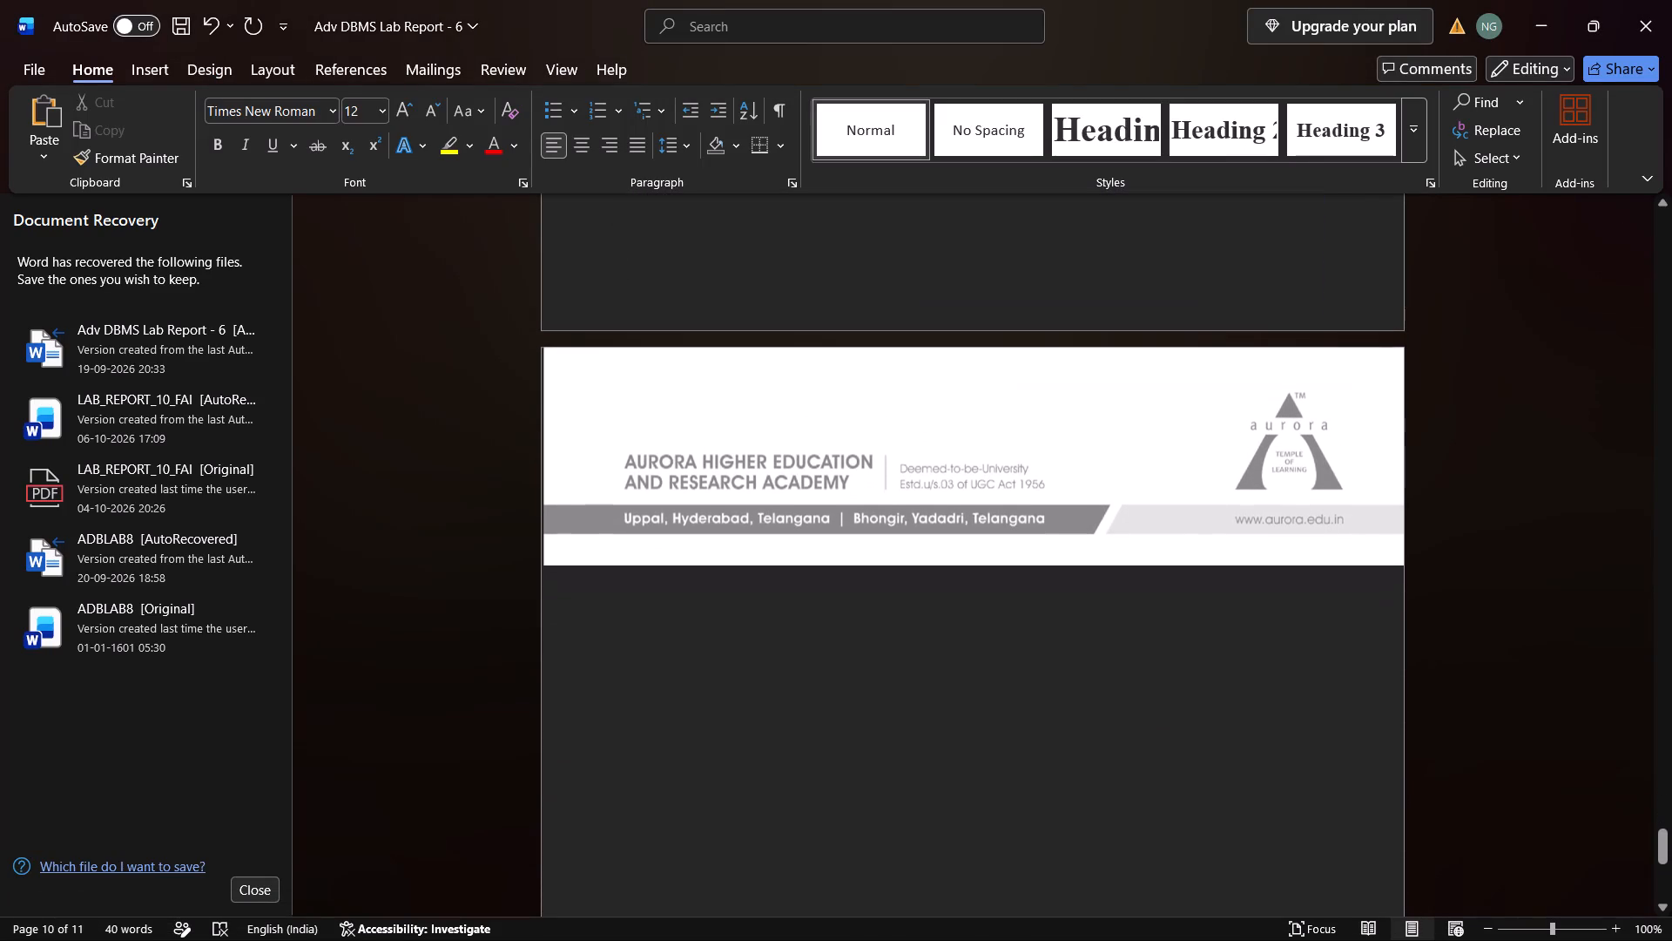
{"action": "left_click", "coordinate": [632, 613]}
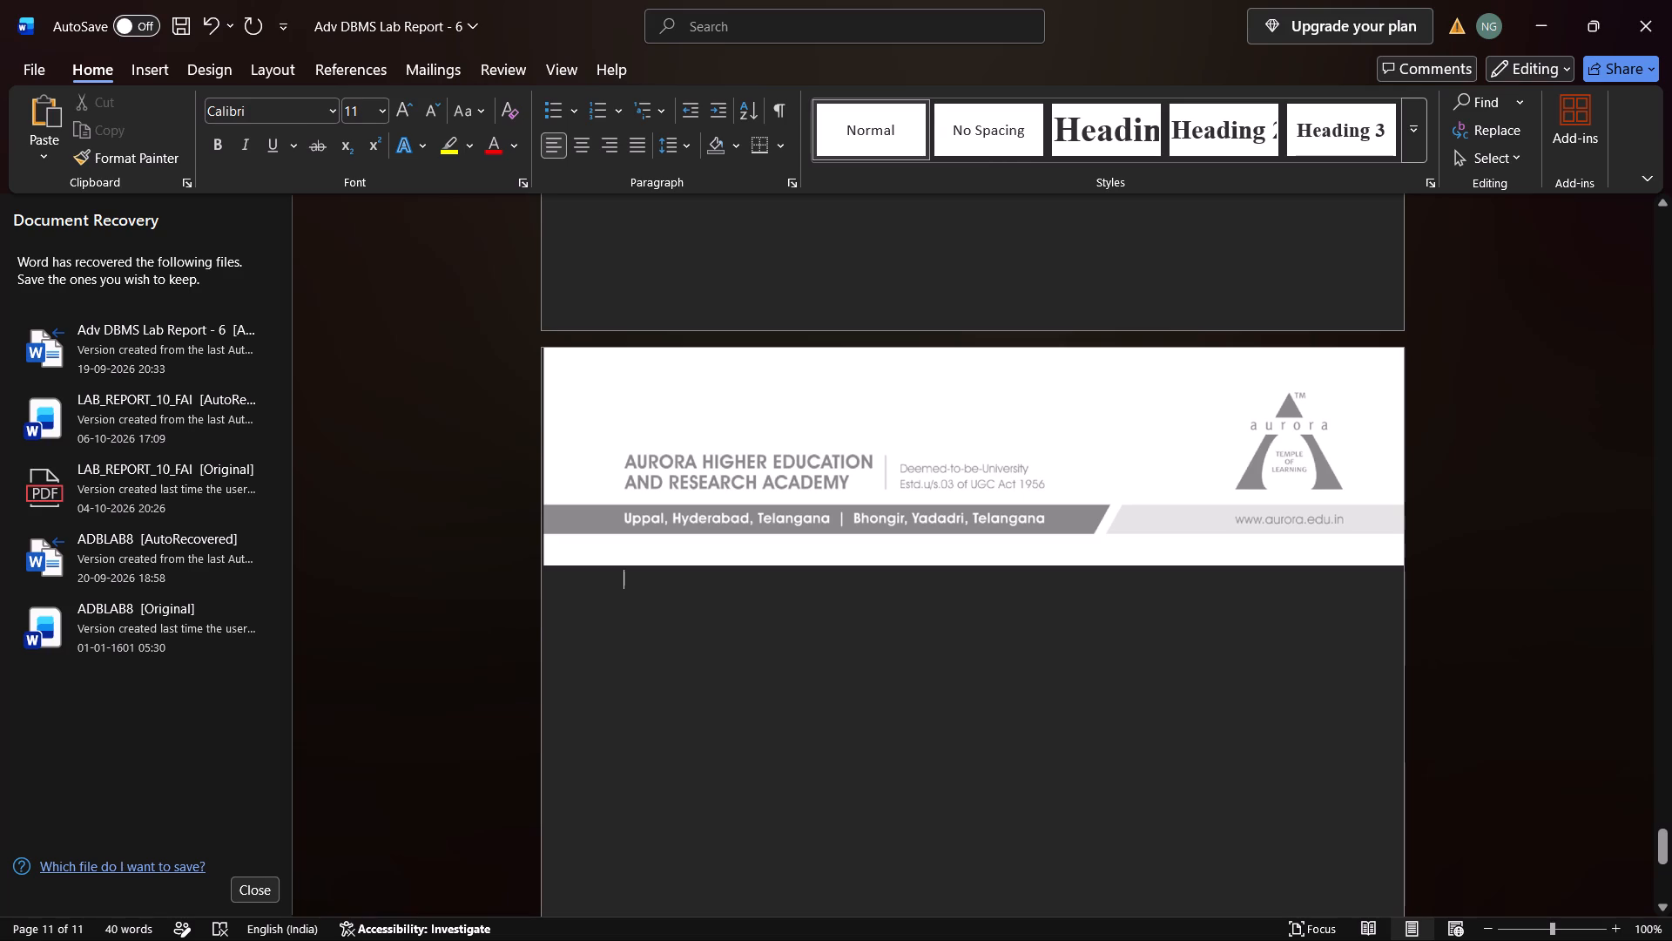
{"action": "right_click", "coordinate": [630, 592]}
{"action": "left_click", "coordinate": [680, 309]}
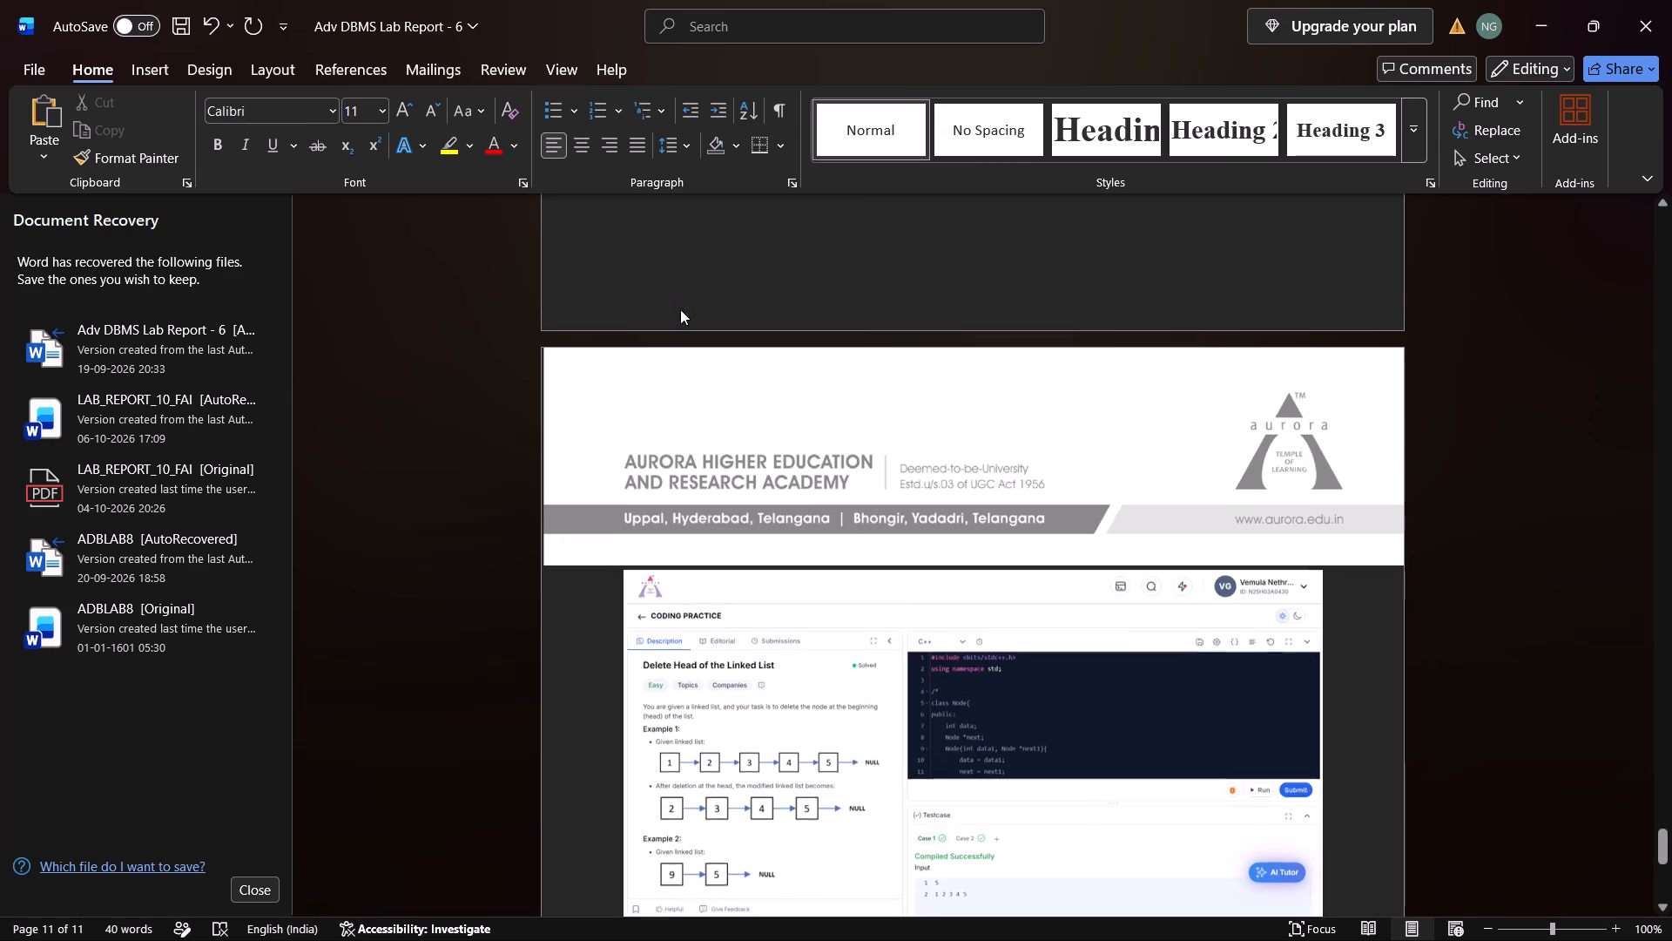
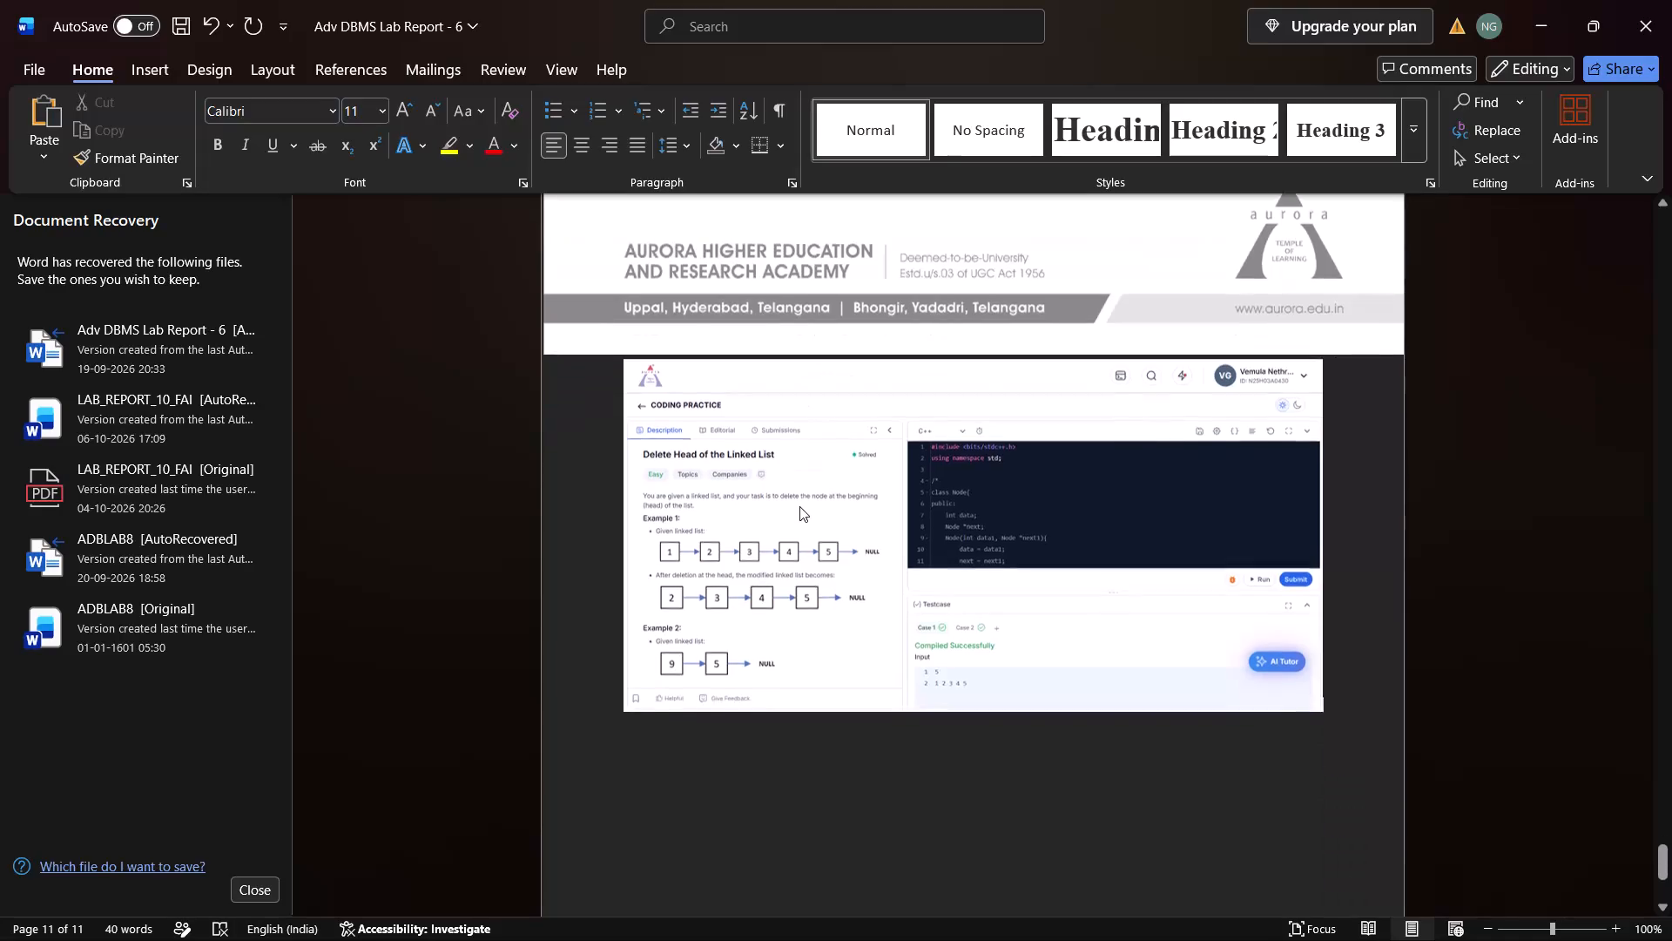
Switch to Chrome, reopen the Delete Head of the Linked List problem from the Coding Practice list, and submit its existing C++ code.
{"action": "scroll", "coordinate": [1274, 374], "scroll_direction": "up", "scroll_amount": 2}
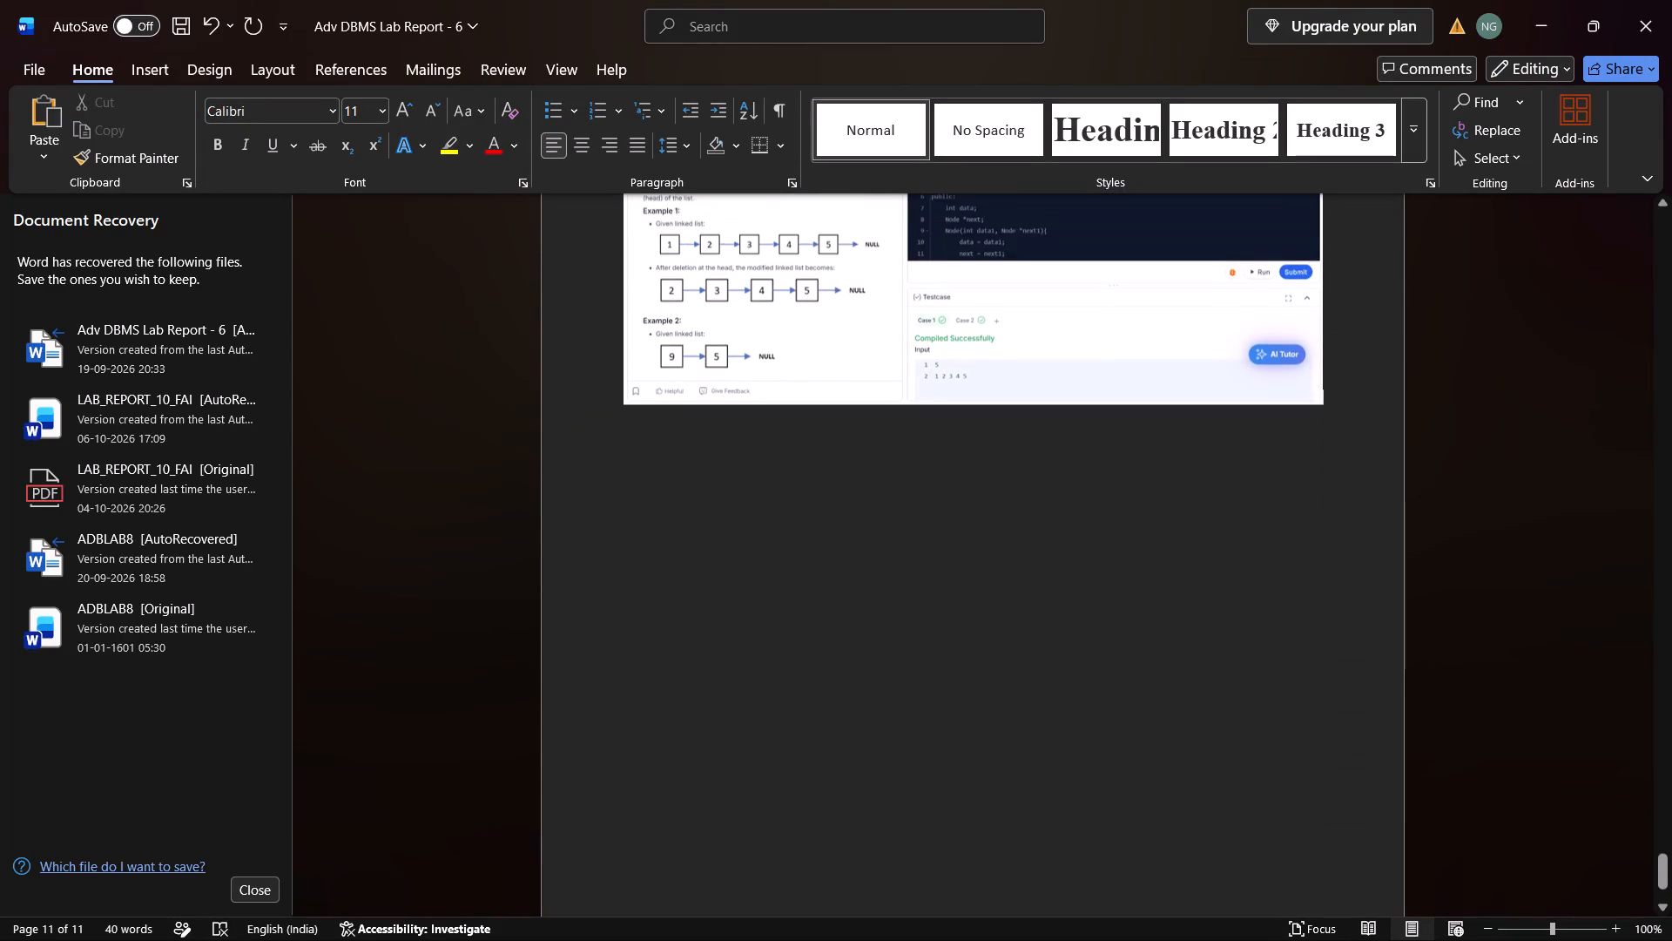
{"action": "scroll", "coordinate": [1274, 374], "scroll_direction": "up", "scroll_amount": 1}
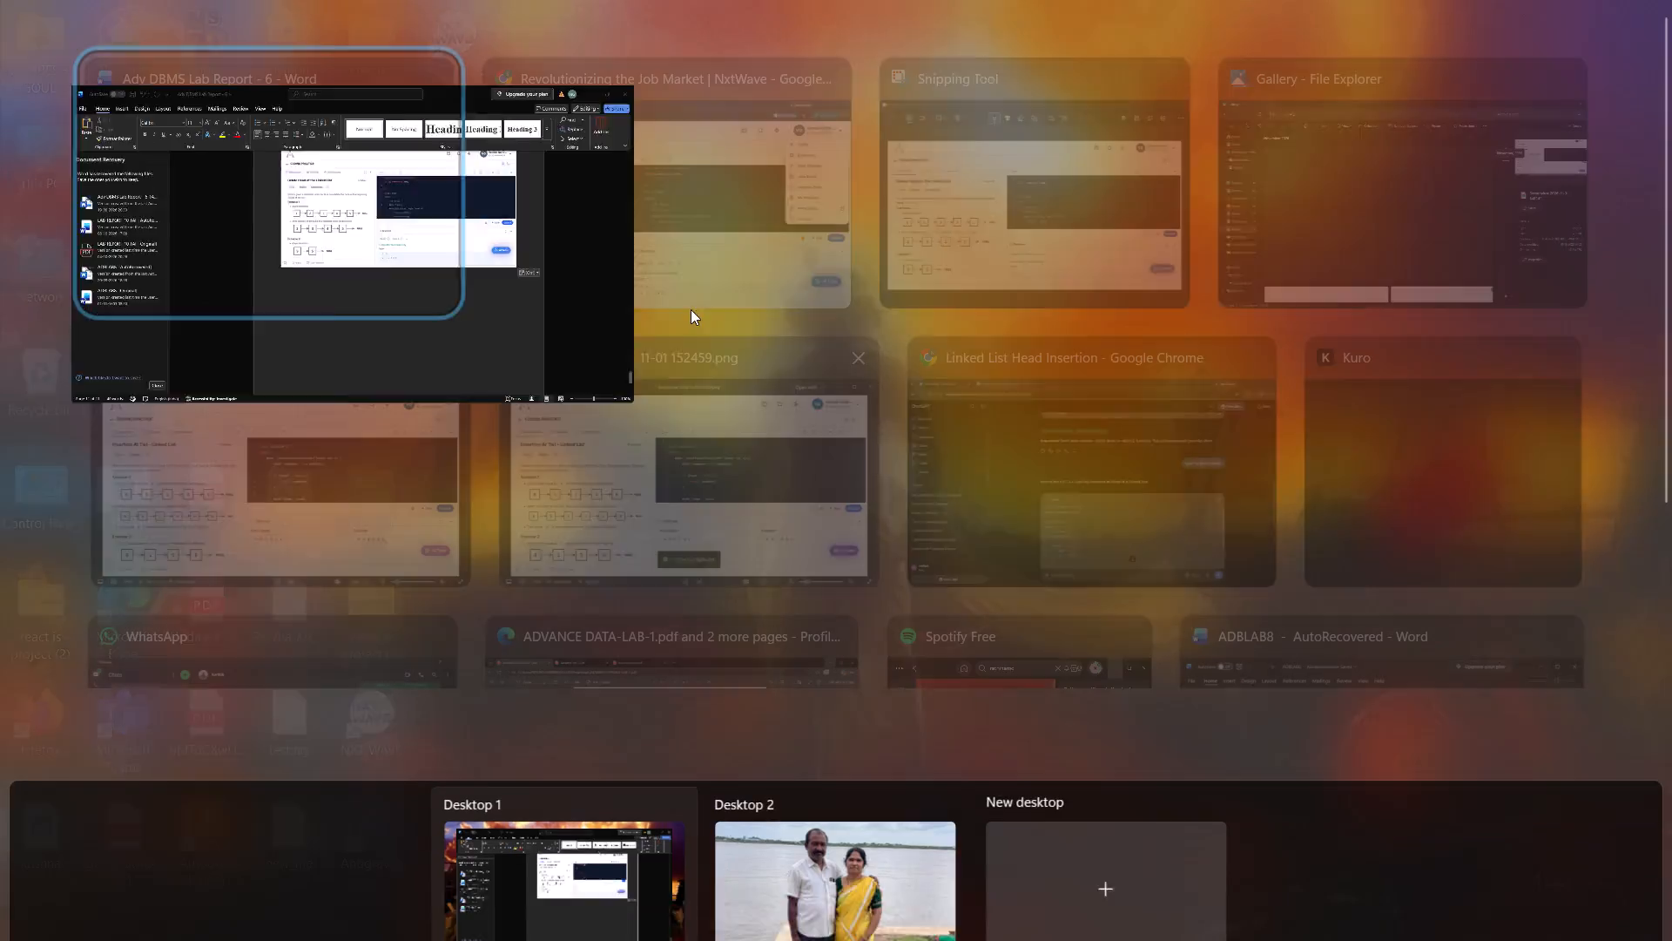
{"action": "left_click", "coordinate": [682, 288]}
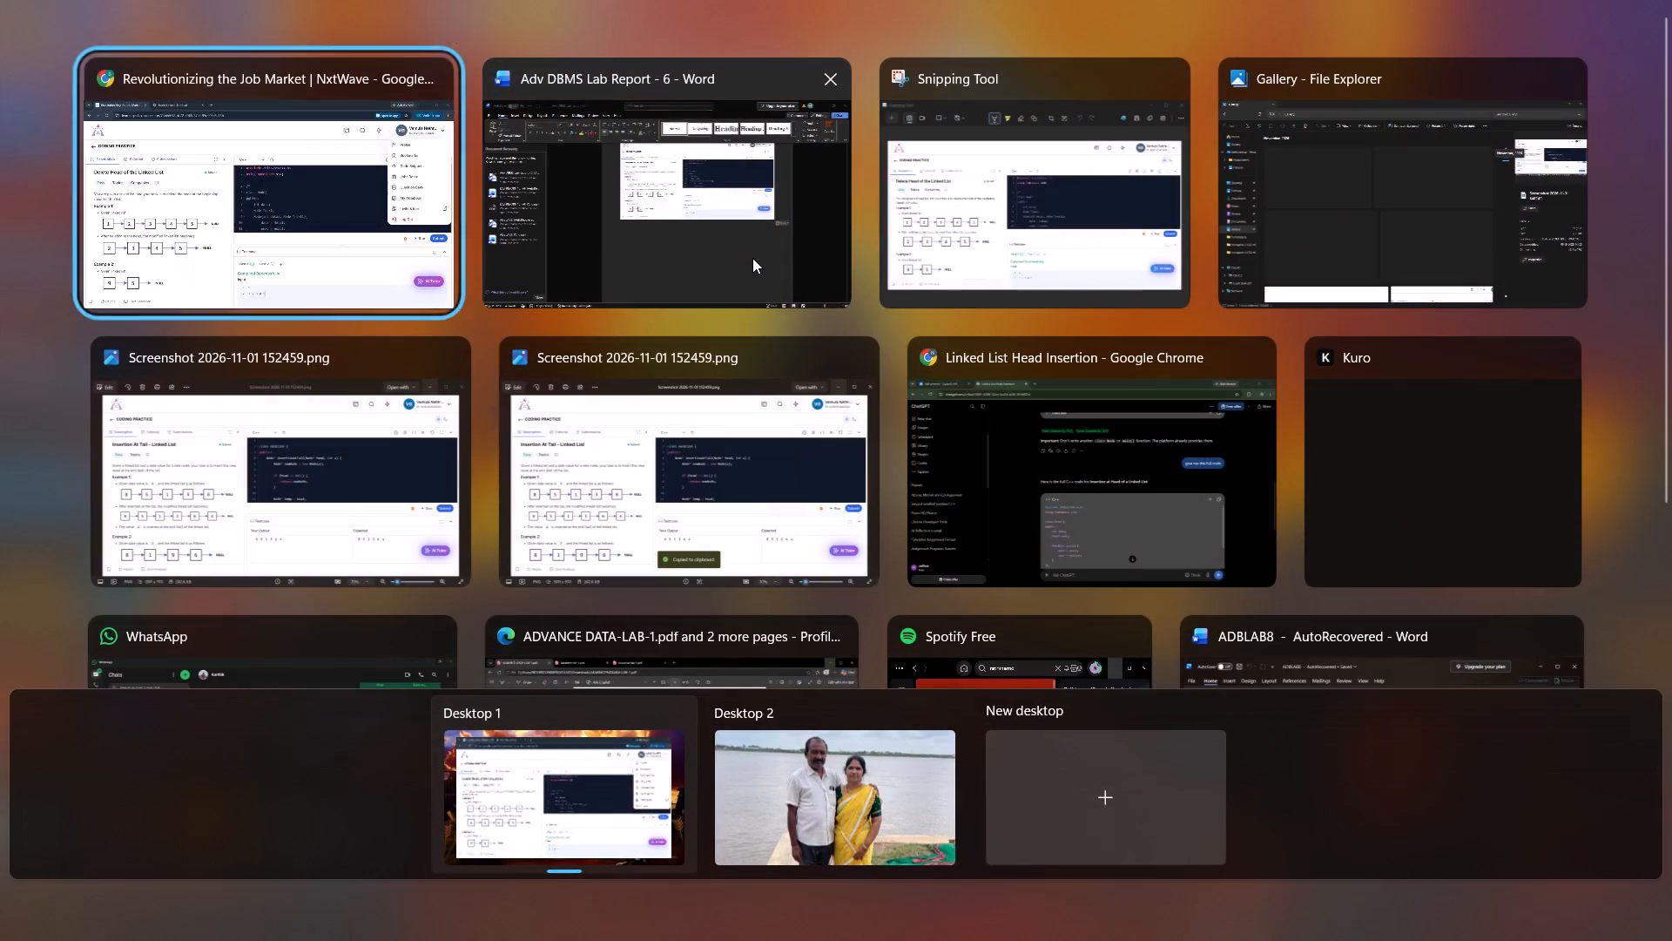
{"action": "left_click", "coordinate": [750, 258]}
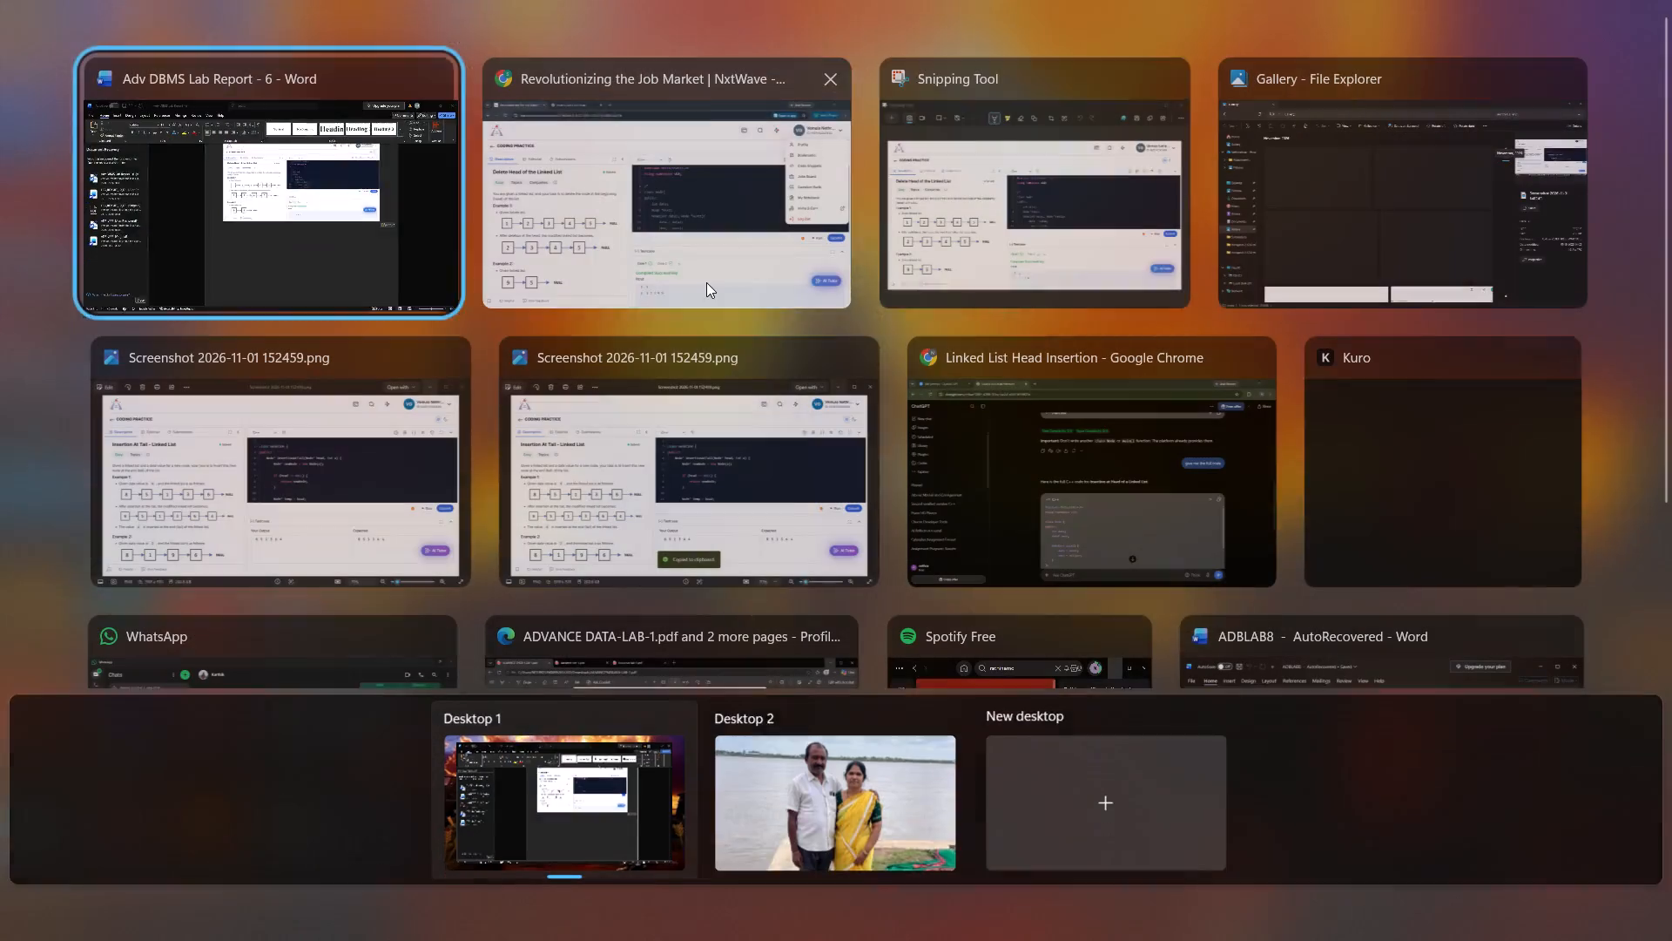
{"action": "left_click", "coordinate": [706, 282]}
{"action": "left_click", "coordinate": [40, 209]}
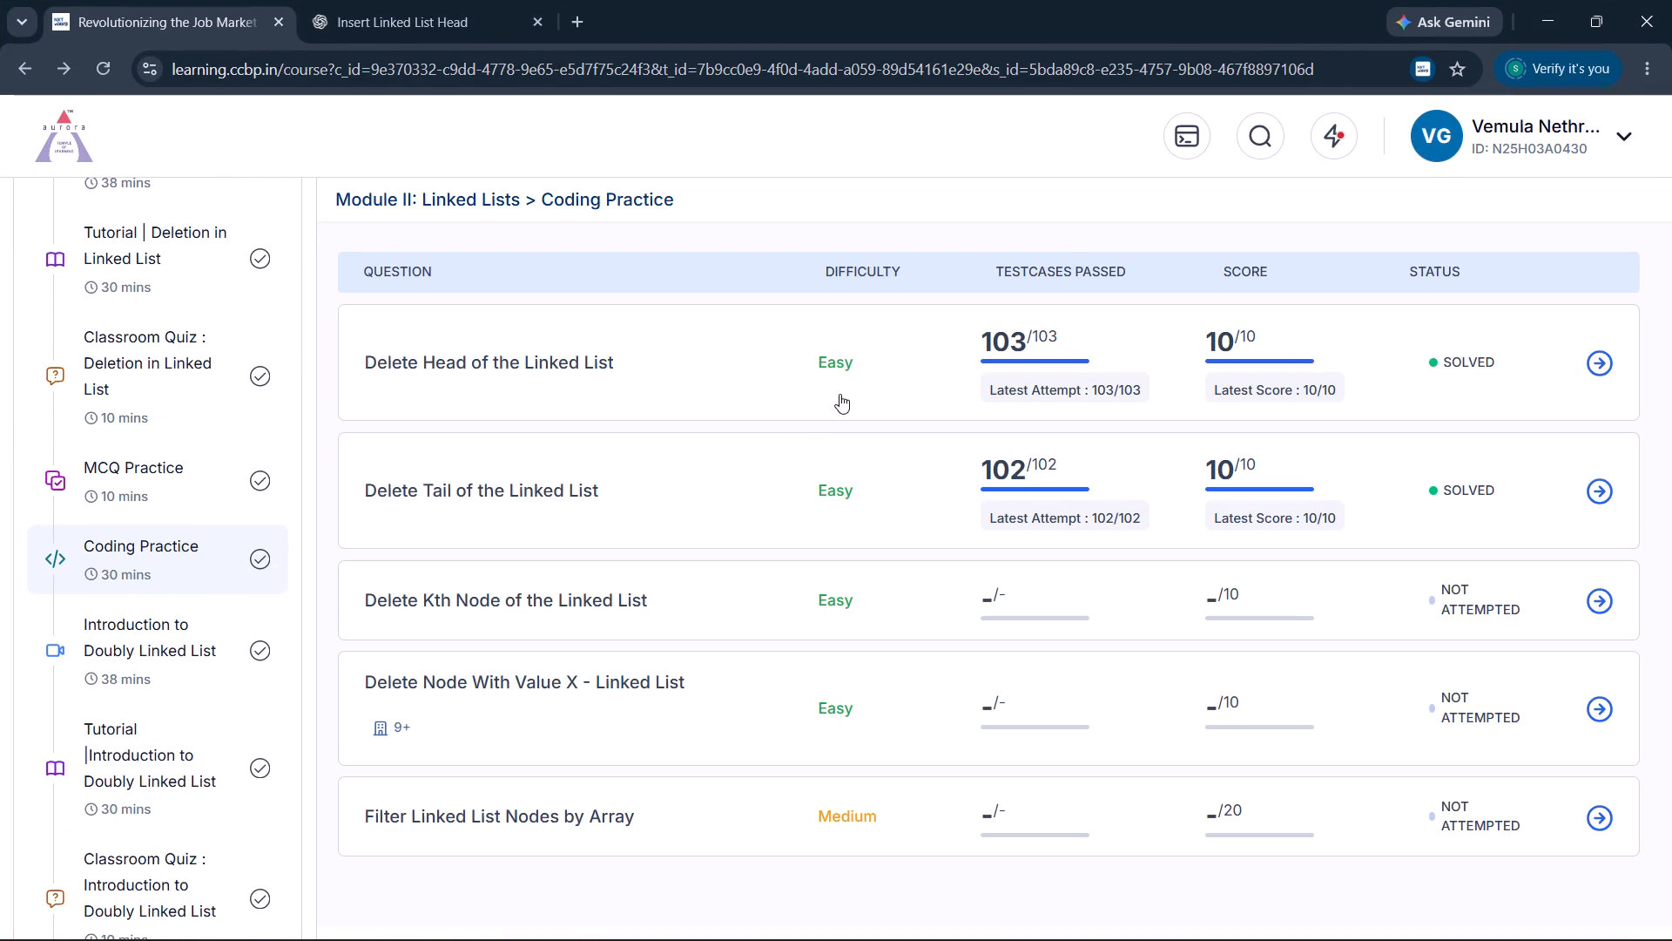
{"action": "left_click", "coordinate": [839, 394]}
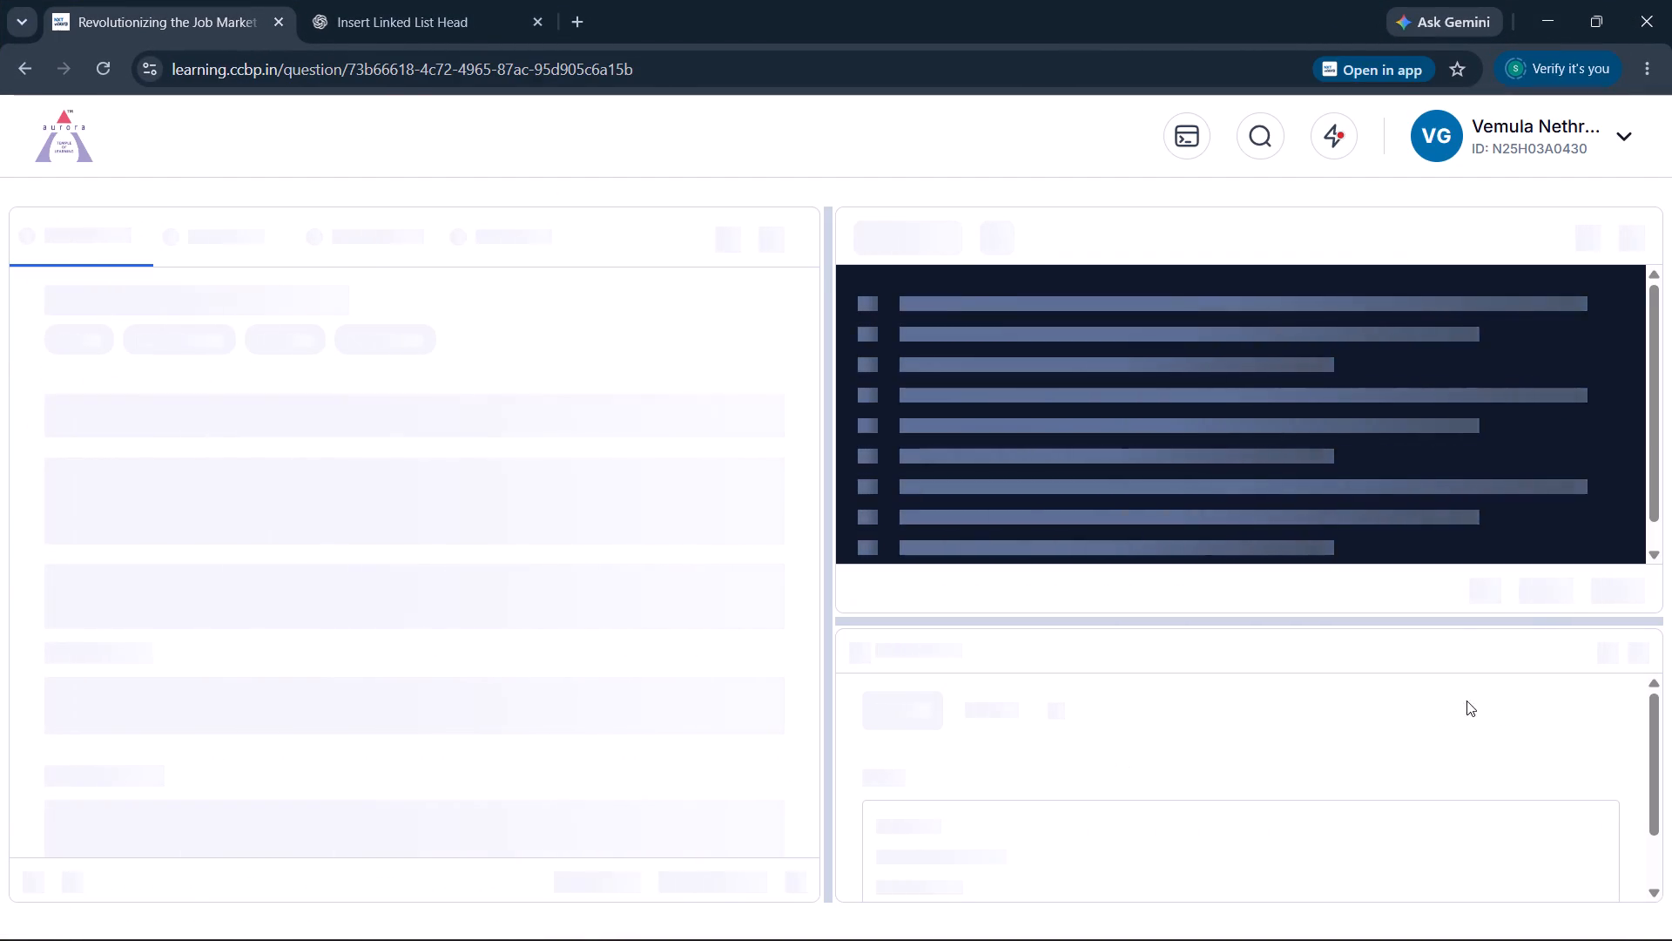
{"action": "left_click", "coordinate": [1610, 646]}
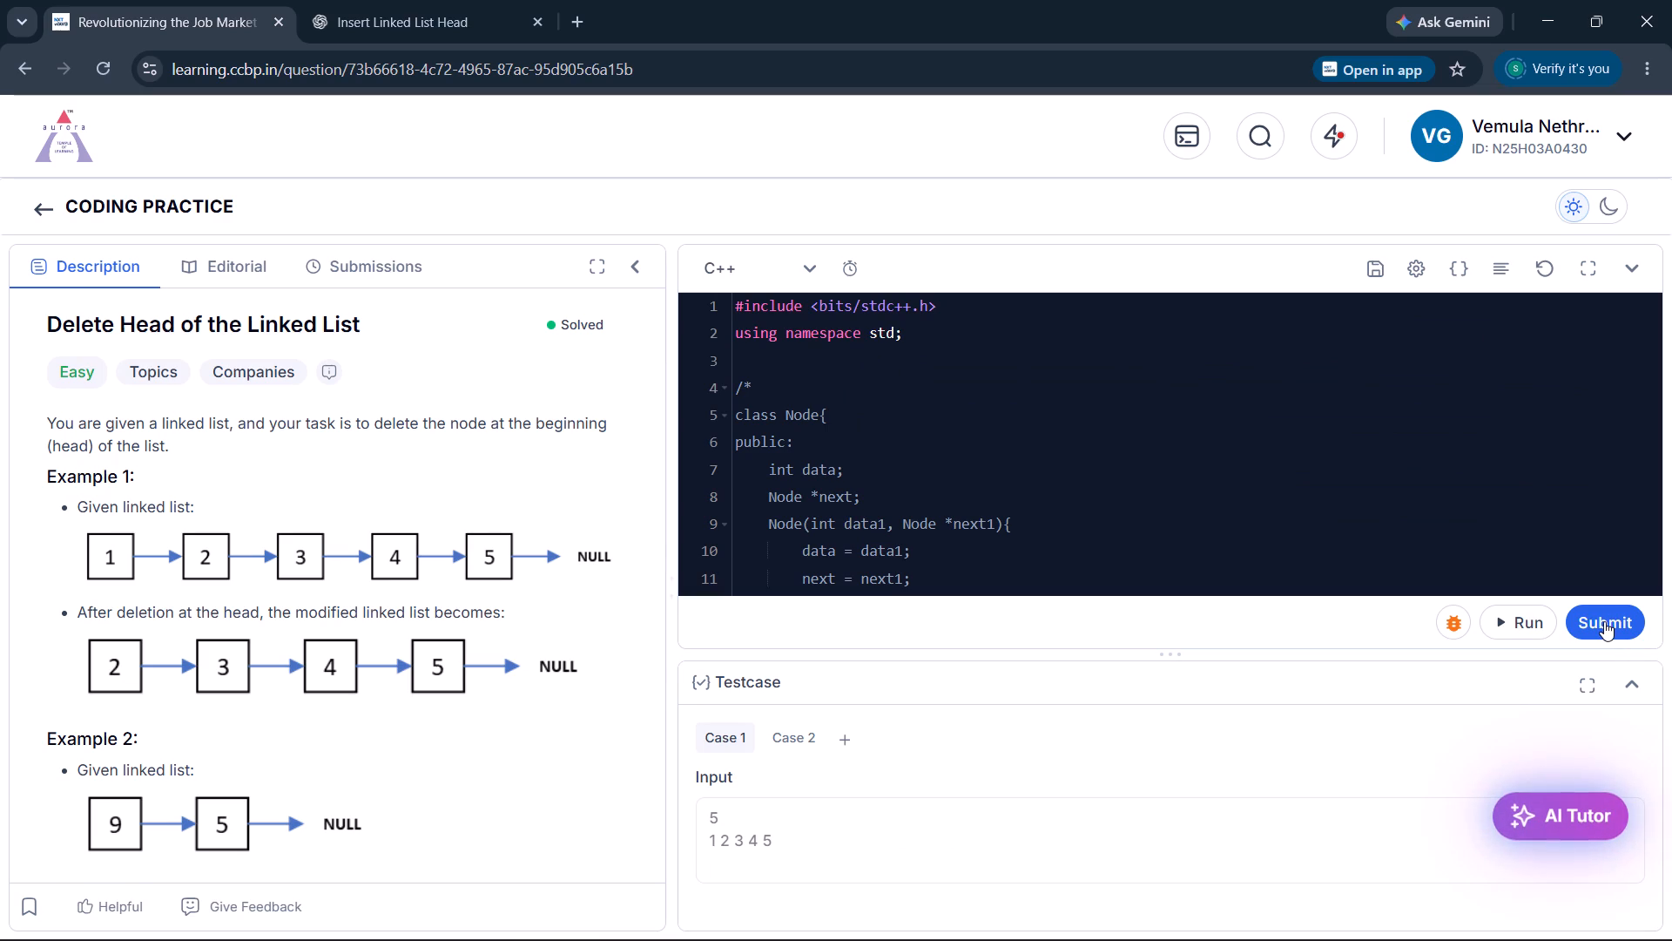
{"action": "left_click", "coordinate": [1604, 621]}
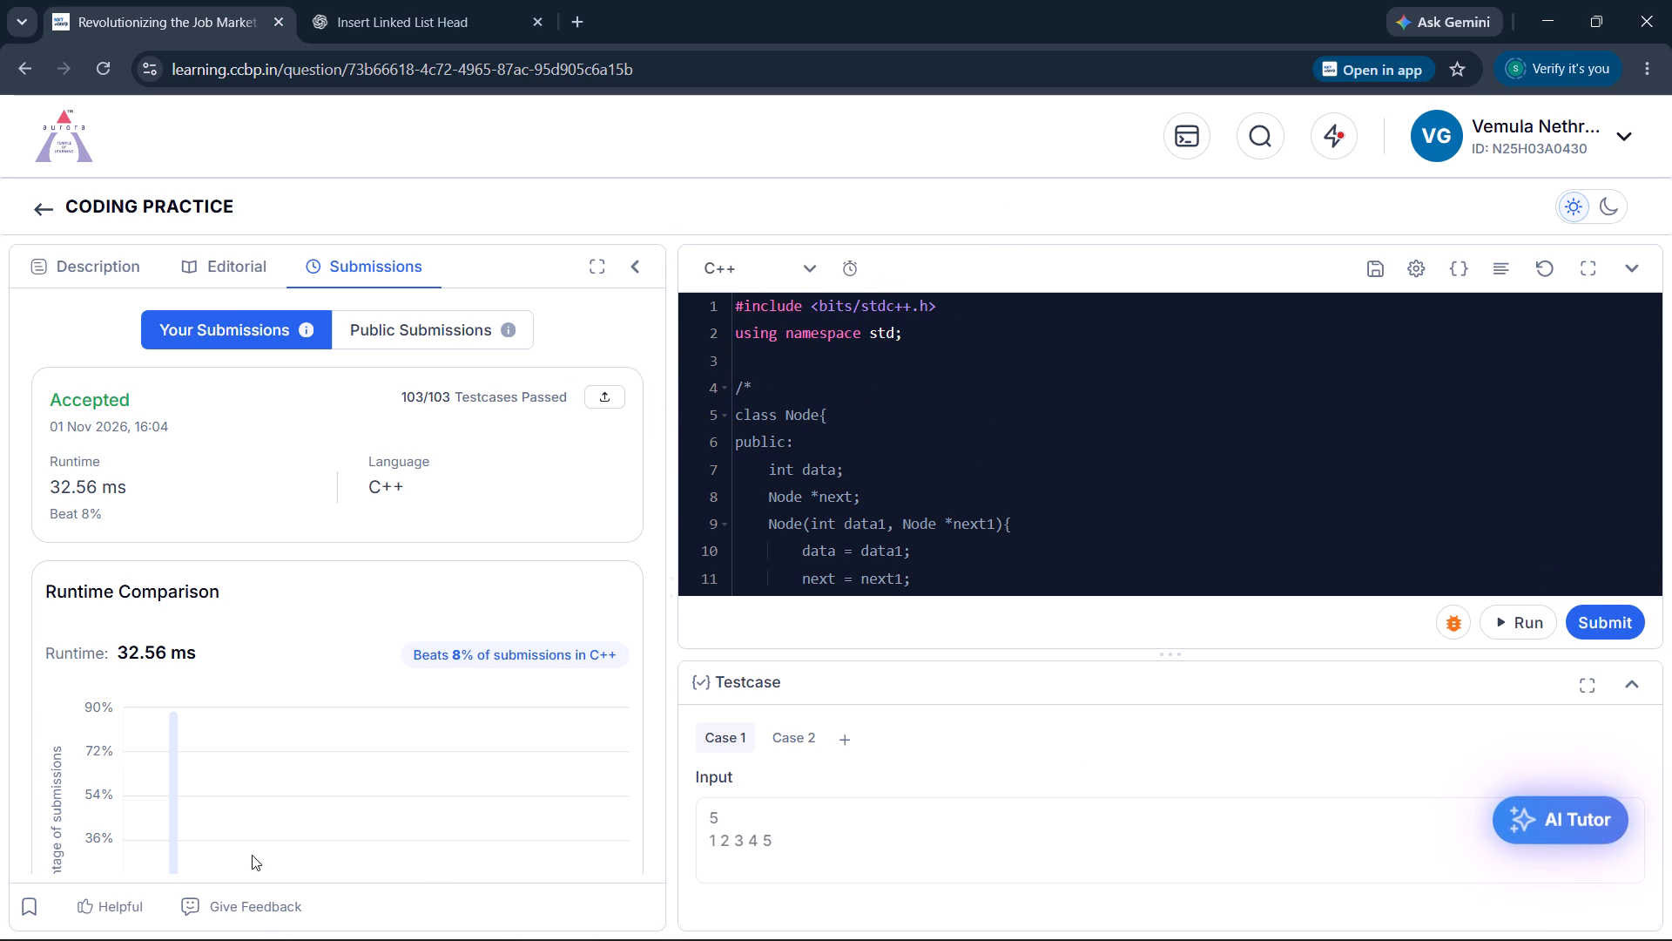
Capture the Delete Head submission page, including its runtime comparison chart, in Snipping Tool and copy the screenshot.
{"action": "scroll", "coordinate": [252, 836], "scroll_direction": "down", "scroll_amount": 1}
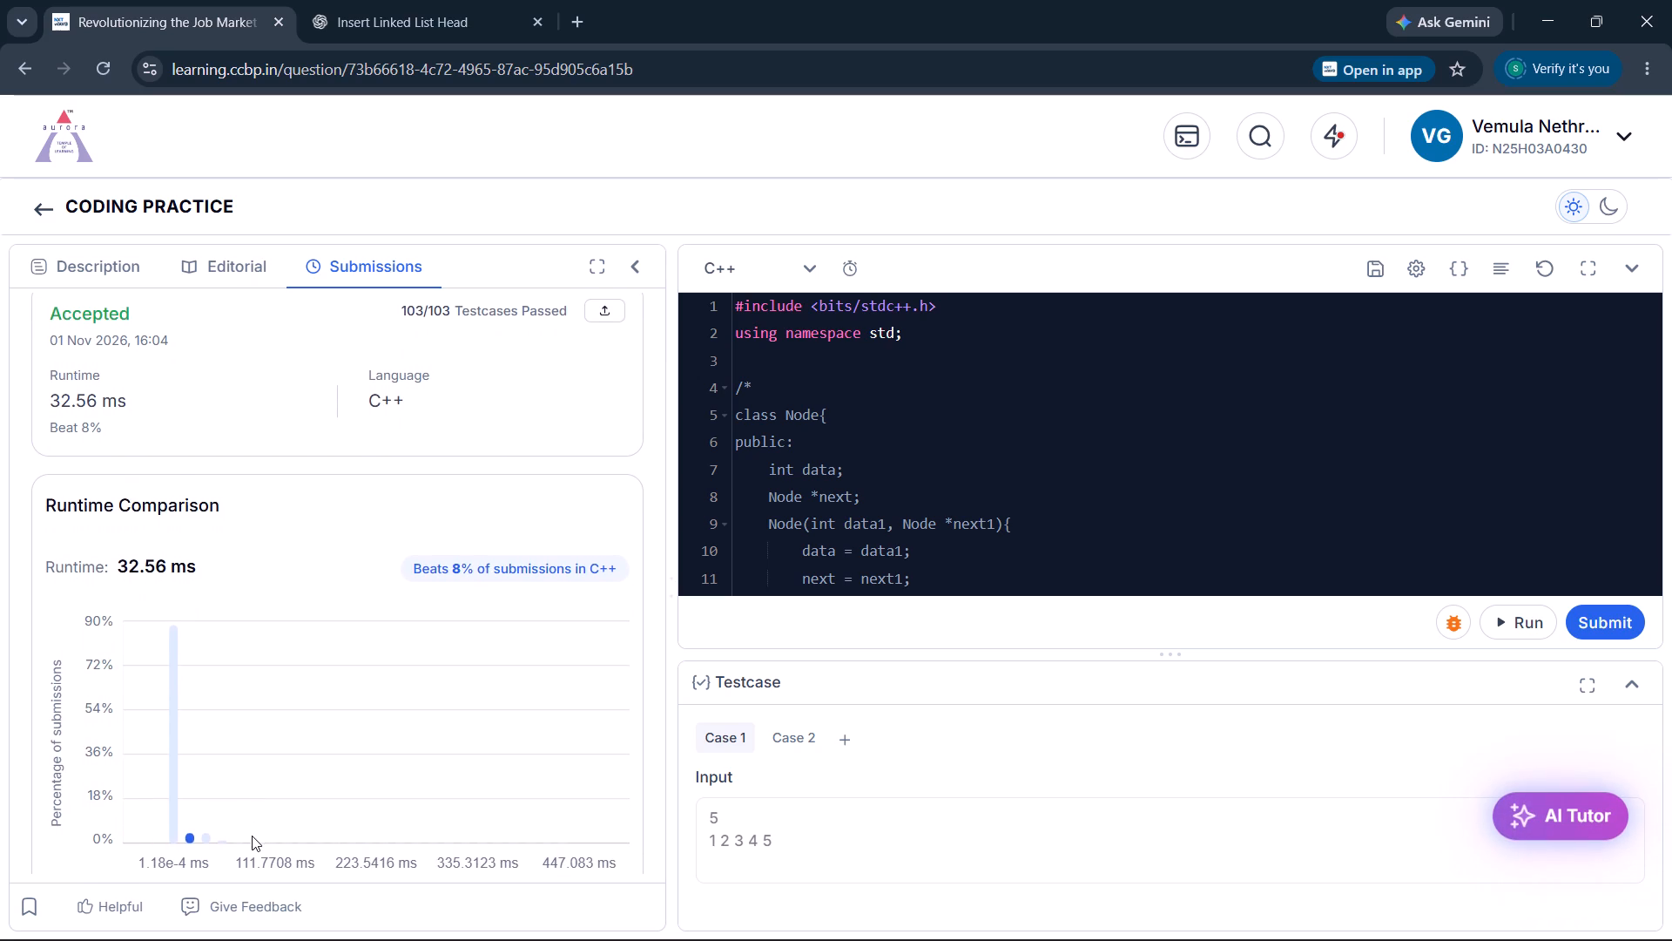
{"action": "key", "text": "Print"}
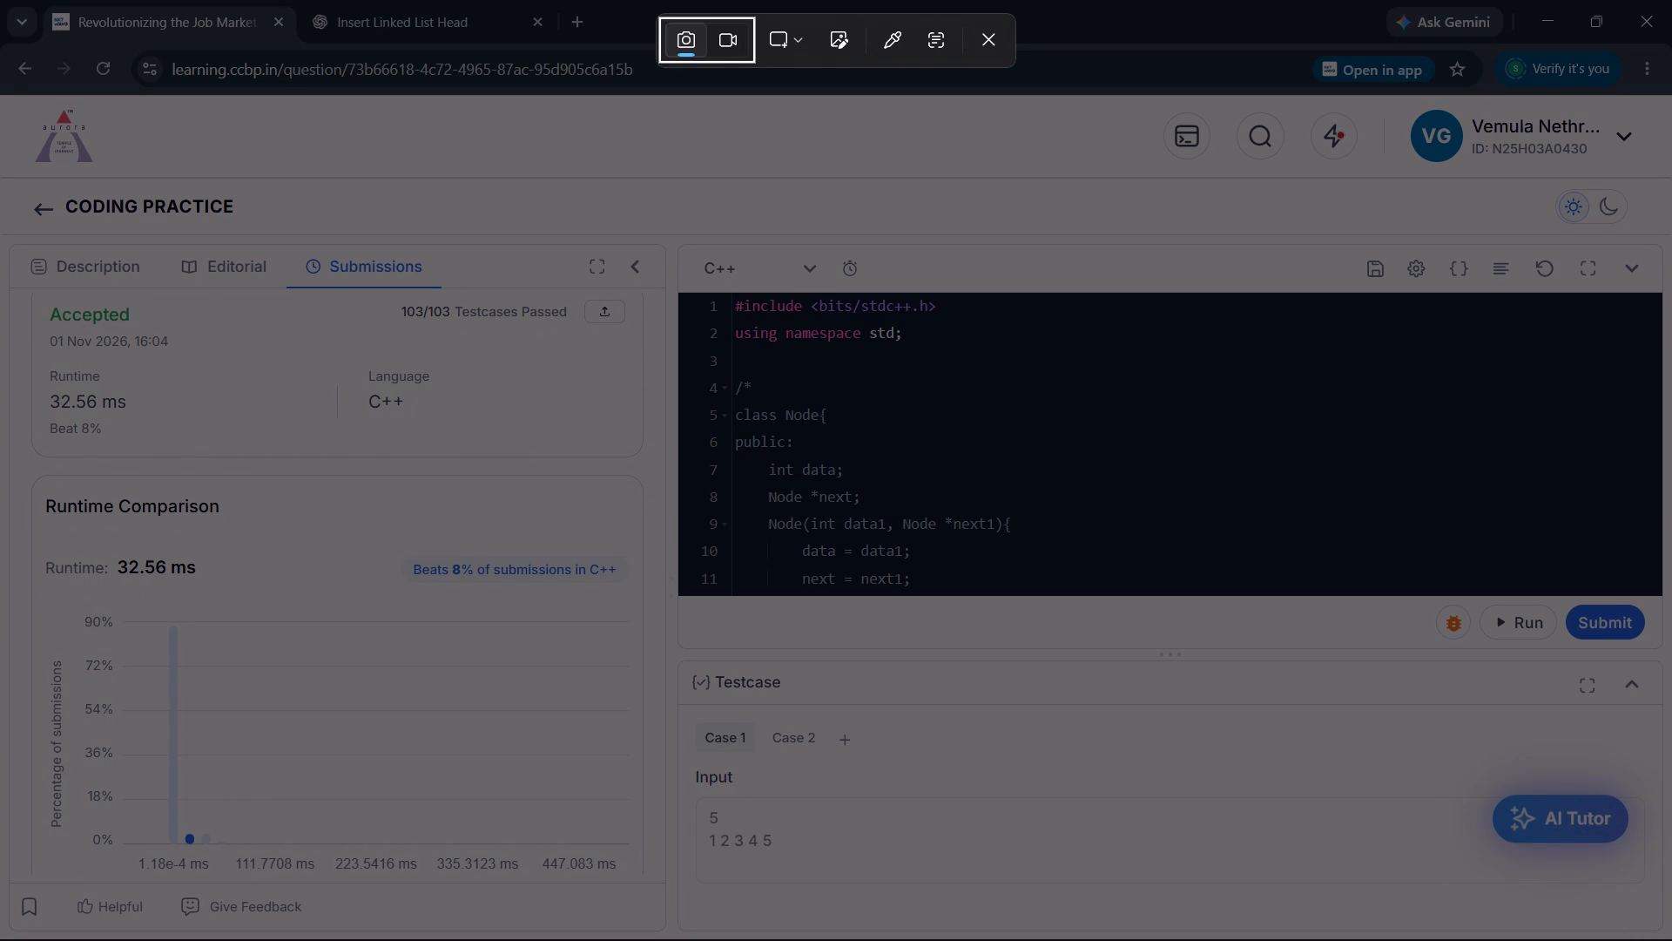
{"action": "left_click_drag", "start_coordinate": [1, 100], "coordinate": [1671, 472]}
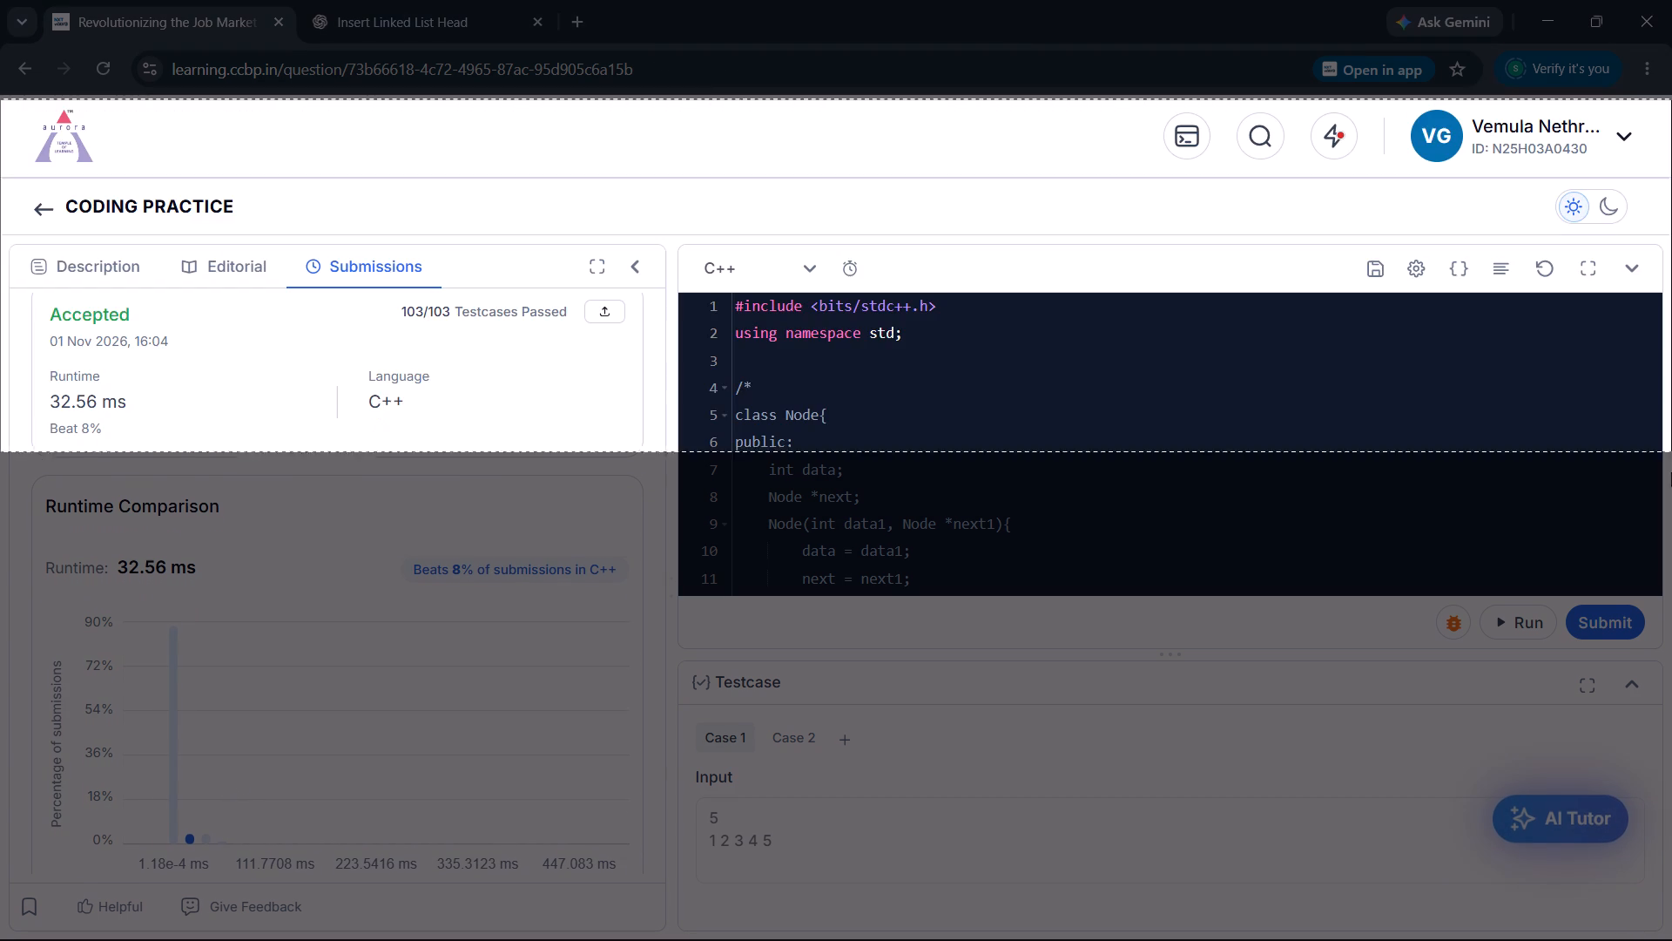
{"action": "left_click_drag", "start_coordinate": [1671, 472], "coordinate": [1671, 940]}
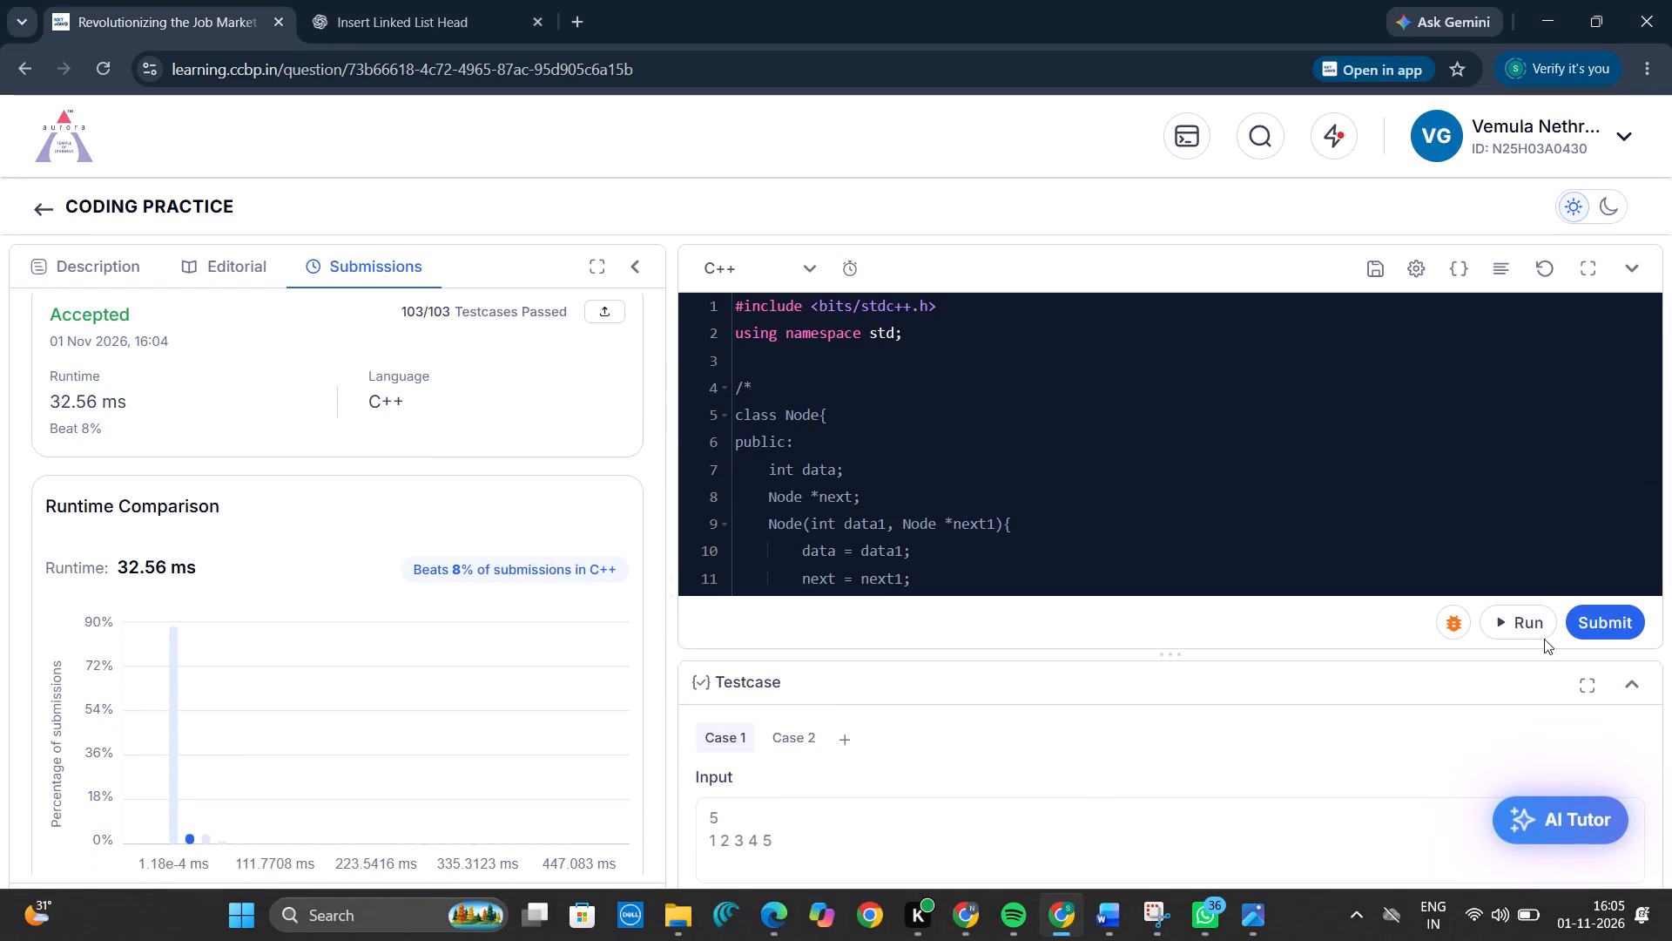
{"action": "left_click", "coordinate": [1514, 698]}
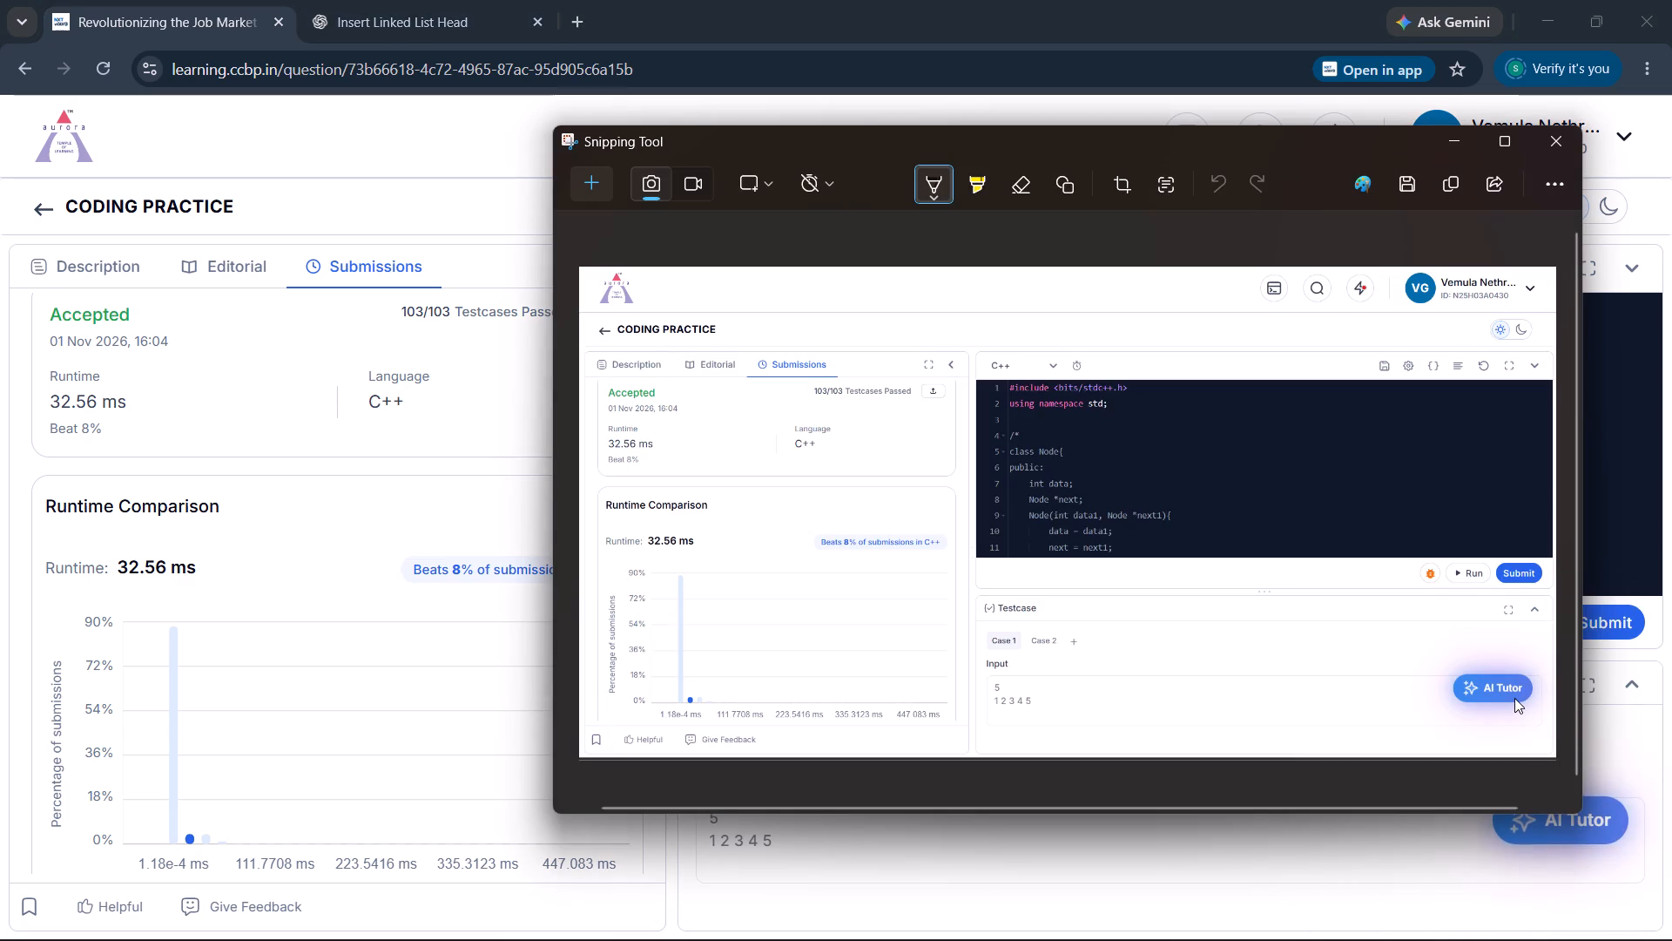
{"action": "left_click", "coordinate": [1460, 179]}
{"action": "left_click", "coordinate": [1459, 148]}
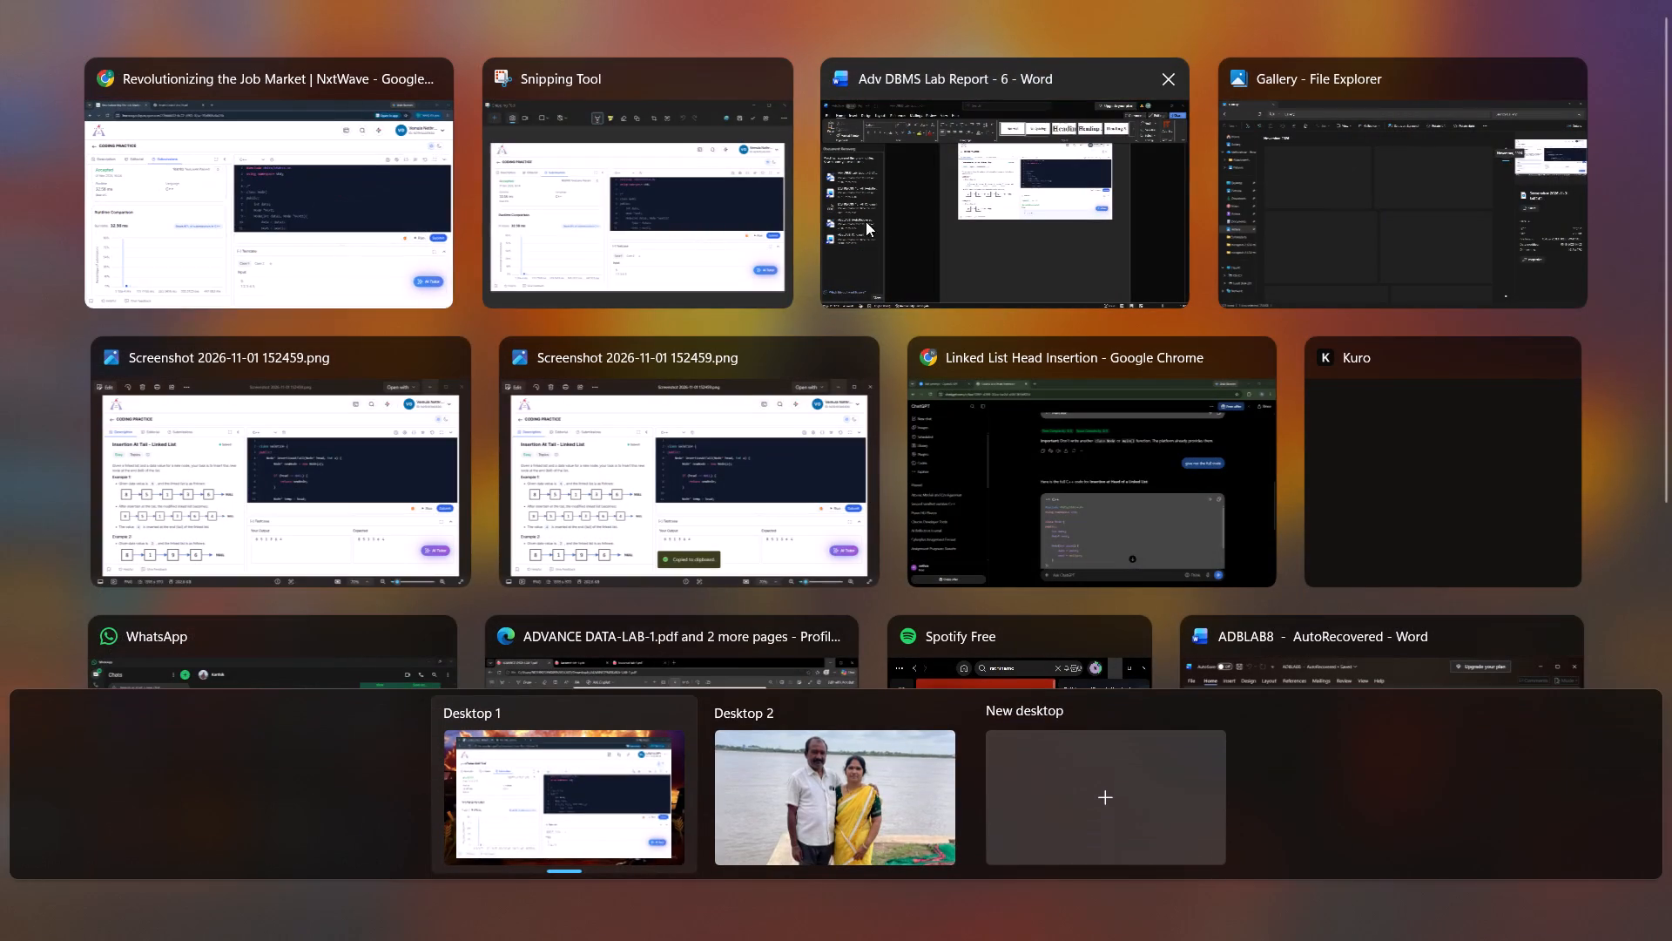
Switch to the Word report and paste the submission screenshot below the Delete Head problem screenshot, adding a new line after it.
{"action": "left_click", "coordinate": [1054, 227]}
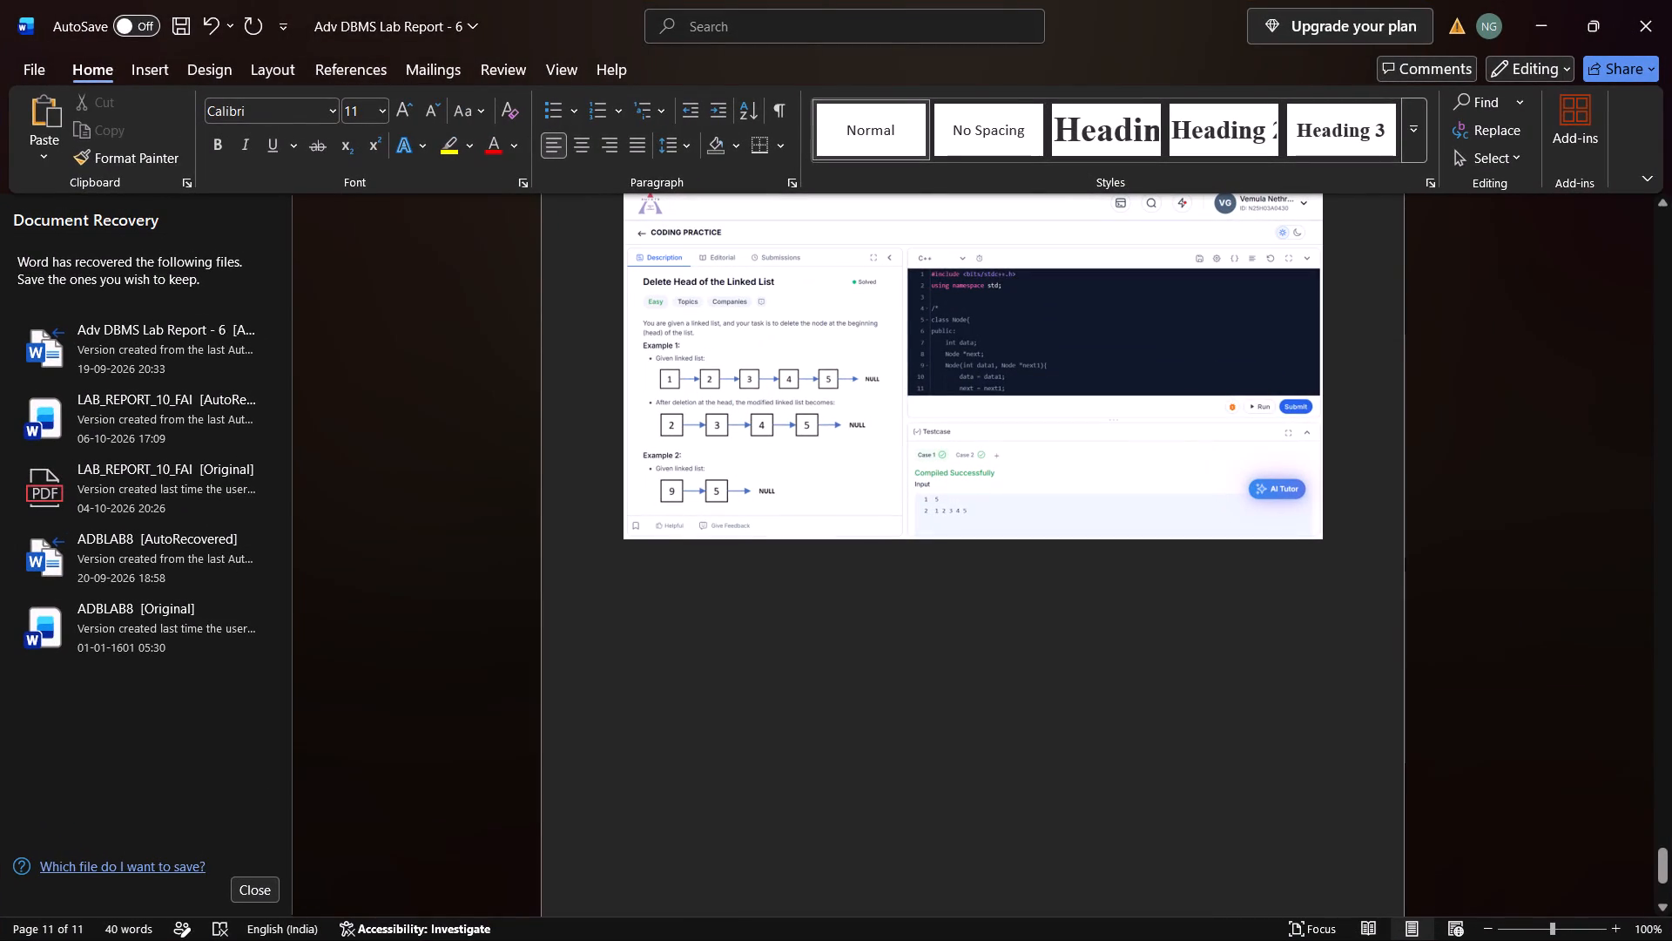
{"action": "key", "text": "Return"}
{"action": "key", "text": "Return"}
{"action": "right_click", "coordinate": [637, 578]}
{"action": "left_click", "coordinate": [686, 297]}
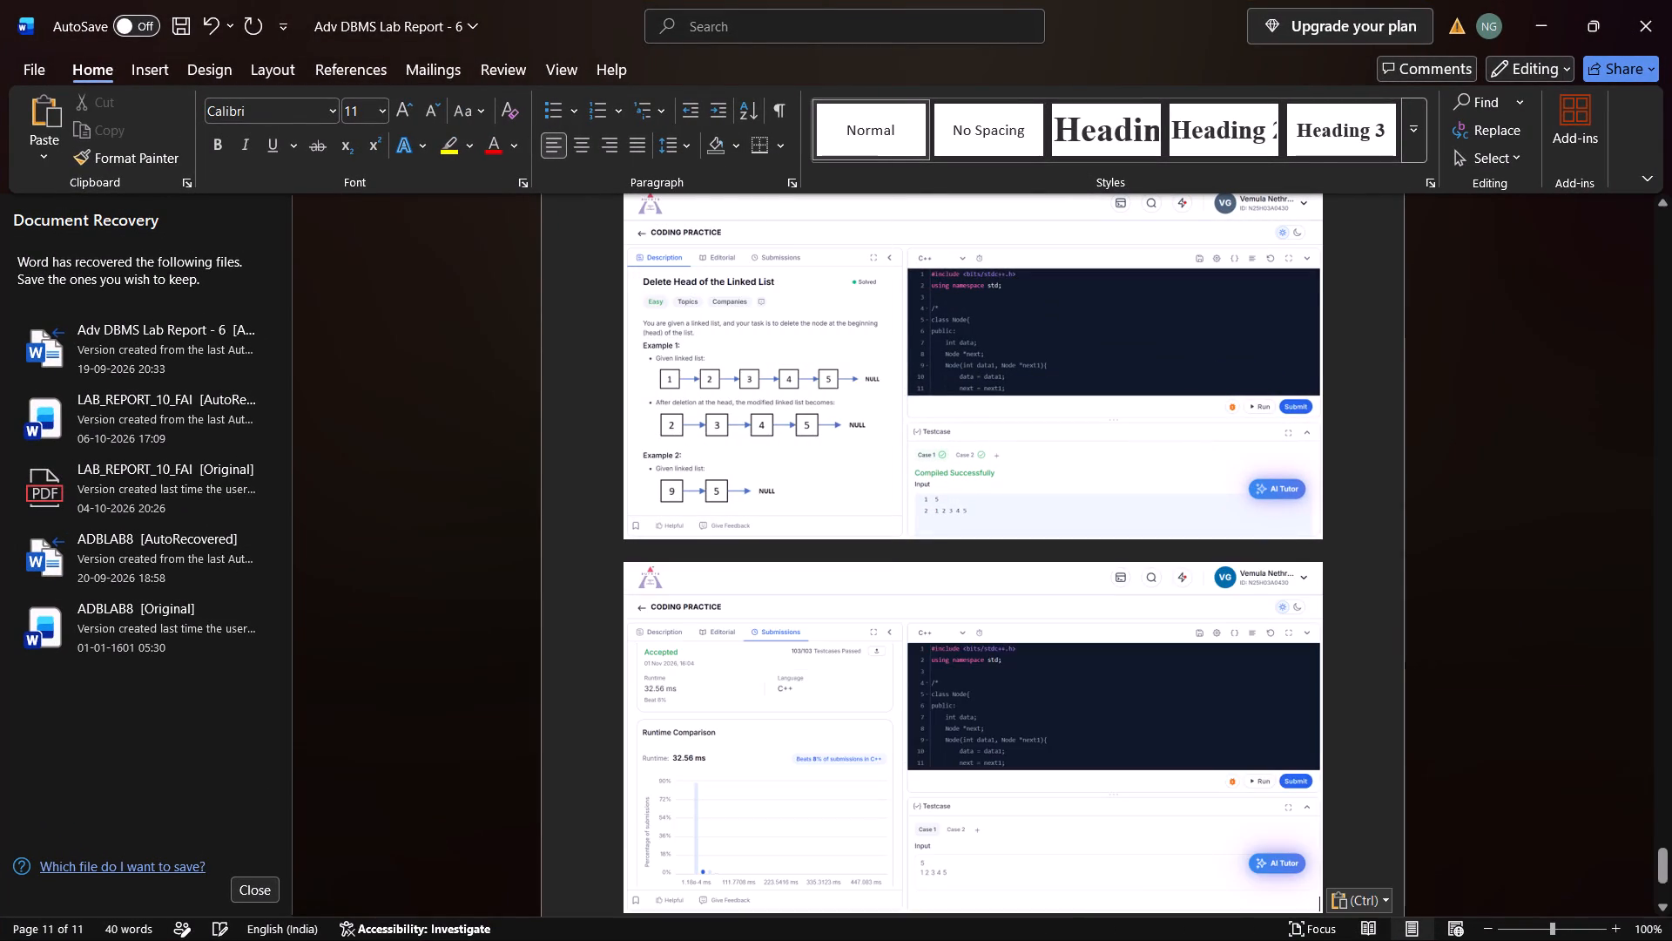
{"action": "scroll", "coordinate": [887, 598], "scroll_direction": "down", "scroll_amount": 4}
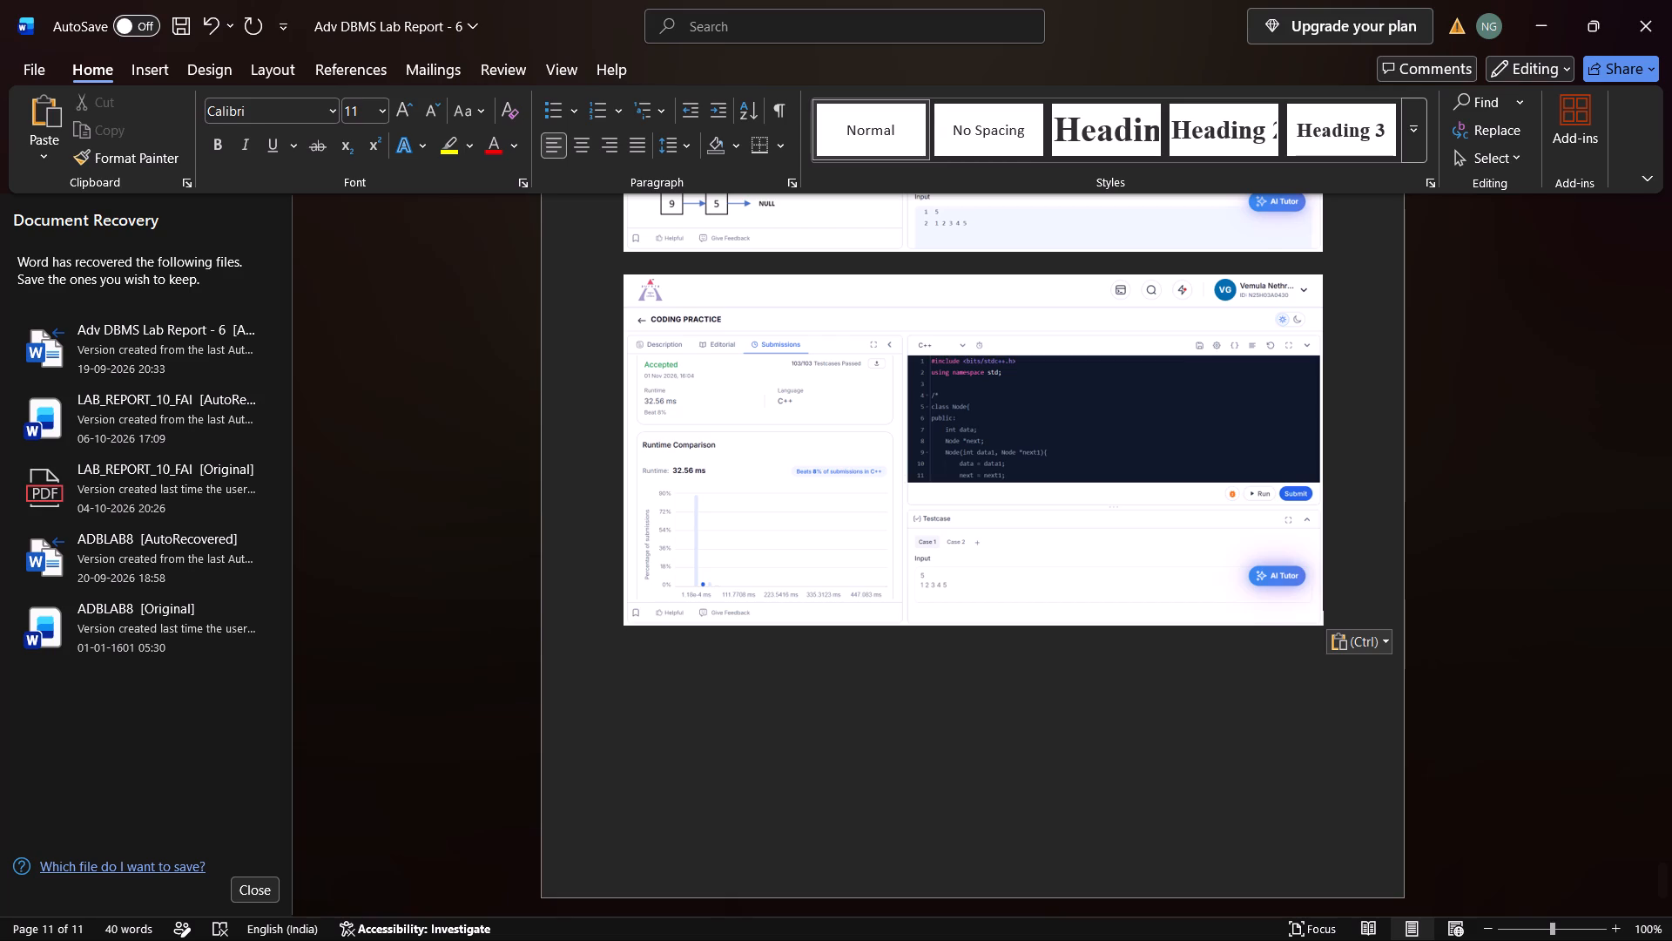
{"action": "scroll", "coordinate": [887, 598], "scroll_direction": "up", "scroll_amount": 3}
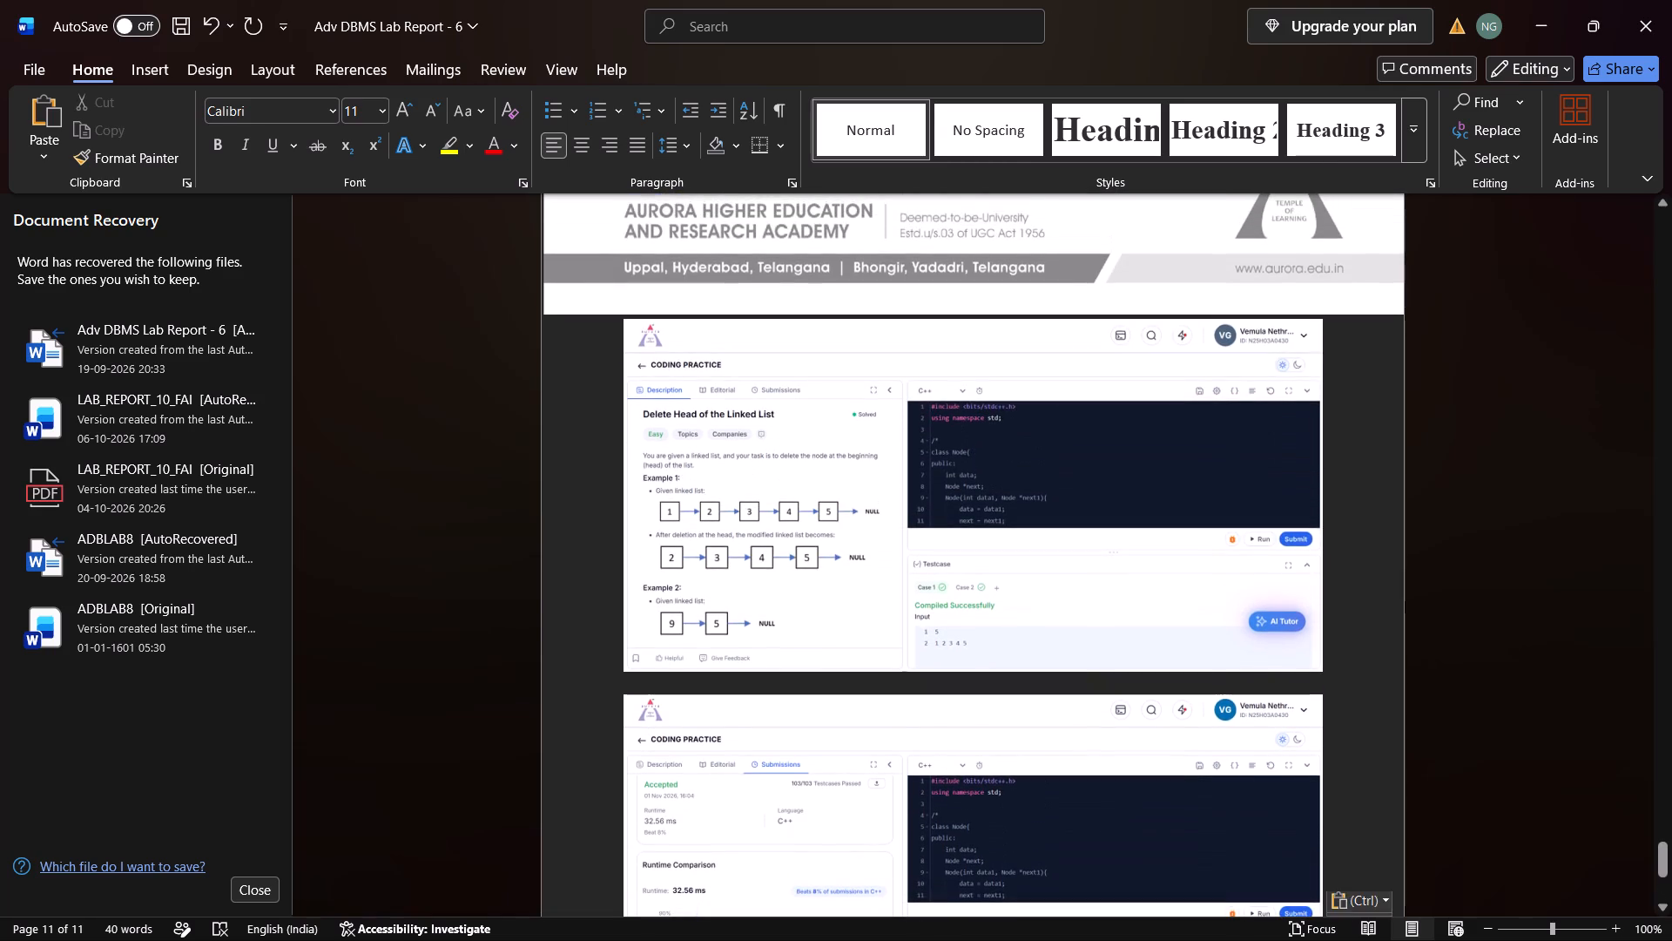
{"action": "scroll", "coordinate": [887, 598], "scroll_direction": "down", "scroll_amount": 2}
{"action": "key", "text": "Return"}
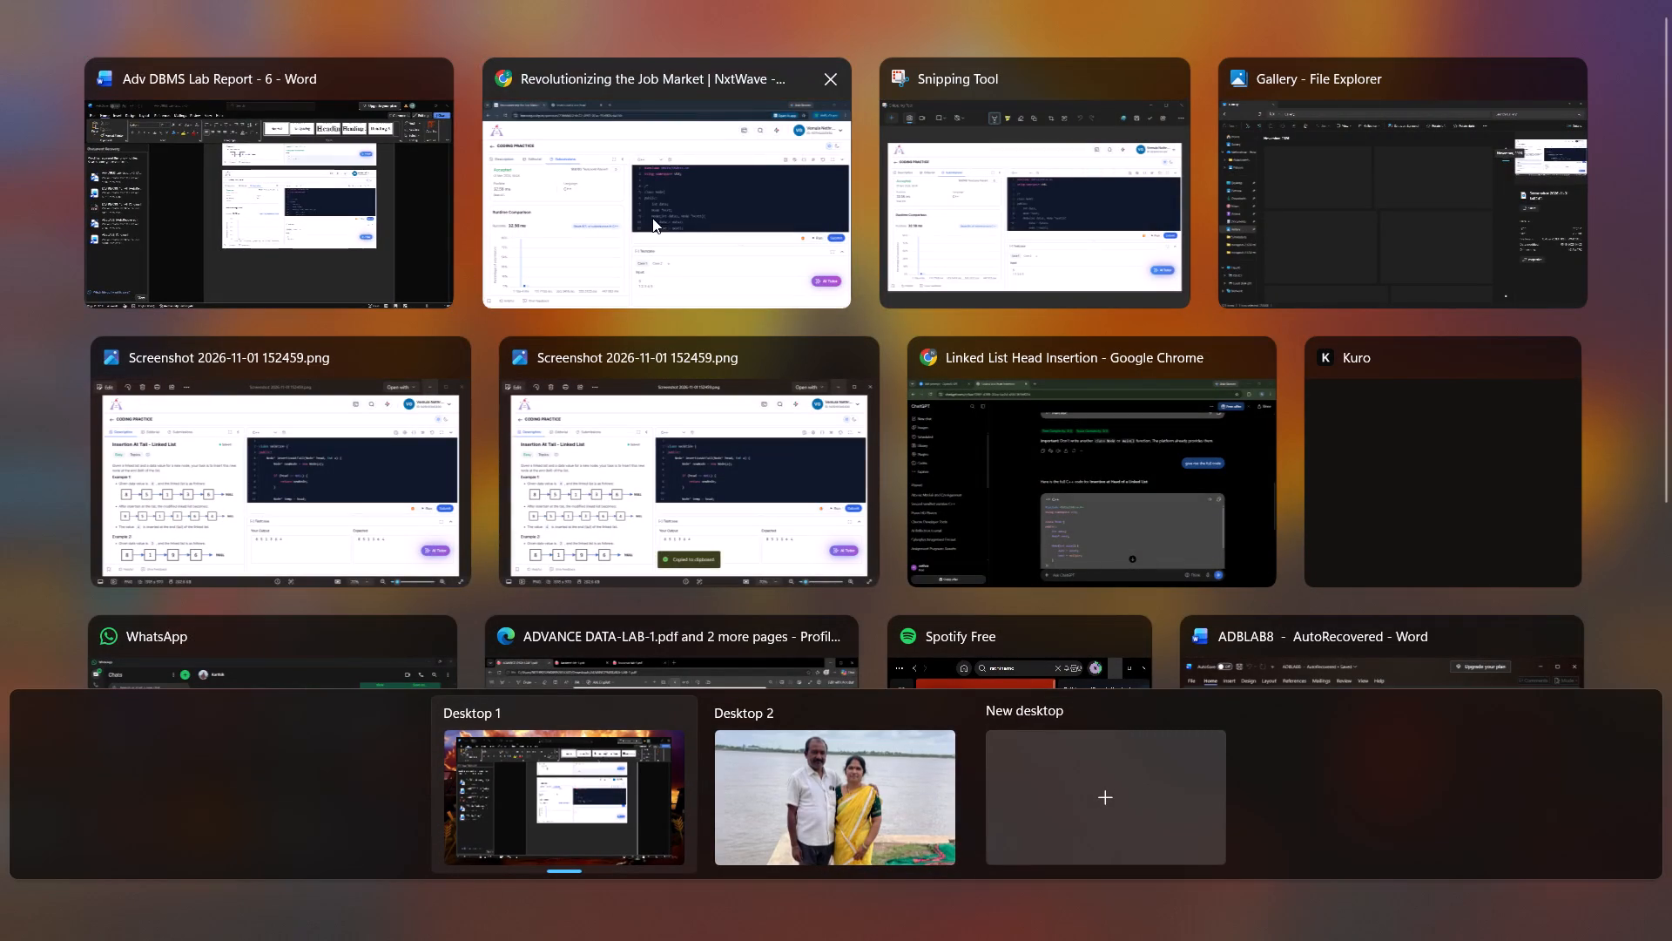
Switch to Chrome, open the Delete Tail of the Linked List problem from the Coding Practice list, and run its existing C++ code.
{"action": "left_click", "coordinate": [652, 218]}
{"action": "left_click", "coordinate": [49, 204]}
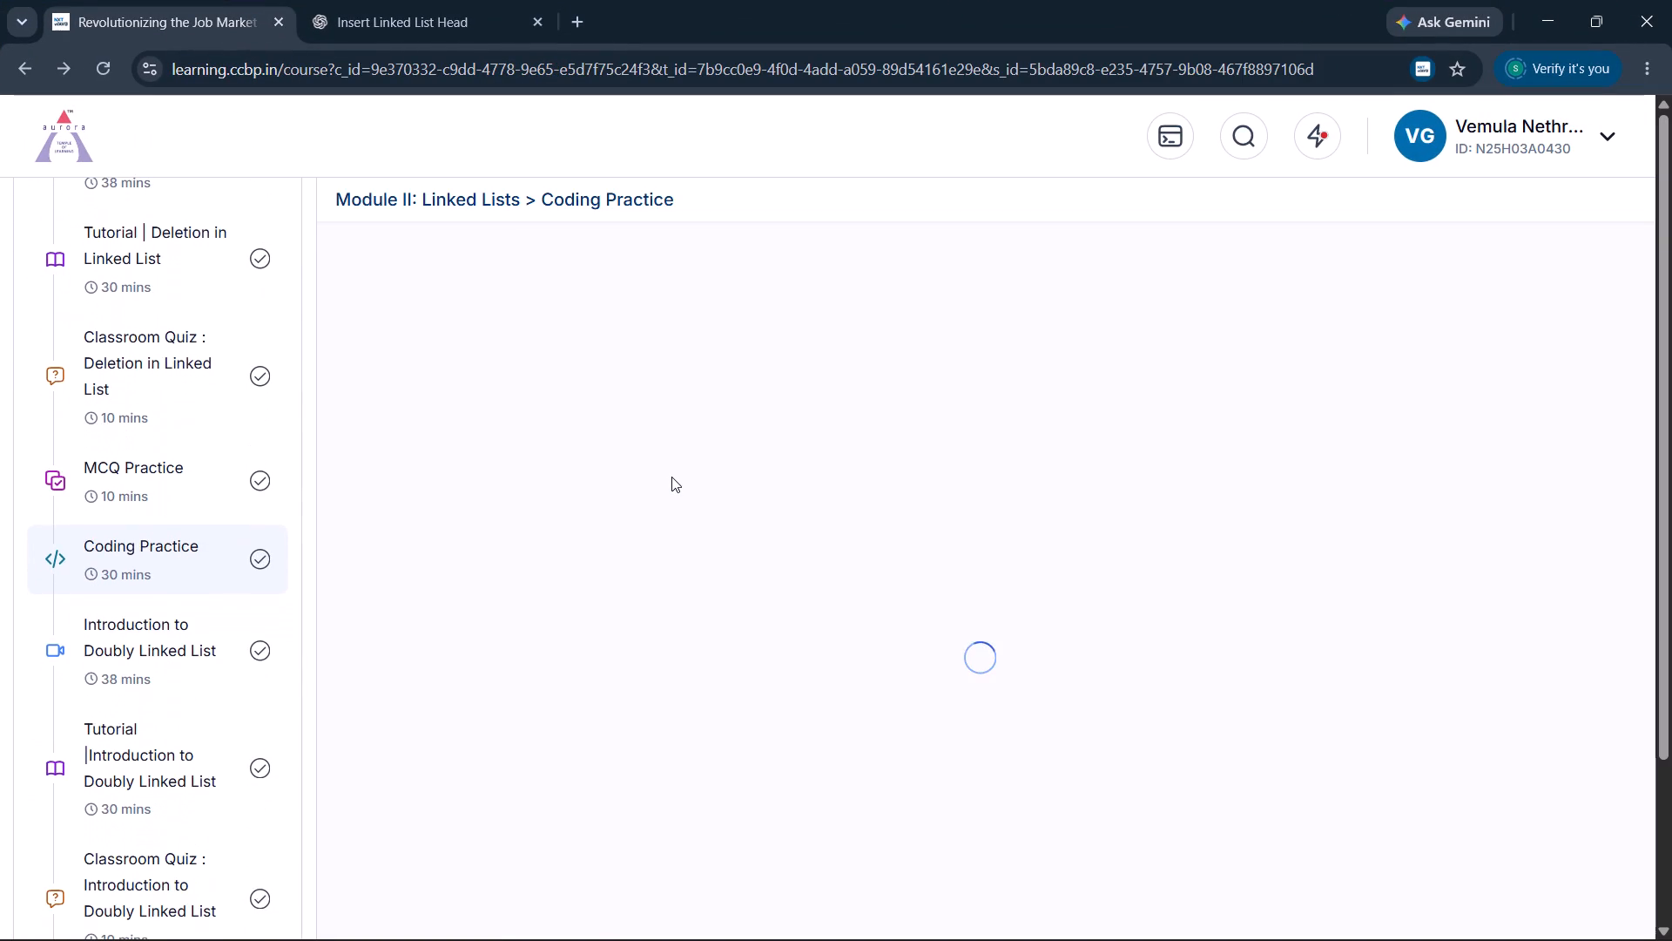
{"action": "left_click", "coordinate": [671, 477]}
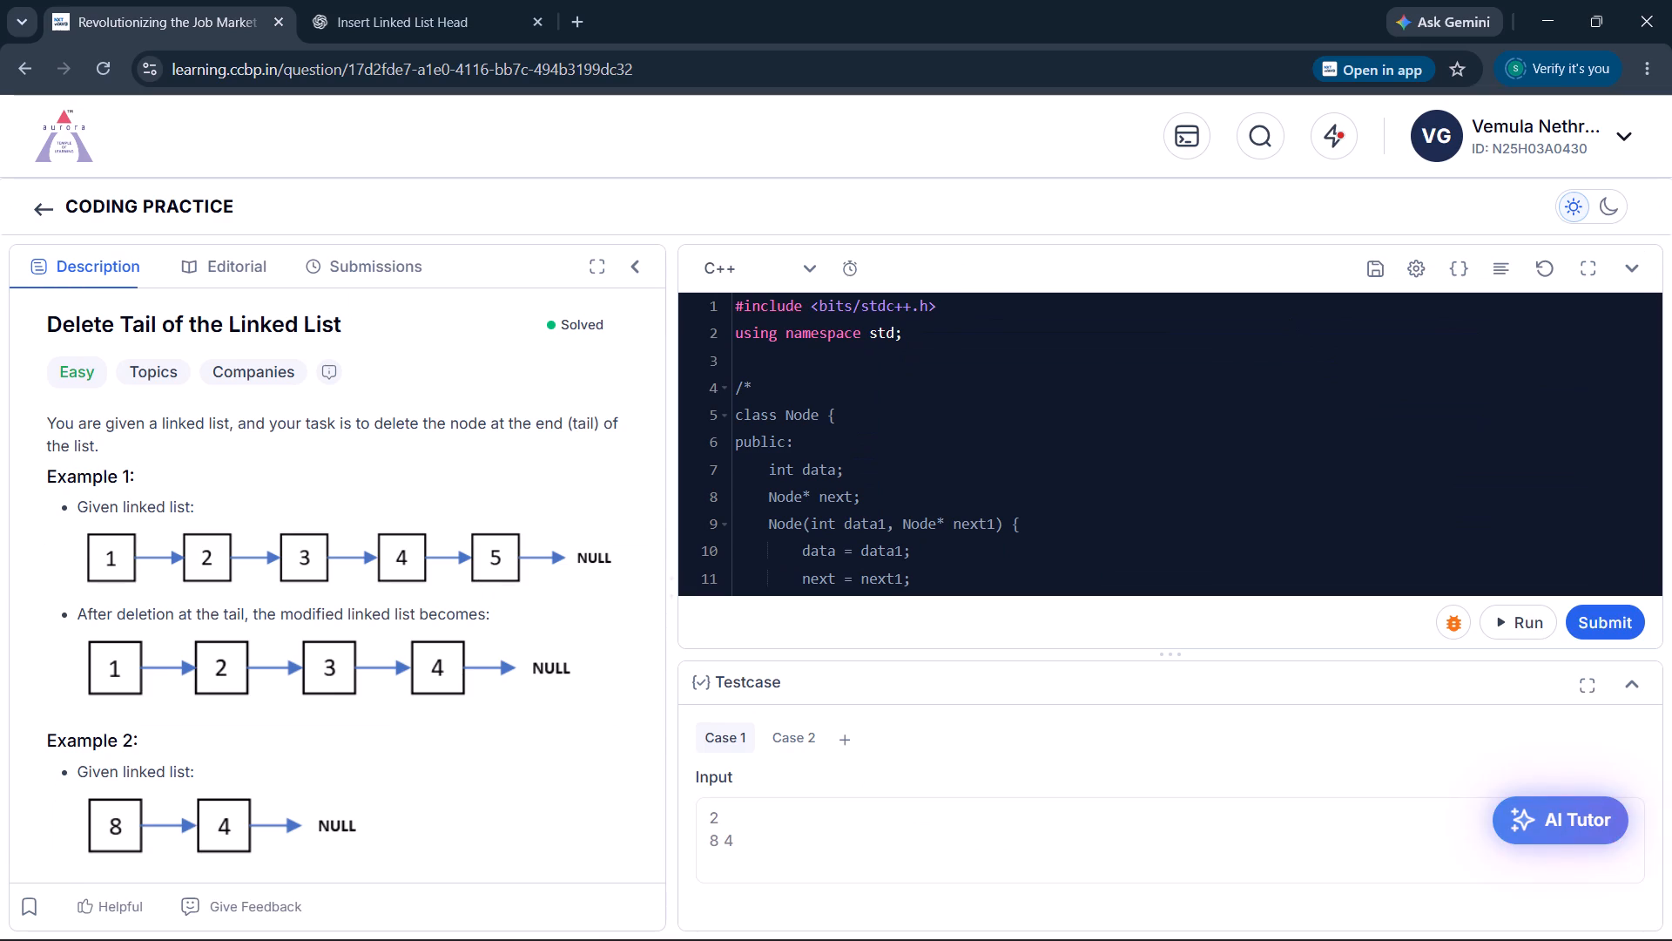
{"action": "scroll", "coordinate": [421, 569], "scroll_direction": "down", "scroll_amount": 5}
{"action": "scroll", "coordinate": [421, 569], "scroll_direction": "up", "scroll_amount": 3}
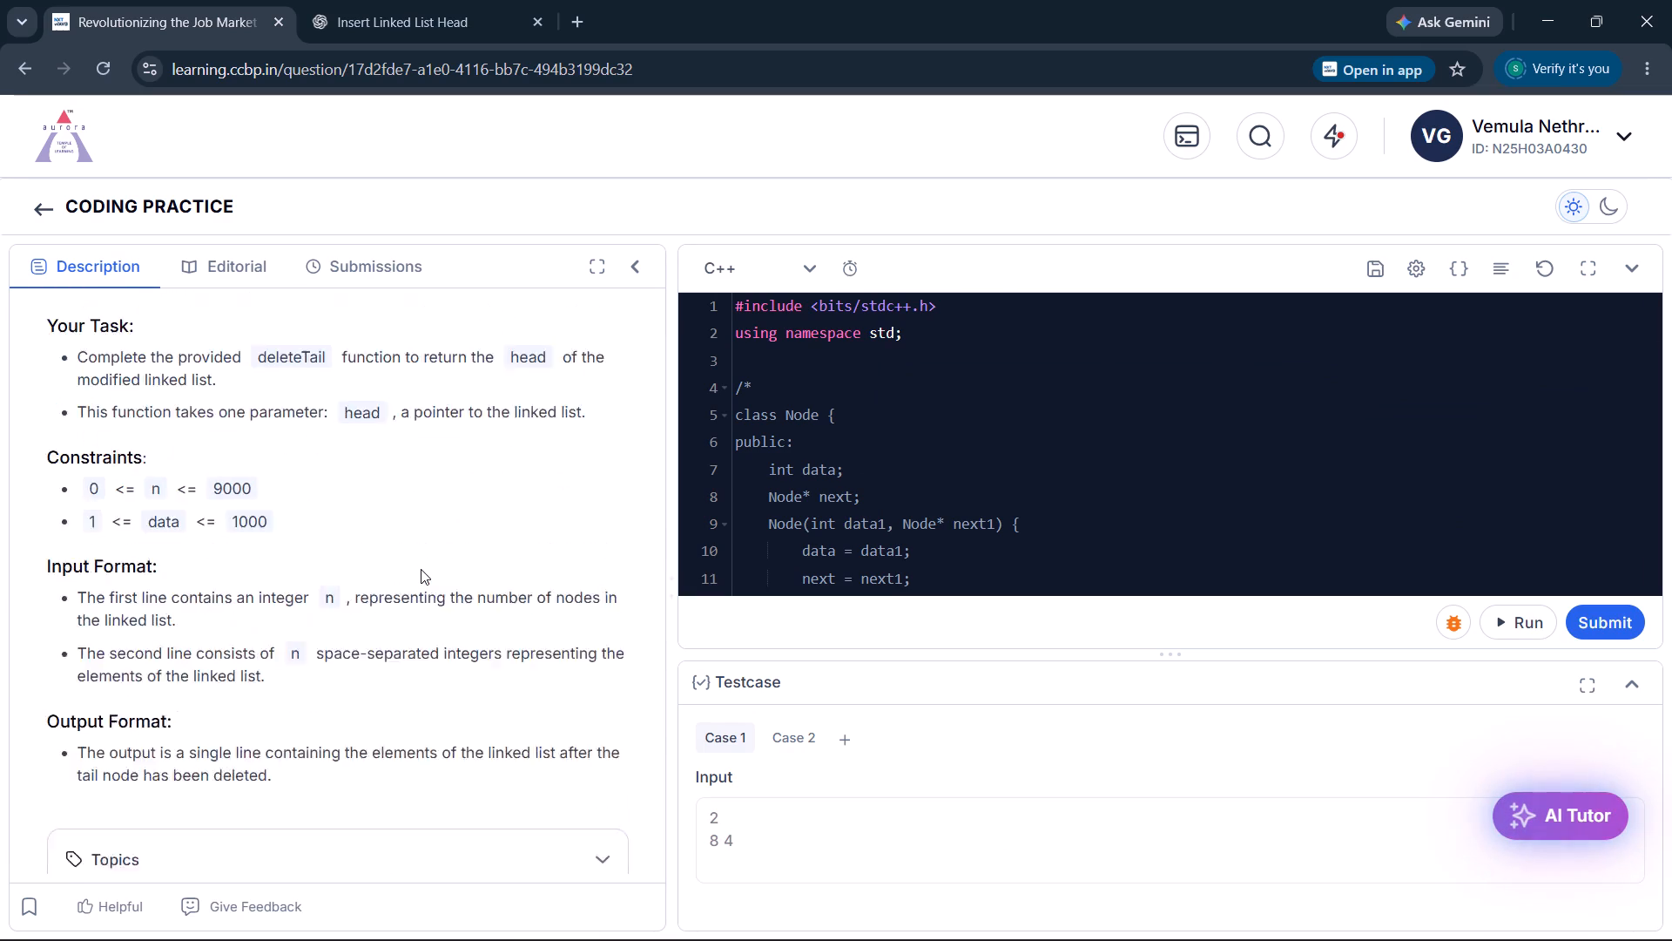
{"action": "scroll", "coordinate": [421, 569], "scroll_direction": "up", "scroll_amount": 2}
{"action": "left_click", "coordinate": [1531, 611]}
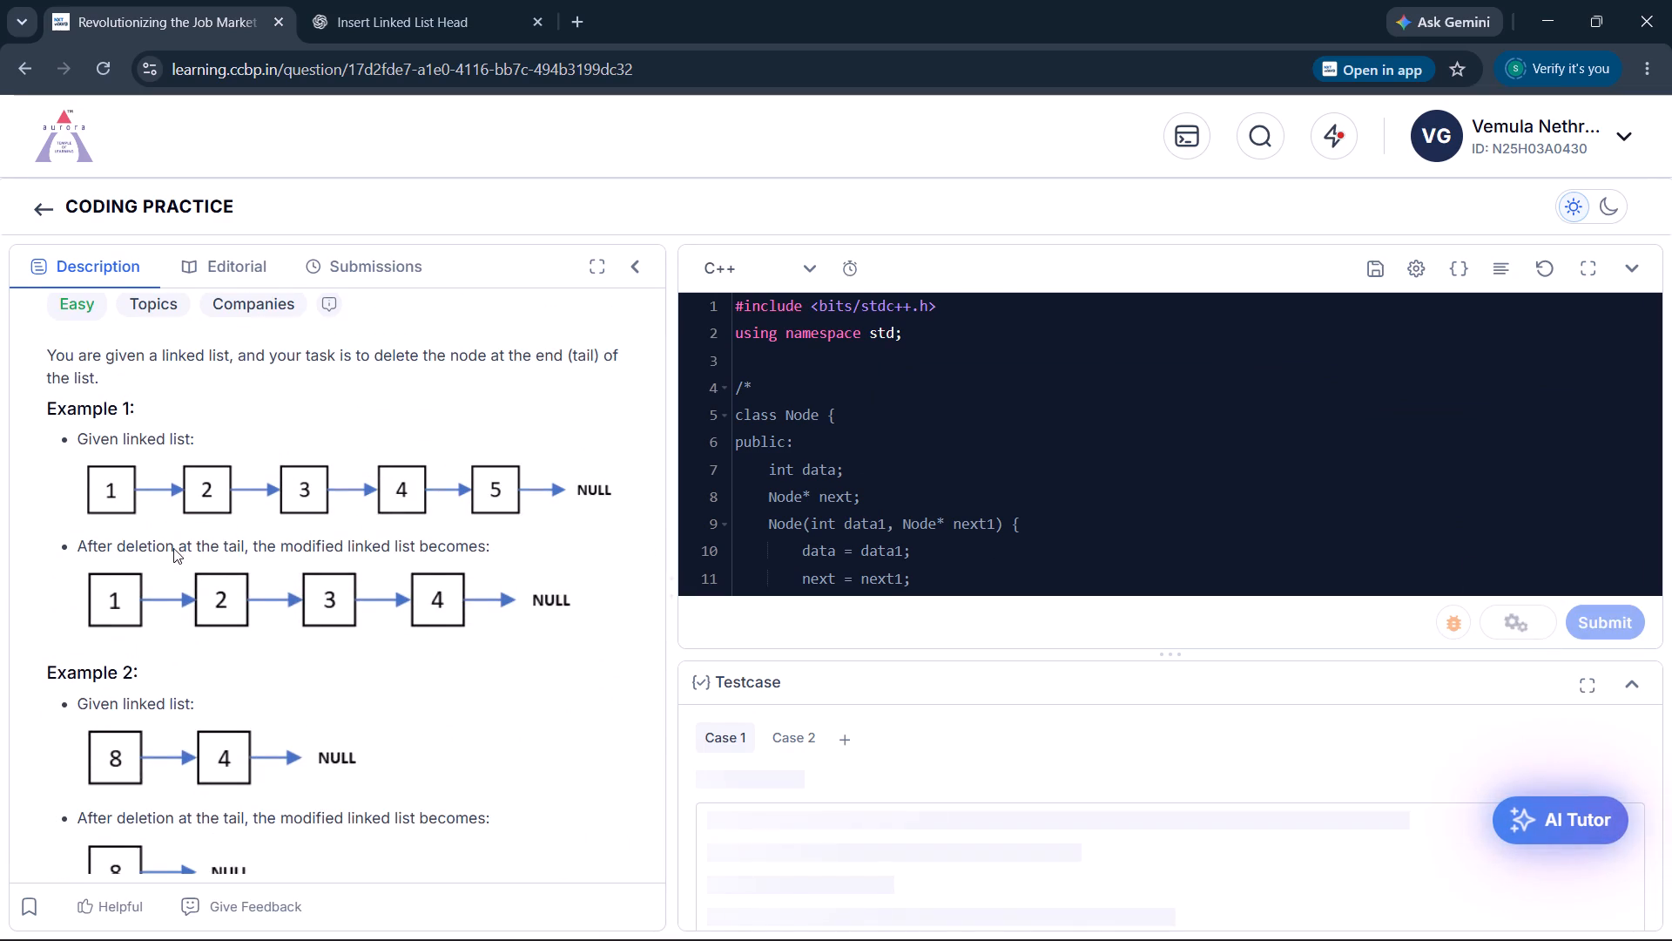
Capture the Delete Tail of the Linked List problem page with its run result in Snipping Tool and copy the screenshot.
{"action": "scroll", "coordinate": [173, 548], "scroll_direction": "up", "scroll_amount": 6}
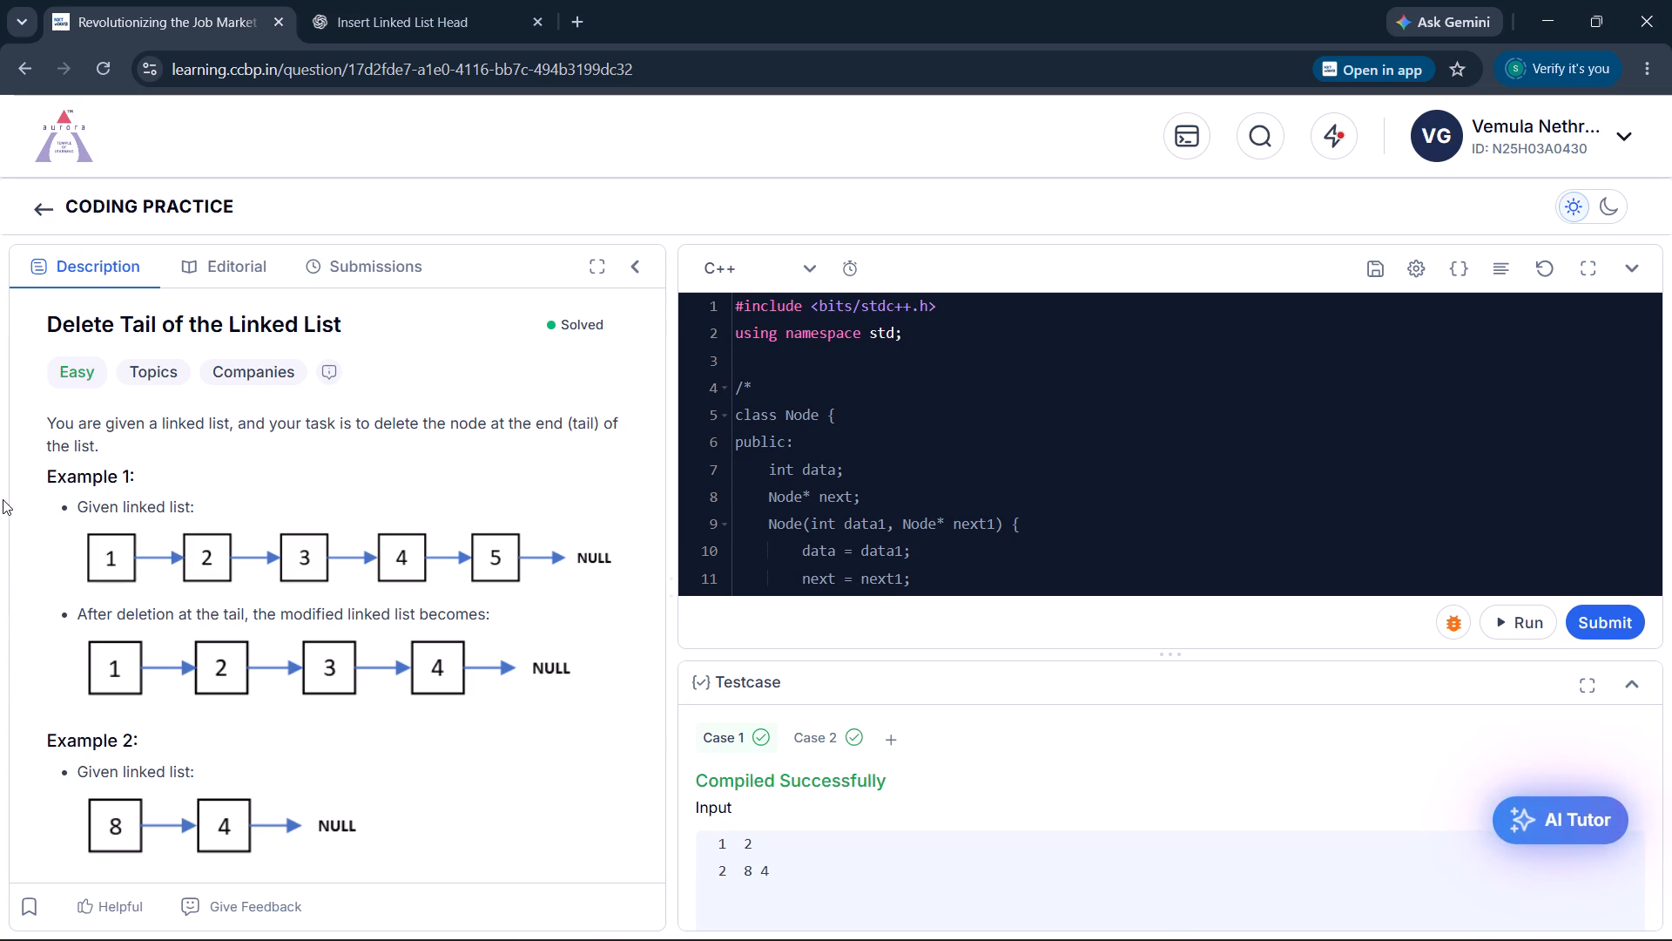
{"action": "key", "text": "Print"}
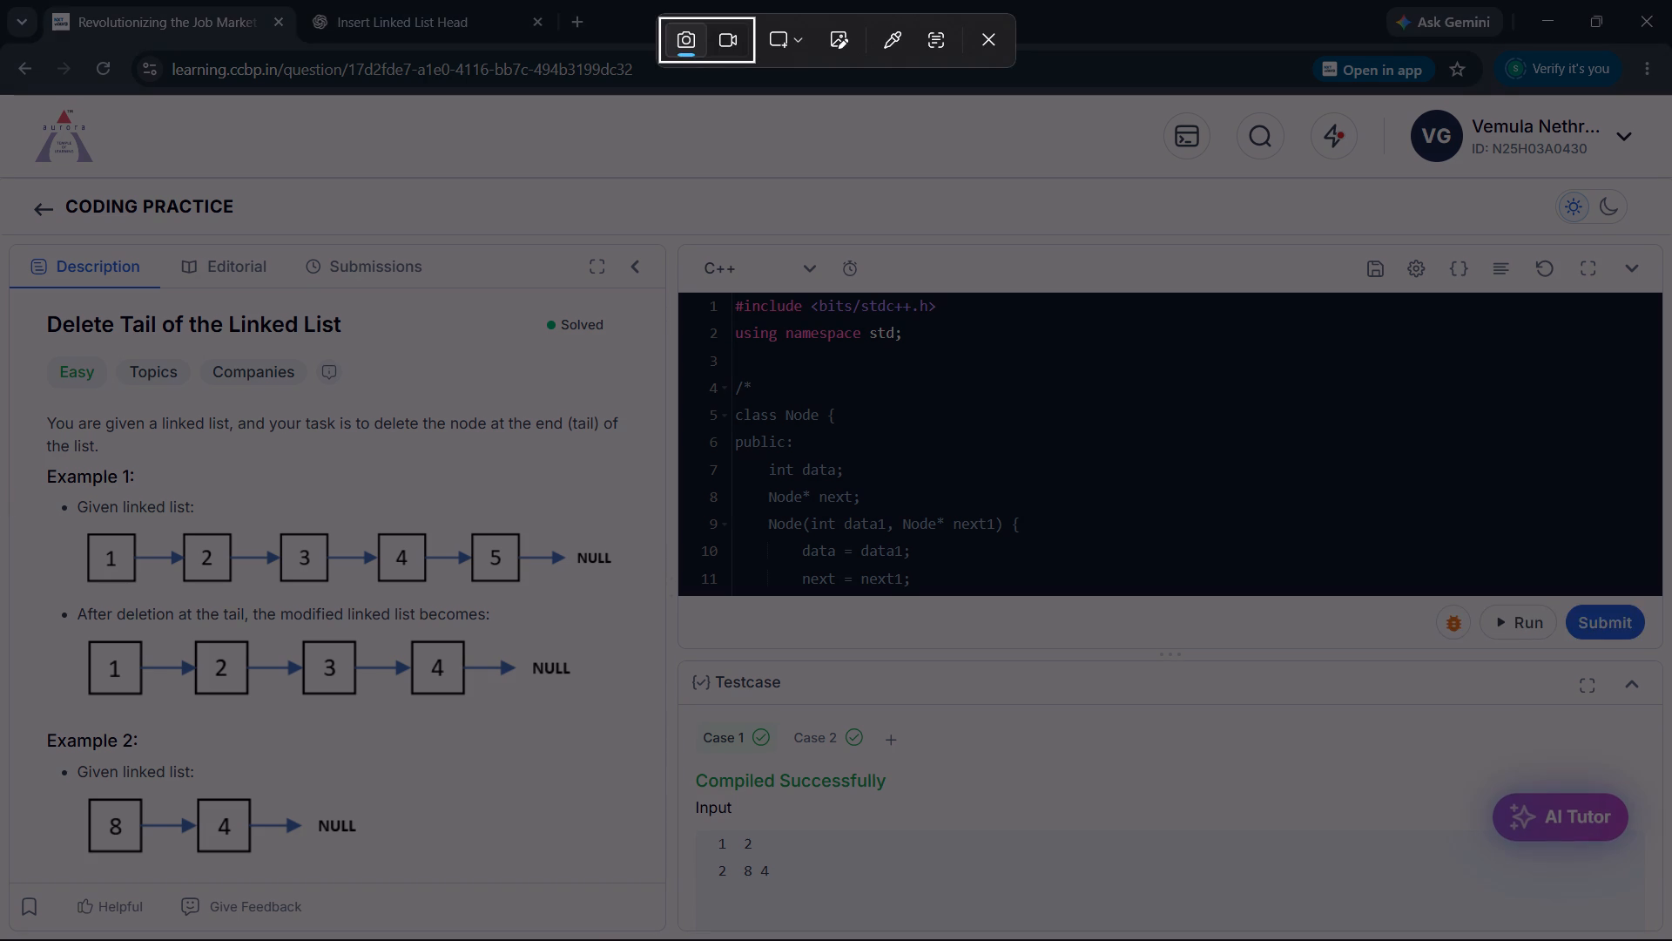
{"action": "left_click_drag", "start_coordinate": [0, 95], "coordinate": [1671, 711]}
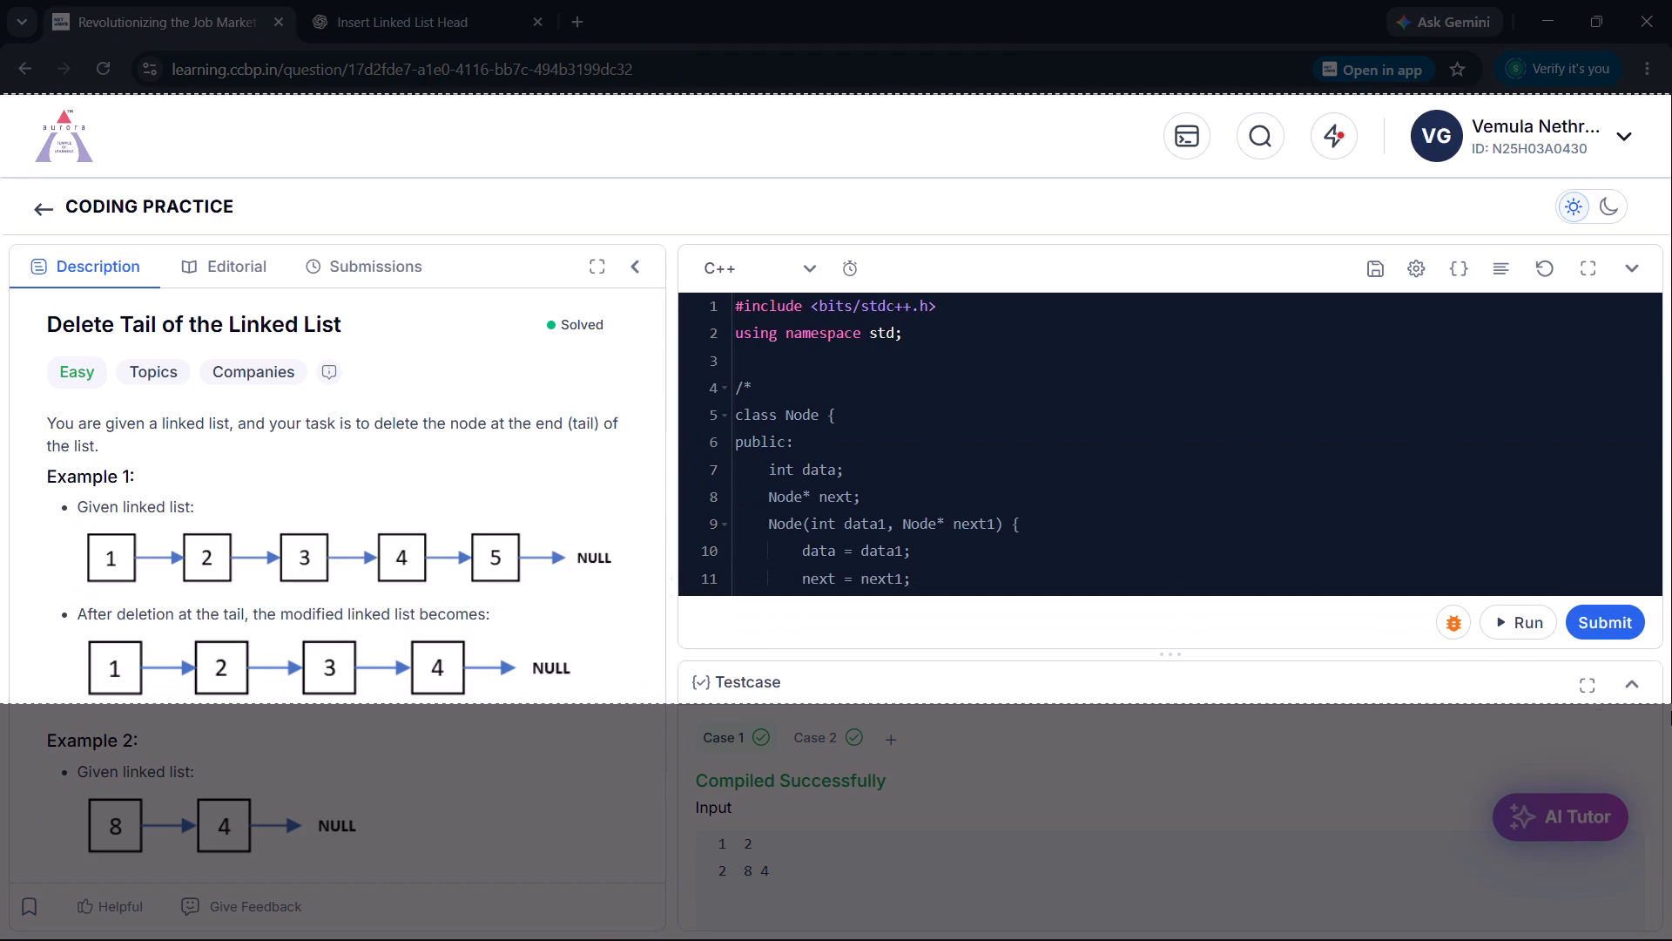
{"action": "left_click_drag", "start_coordinate": [1671, 711], "coordinate": [1669, 940]}
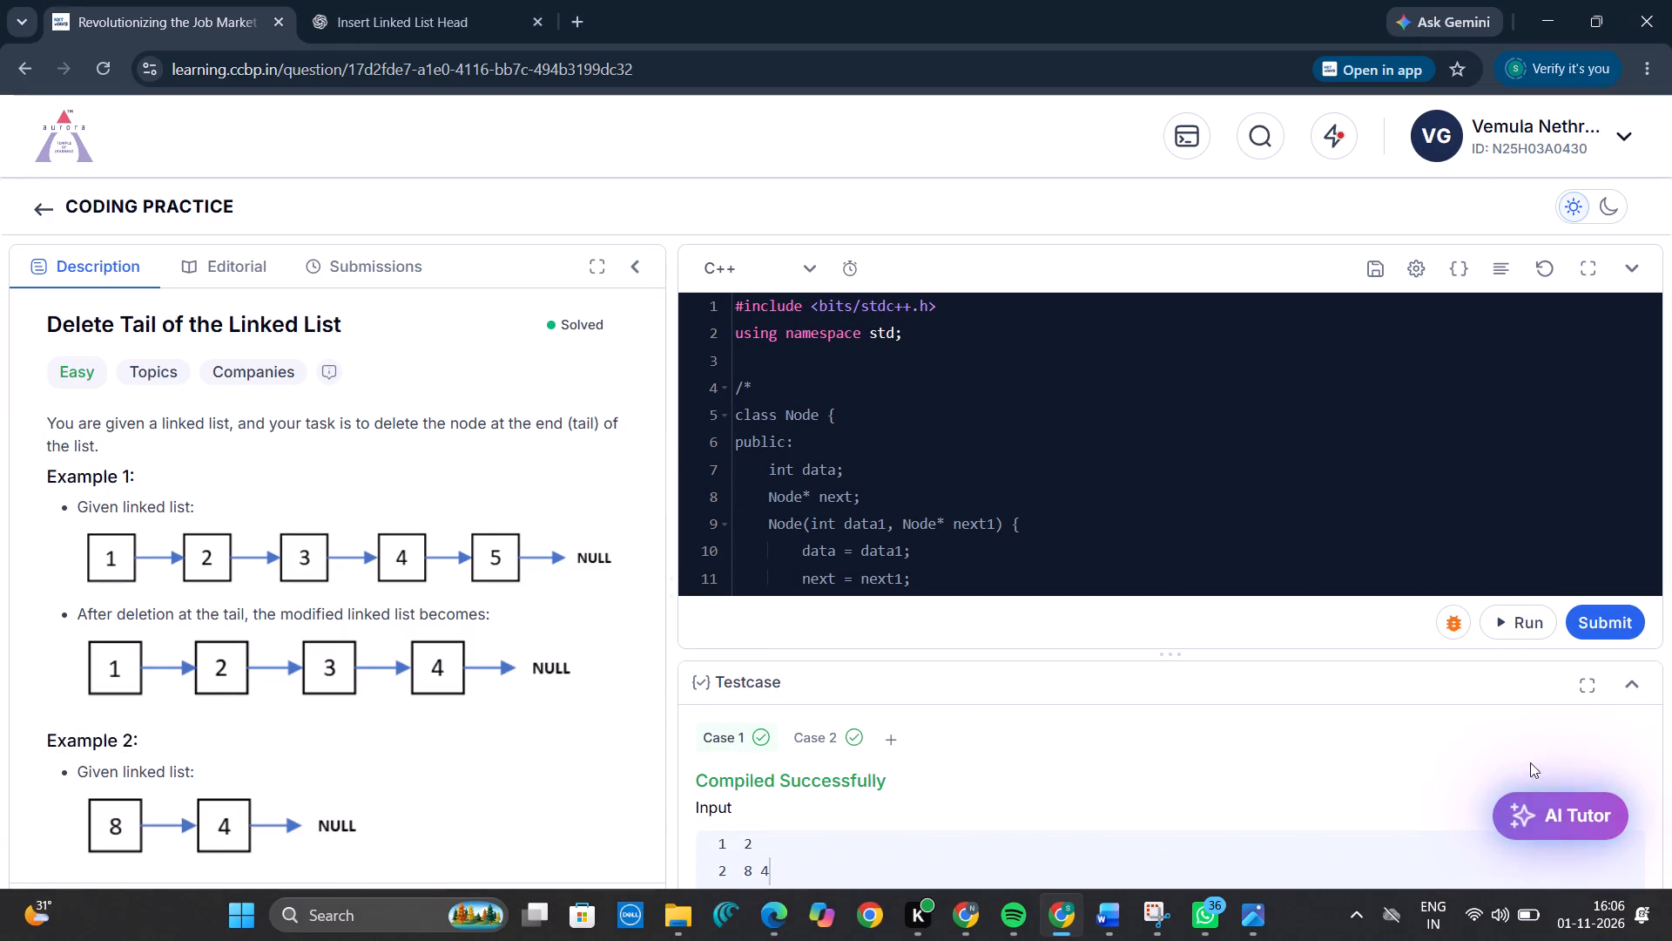
{"action": "left_click", "coordinate": [1459, 629]}
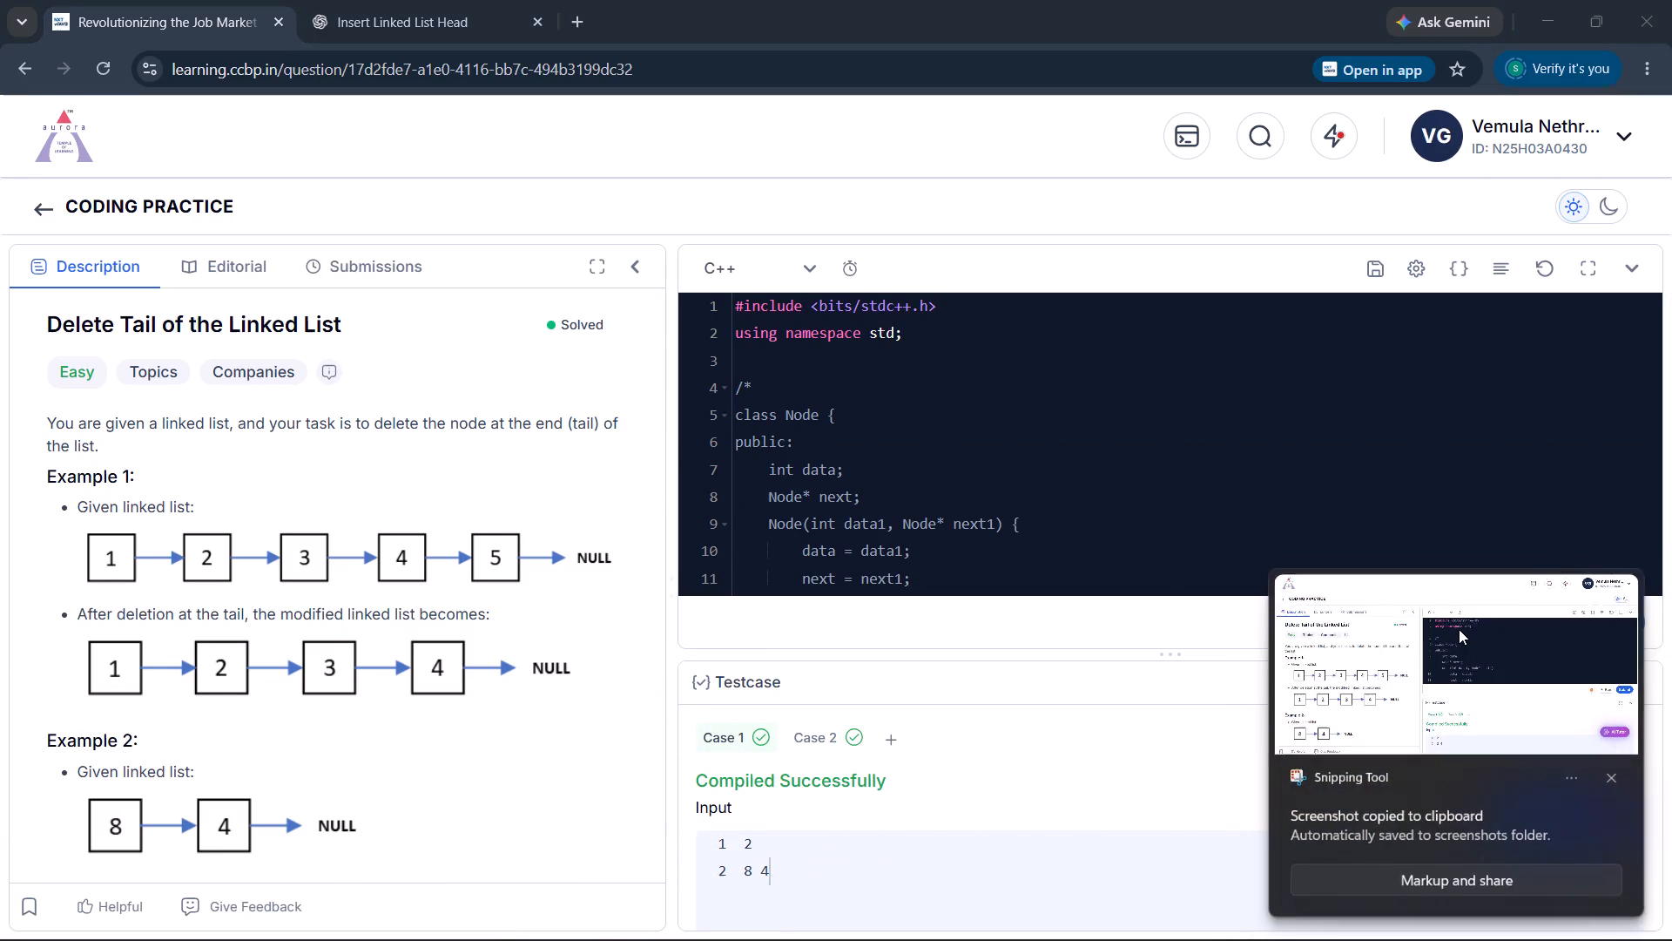
{"action": "left_click", "coordinate": [1448, 188]}
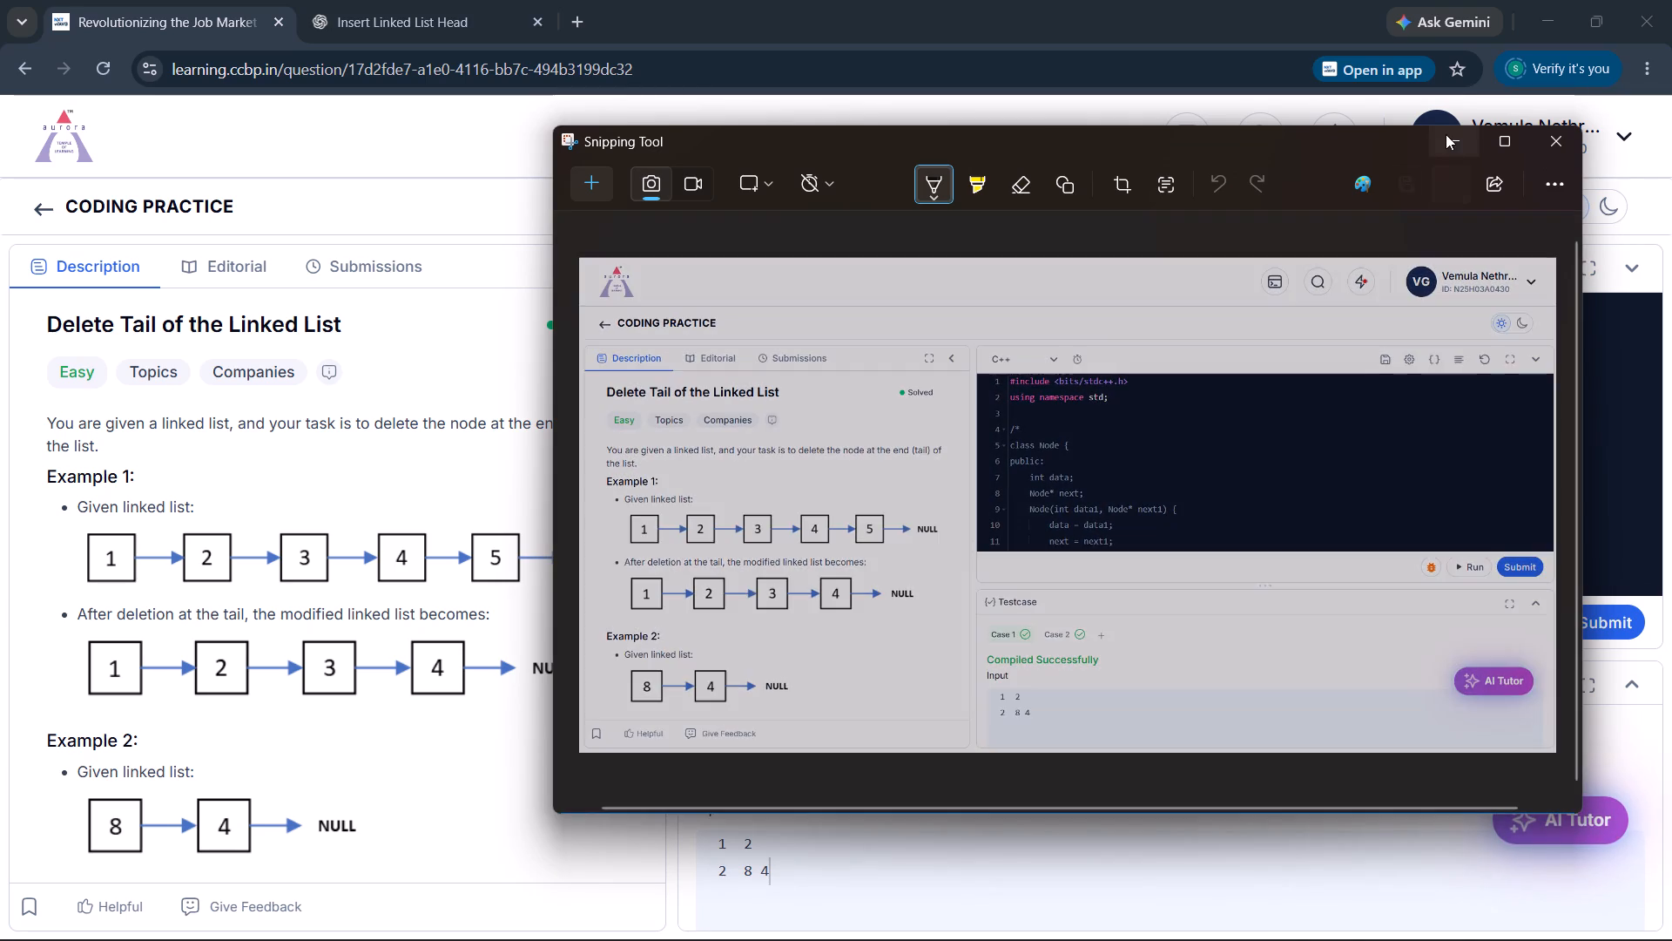
{"action": "left_click", "coordinate": [1446, 134]}
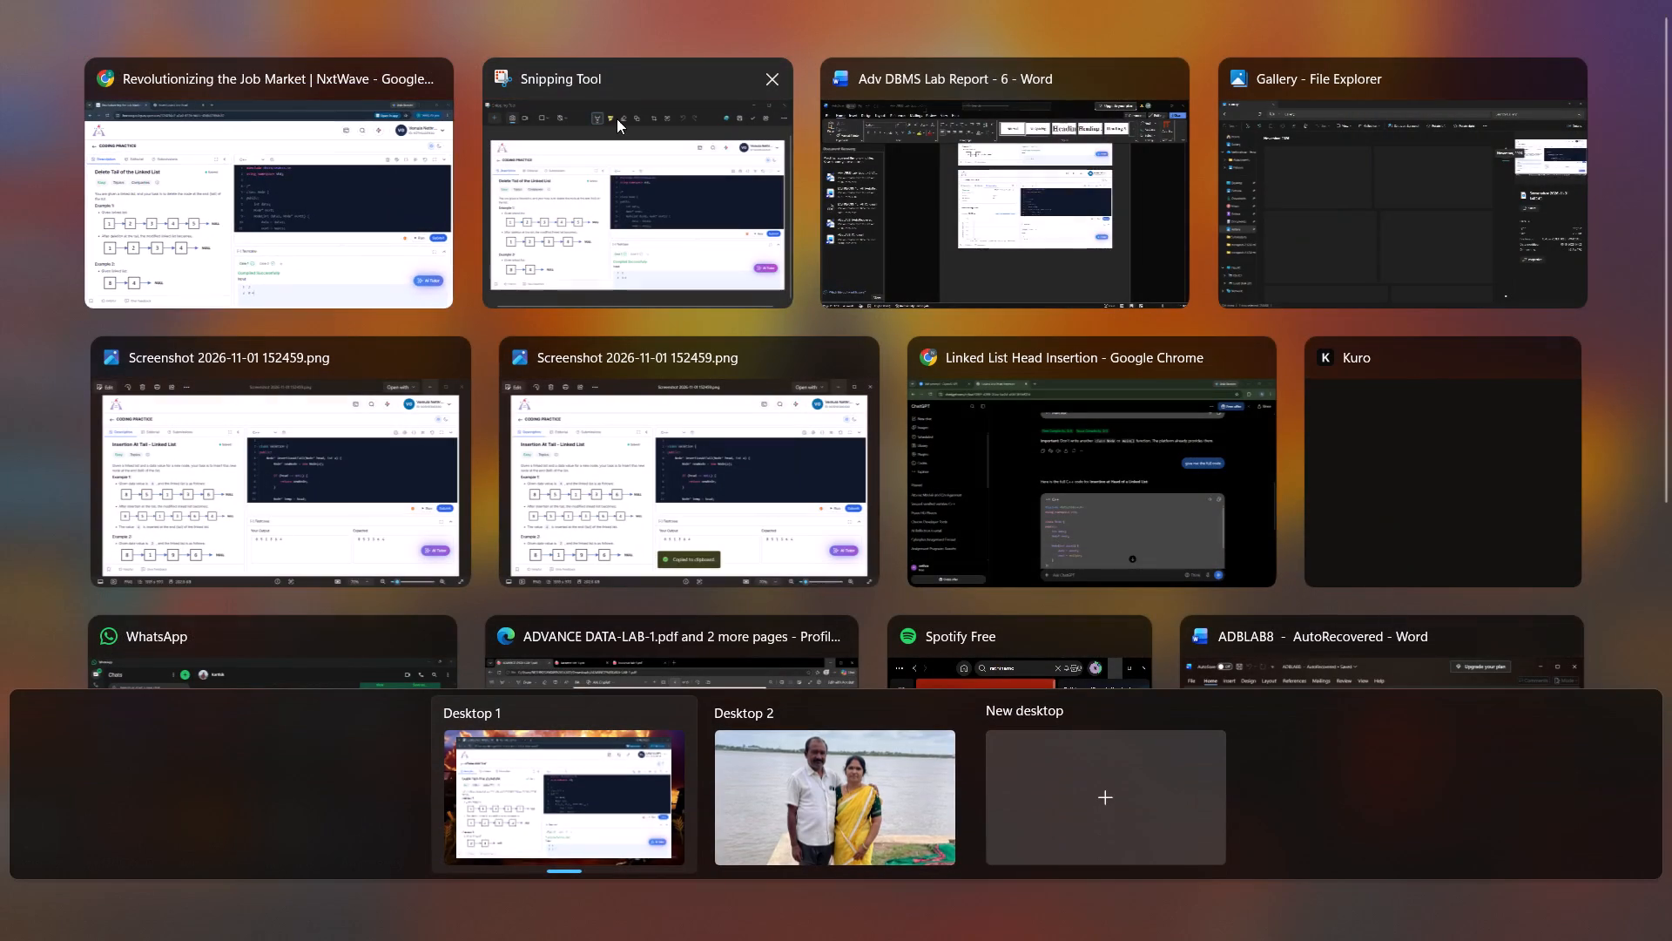
Switch to the Word report and paste the Delete Tail problem screenshot after the Delete Head submission screenshot, adding a new line after it.
{"action": "left_click", "coordinate": [1139, 218]}
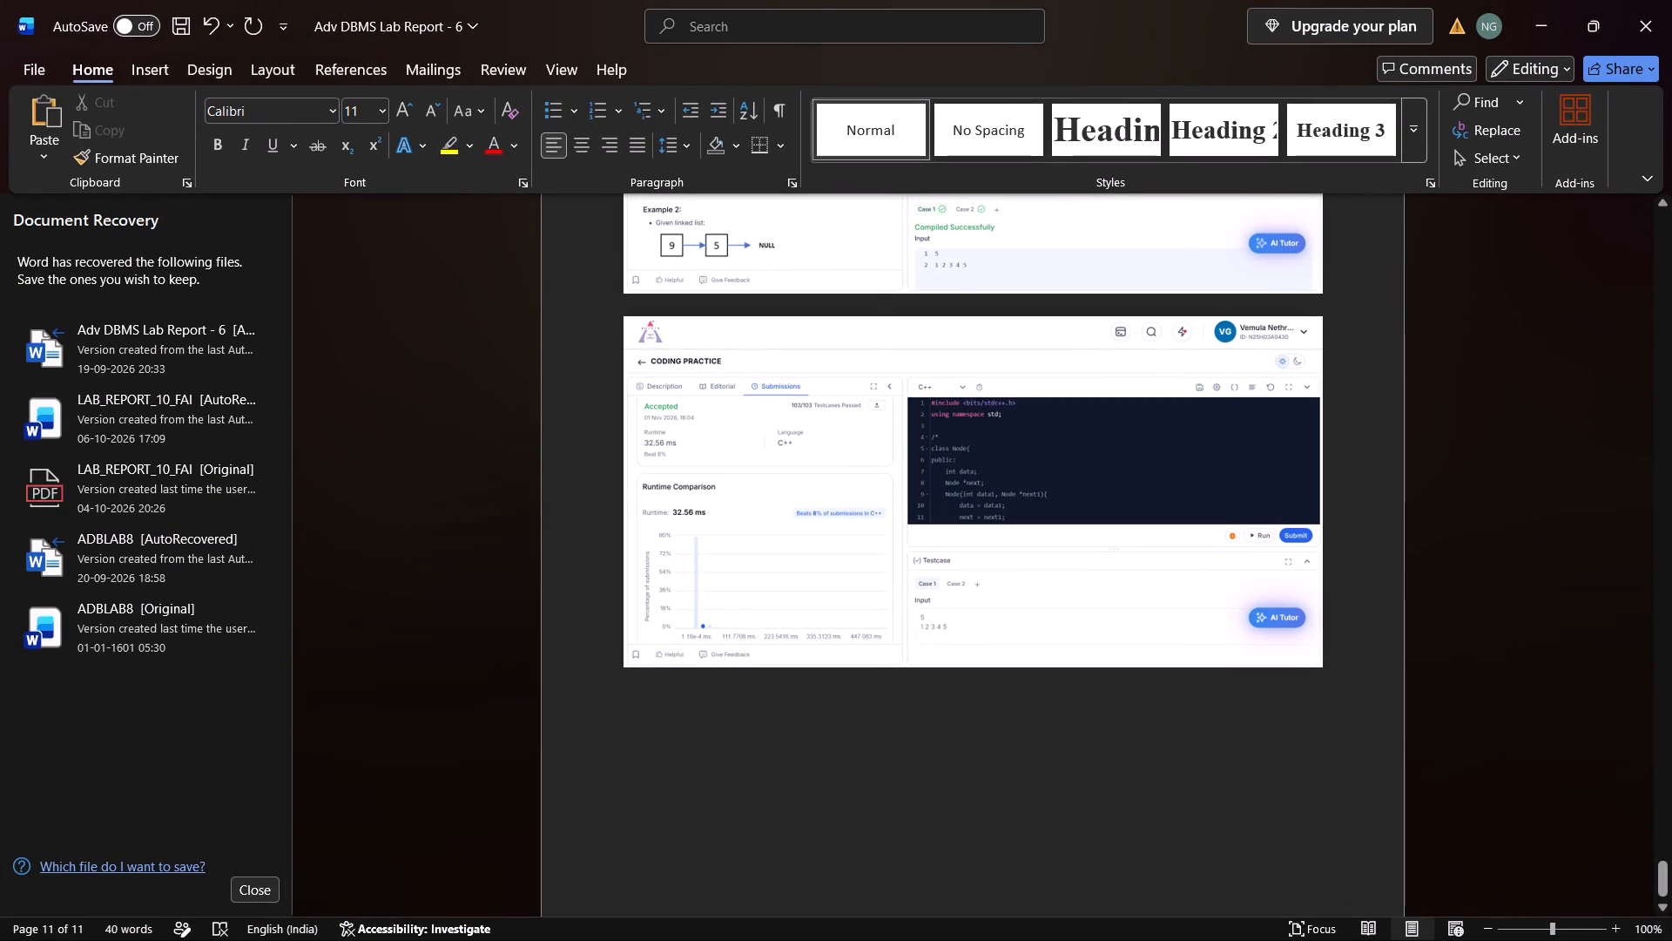
{"action": "right_click", "coordinate": [634, 687]}
{"action": "left_click", "coordinate": [691, 410]}
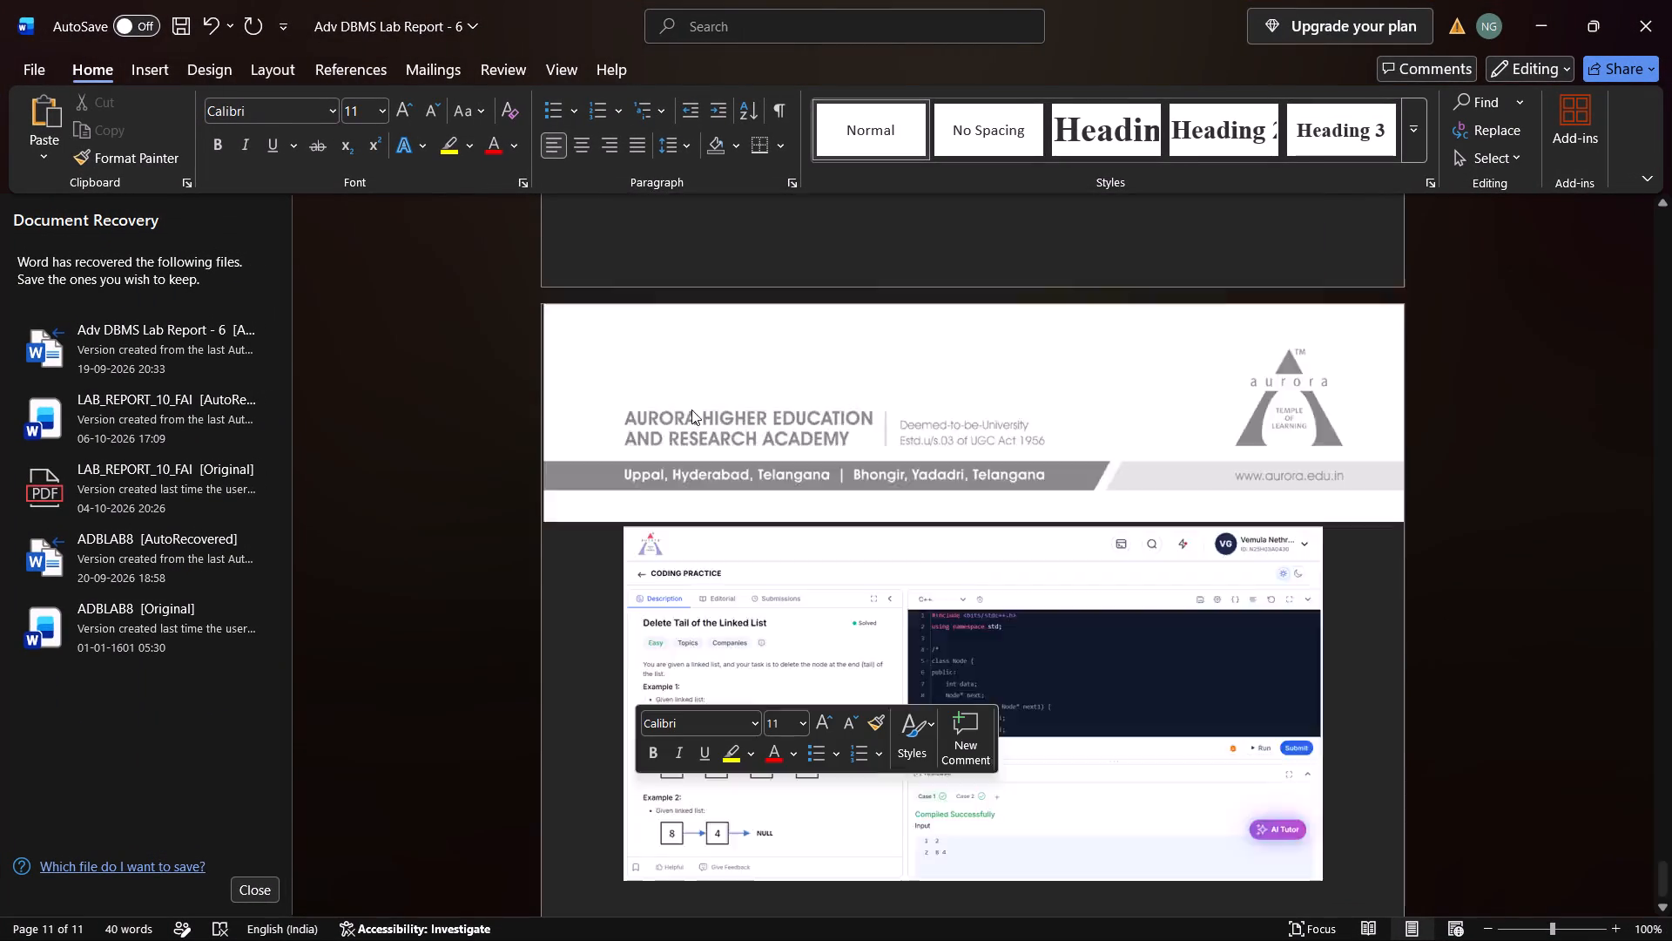
{"action": "scroll", "coordinate": [705, 604], "scroll_direction": "down", "scroll_amount": 2}
{"action": "key", "text": "Return"}
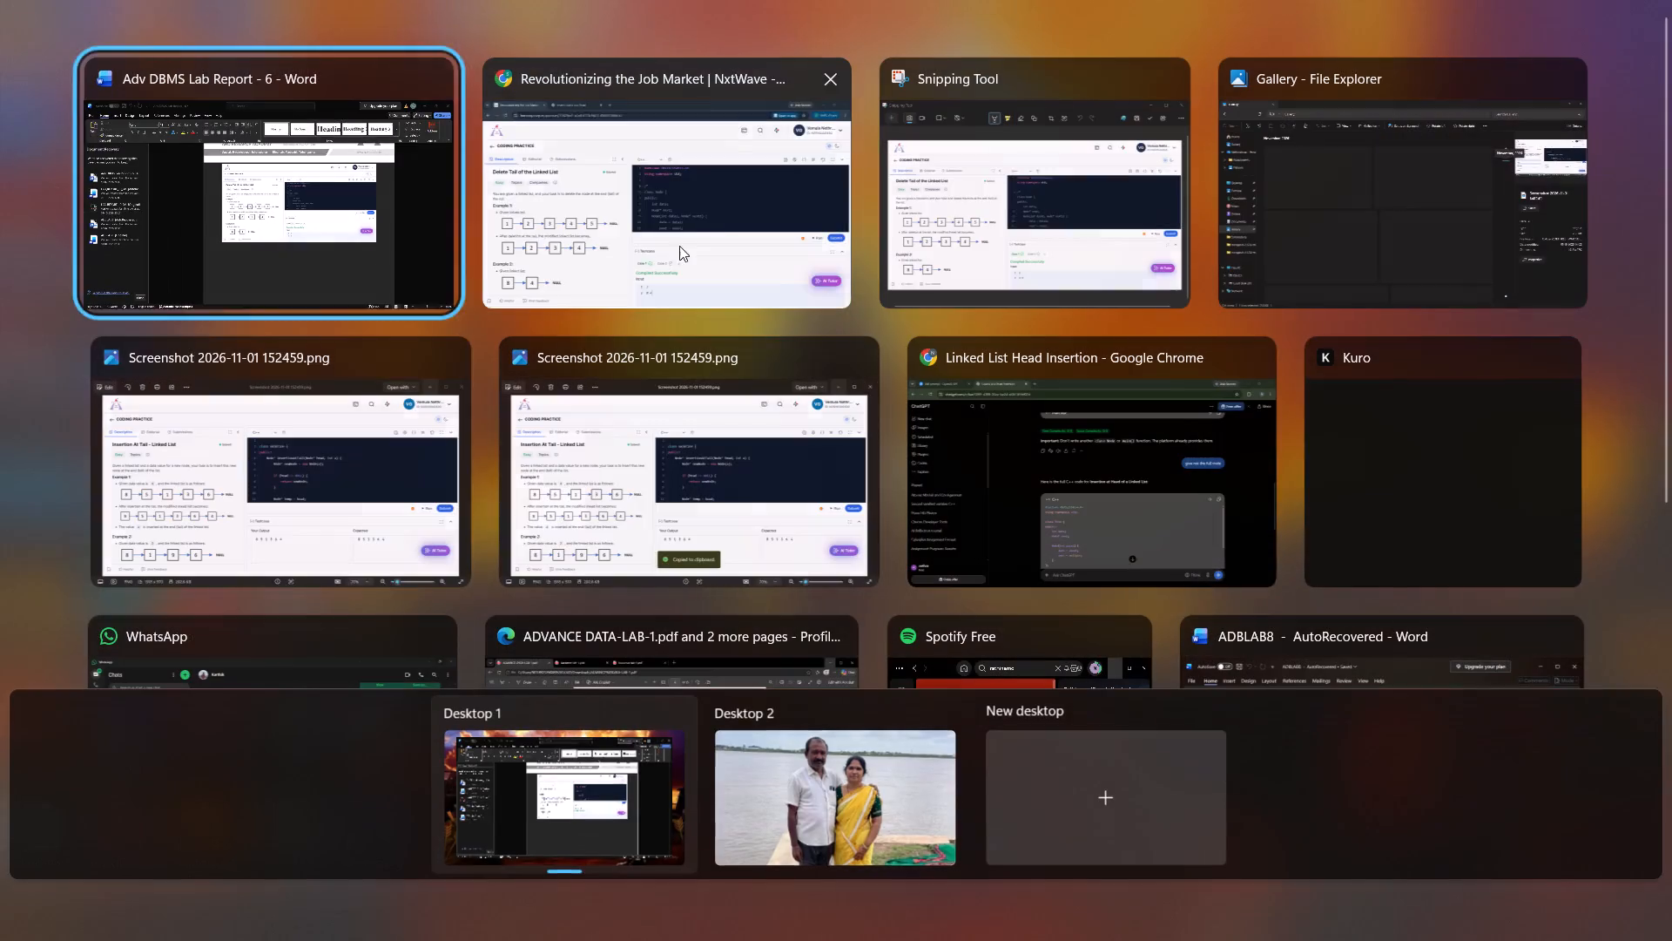
Switch to Chrome and submit the existing C++ solution for the Delete Tail of the Linked List problem.
{"action": "left_click", "coordinate": [678, 242]}
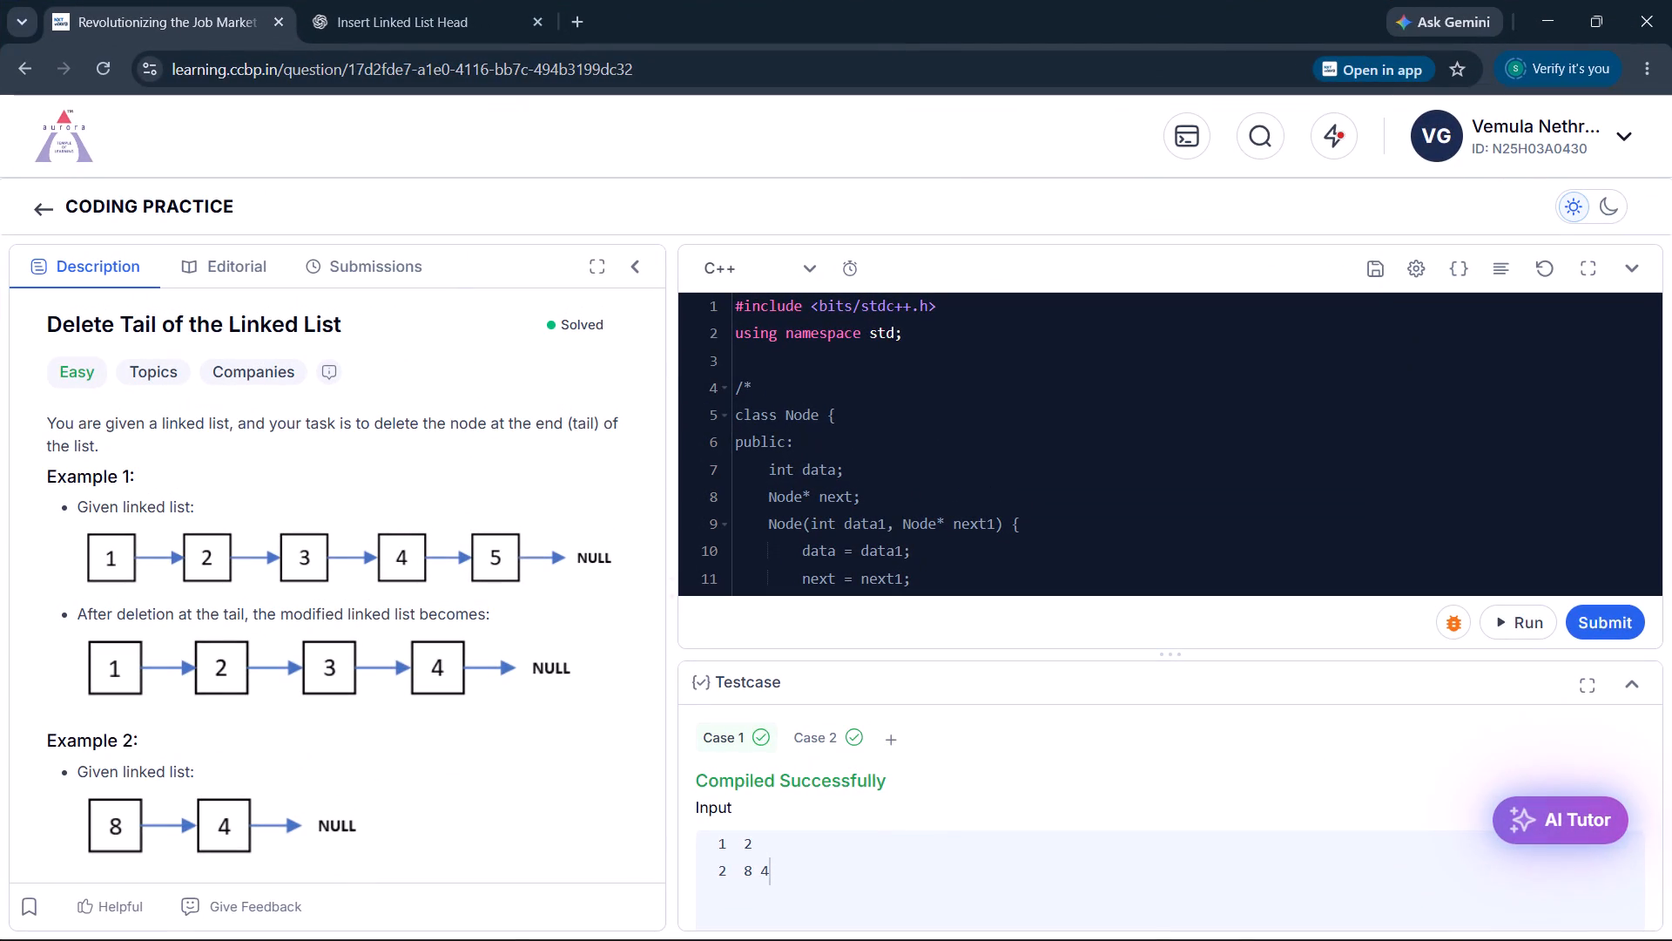
{"action": "left_click", "coordinate": [1614, 625]}
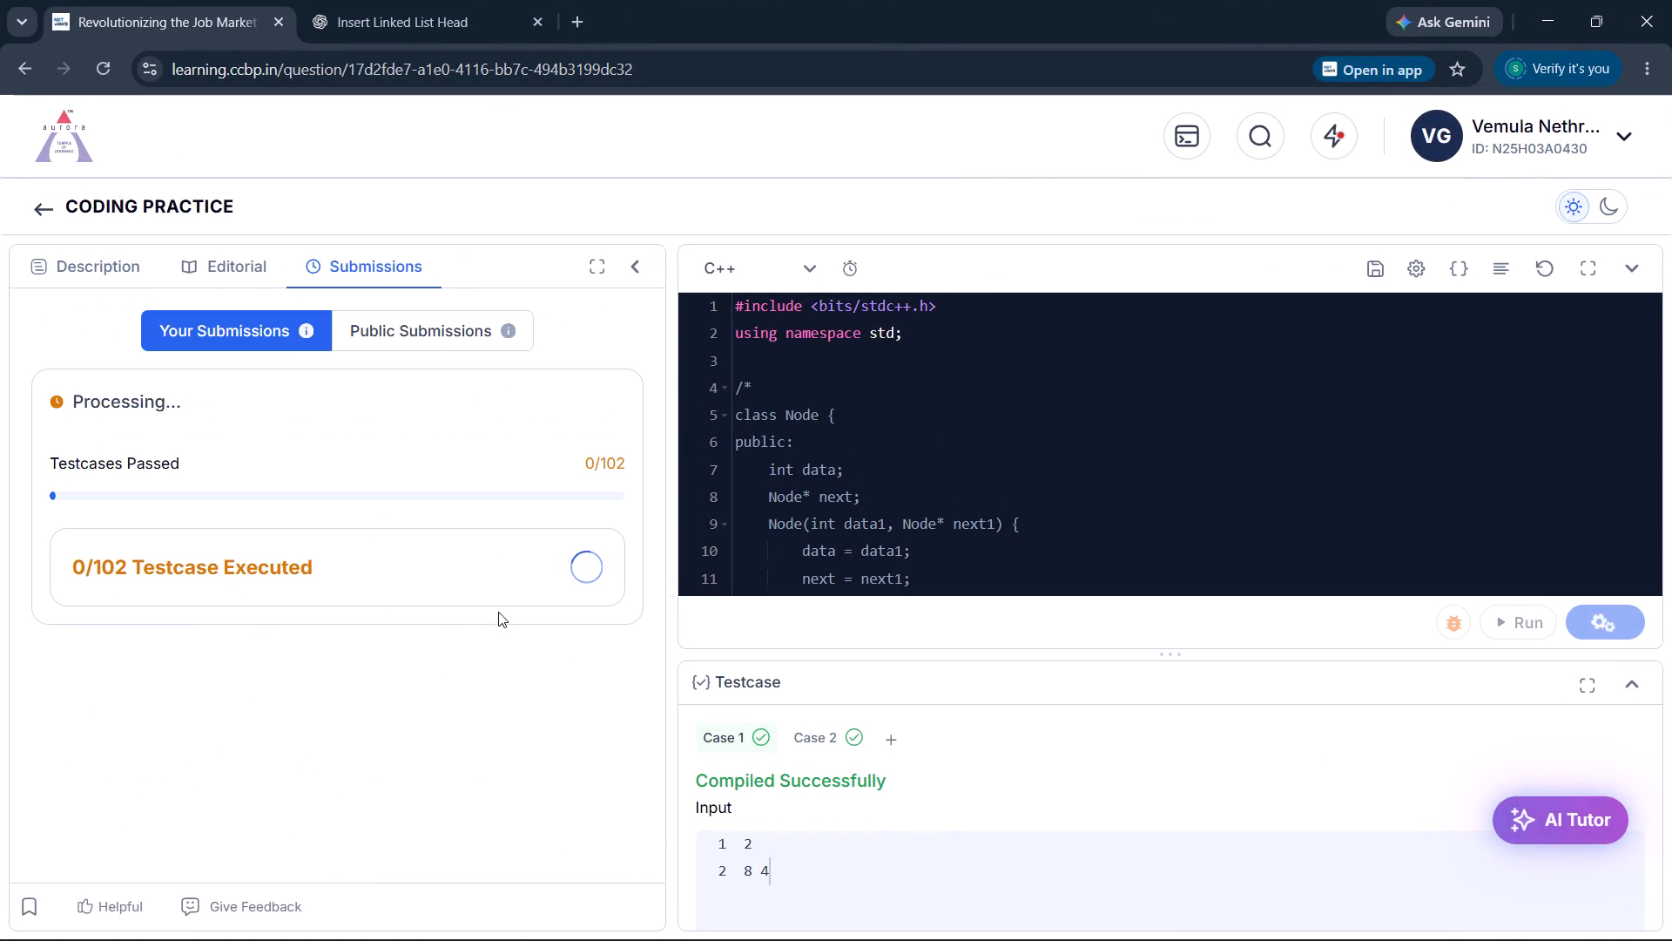
Capture the Delete Tail submission page with its Accepted result and Runtime Comparison chart in Snipping Tool, copy the screenshot and minimize the tool.
{"action": "scroll", "coordinate": [483, 659], "scroll_direction": "down", "scroll_amount": 1}
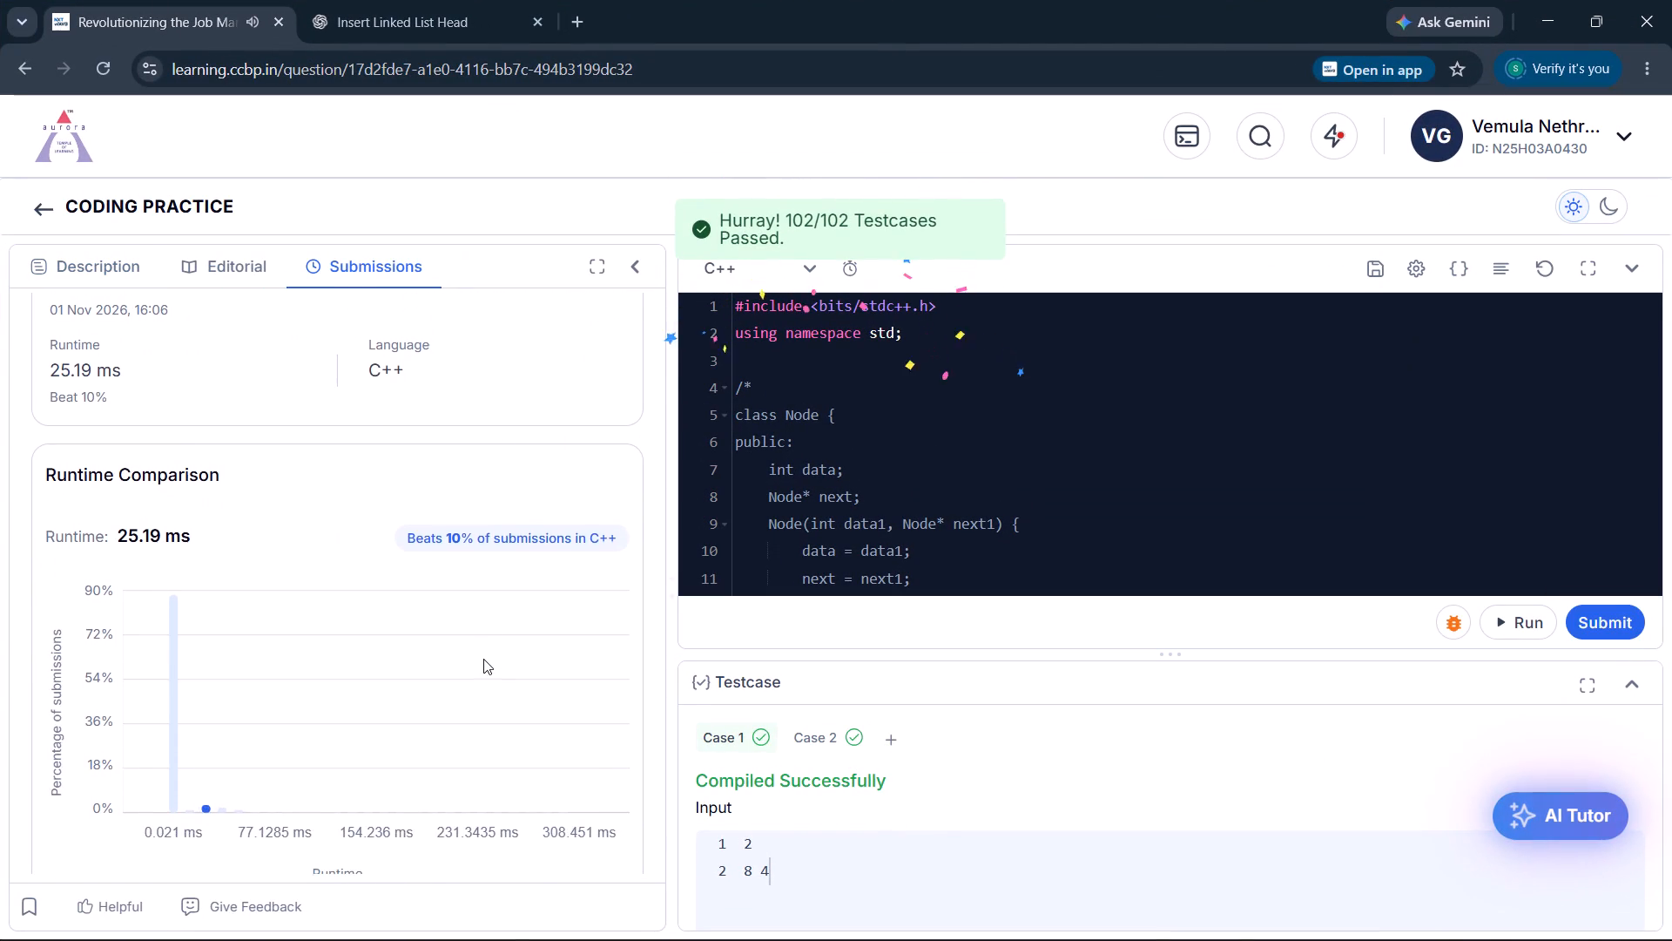
{"action": "scroll", "coordinate": [483, 659], "scroll_direction": "down", "scroll_amount": 1}
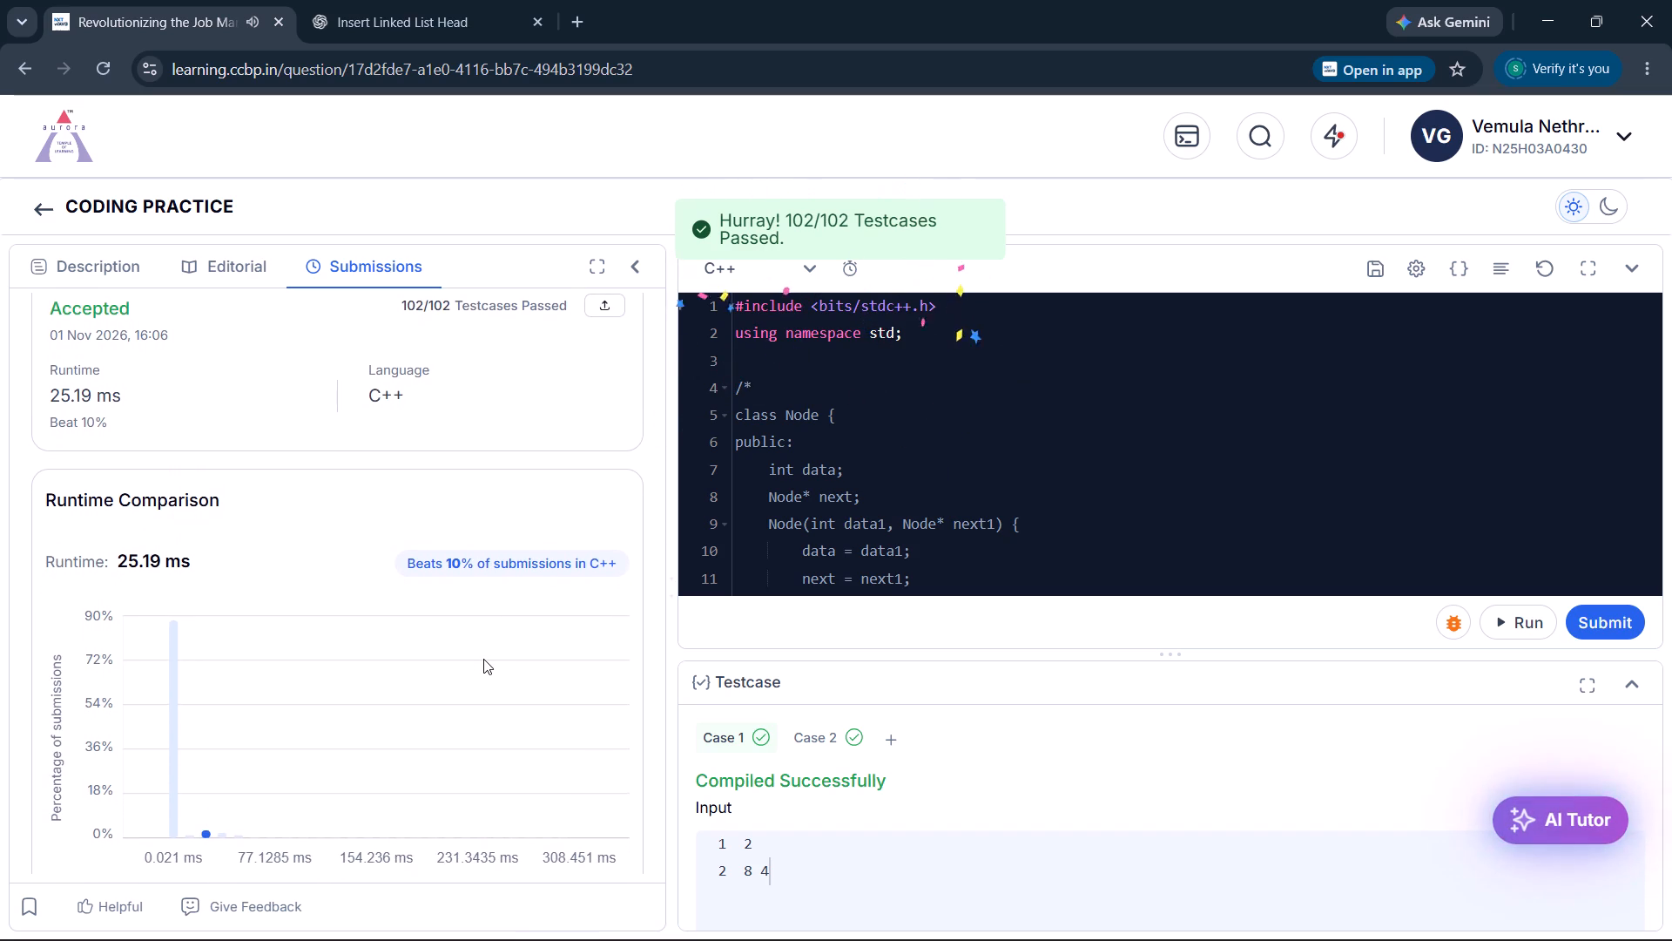
{"action": "key", "text": "Print"}
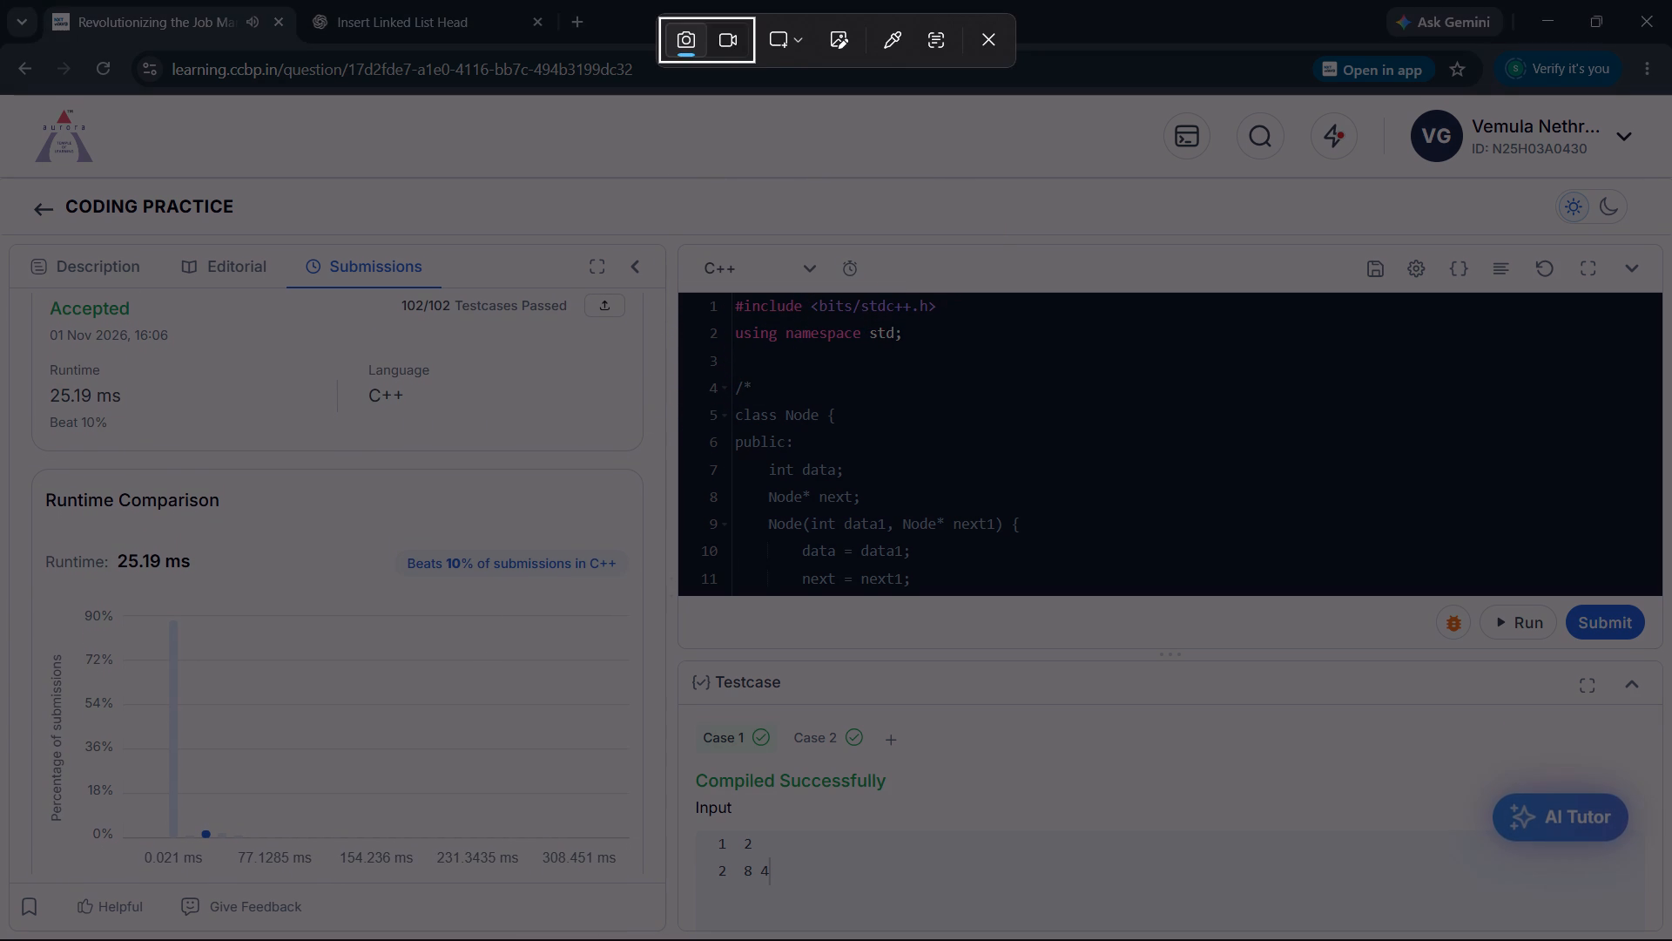
{"action": "left_click_drag", "start_coordinate": [2, 97], "coordinate": [1640, 859]}
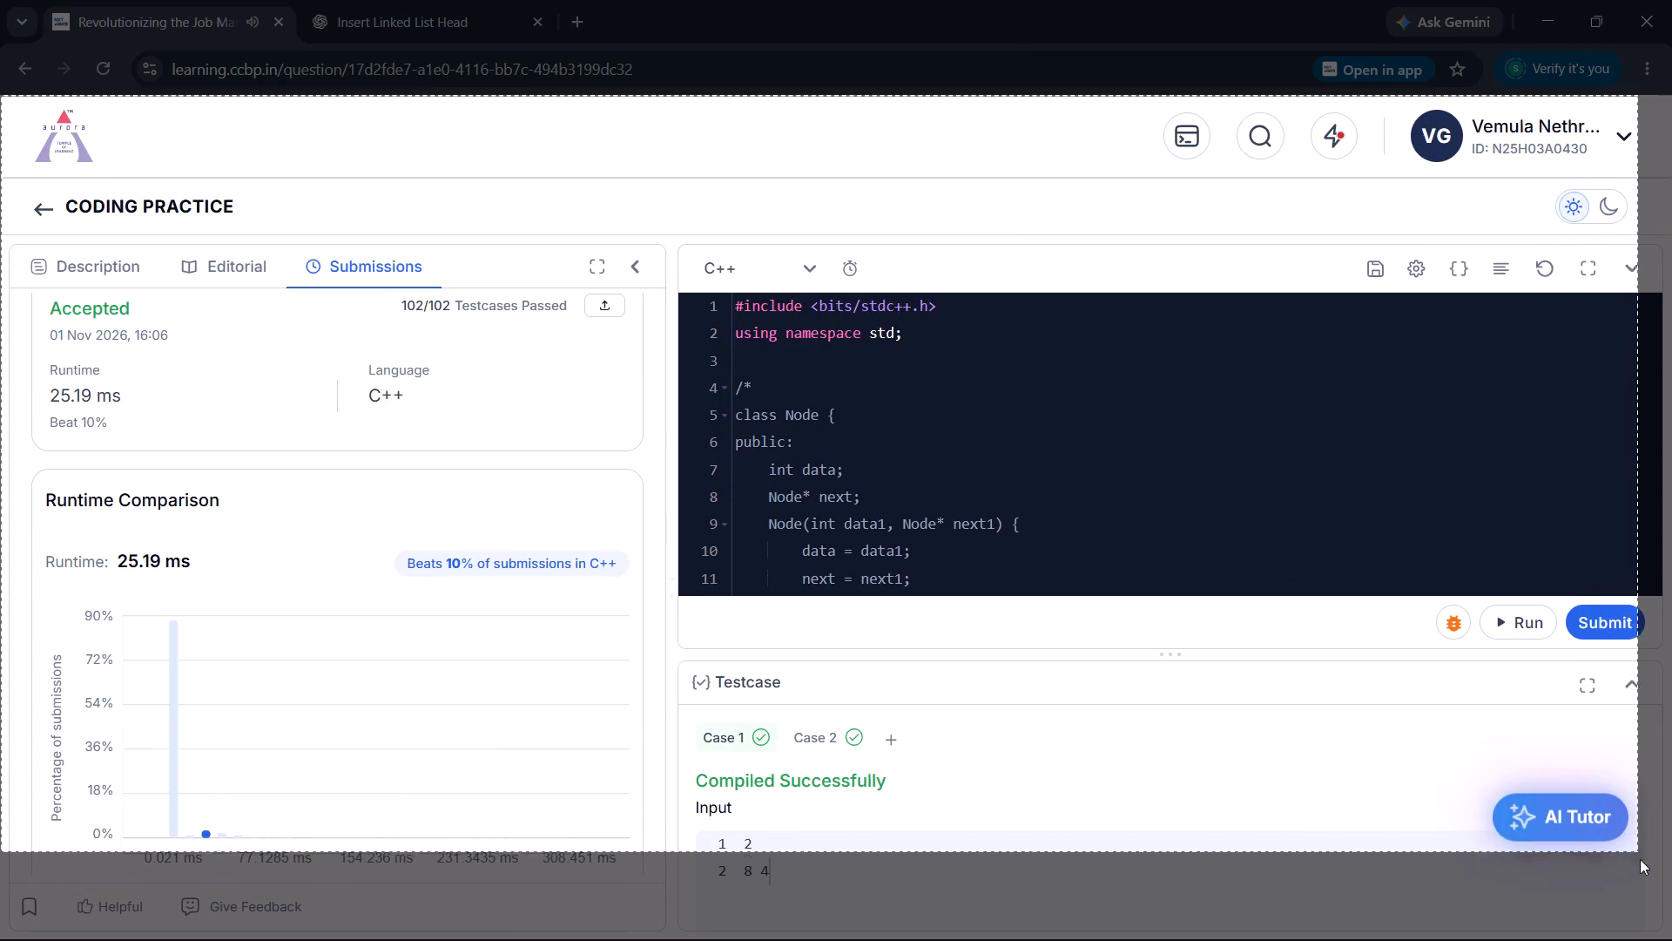
{"action": "left_click_drag", "start_coordinate": [1640, 859], "coordinate": [1671, 940]}
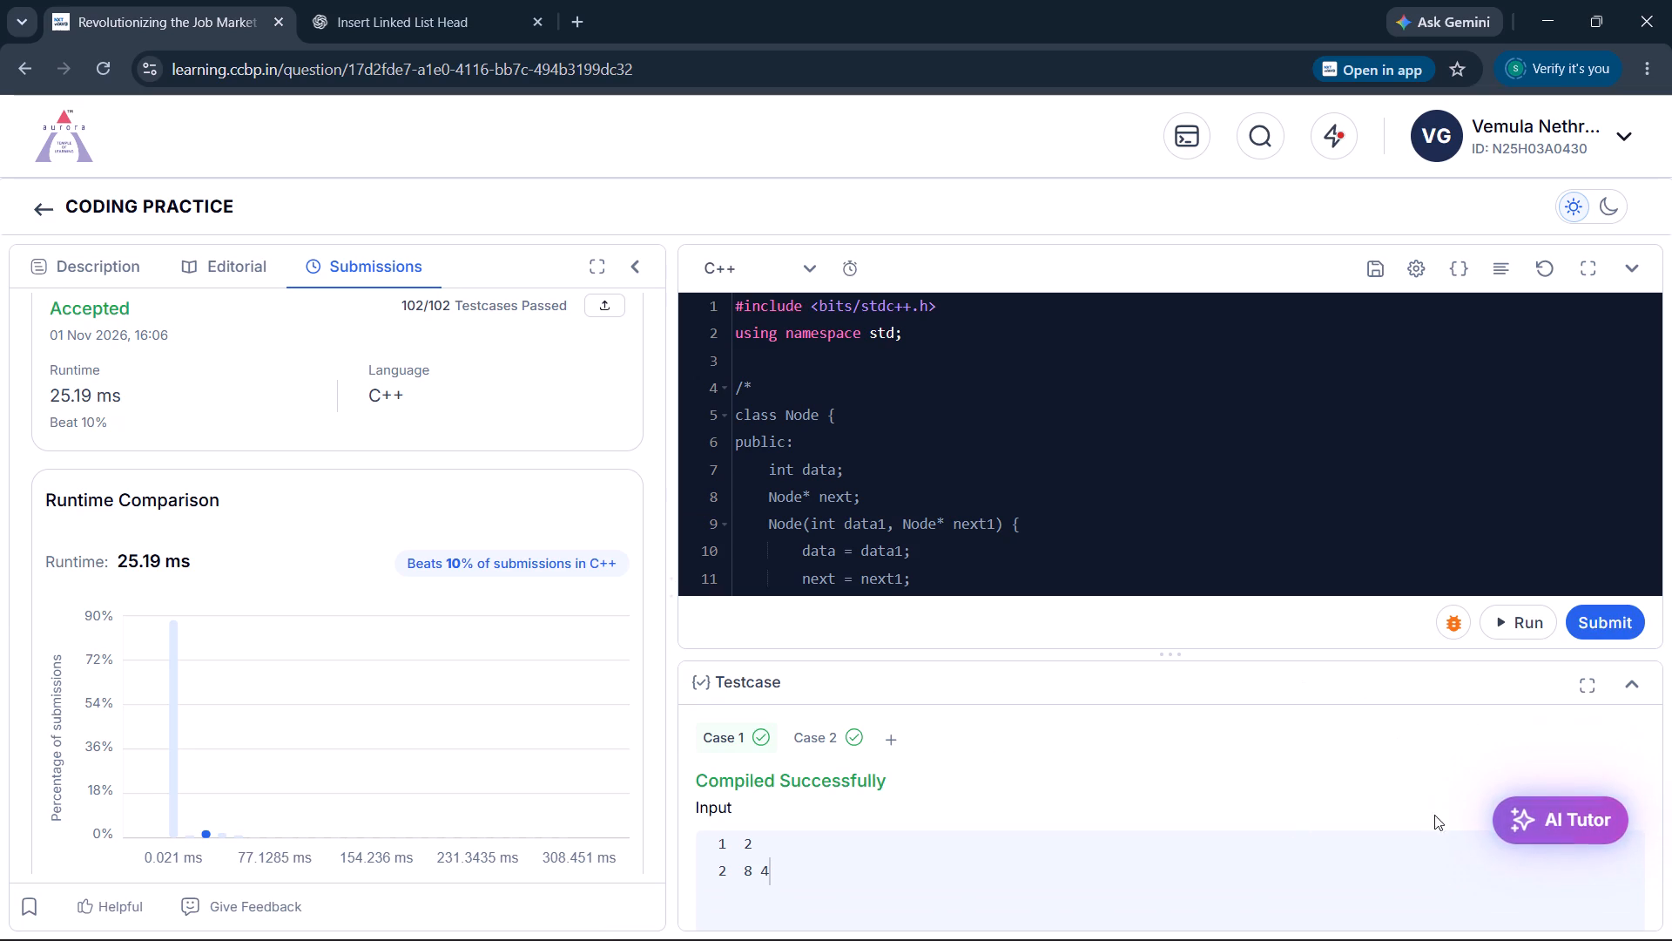
{"action": "left_click", "coordinate": [1370, 714]}
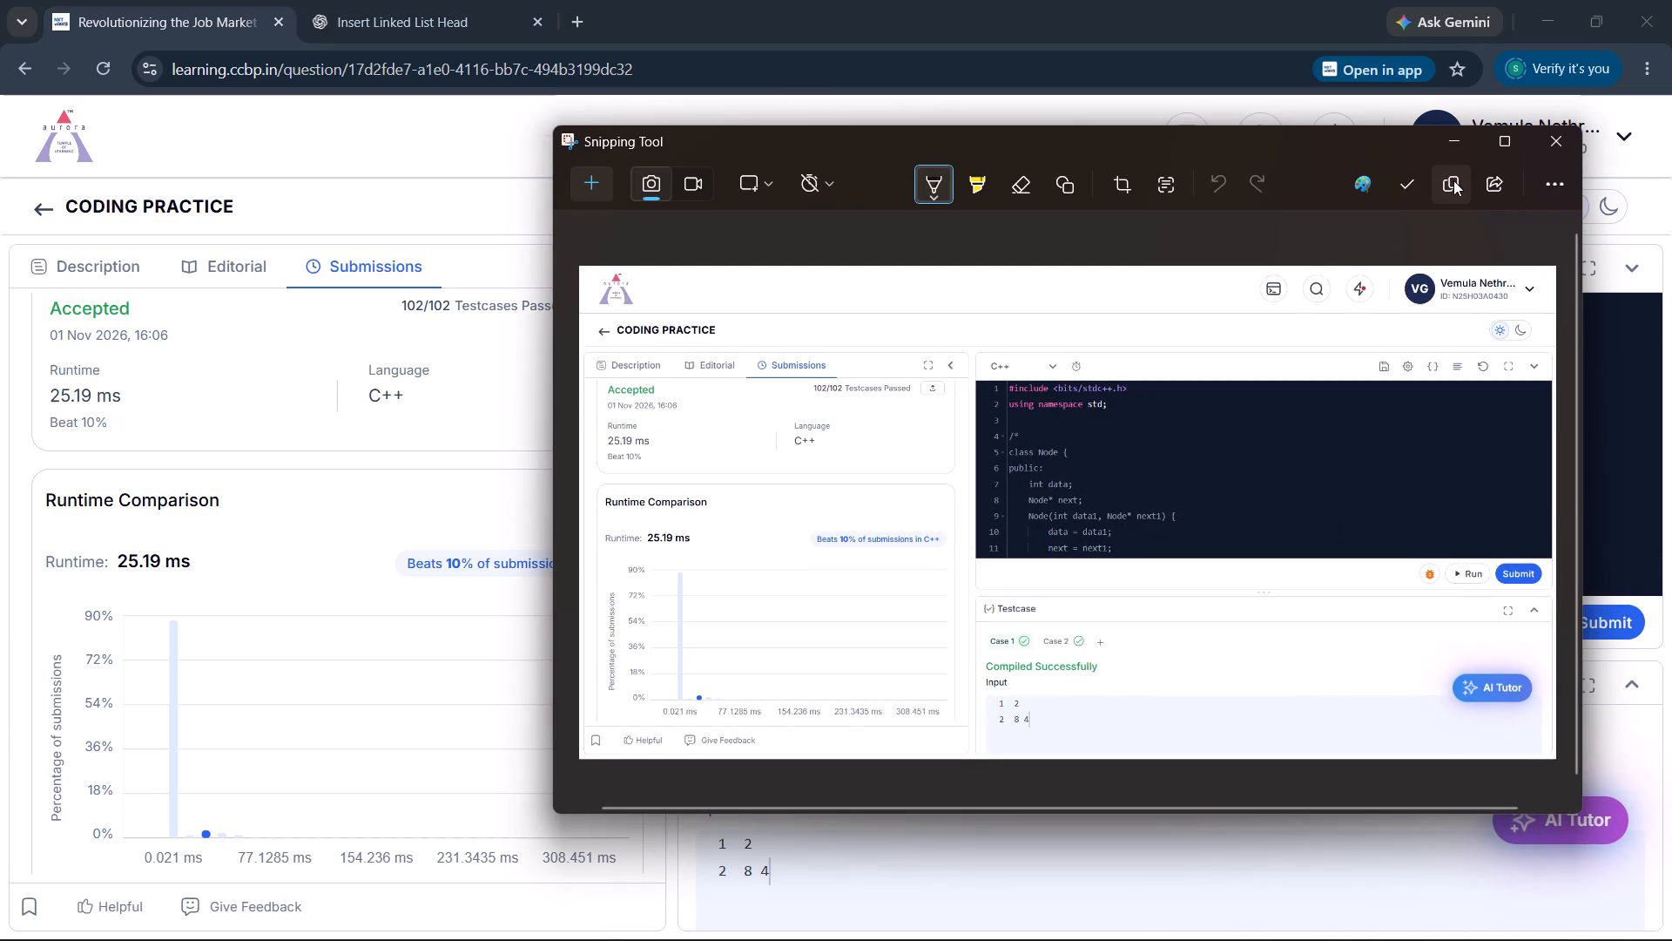
{"action": "left_click", "coordinate": [1453, 180]}
{"action": "left_click", "coordinate": [1455, 142]}
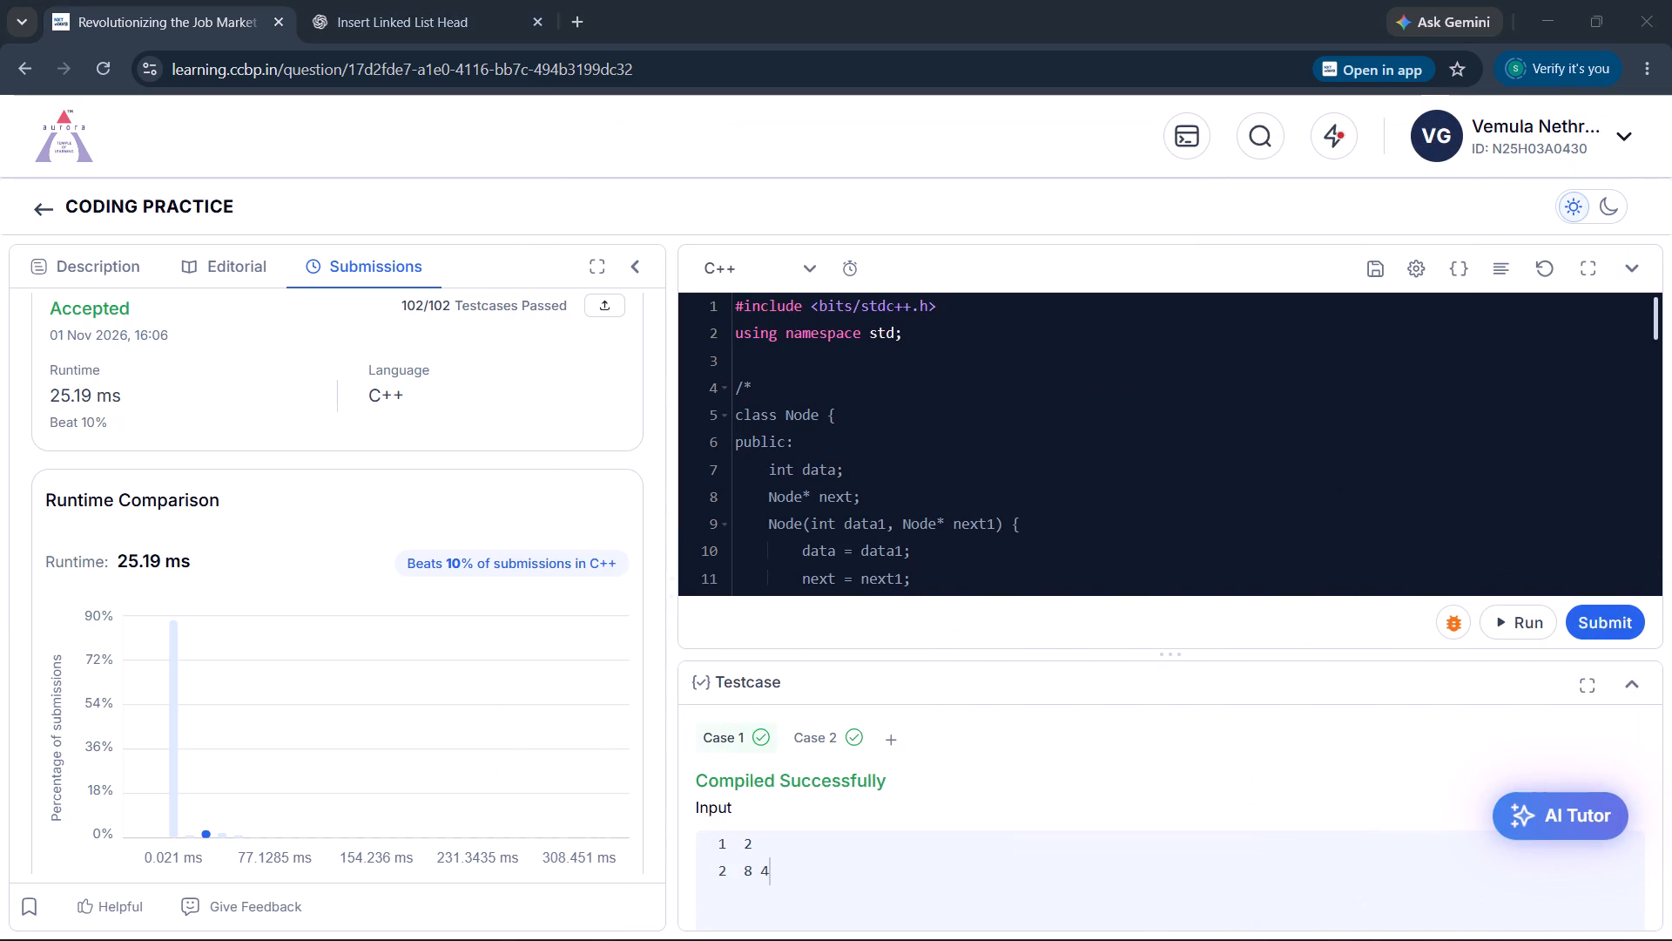
Switch to the Word report and paste the submission screenshot below the Delete Tail problem screenshot.
{"action": "left_click", "coordinate": [947, 182]}
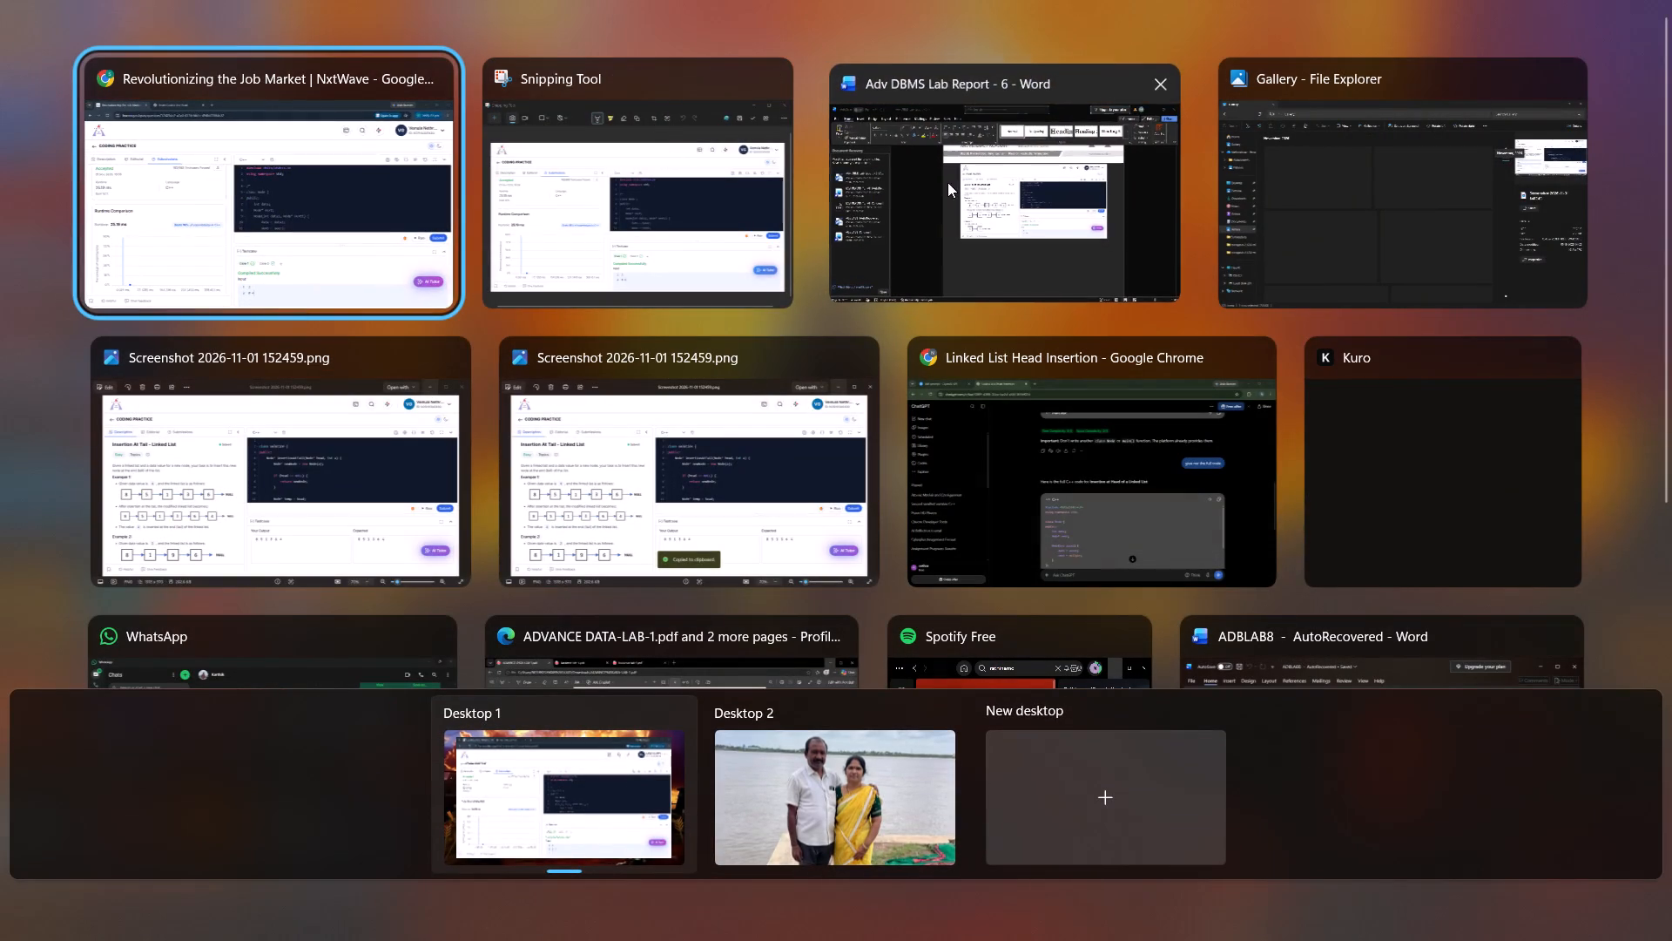
{"action": "right_click", "coordinate": [631, 654]}
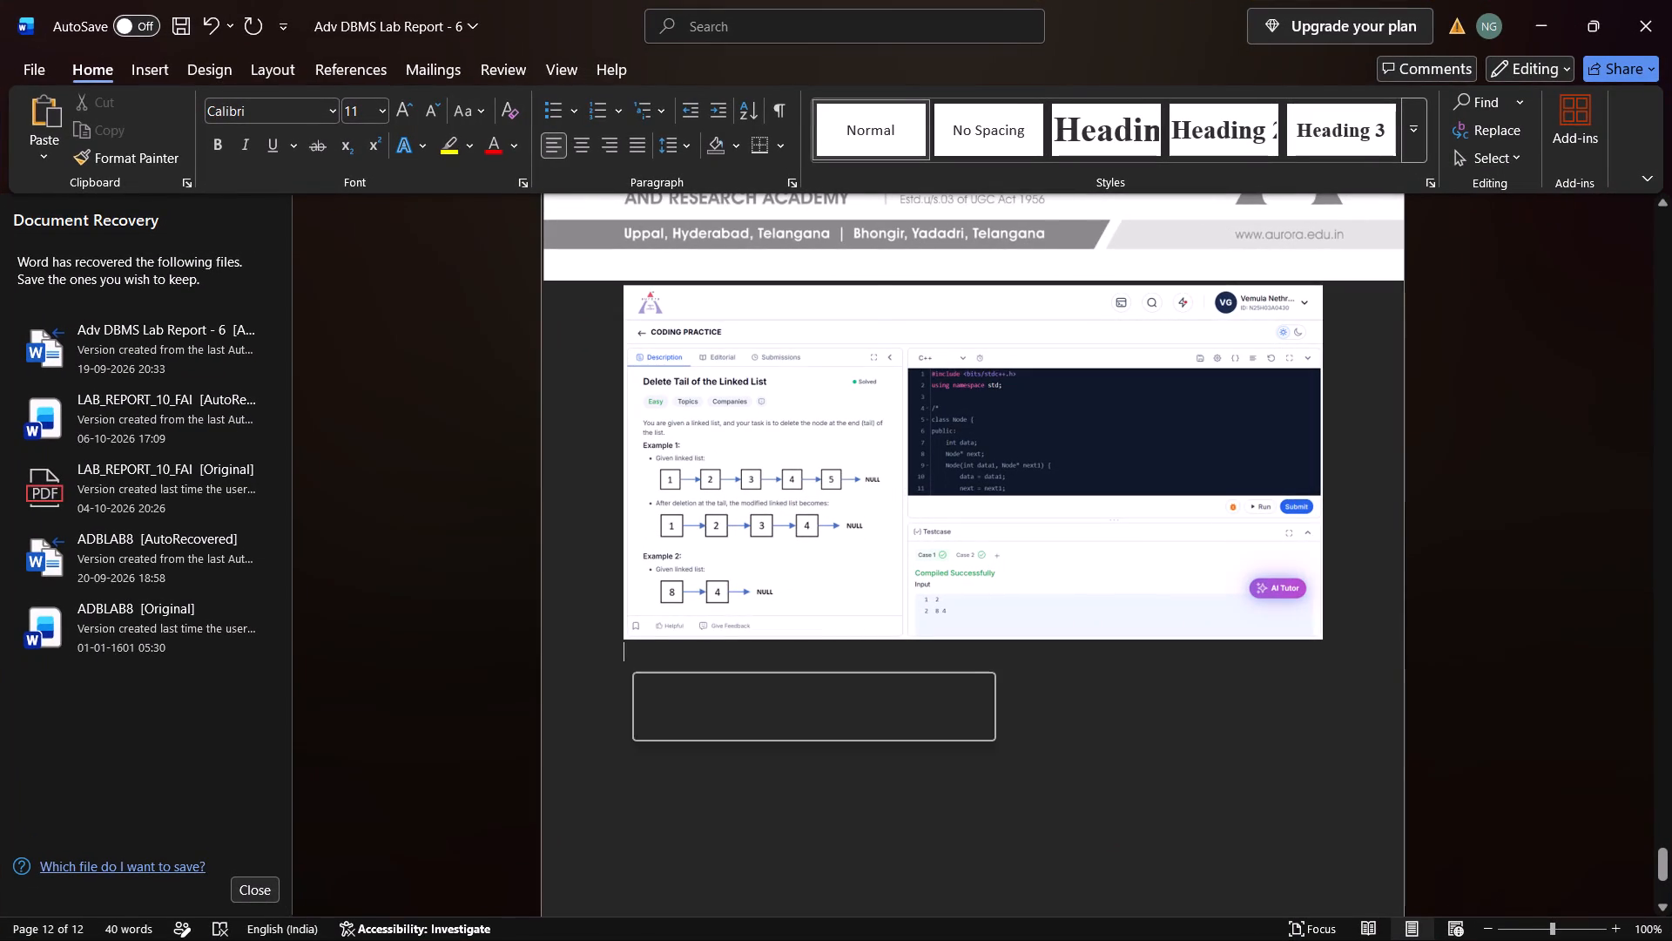
{"action": "left_click_drag", "start_coordinate": [667, 393], "coordinate": [679, 370]}
{"action": "left_click", "coordinate": [679, 370]}
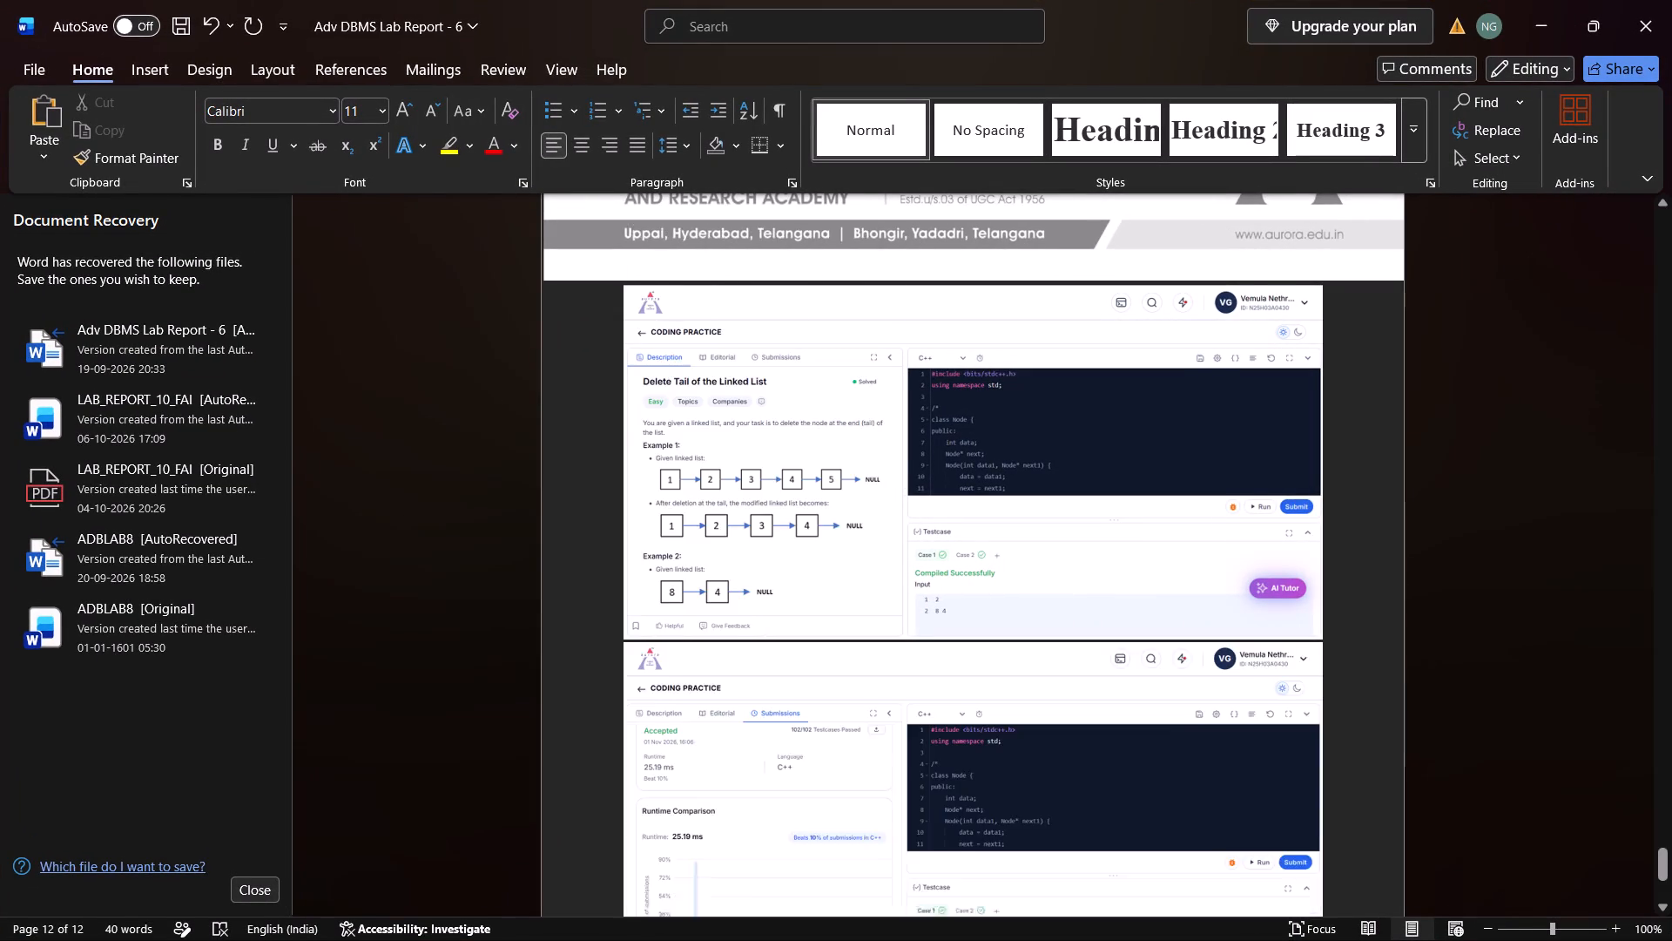
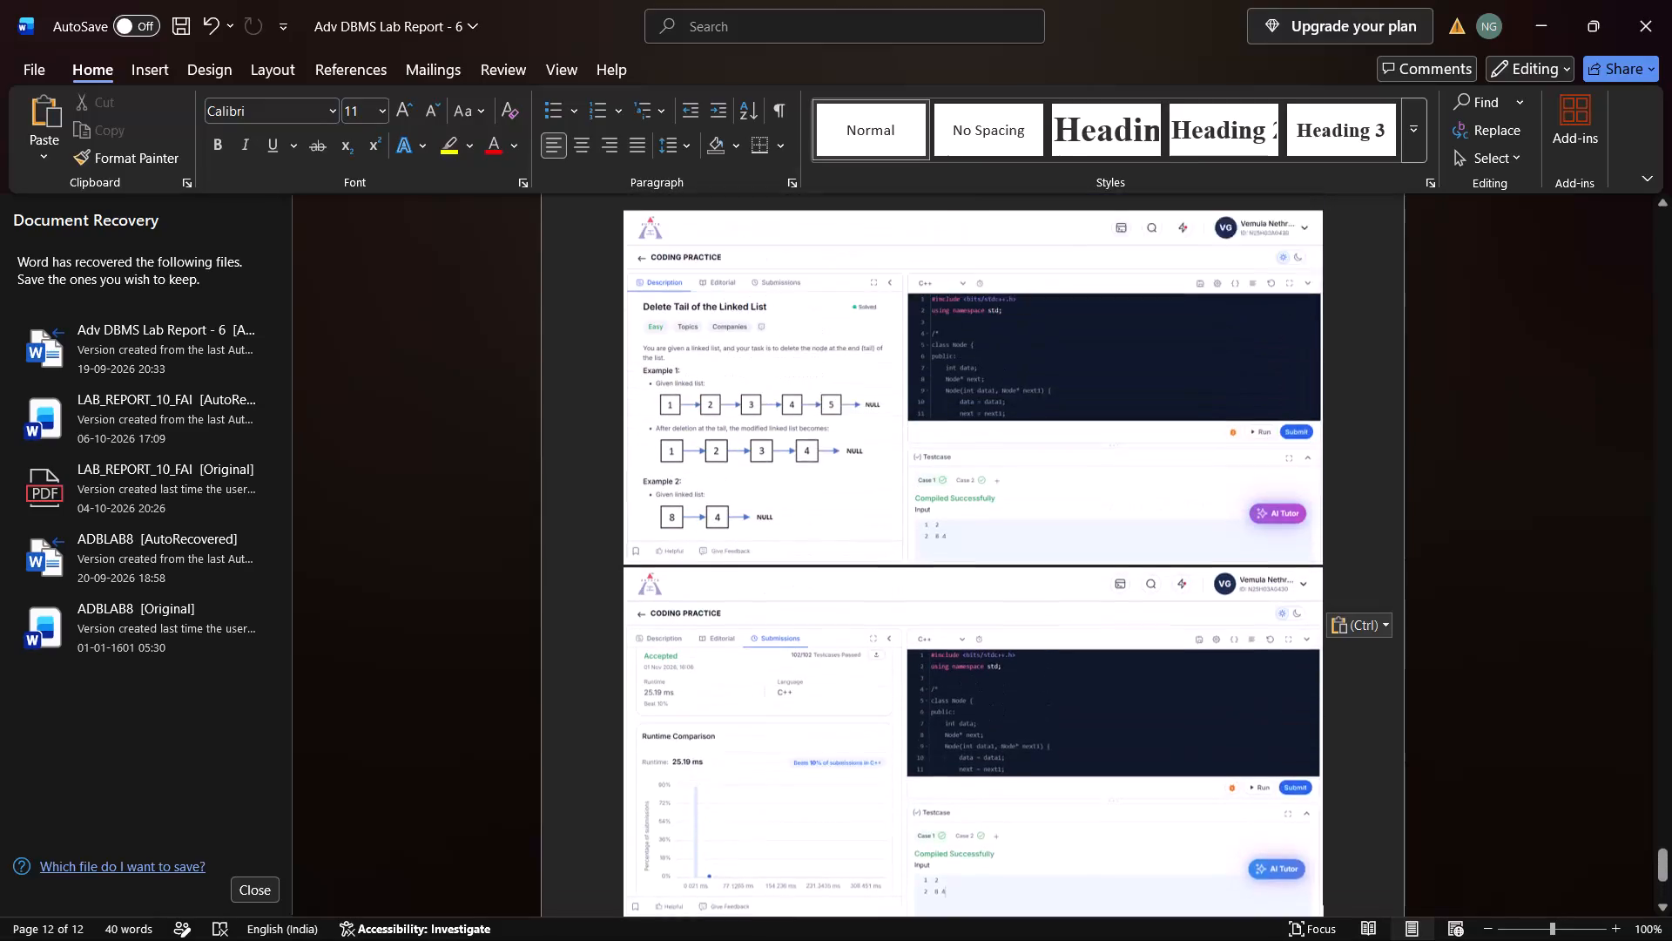
Switch to Chrome and leave the Delete Tail of the Linked List problem to return to the course page.
{"action": "left_click", "coordinate": [731, 232]}
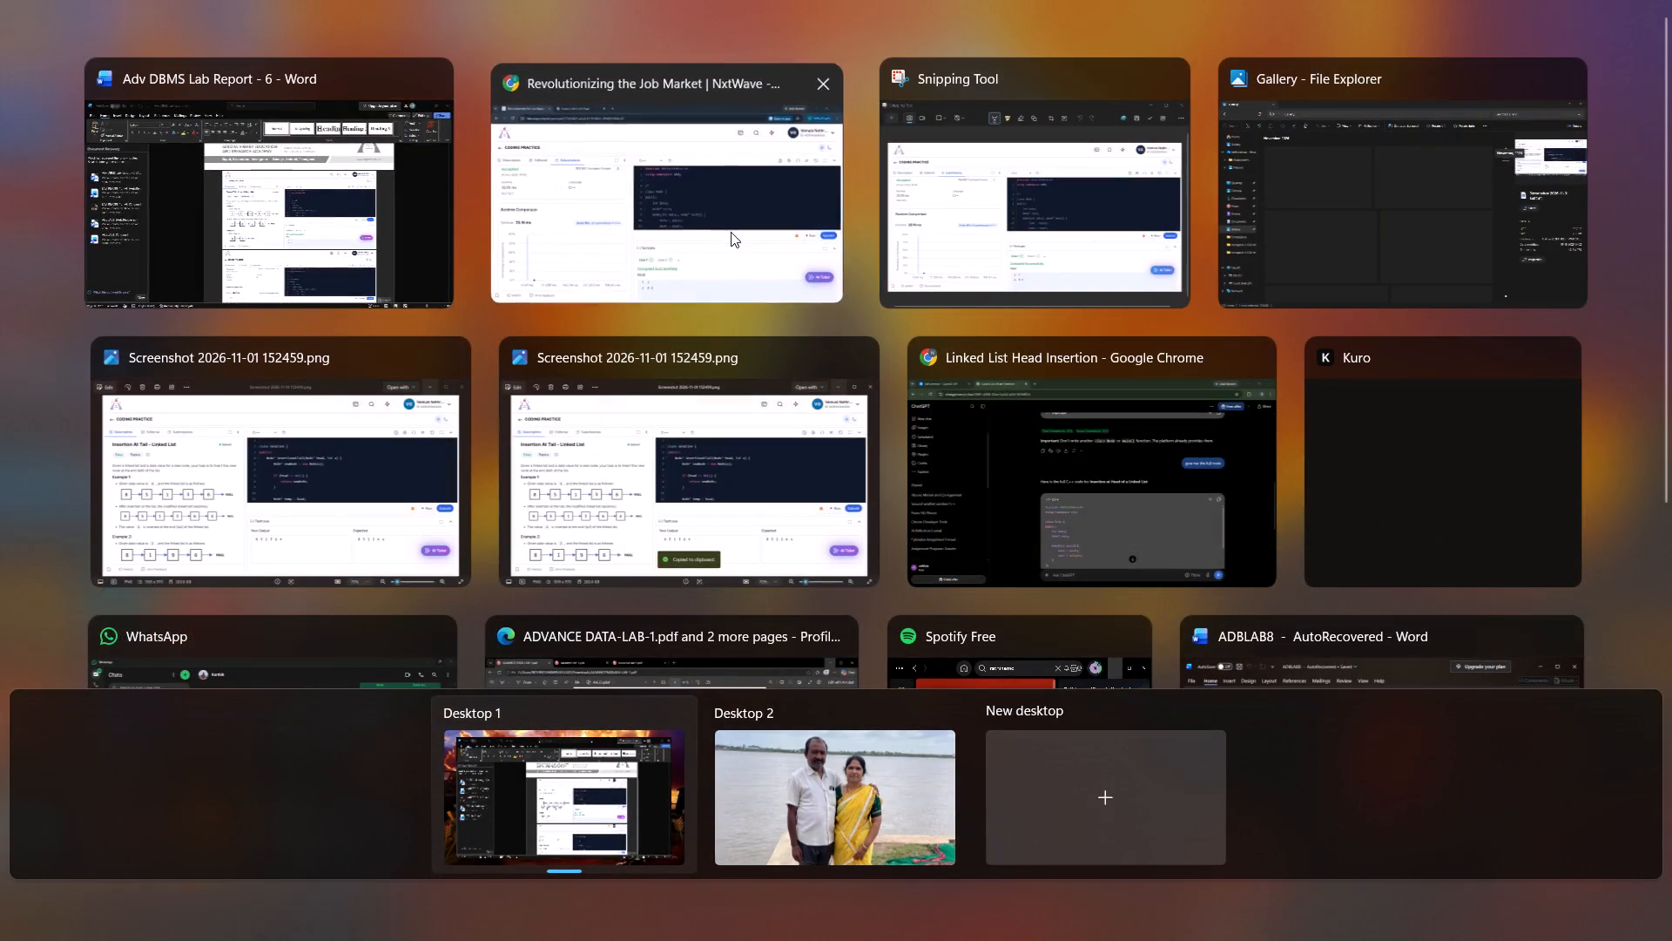
{"action": "left_click", "coordinate": [54, 202]}
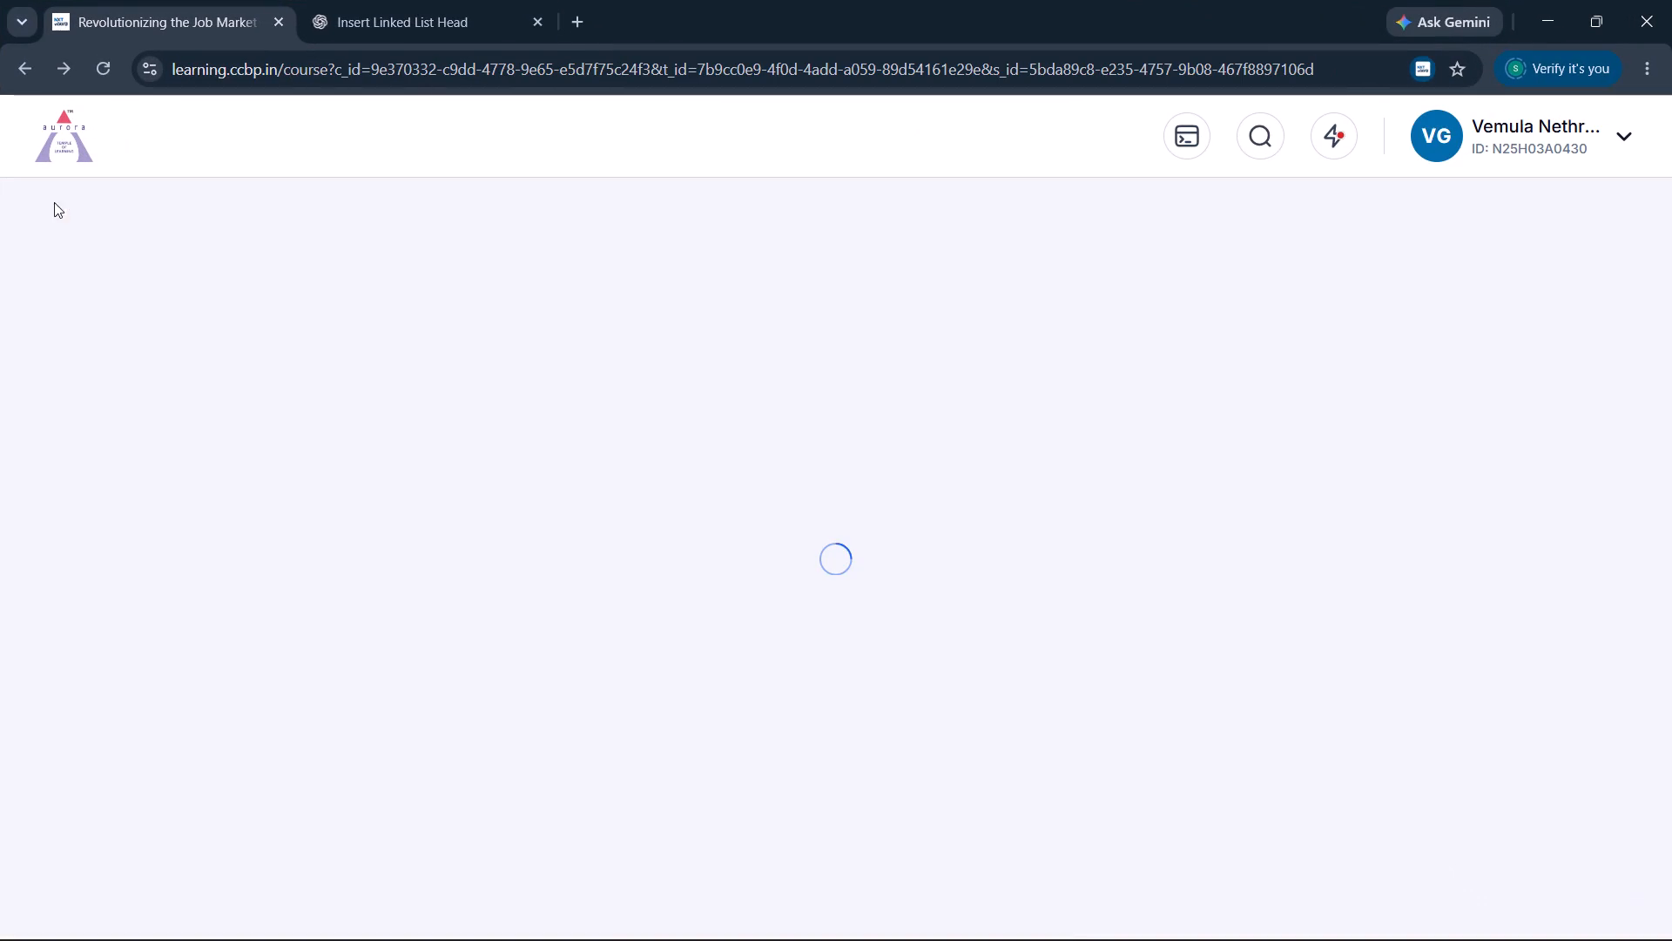
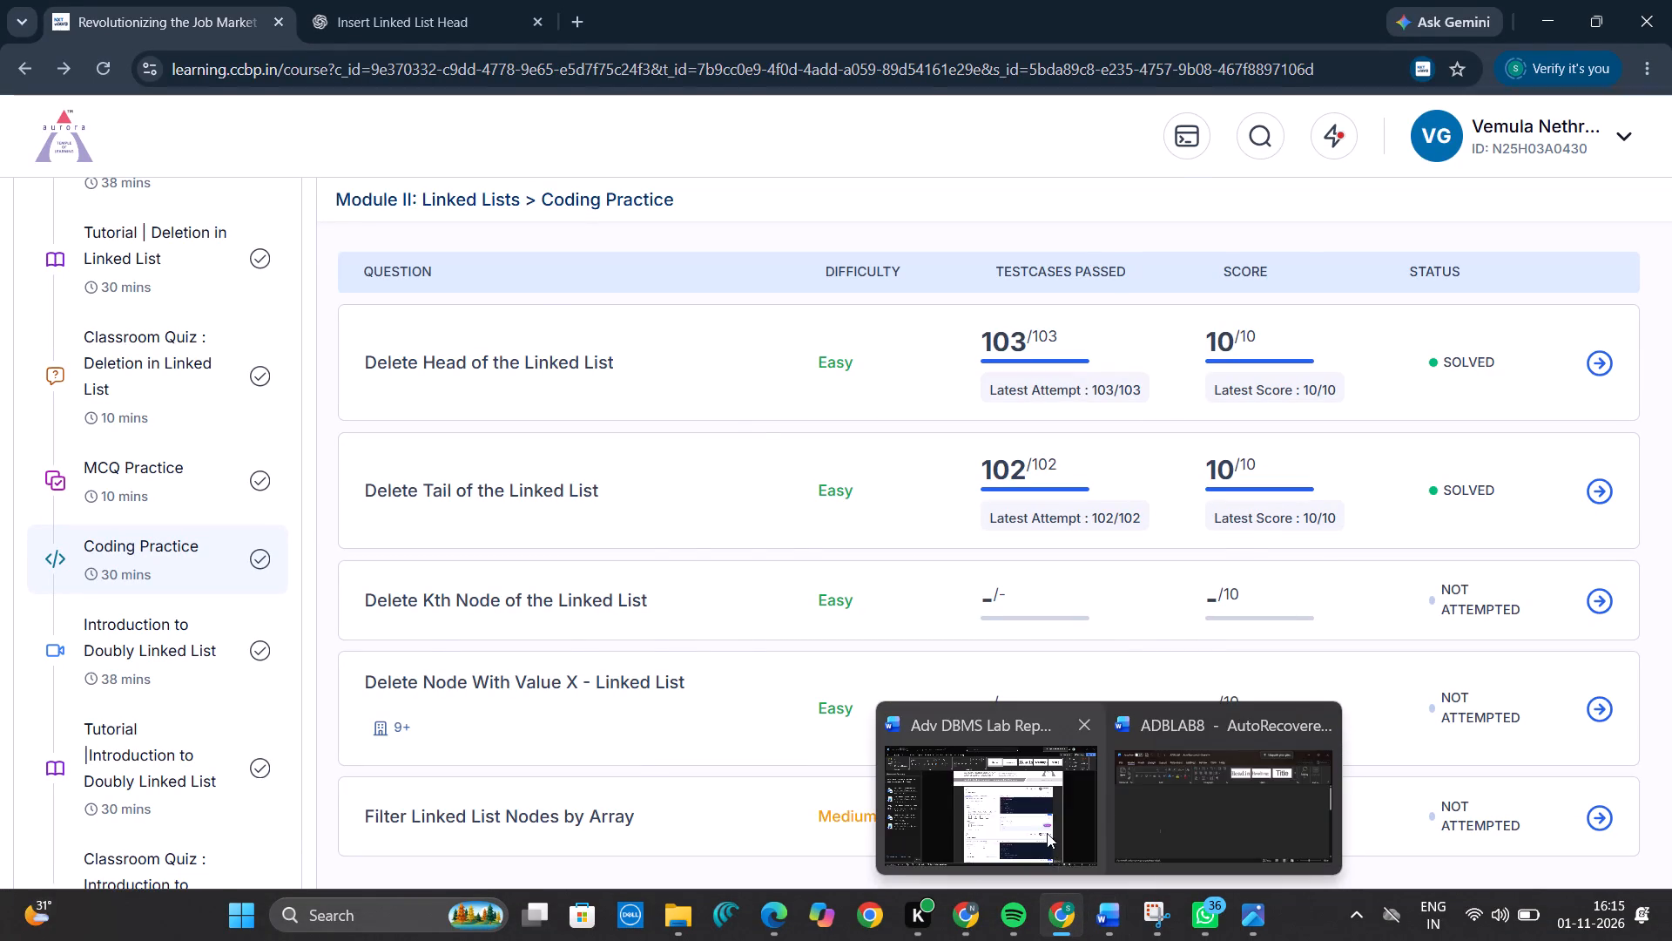
Switch to the Adv DBMS Lab Report - 6 document in Word, change the Name of the Assessment to LAB-2, and save.
{"action": "left_click", "coordinate": [1047, 833]}
{"action": "scroll", "coordinate": [1061, 660], "scroll_direction": "down", "scroll_amount": 3}
{"action": "scroll", "coordinate": [1061, 660], "scroll_direction": "up", "scroll_amount": 1}
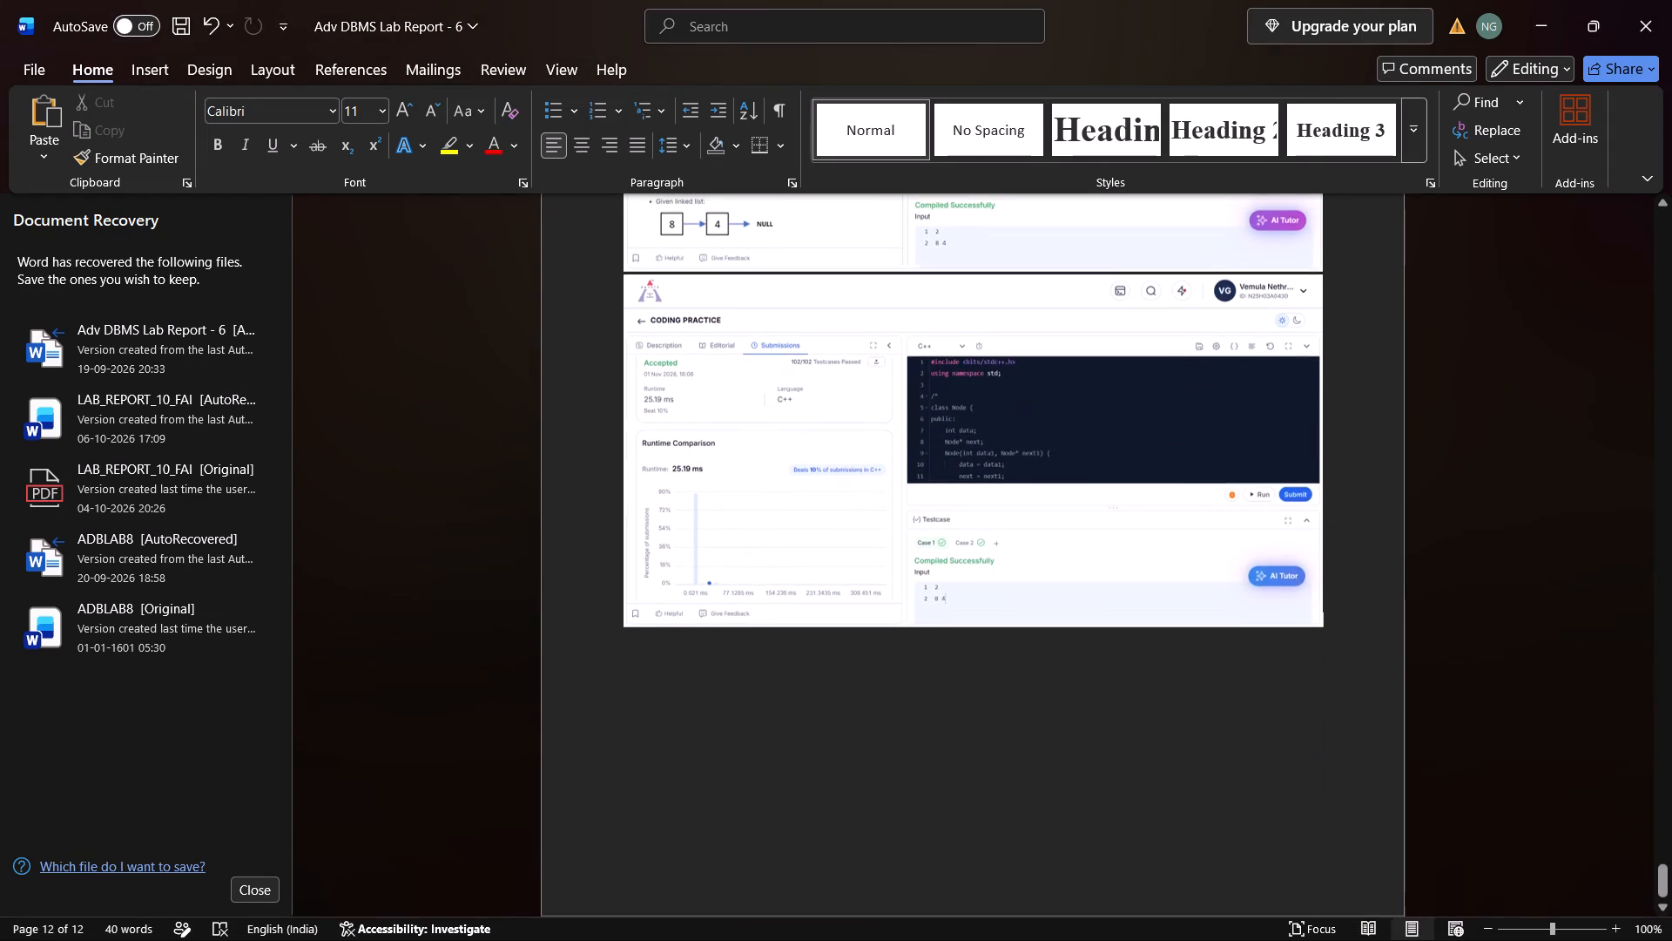
{"action": "scroll", "coordinate": [1061, 660], "scroll_direction": "up", "scroll_amount": 18}
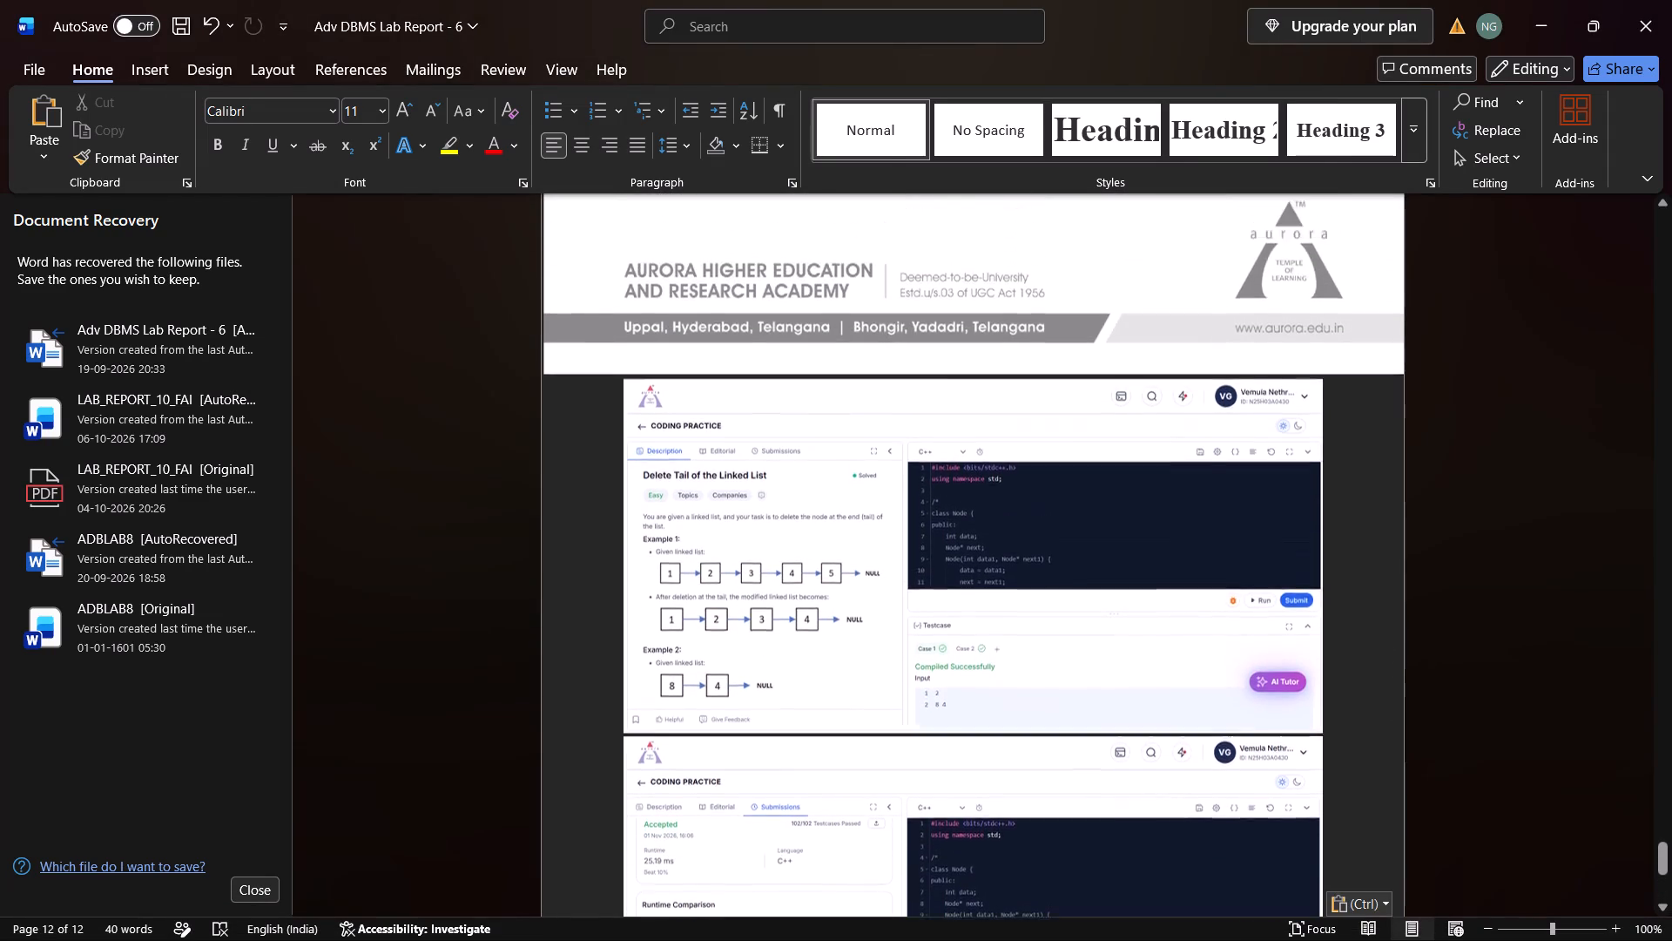
{"action": "scroll", "coordinate": [1061, 660], "scroll_direction": "up", "scroll_amount": 12}
{"action": "scroll", "coordinate": [1061, 660], "scroll_direction": "up", "scroll_amount": 20}
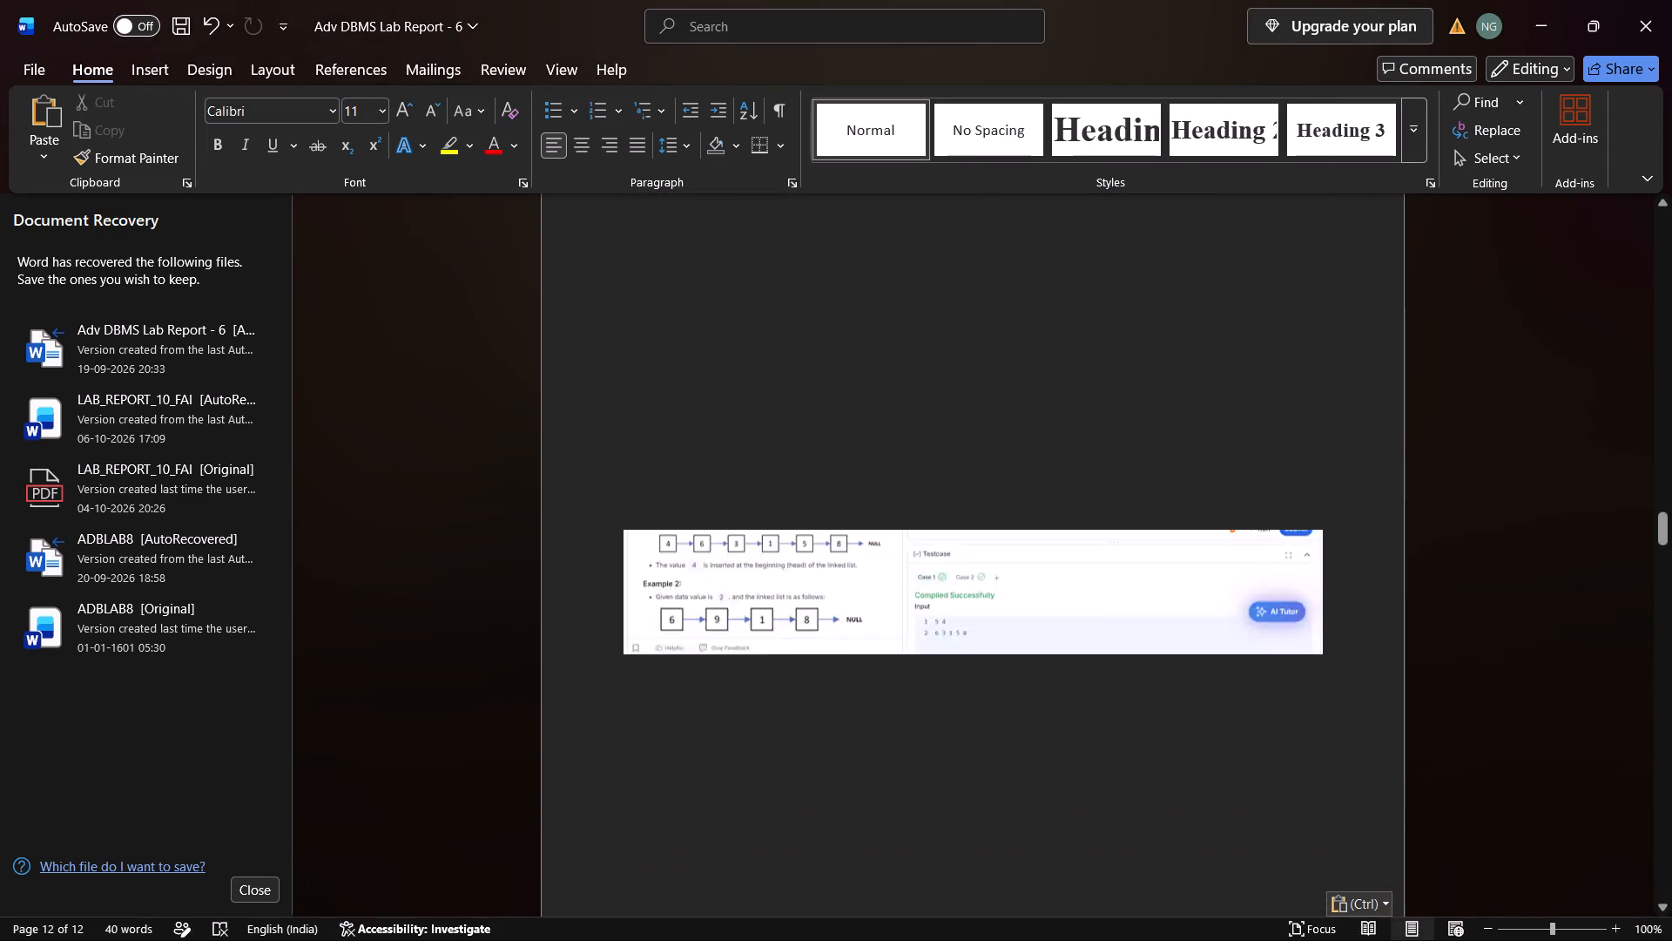
{"action": "scroll", "coordinate": [1061, 660], "scroll_direction": "up", "scroll_amount": 11}
{"action": "scroll", "coordinate": [1061, 660], "scroll_direction": "up", "scroll_amount": 20}
{"action": "scroll", "coordinate": [1061, 660], "scroll_direction": "up", "scroll_amount": 20}
{"action": "scroll", "coordinate": [1061, 660], "scroll_direction": "up", "scroll_amount": 20}
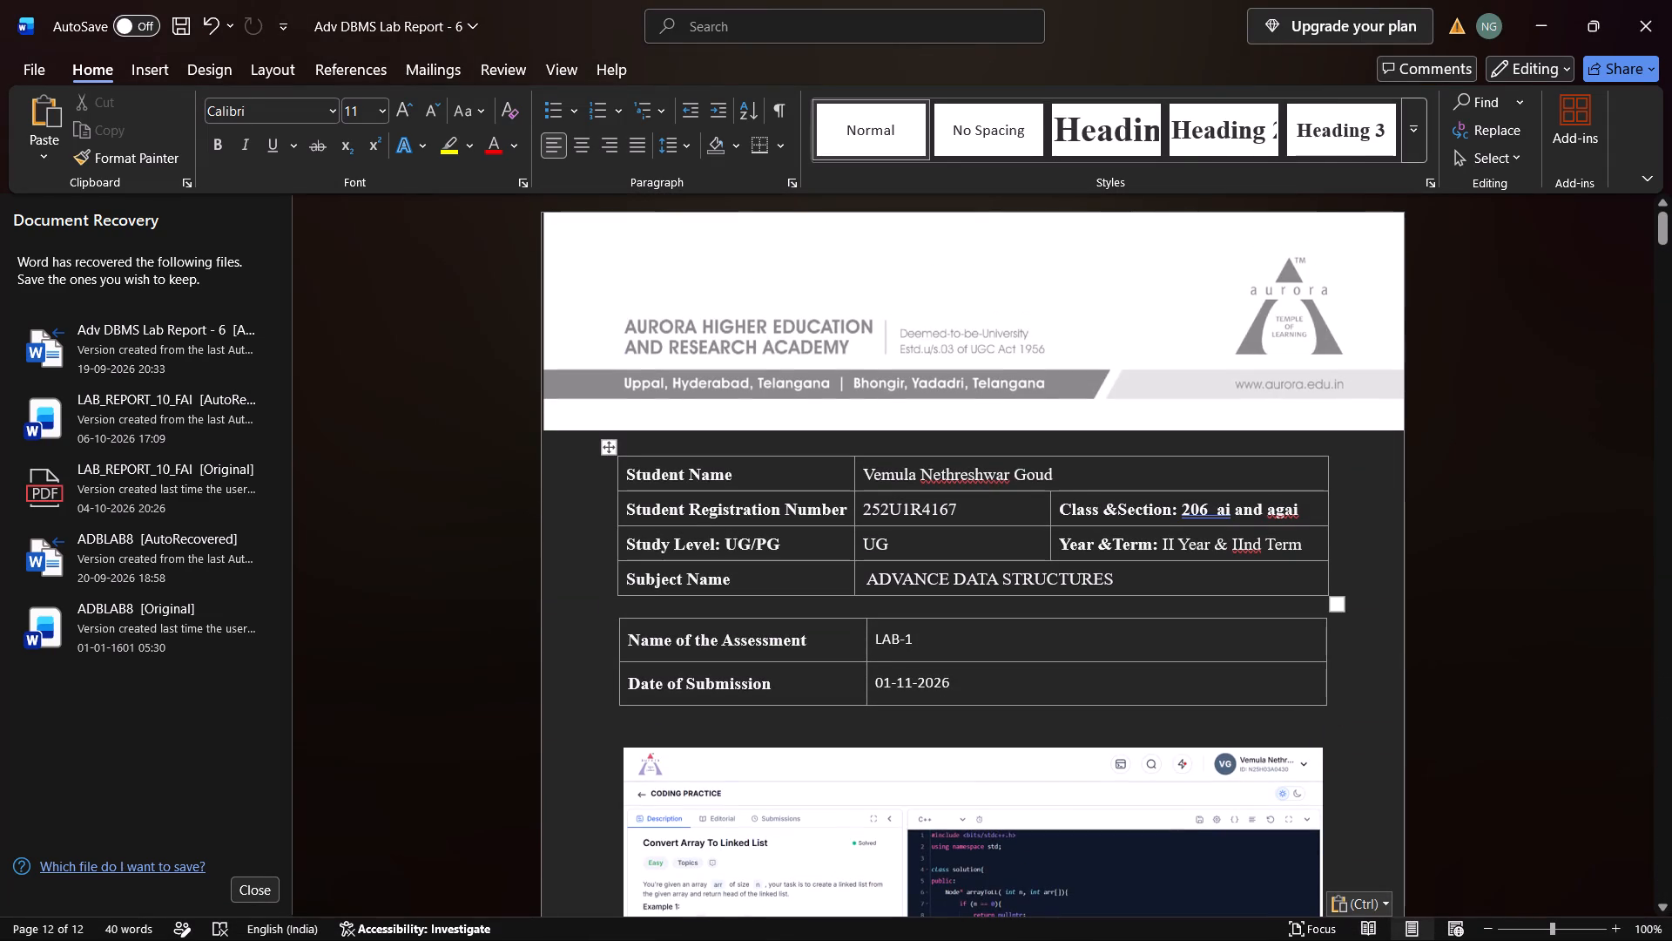
{"action": "left_click", "coordinate": [925, 644]}
{"action": "key", "text": "BackSpace"}
{"action": "key", "text": "2"}
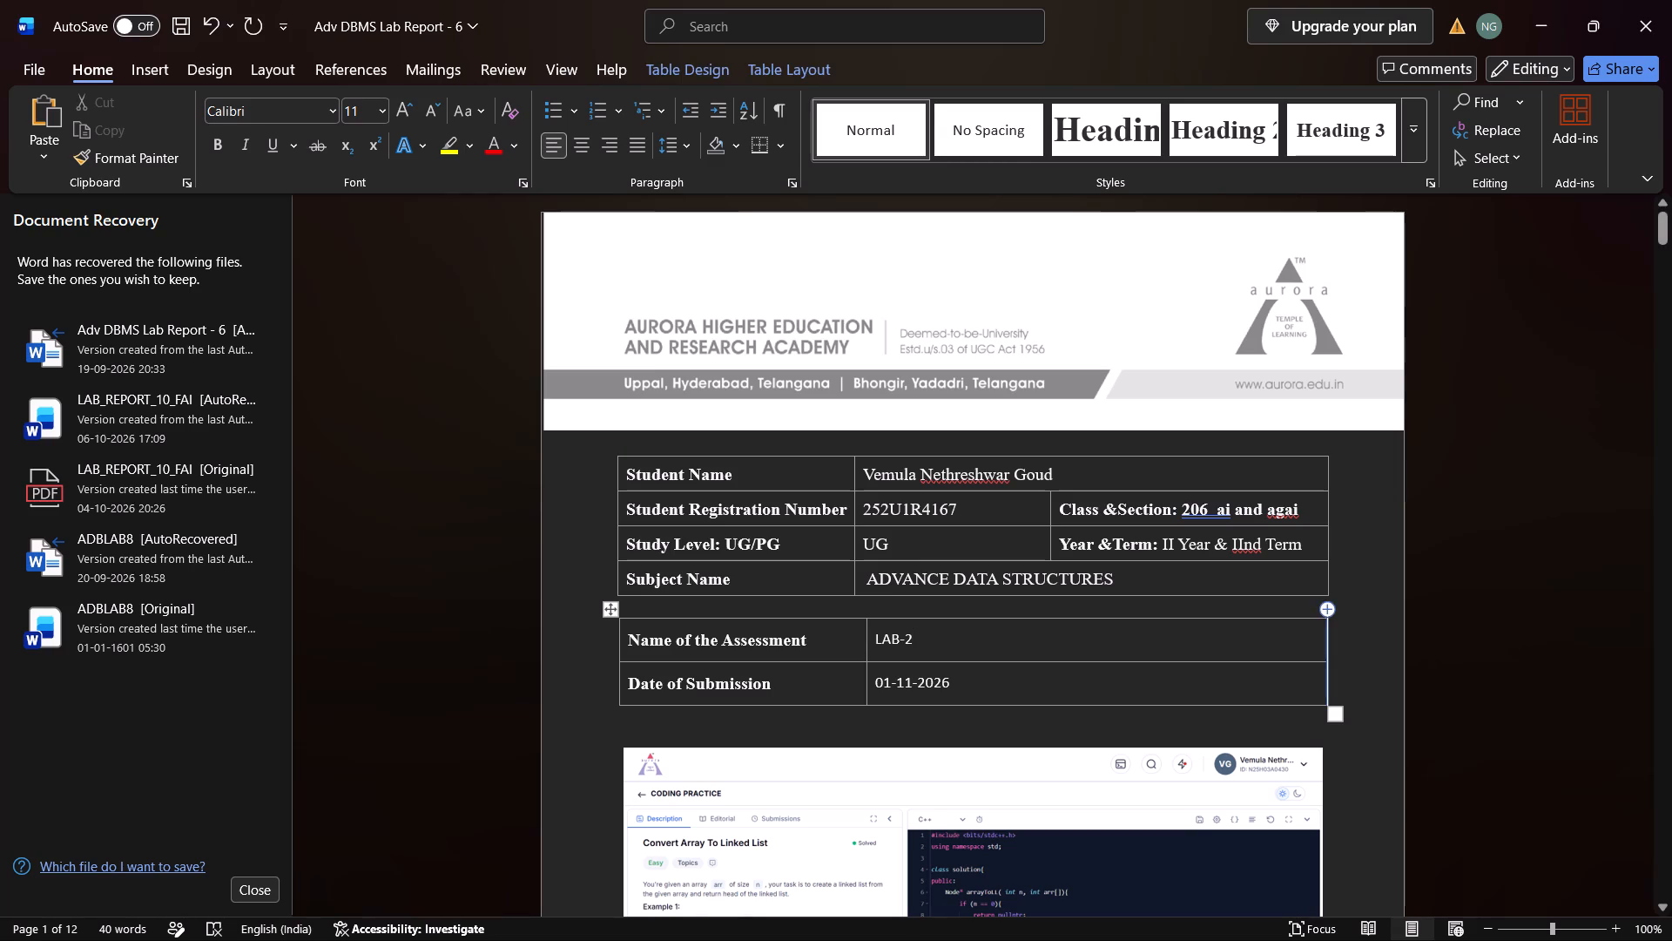
{"action": "key", "text": "ctrl+s"}
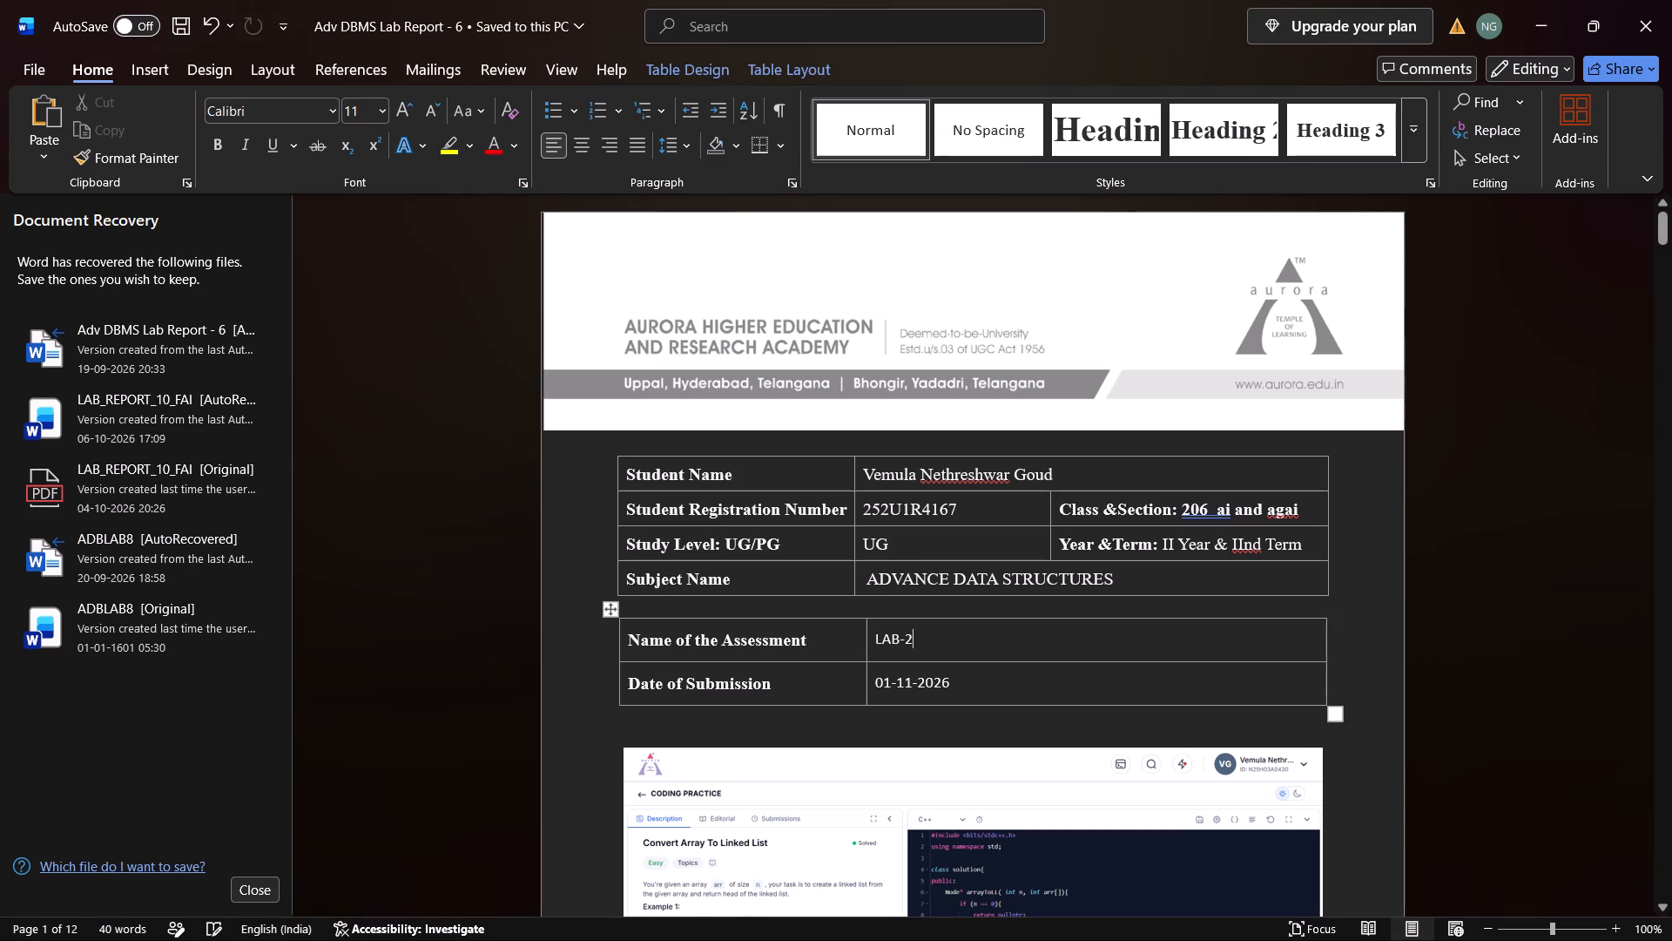
Save a copy of the report in Downloads as a PDF named ADVANCE DATA LAB-2.
{"action": "left_click", "coordinate": [19, 60]}
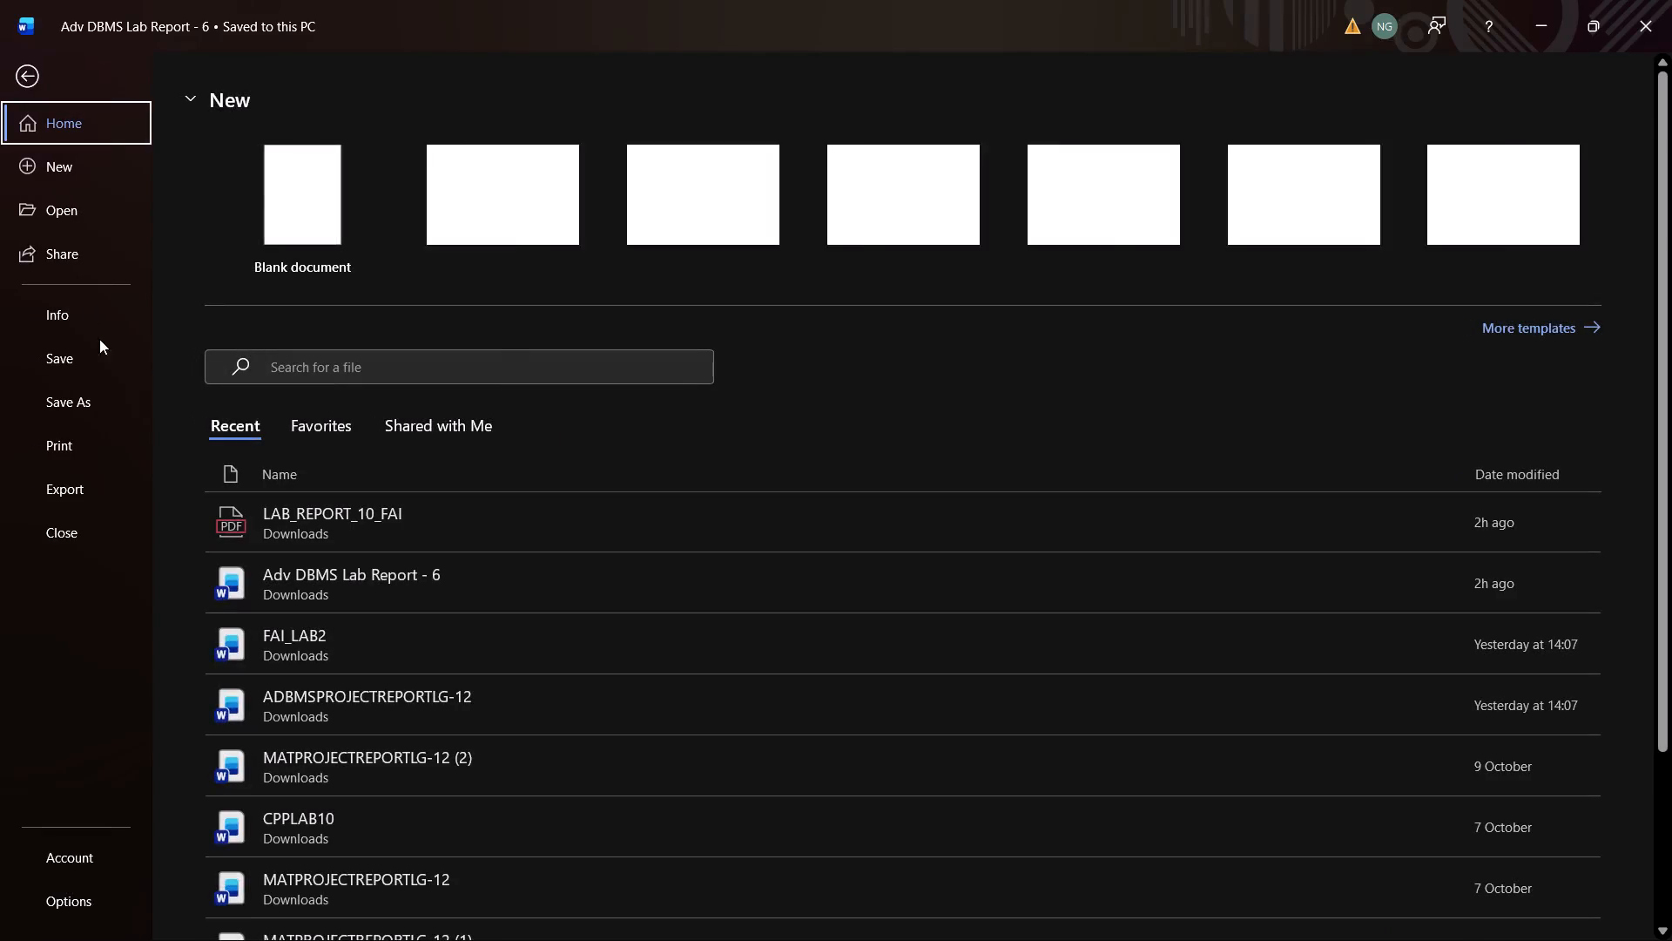
{"action": "left_click", "coordinate": [116, 402]}
{"action": "left_click", "coordinate": [711, 240]}
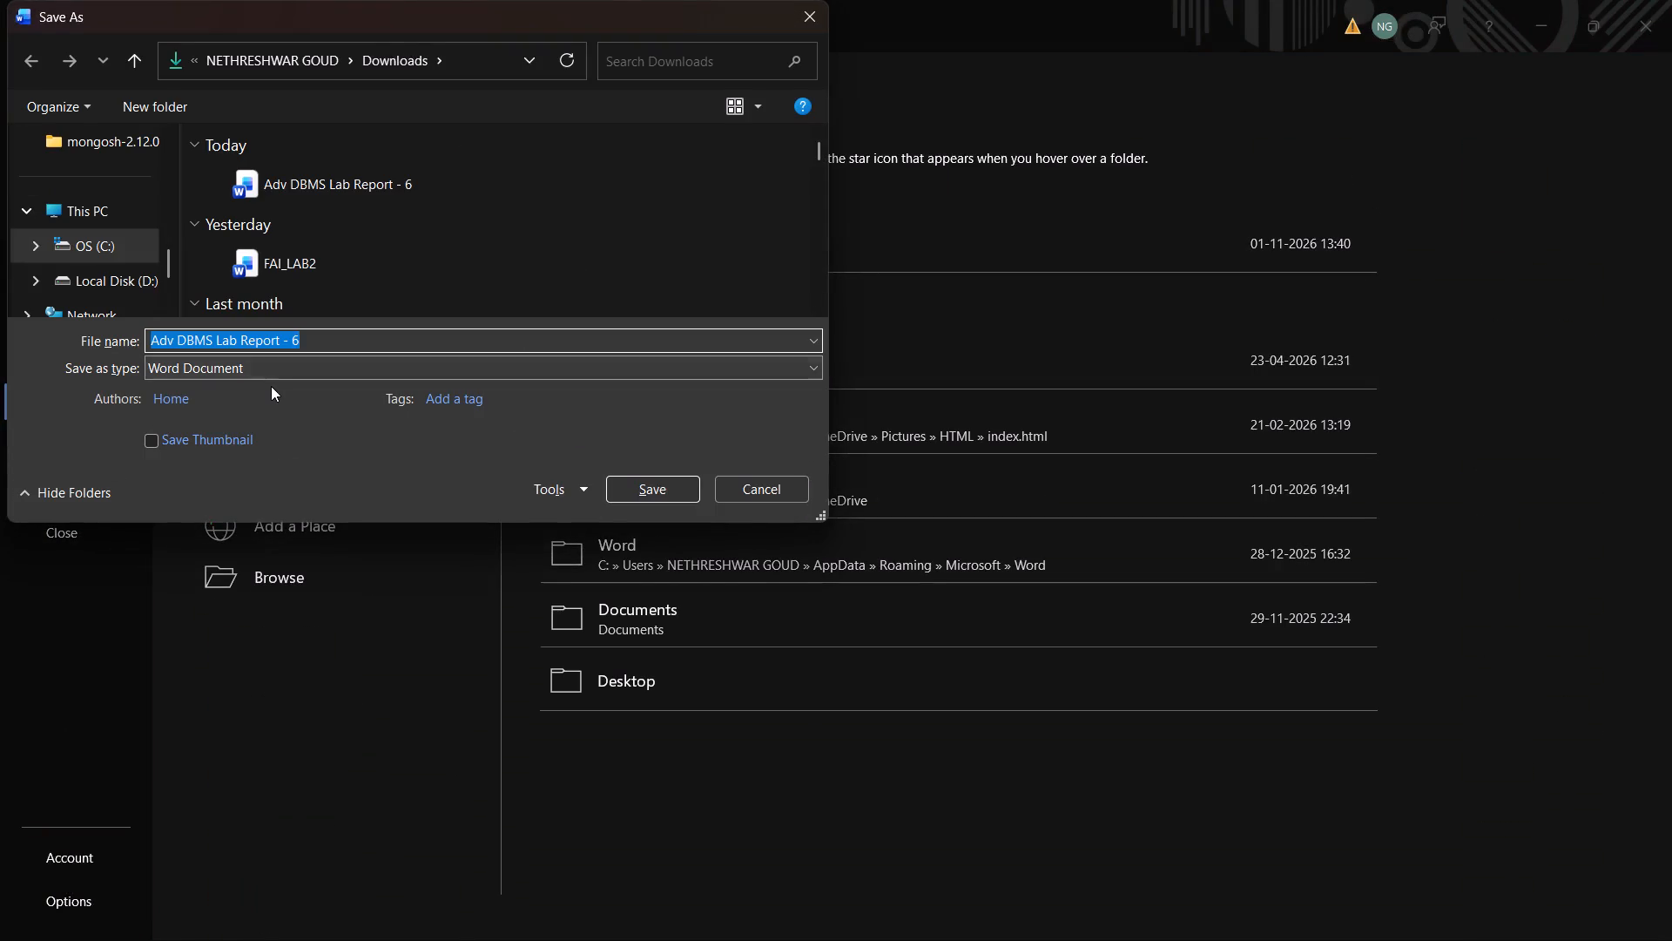
{"action": "key", "text": "BackSpace"}
{"action": "type", "text": "ADVANCE"}
{"action": "key", "text": "space"}
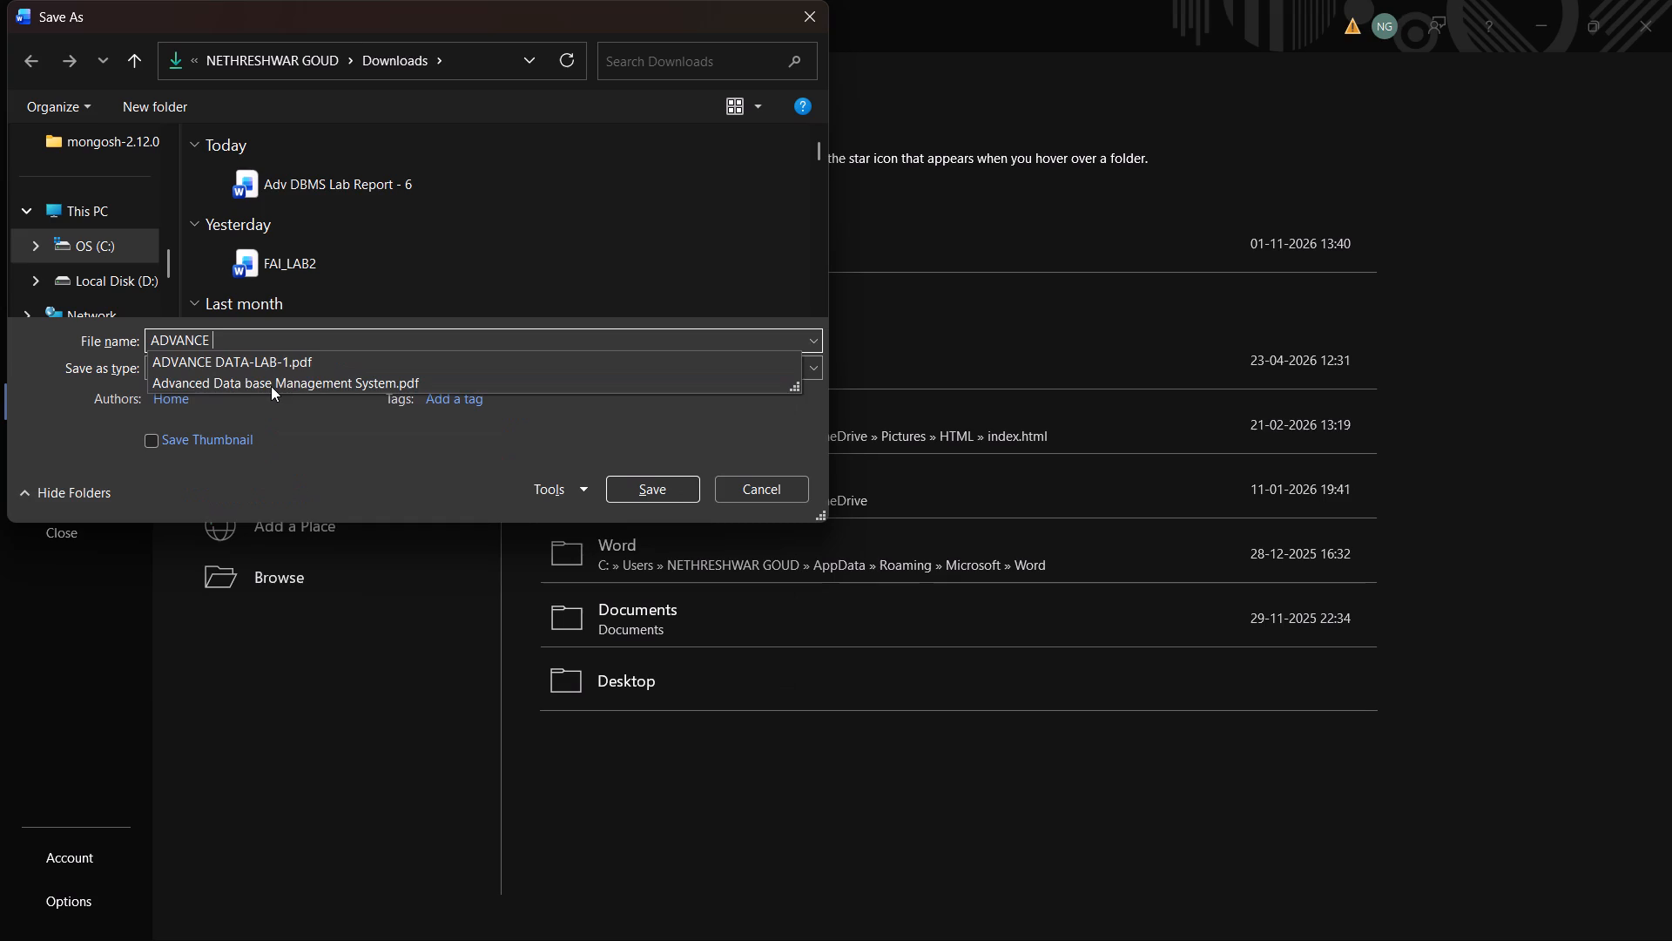
{"action": "key", "text": "BackSpace"}
{"action": "key", "text": "space"}
{"action": "type", "text": "DATA"}
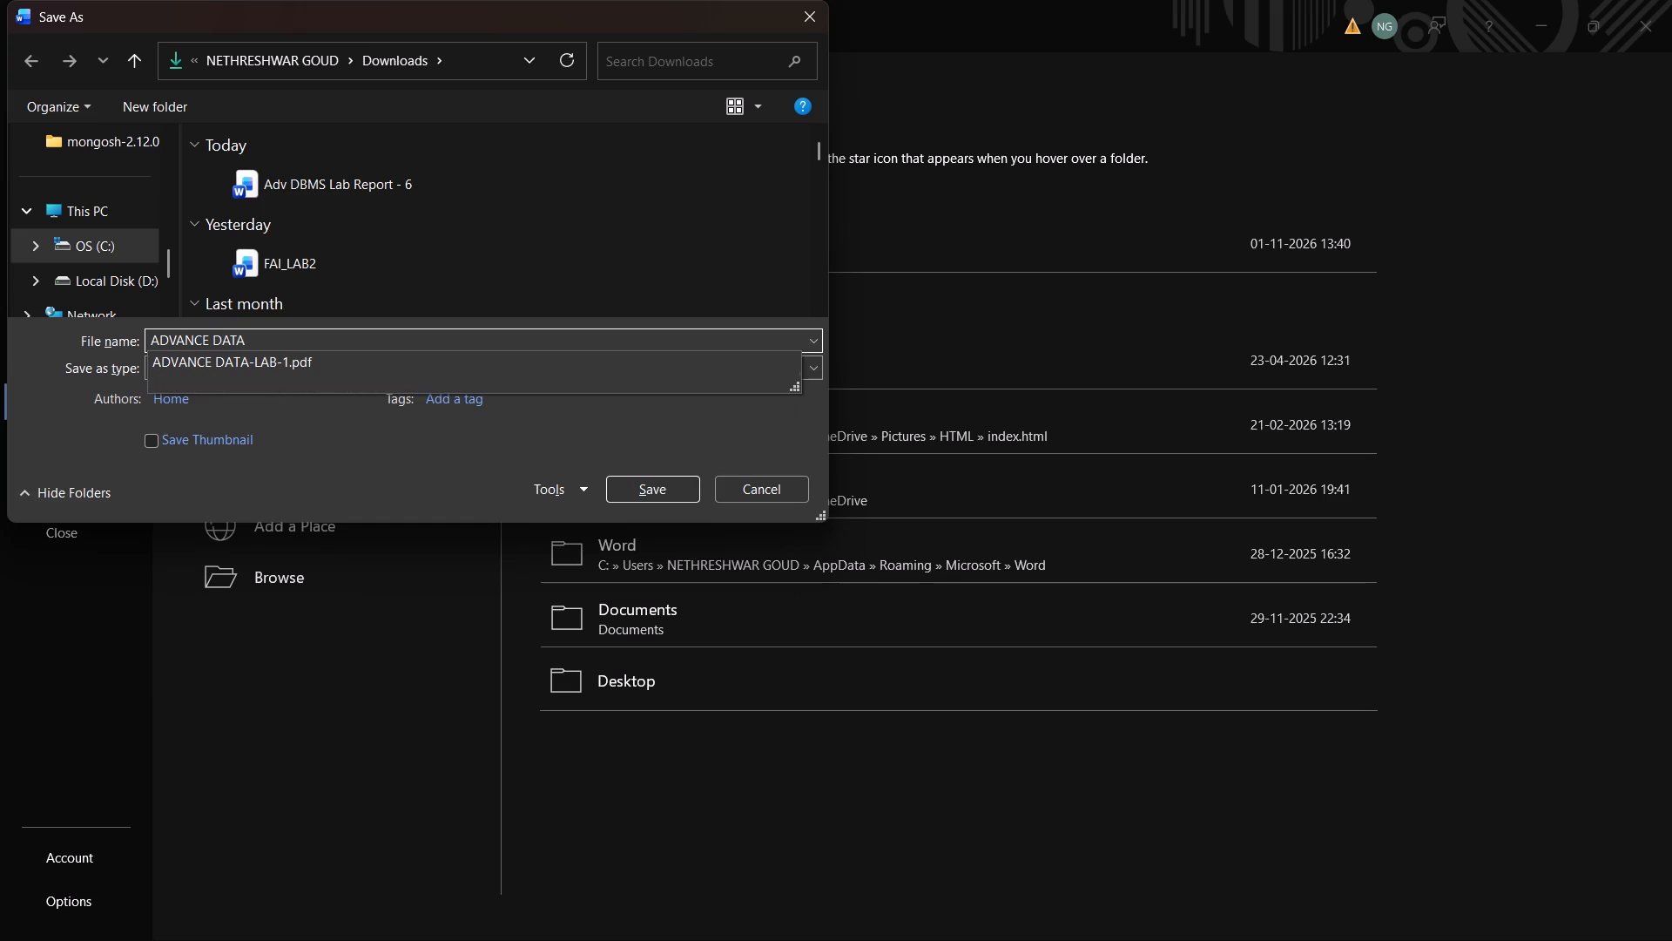
{"action": "key", "text": "space"}
{"action": "type", "text": "LAB-2"}
{"action": "left_click", "coordinate": [305, 363]}
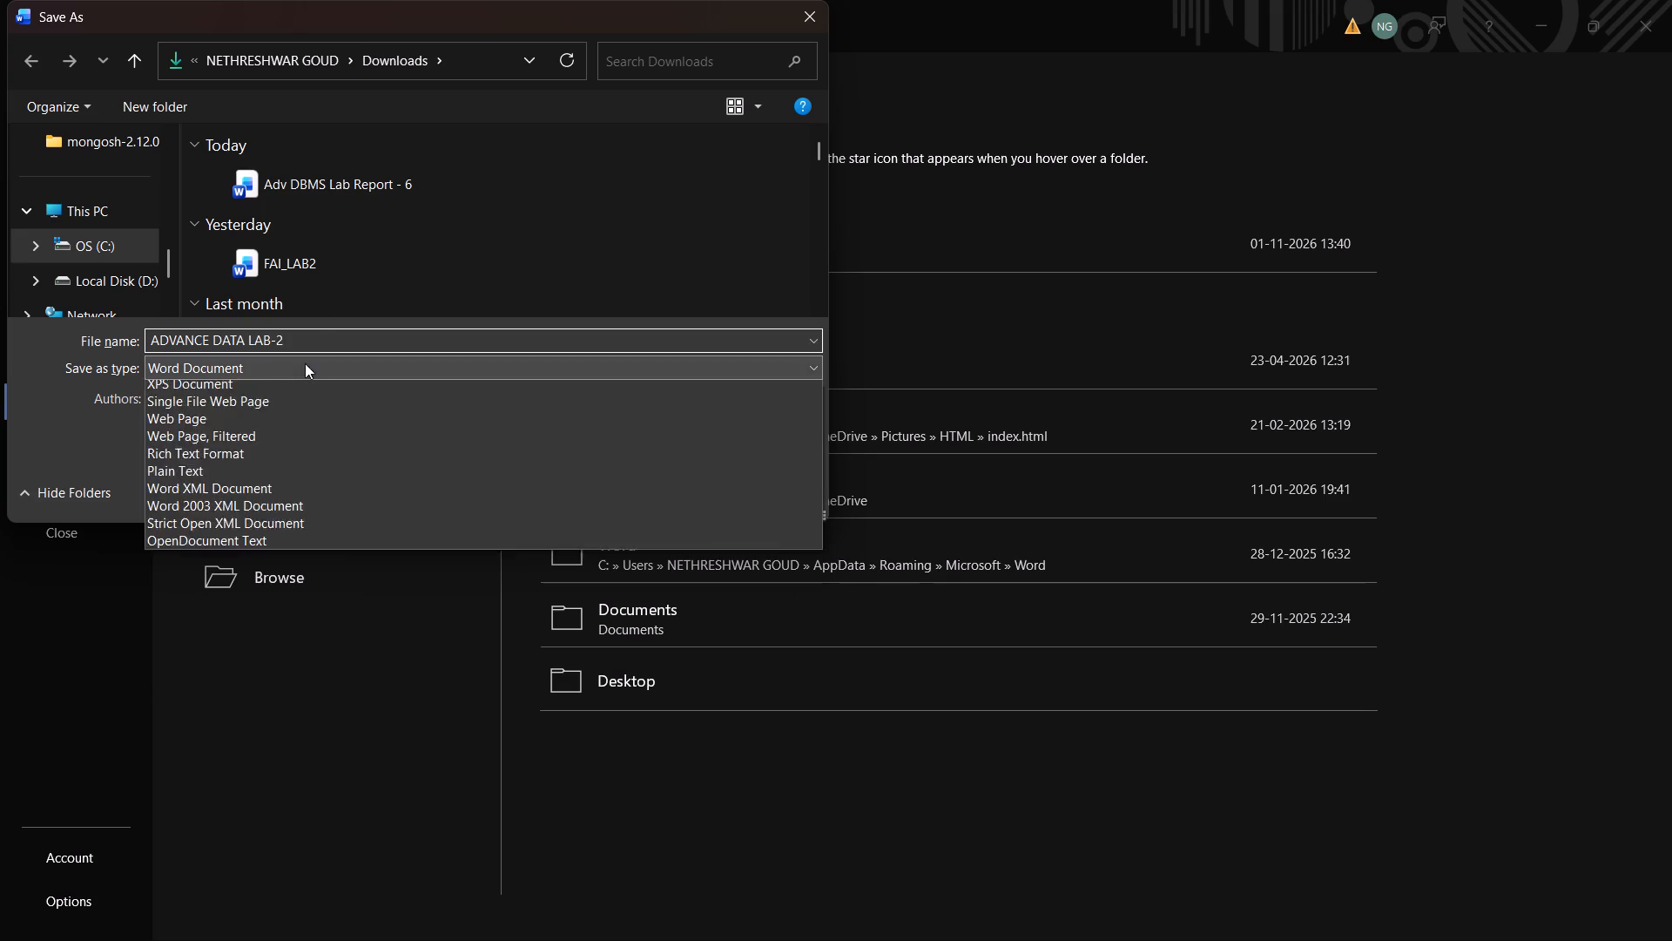
{"action": "left_click", "coordinate": [277, 497]}
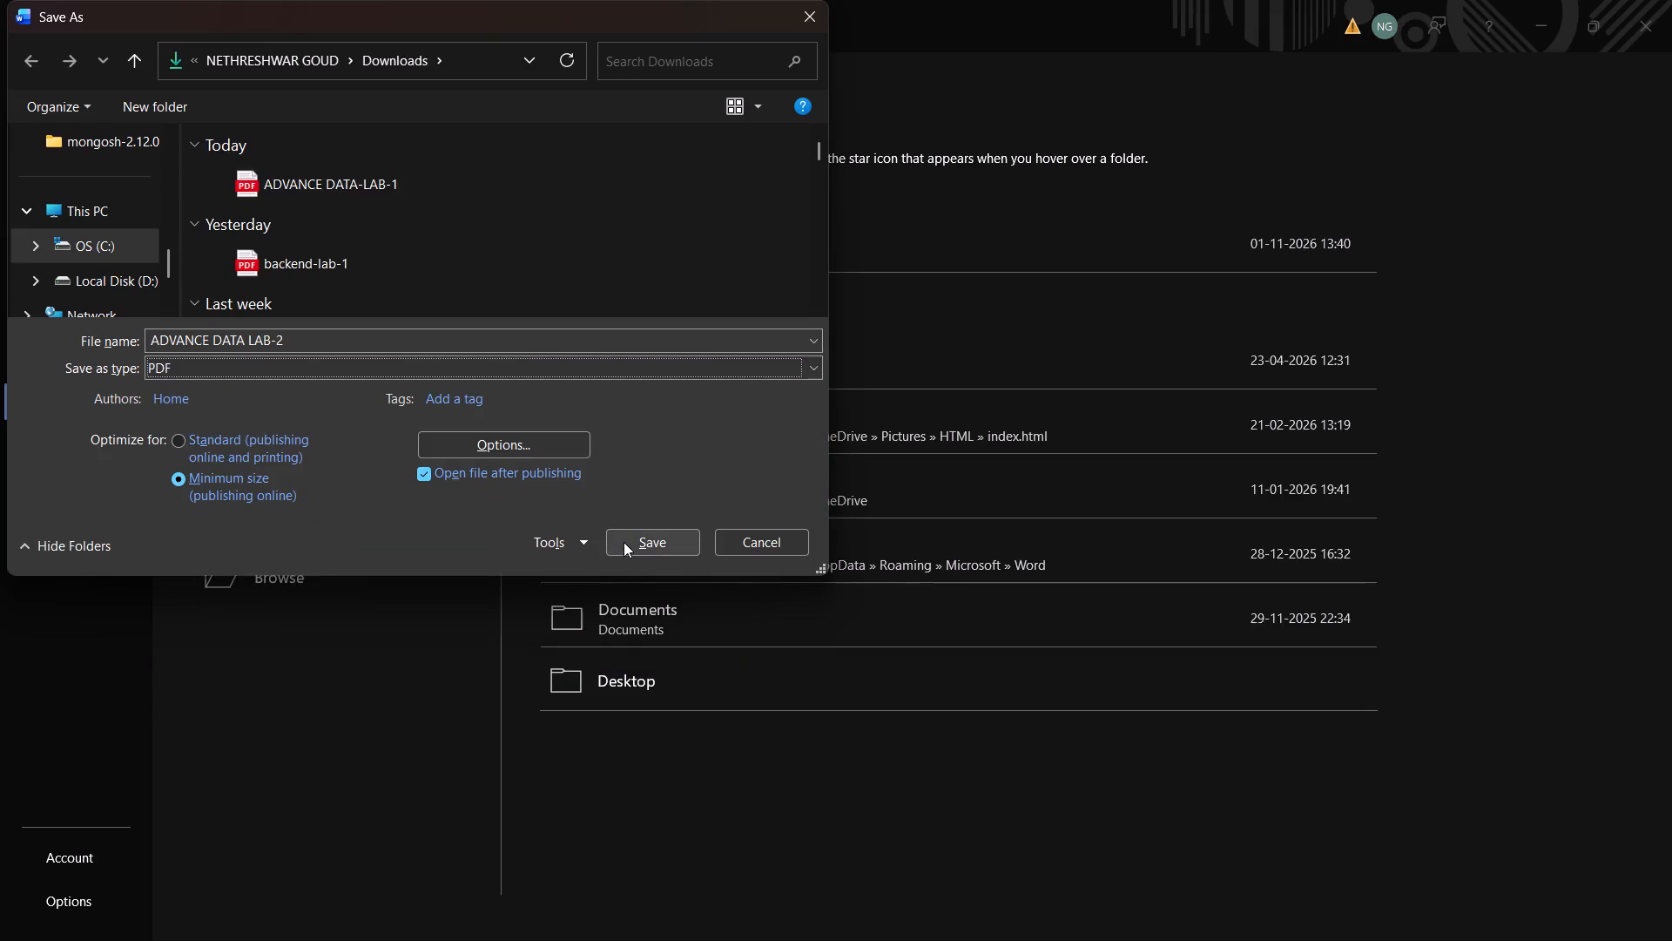
{"action": "left_click", "coordinate": [624, 542]}
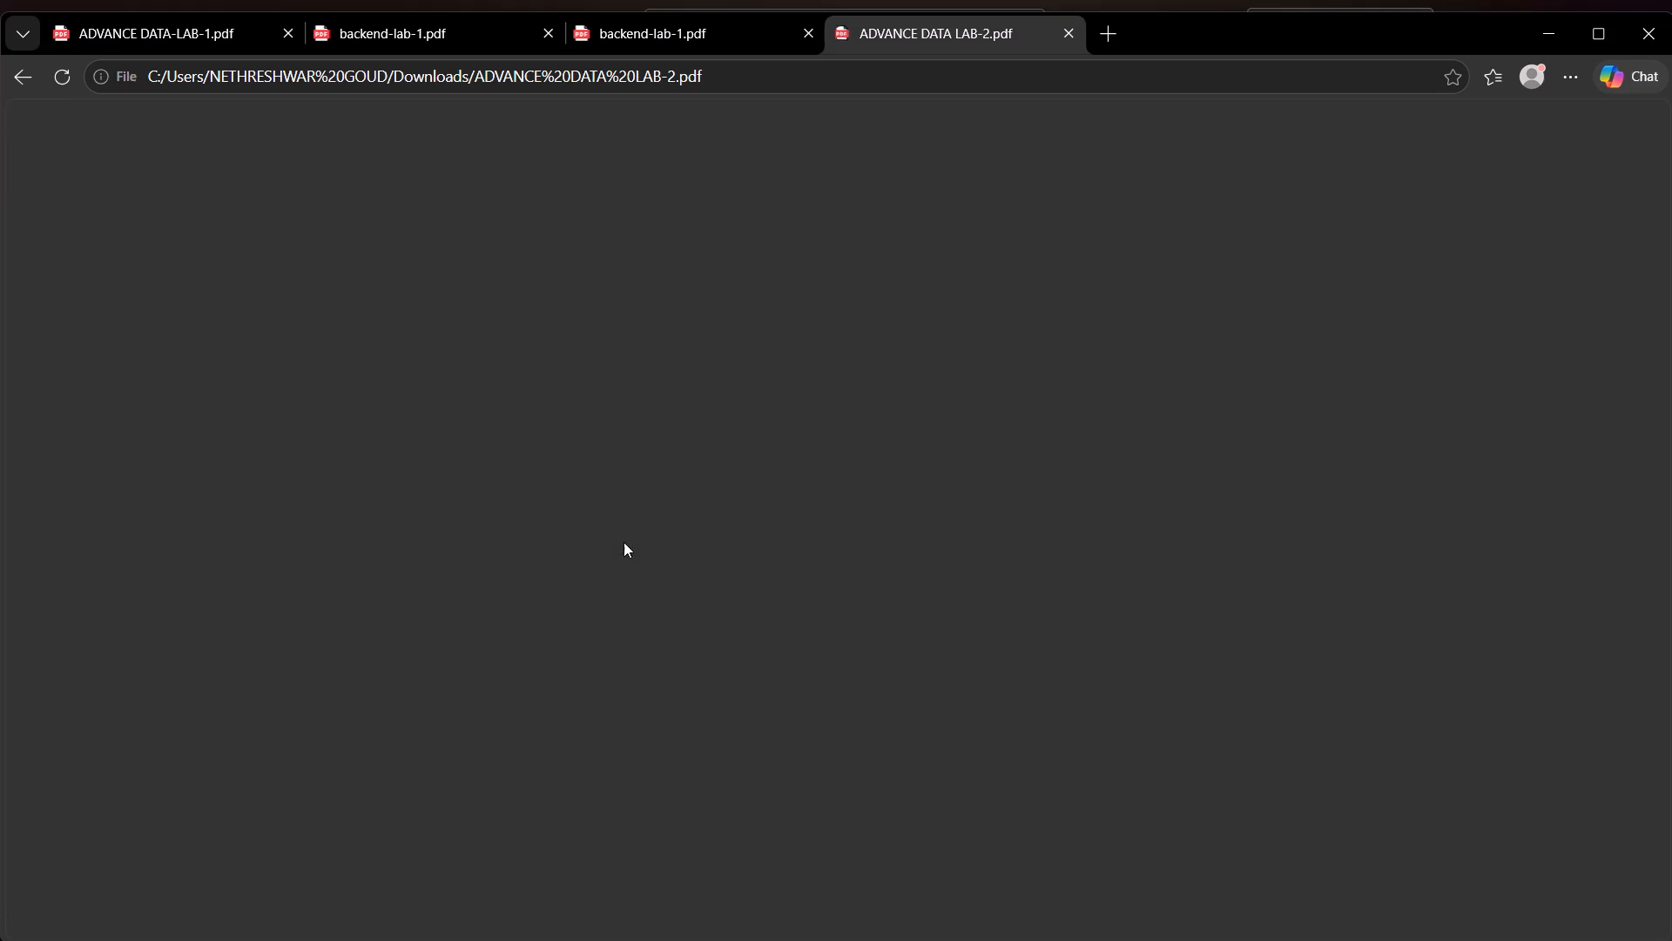
Look through the pages of the exported ADVANCE DATA LAB-2 PDF to check the header details and the coding practice screenshots.
{"action": "scroll", "coordinate": [624, 542], "scroll_direction": "down", "scroll_amount": 6}
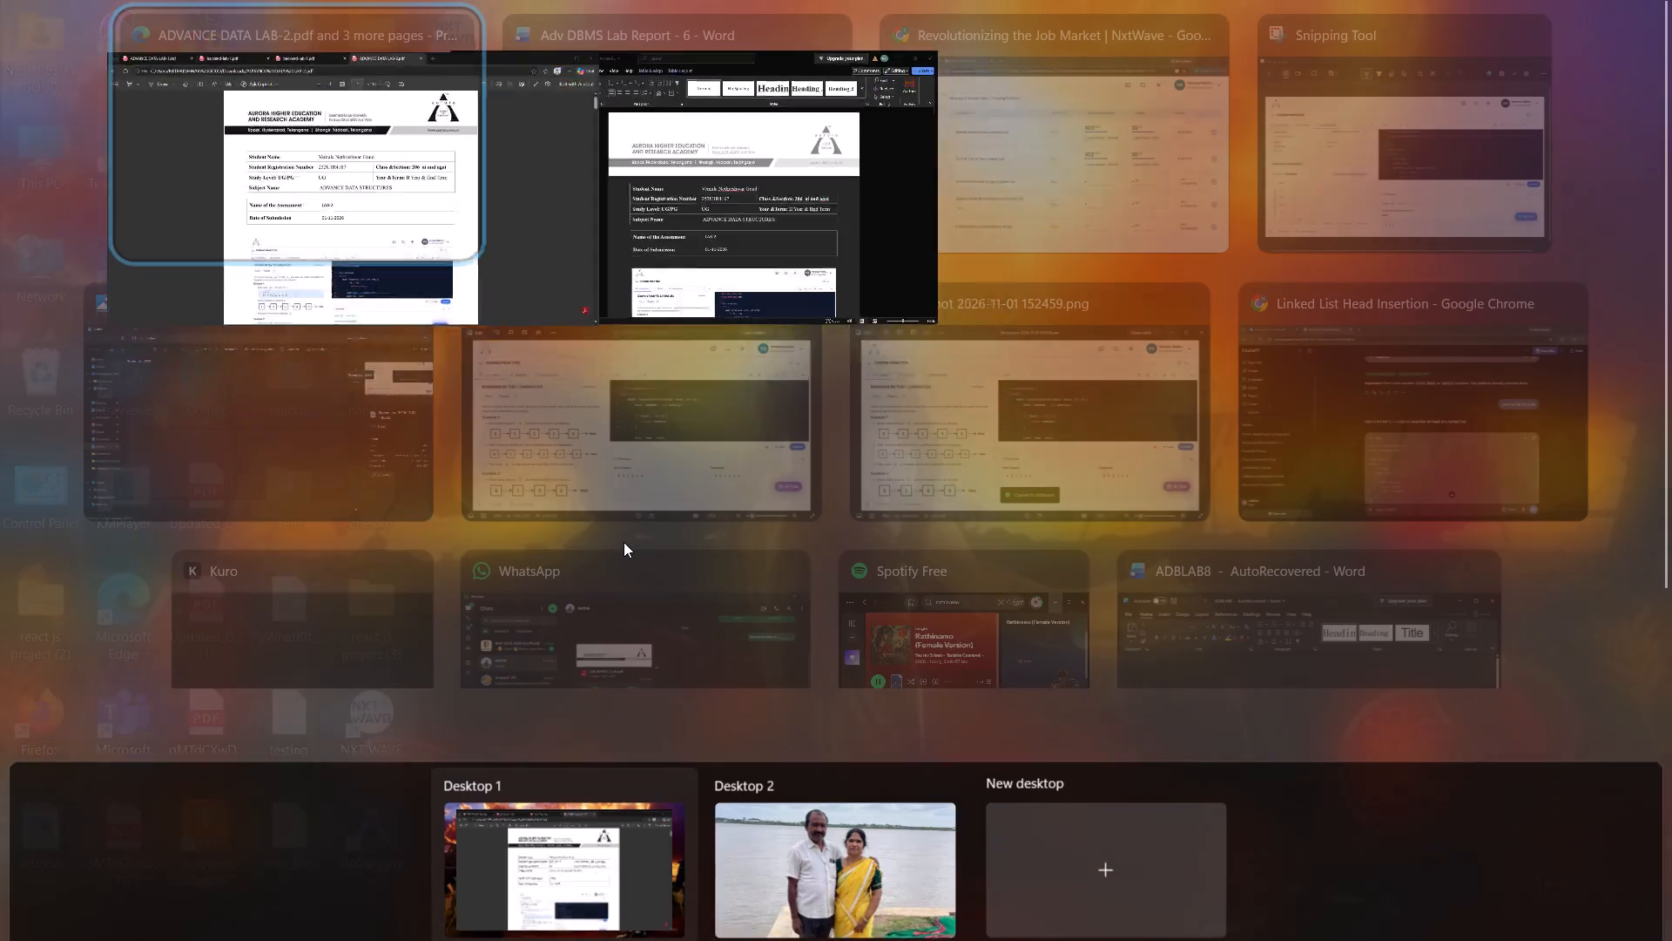
{"action": "scroll", "coordinate": [624, 542], "scroll_direction": "down", "scroll_amount": 2}
{"action": "left_click", "coordinate": [395, 50]}
{"action": "scroll", "coordinate": [813, 782], "scroll_direction": "down", "scroll_amount": 5}
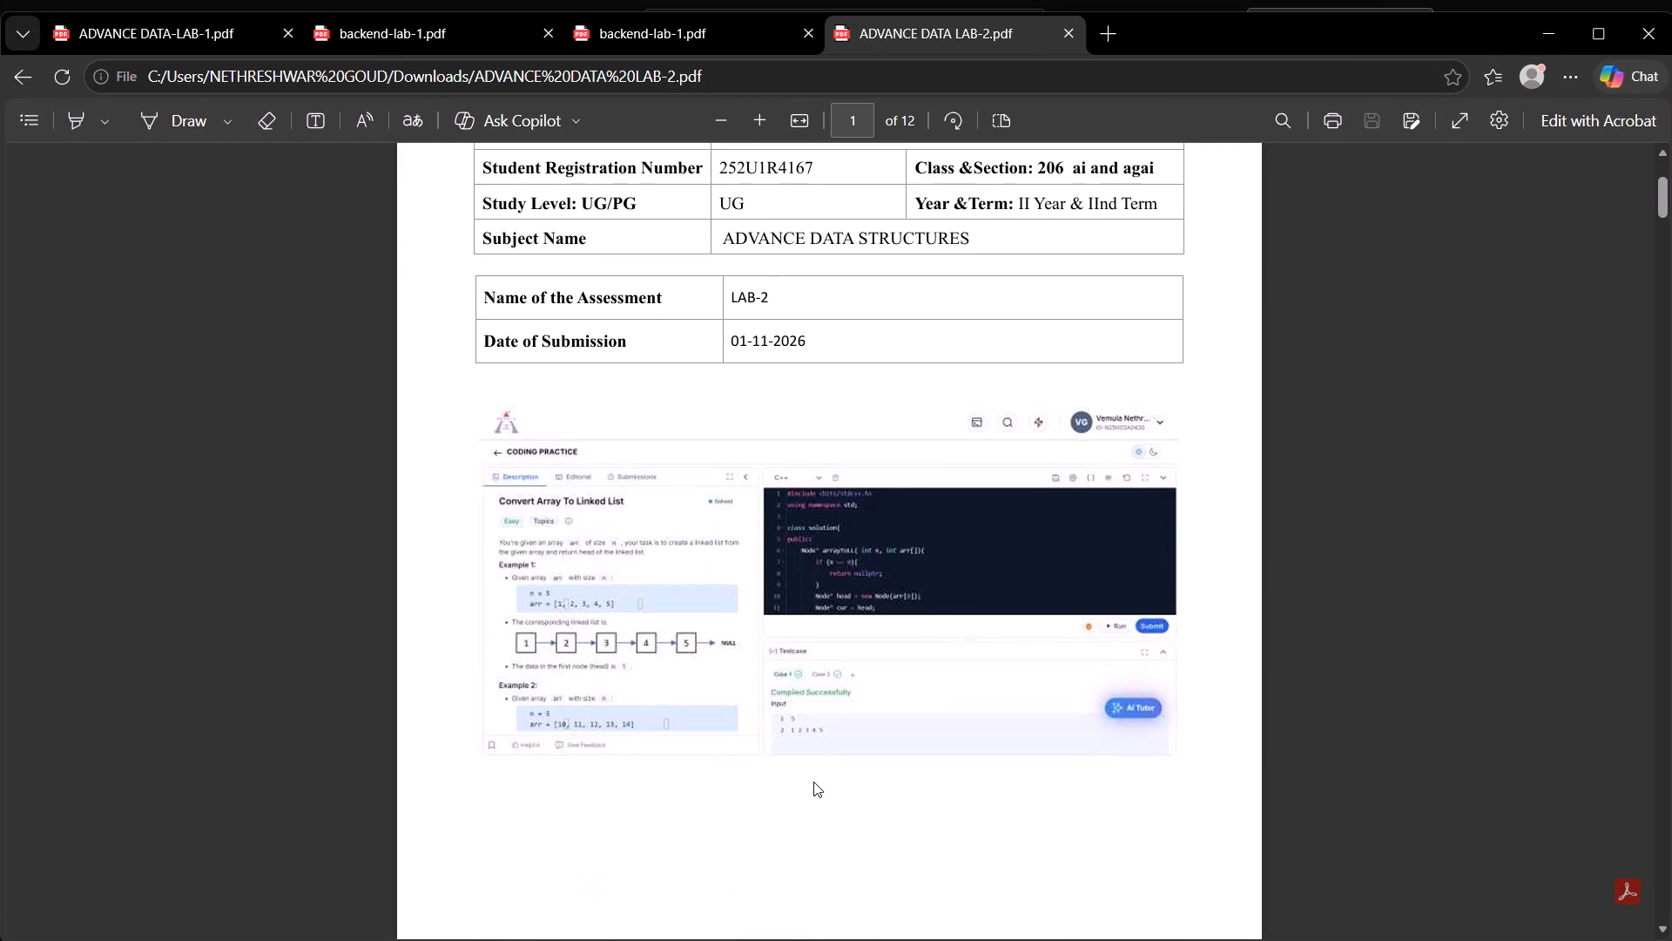
{"action": "scroll", "coordinate": [813, 782], "scroll_direction": "down", "scroll_amount": 12}
{"action": "scroll", "coordinate": [813, 782], "scroll_direction": "down", "scroll_amount": 20}
{"action": "scroll", "coordinate": [813, 782], "scroll_direction": "down", "scroll_amount": 6}
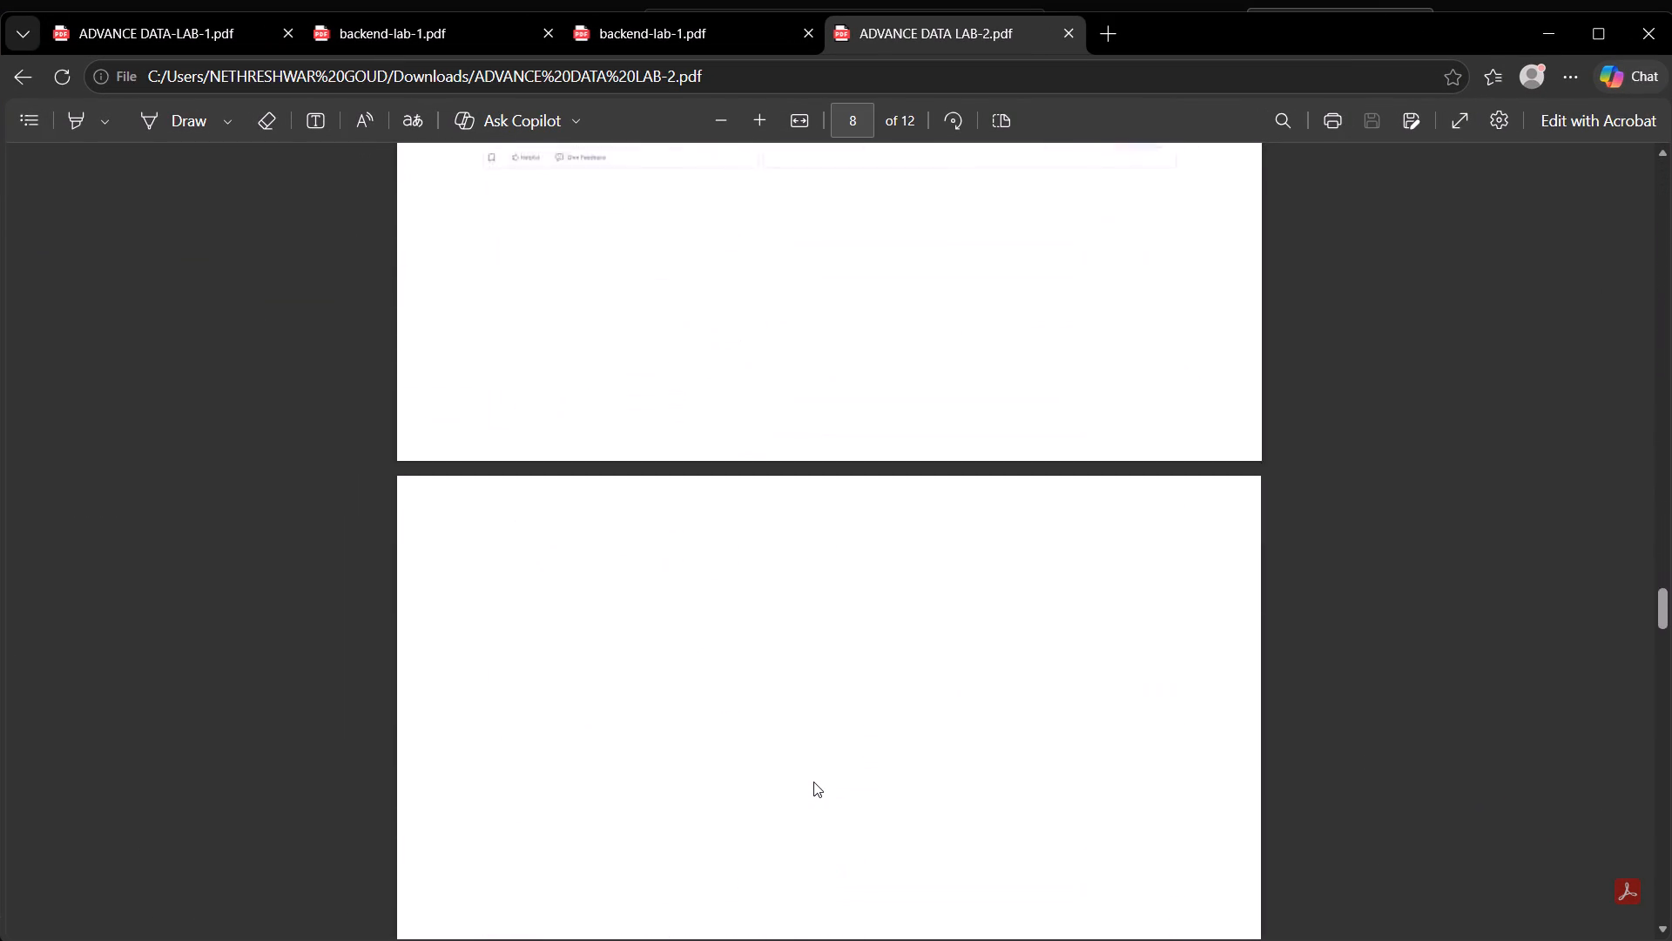
{"action": "scroll", "coordinate": [813, 782], "scroll_direction": "down", "scroll_amount": 4}
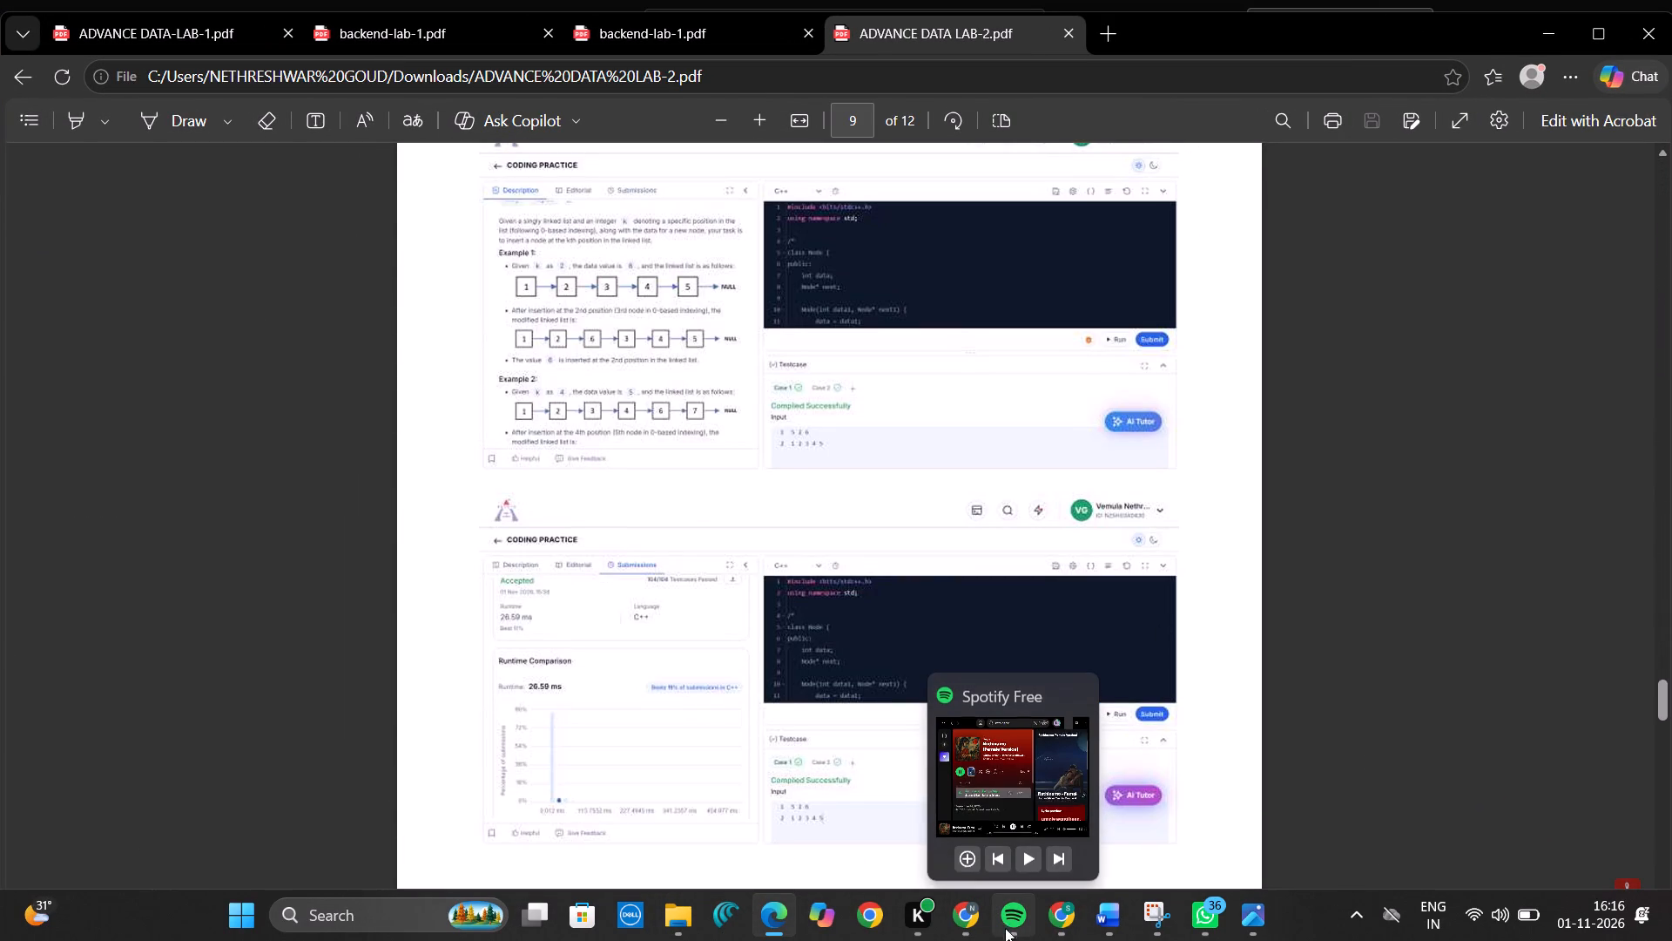
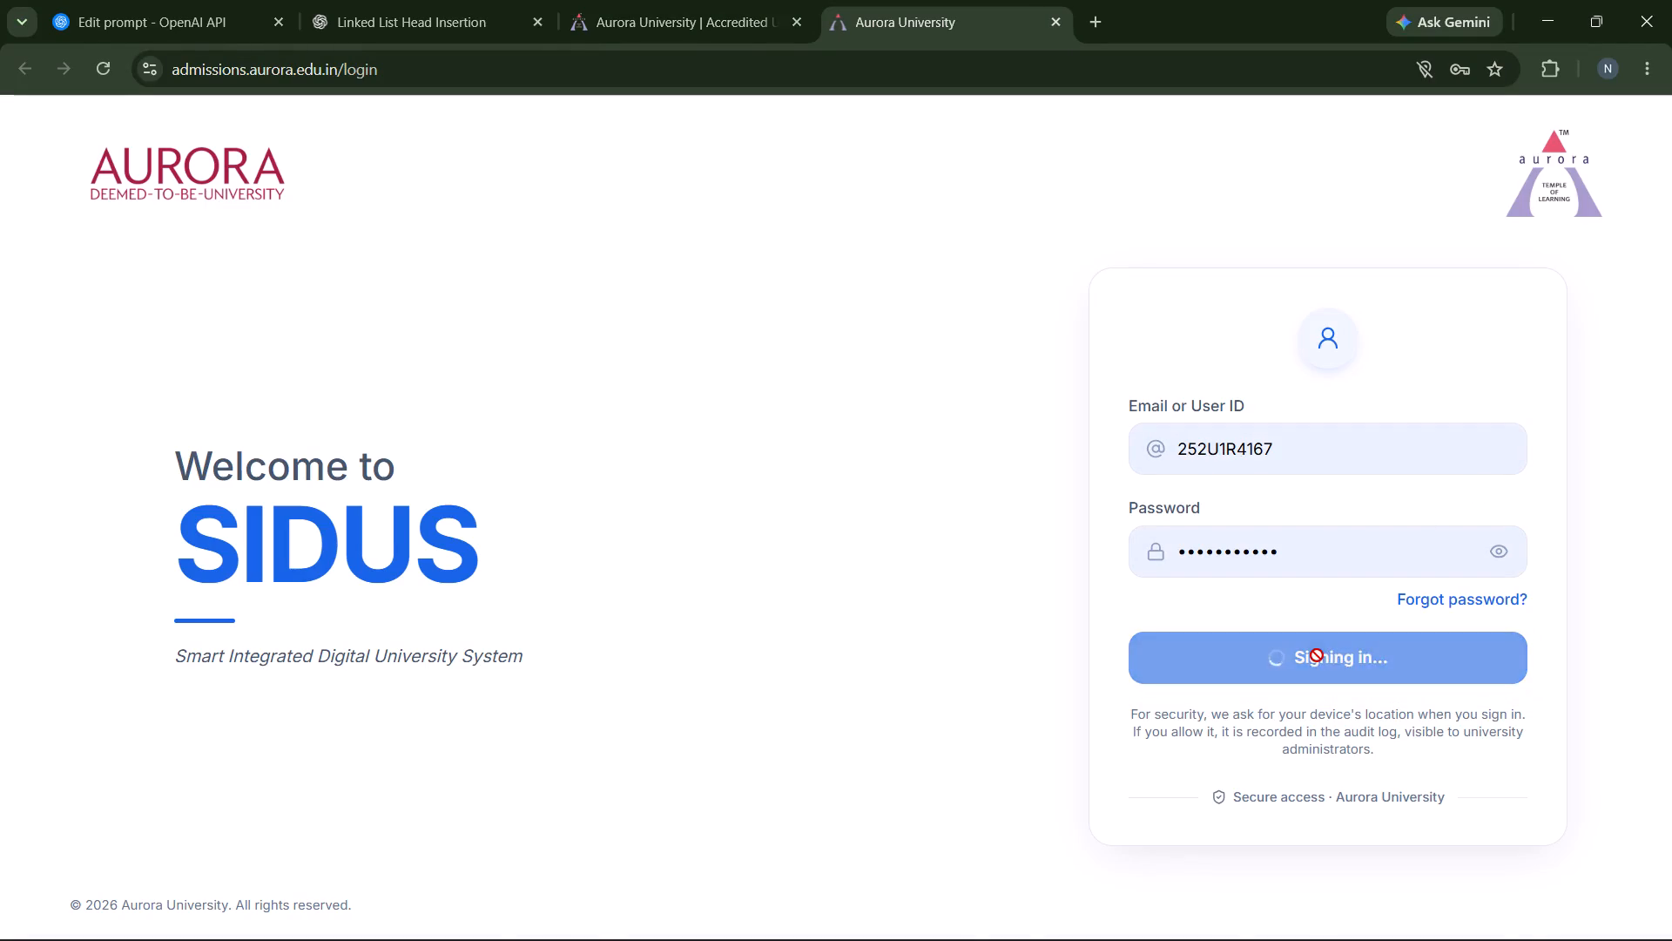
In the Advanced Data Structures assessments, upload the ADVANCE DATA-LAB-1 PDF from Downloads as the submission for Lab Report 1.
{"action": "left_click", "coordinate": [357, 585]}
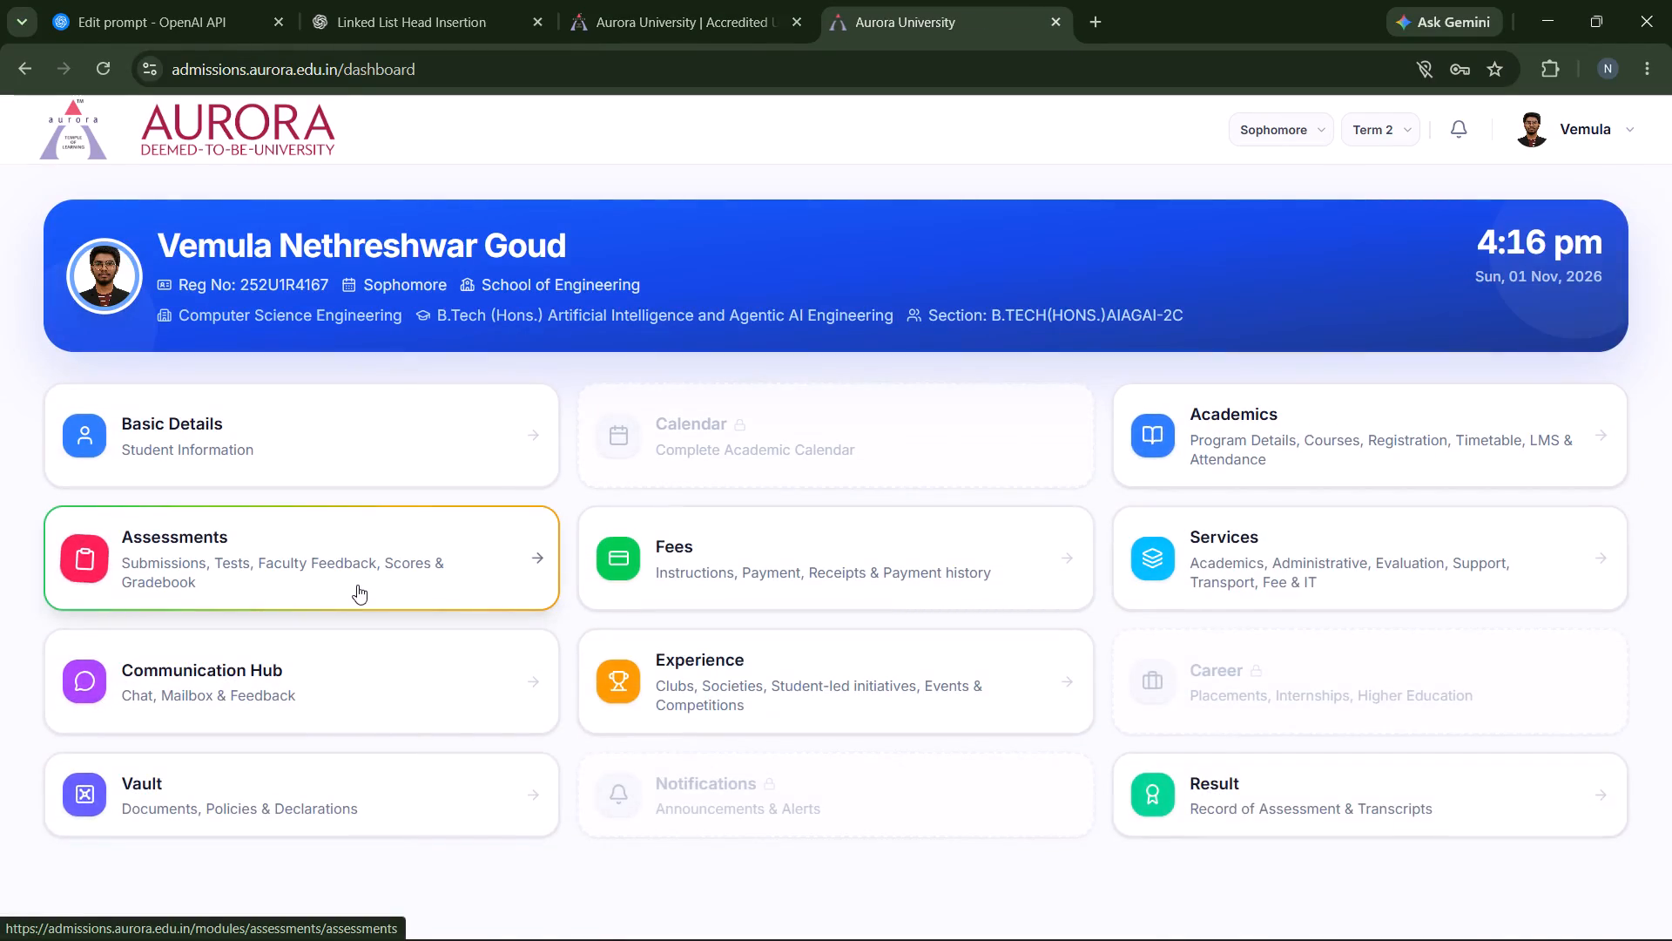
{"action": "scroll", "coordinate": [845, 680], "scroll_direction": "down", "scroll_amount": 1}
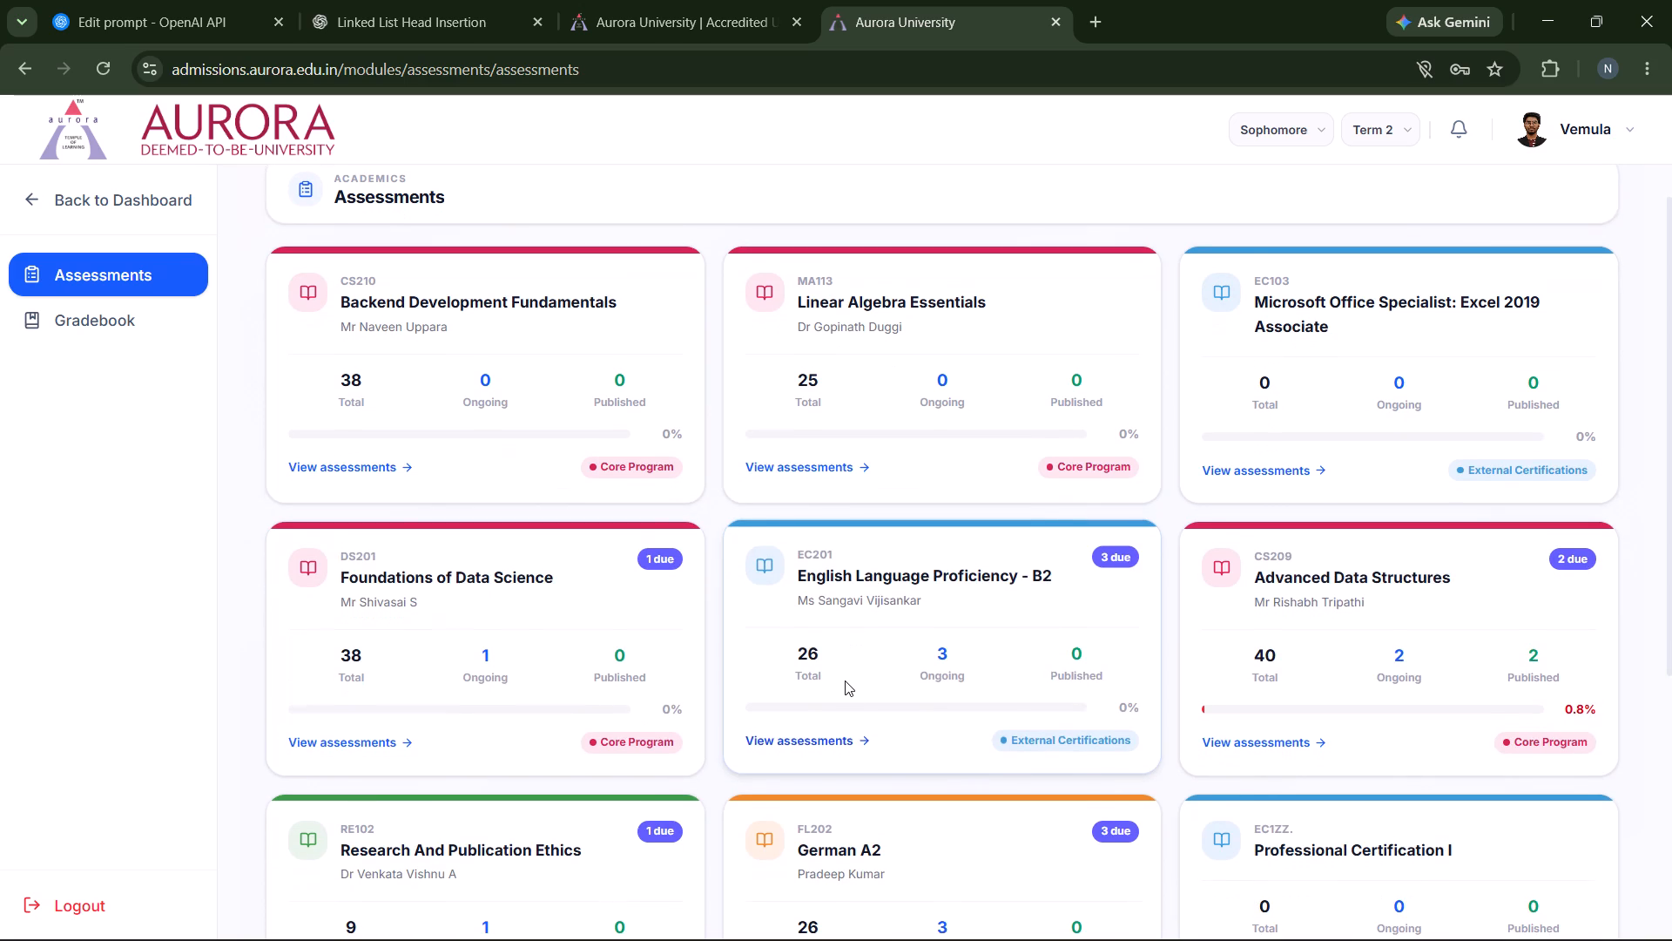
{"action": "left_click", "coordinate": [1241, 761]}
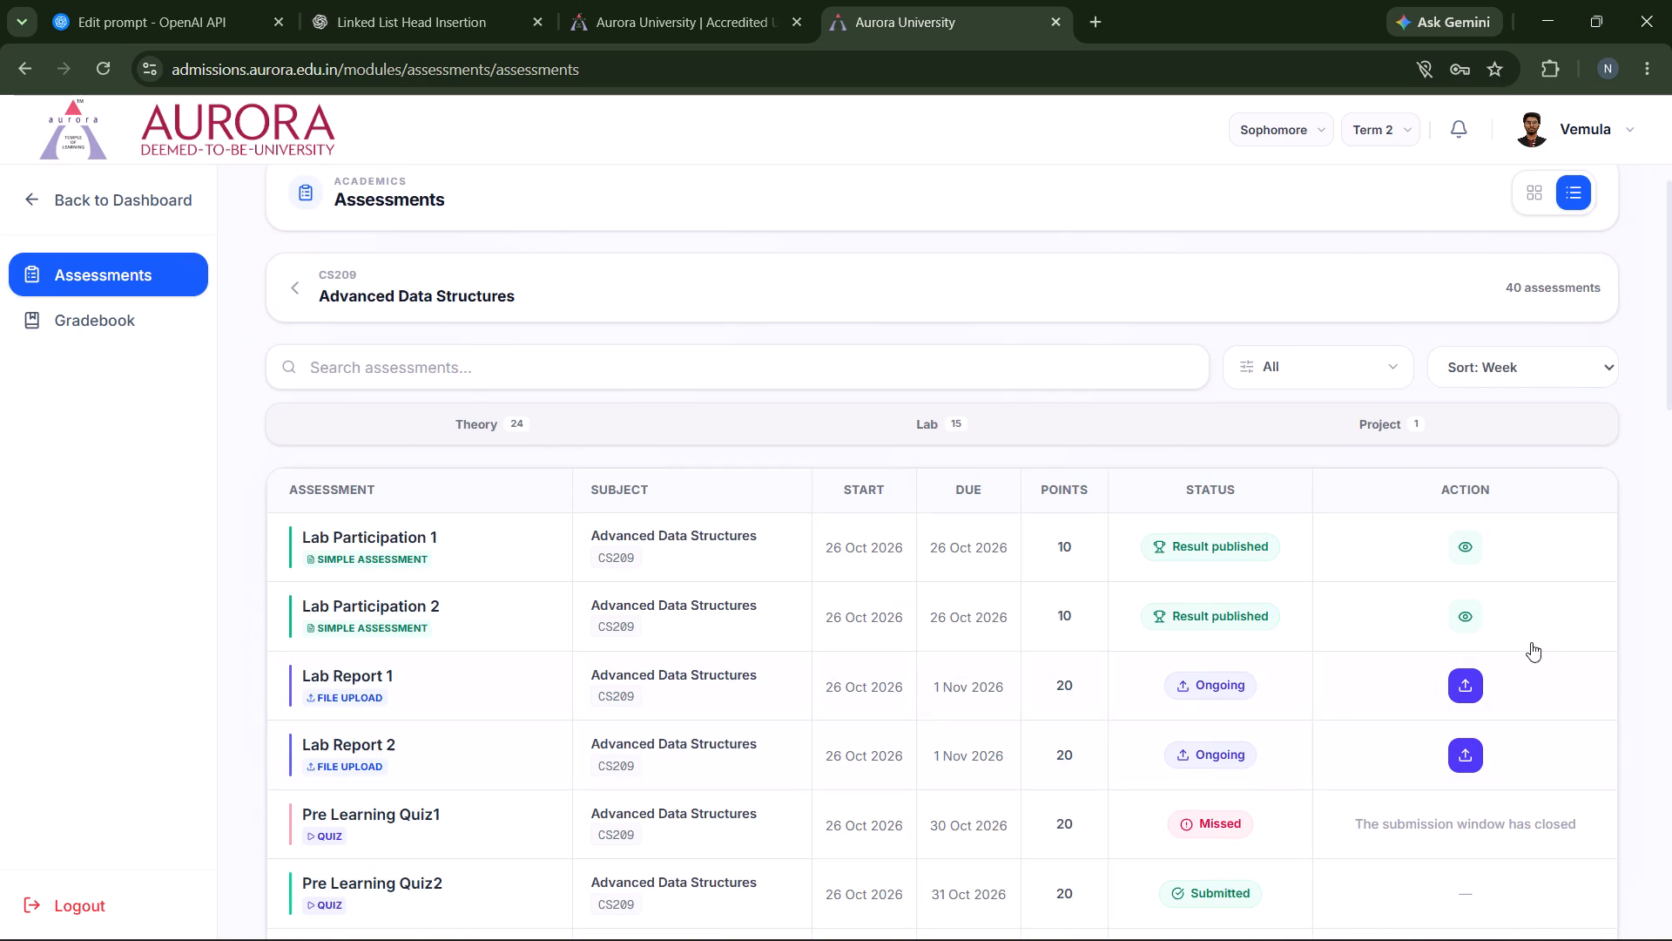
{"action": "left_click", "coordinate": [1473, 684]}
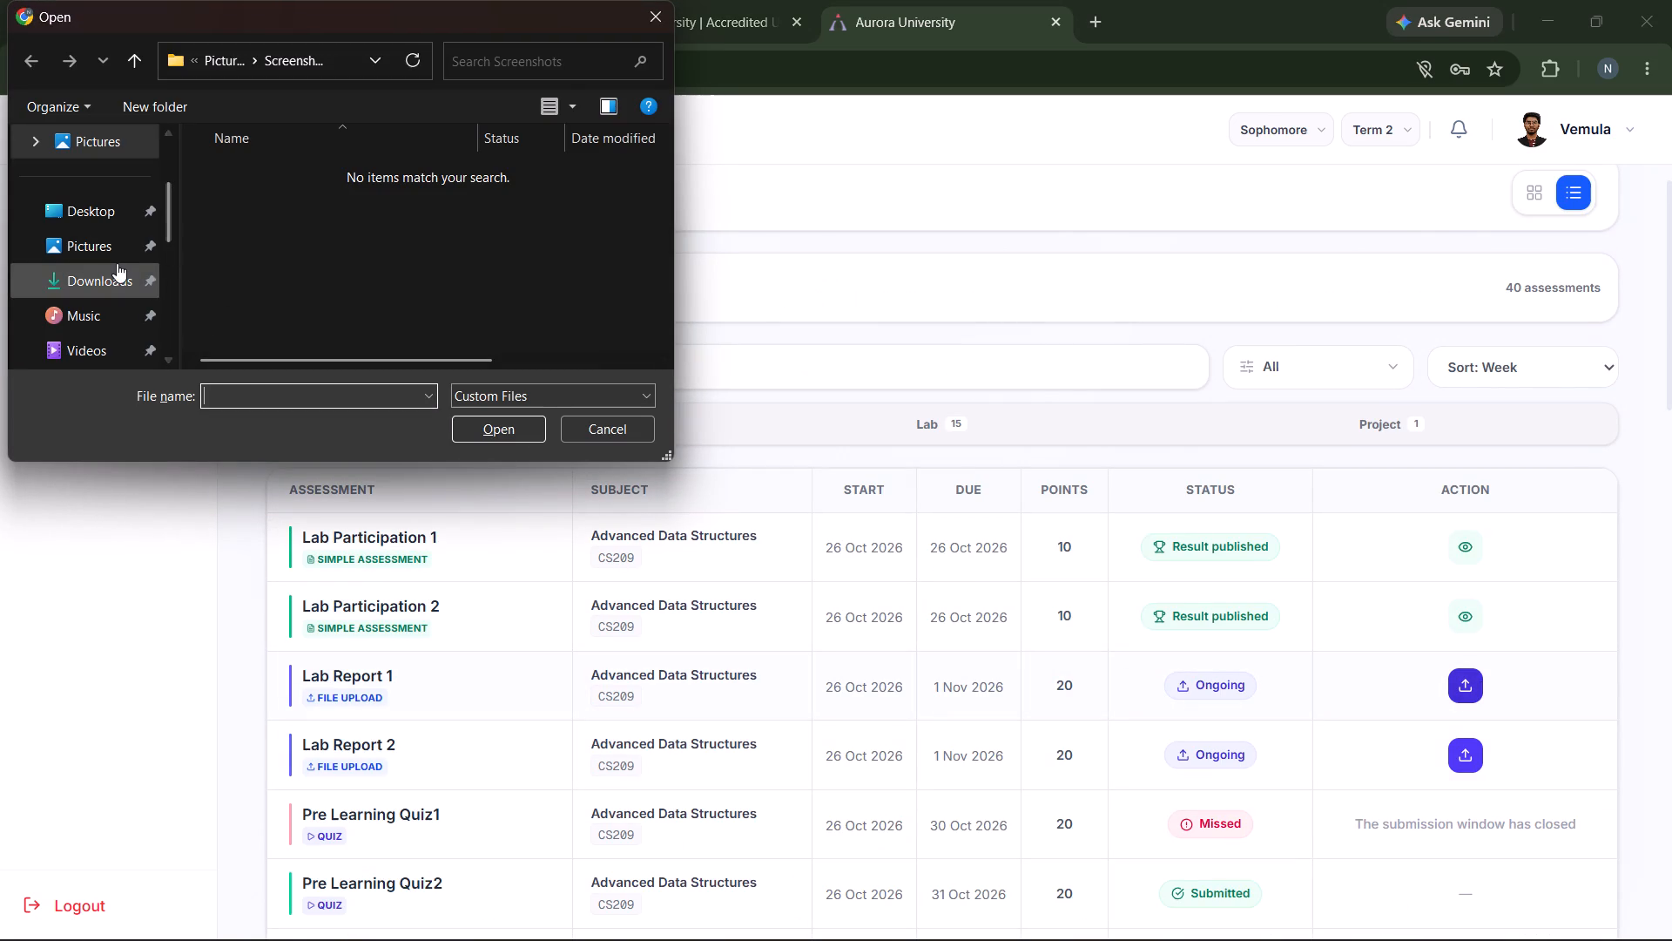
{"action": "left_click", "coordinate": [113, 271]}
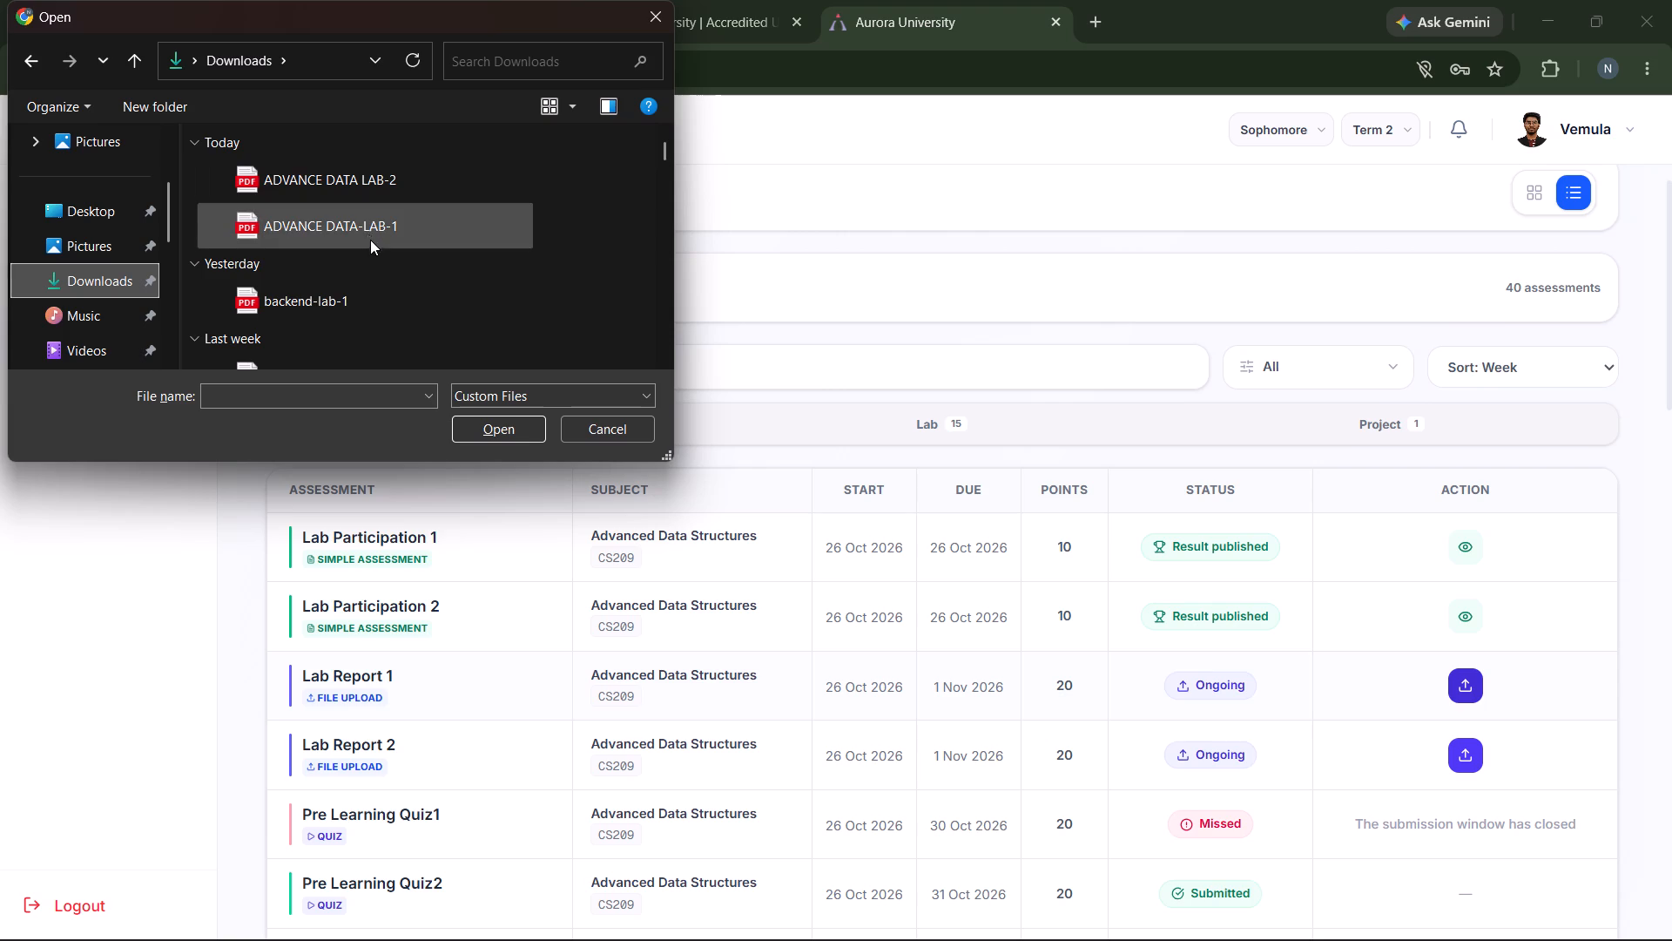
{"action": "left_click", "coordinate": [368, 234]}
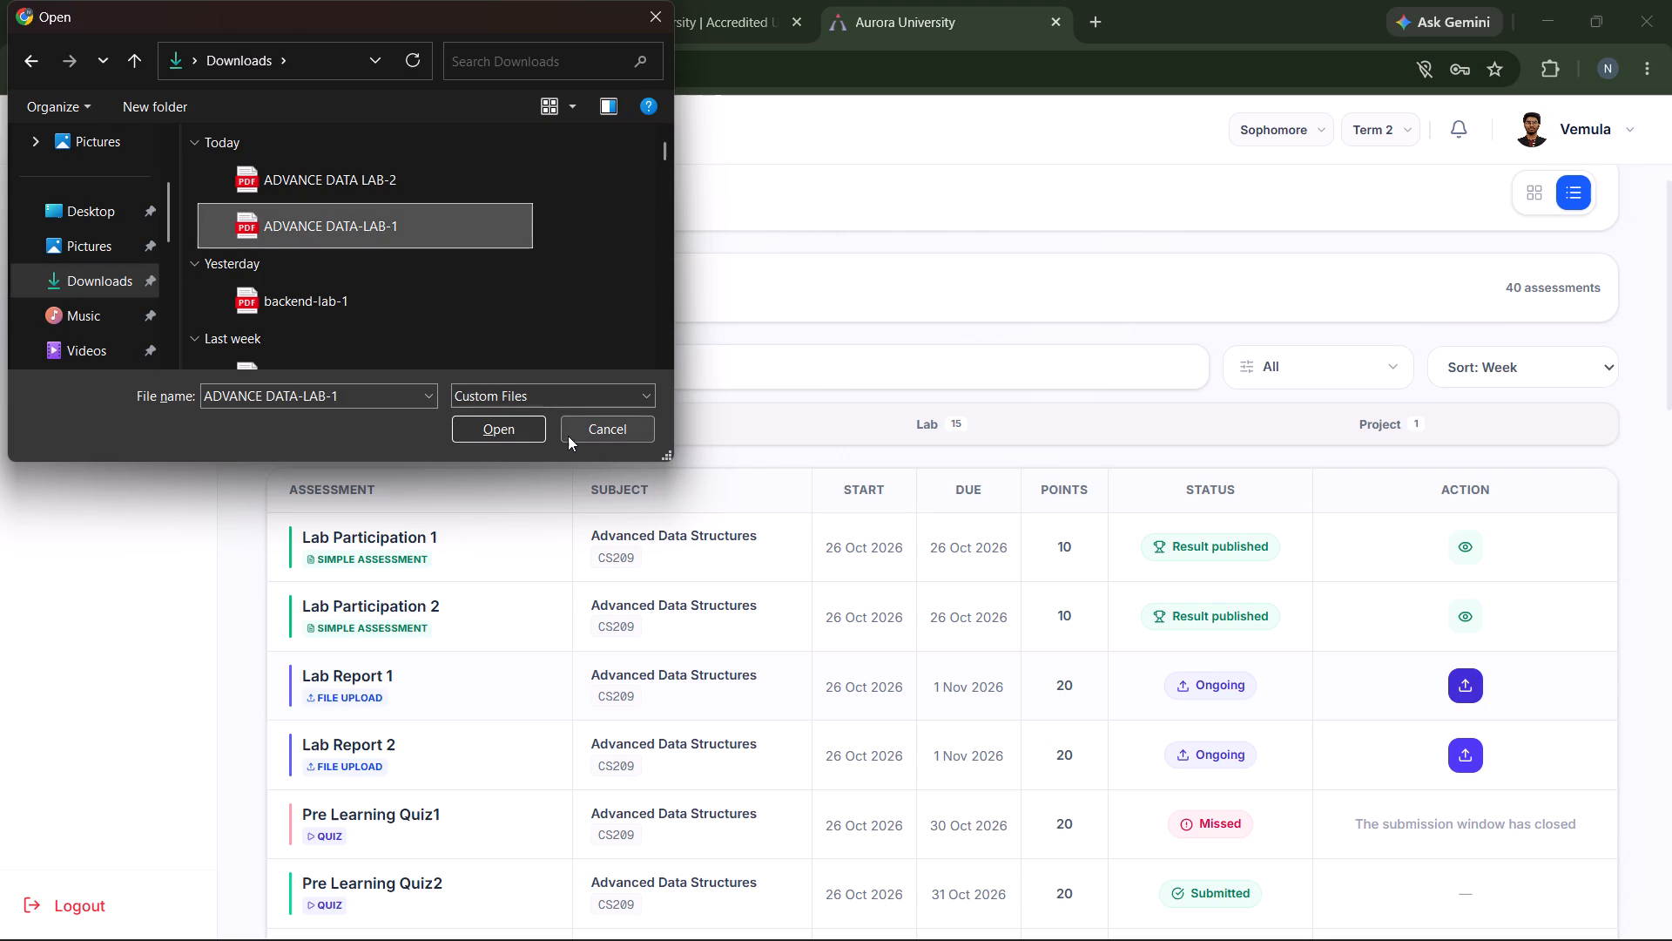
{"action": "left_click", "coordinate": [509, 422]}
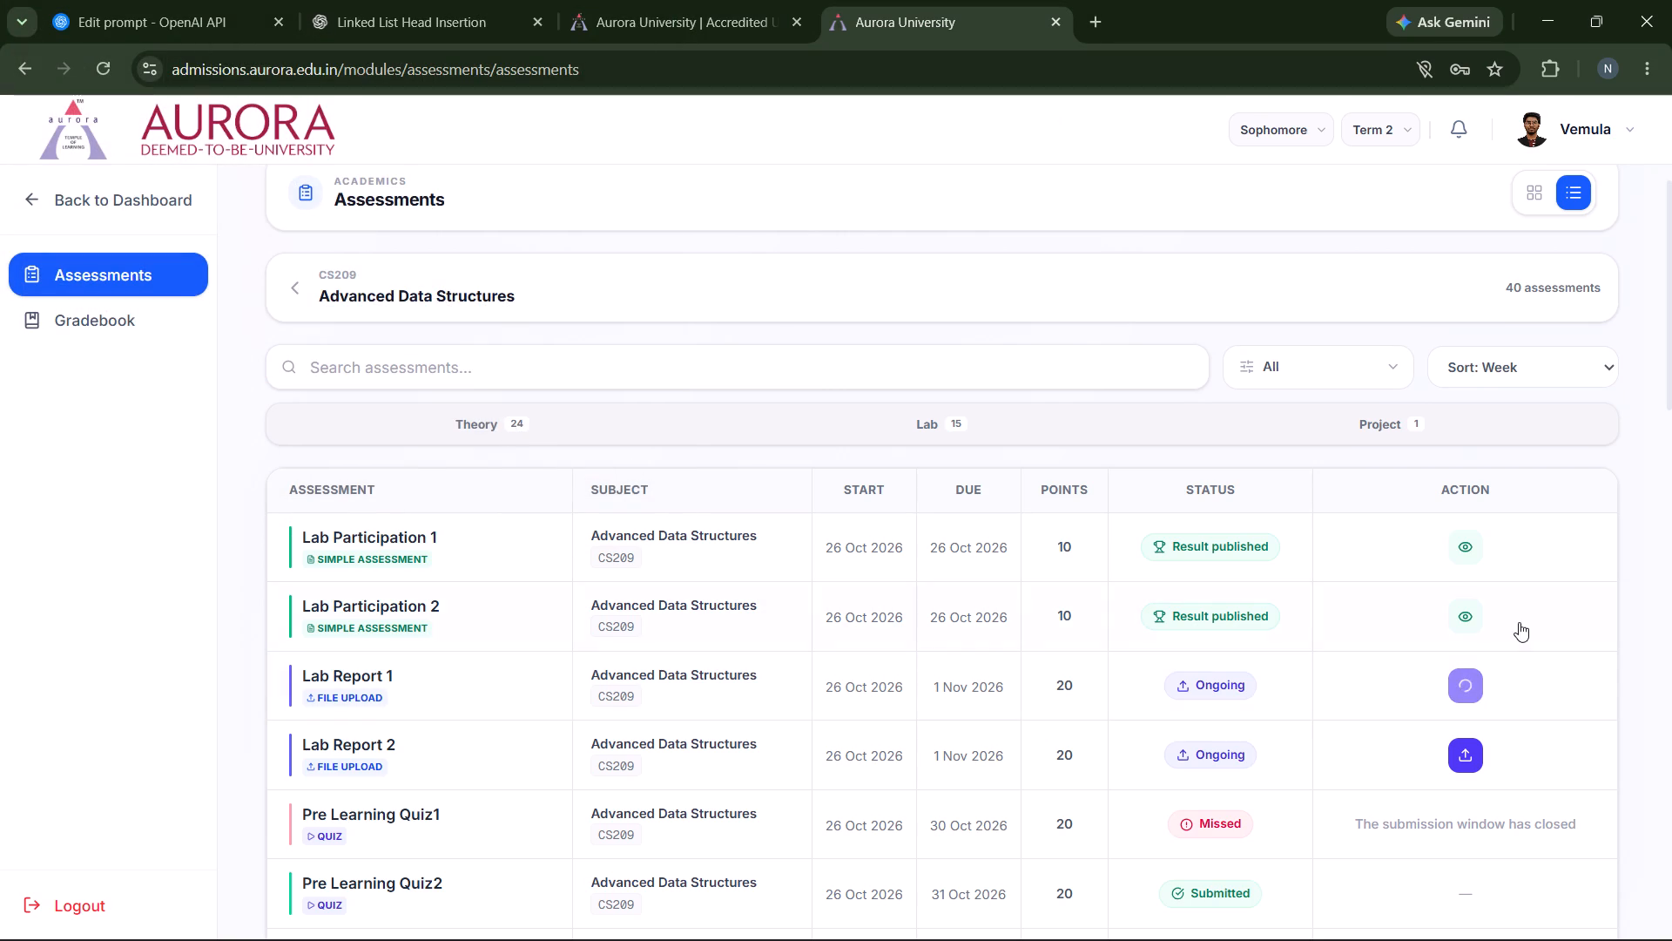
Upload the ADVANCE DATA LAB-2 PDF from Downloads as the submission for Lab Report 2 in Advanced Data Structures.
{"action": "left_click", "coordinate": [1468, 747]}
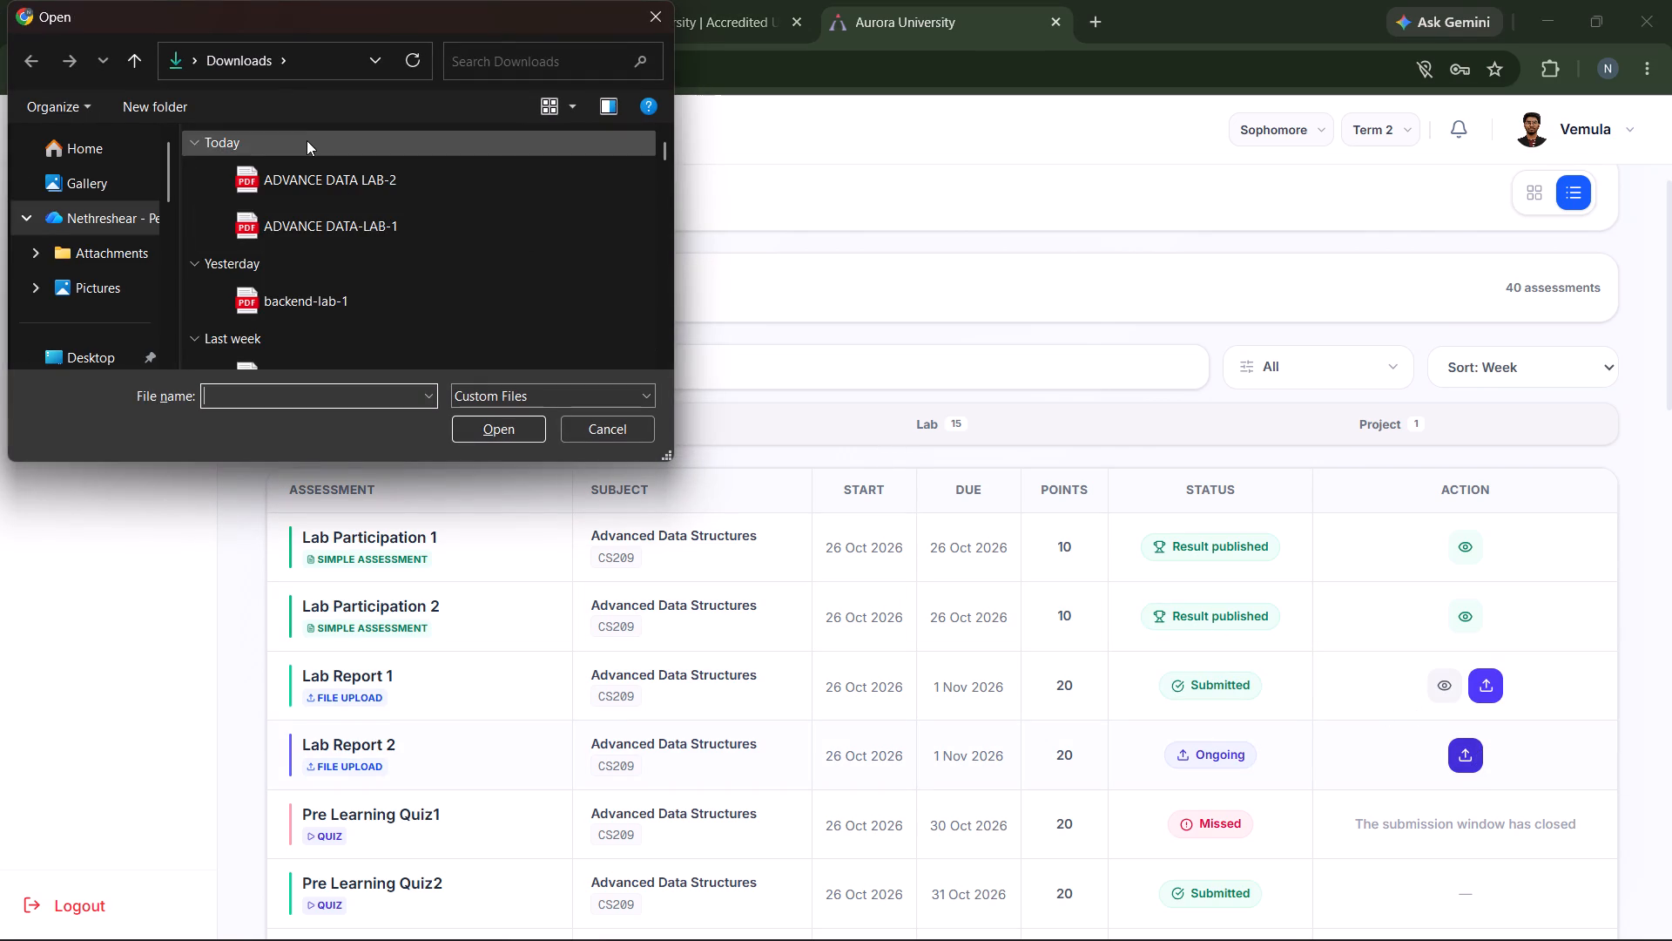
{"action": "left_click", "coordinate": [320, 176]}
{"action": "left_click", "coordinate": [506, 433]}
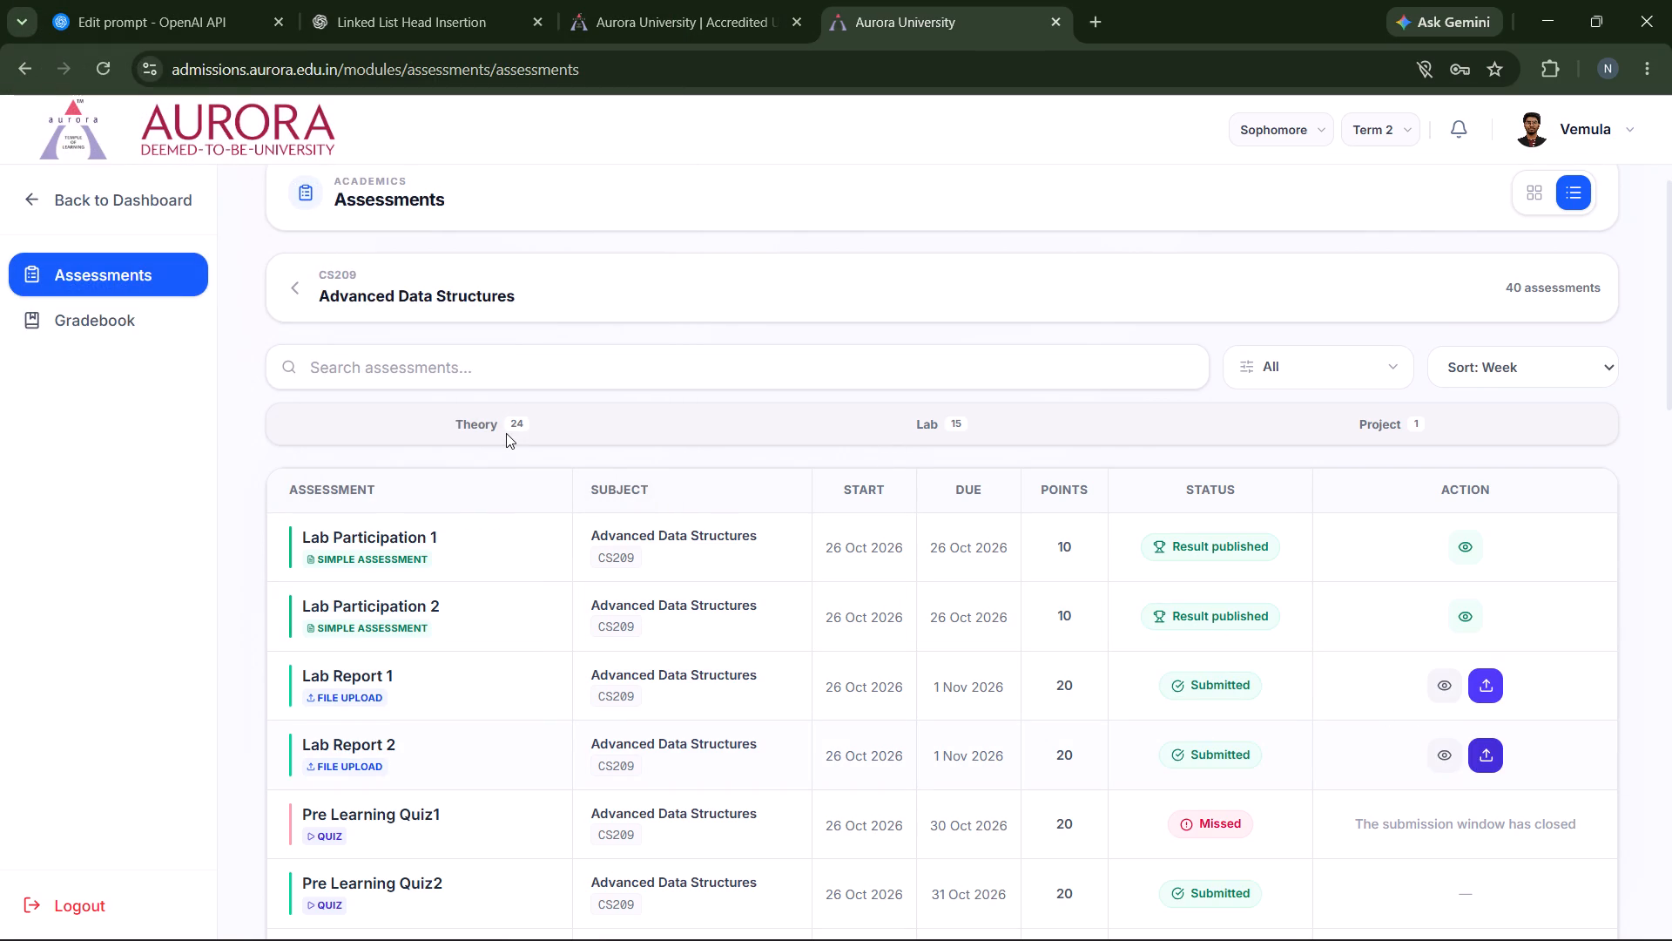
Return to the course overview and open the assessments of Foundations of Data Science.
{"action": "left_click", "coordinate": [292, 283]}
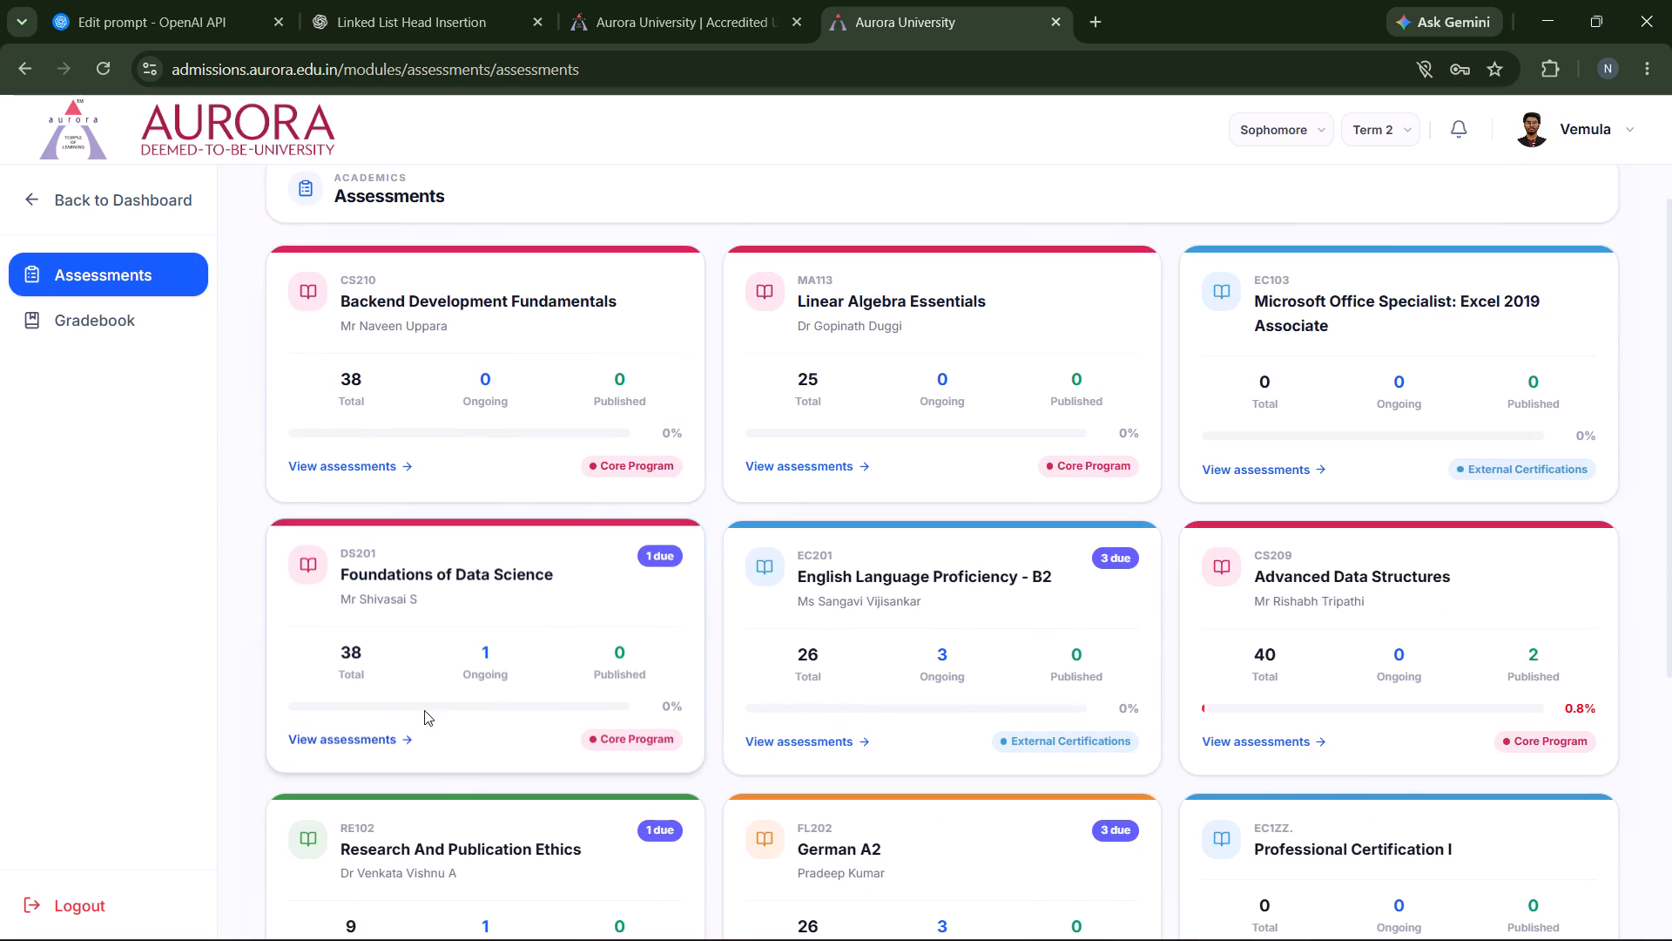
{"action": "left_click", "coordinate": [347, 752]}
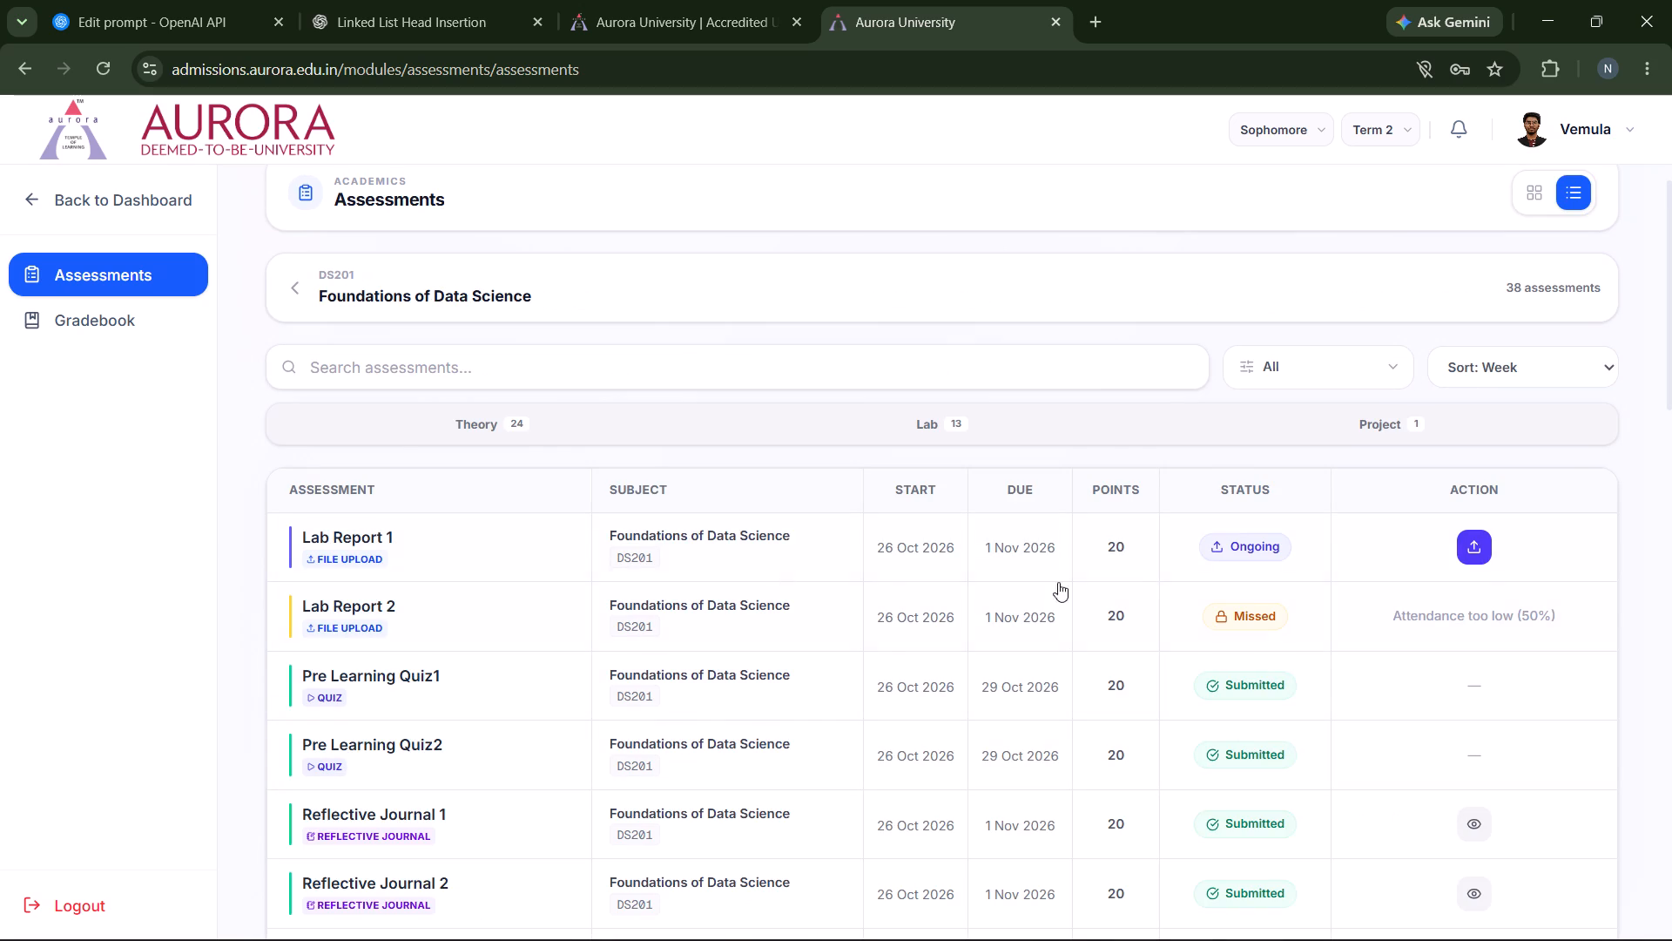
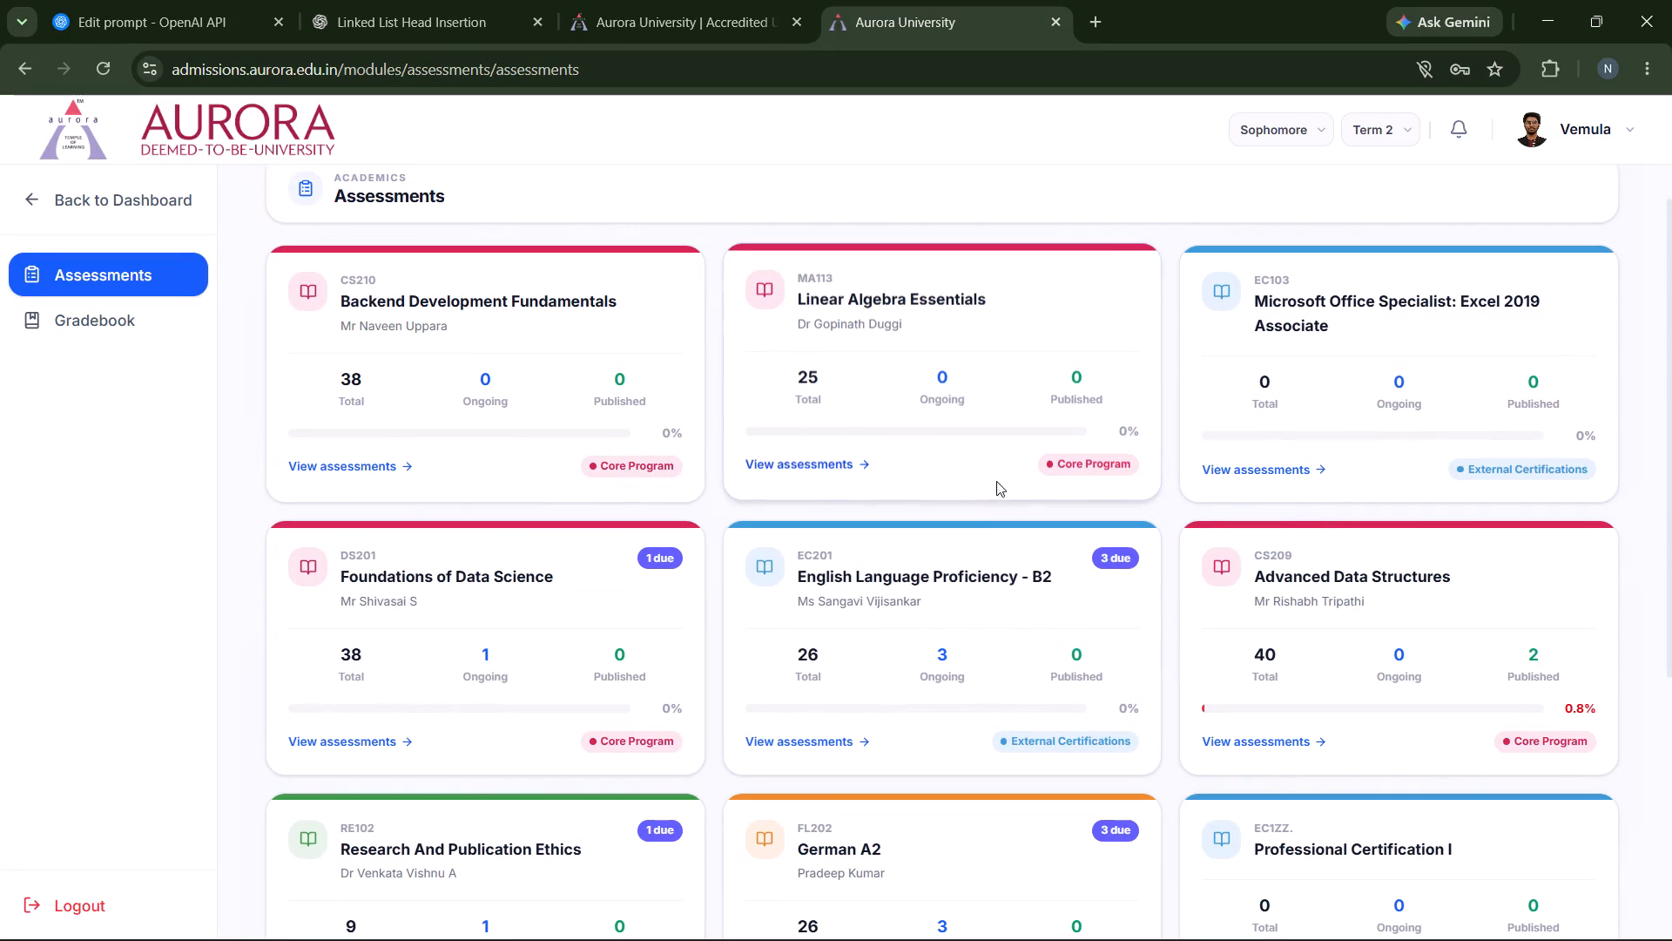
Open the Linear Algebra Essentials assessments, review the statuses and due dates in the list, and return to the course overview.
{"action": "left_click", "coordinate": [841, 458]}
{"action": "scroll", "coordinate": [939, 572], "scroll_direction": "down", "scroll_amount": 1}
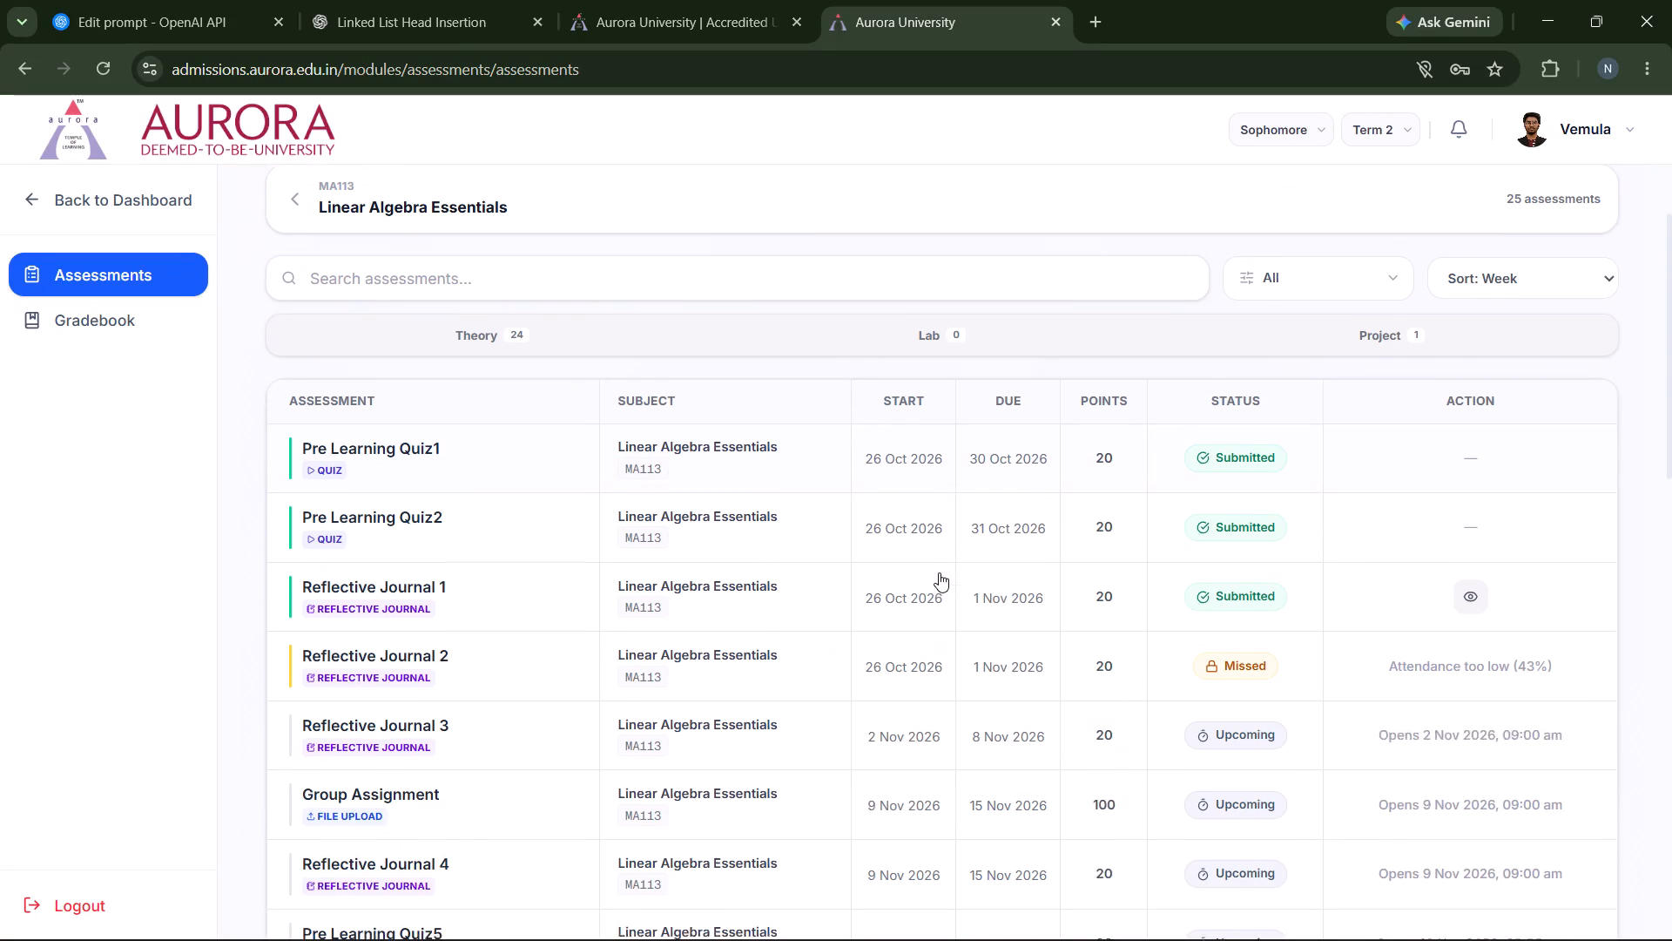
{"action": "scroll", "coordinate": [939, 572], "scroll_direction": "down", "scroll_amount": 1}
{"action": "scroll", "coordinate": [868, 489], "scroll_direction": "up", "scroll_amount": 2}
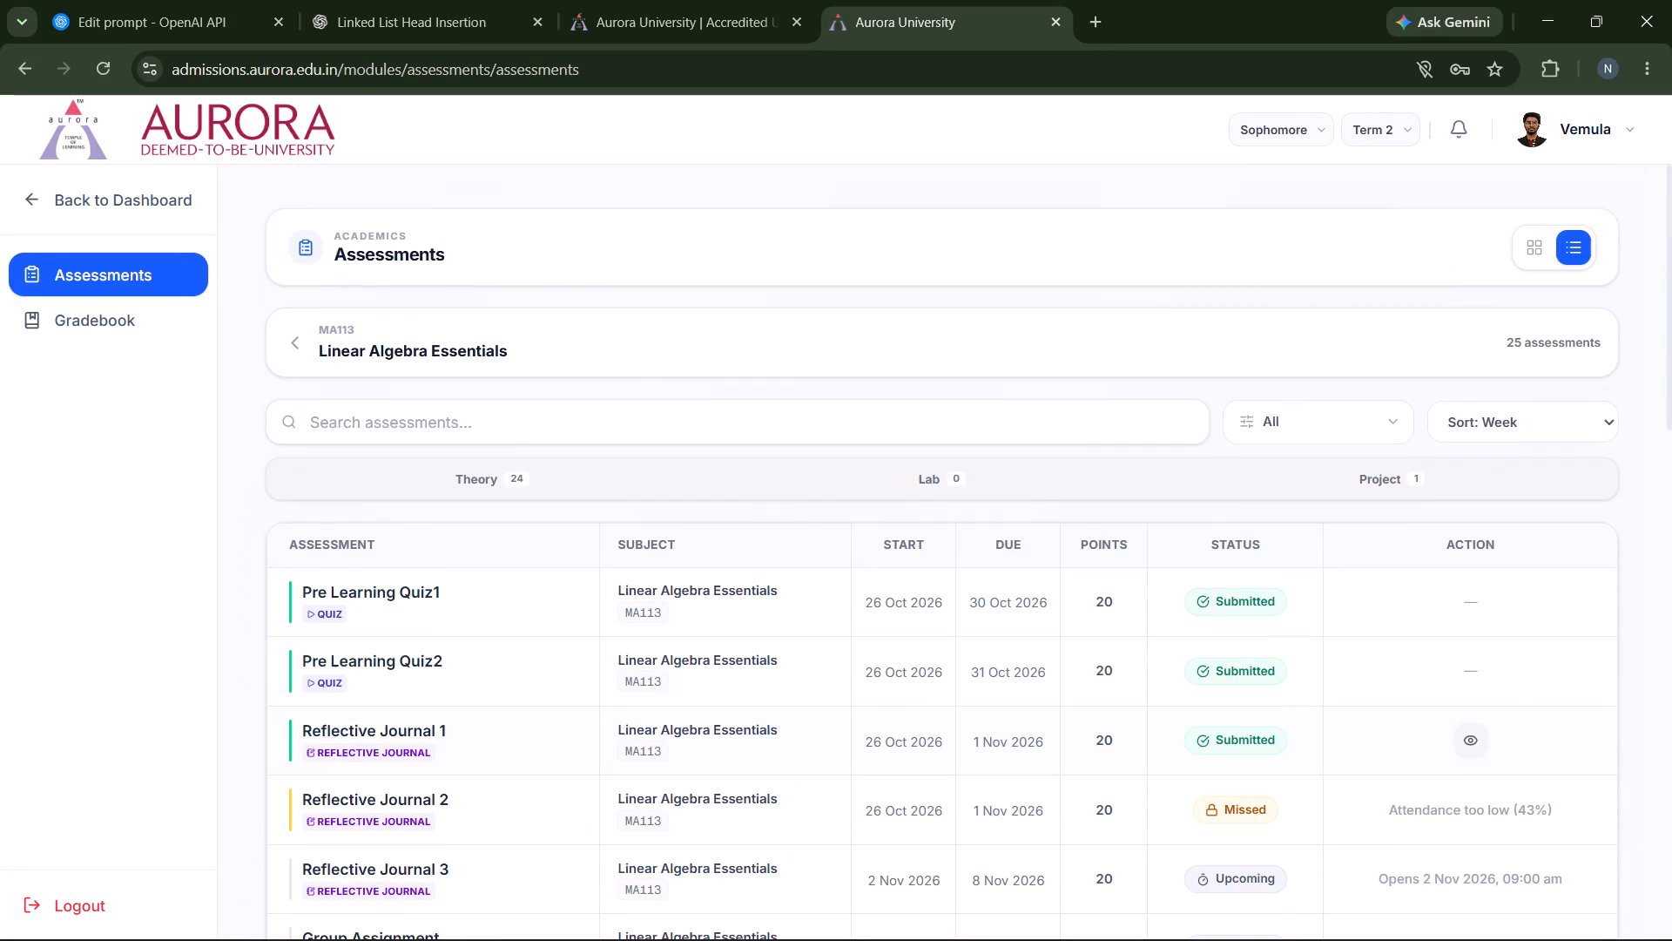
{"action": "scroll", "coordinate": [843, 689], "scroll_direction": "down", "scroll_amount": 5}
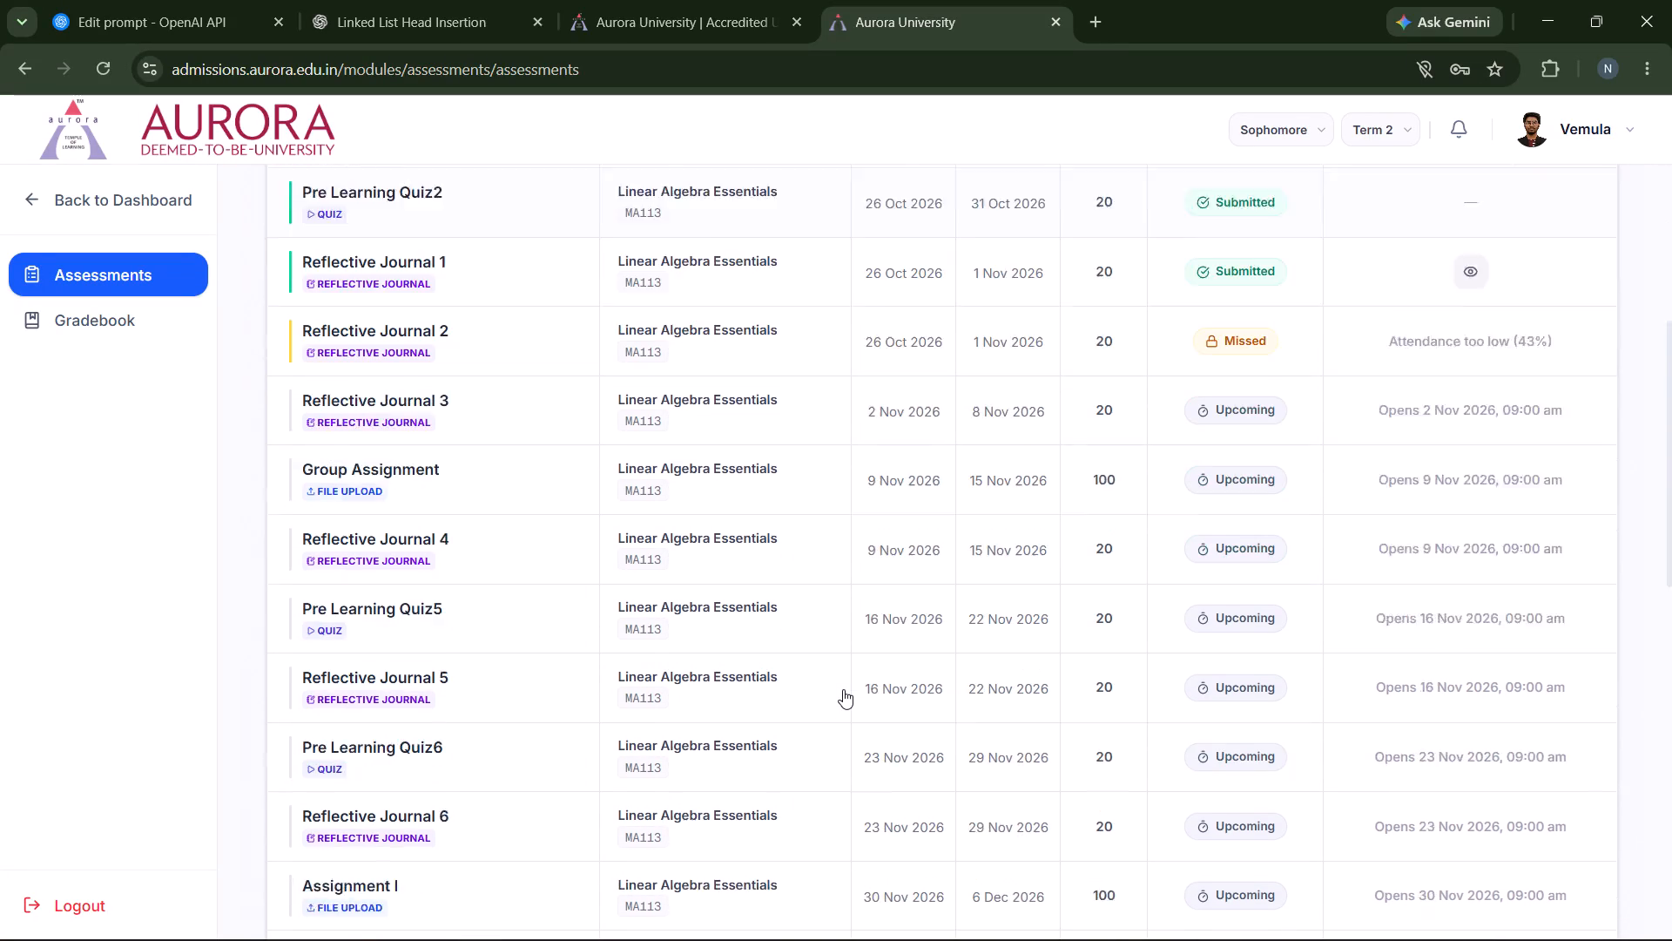
{"action": "scroll", "coordinate": [843, 689], "scroll_direction": "down", "scroll_amount": 1}
{"action": "scroll", "coordinate": [843, 689], "scroll_direction": "up", "scroll_amount": 5}
{"action": "left_click", "coordinate": [295, 342]}
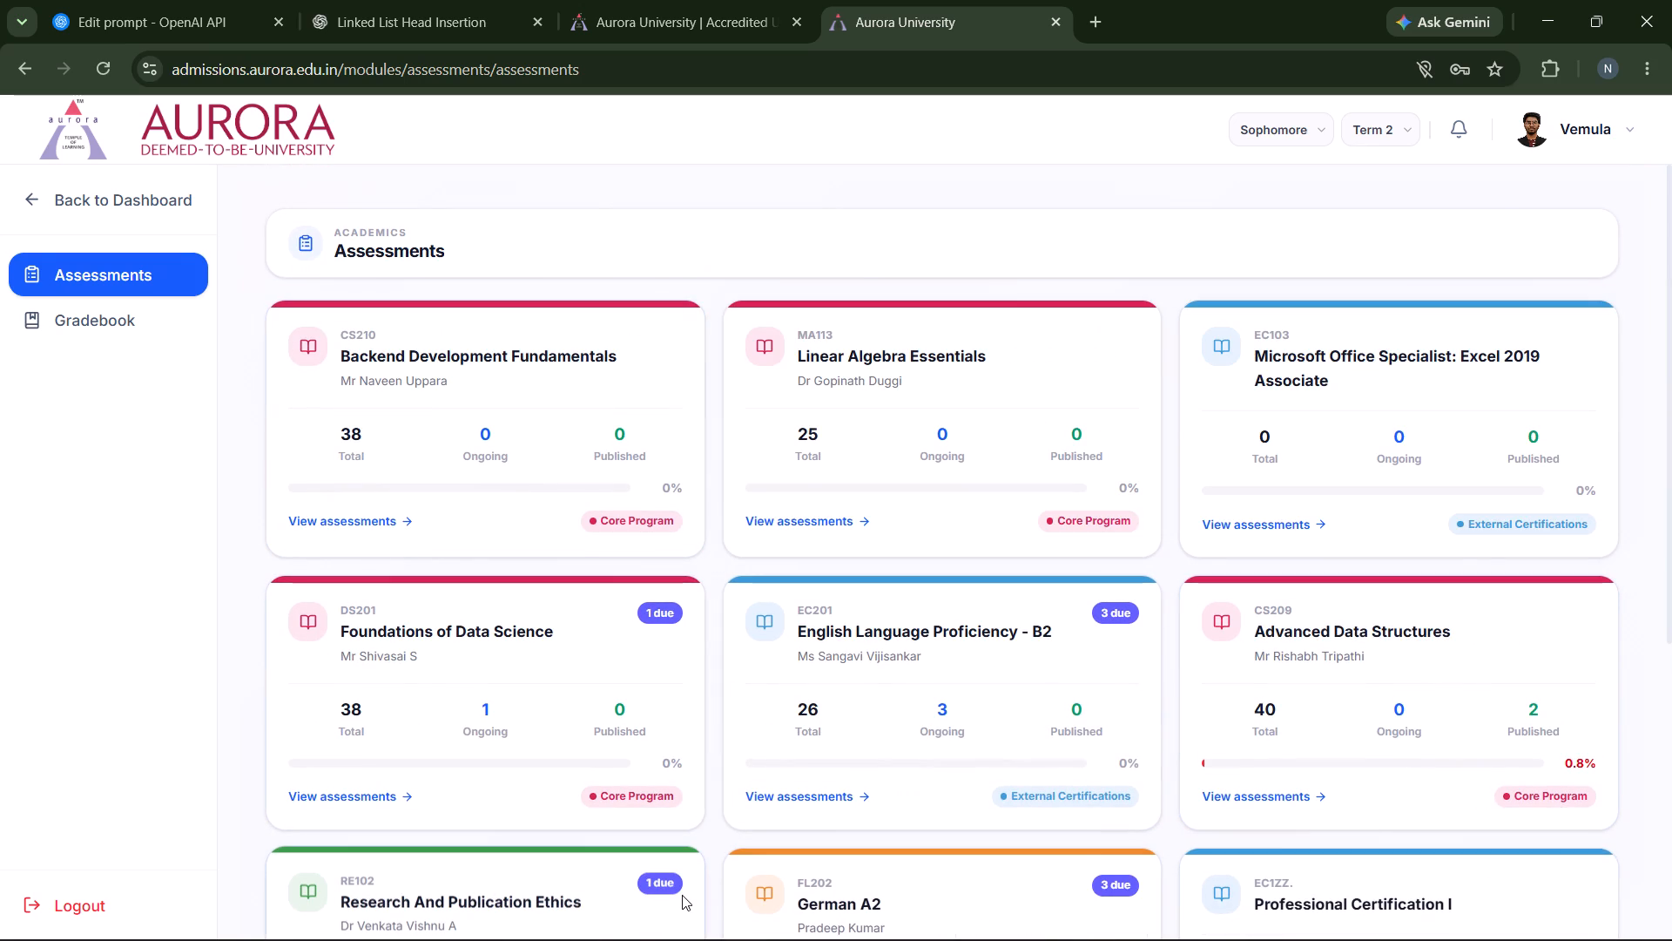
Open the Research And Publication Ethics assessments to check for pending work, and return to the course overview.
{"action": "left_click", "coordinate": [425, 861]}
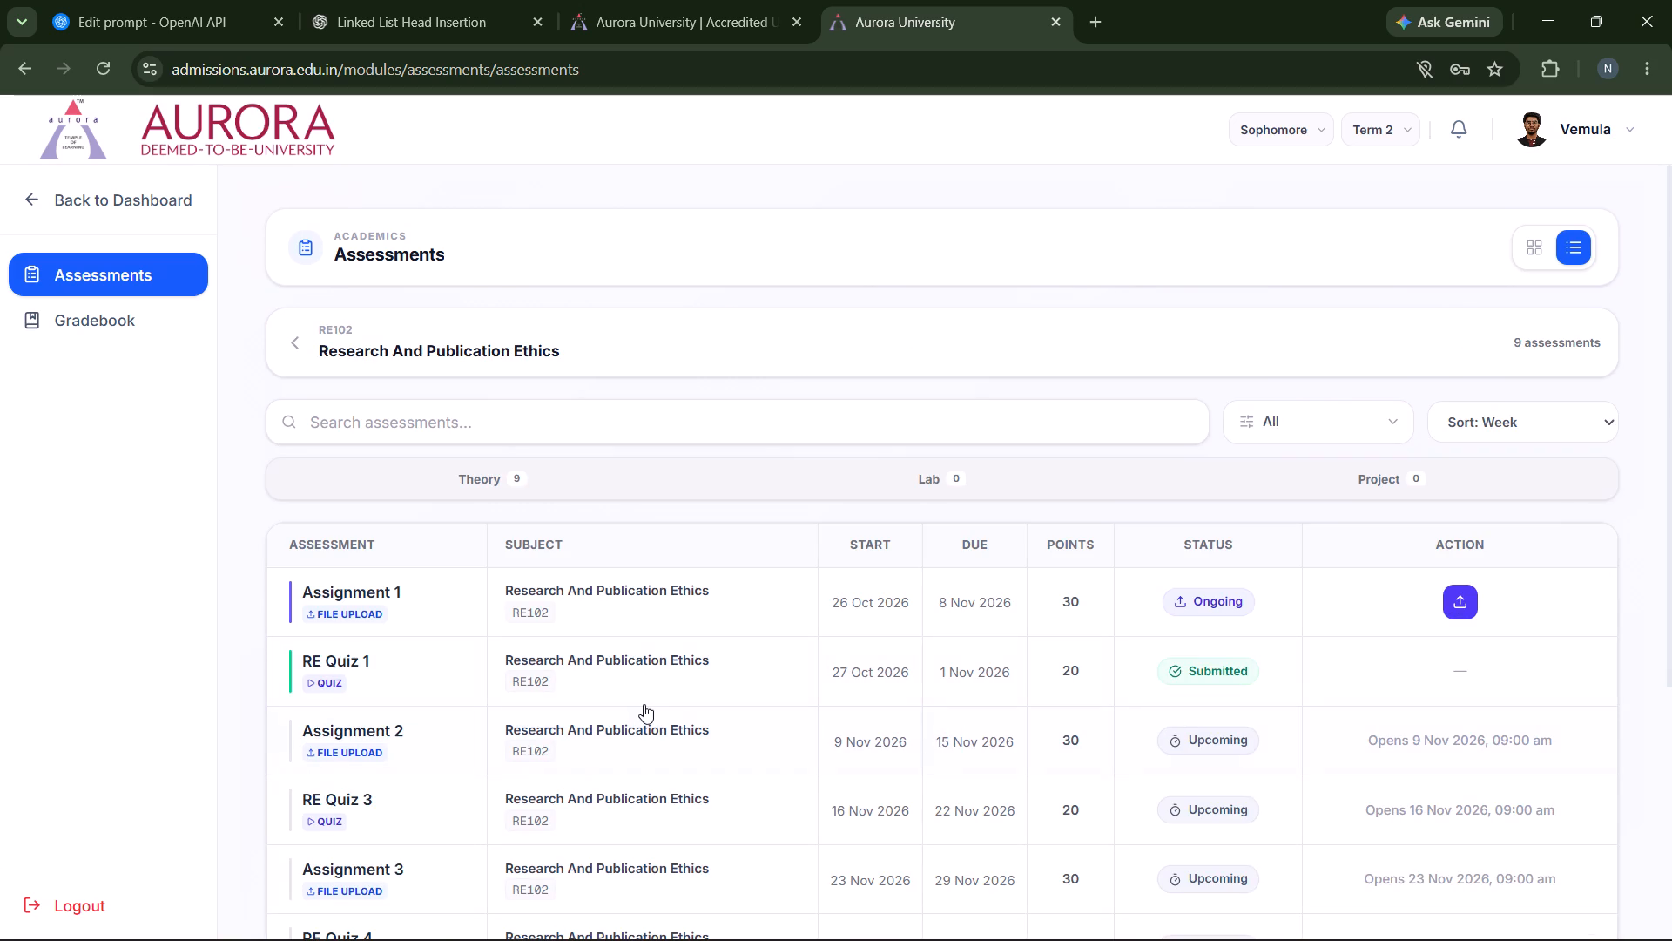
{"action": "left_click", "coordinate": [291, 344]}
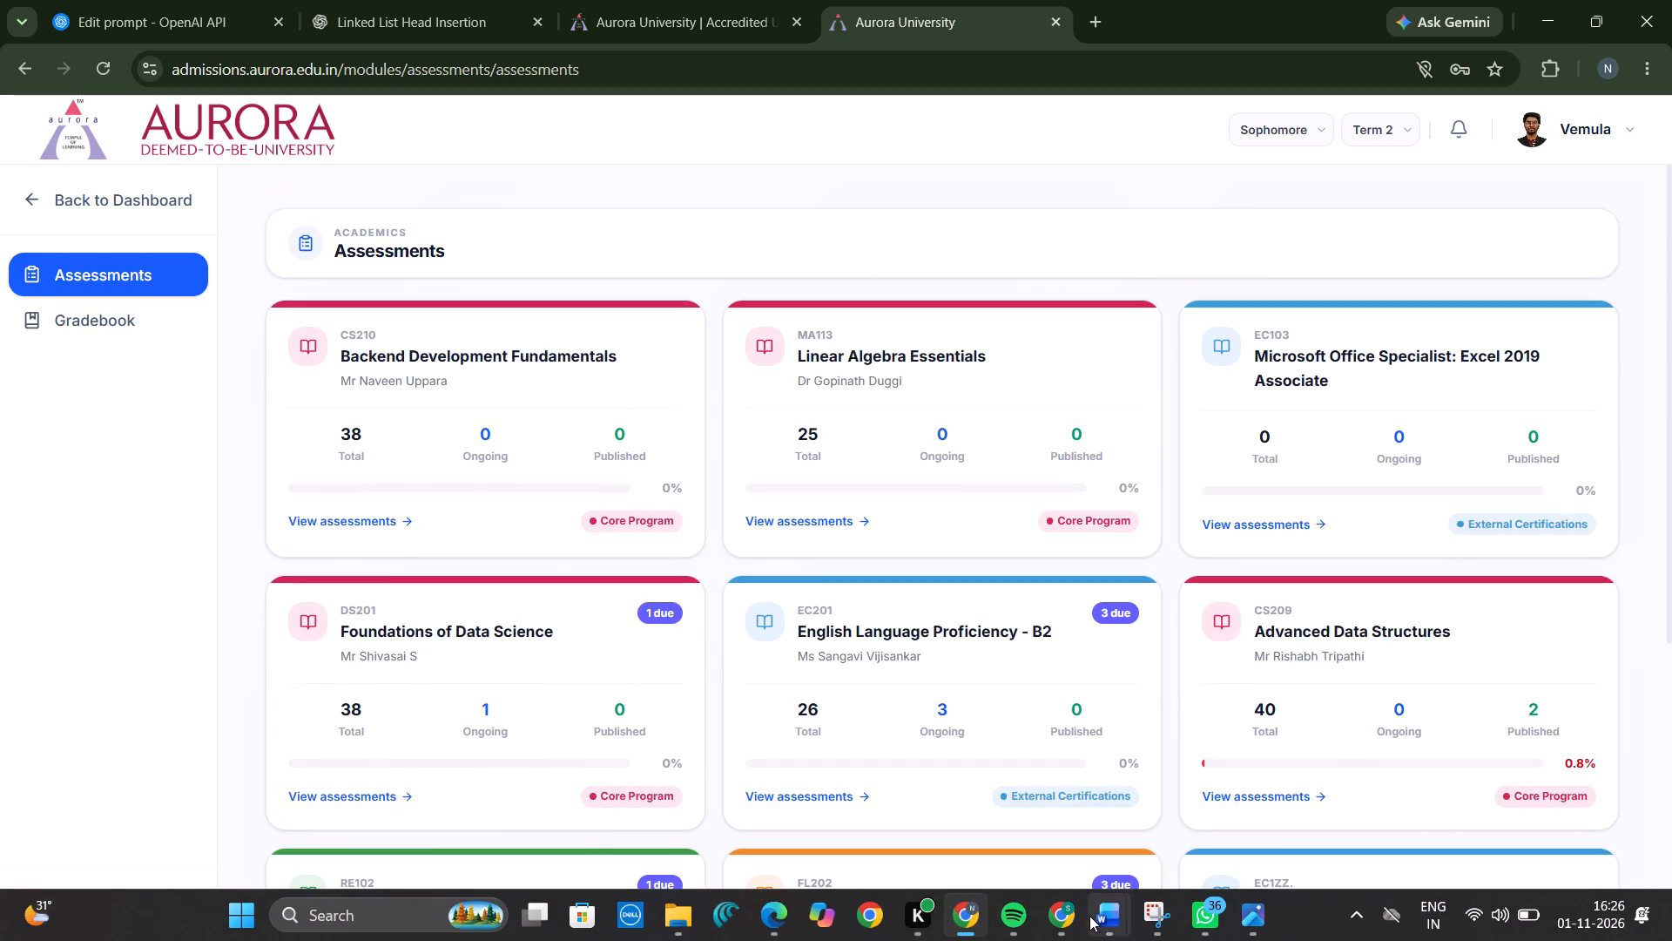
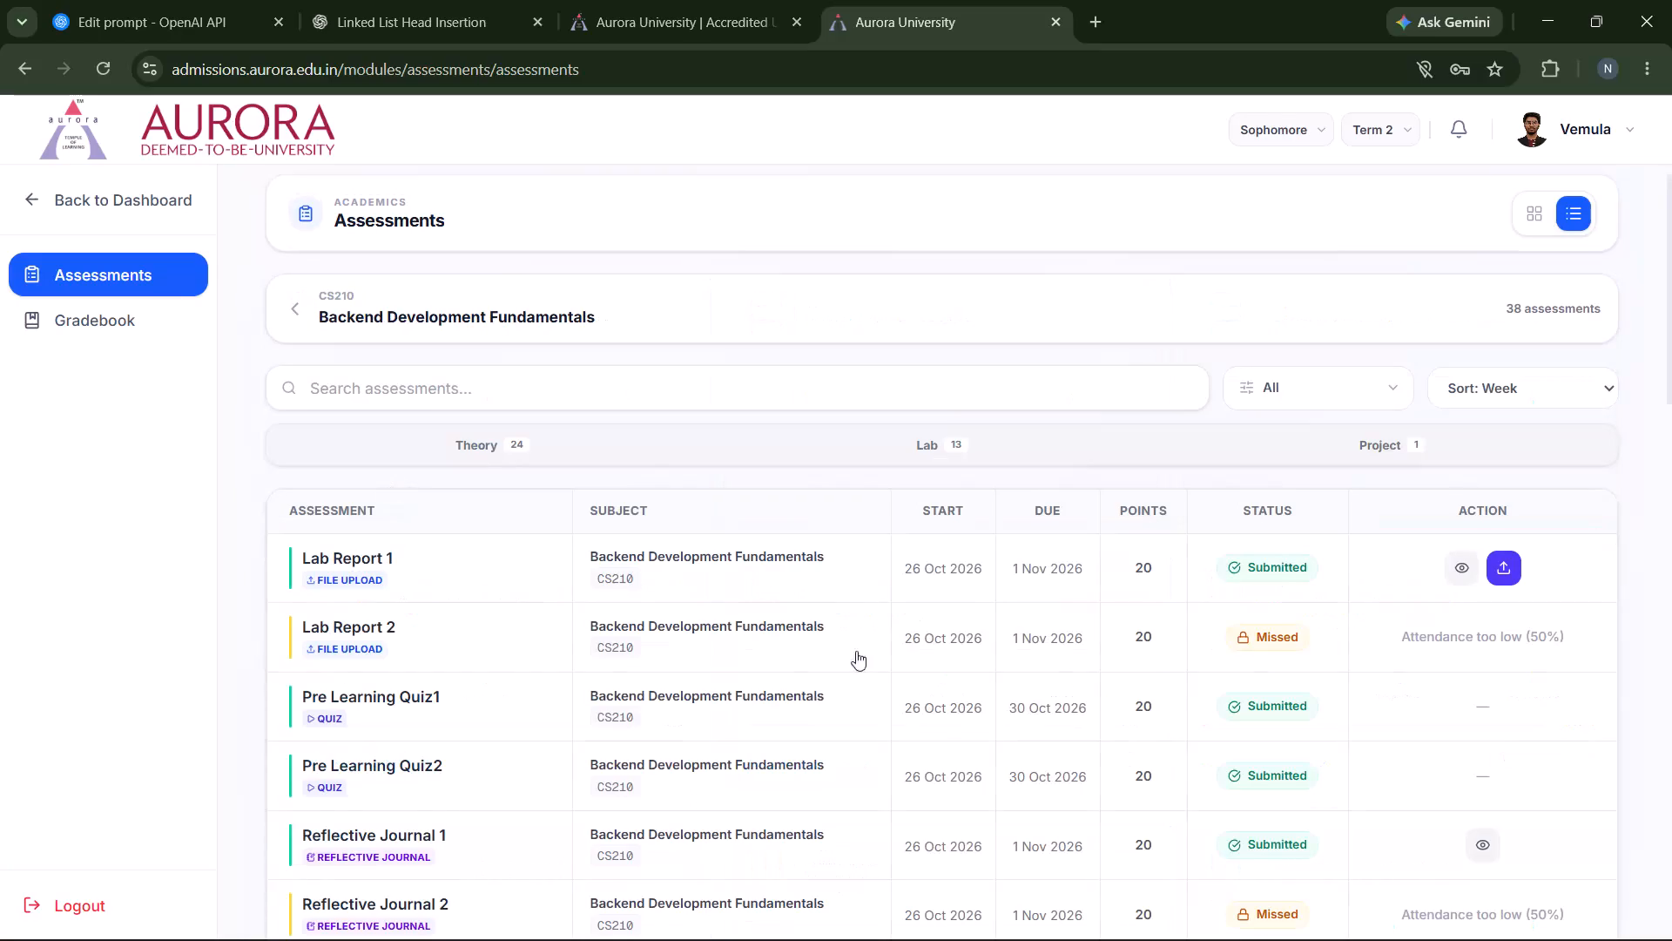
Review the statuses and due dates in the Backend Development Fundamentals assessments list for pending work.
{"action": "scroll", "coordinate": [1111, 708], "scroll_direction": "down", "scroll_amount": 1}
{"action": "scroll", "coordinate": [1029, 725], "scroll_direction": "up", "scroll_amount": 7}
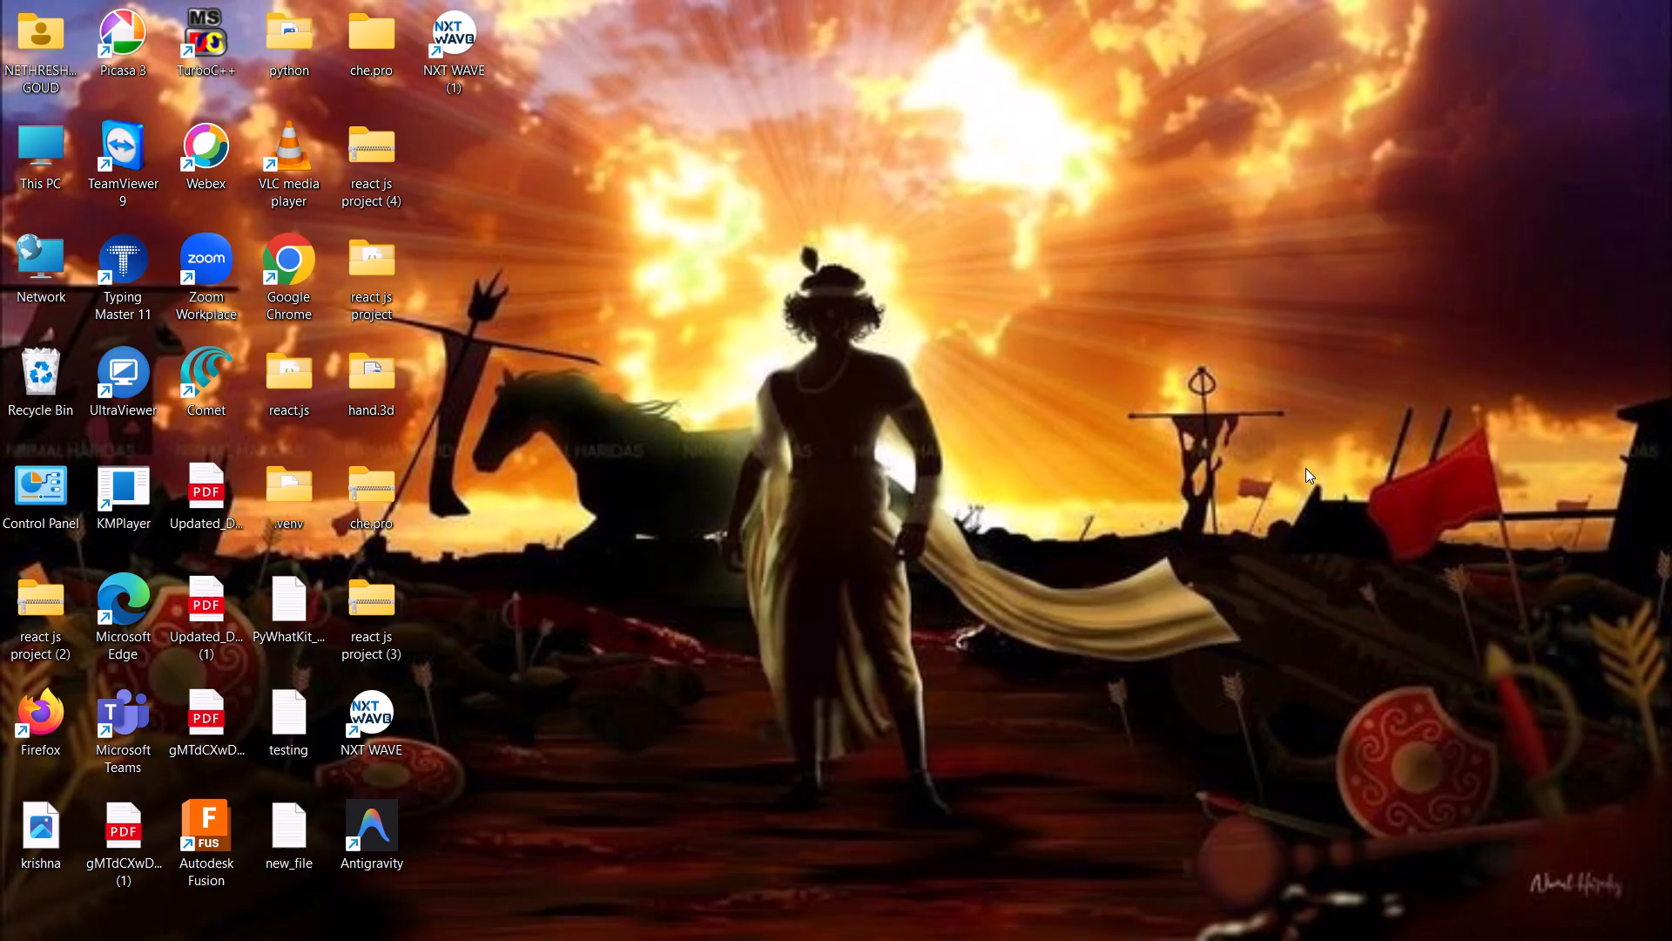